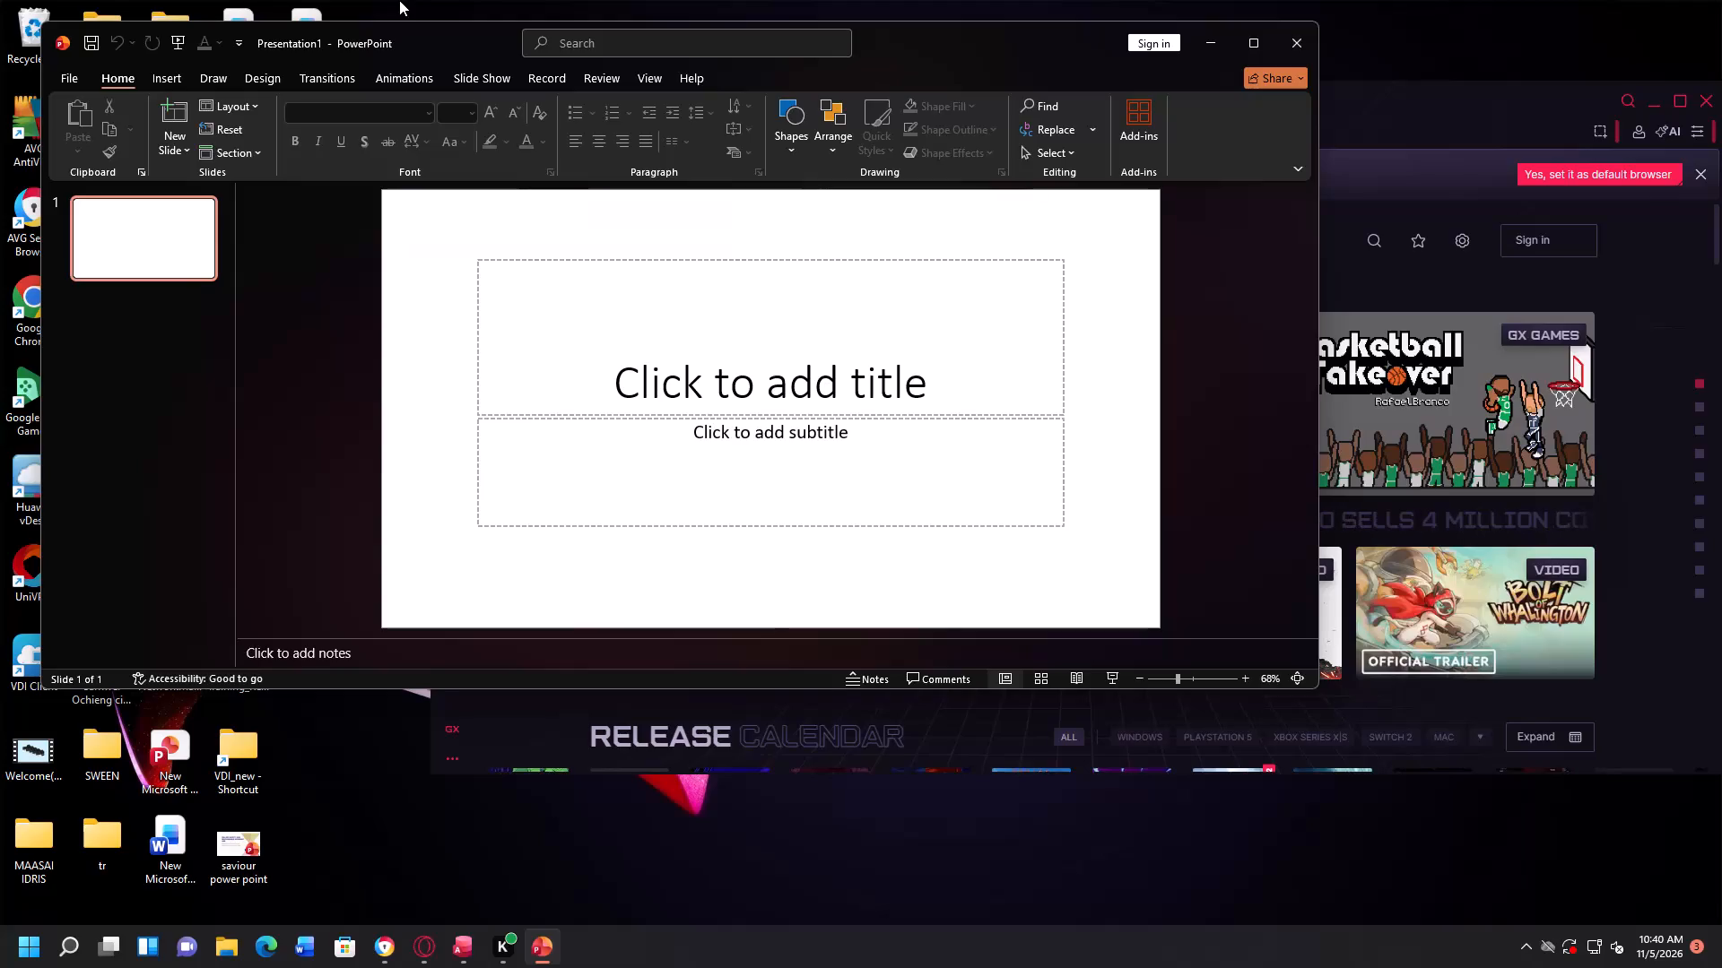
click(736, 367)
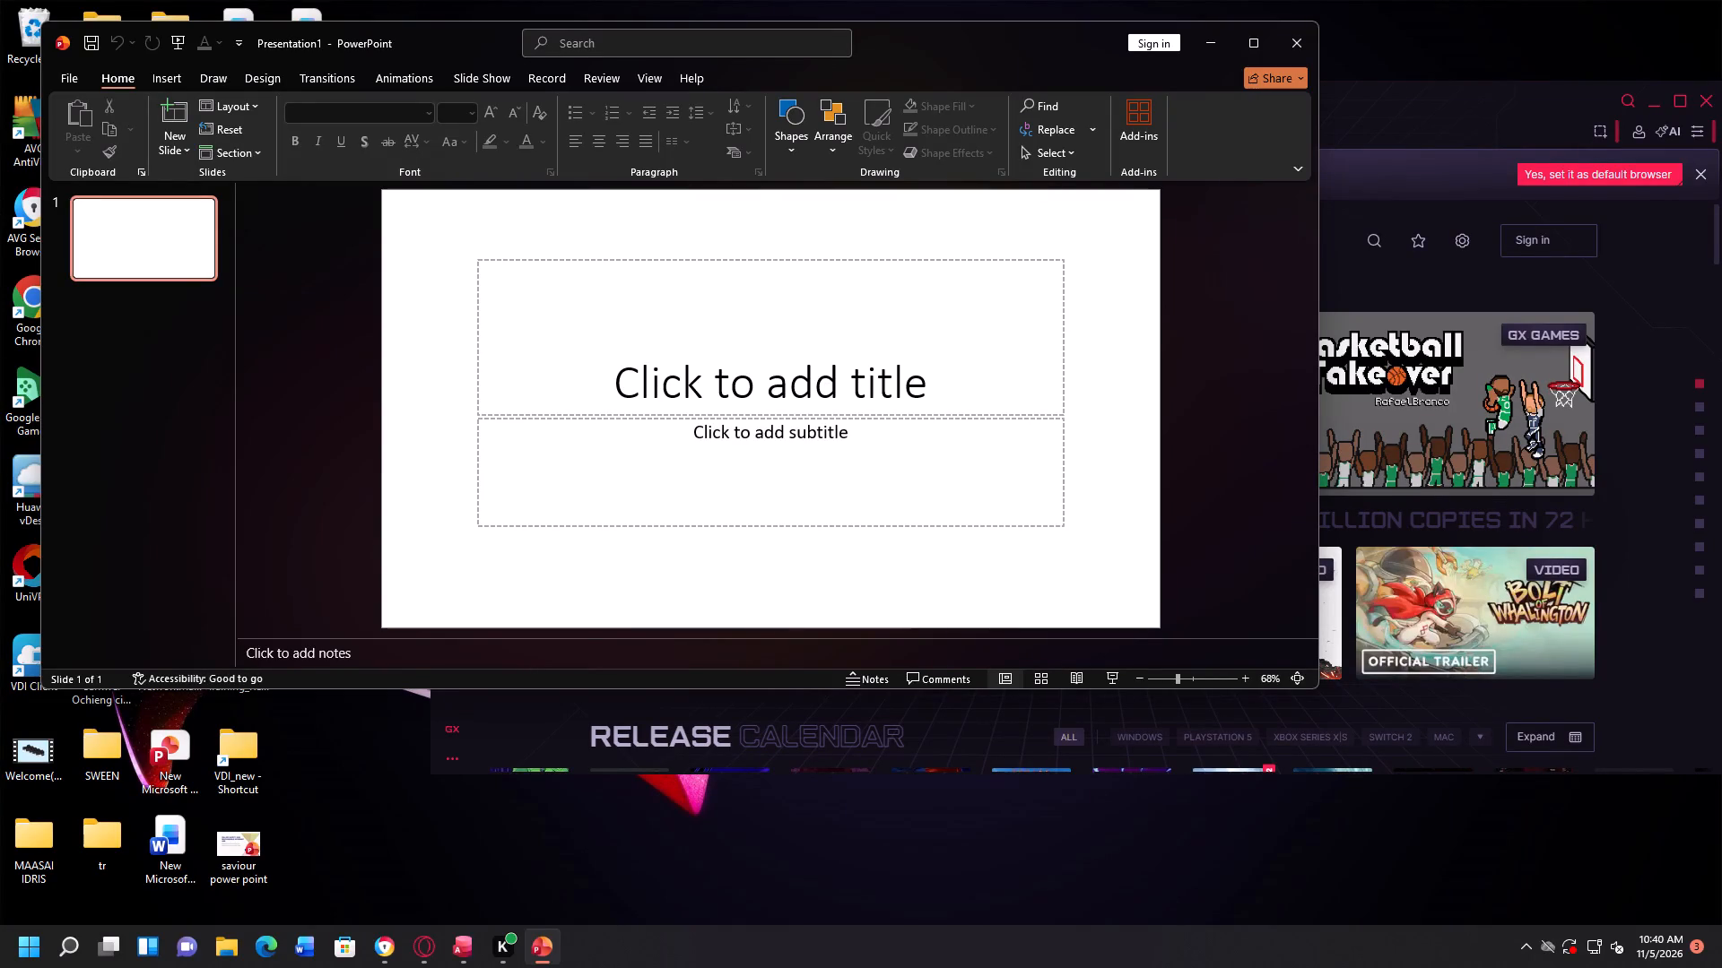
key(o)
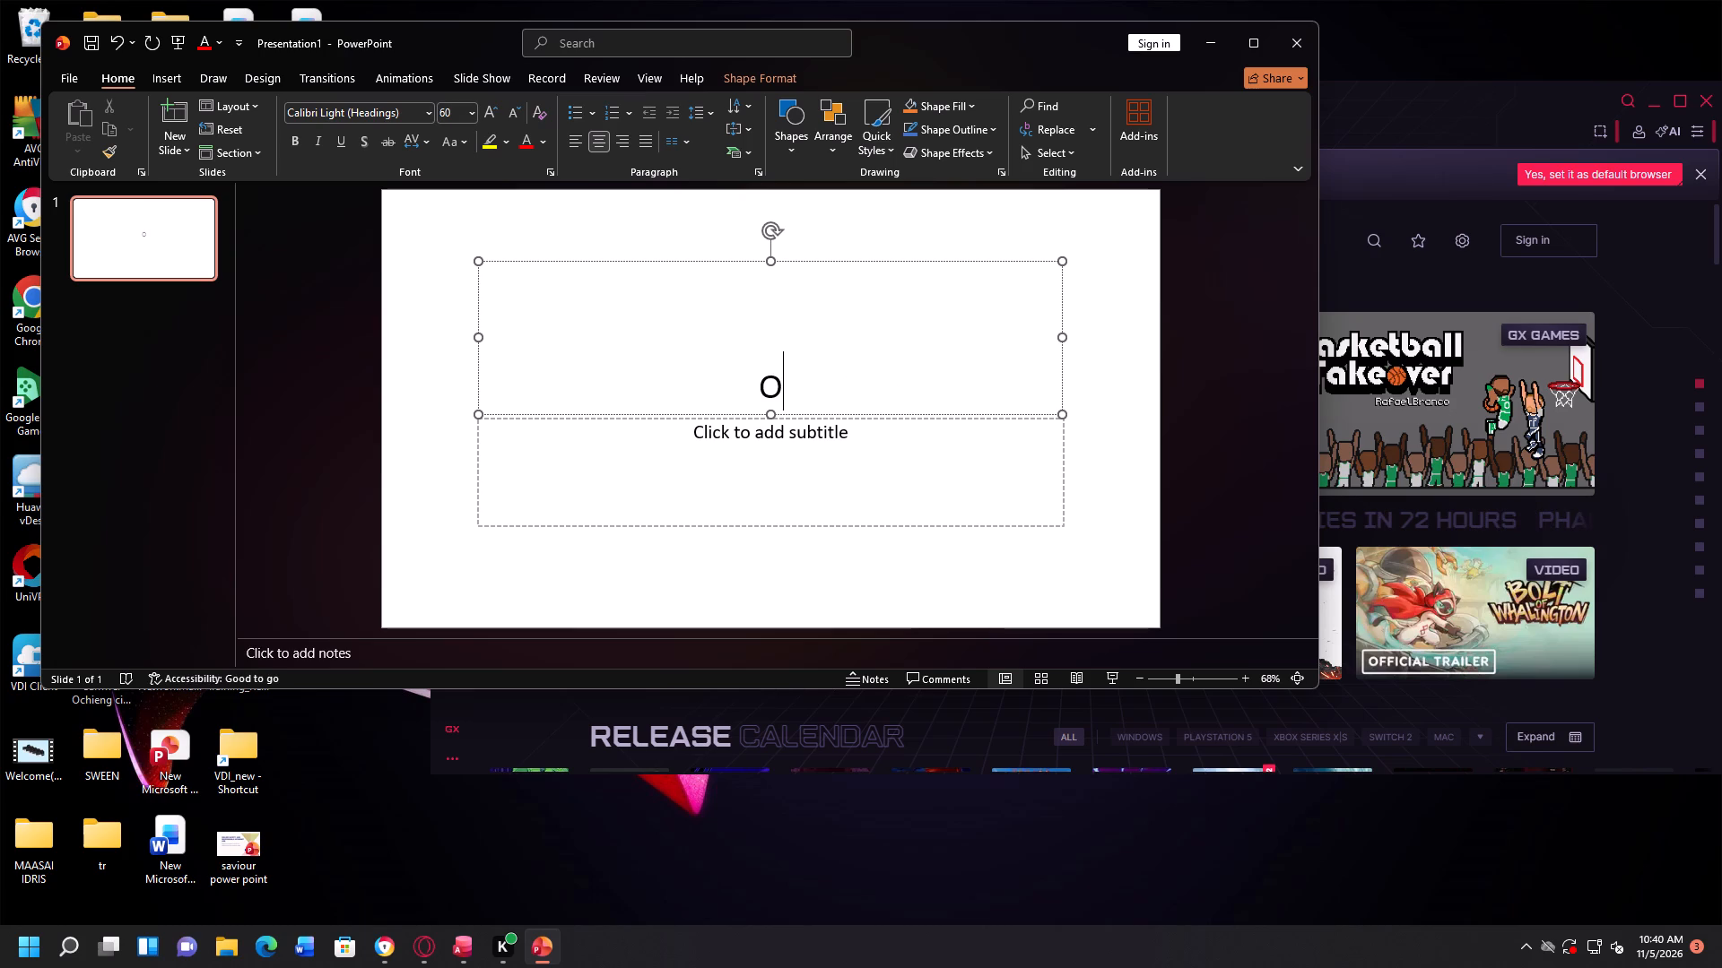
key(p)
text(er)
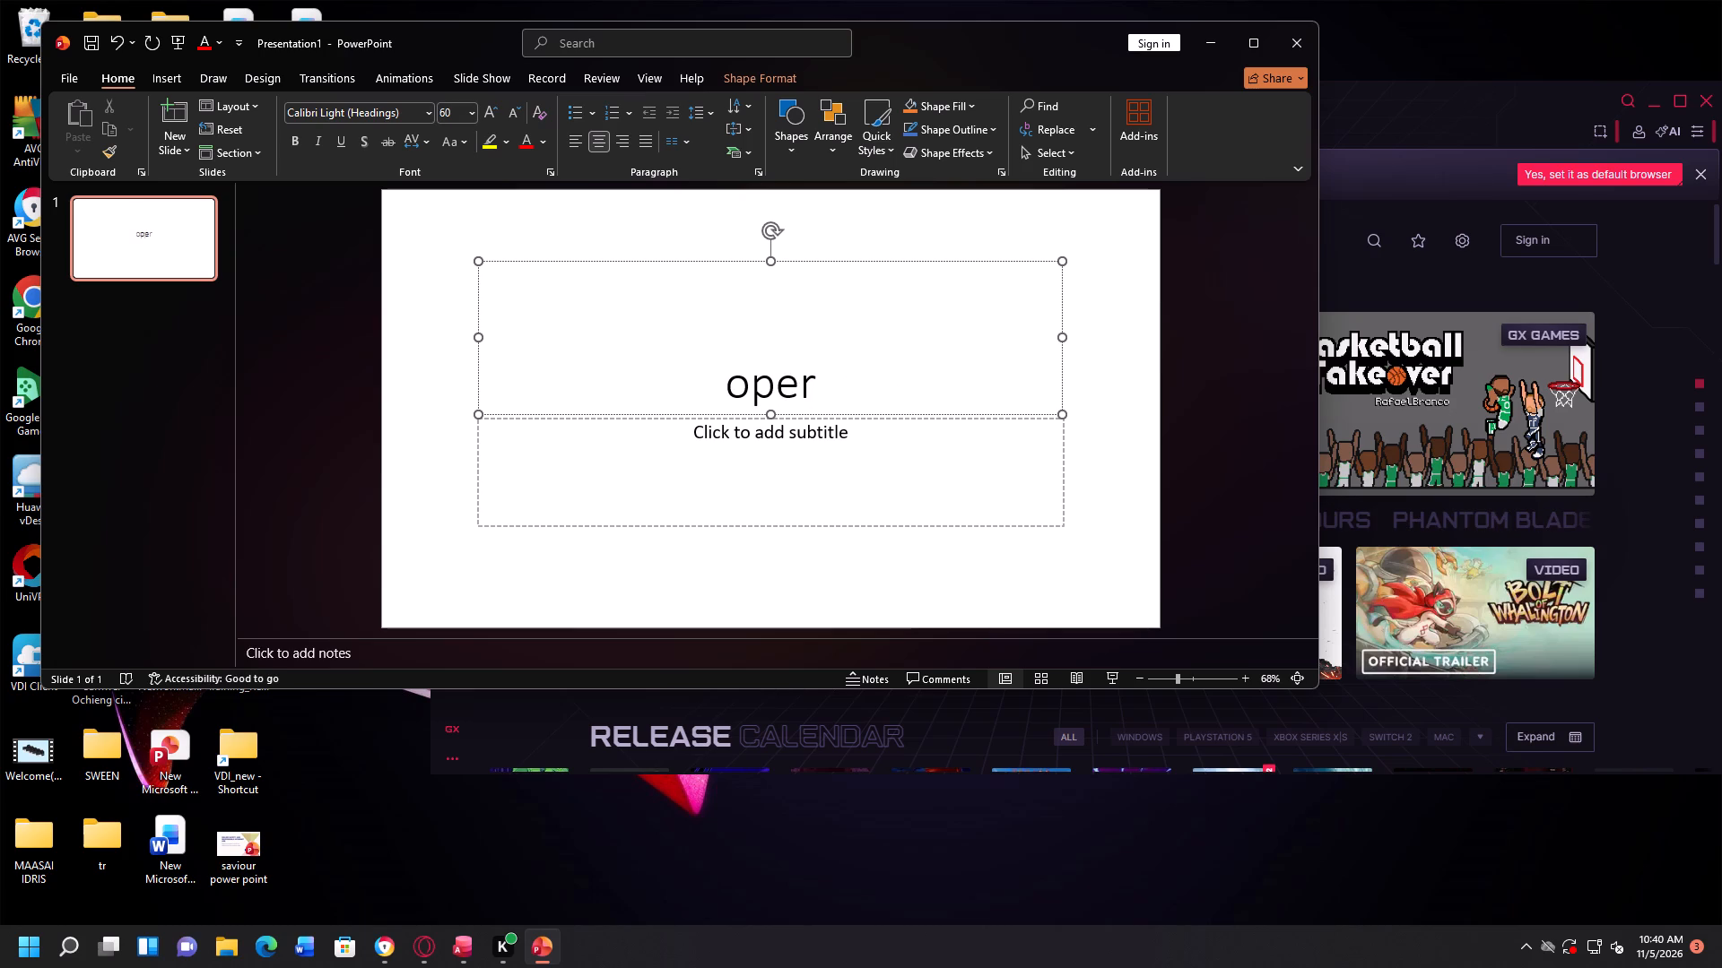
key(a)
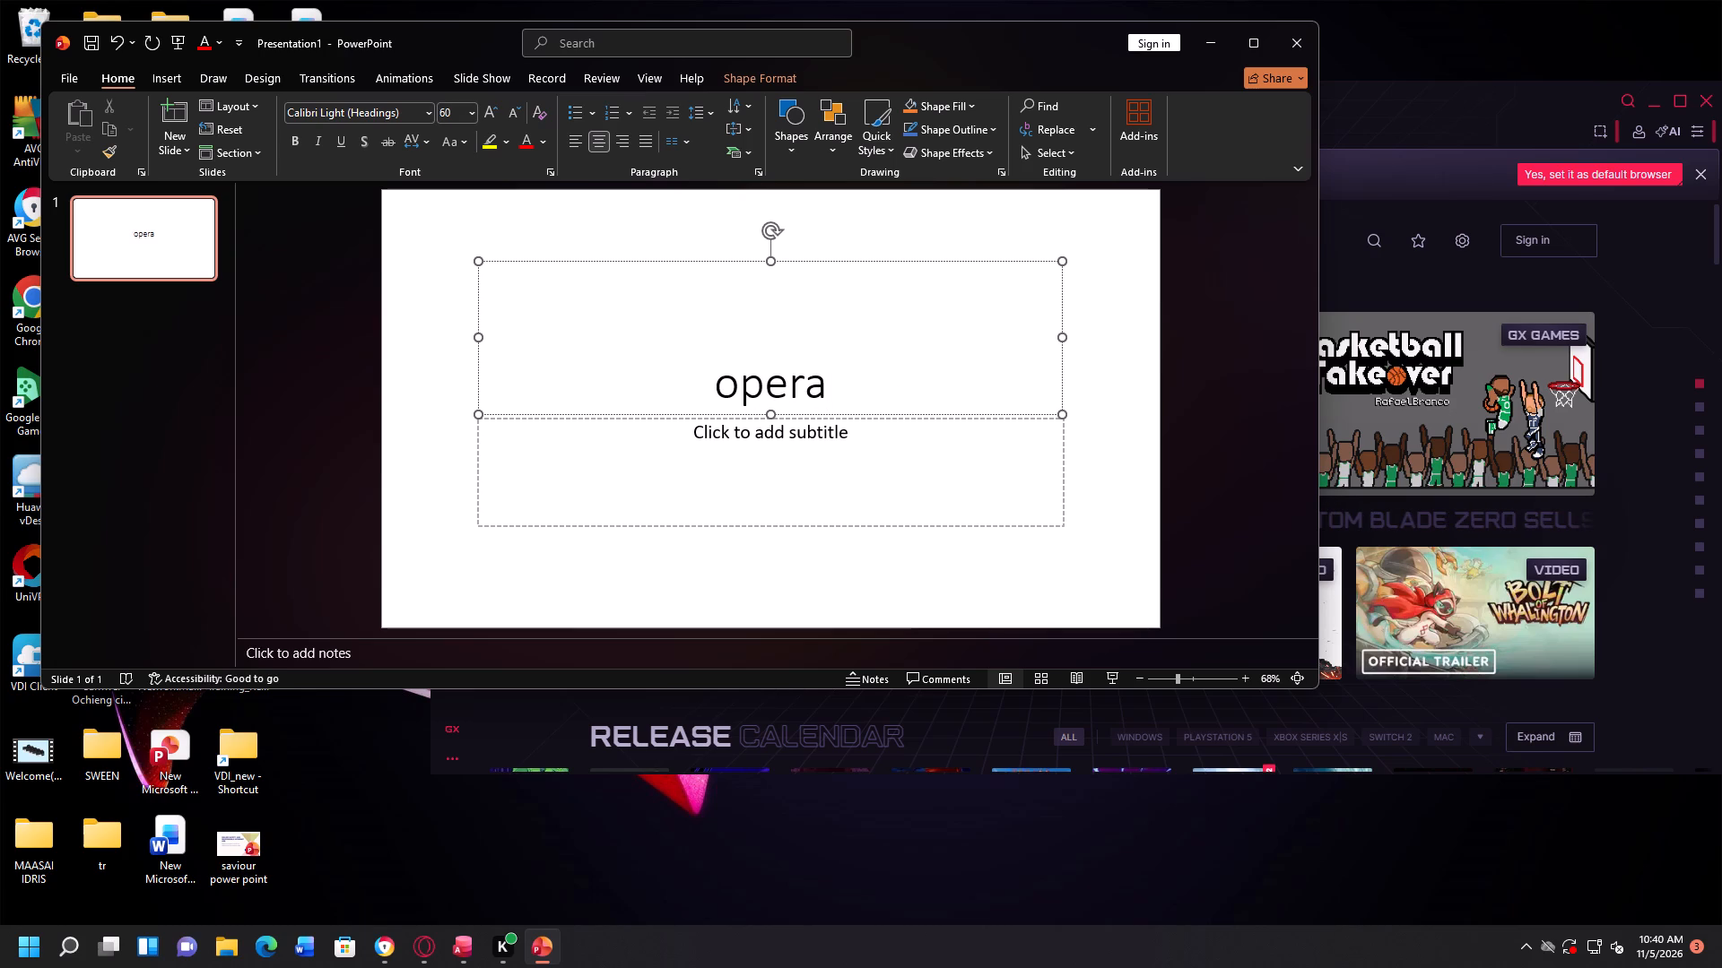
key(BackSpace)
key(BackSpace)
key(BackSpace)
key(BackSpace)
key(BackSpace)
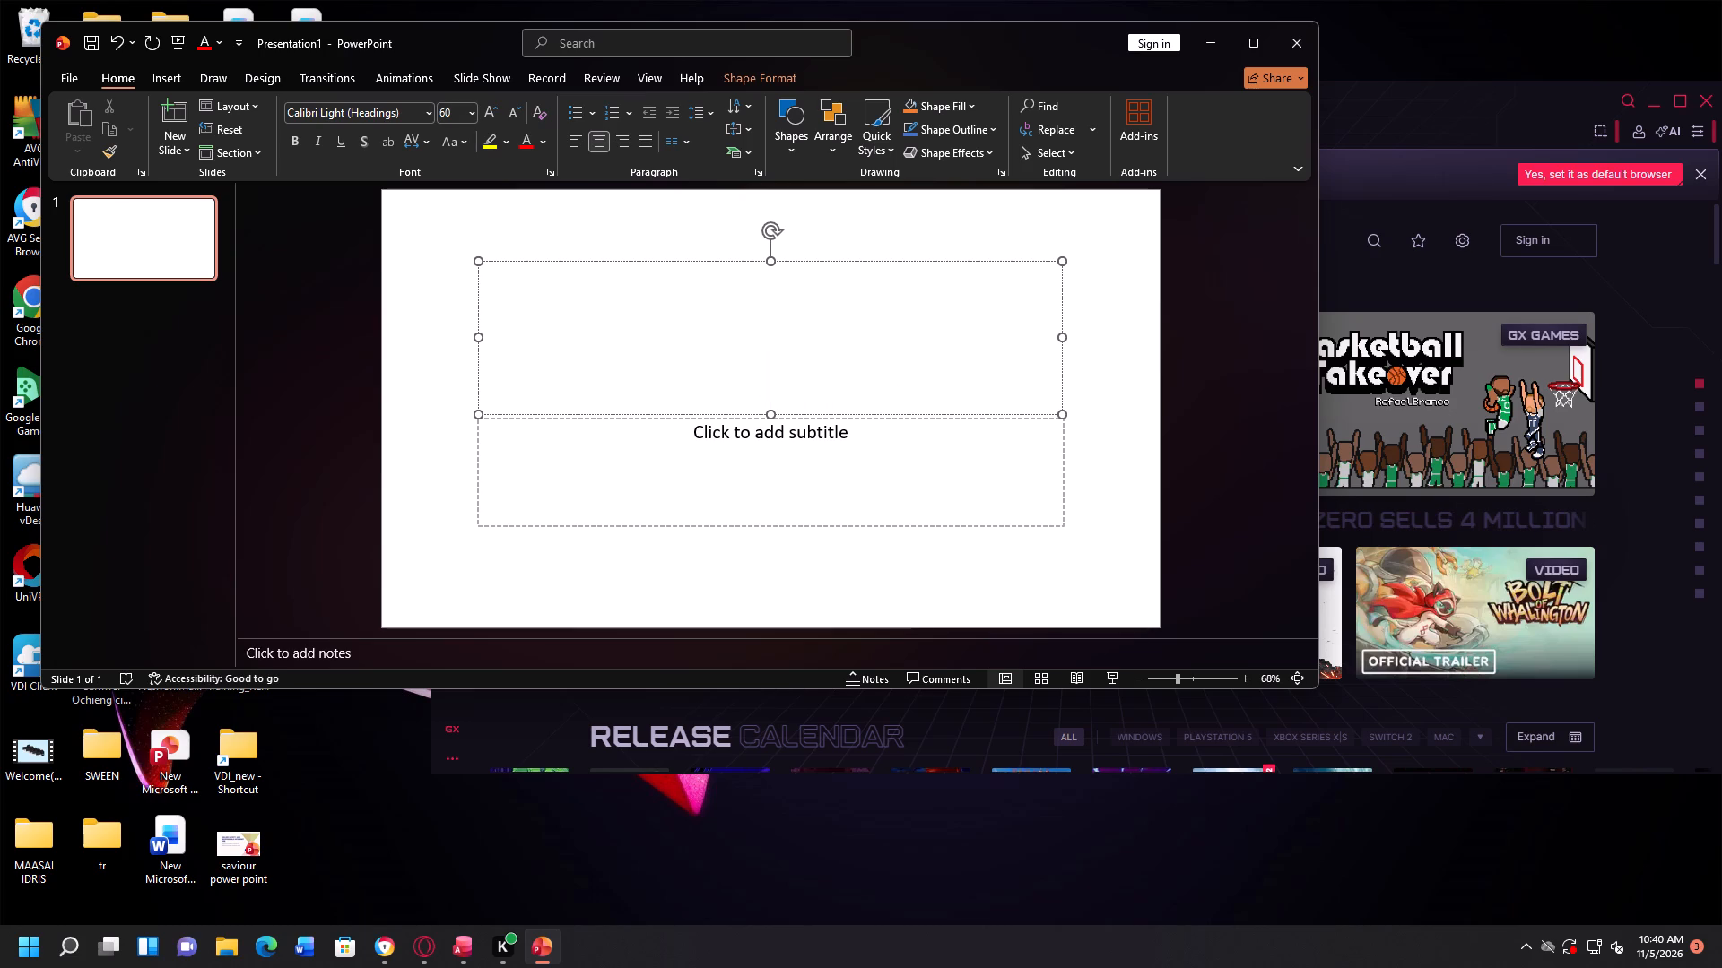
Enter OPERATING SYSTEM in capitals in the first slide's title placeholder and start a new line below it.
text(OP)
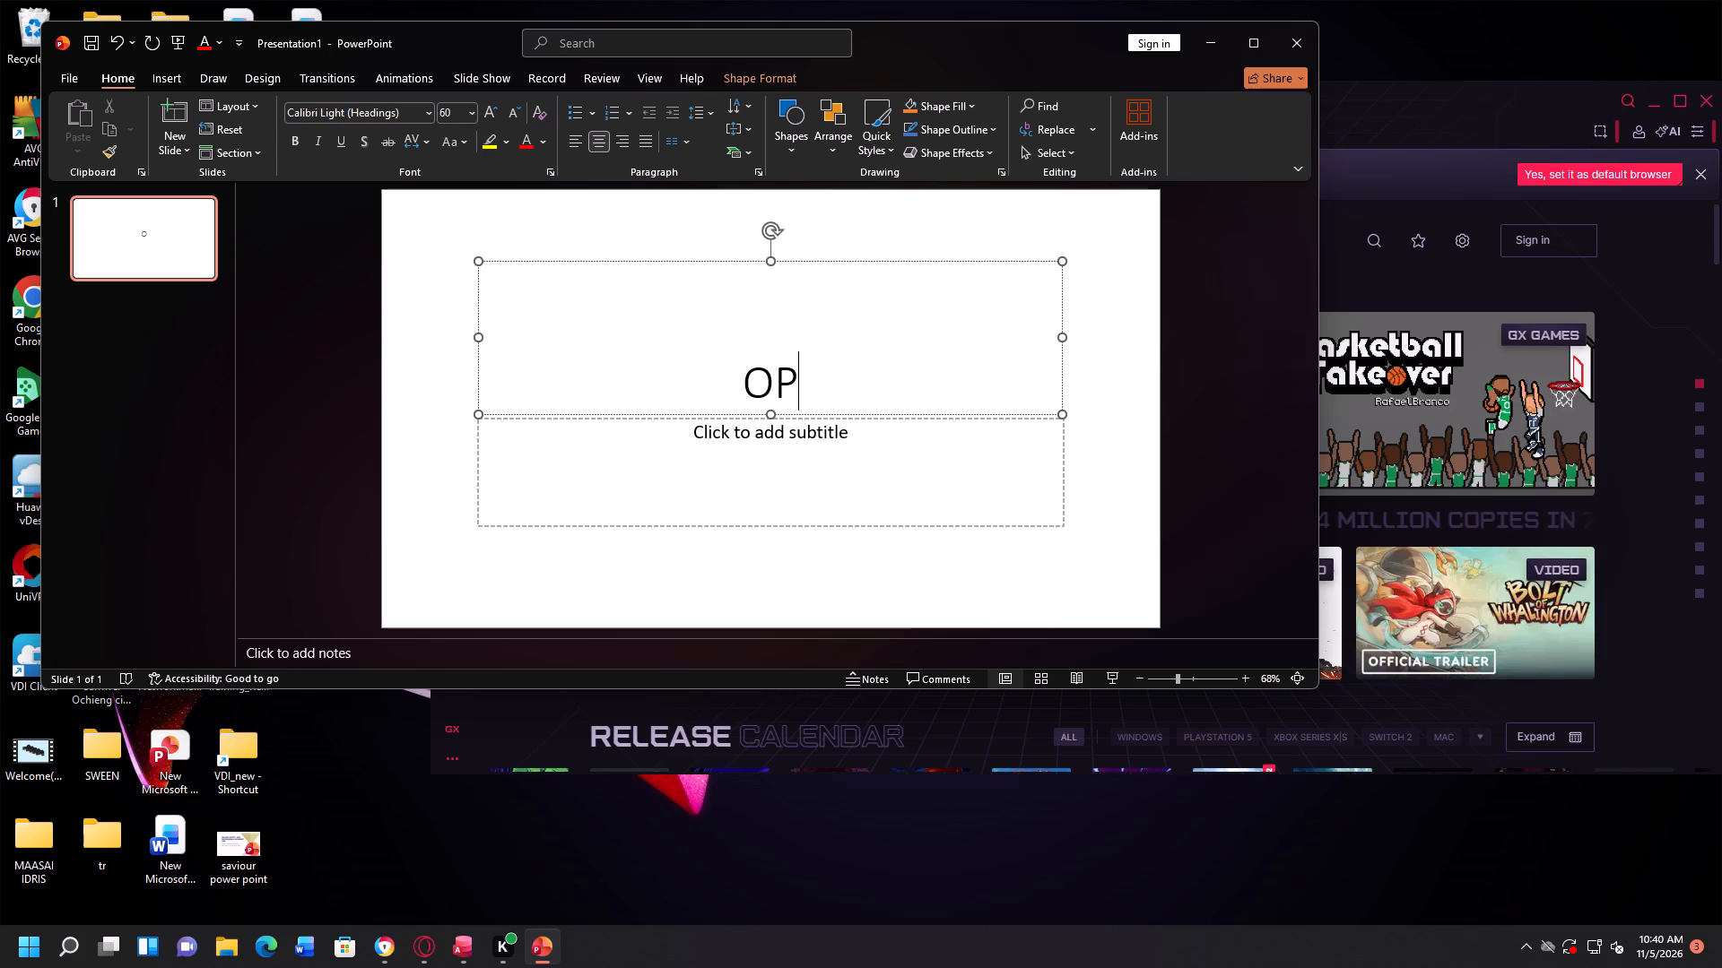
key(e)
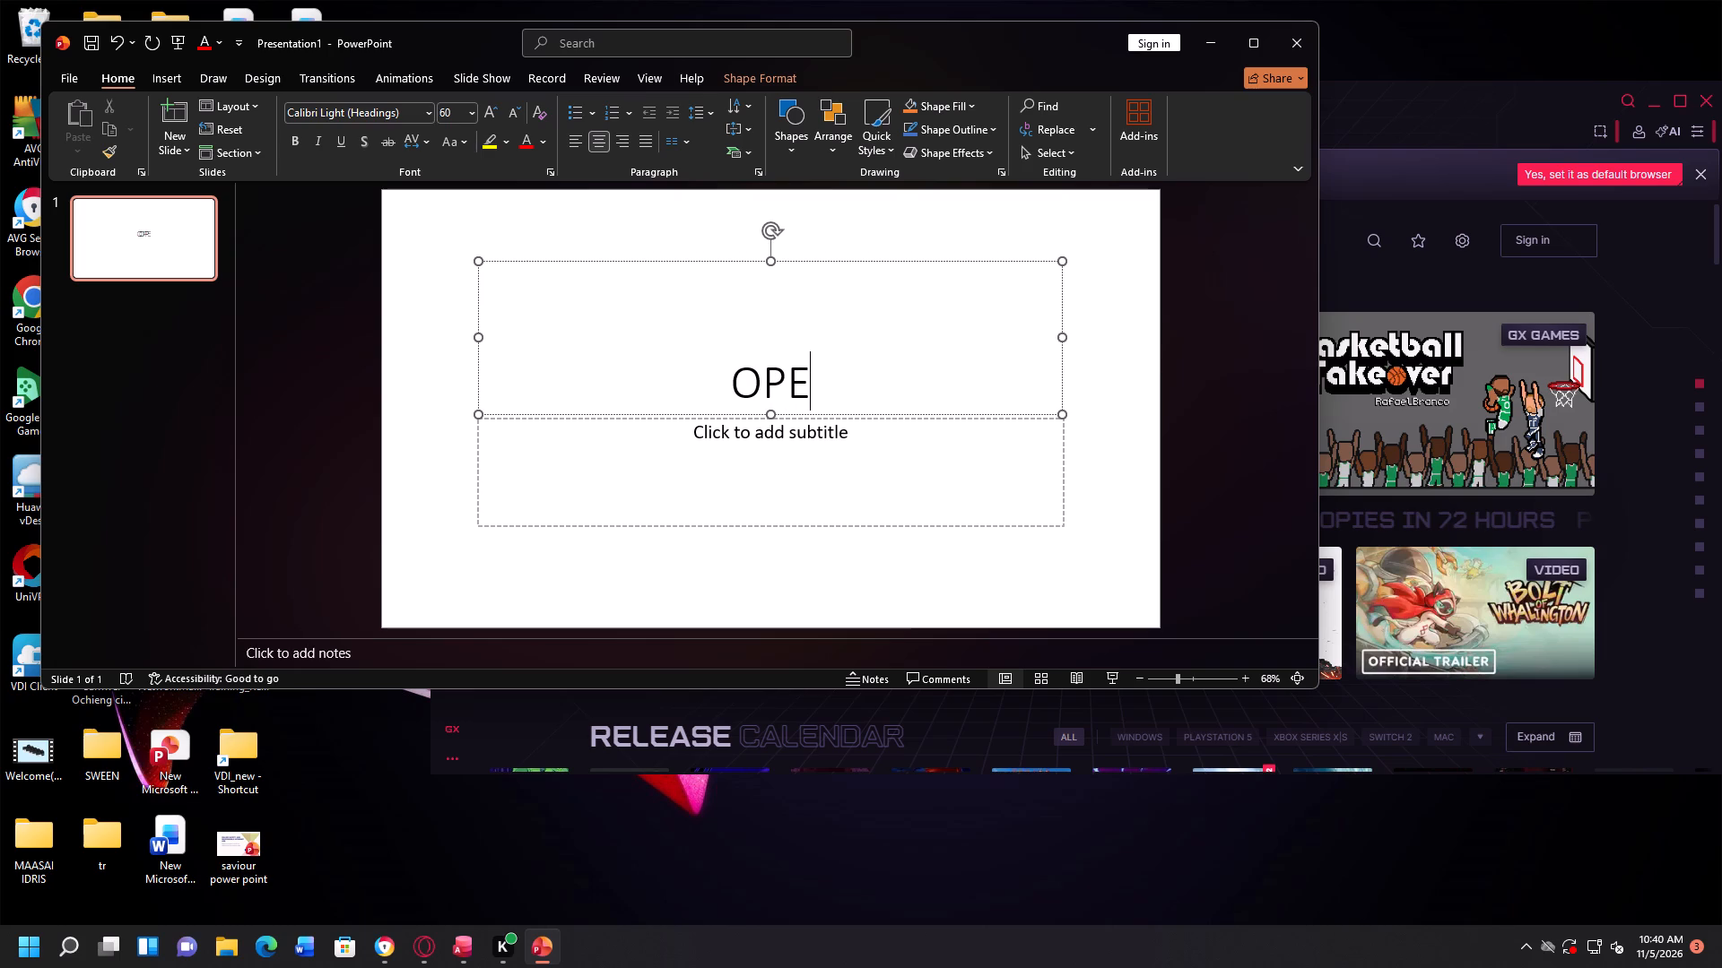
text(RAT)
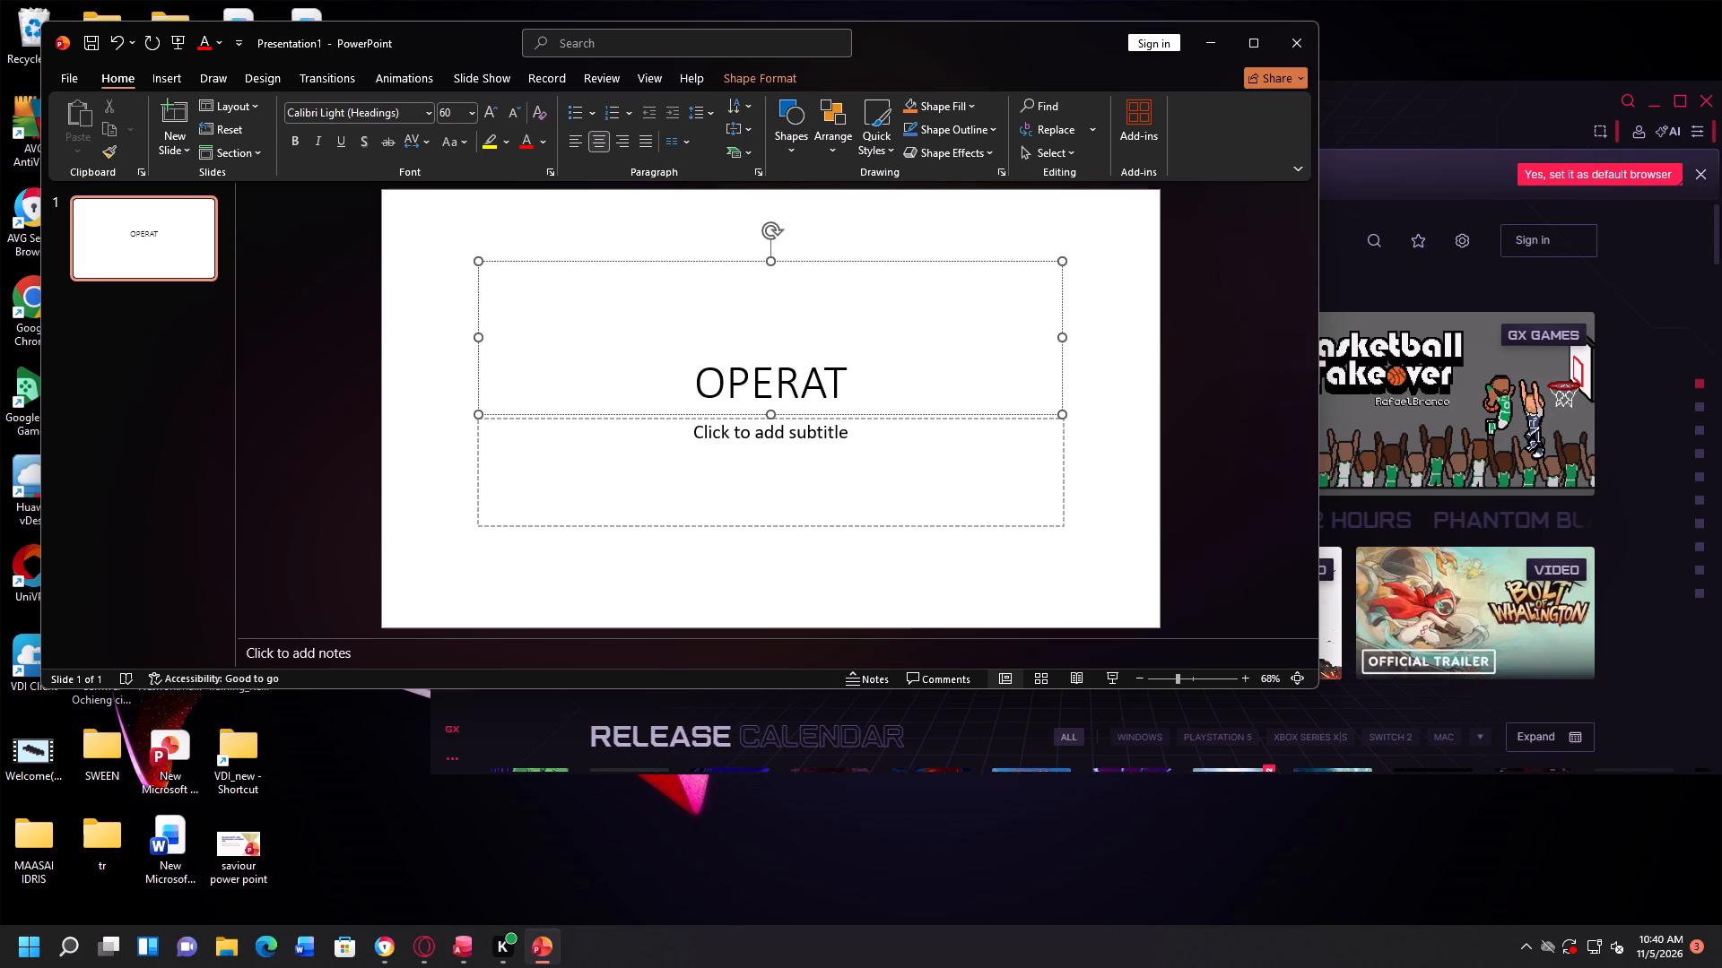
text(ING S)
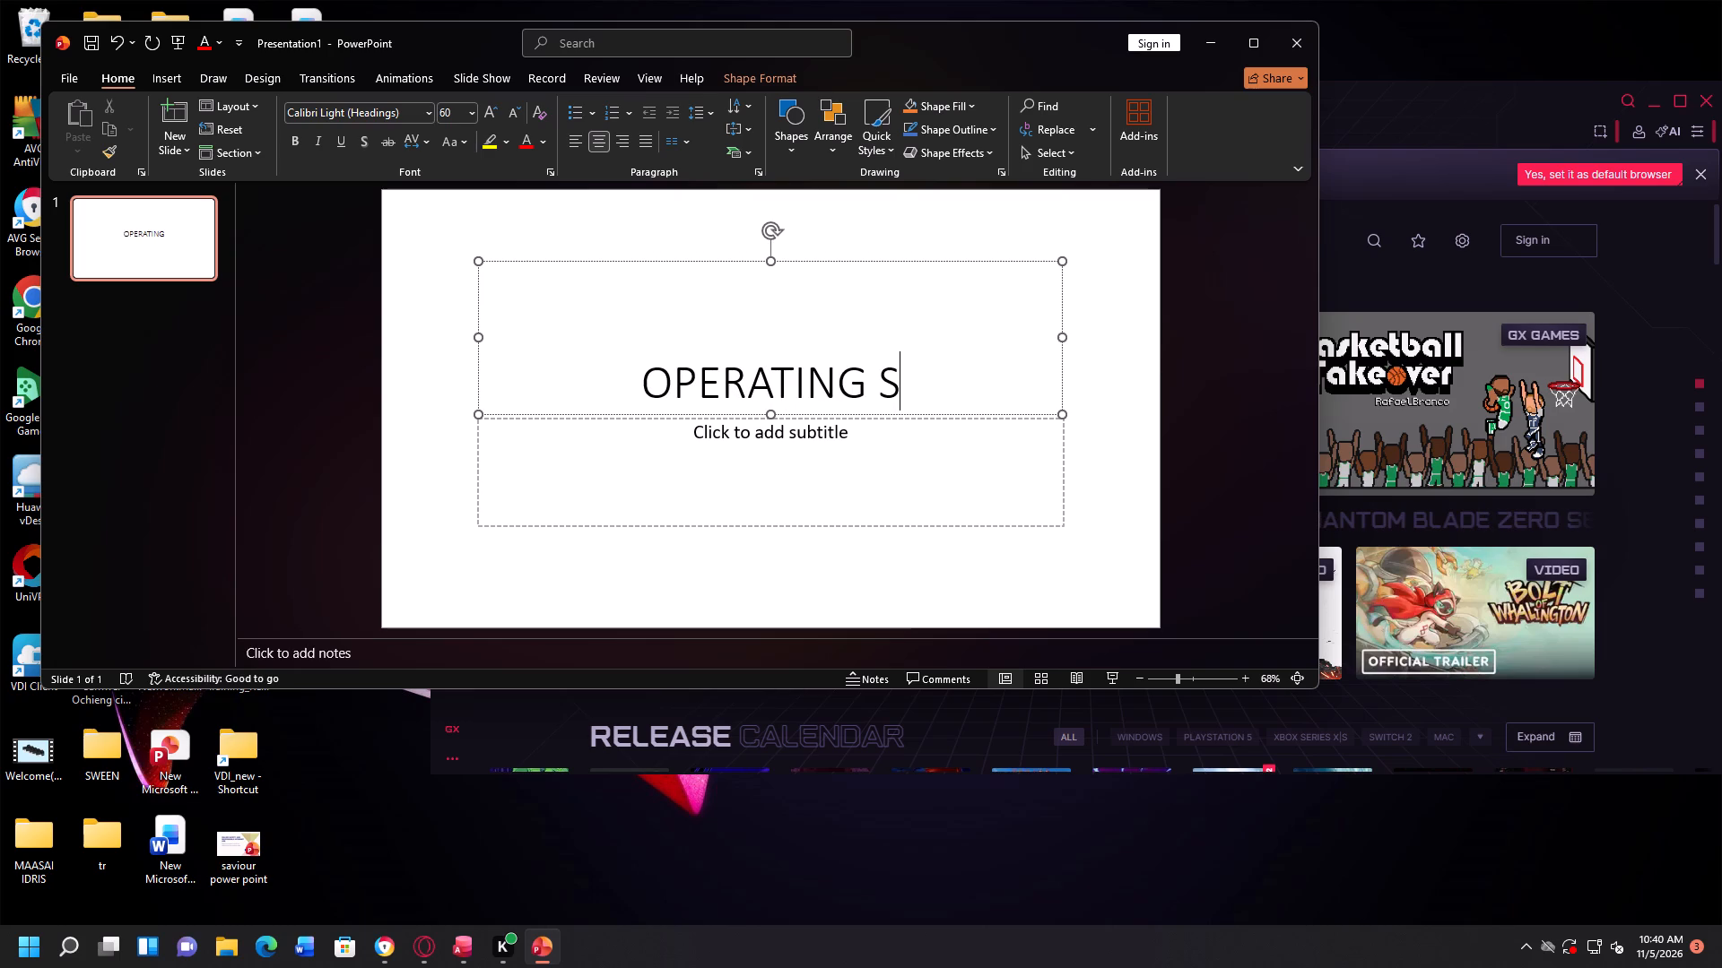
text(YSTEM)
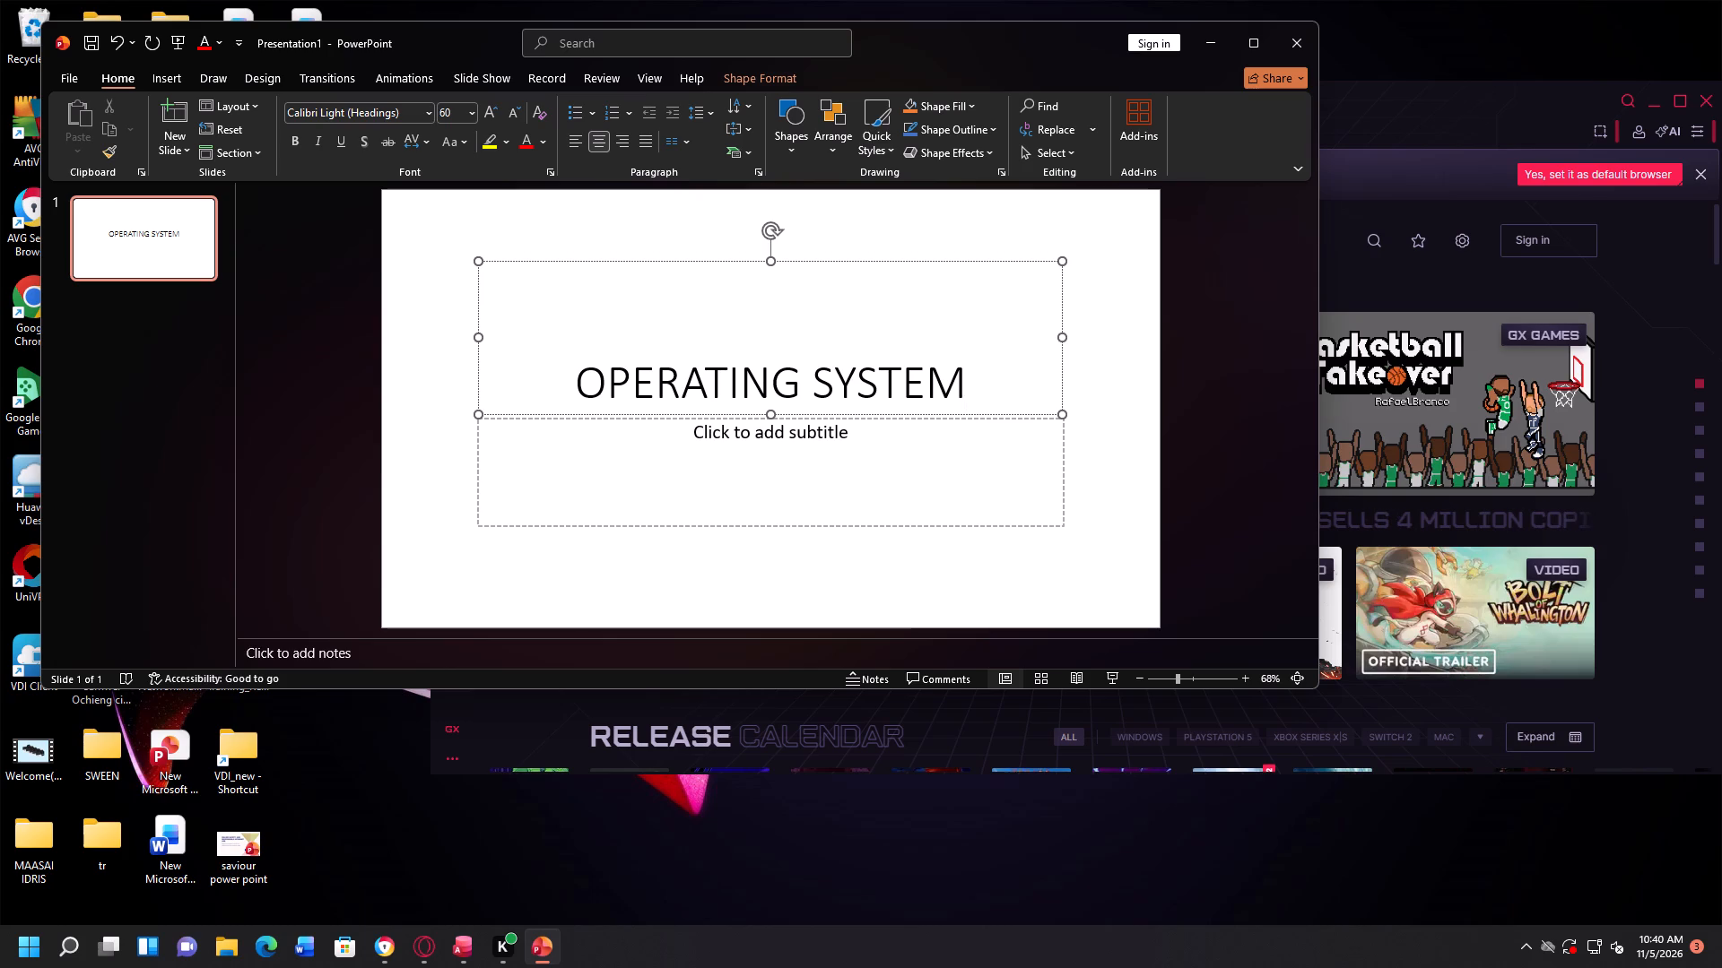
key(Return)
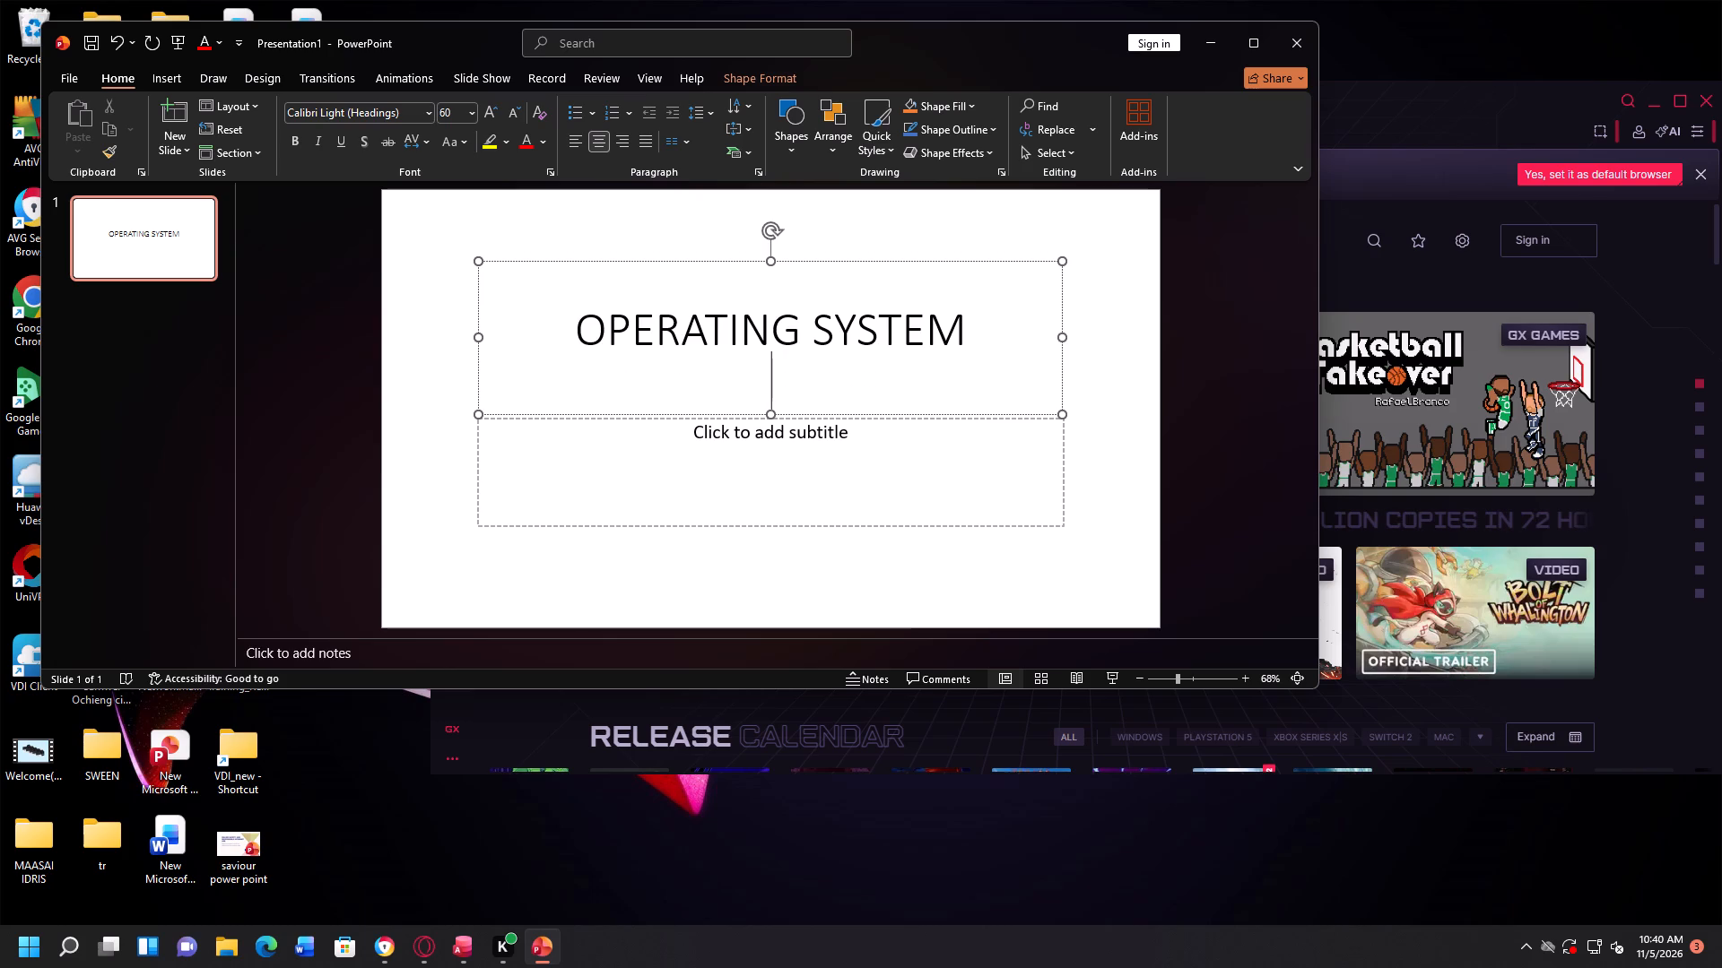
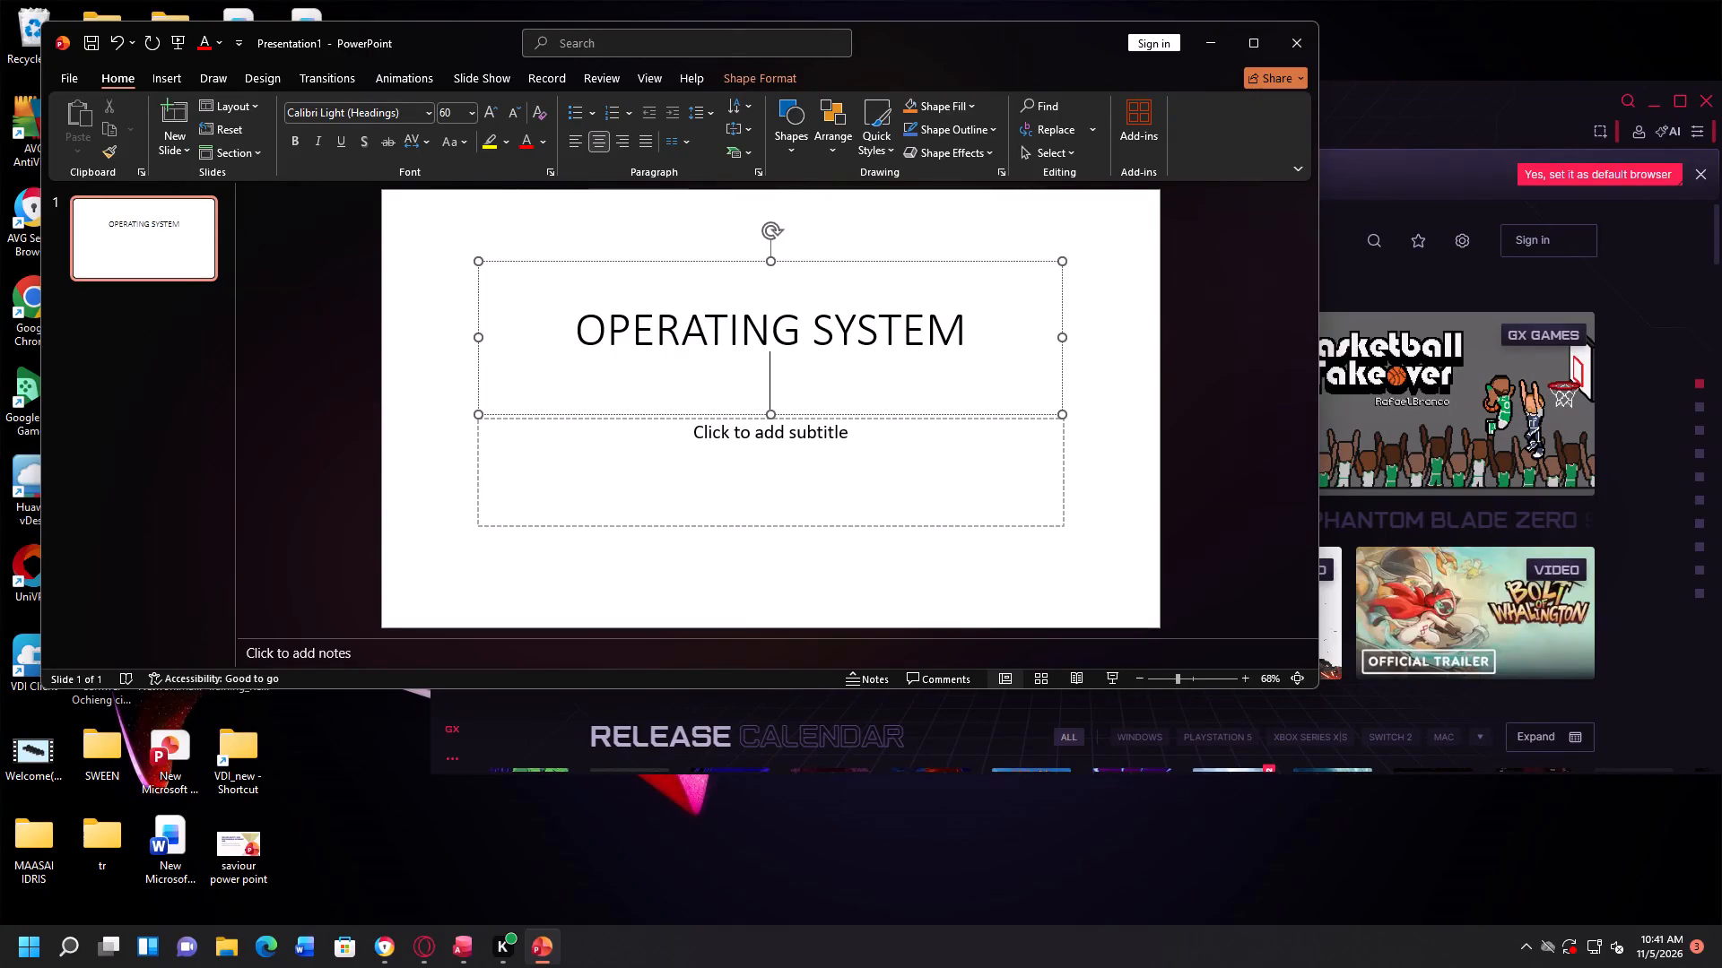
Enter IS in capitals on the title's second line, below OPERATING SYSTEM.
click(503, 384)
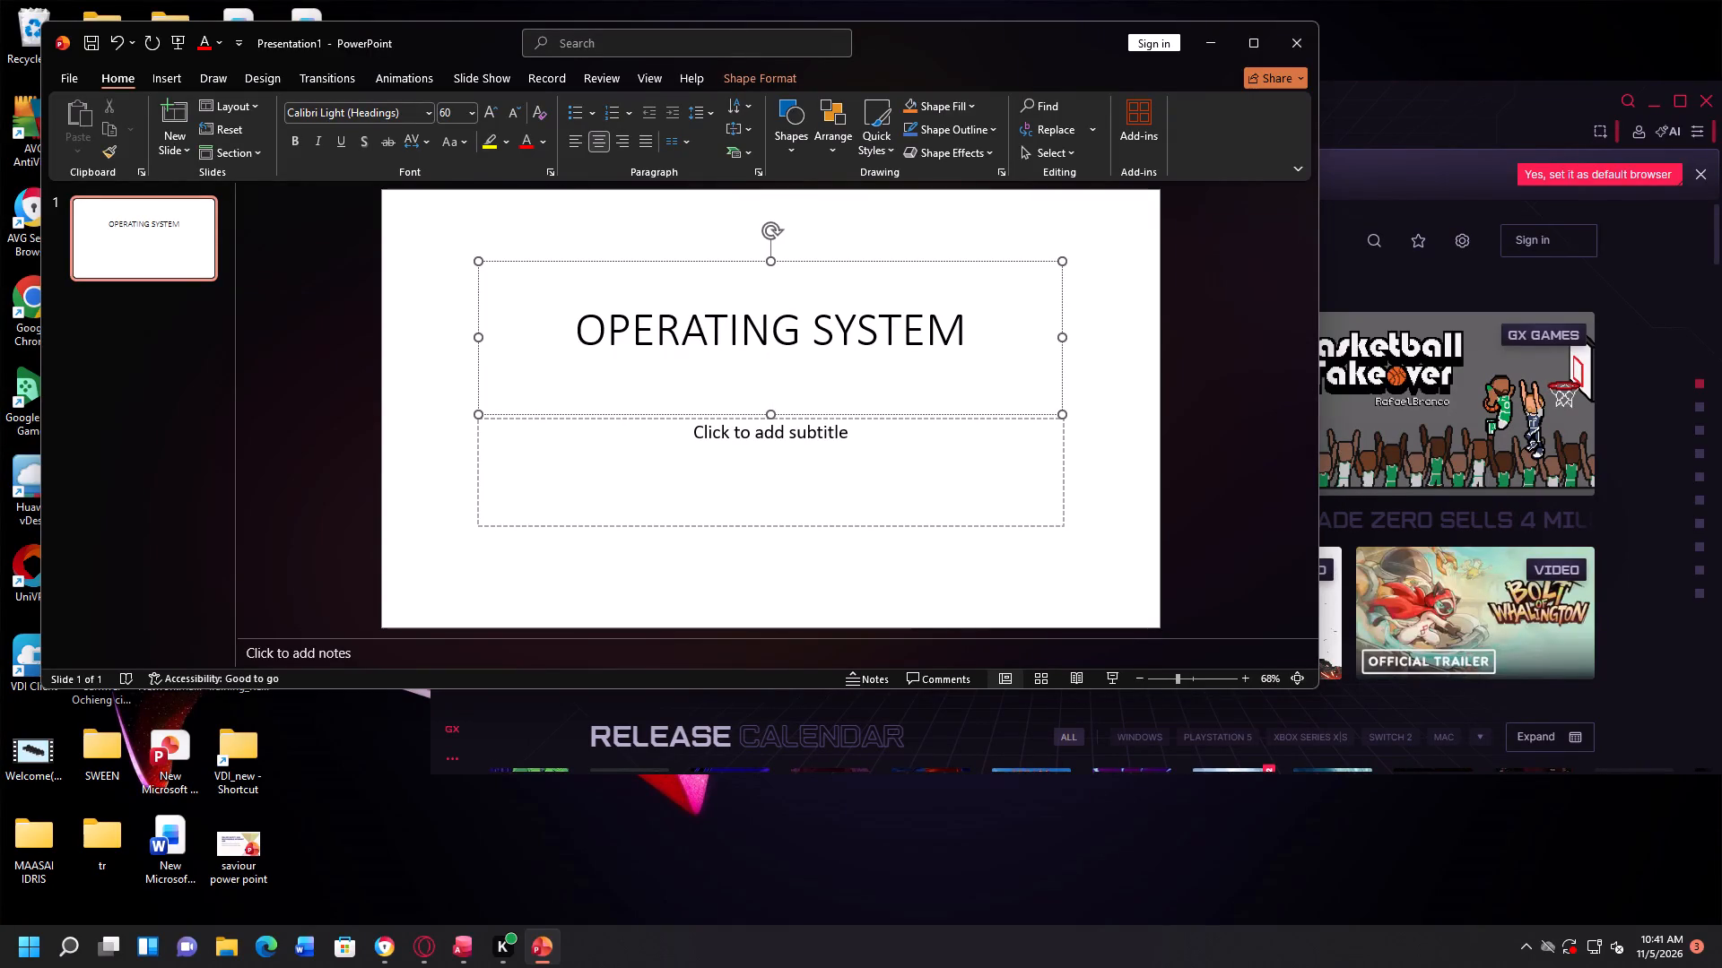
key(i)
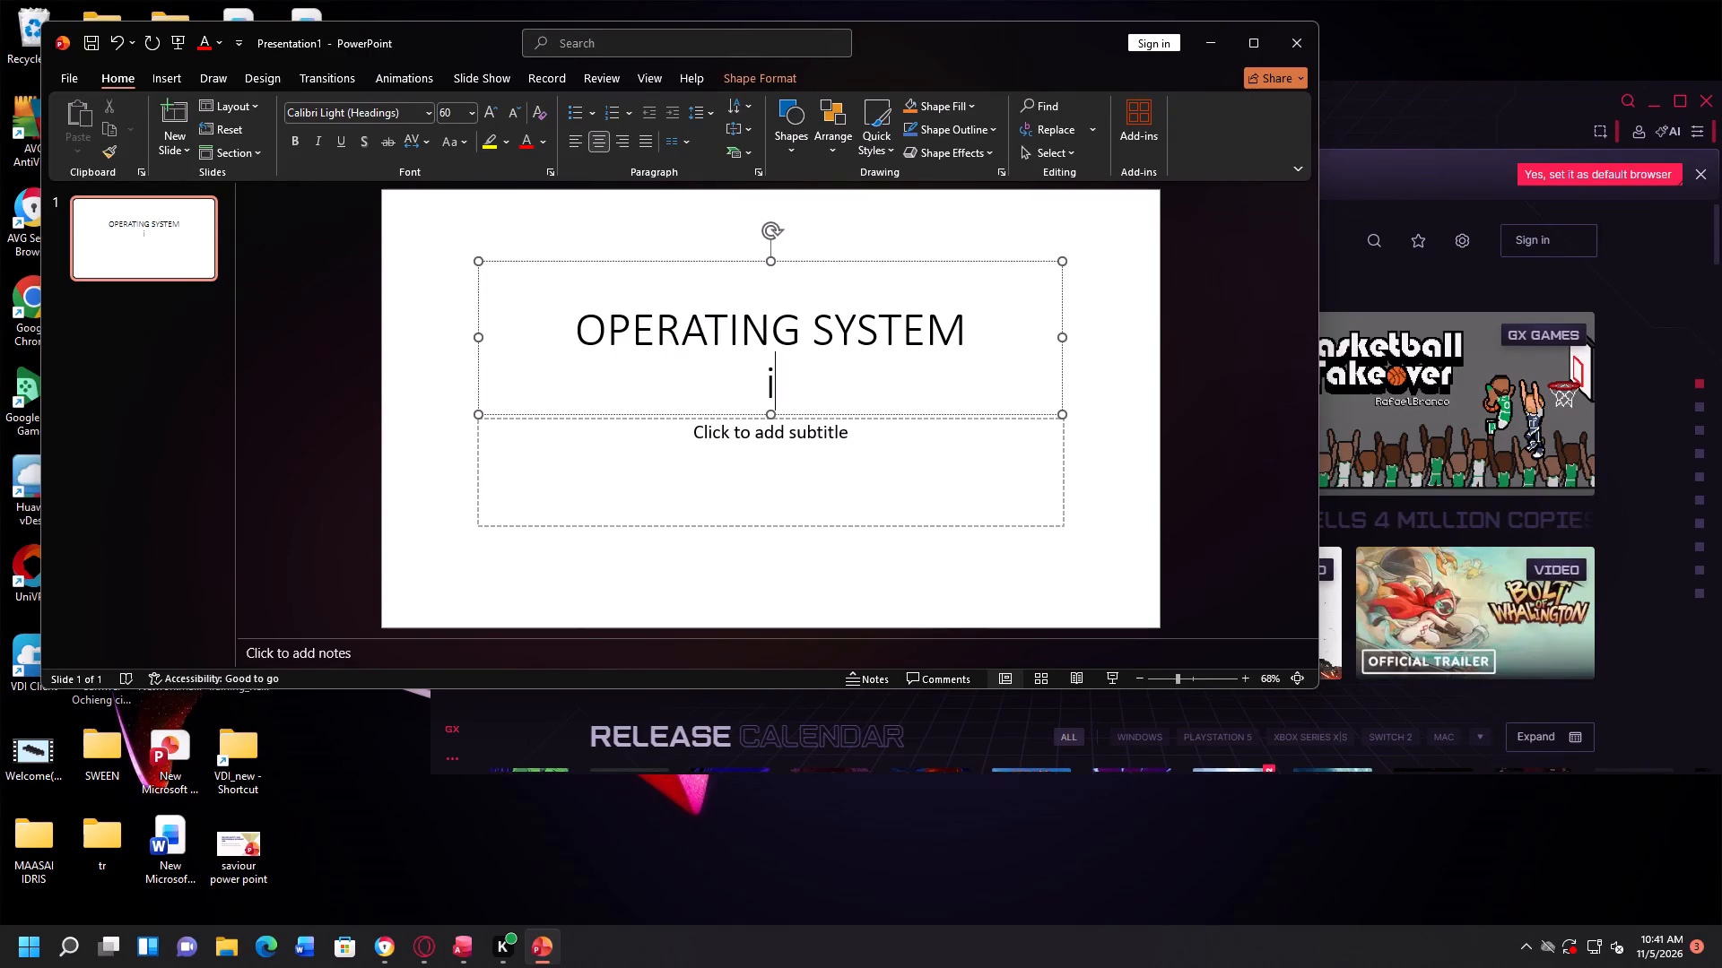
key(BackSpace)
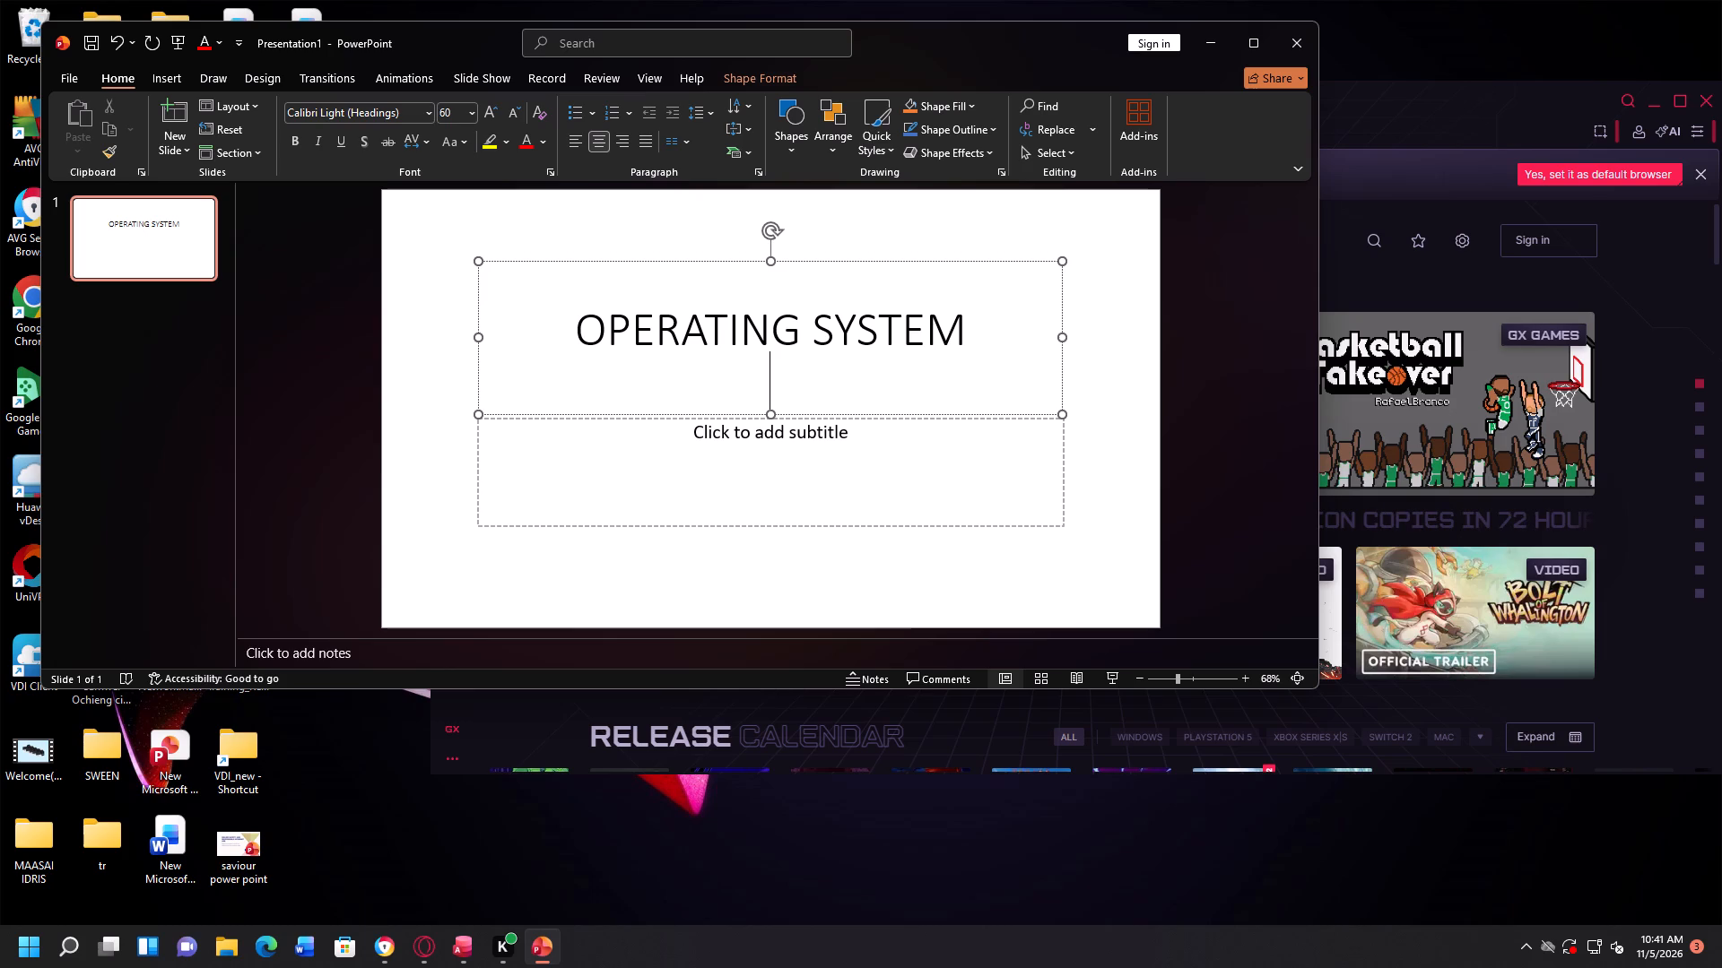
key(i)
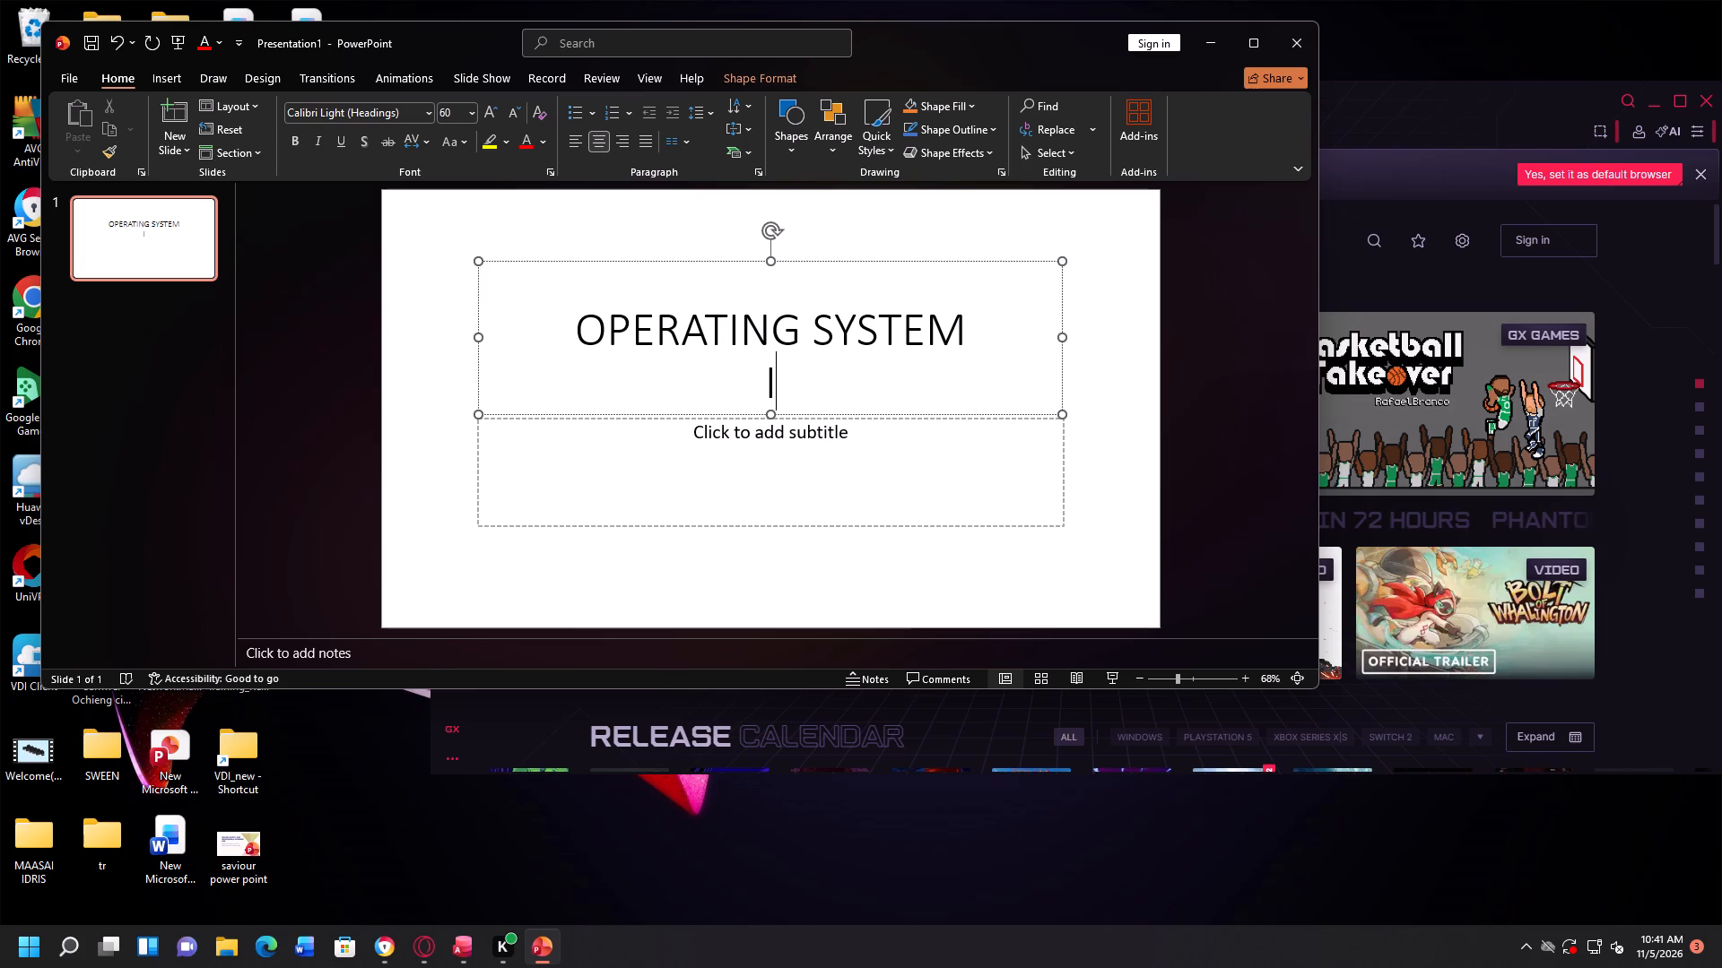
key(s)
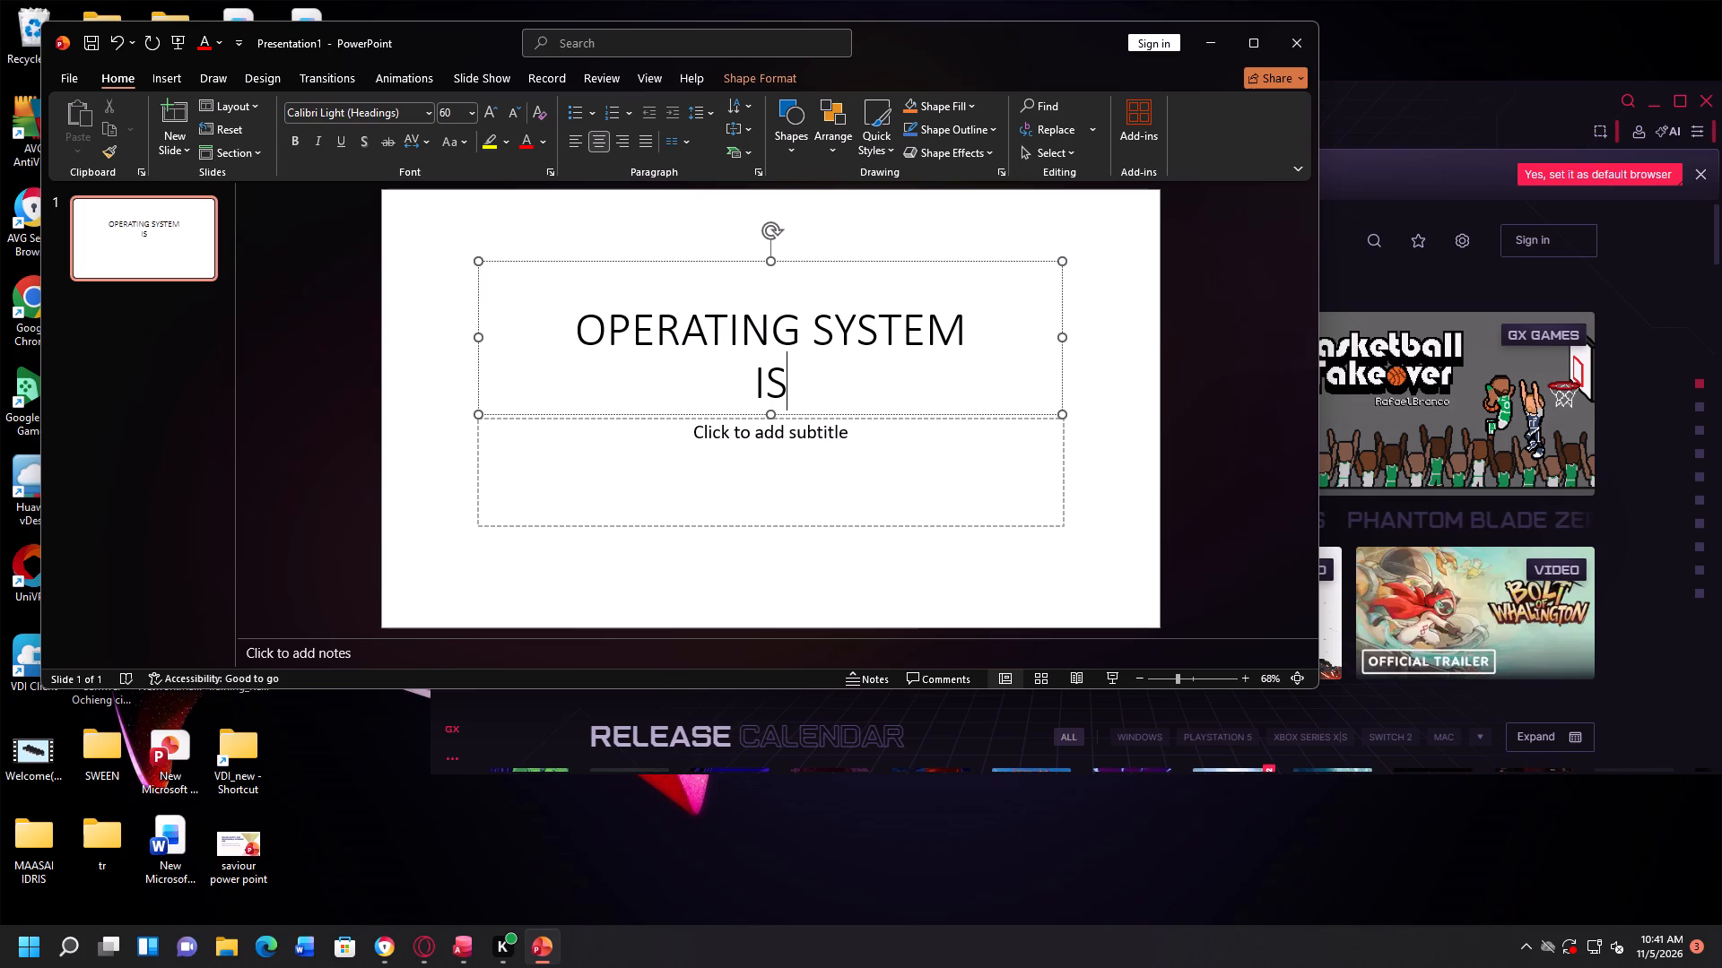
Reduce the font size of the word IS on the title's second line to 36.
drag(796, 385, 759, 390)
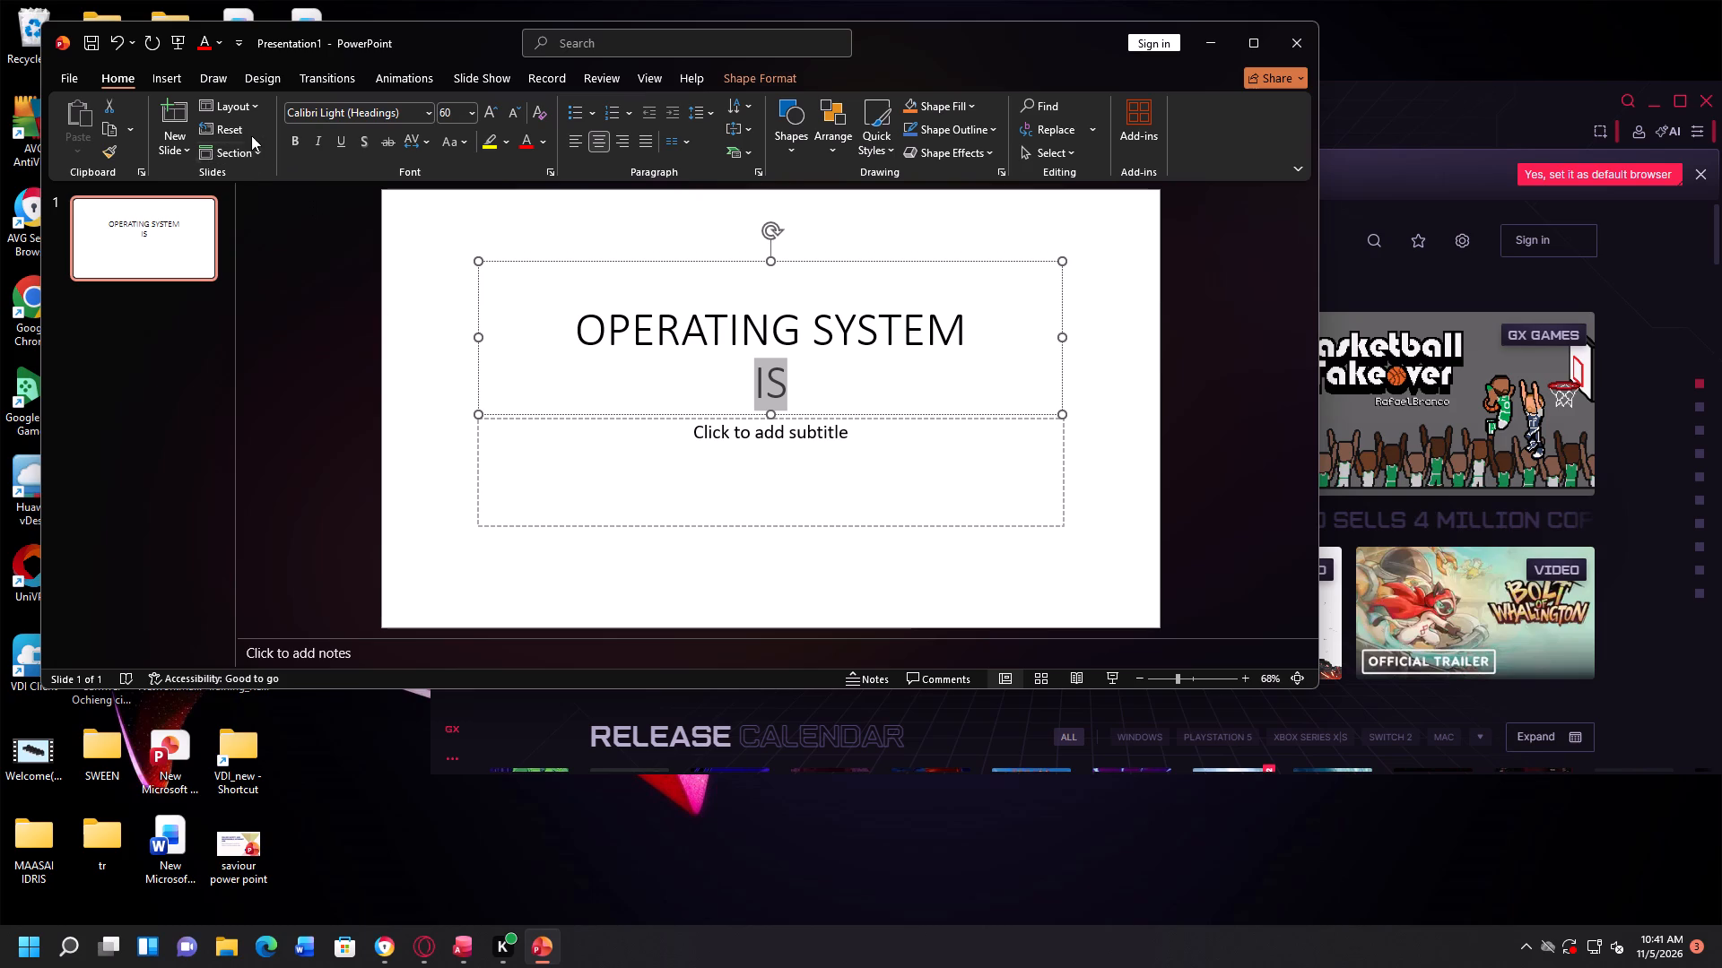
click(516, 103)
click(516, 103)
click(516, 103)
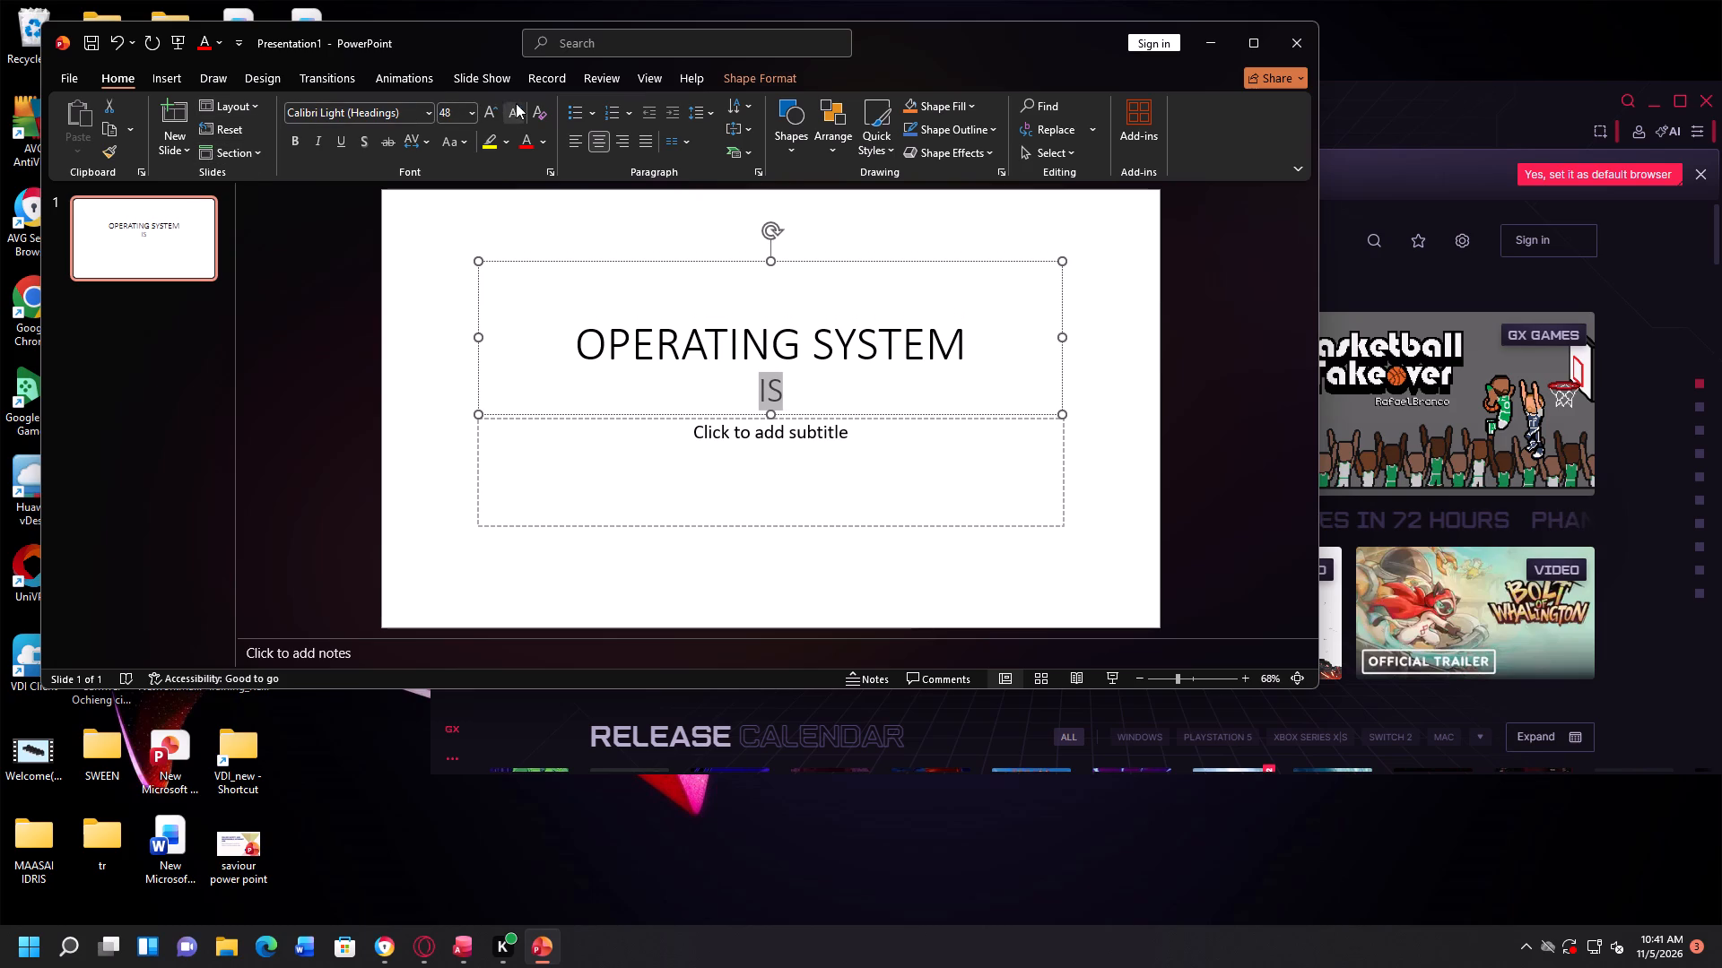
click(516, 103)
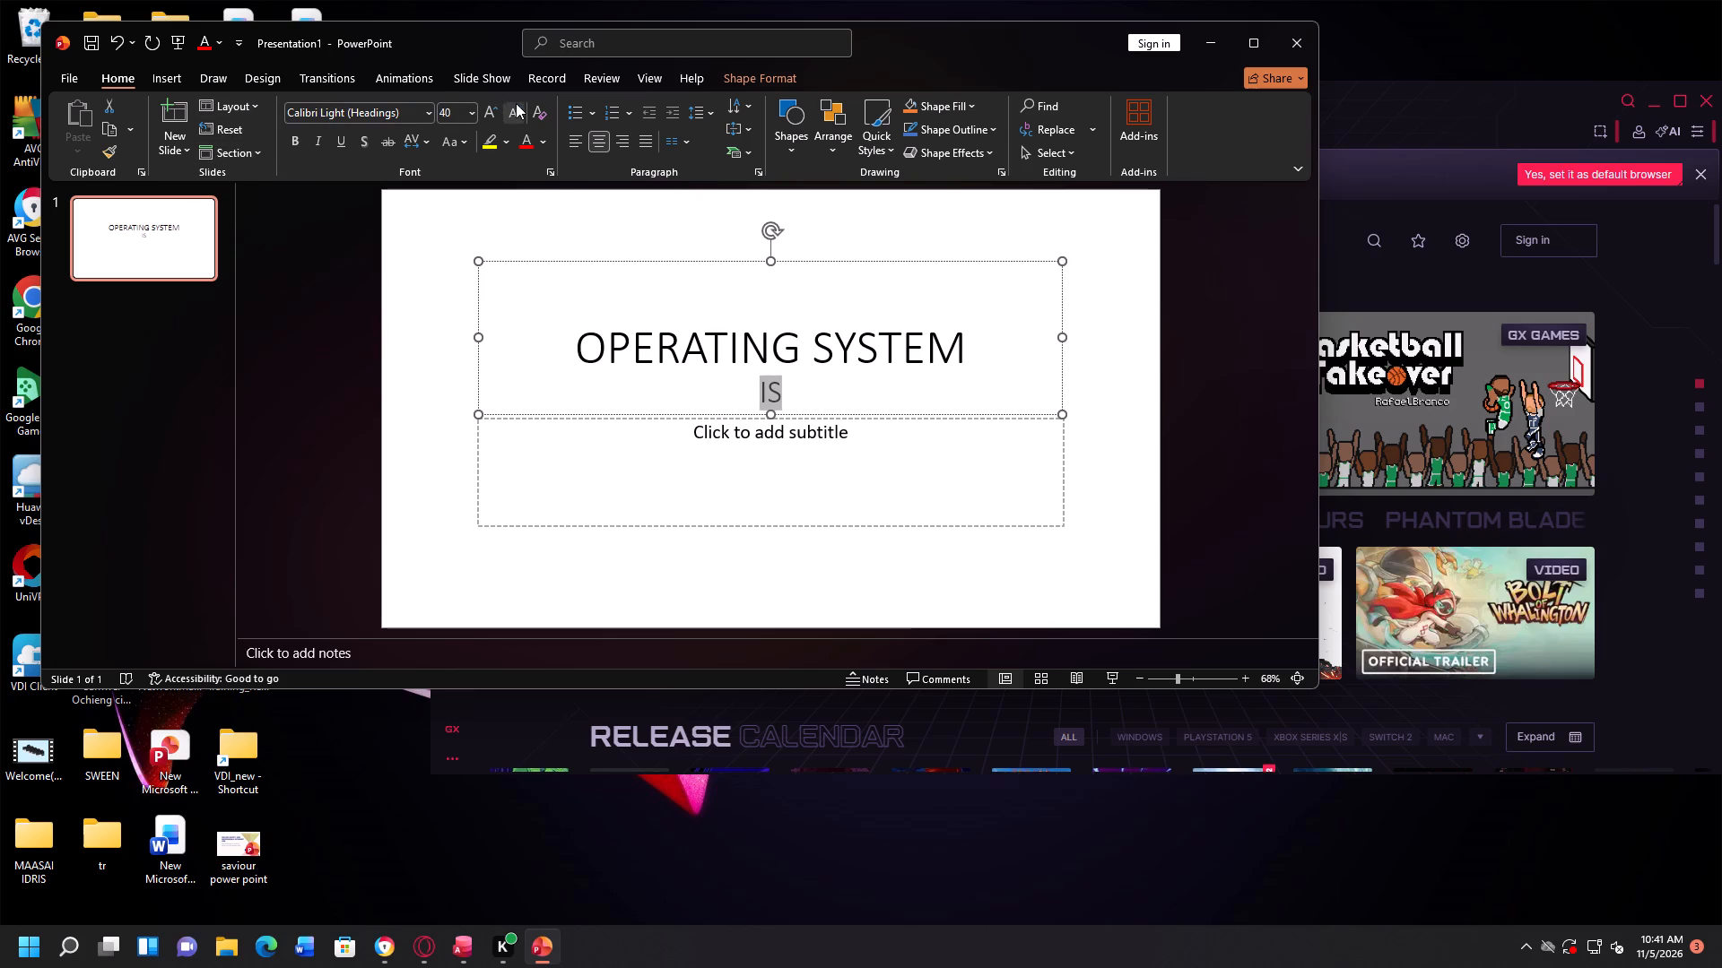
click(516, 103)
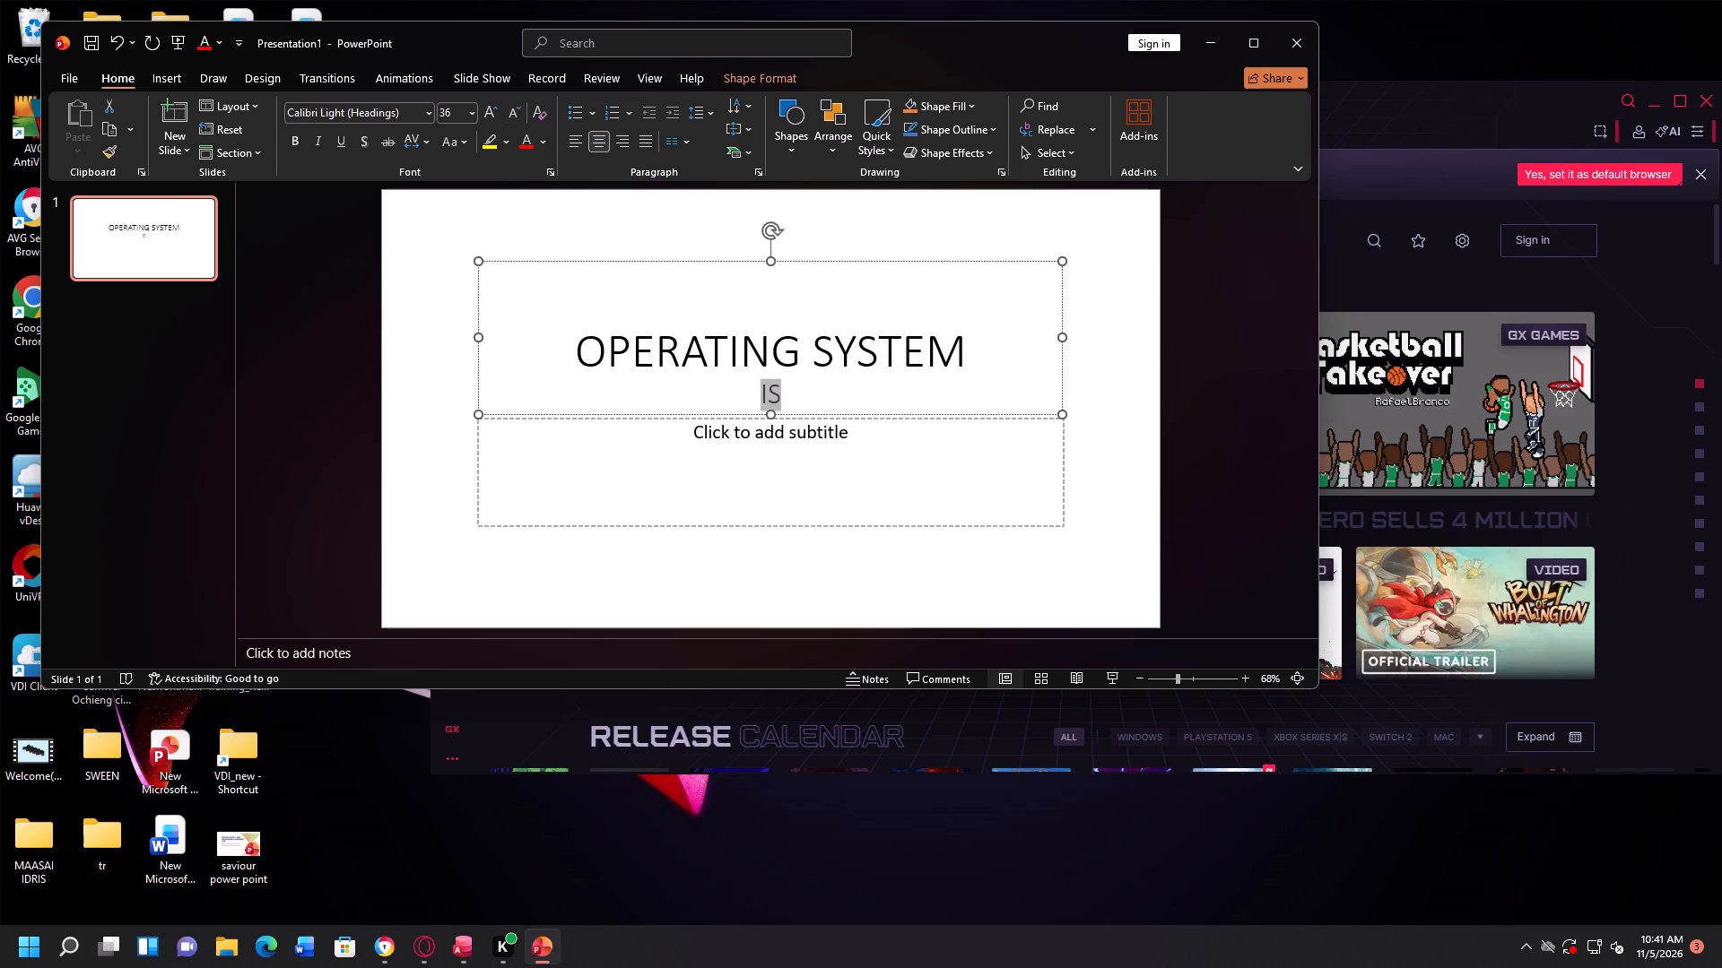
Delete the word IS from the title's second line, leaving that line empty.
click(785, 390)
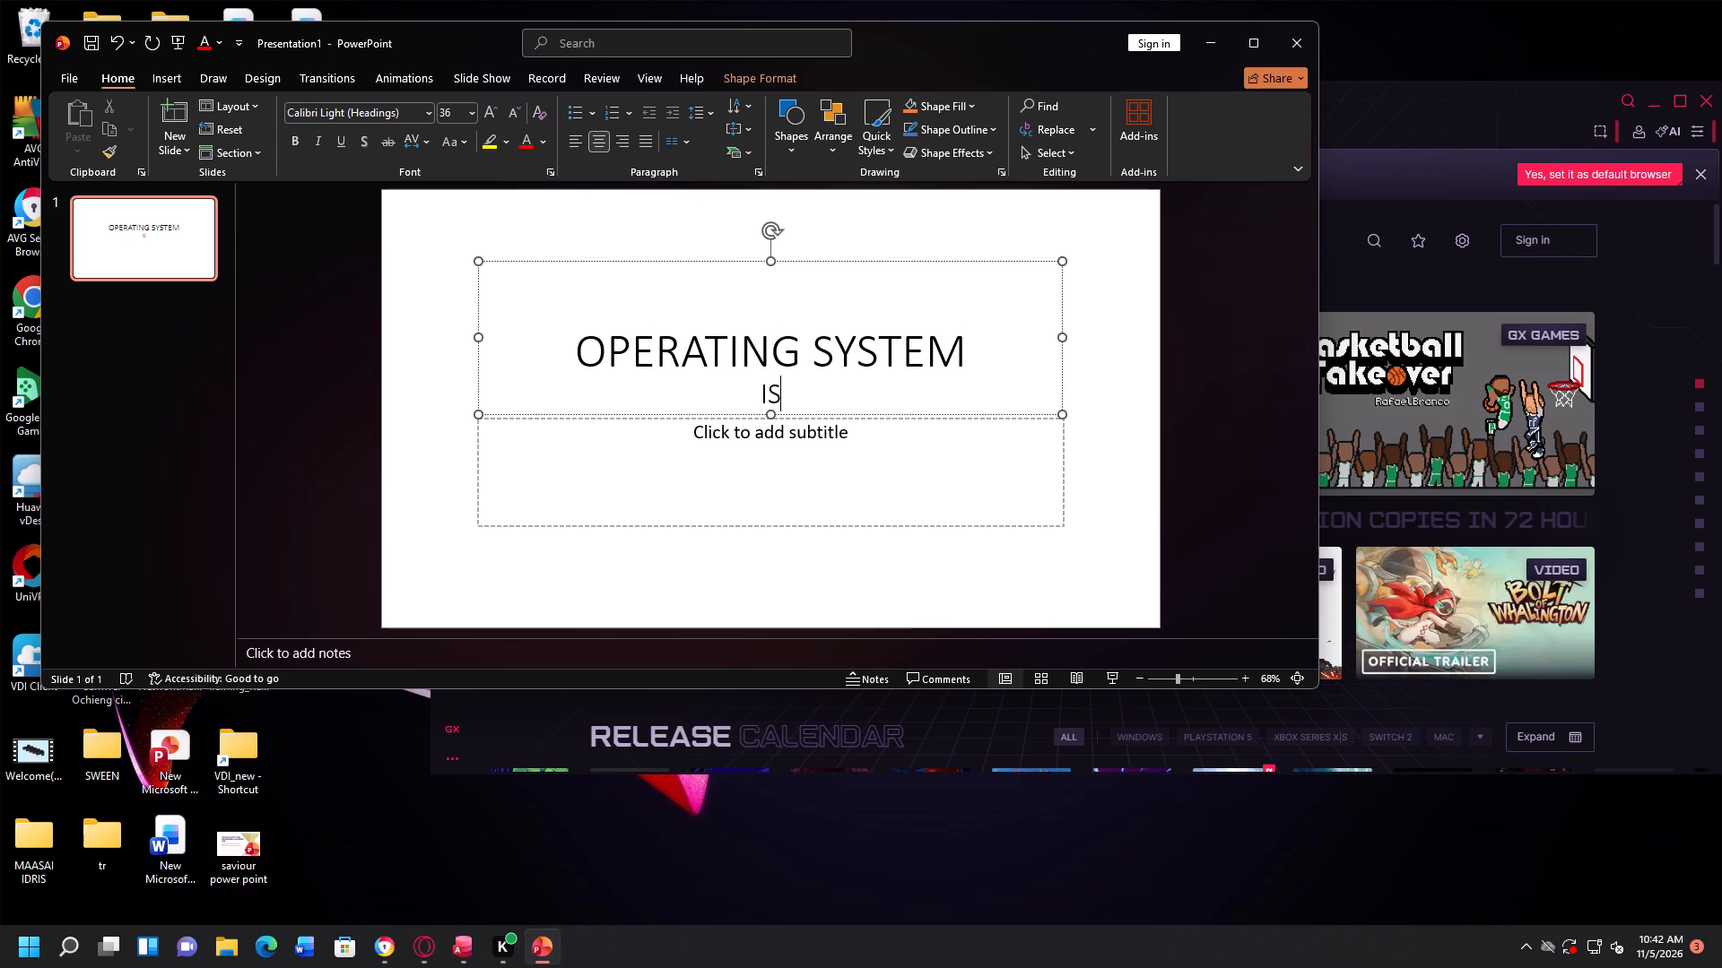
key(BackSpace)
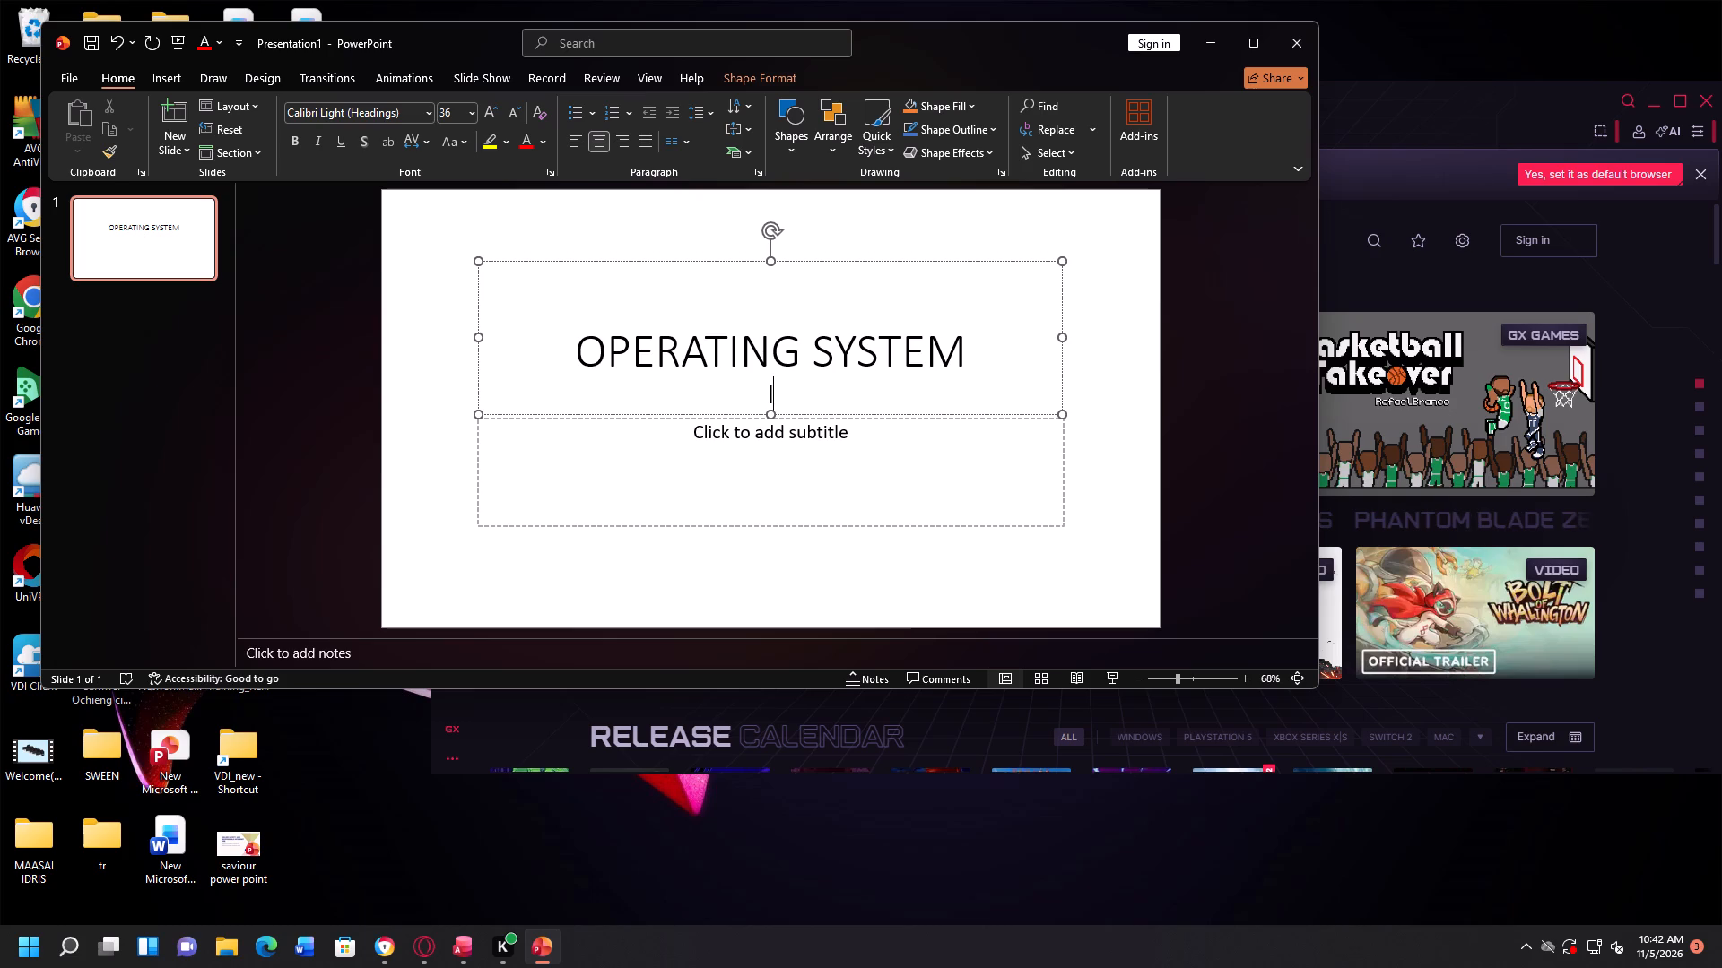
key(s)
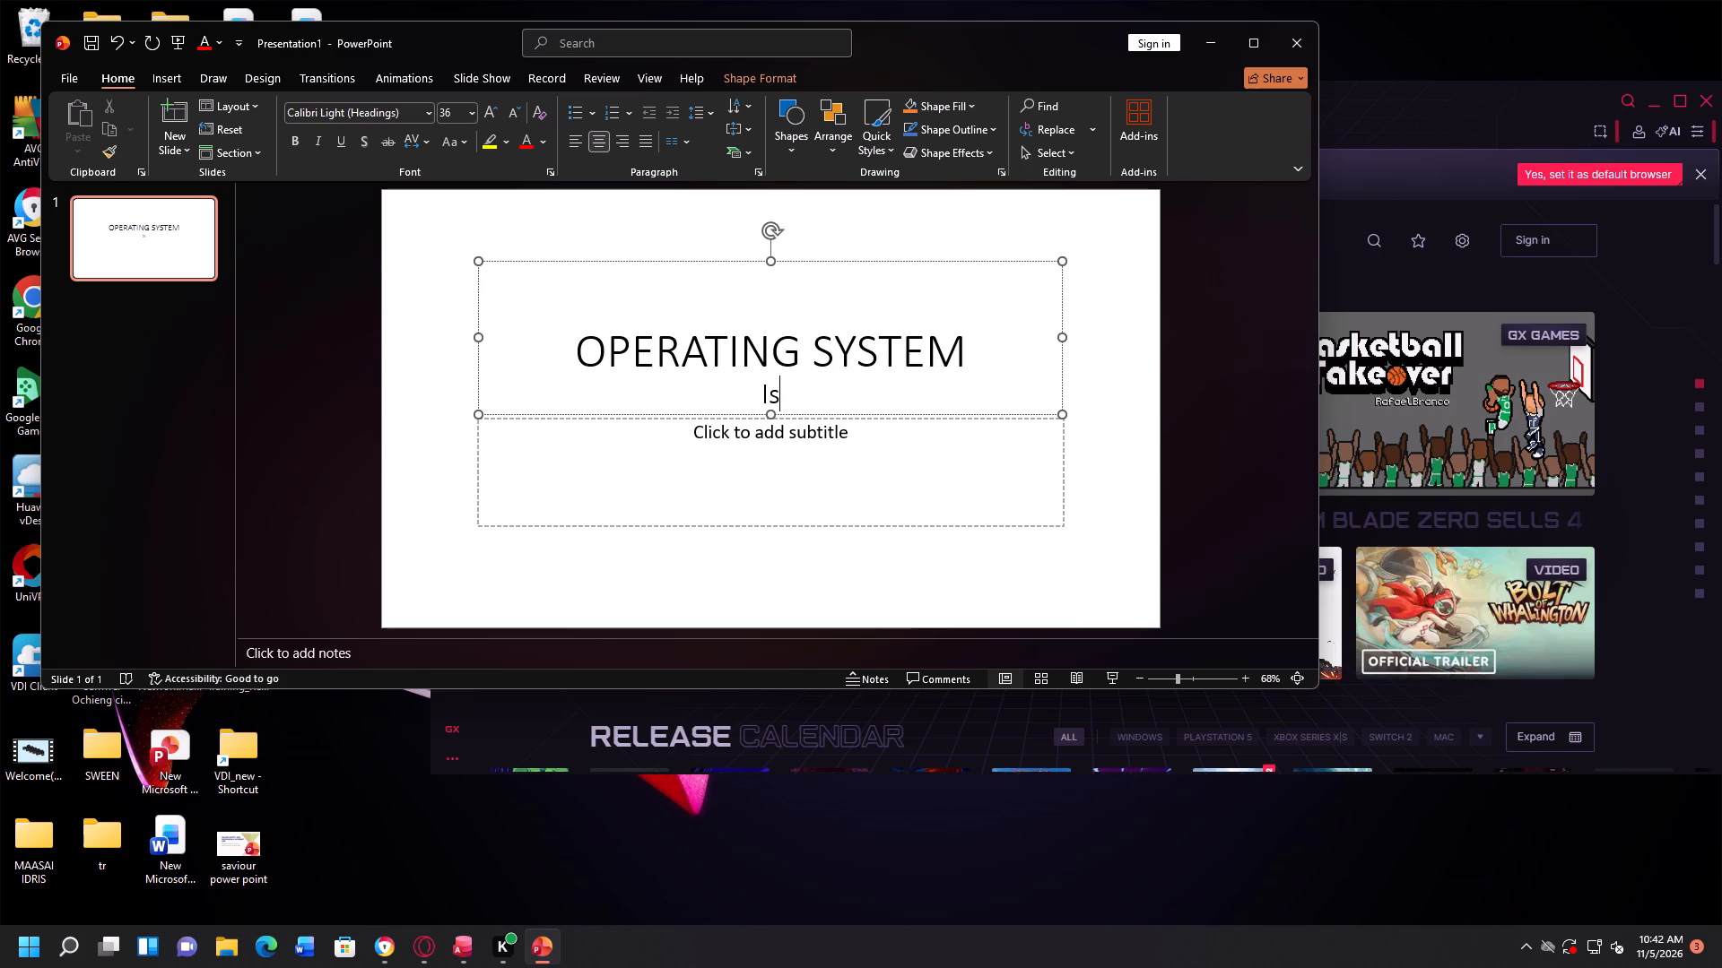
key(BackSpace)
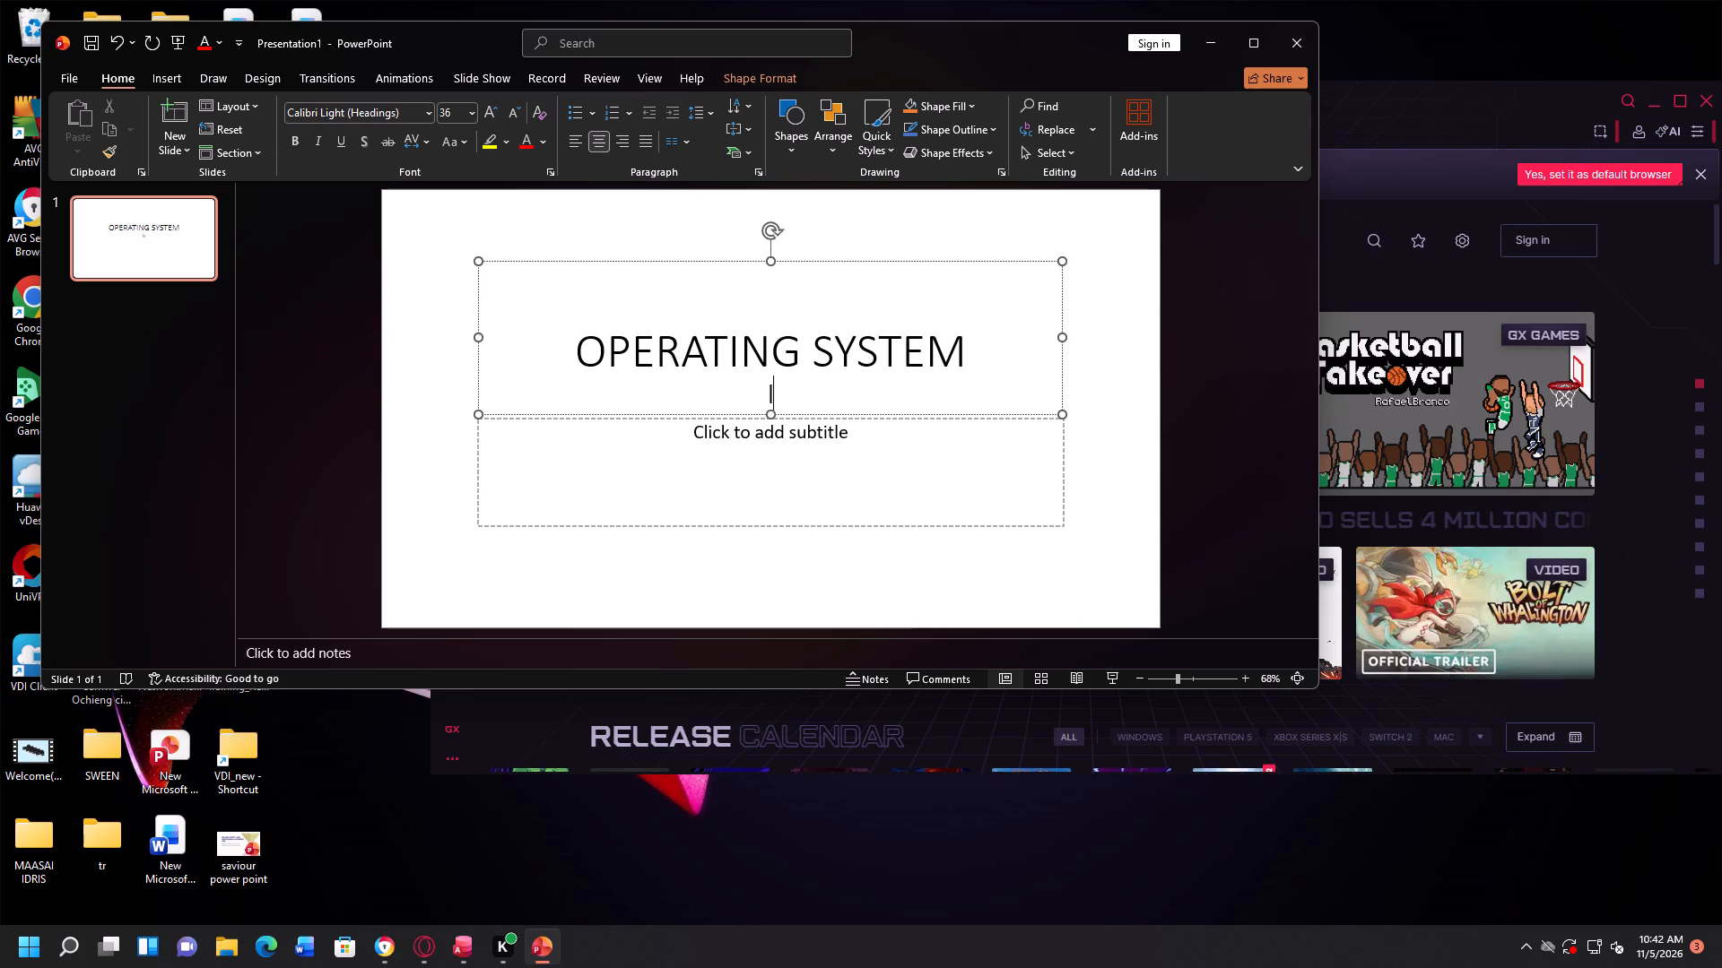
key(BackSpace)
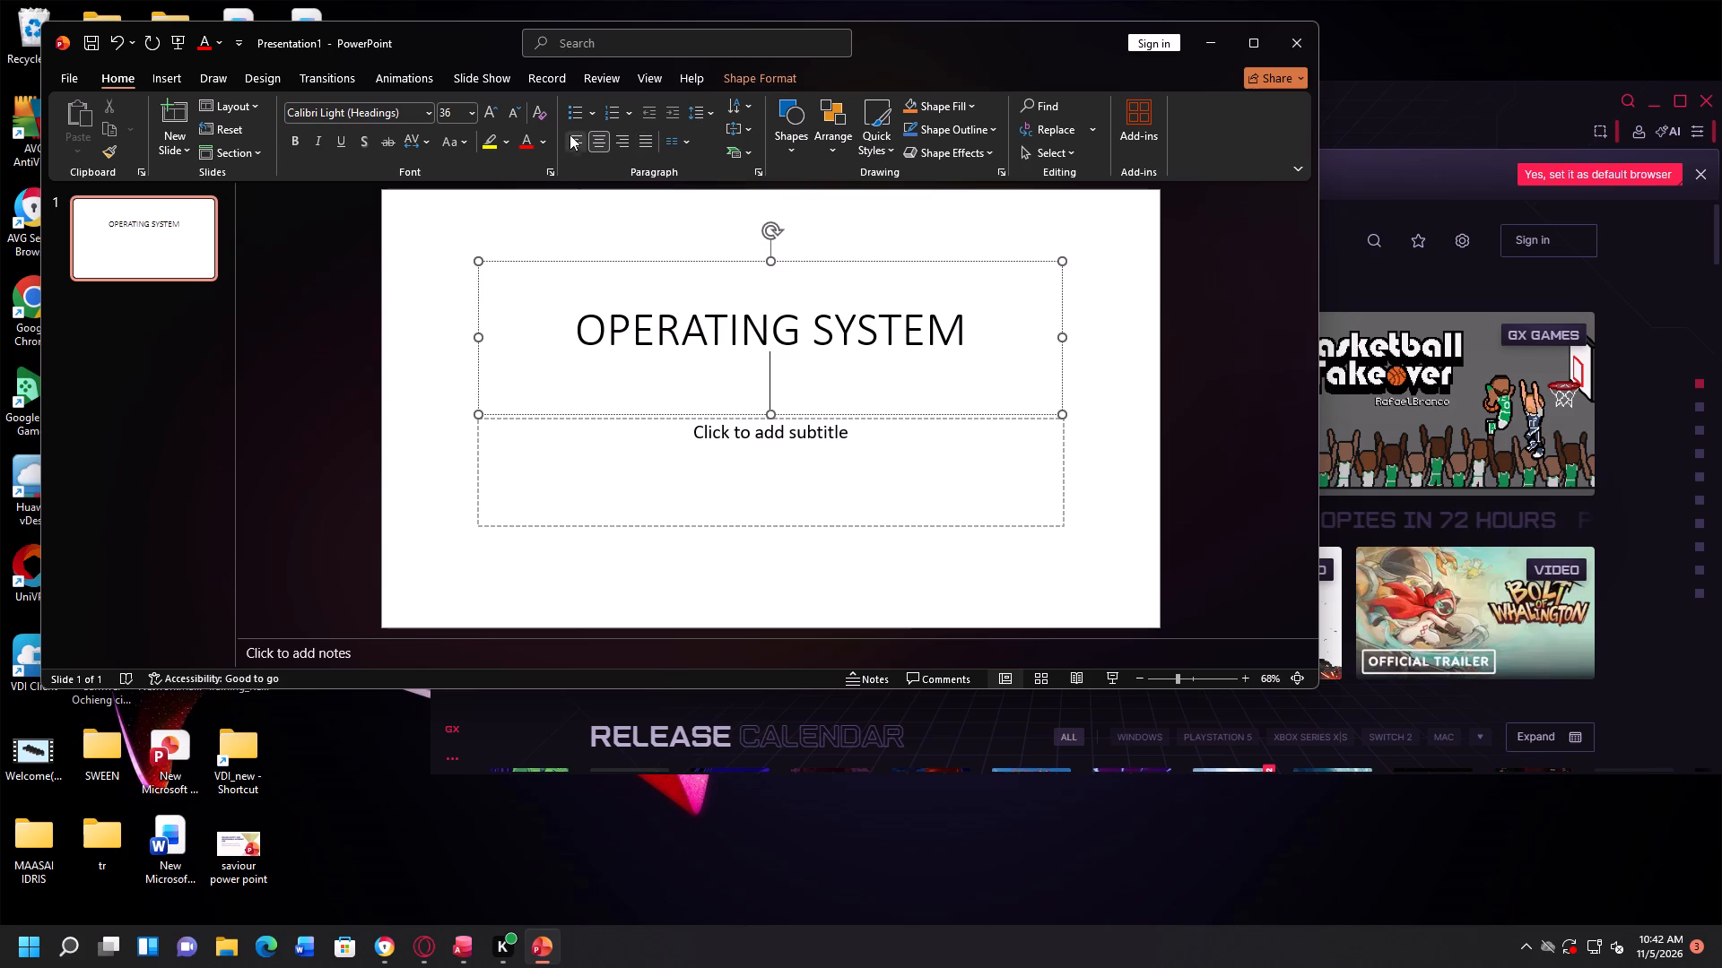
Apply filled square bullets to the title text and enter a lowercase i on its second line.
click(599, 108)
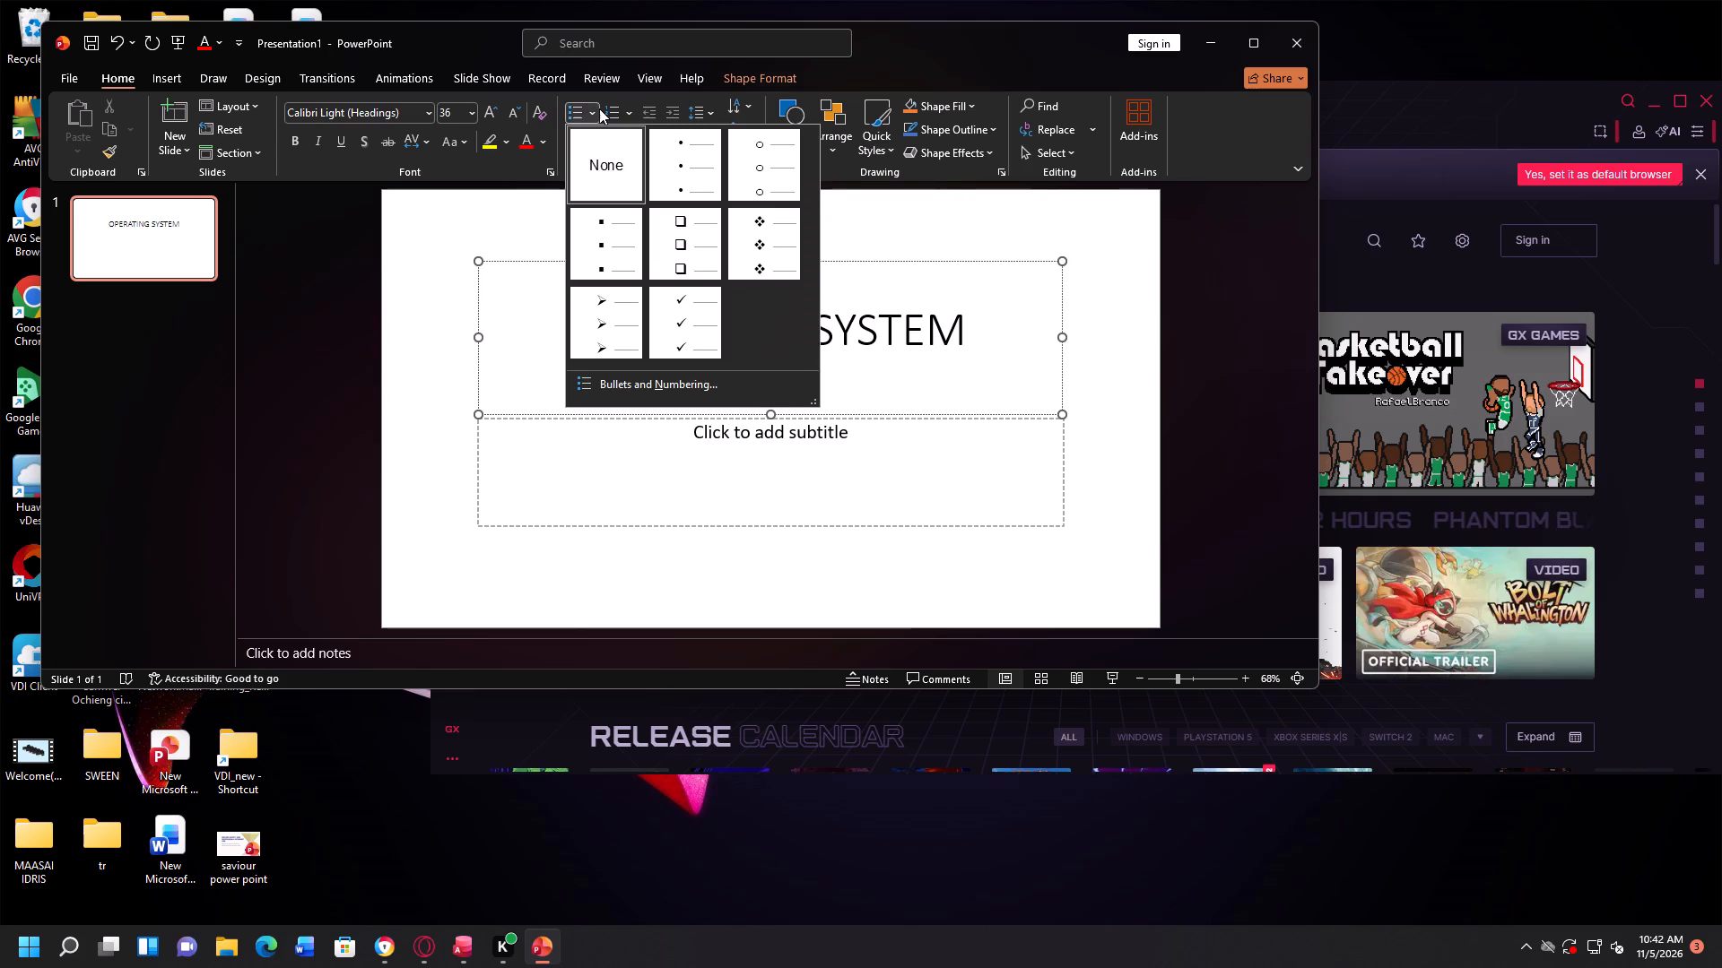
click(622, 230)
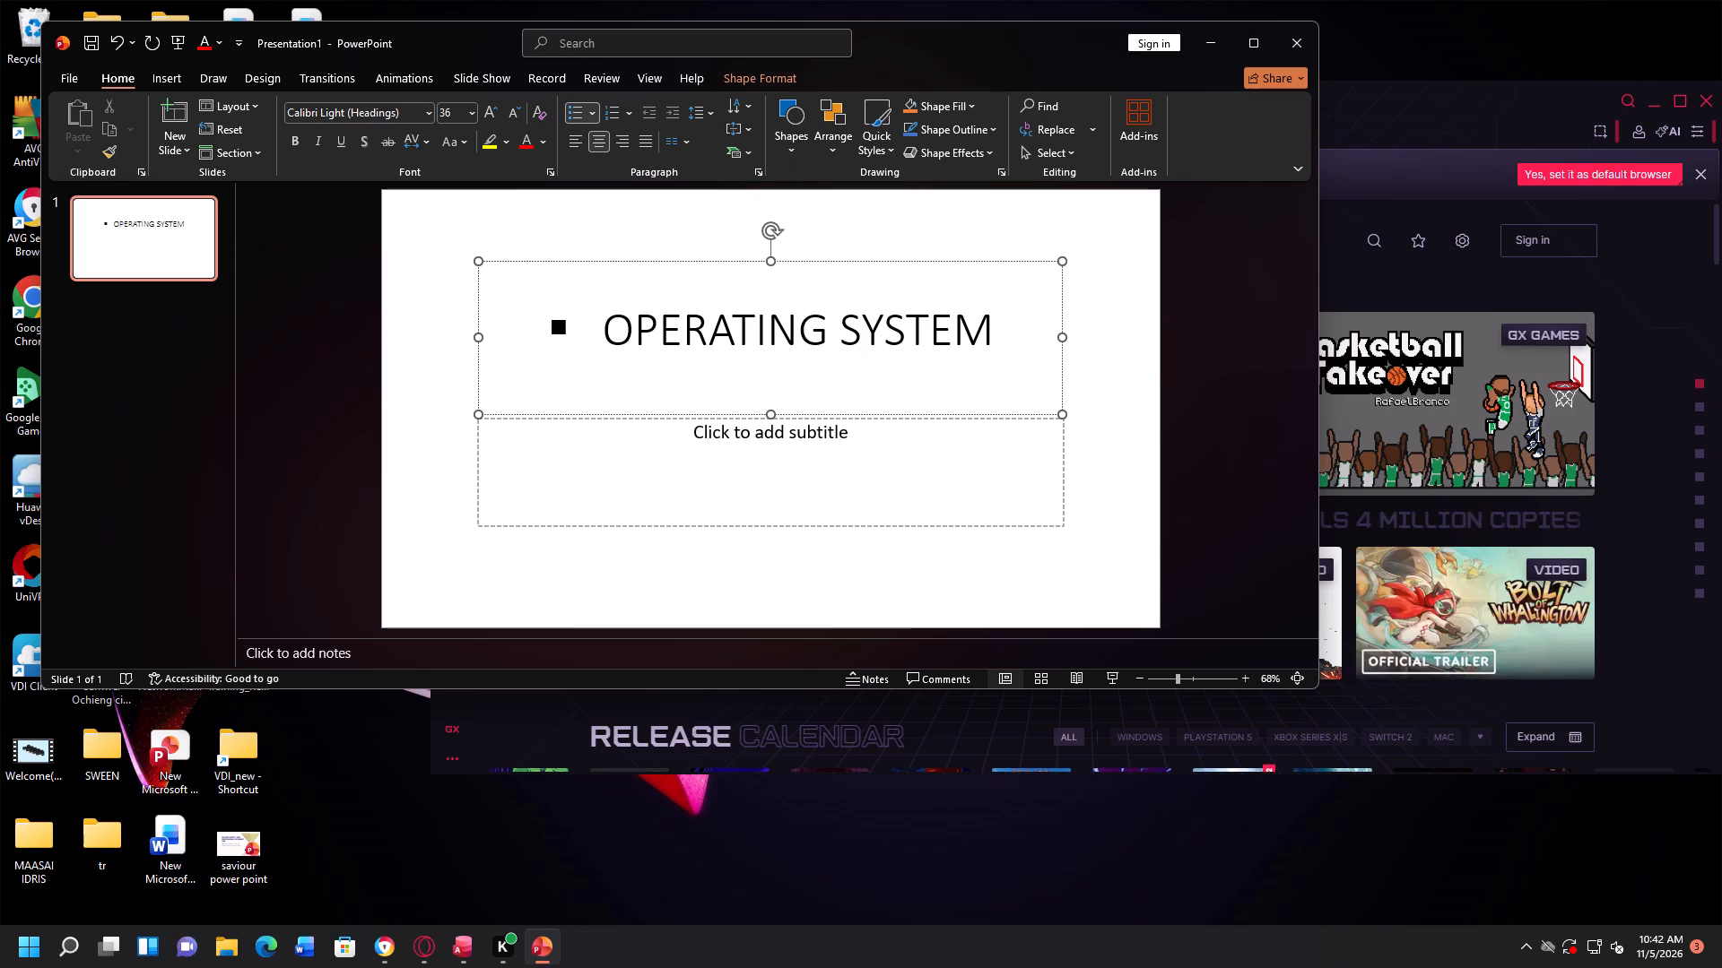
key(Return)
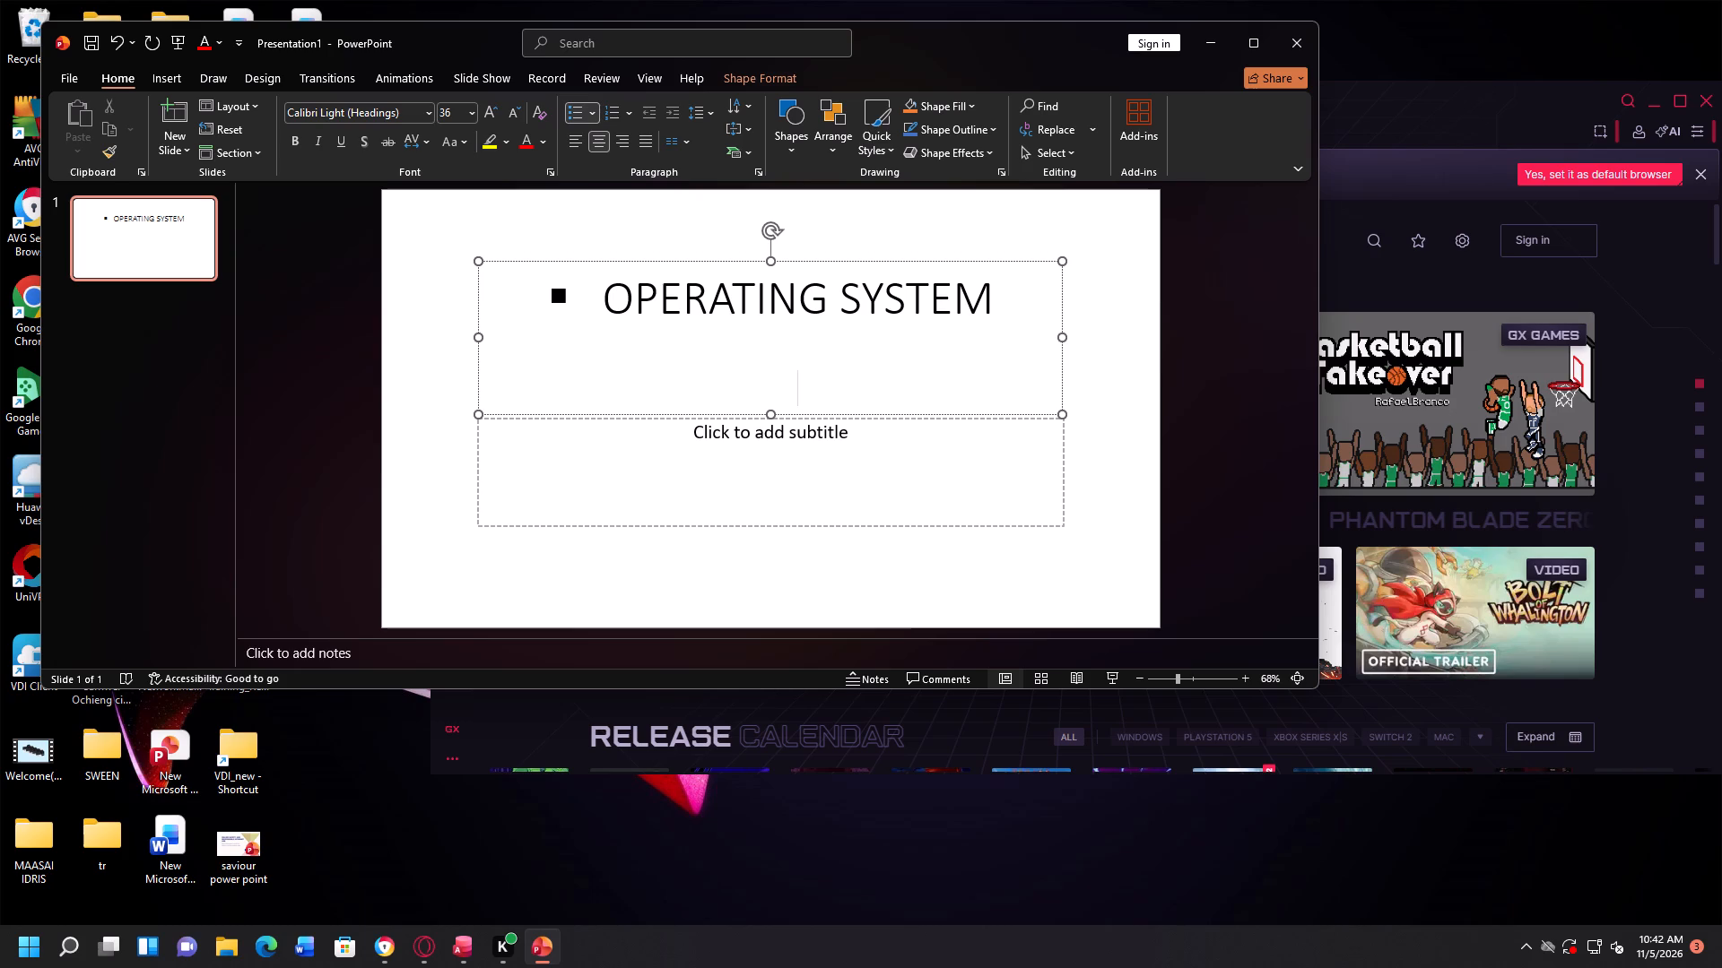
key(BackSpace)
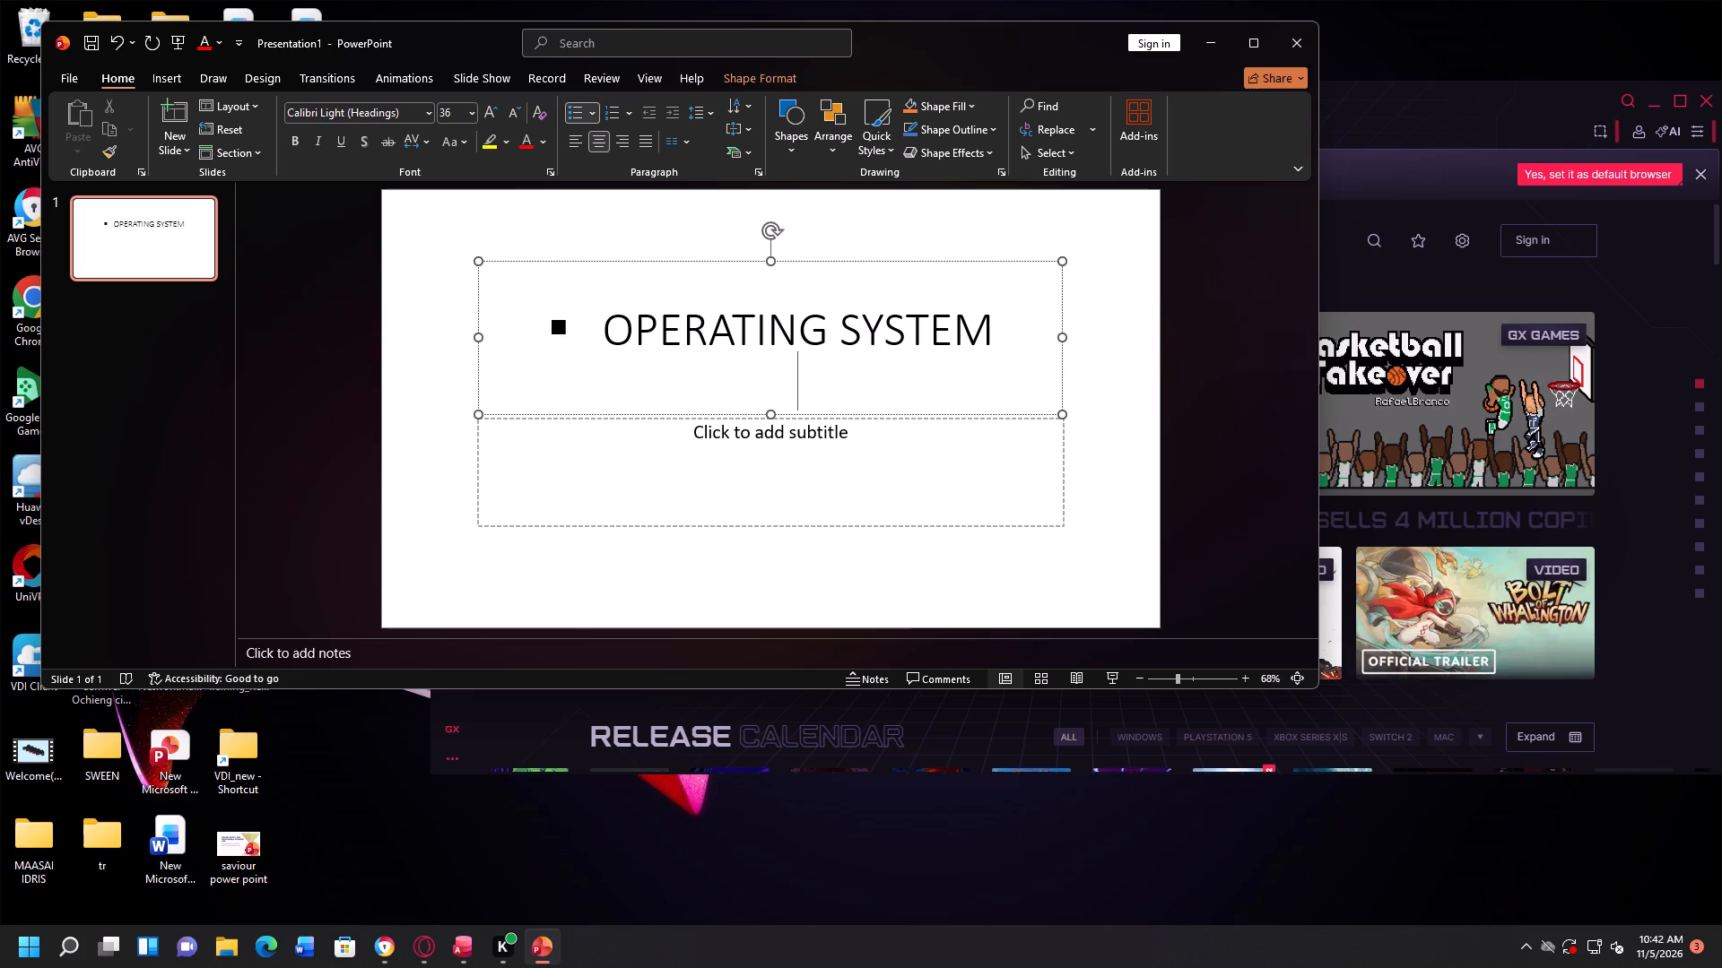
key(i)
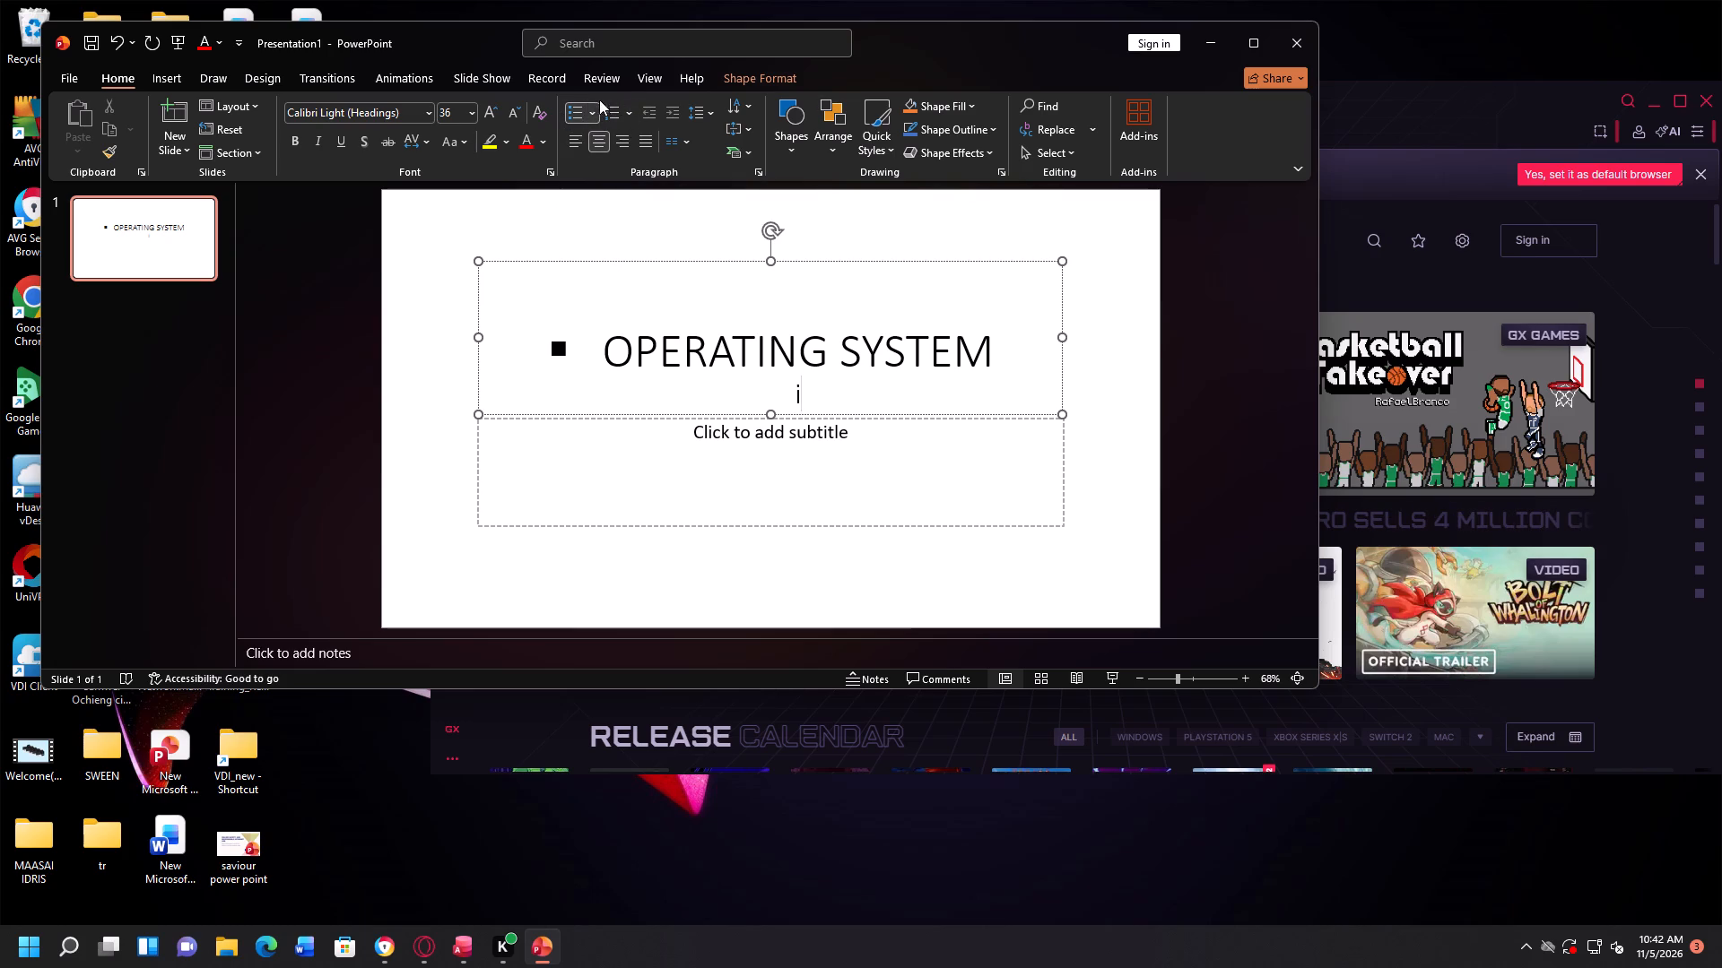
Change the title's bullet style to Filled Round Bullets and delete the letter i from the second line.
click(594, 108)
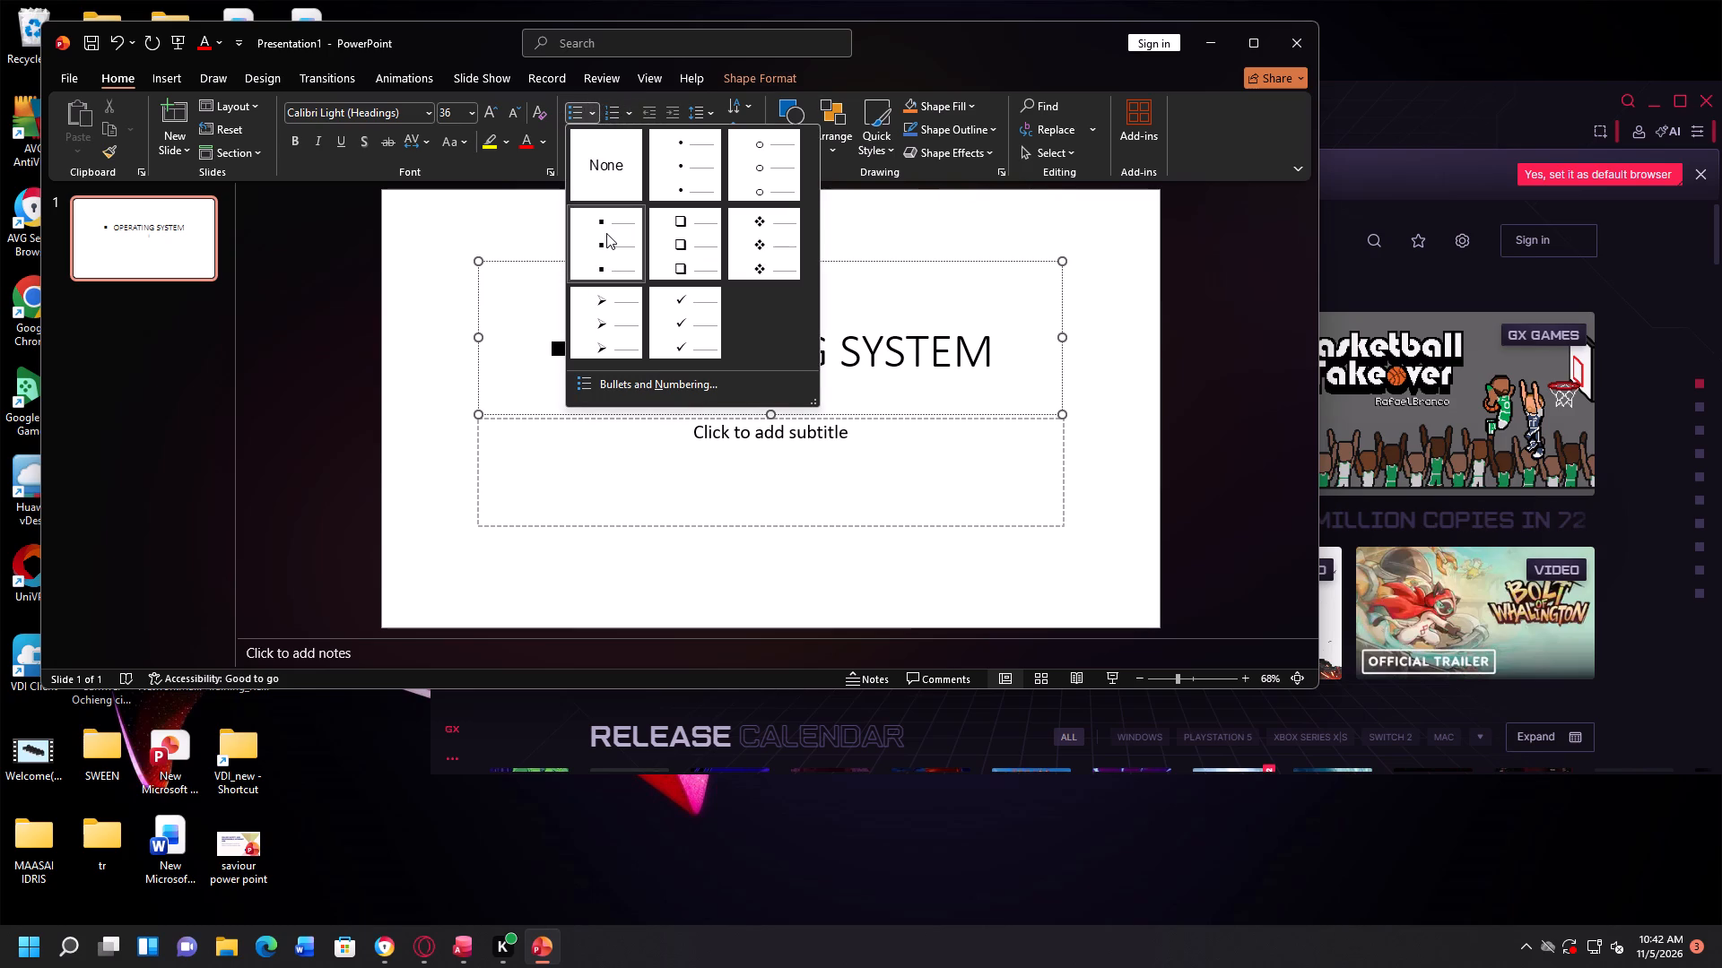
click(686, 184)
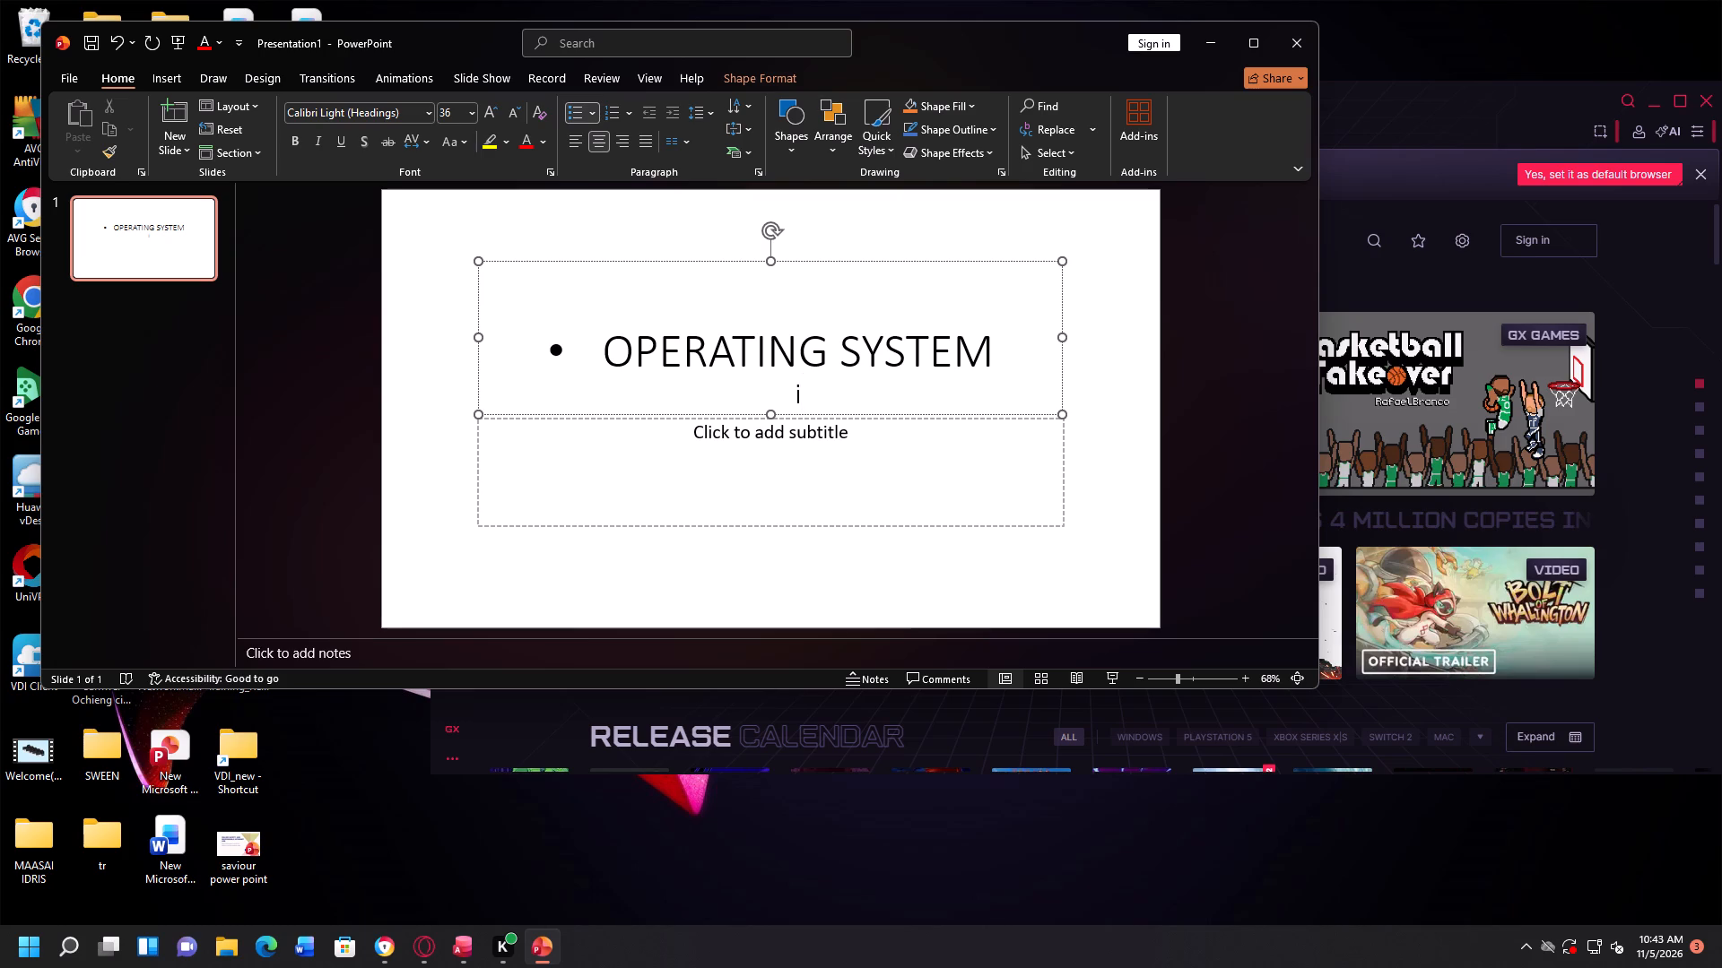
key(BackSpace)
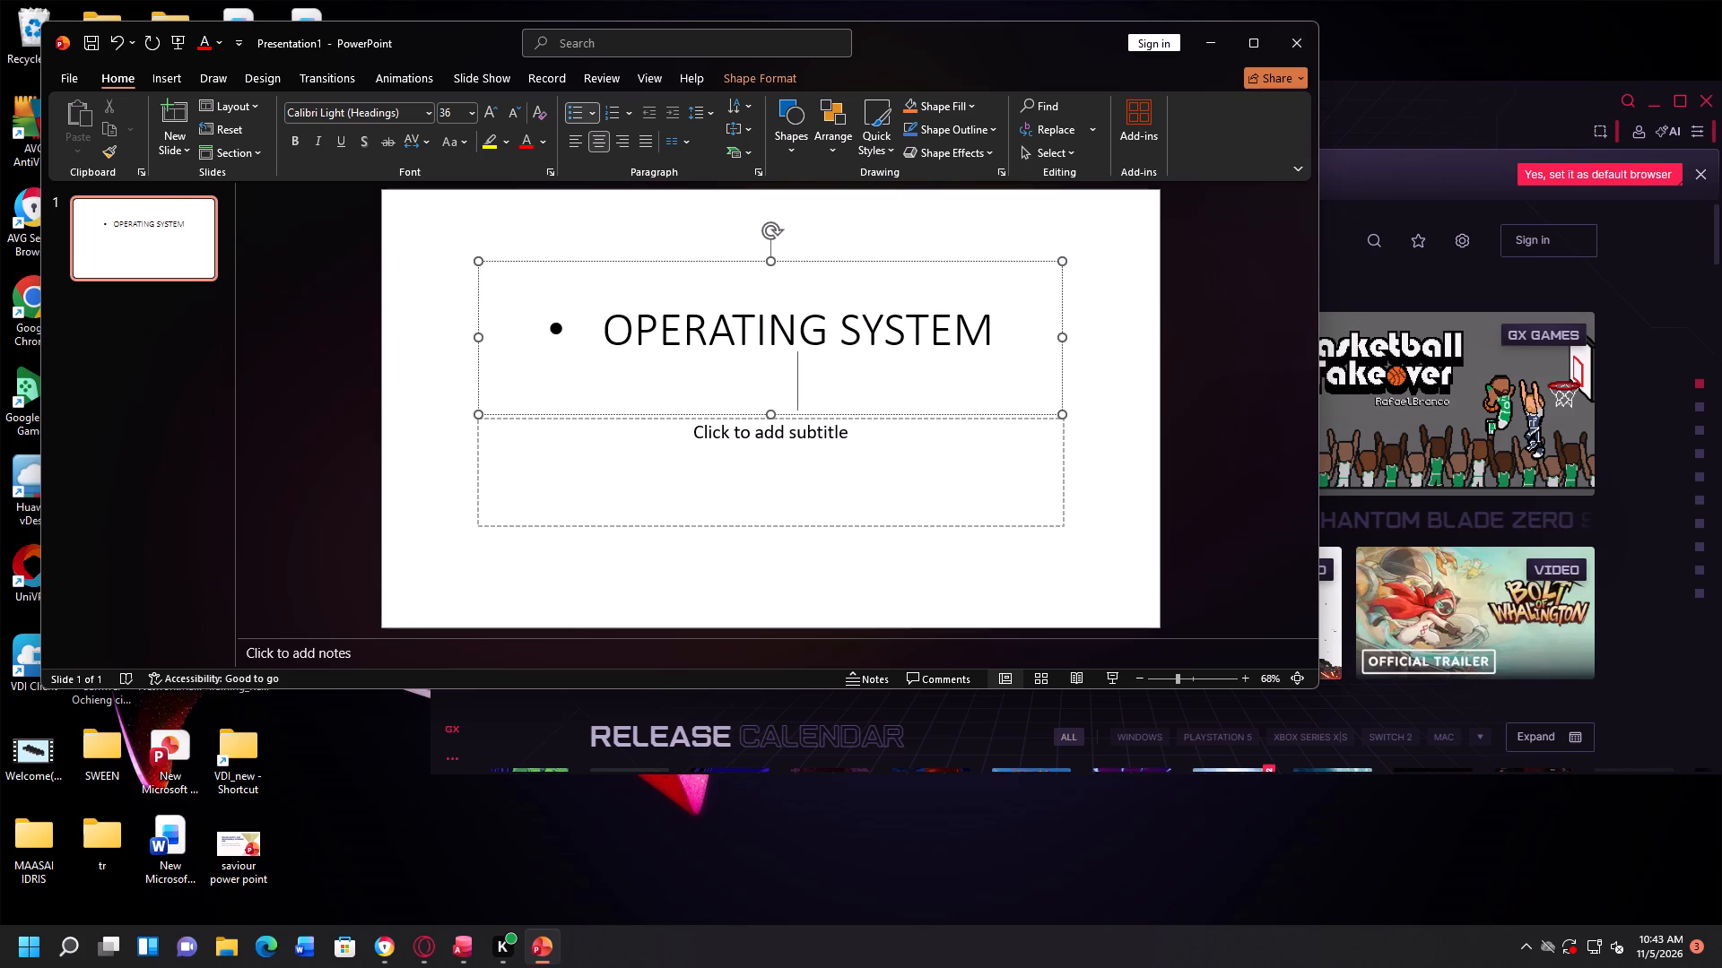
Enter DEFINATION OF O.S in capitals in the subtitle placeholder and add two new lines below it.
click(744, 442)
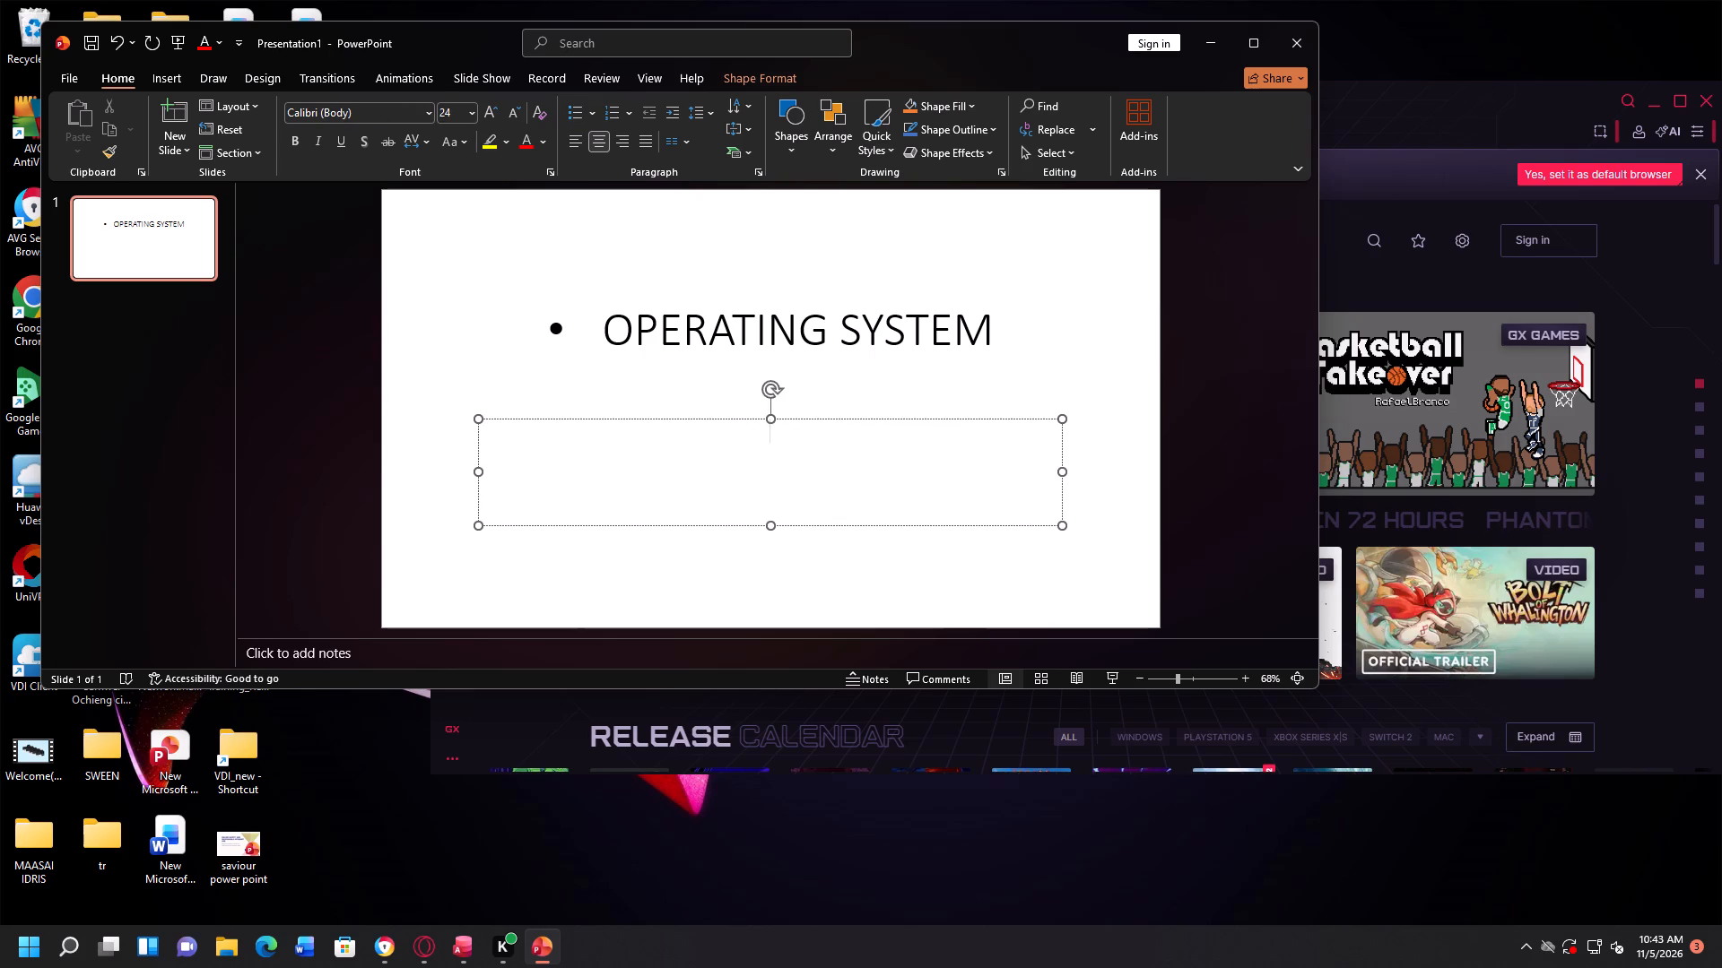
key(d)
key(BackSpace)
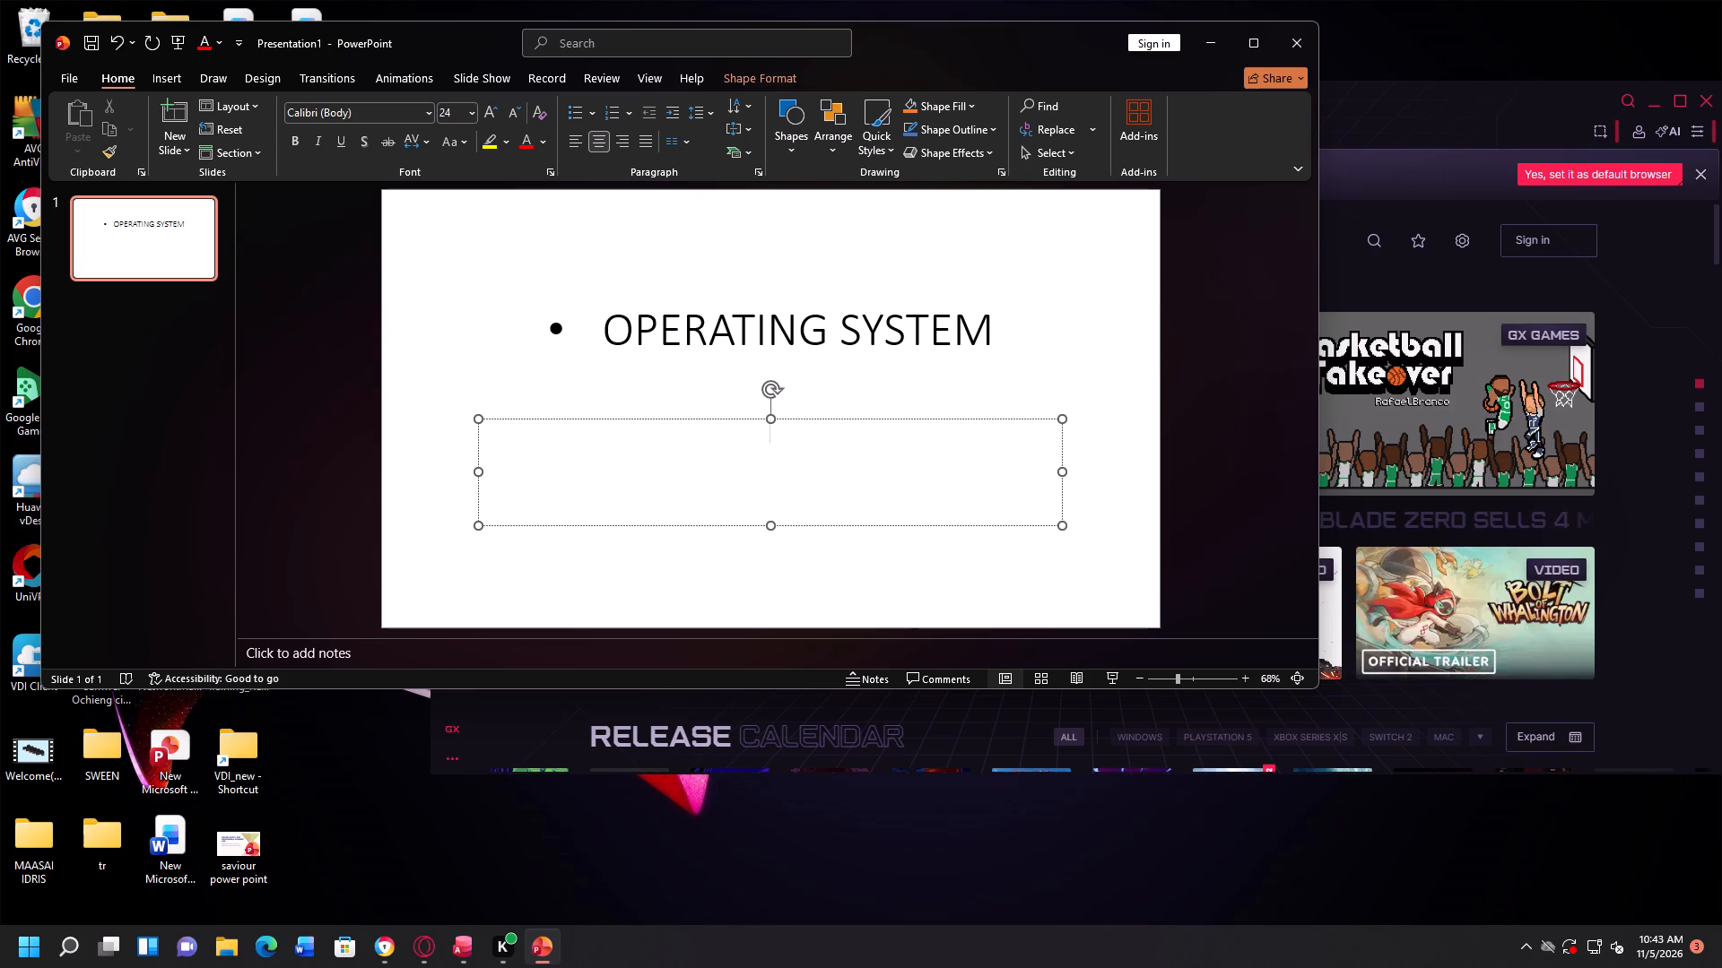
text(DE)
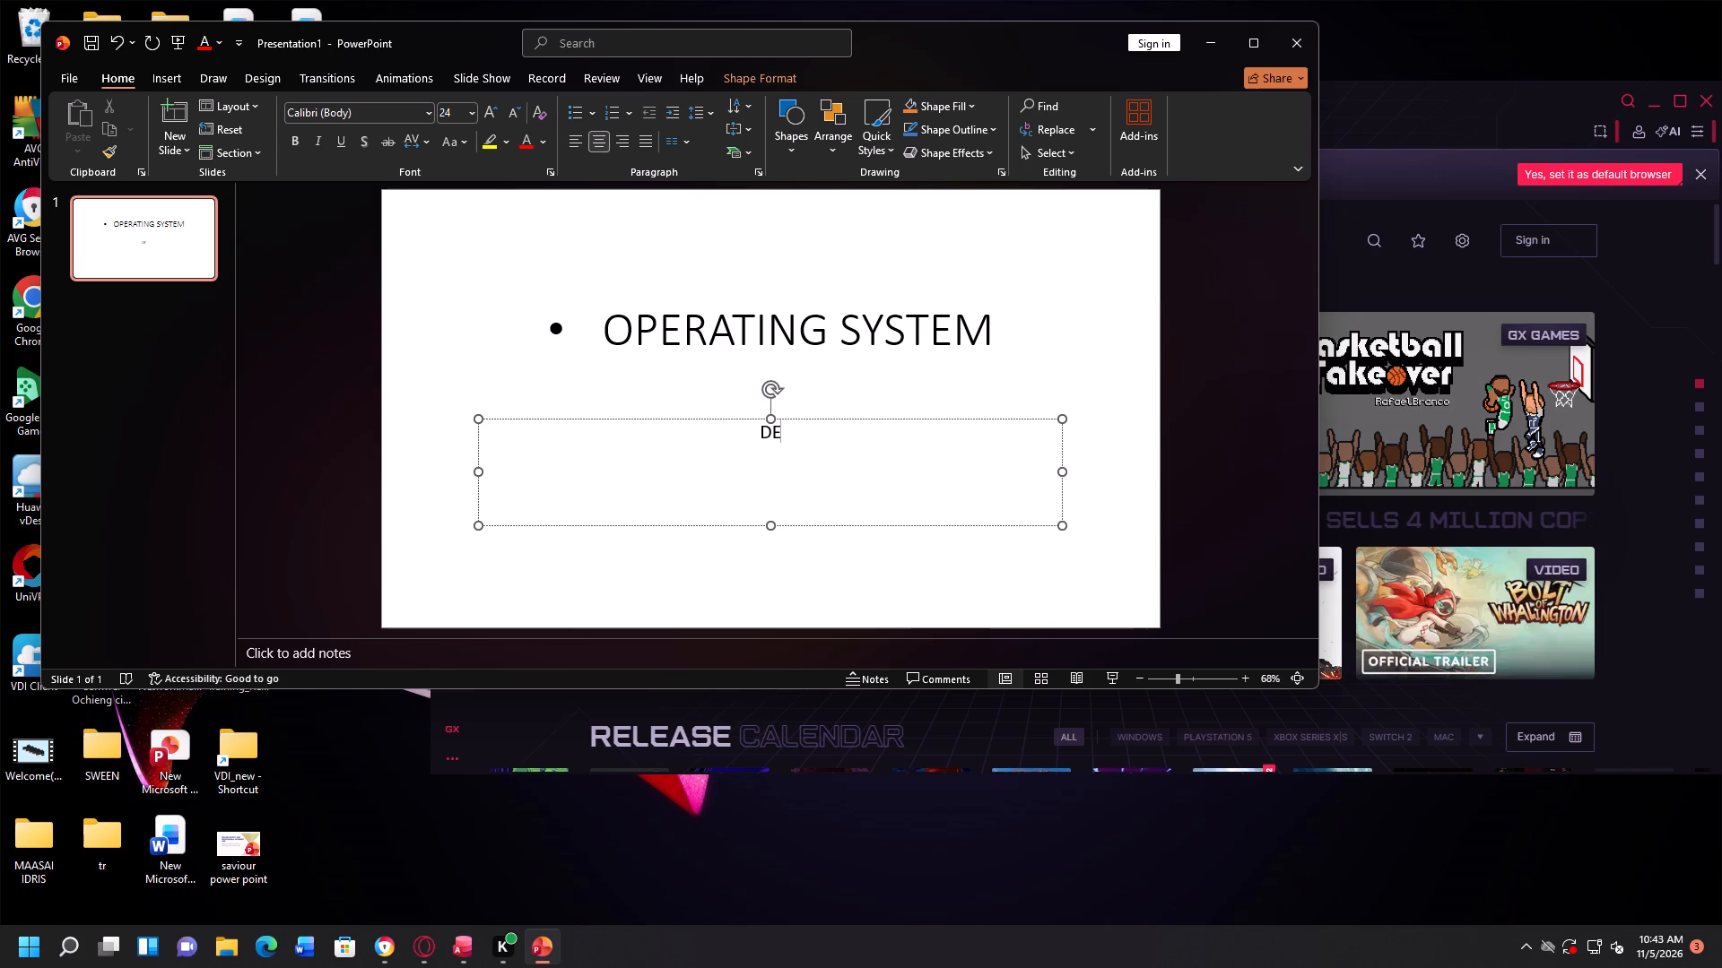
key(f)
text(INA)
key(t)
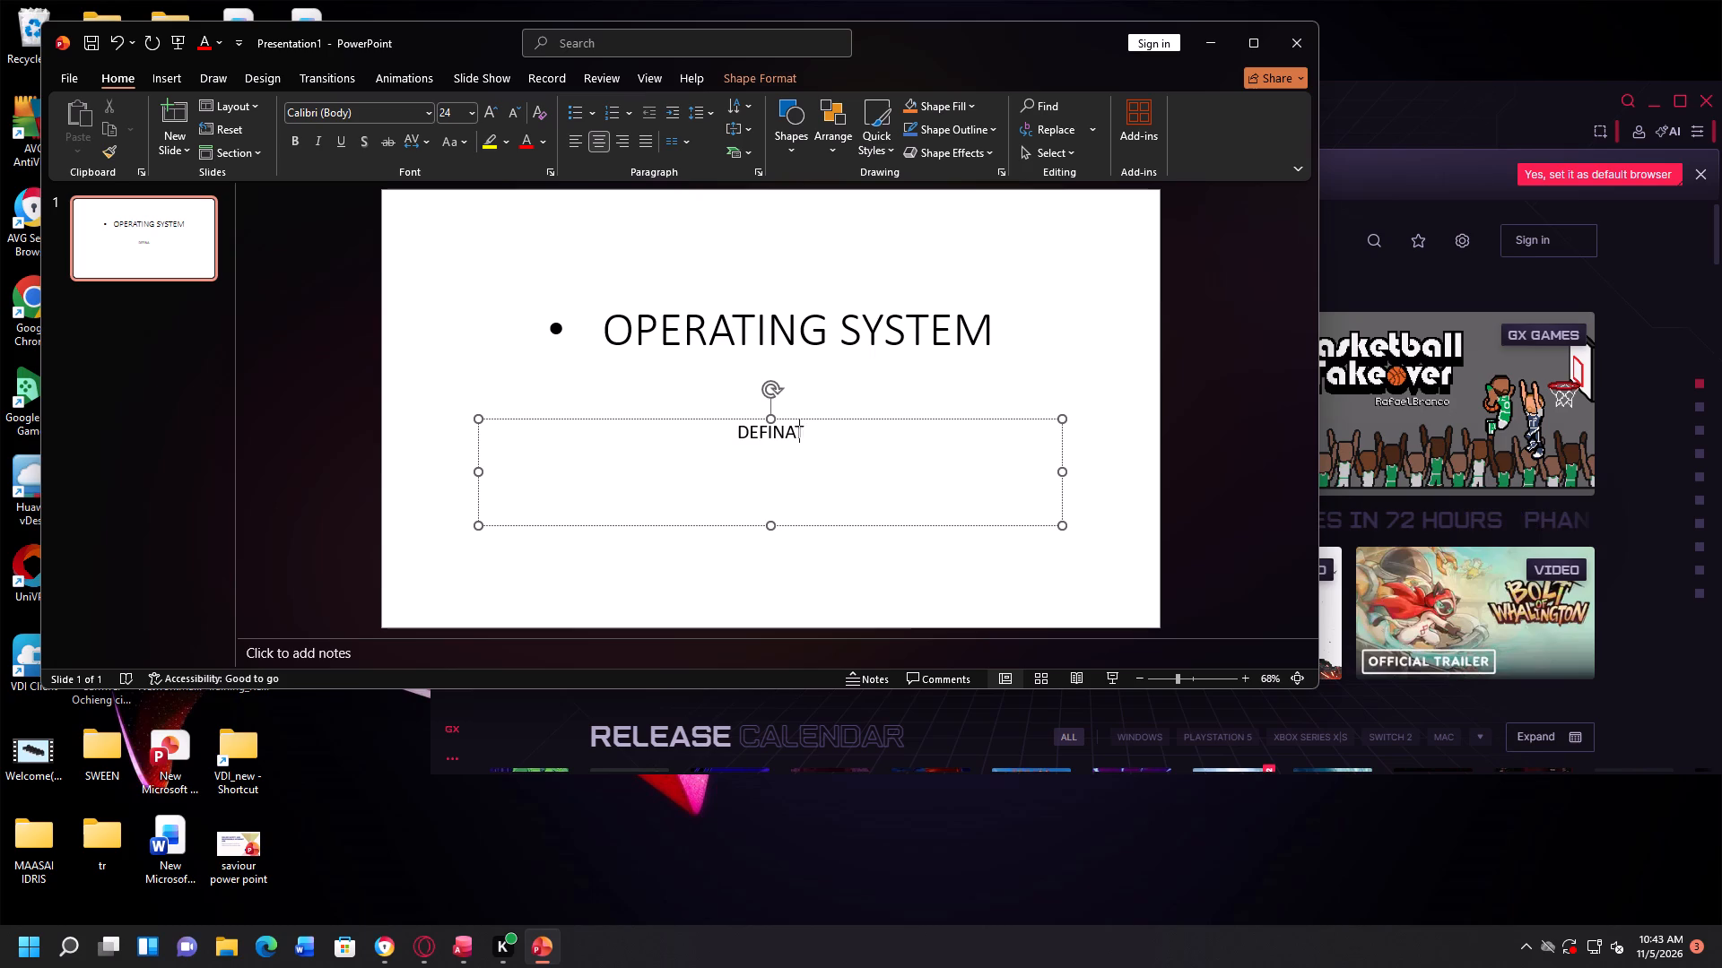
text(IO)
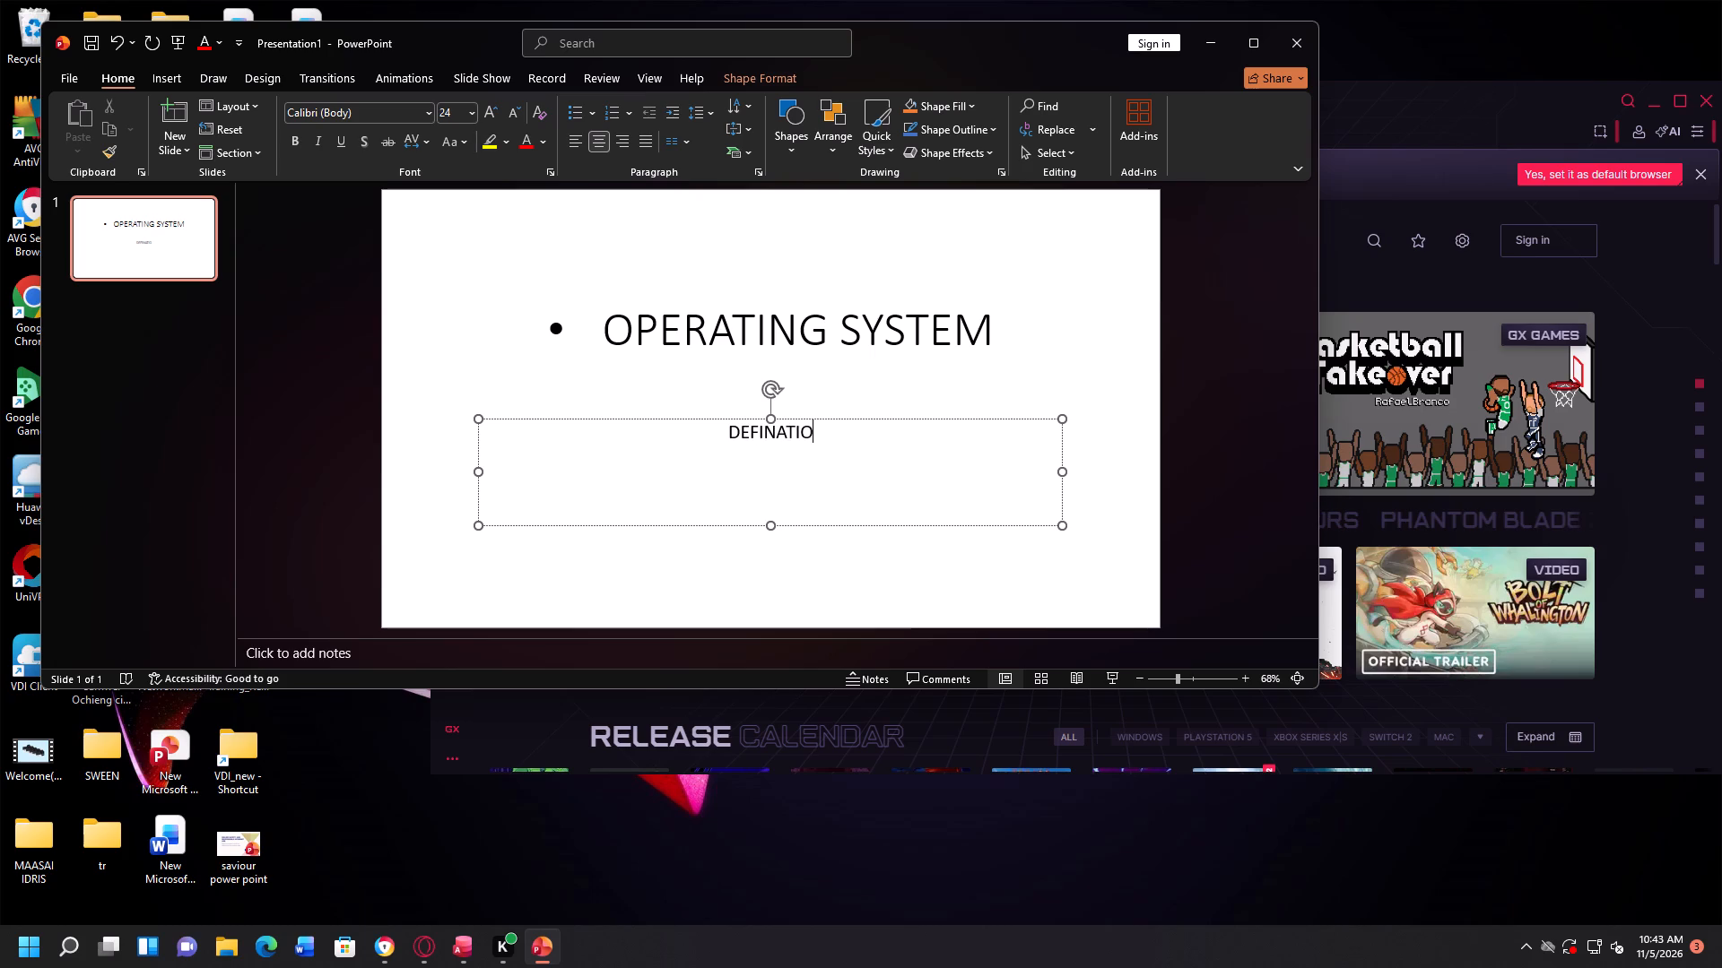
text(N)
key(space)
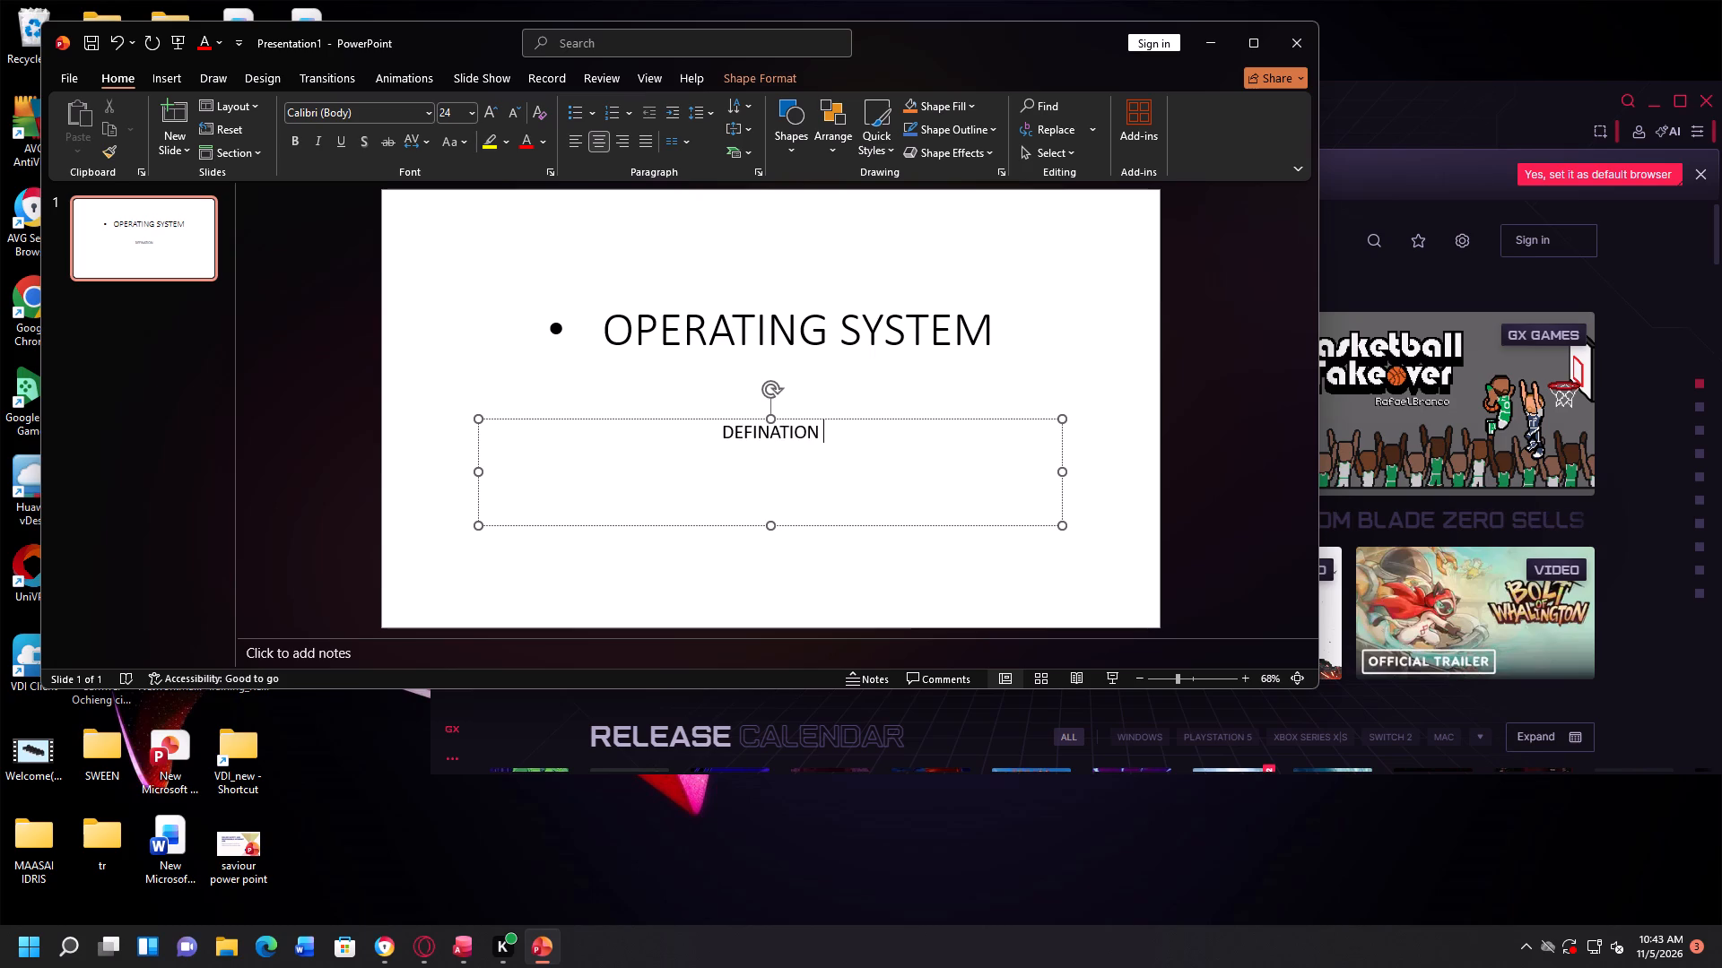
key(o)
text(F)
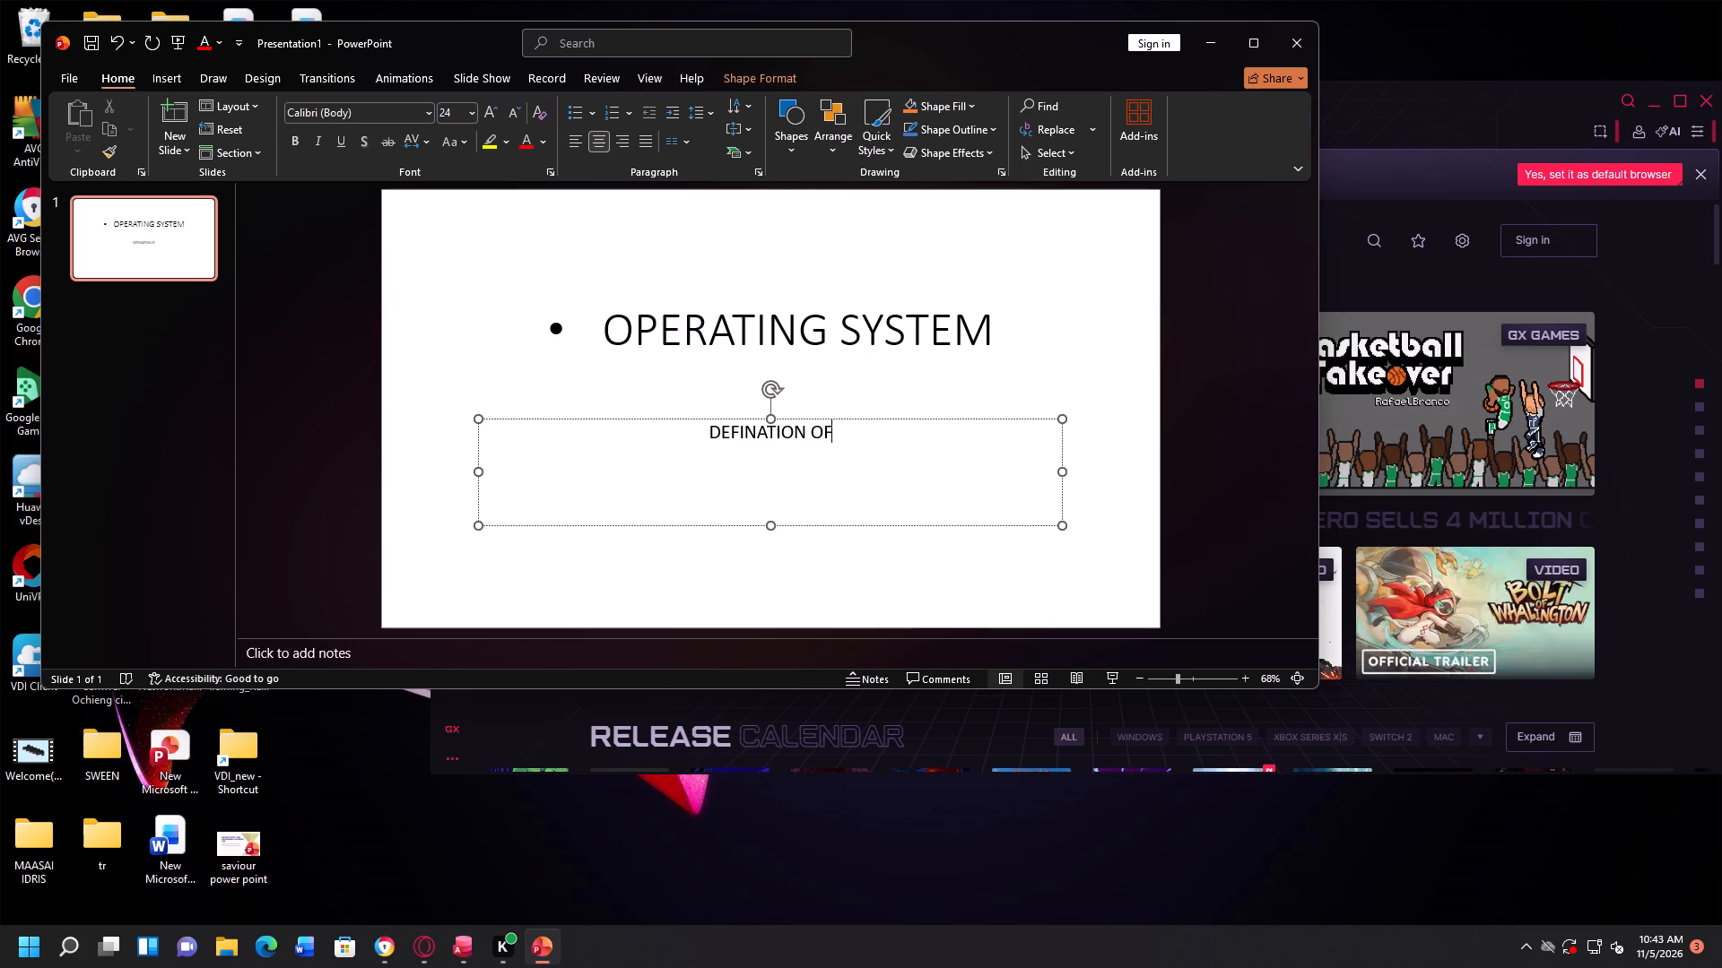
key(space)
key(o)
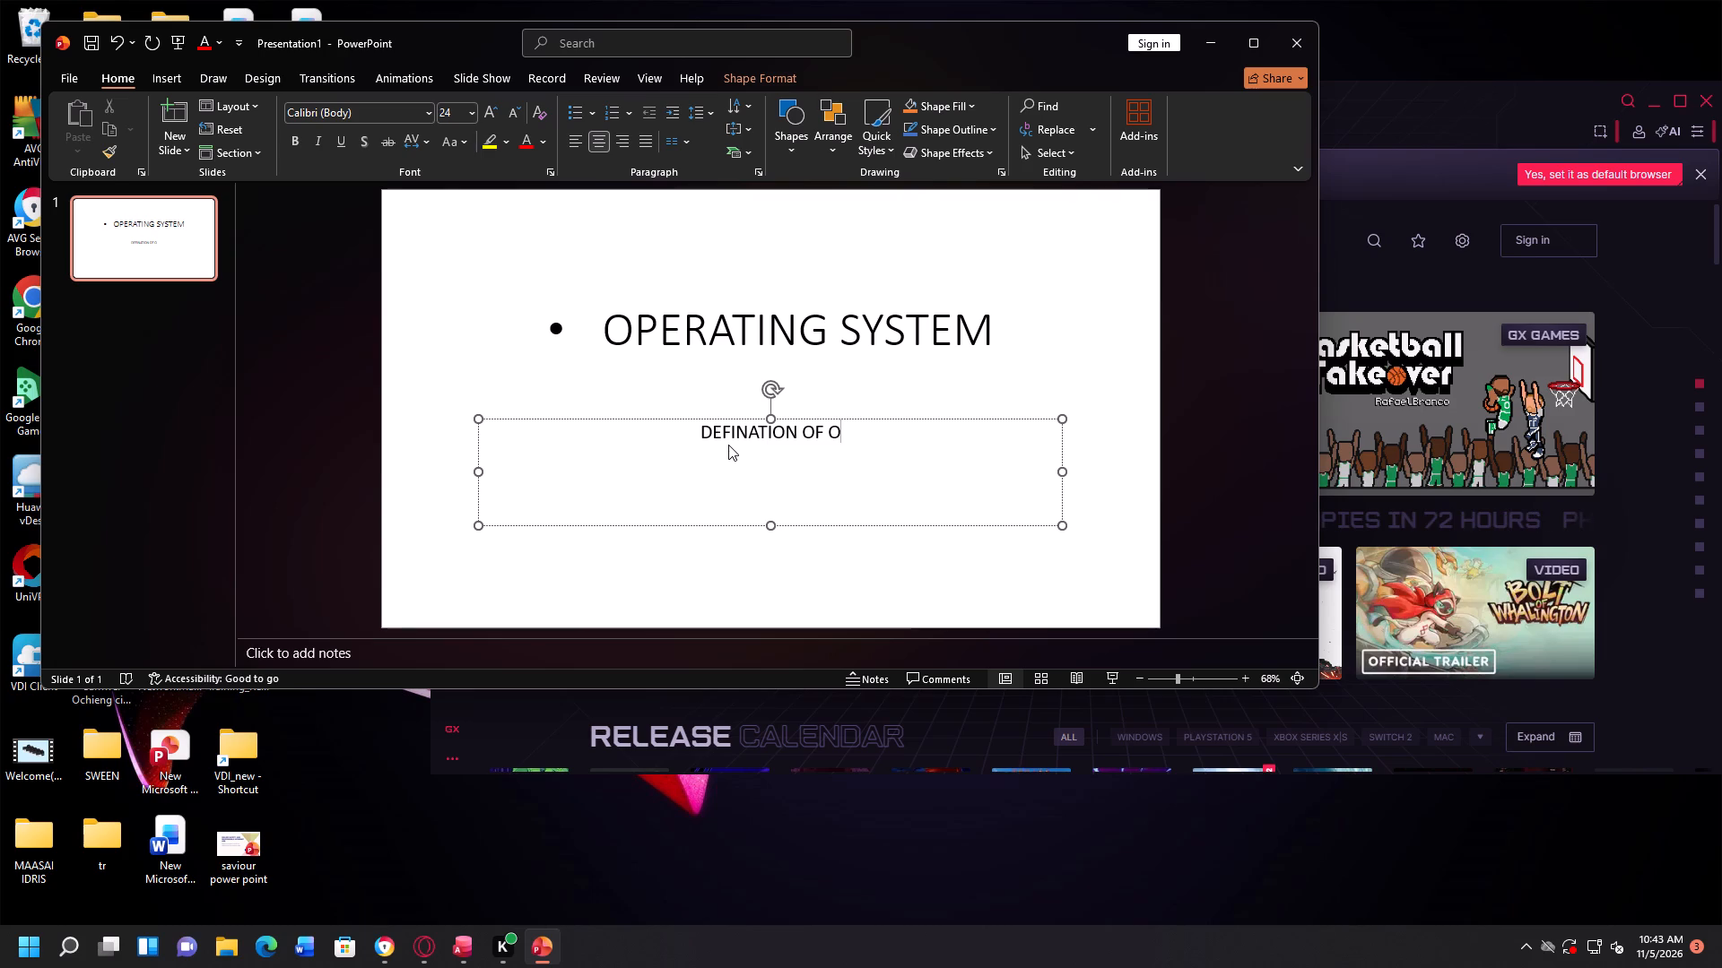
key(period)
key(s)
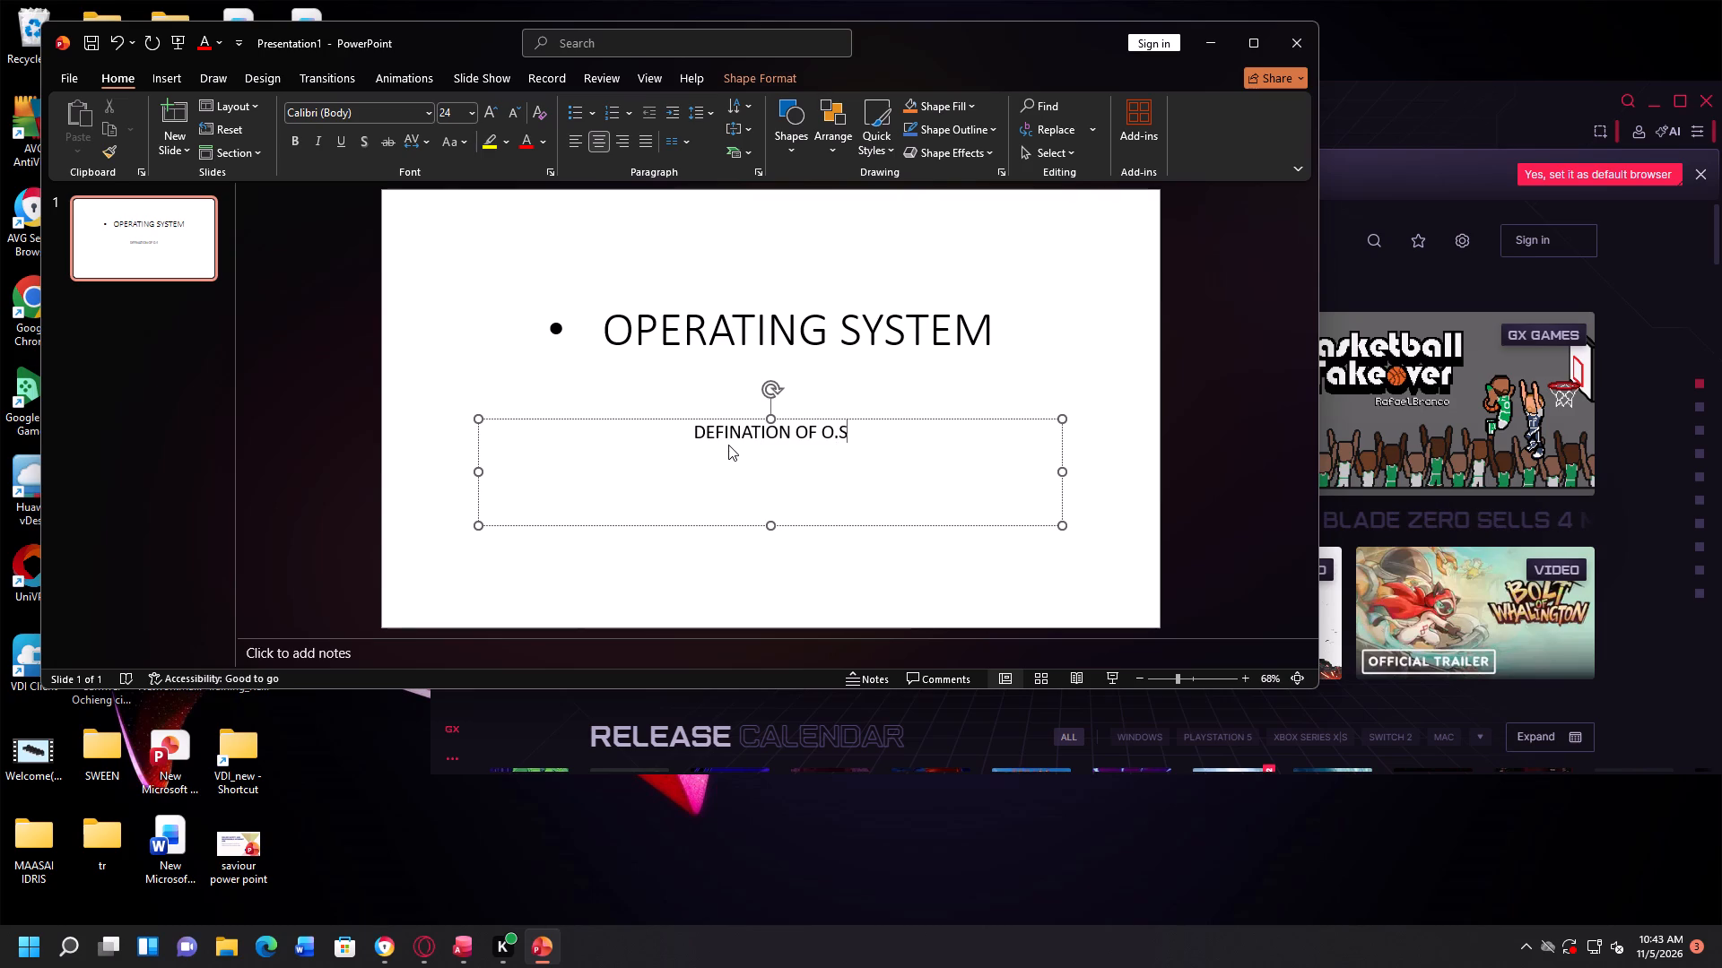
right_click(865, 448)
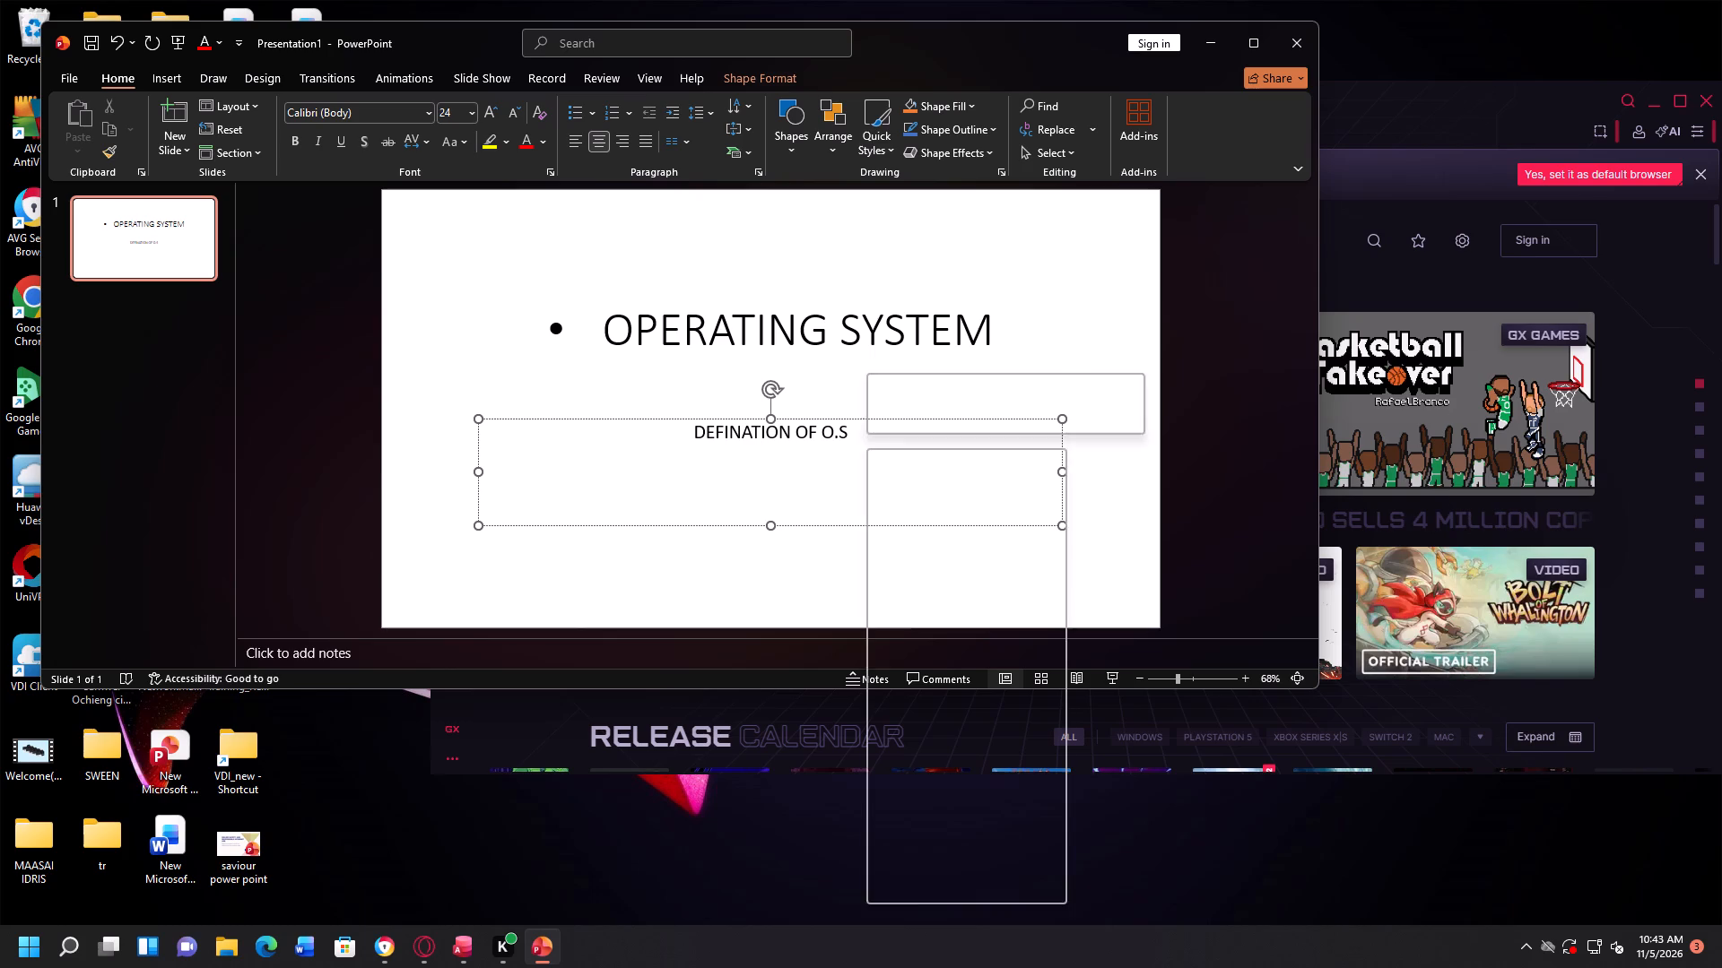
click(783, 491)
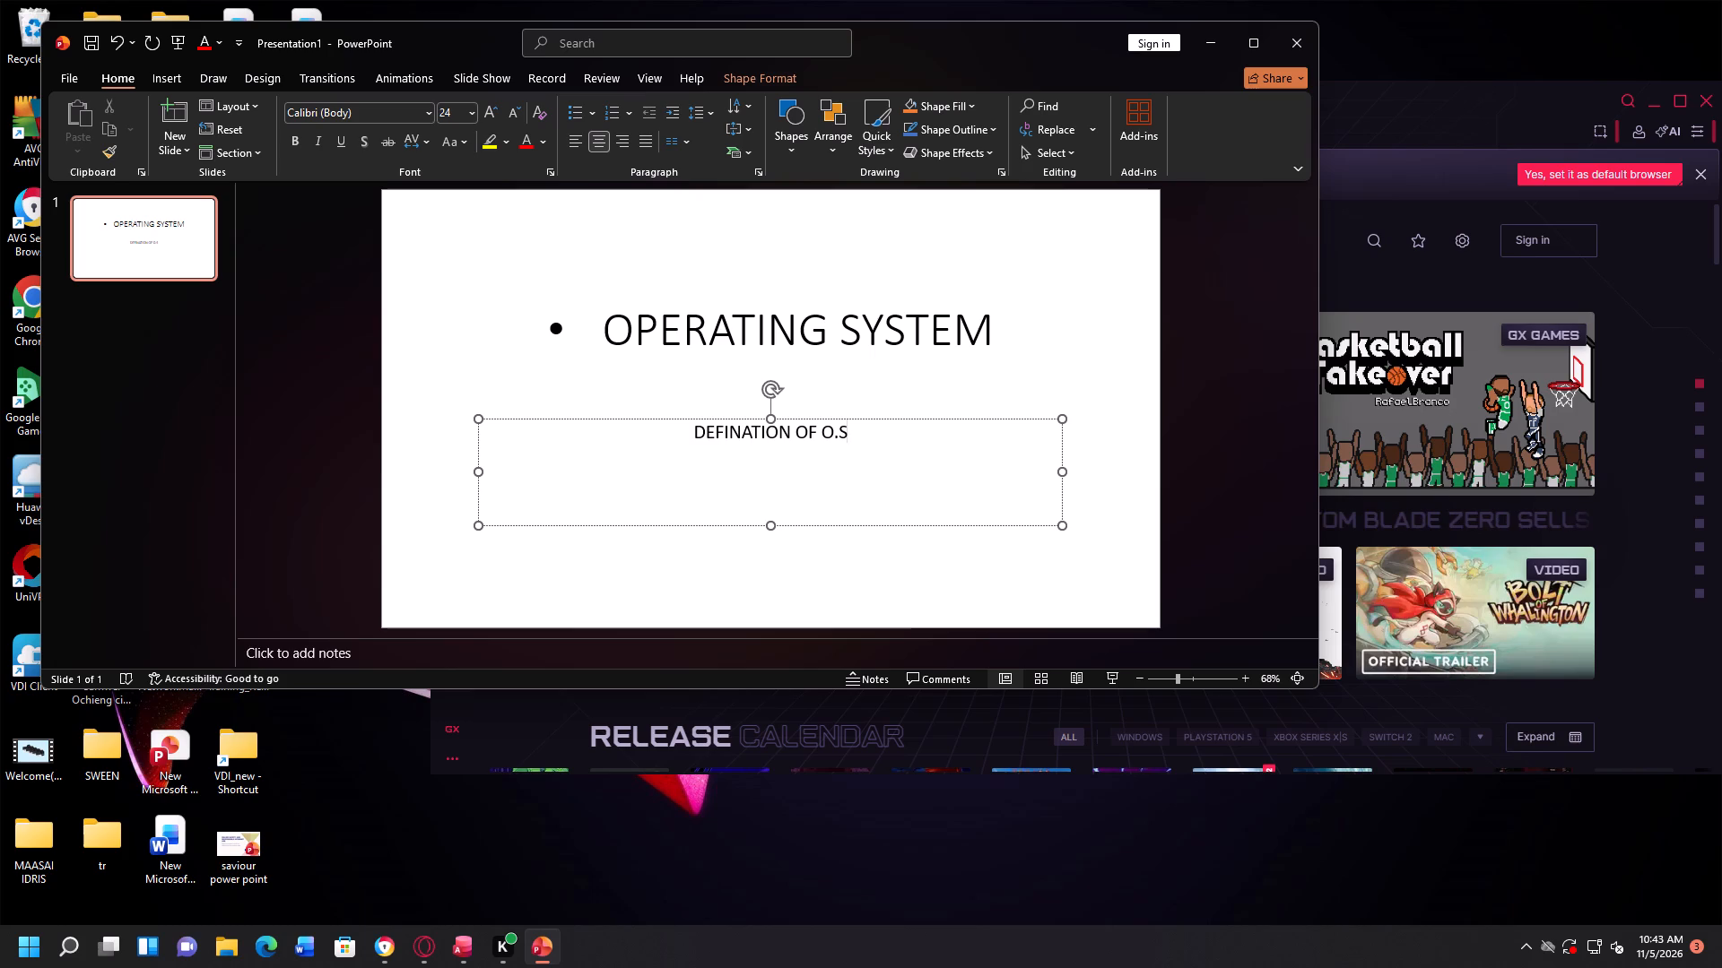
key(Return)
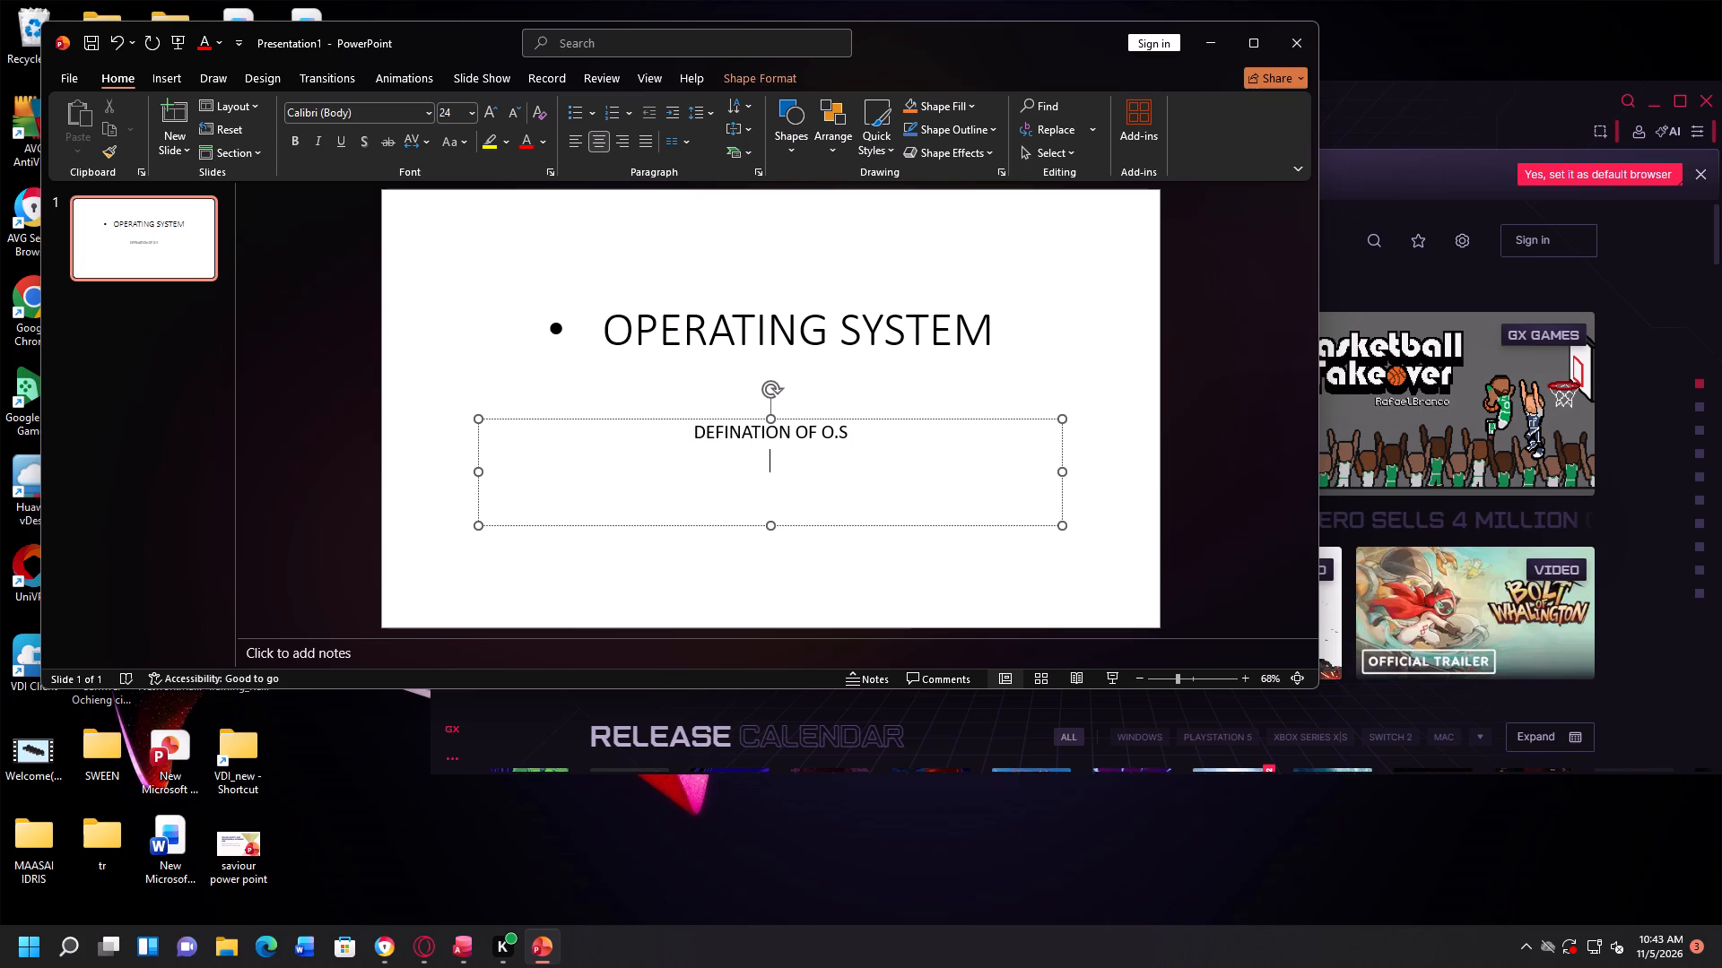
key(Return)
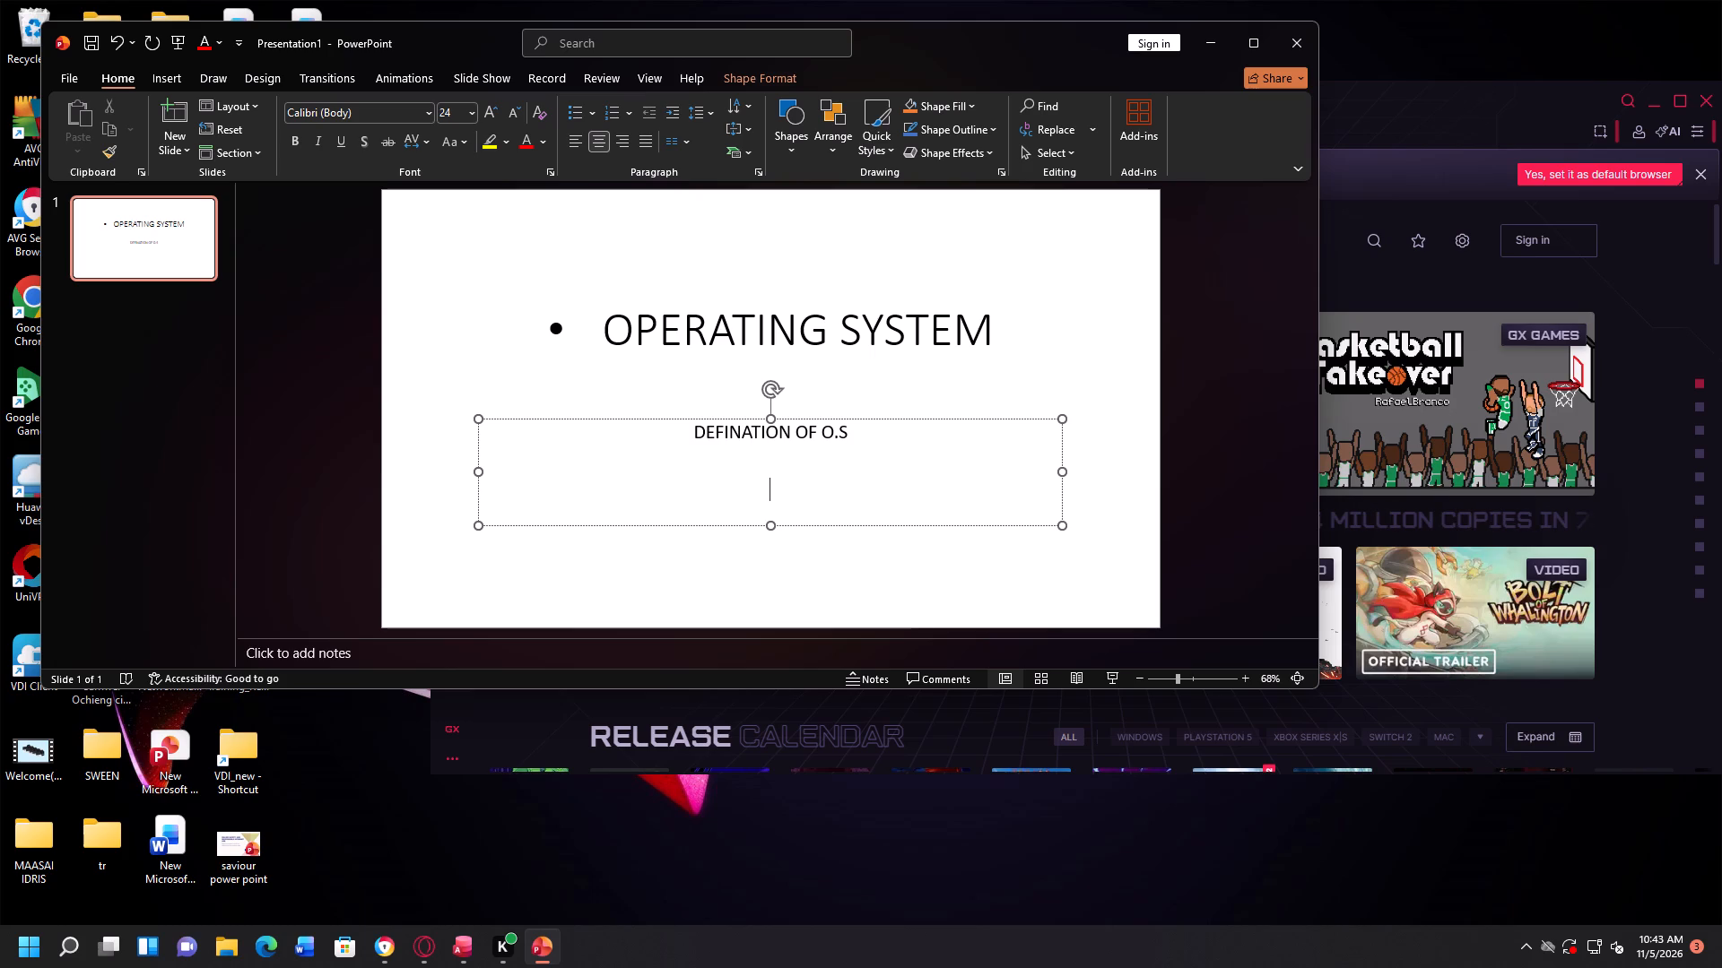
Remove the extra blank line in the subtitle and apply Filled Round Bullets to the line below DEFINATION OF O.S.
key(BackSpace)
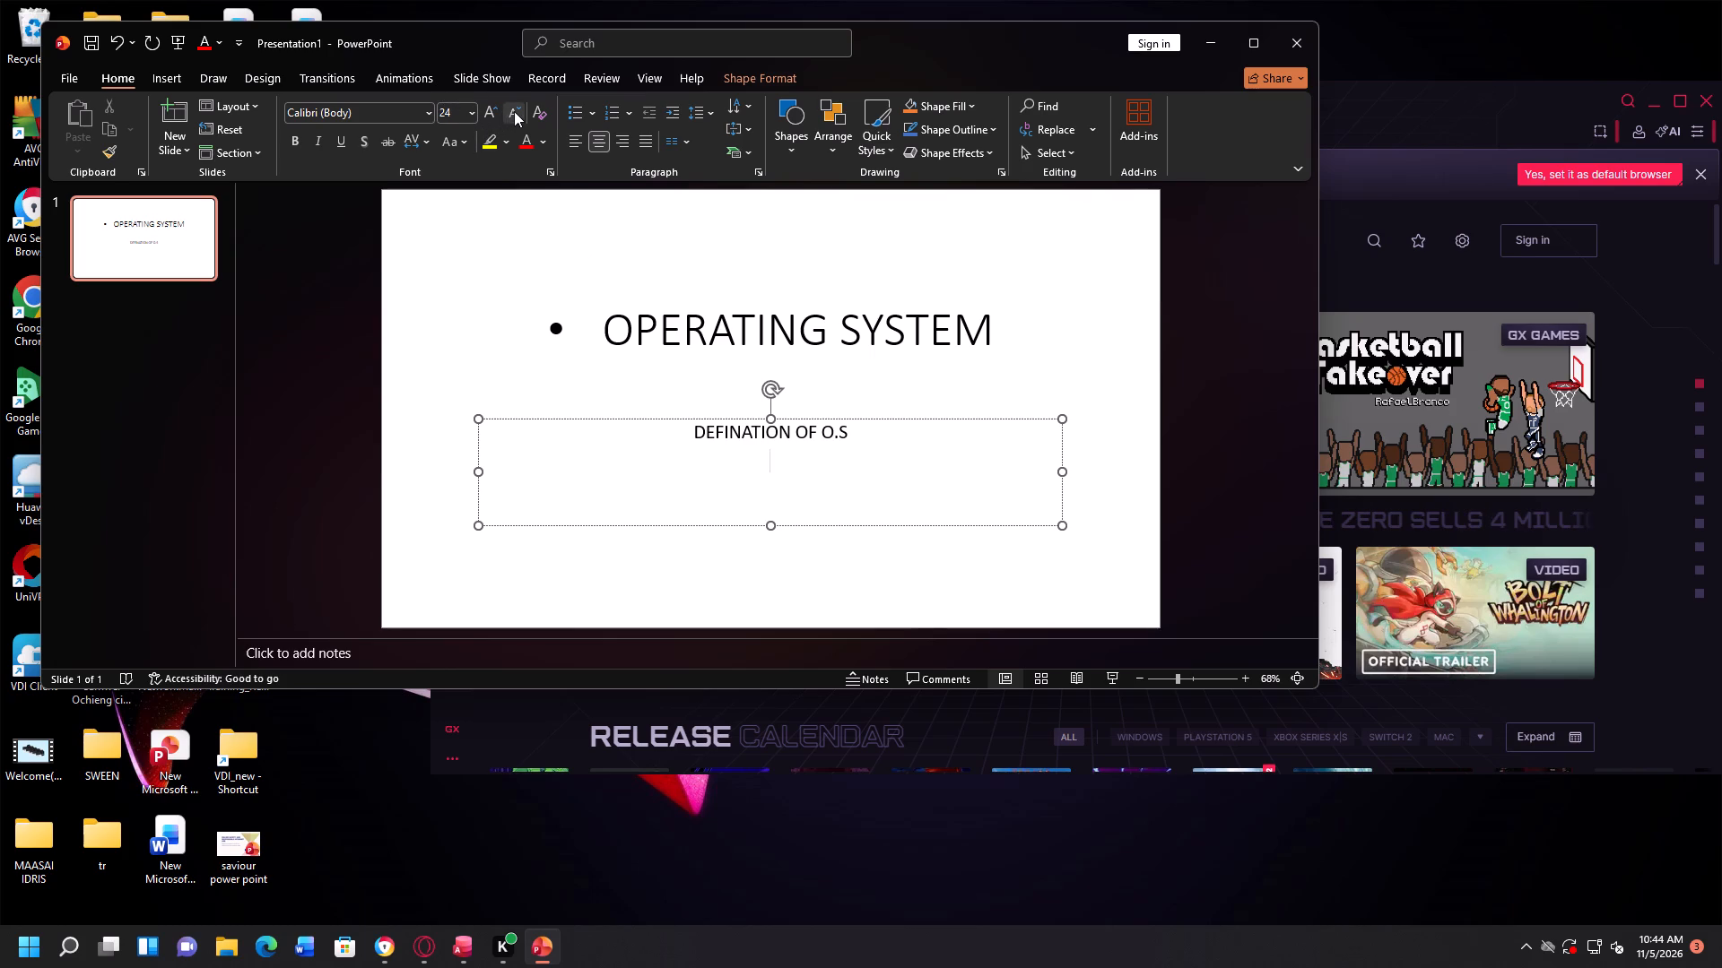
click(589, 110)
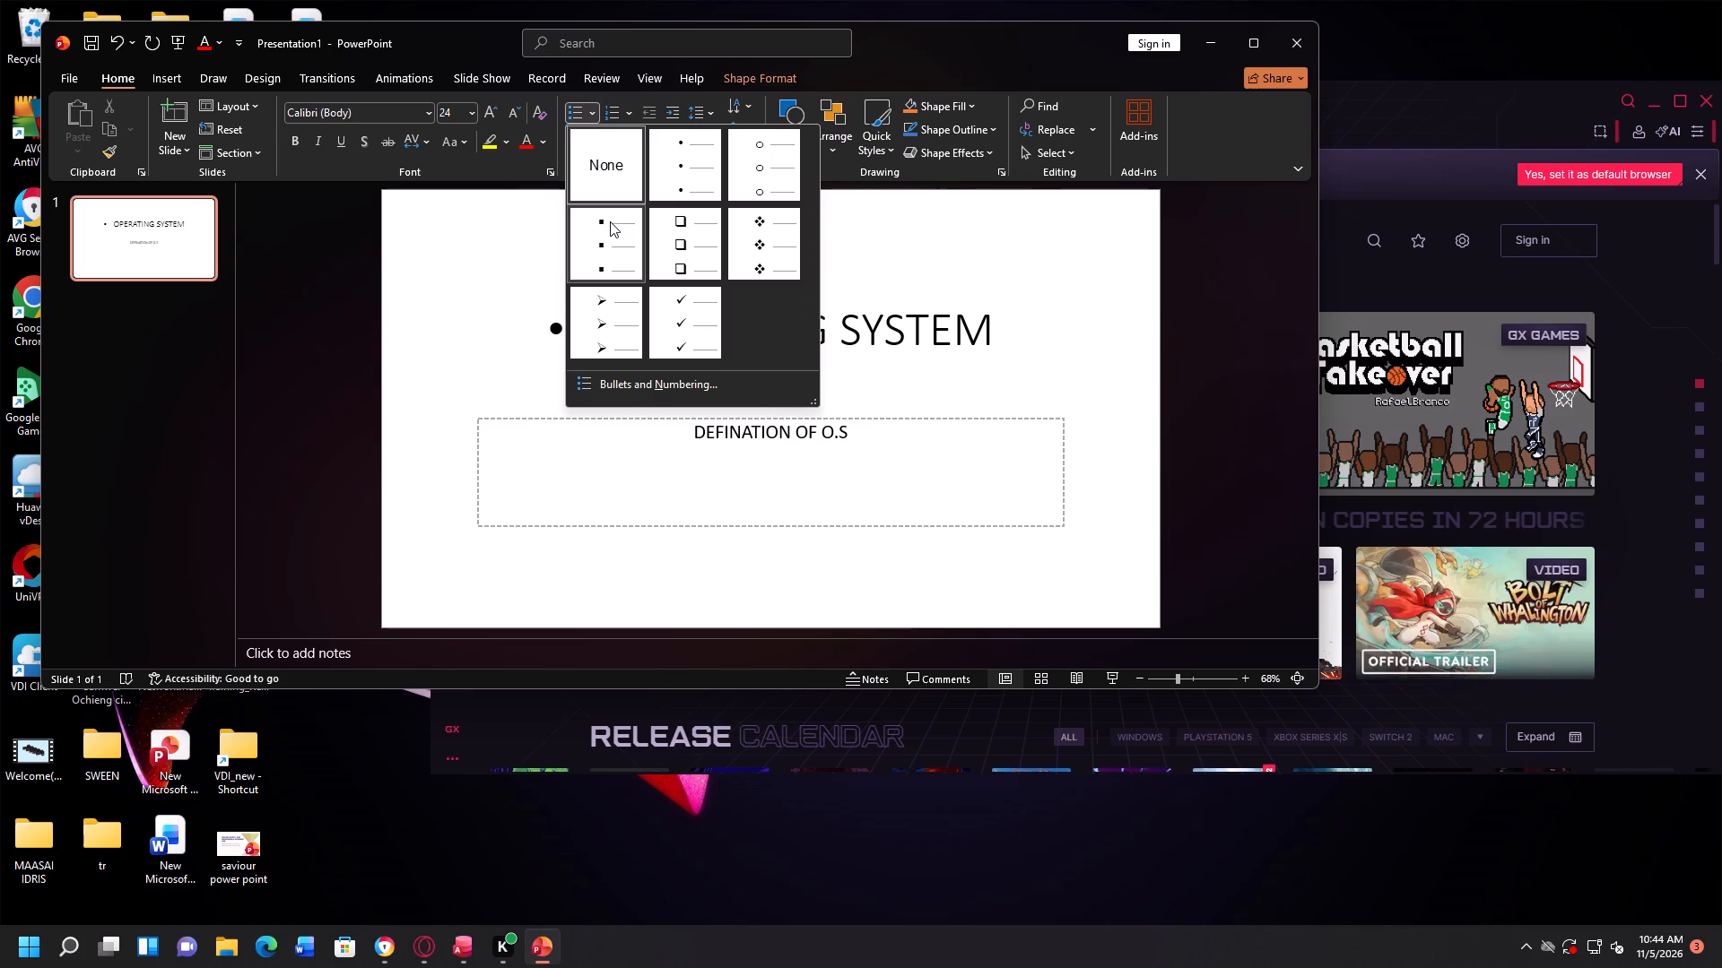
click(672, 171)
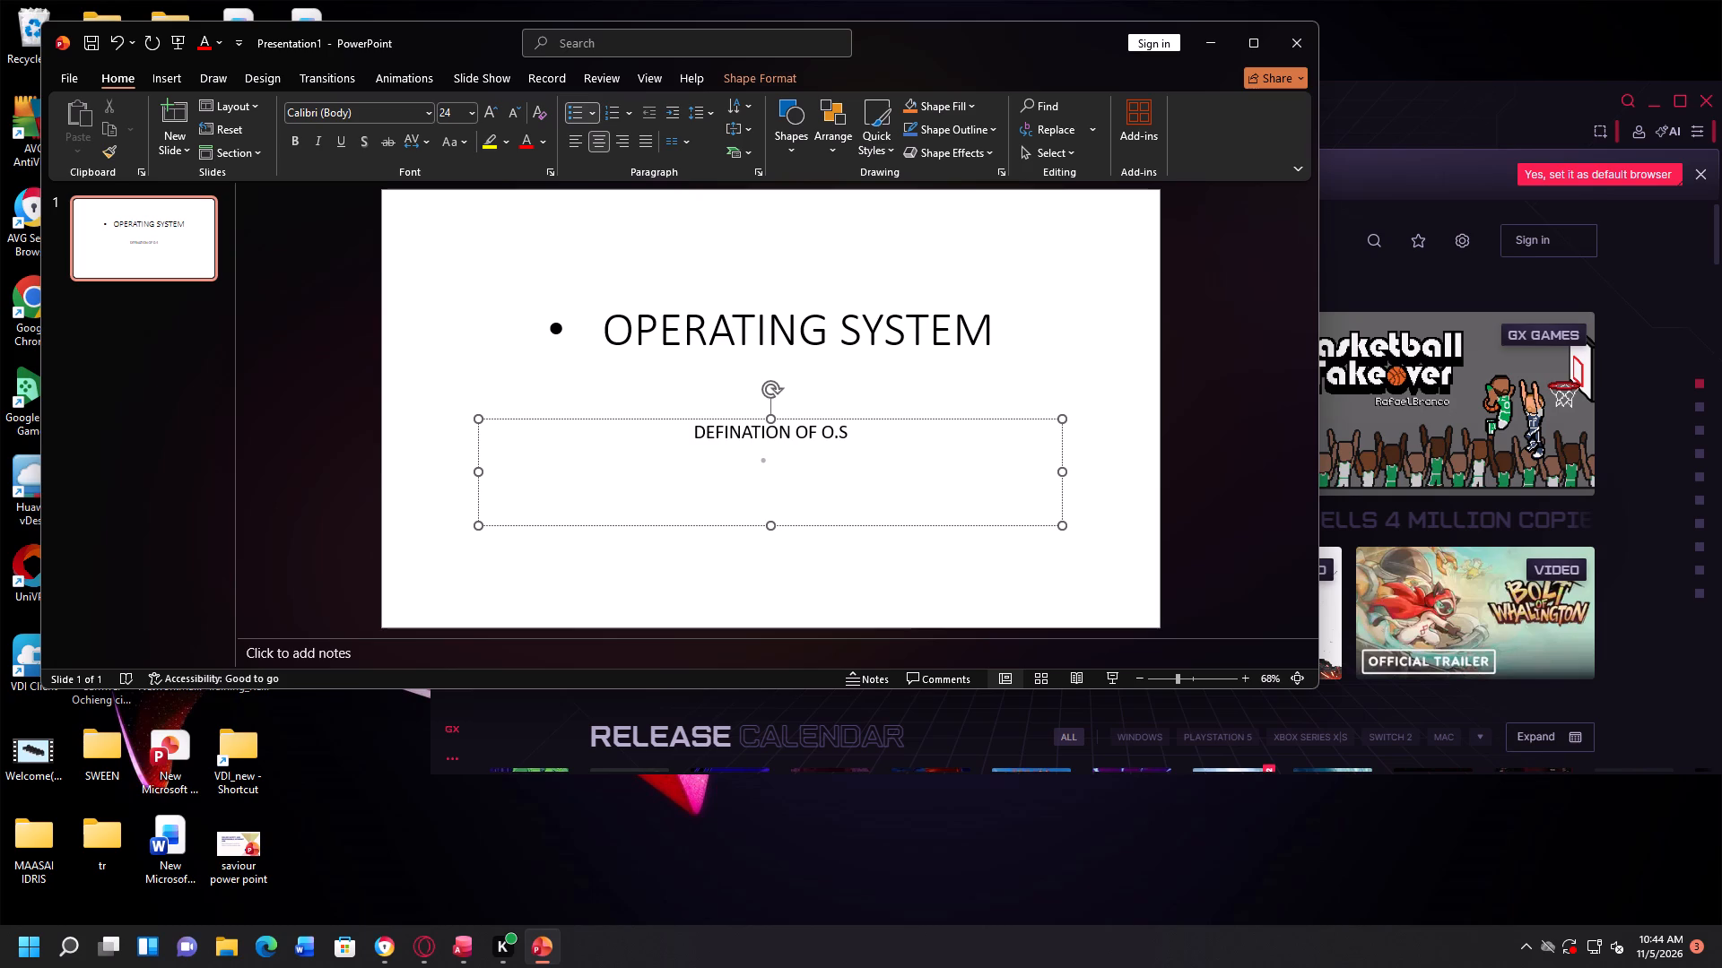
Begin the bulleted definition below the heading with the words "Is a".
key(i)
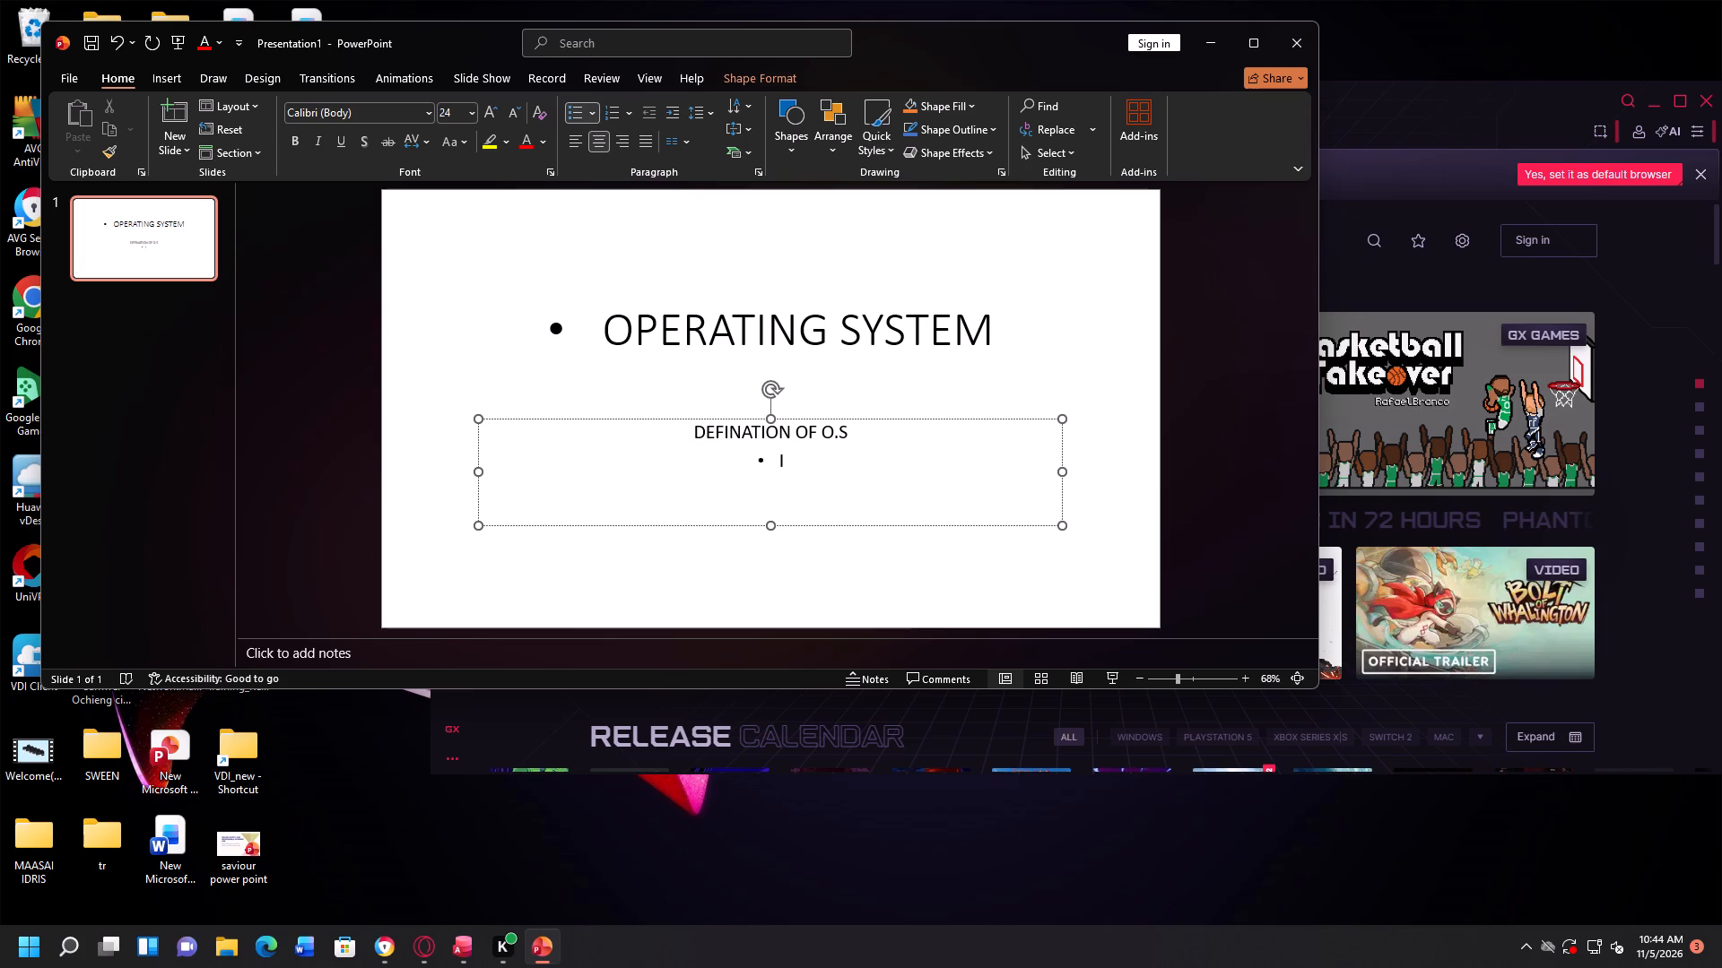
text(s)
key(space)
key(a)
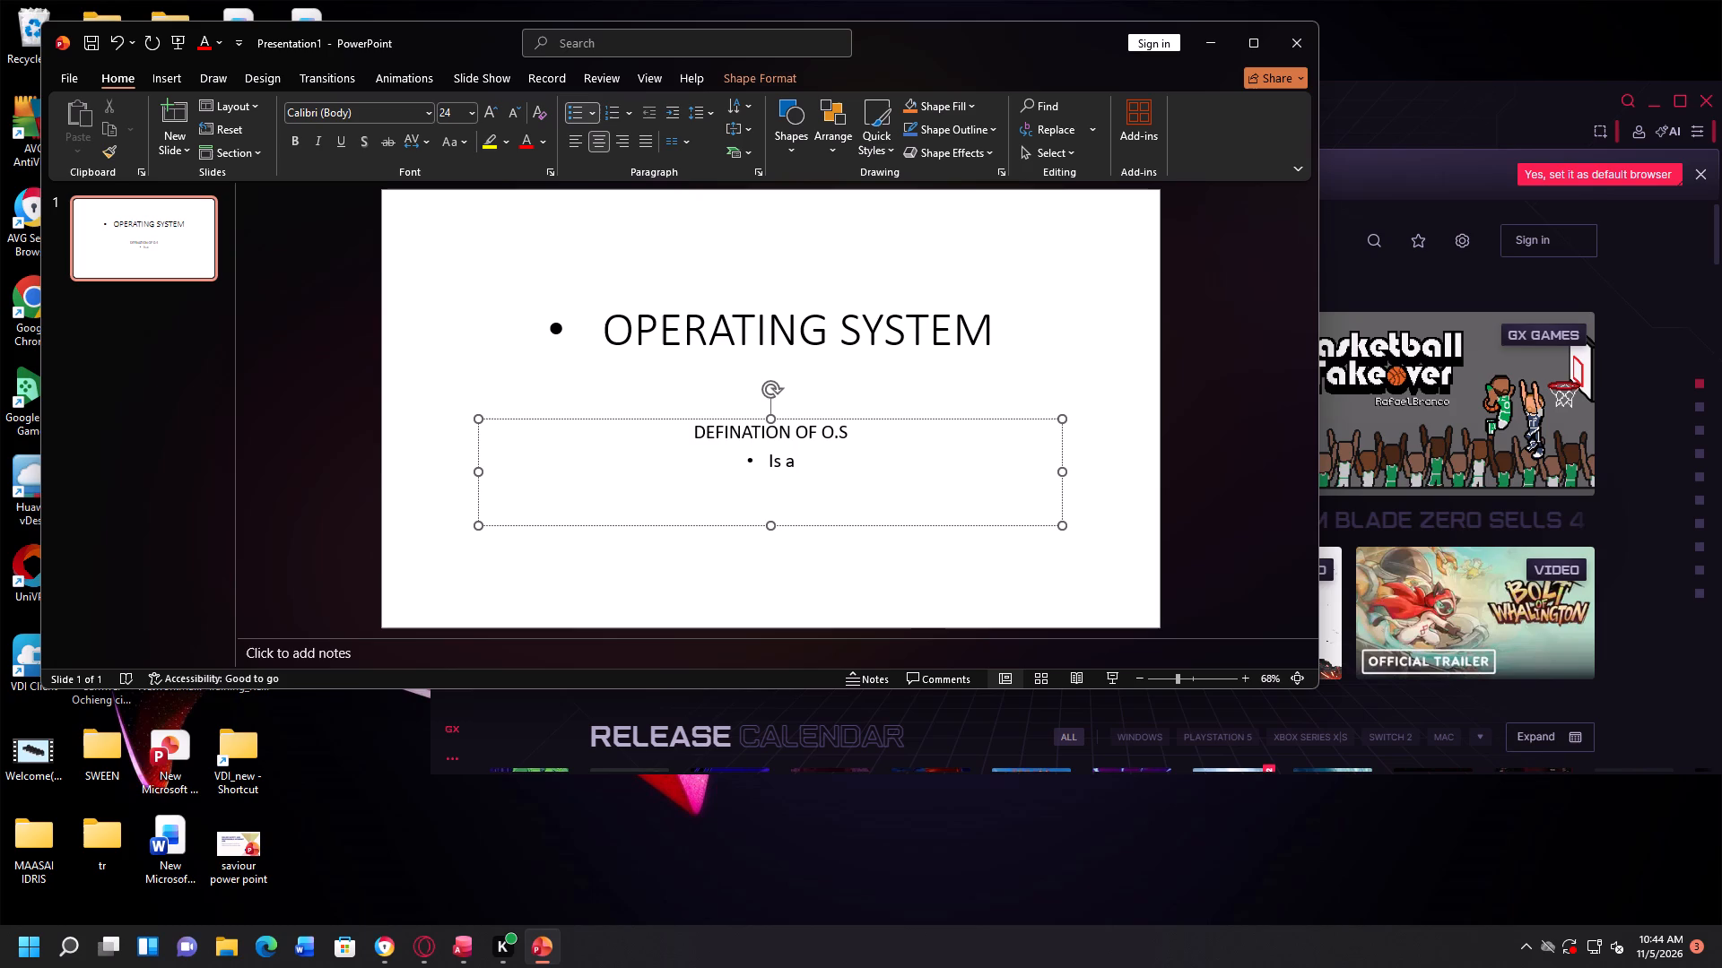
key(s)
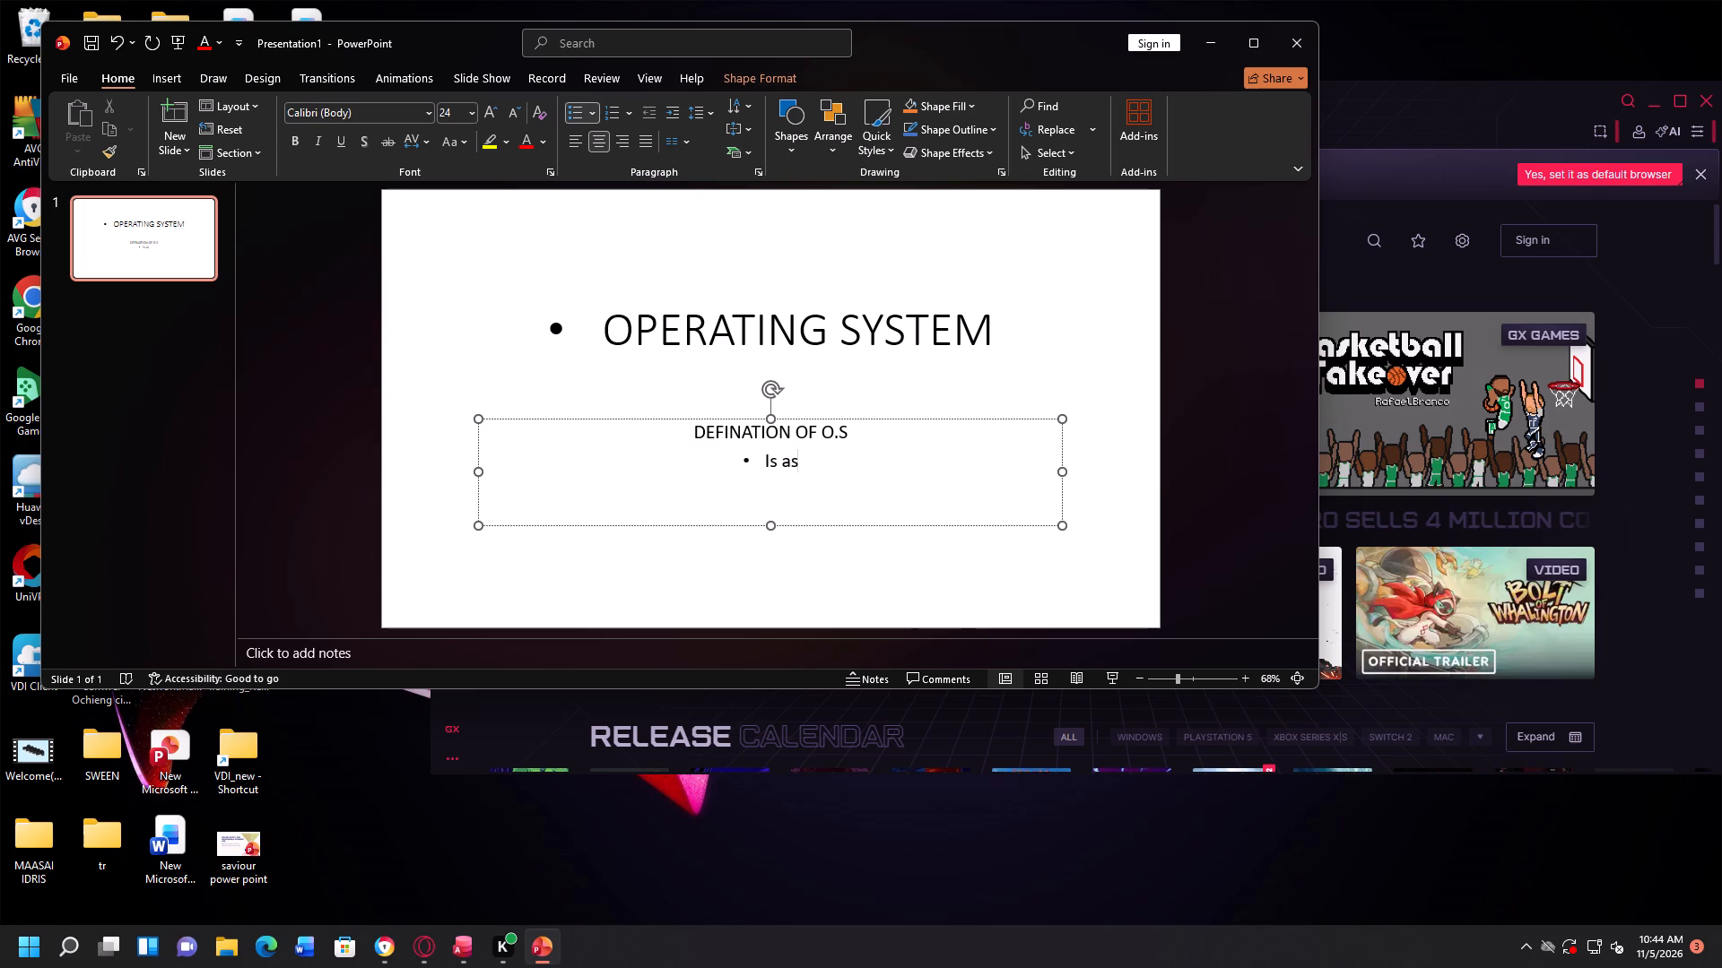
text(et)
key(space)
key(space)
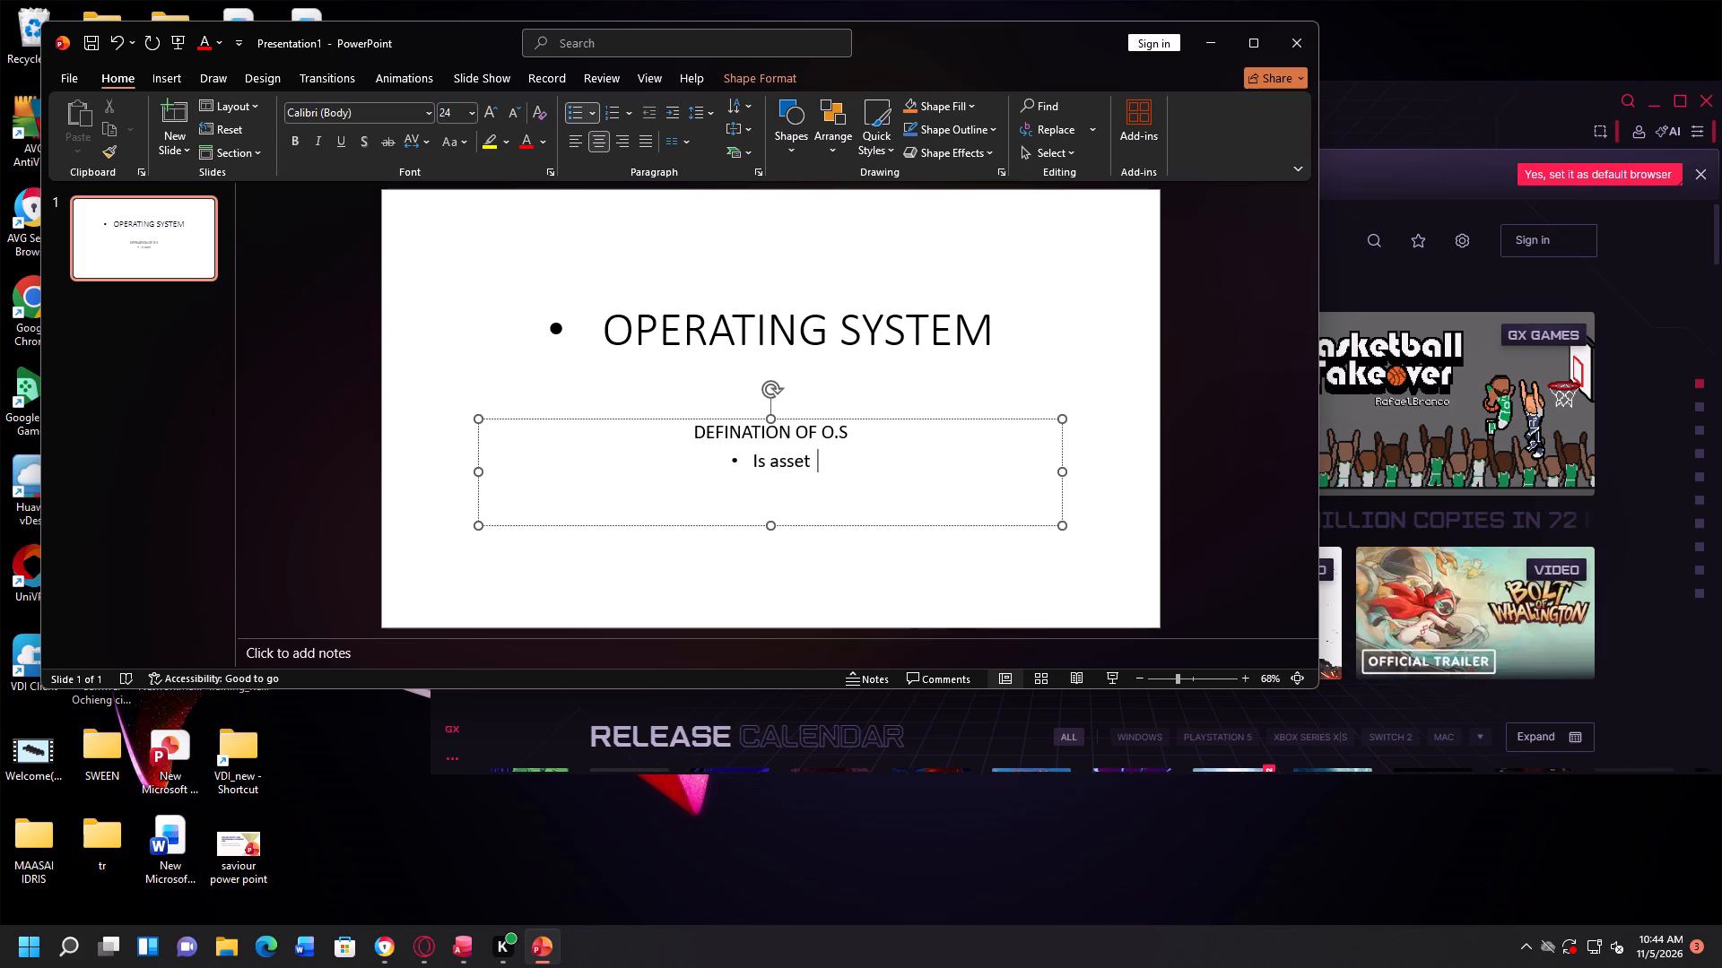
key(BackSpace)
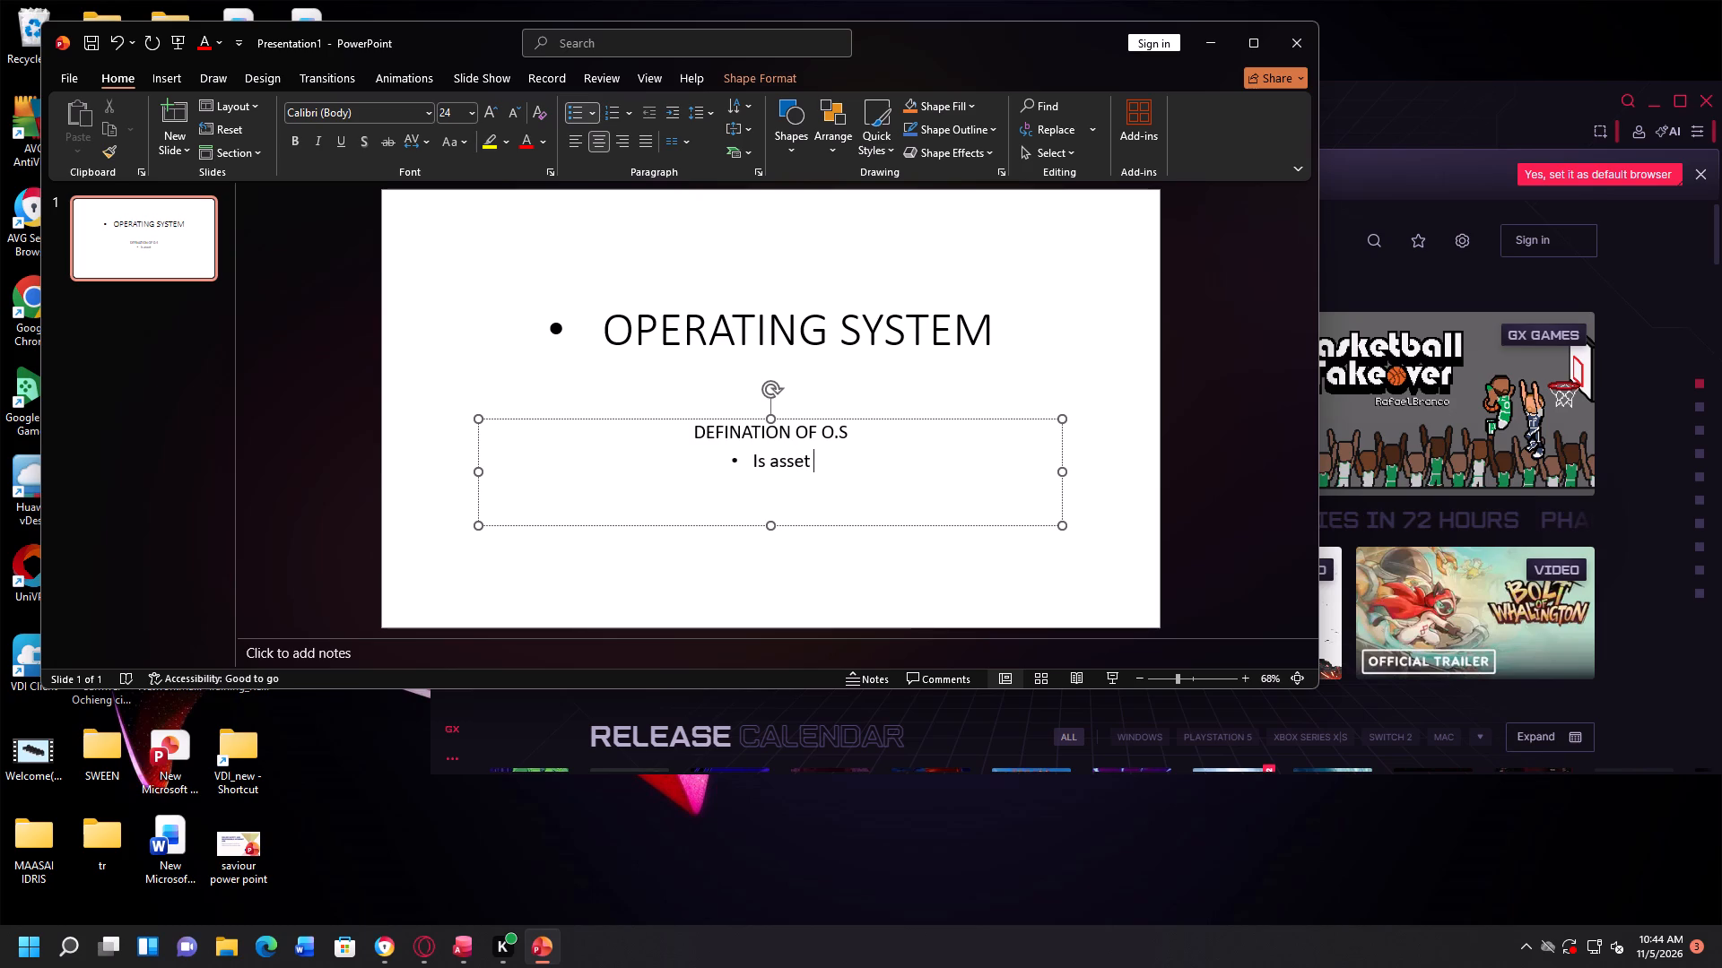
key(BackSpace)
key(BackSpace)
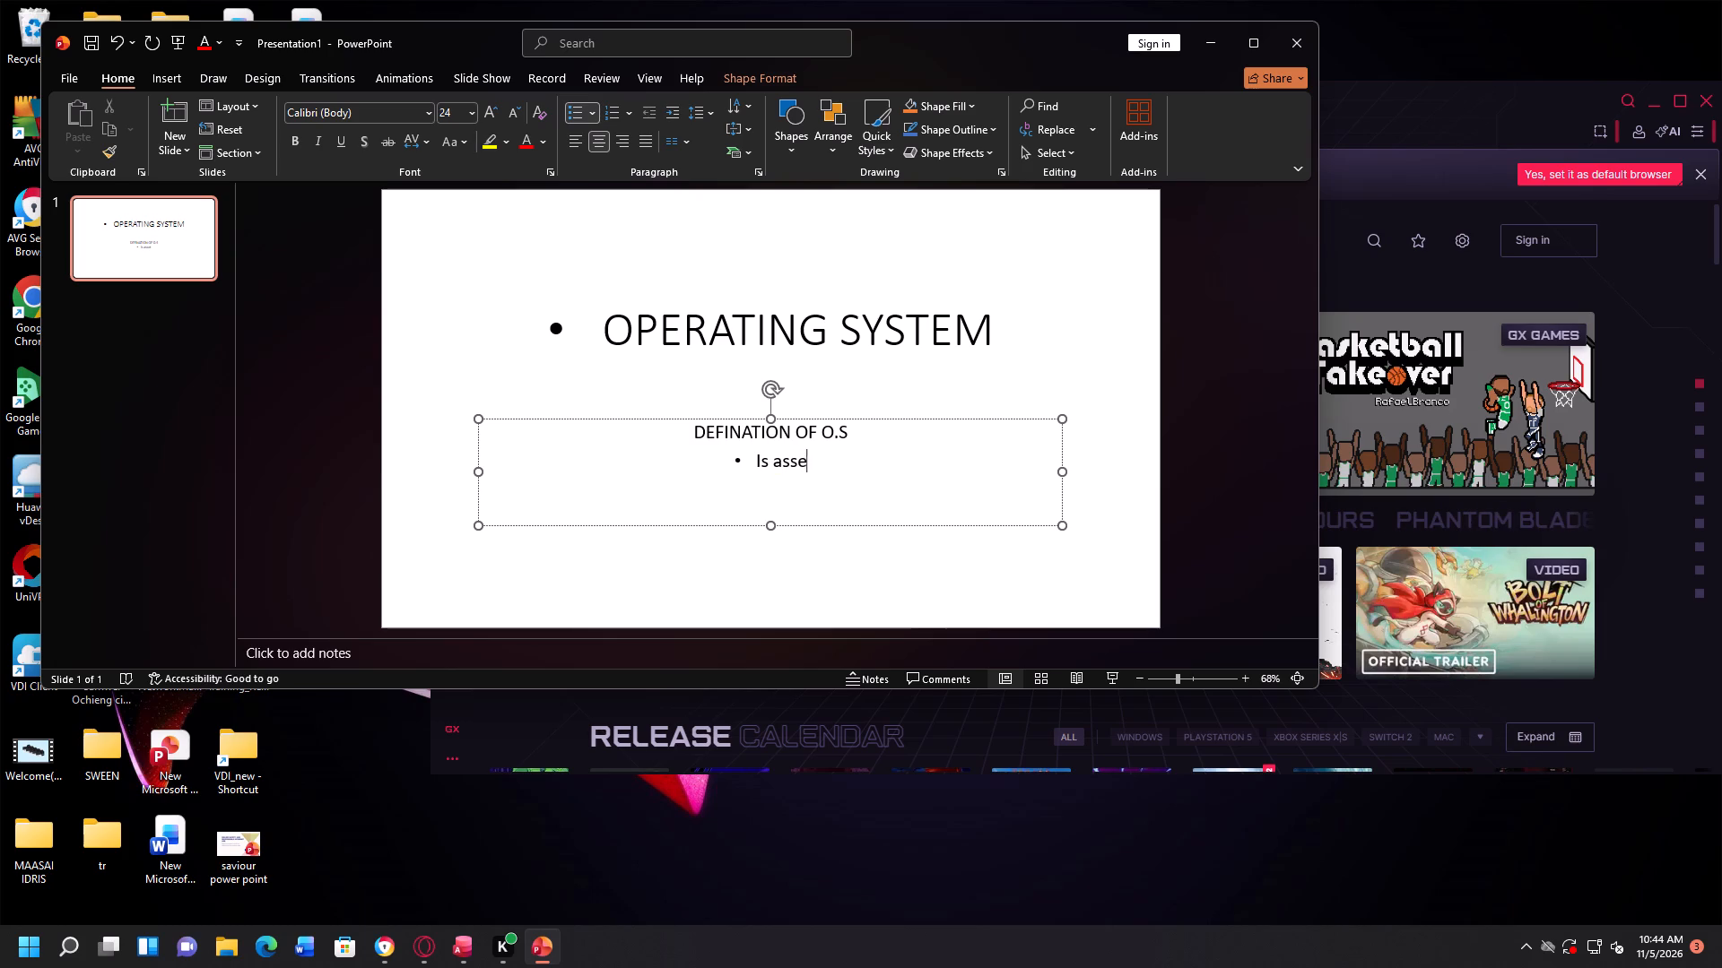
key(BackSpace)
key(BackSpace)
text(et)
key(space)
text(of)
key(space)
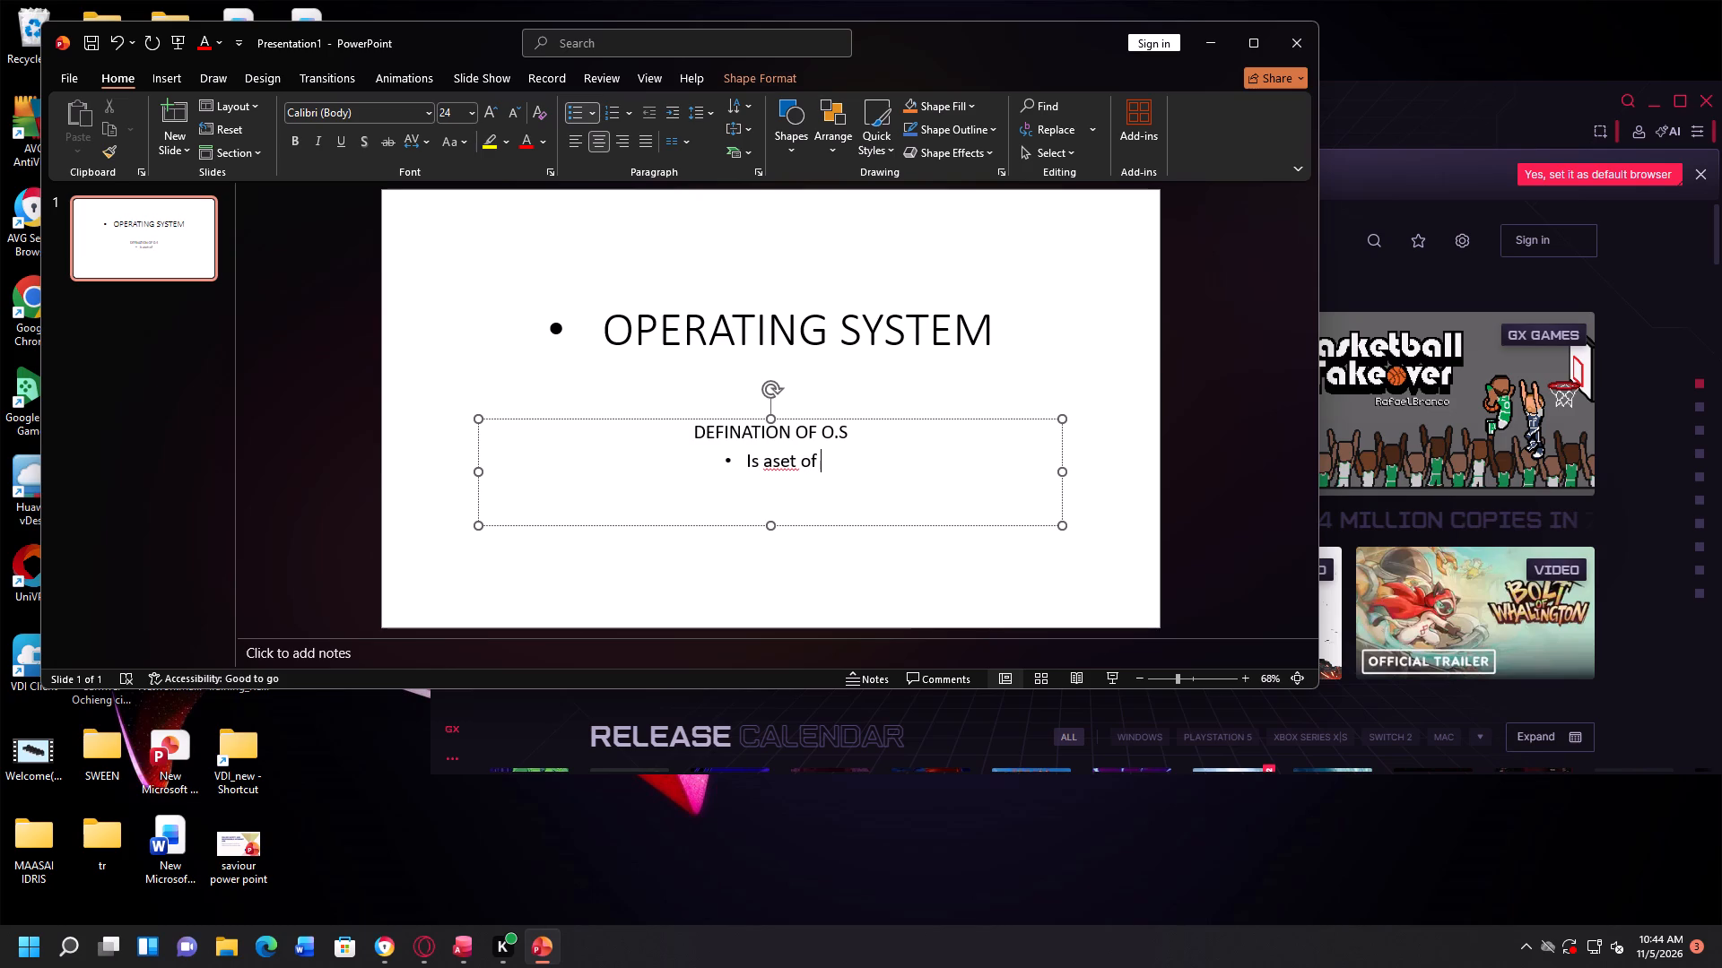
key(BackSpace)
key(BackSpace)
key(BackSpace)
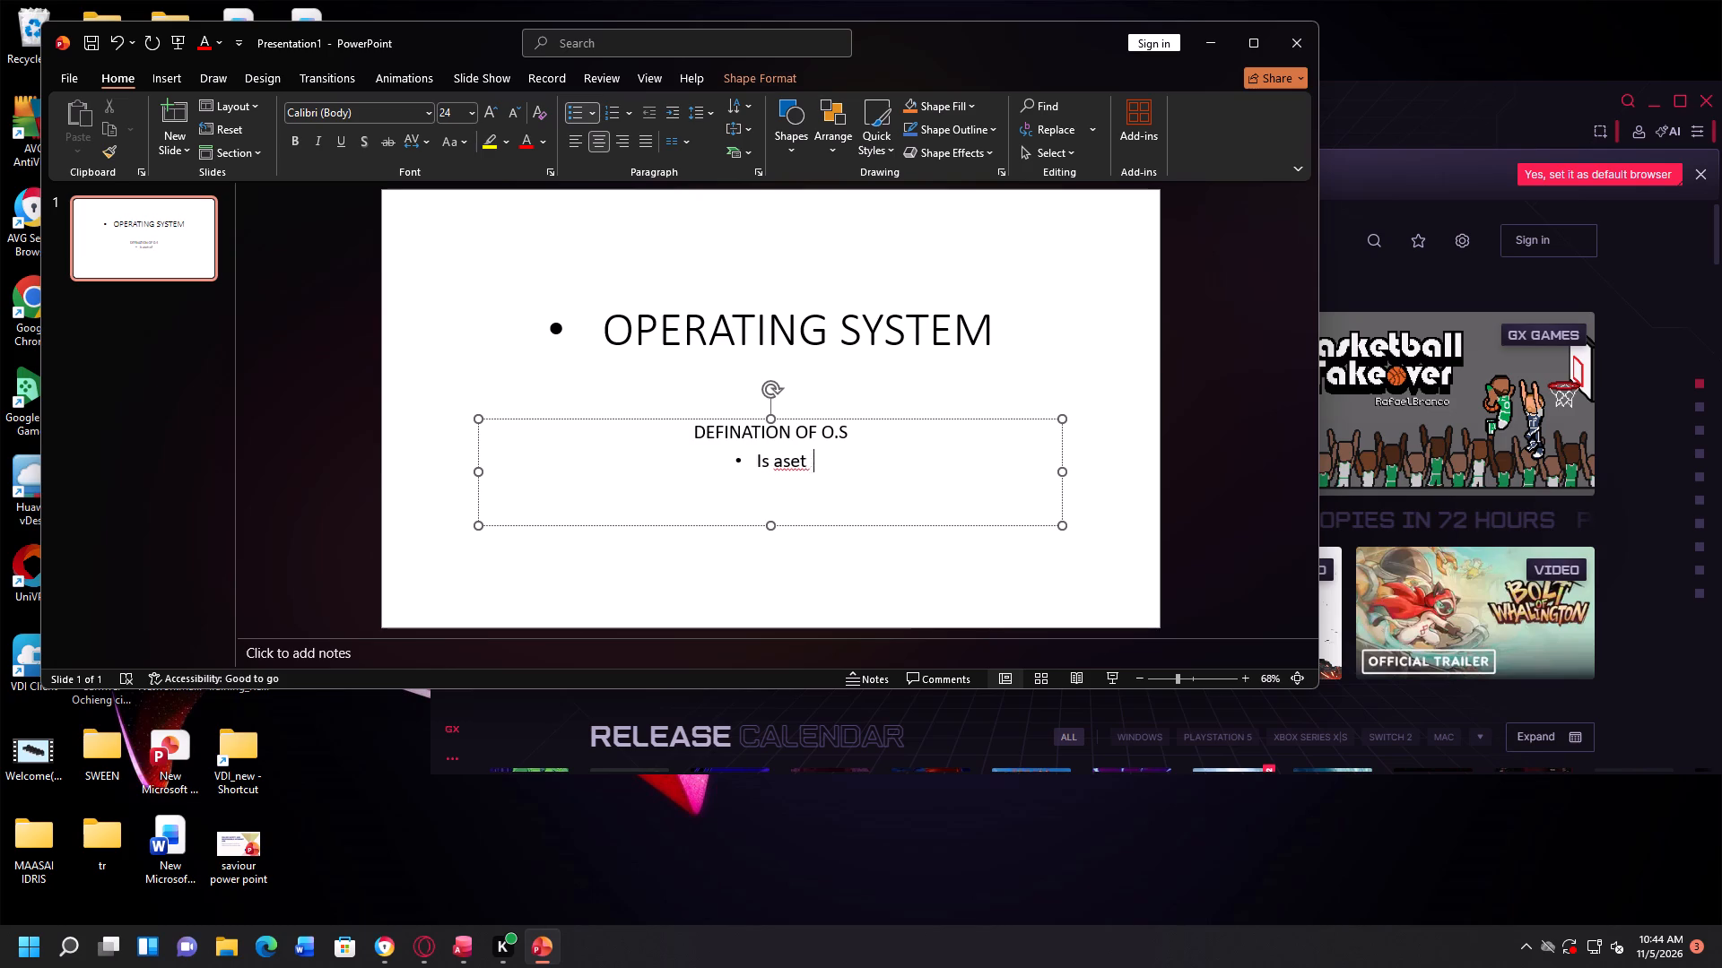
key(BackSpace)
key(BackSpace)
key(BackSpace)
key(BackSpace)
Continue the bulleted definition after "Is a" with "set of complex programme".
key(space)
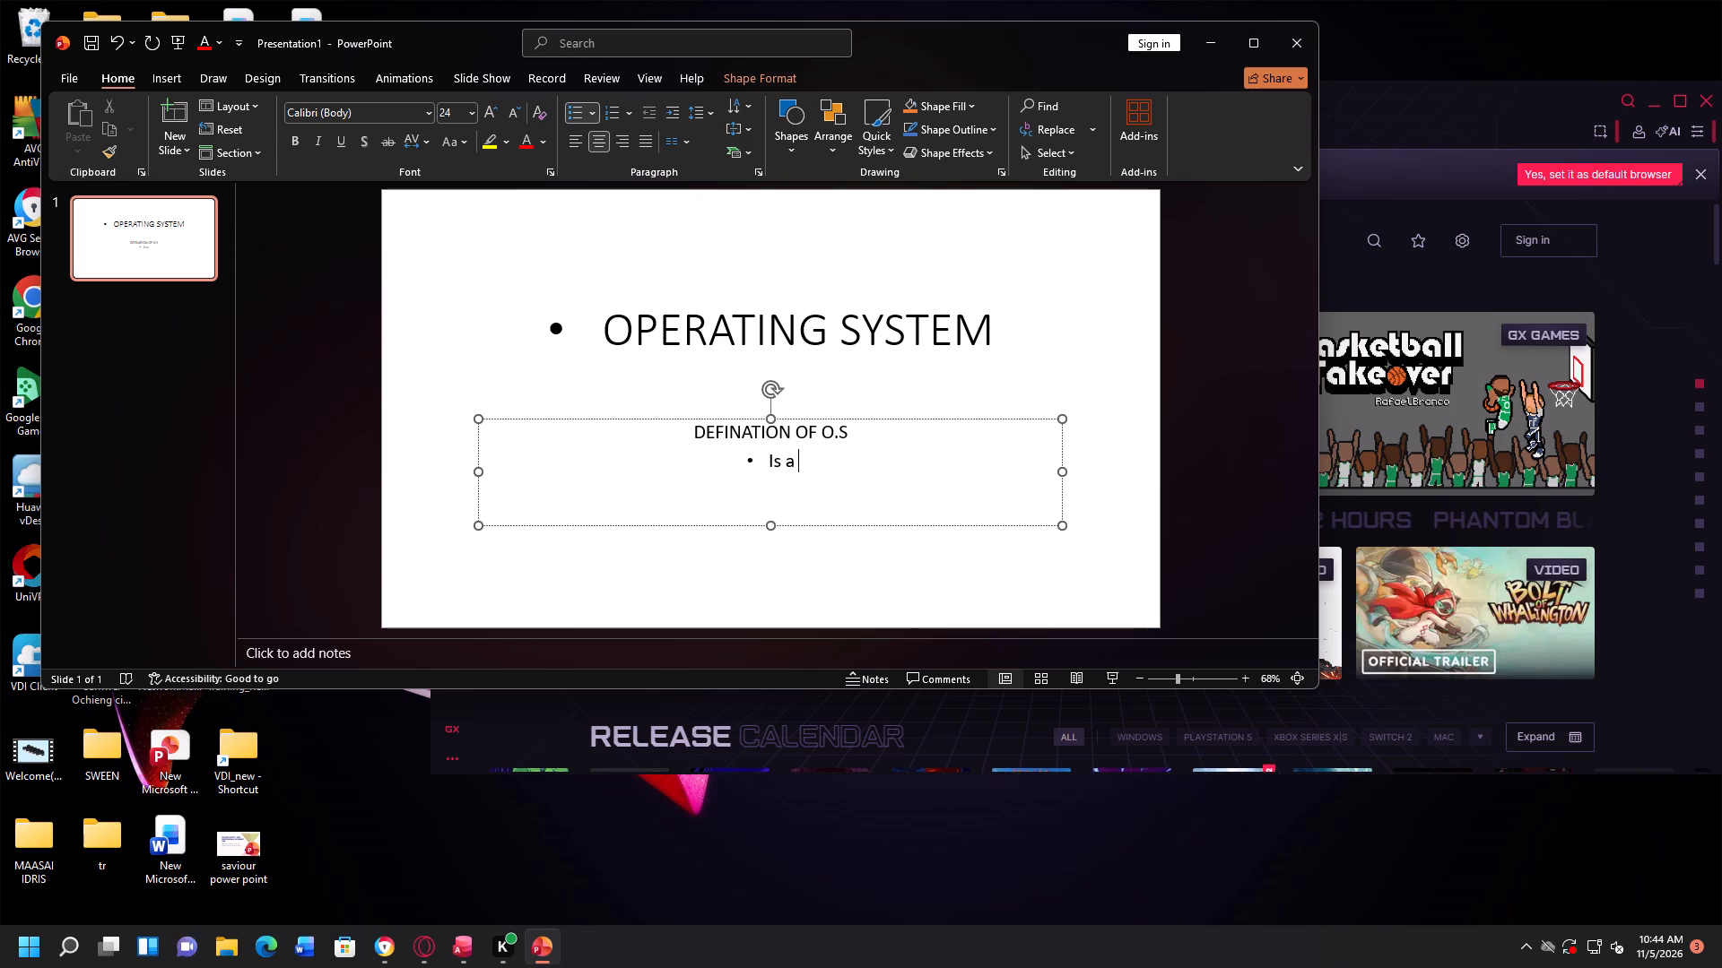
text(set)
key(space)
key(o)
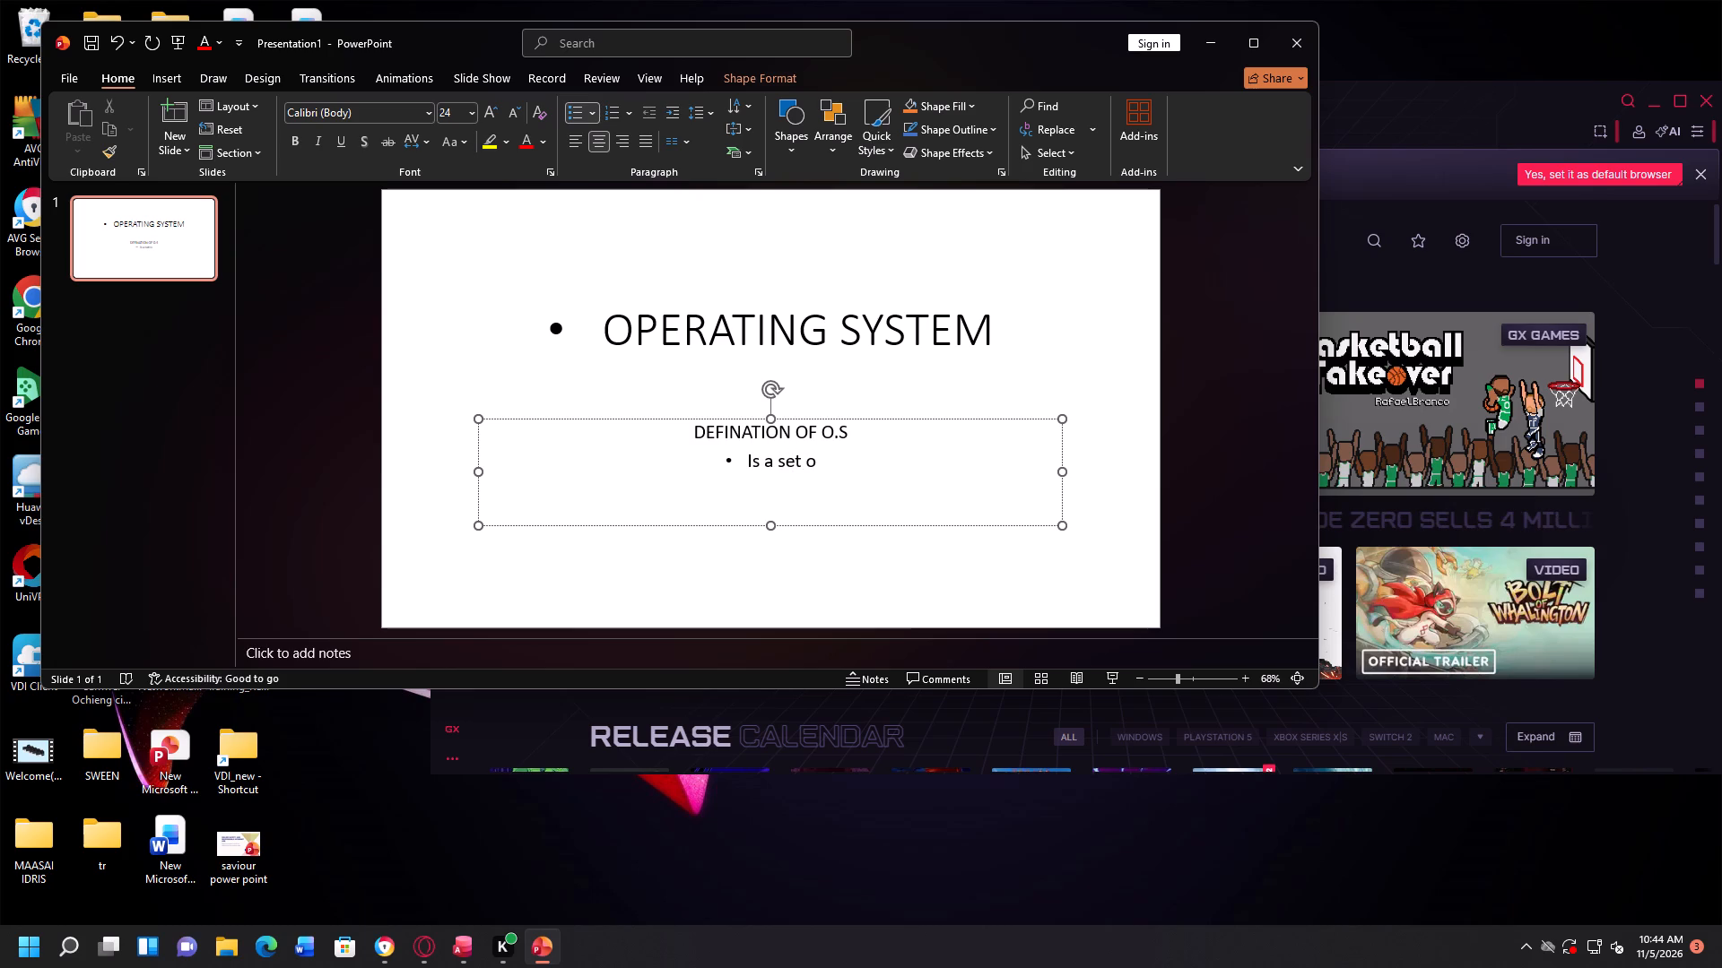
text(f)
key(space)
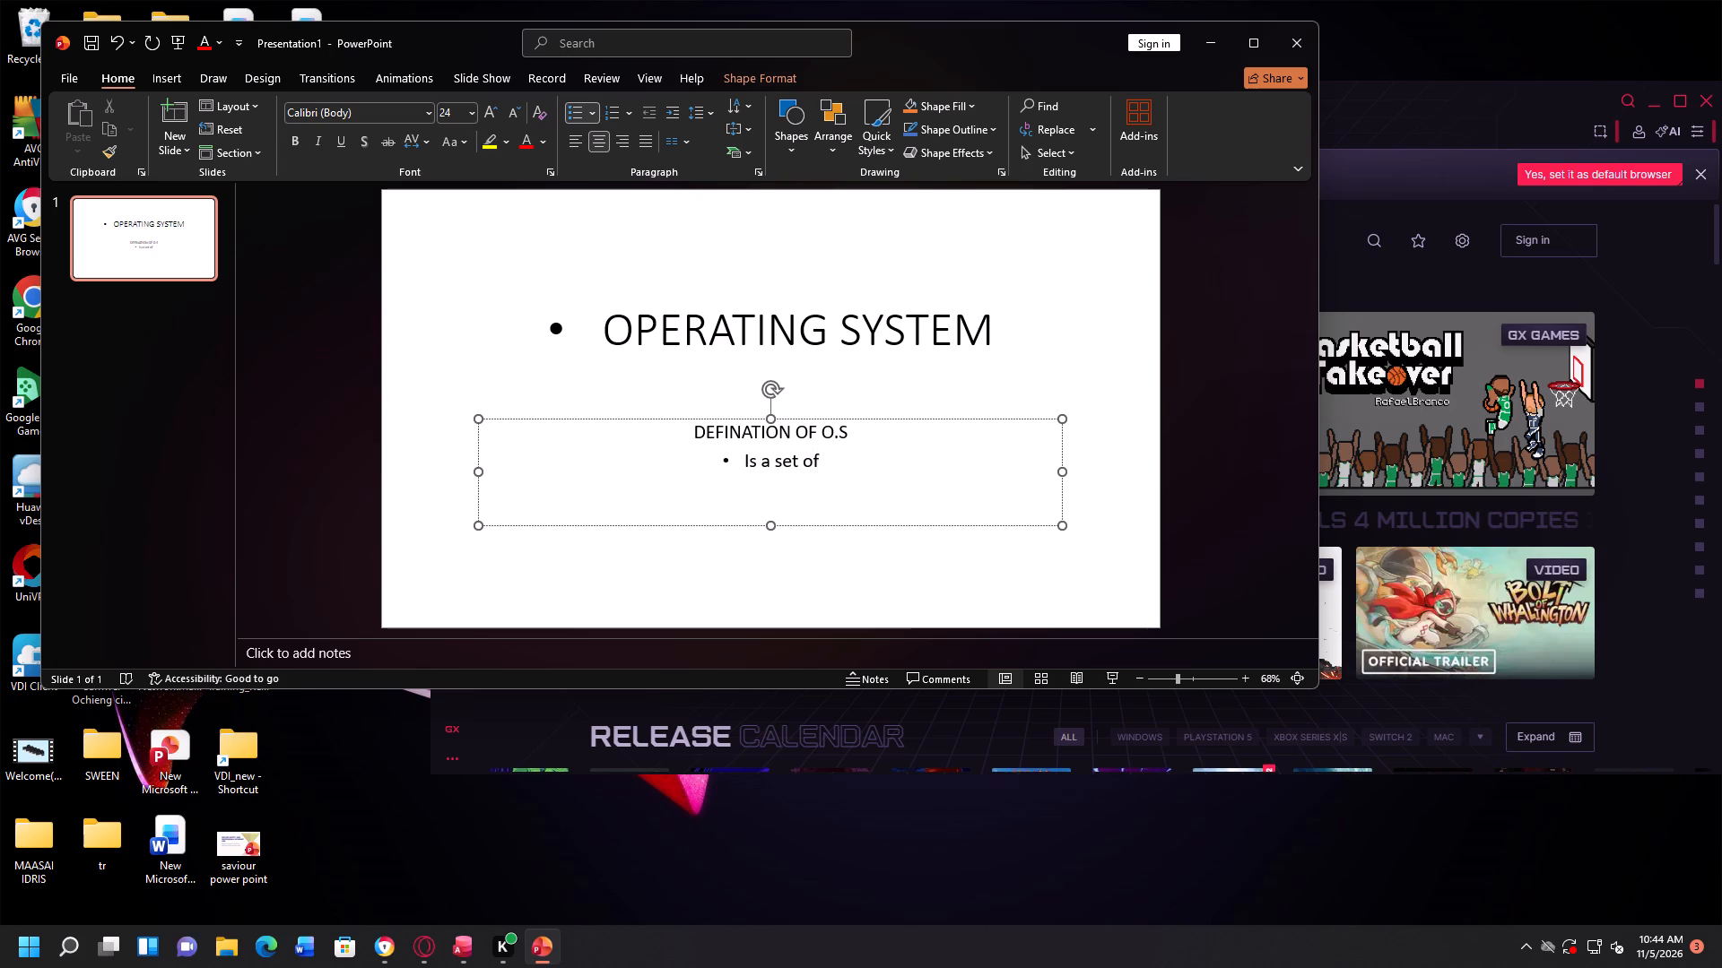
text(comple)
text(x)
key(space)
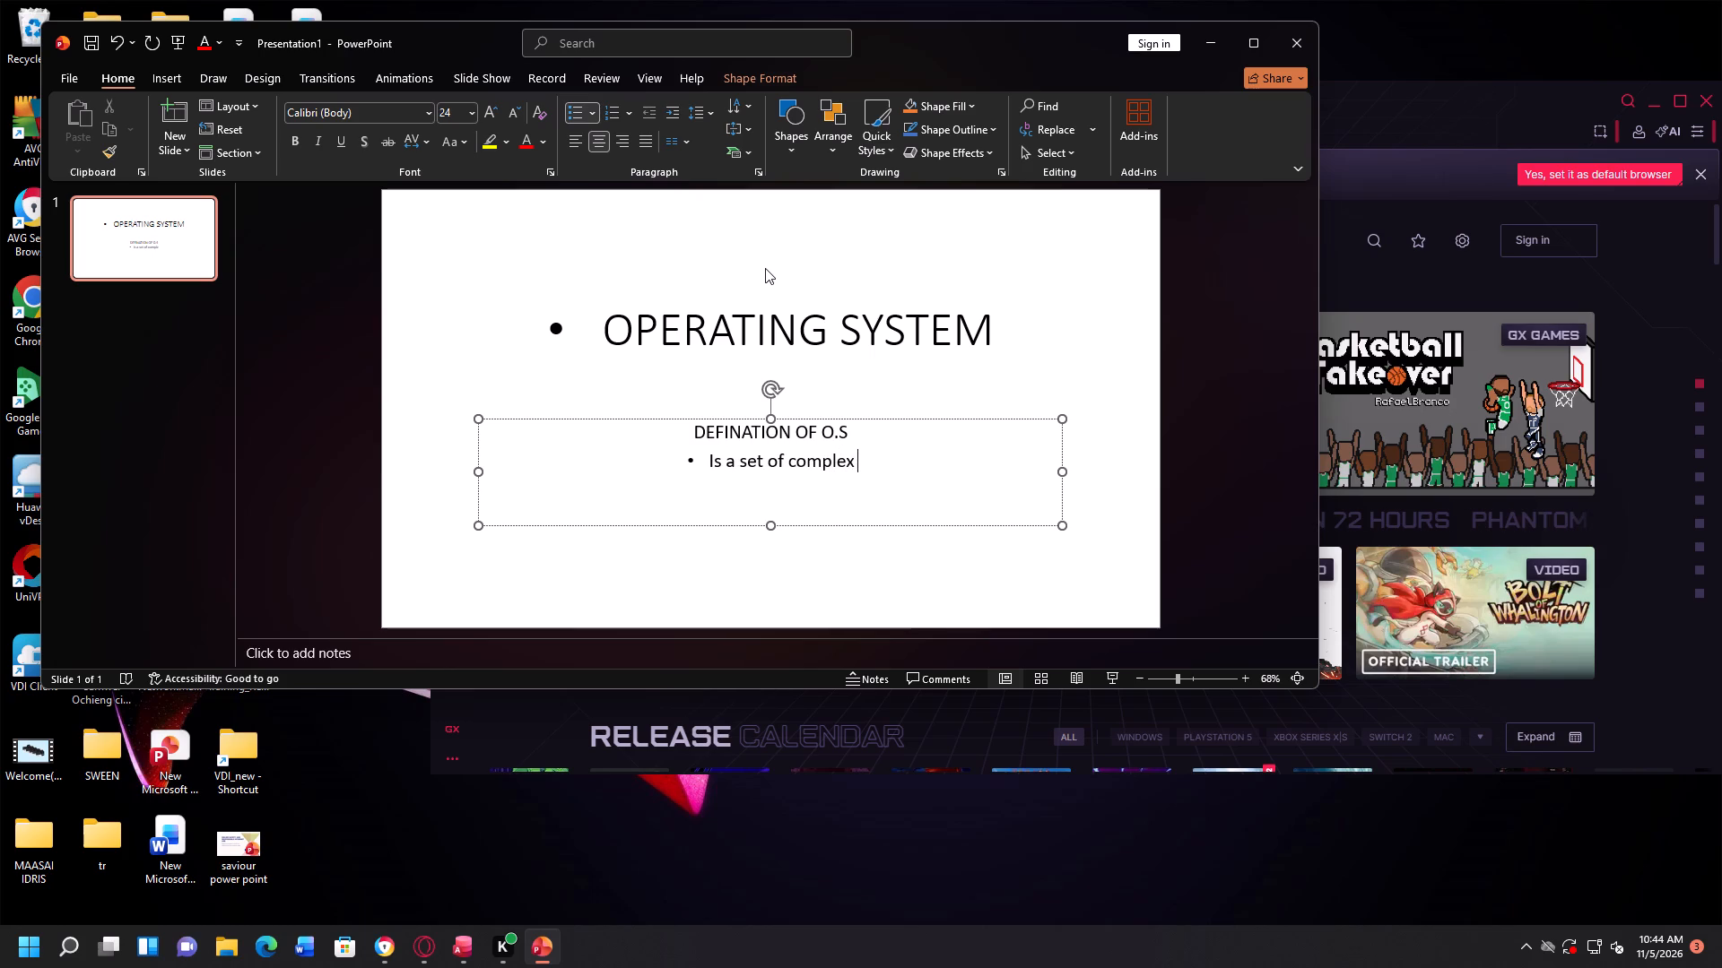
text(pr)
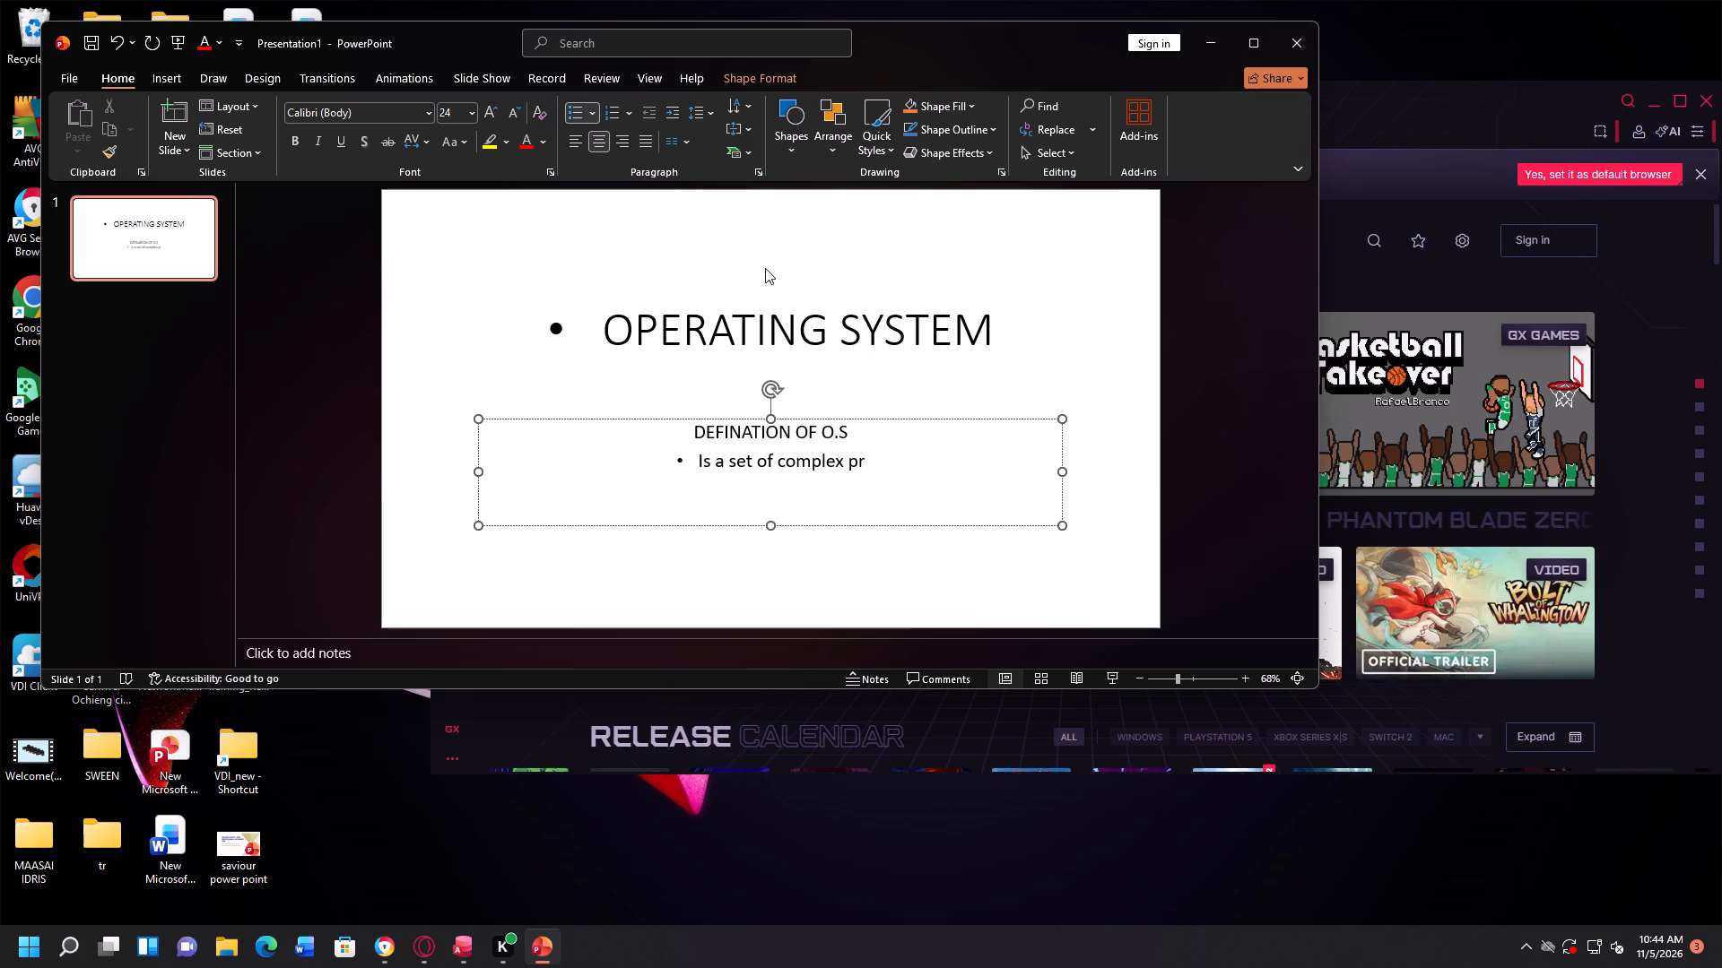
key(o)
text(gra)
text(mm)
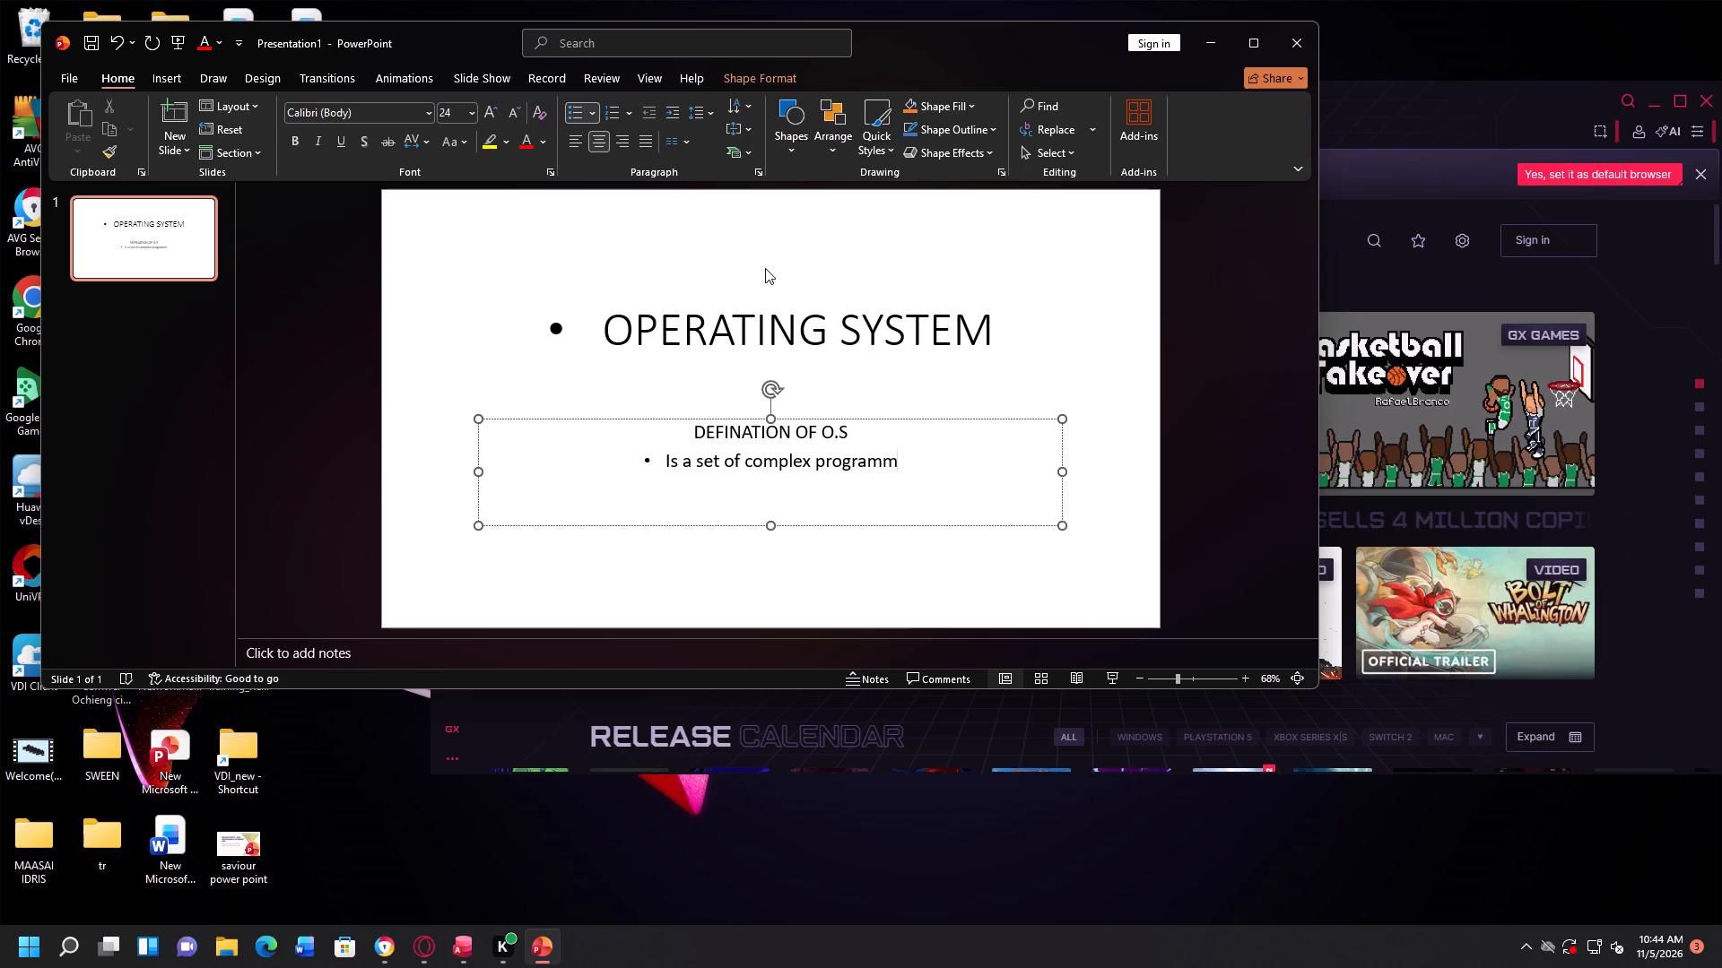
text(e)
key(space)
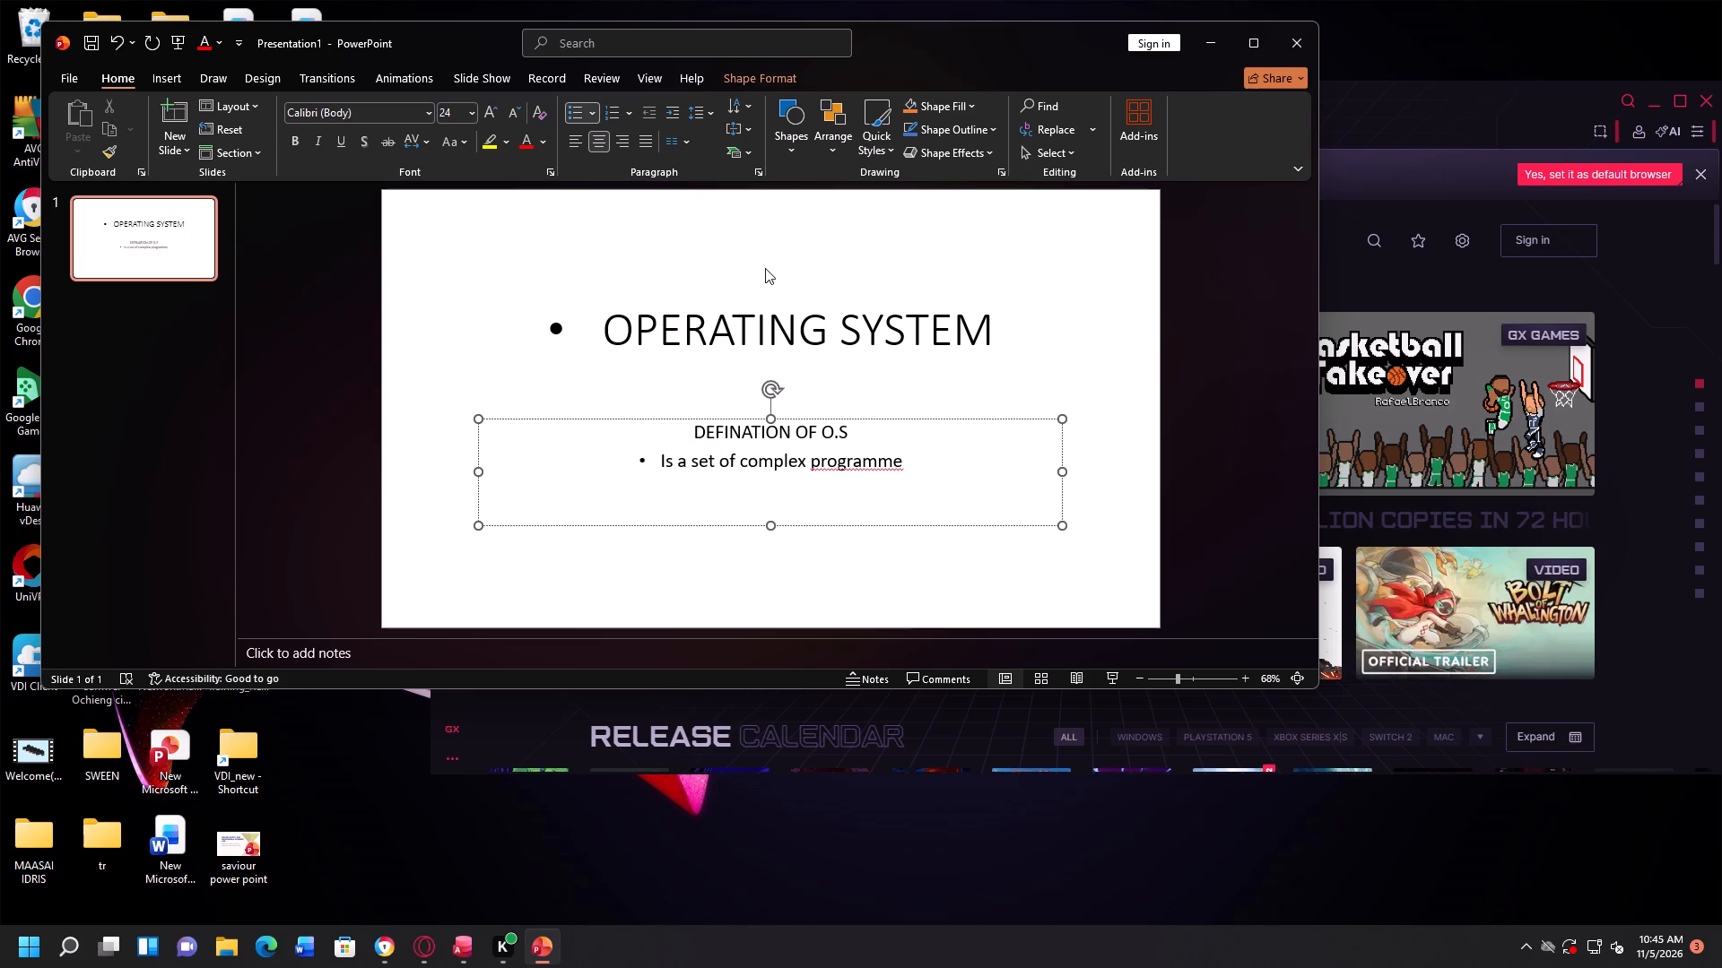
key(BackSpace)
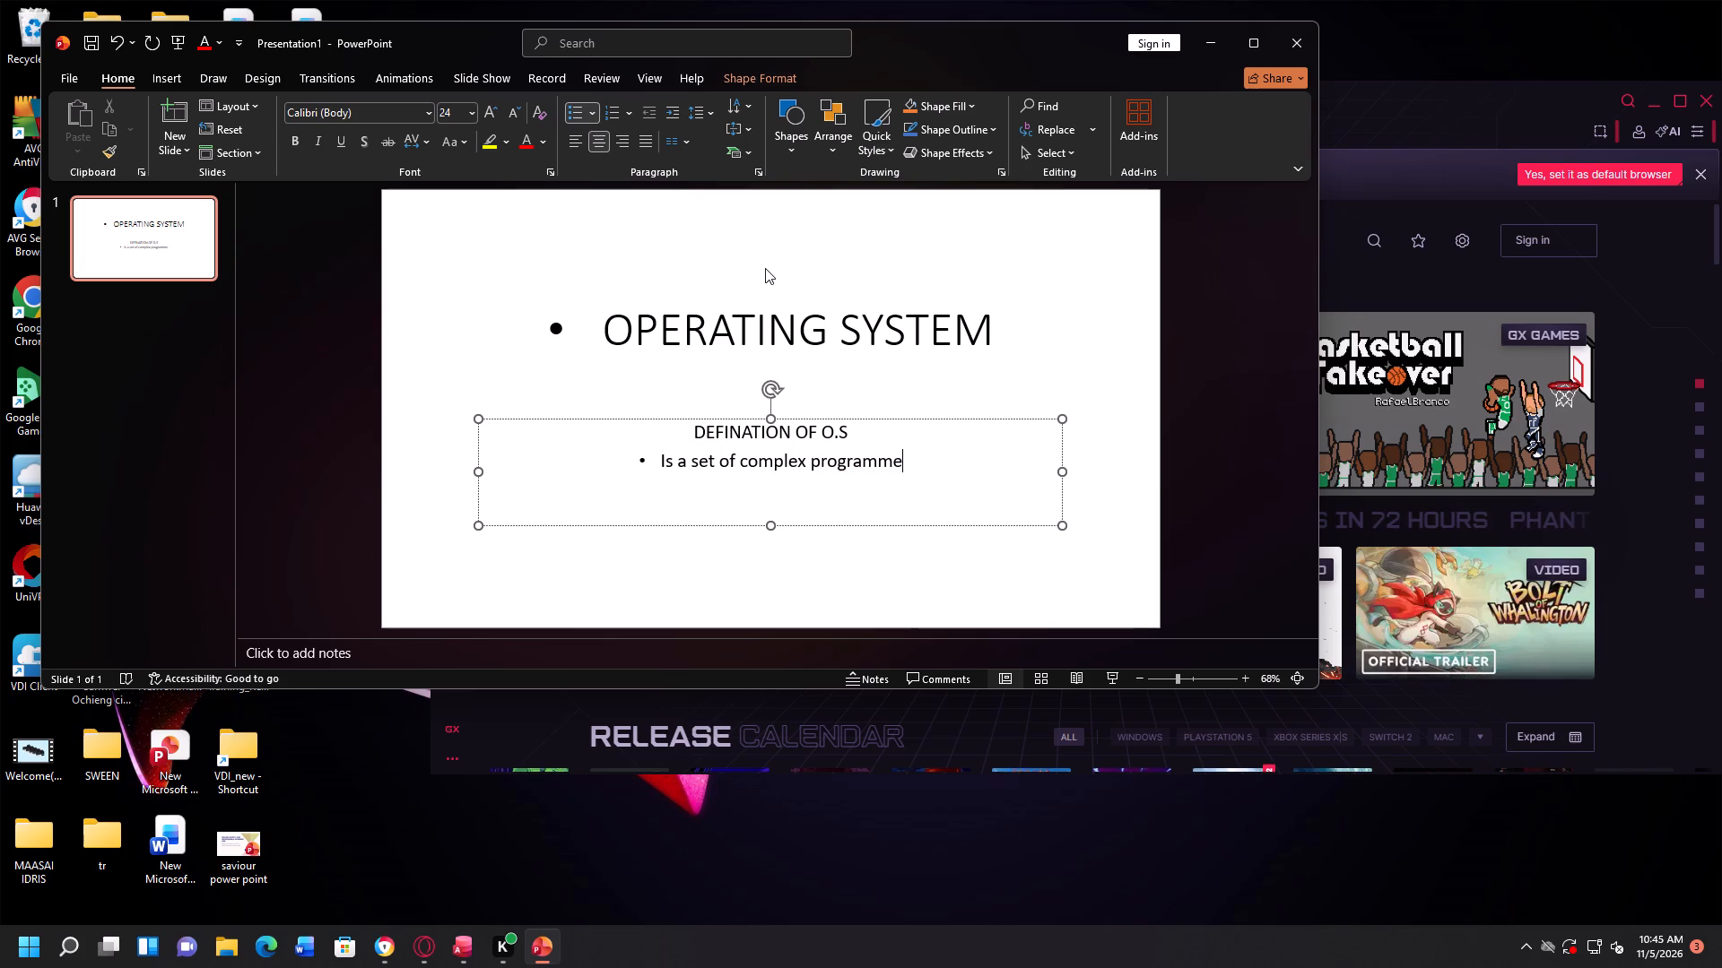
key(space)
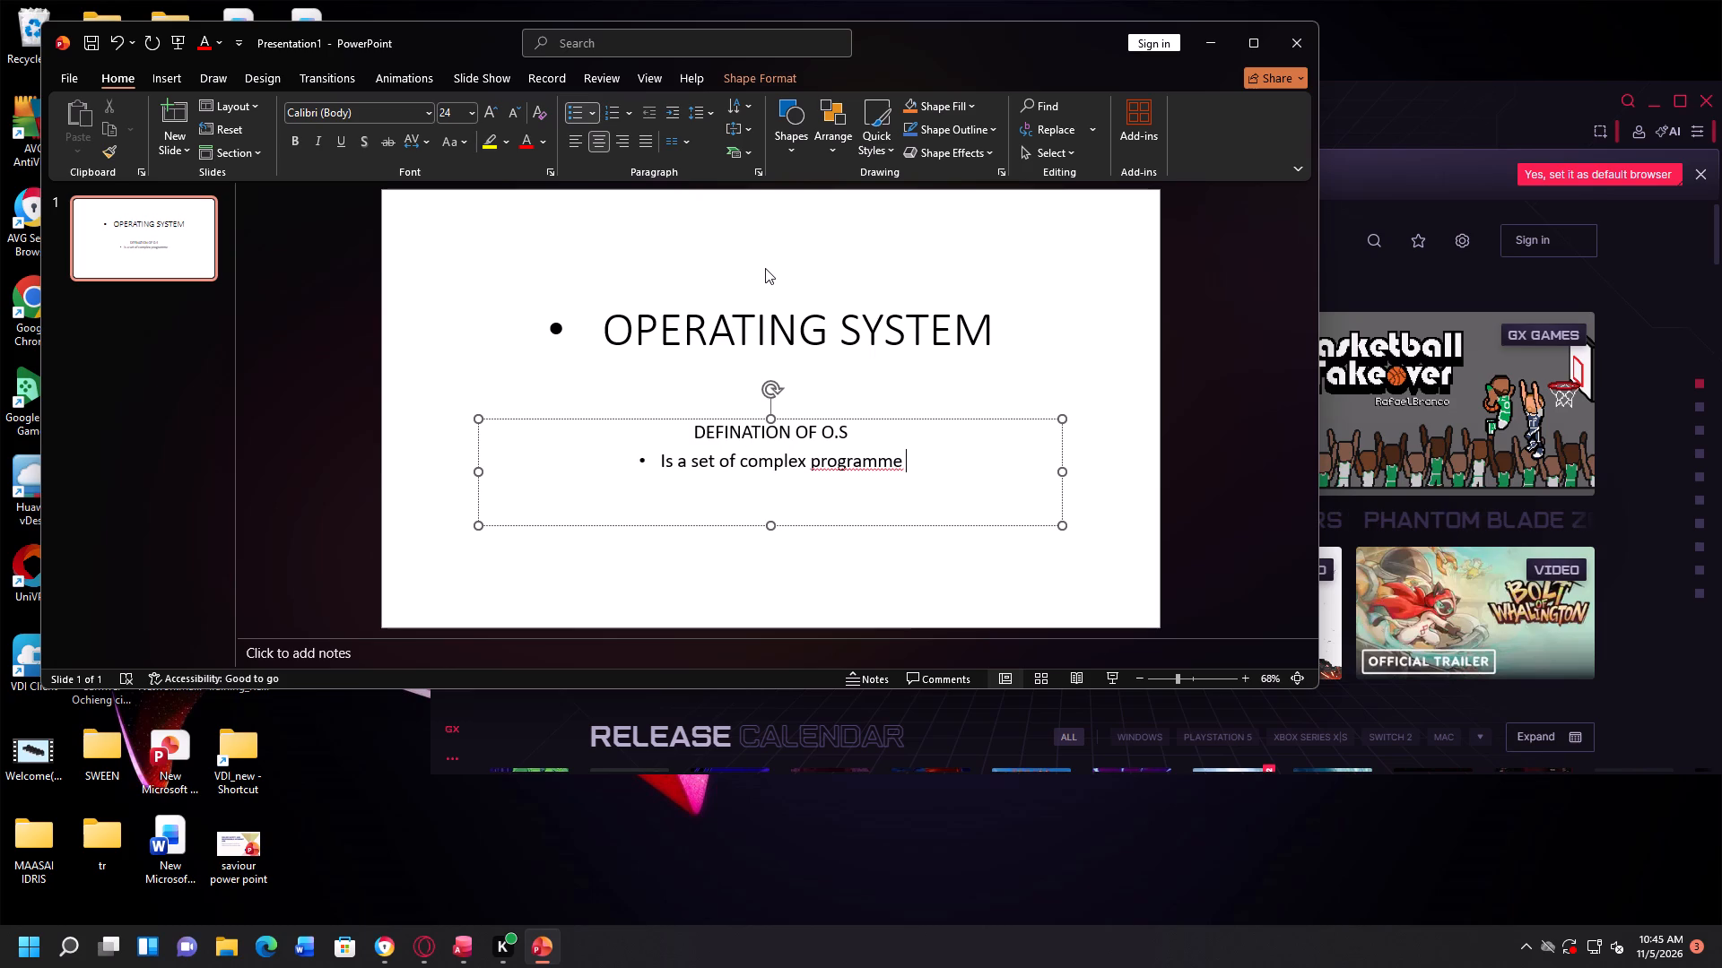
Continue the bulleted definition with the words "that are put together".
text(that)
key(space)
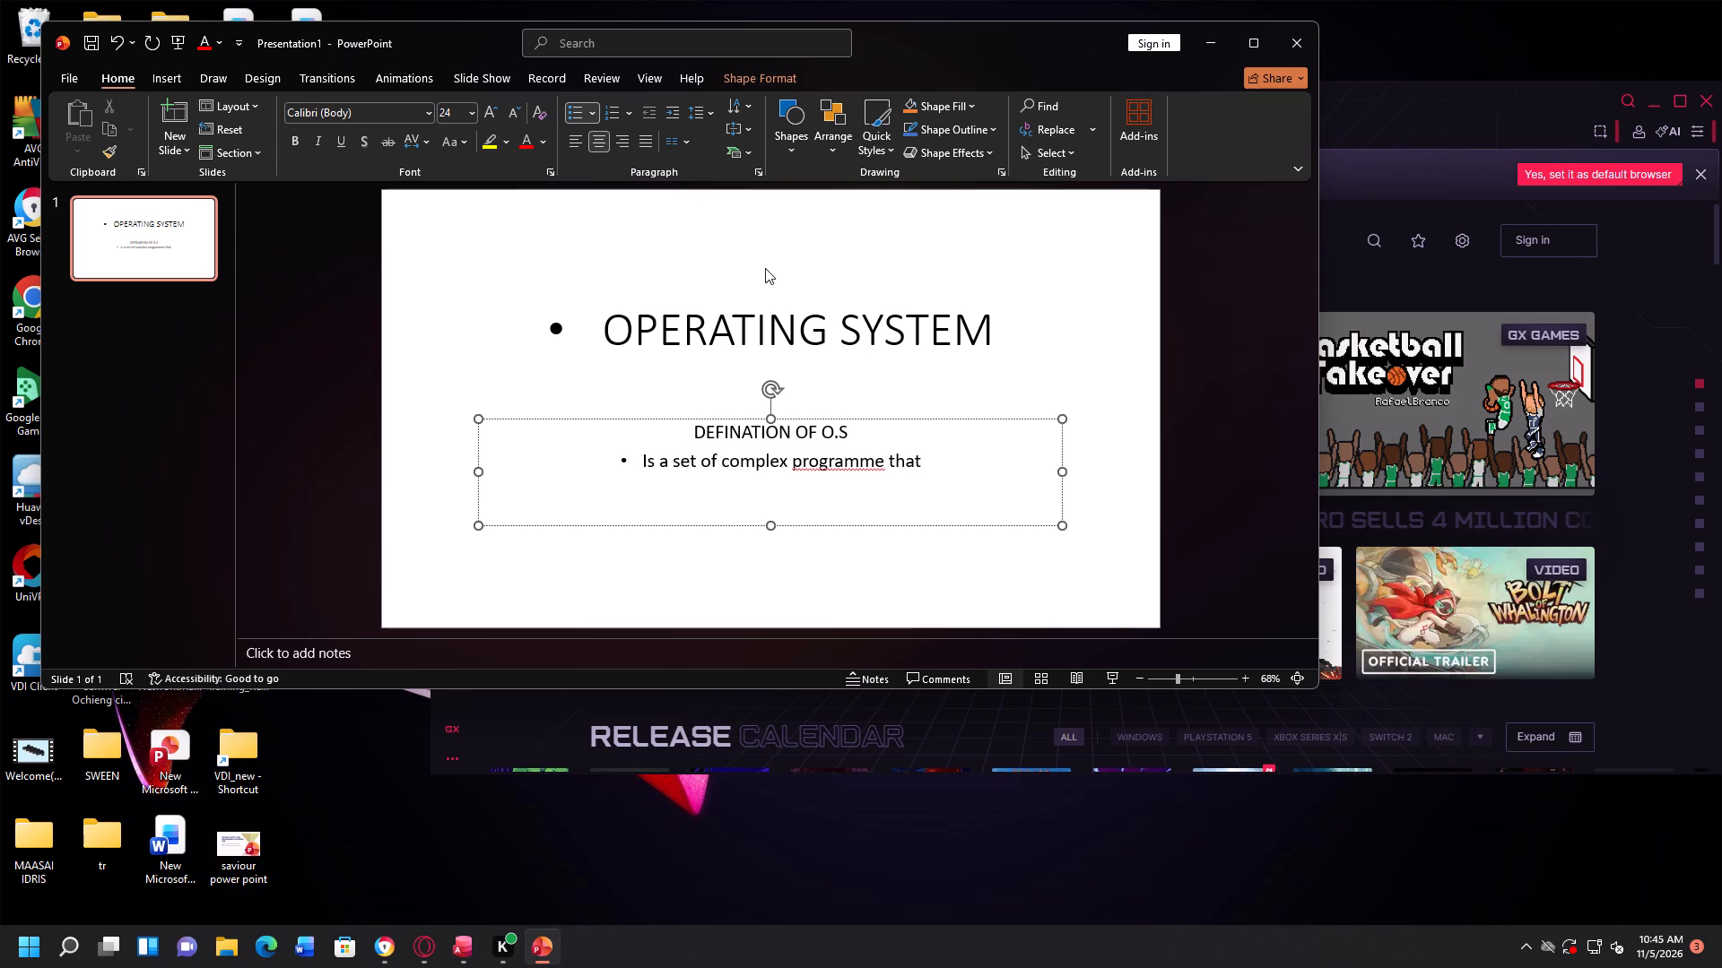
text(are)
key(space)
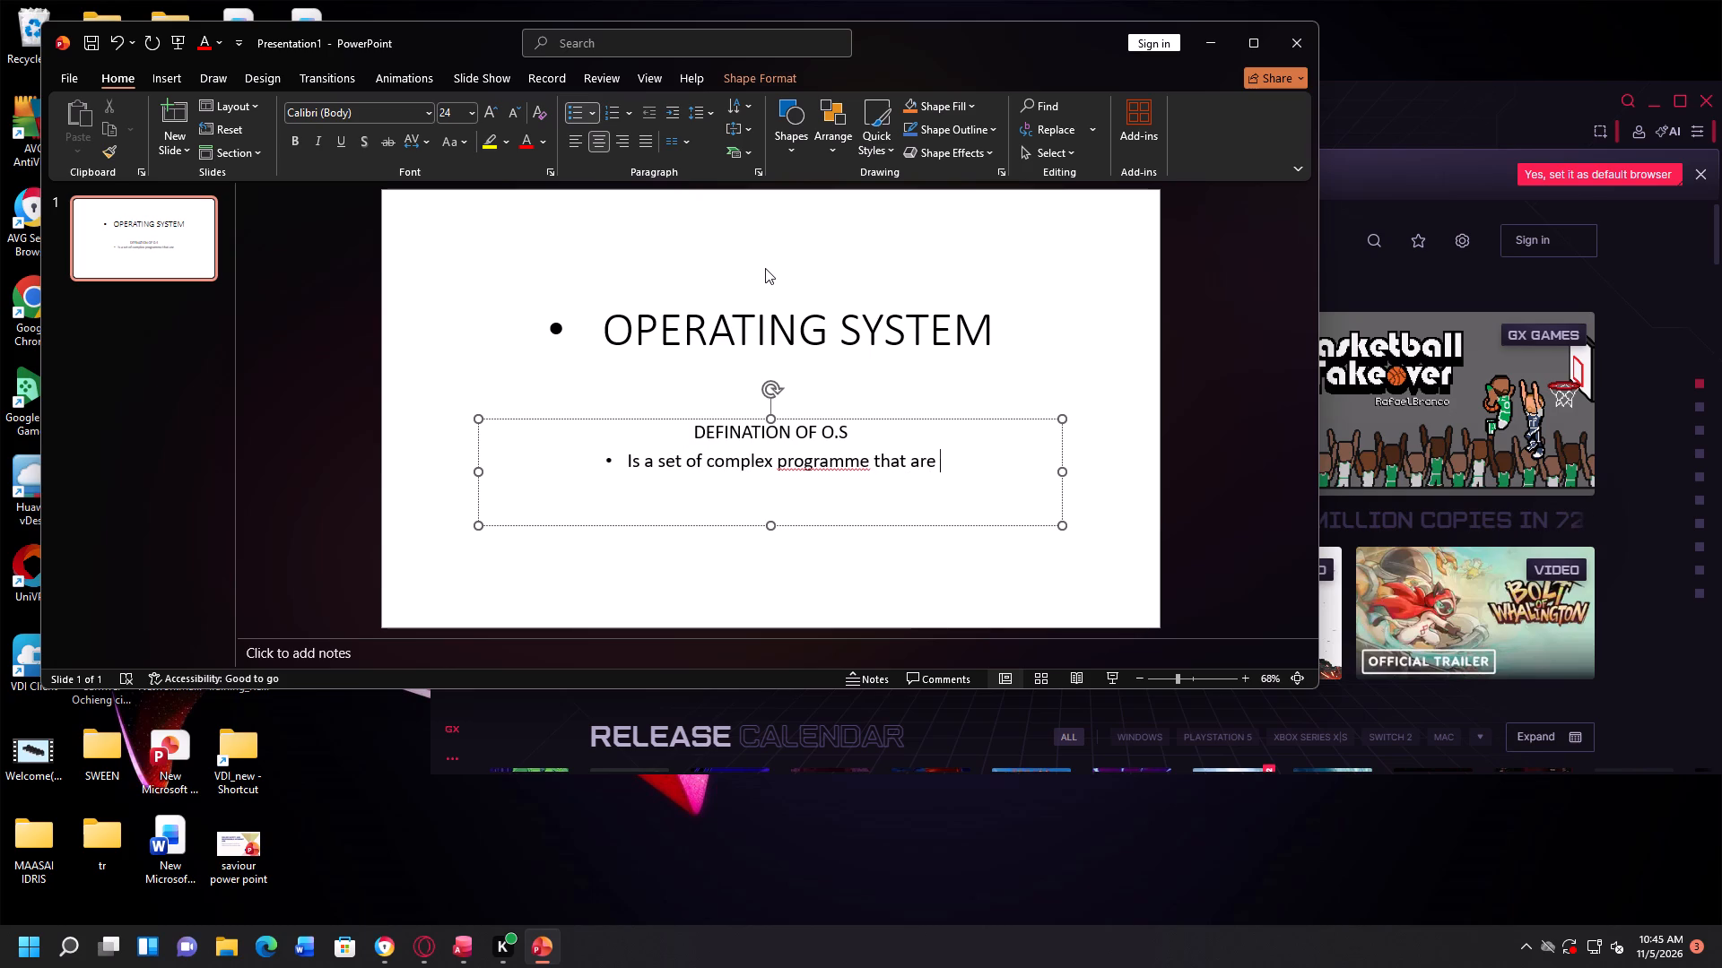
text(put t)
key(o)
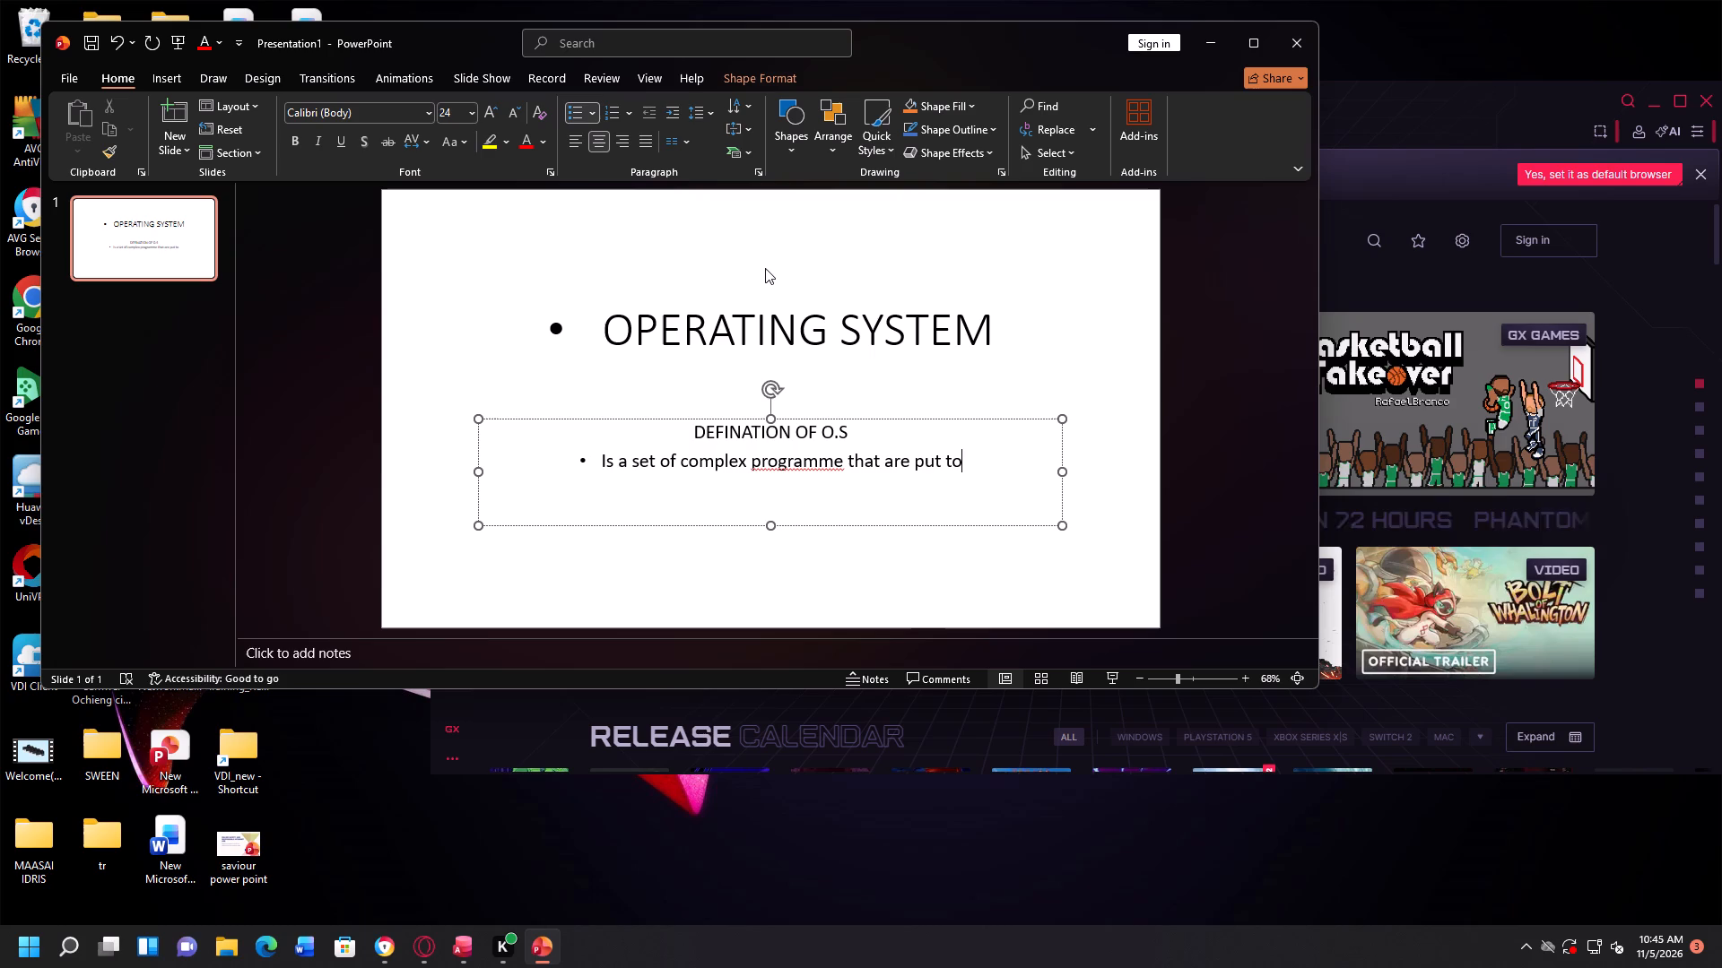
text(gethe)
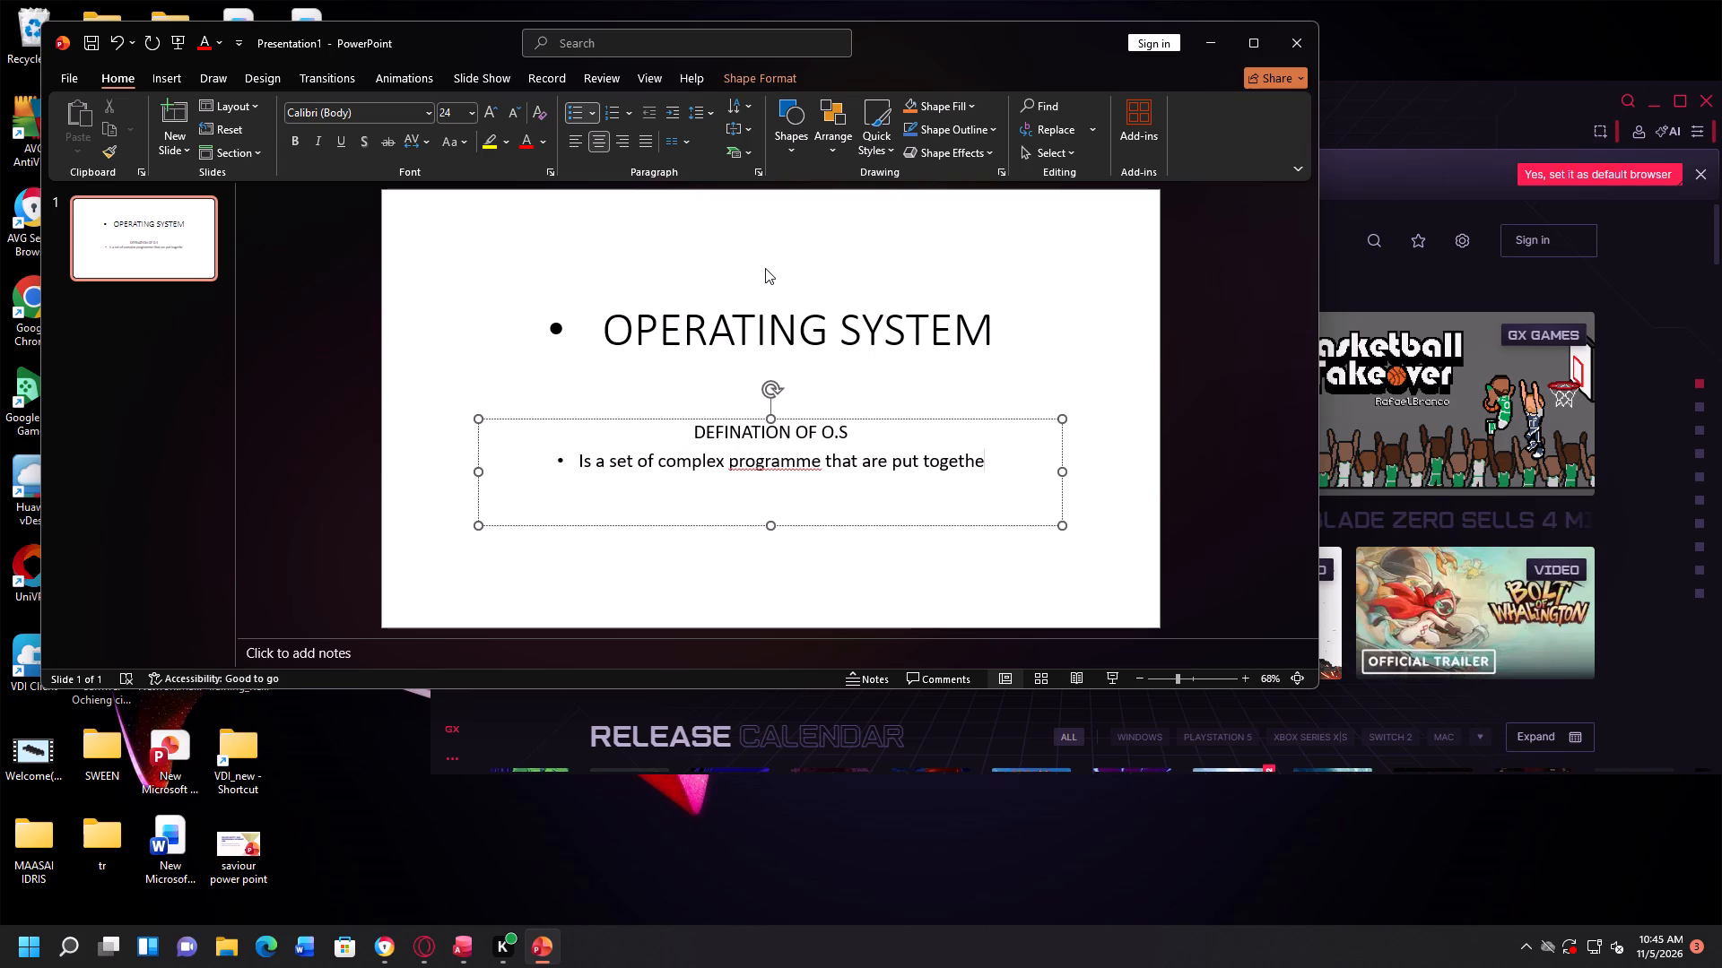
text(r)
key(space)
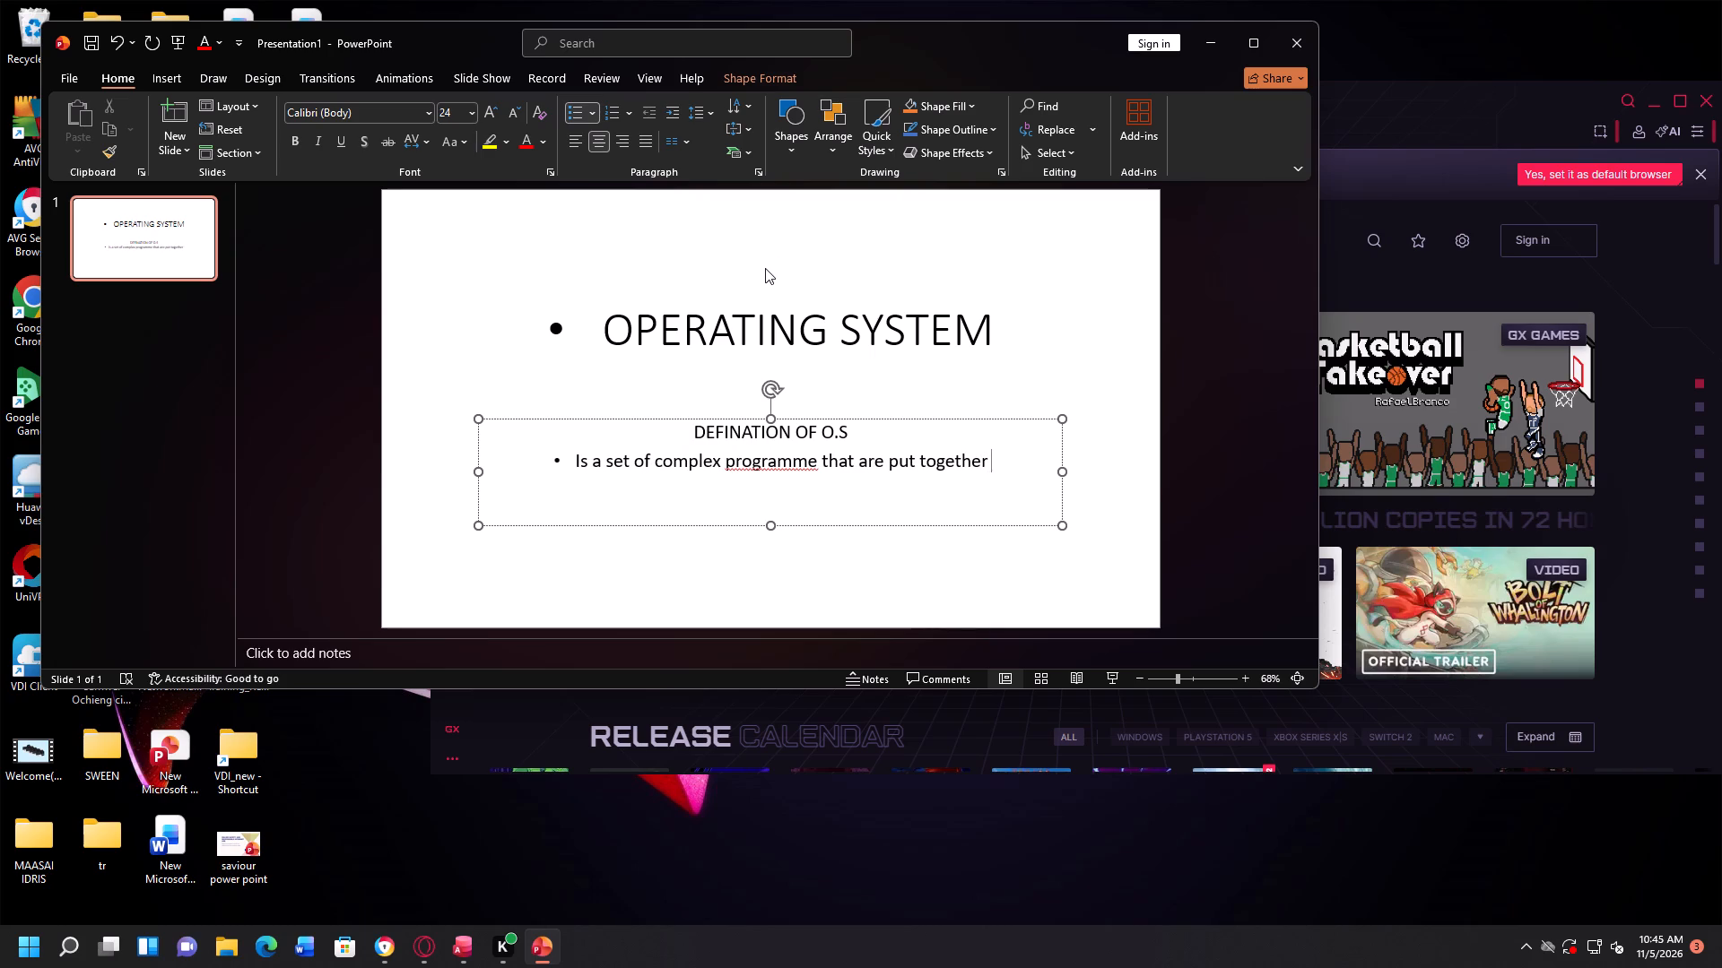
Extend the bulleted definition with "to do a particular task and manages all".
key(t)
text(o do a ps)
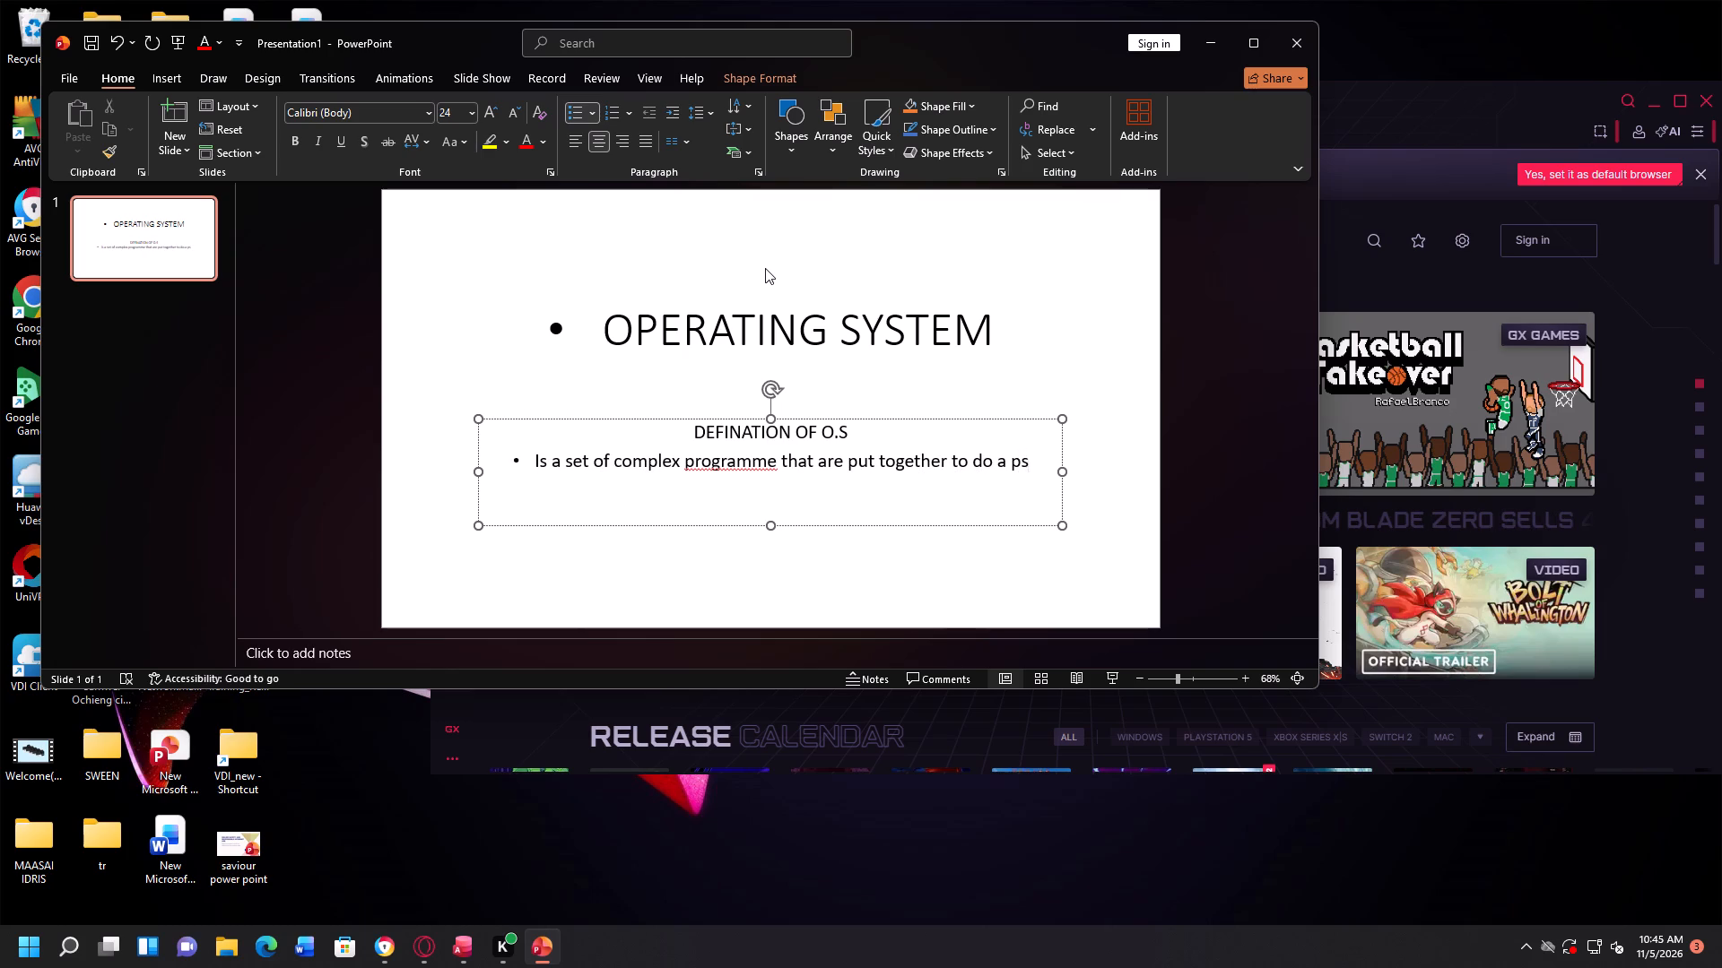
key(BackSpace)
key(a)
text(rt)
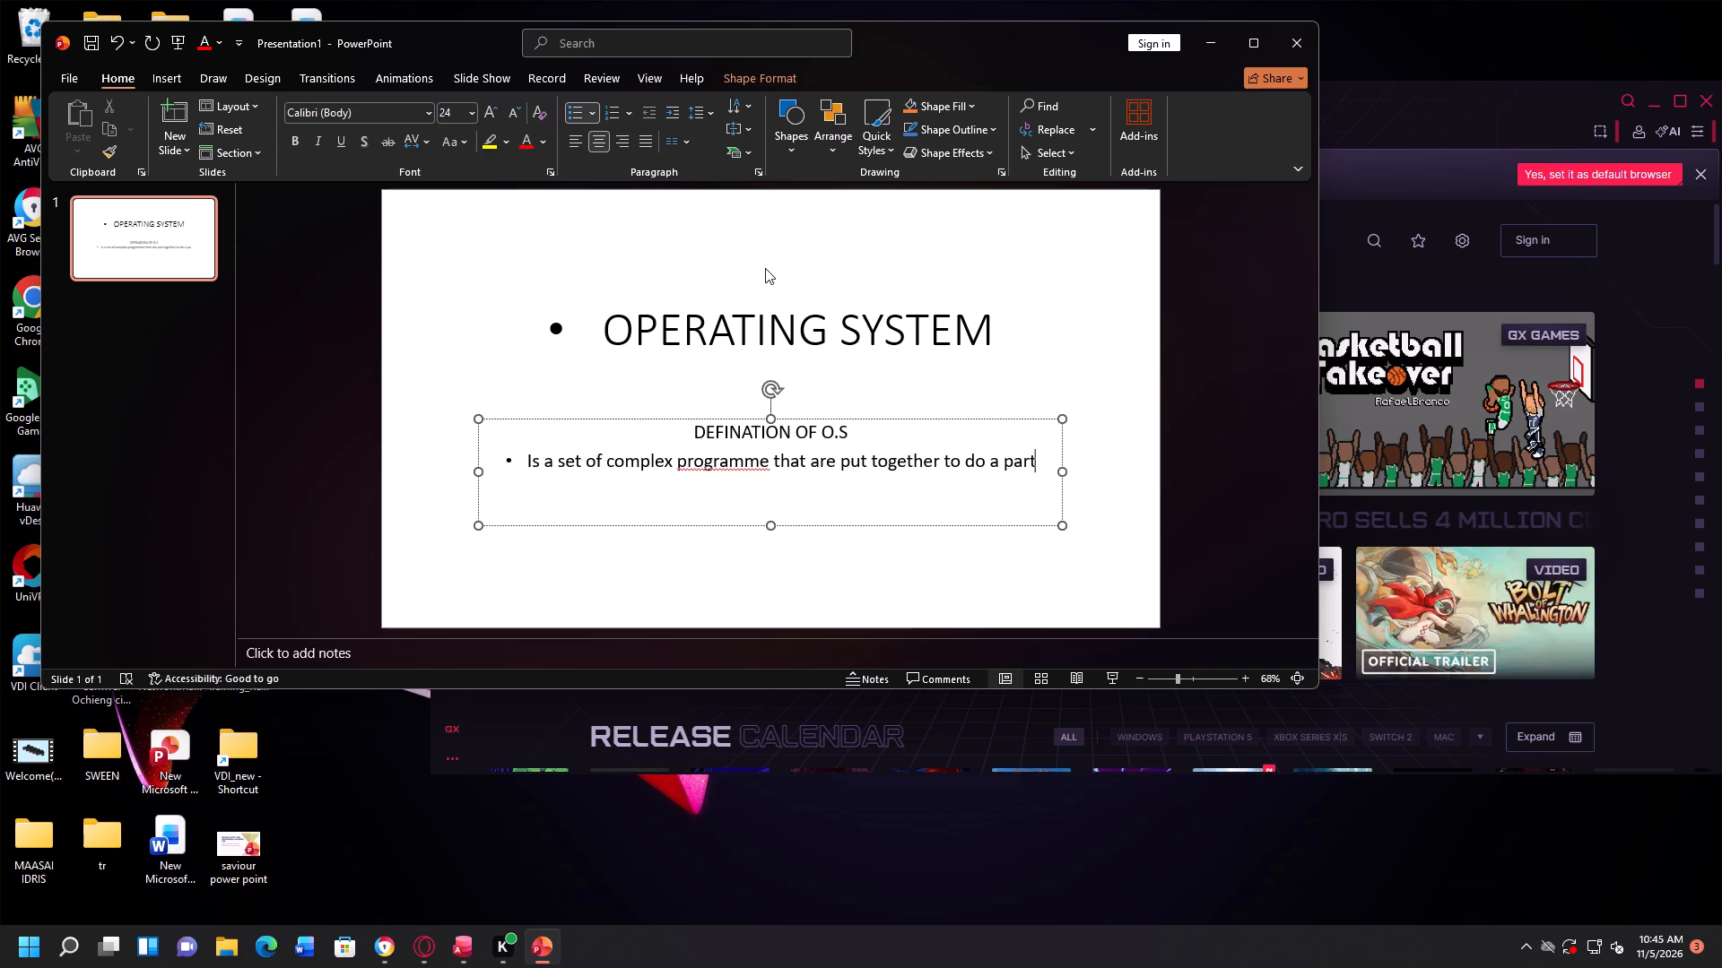
text(icular)
key(space)
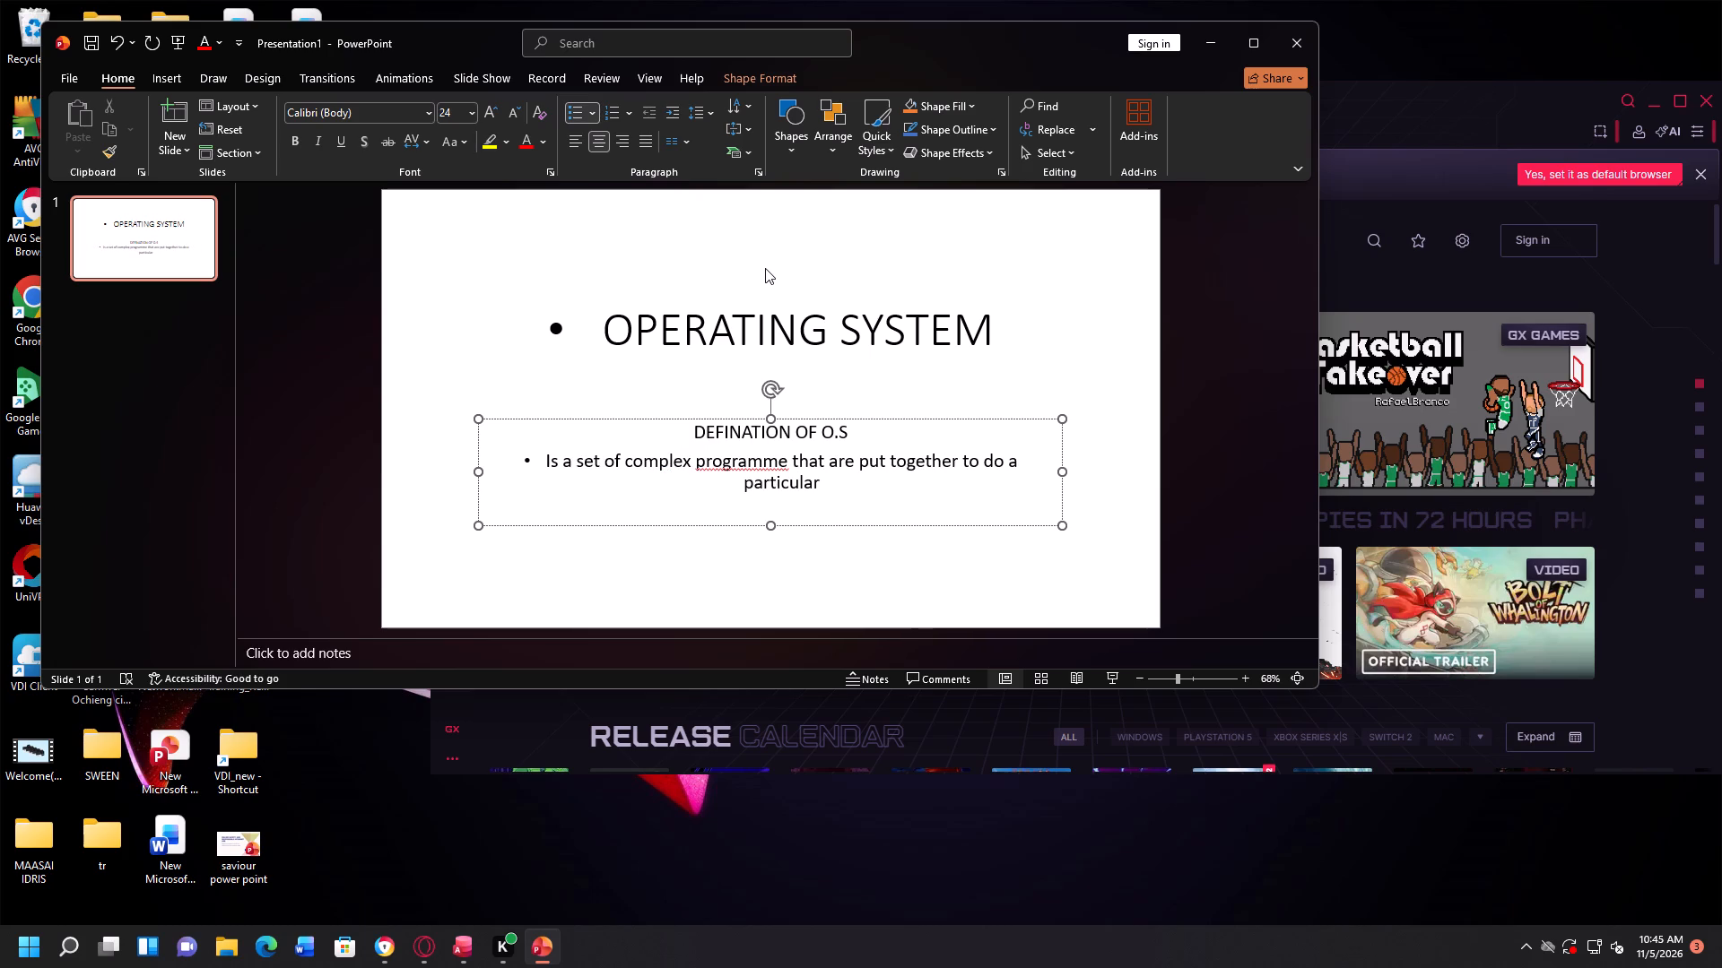
text(tas)
text(k)
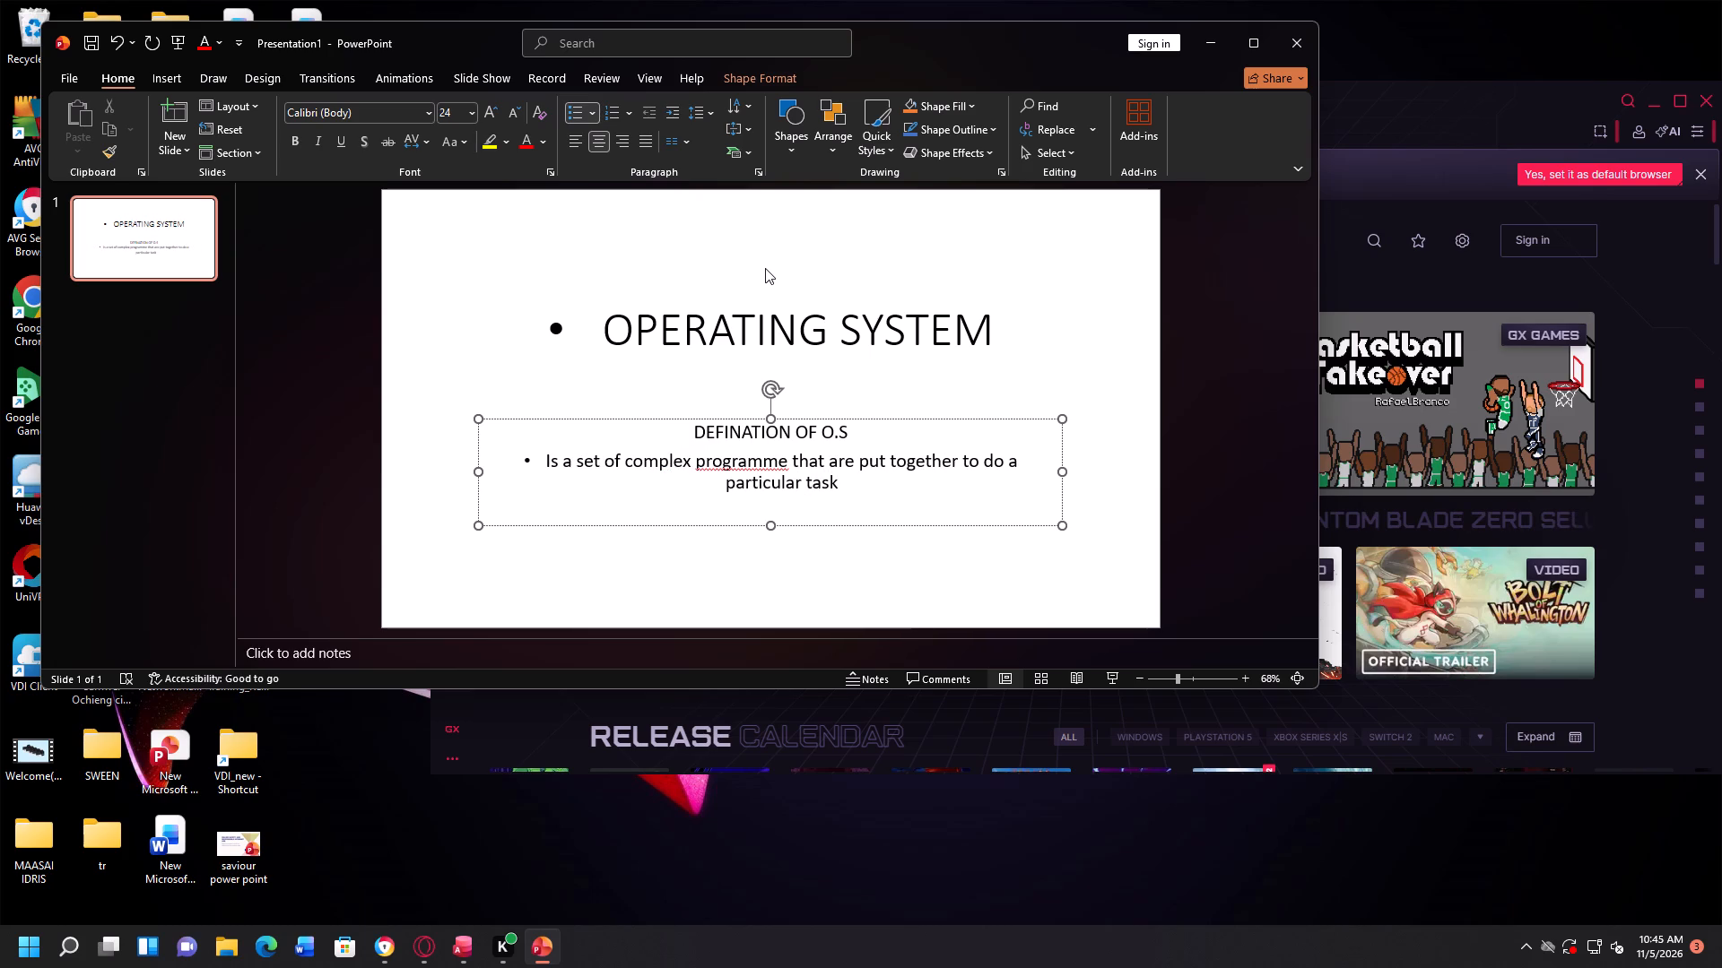
key(space)
text(and)
key(space)
text(mana)
text(ges all)
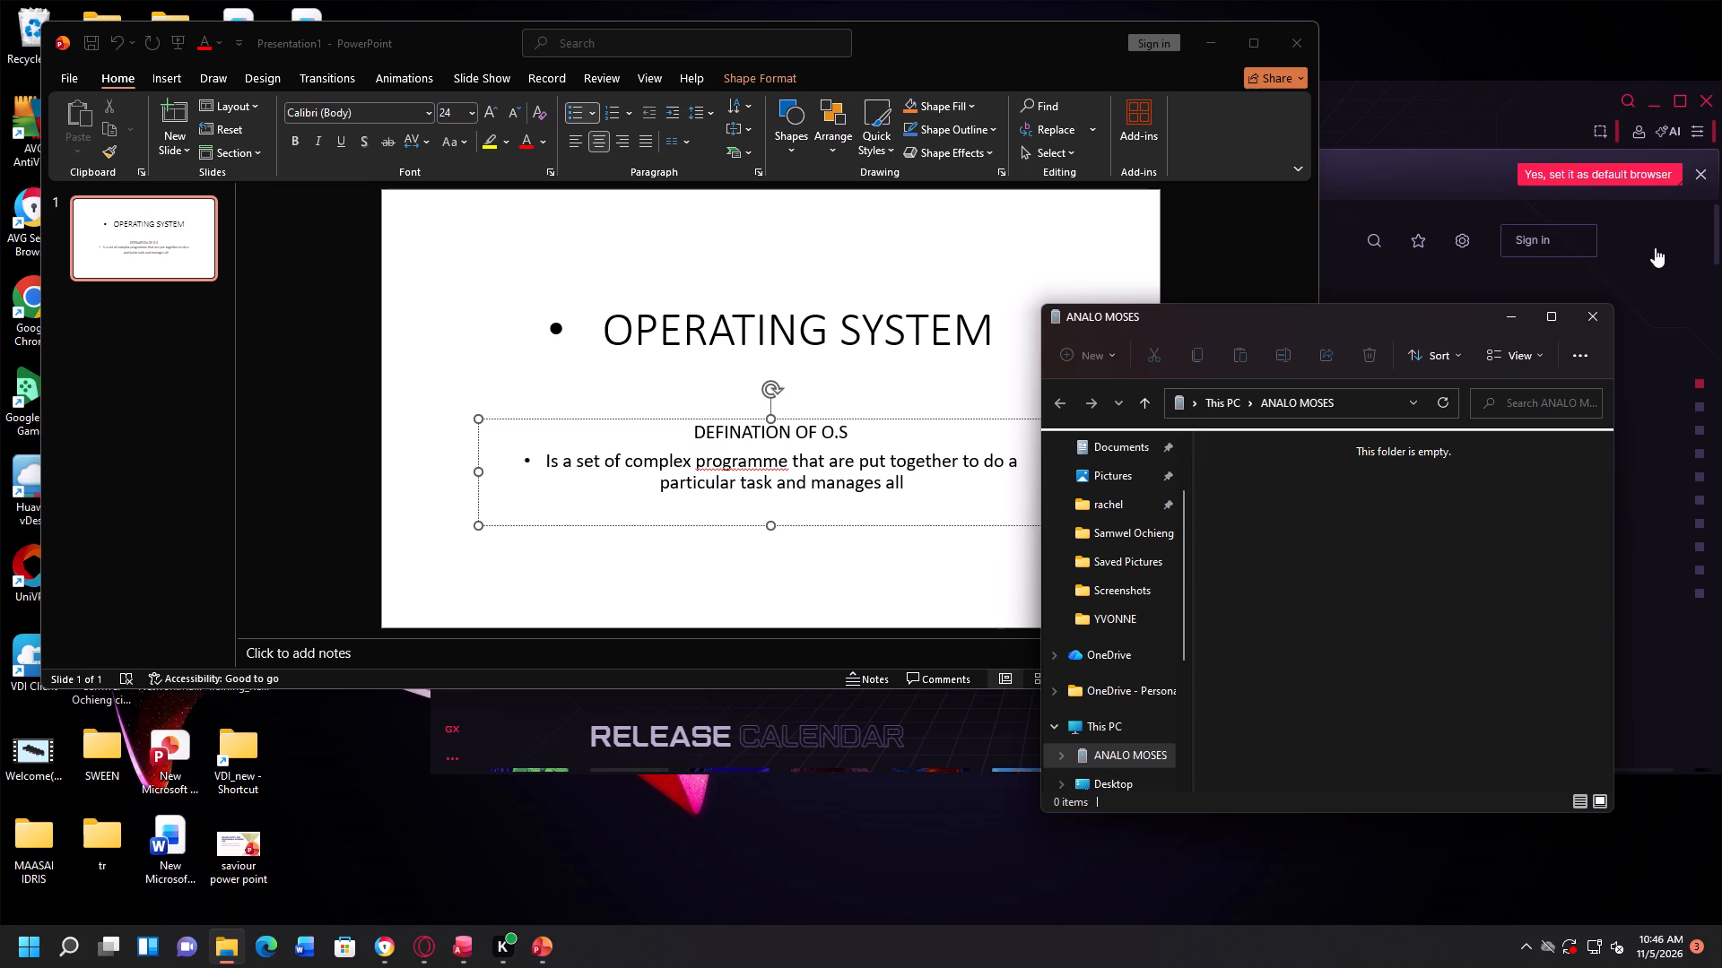
Close the empty File Explorer window covering the presentation.
click(1599, 307)
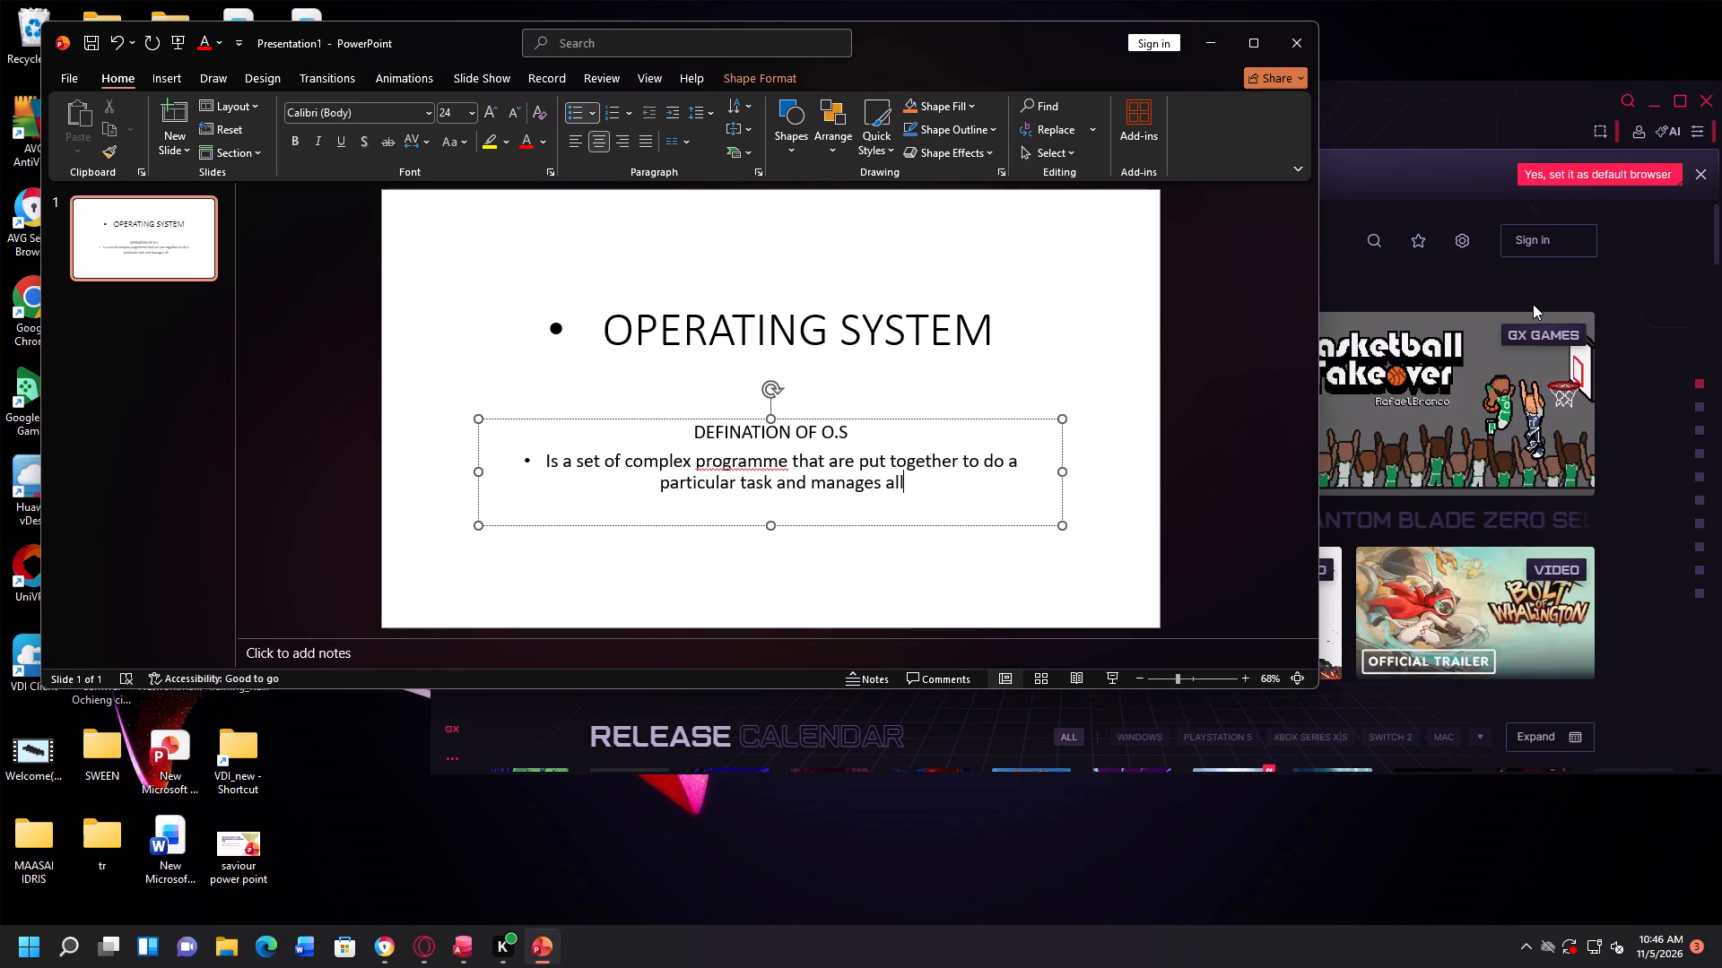
Continue the definition after "manages all" with the text "the comm".
key(t)
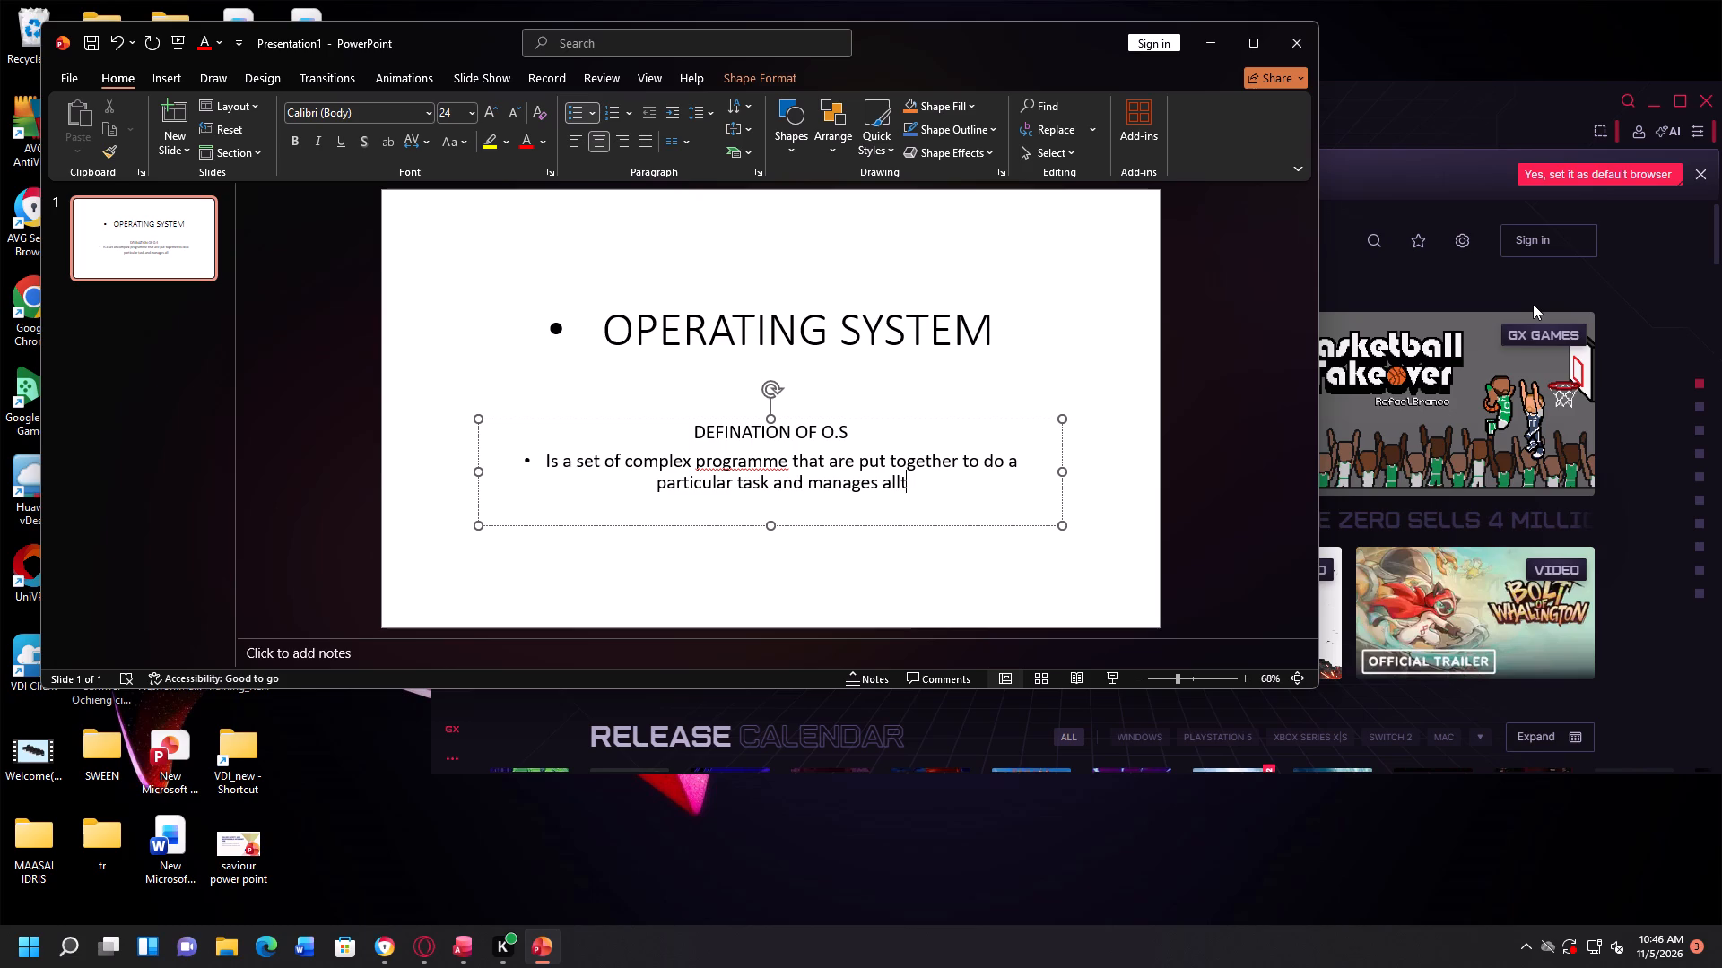
key(BackSpace)
key(space)
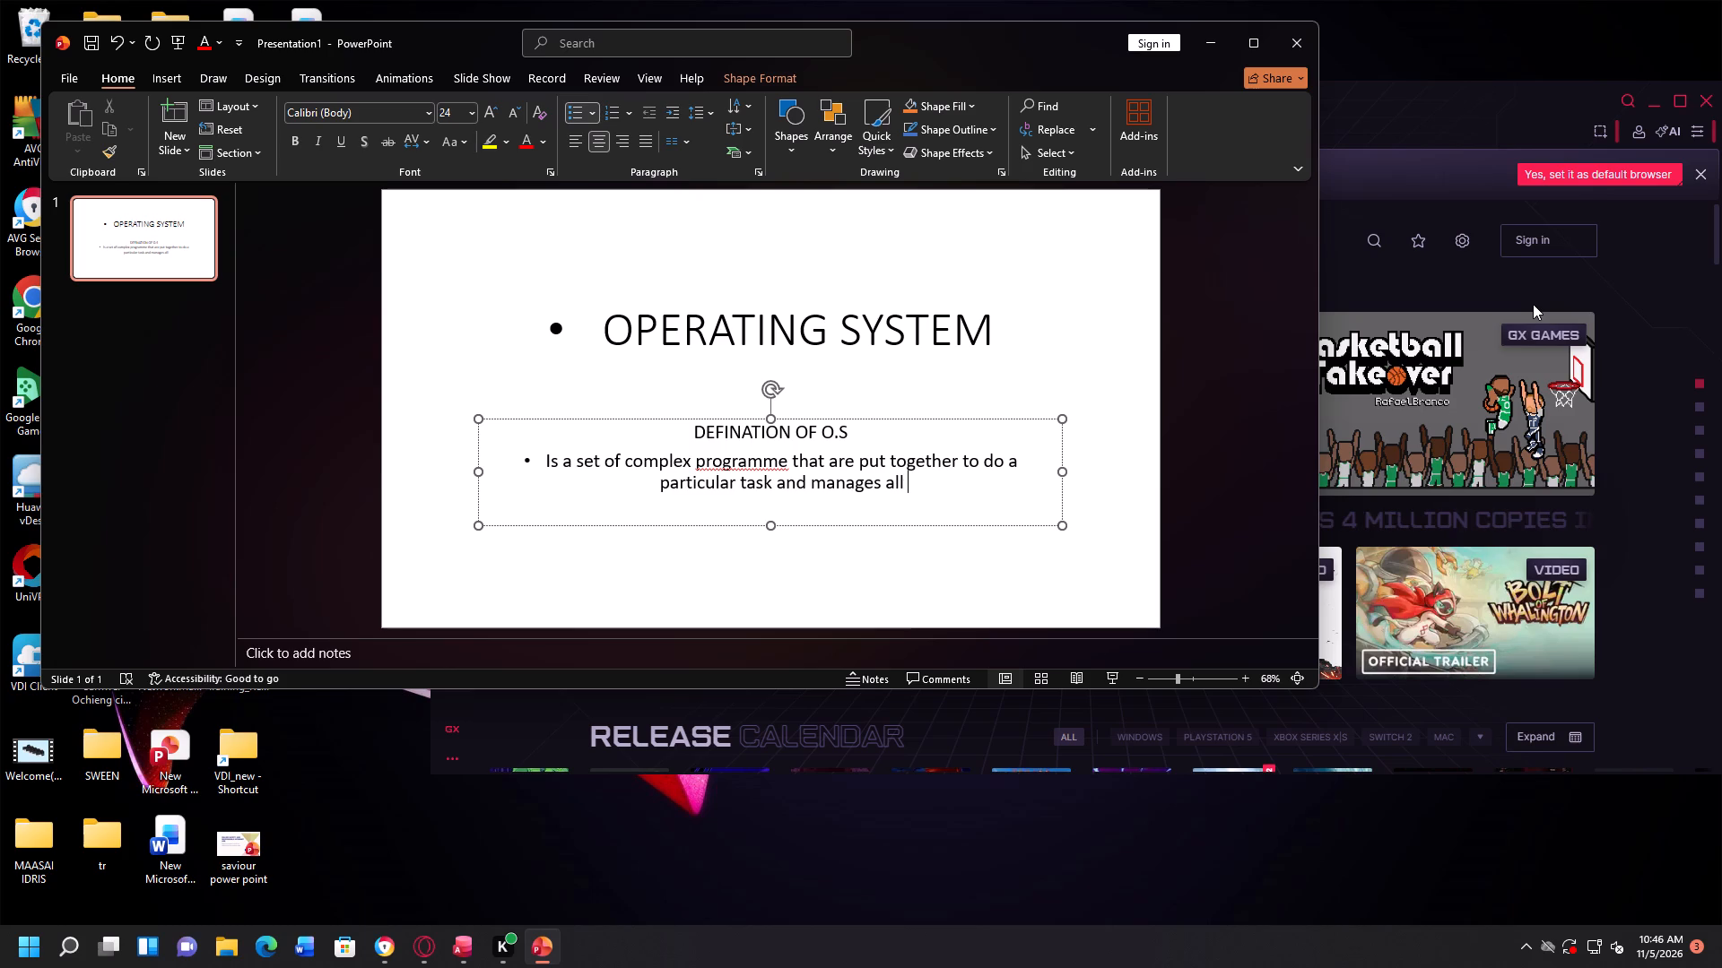
text(the)
key(space)
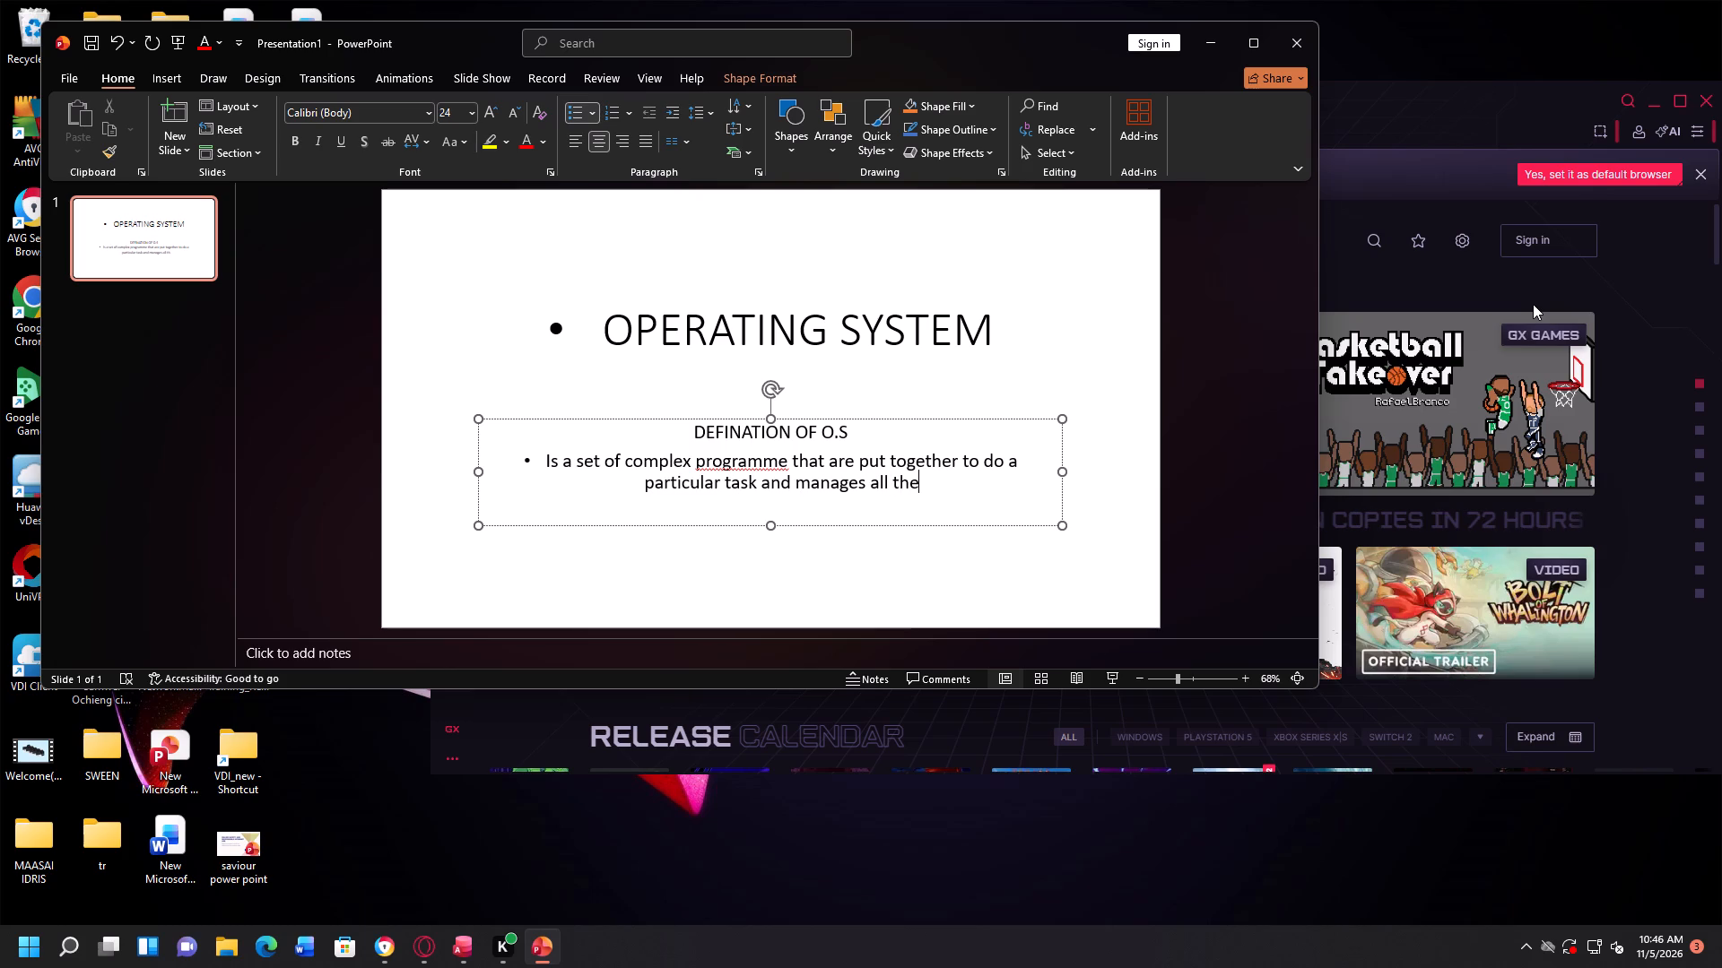
text(comm)
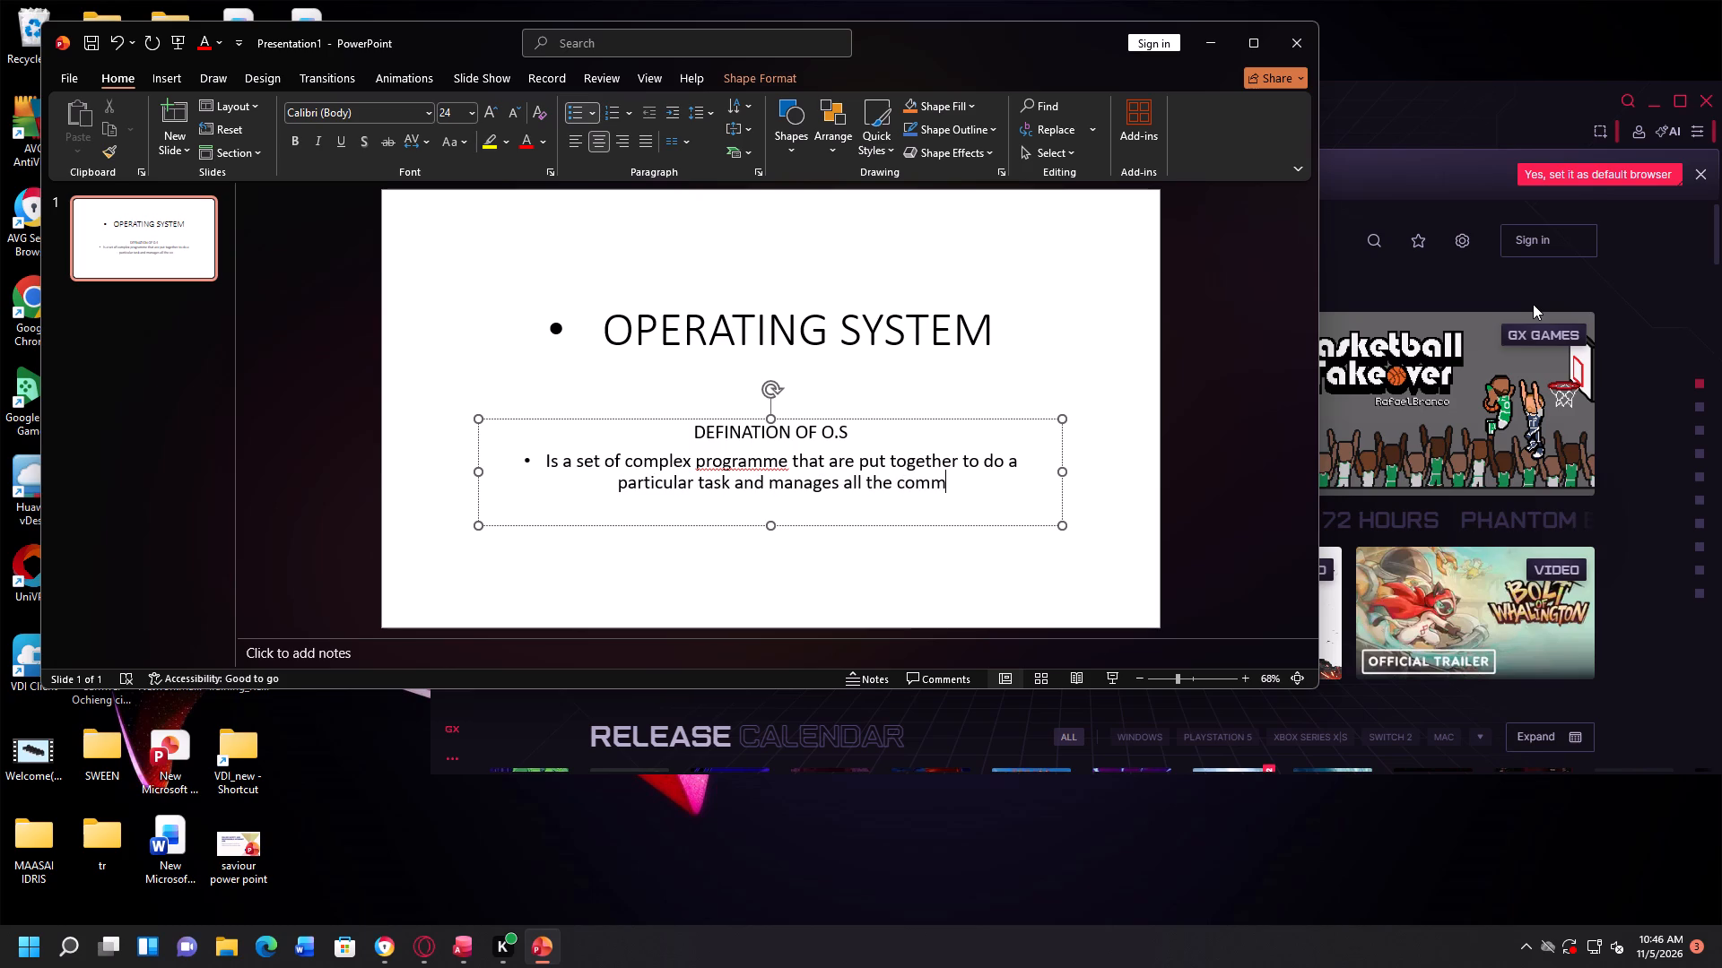
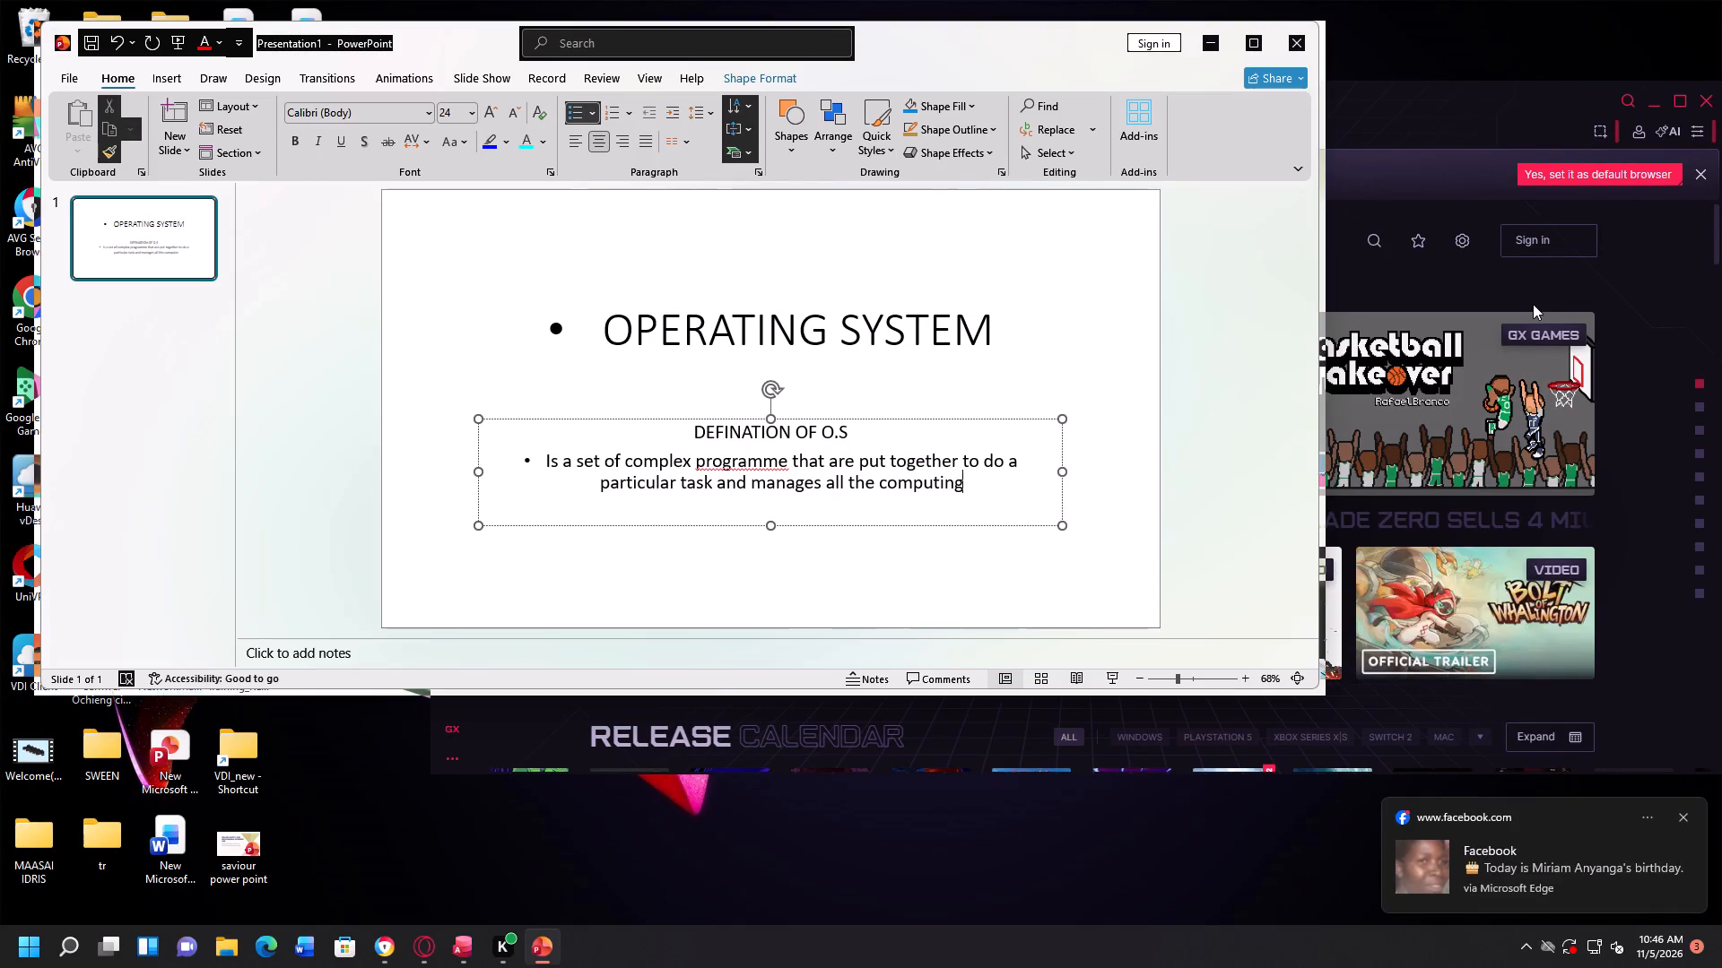
Finish the bulleted definition after "computing" with the text "devisces.".
key(space)
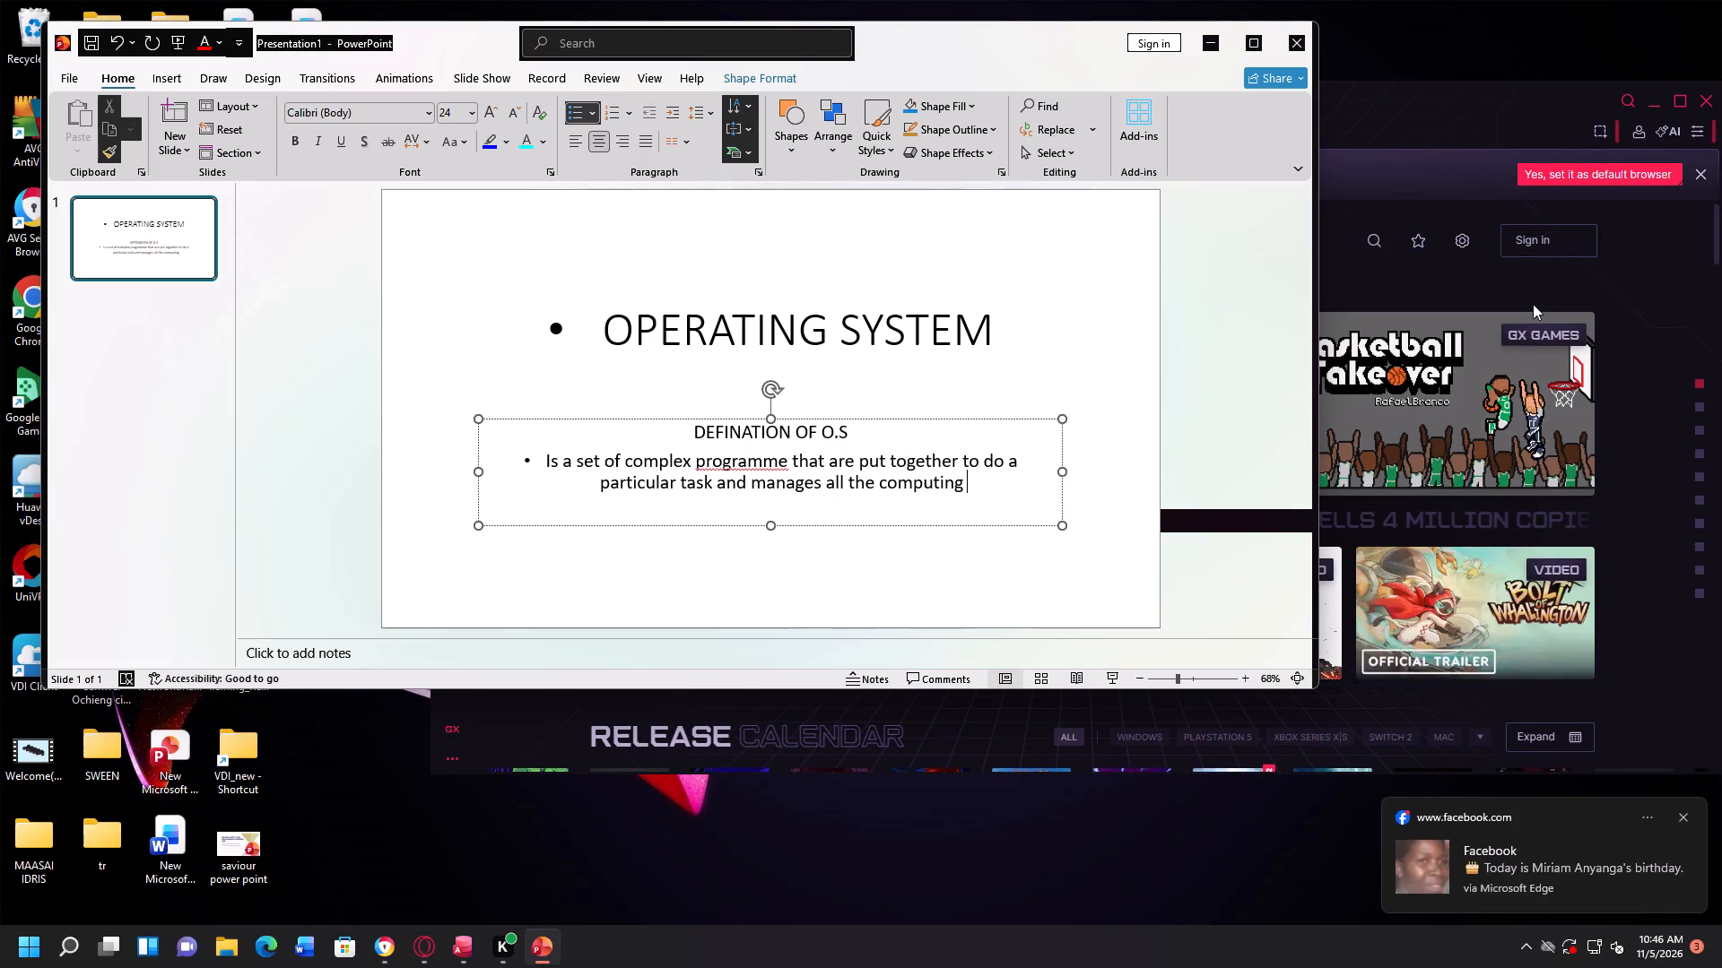
text(de)
key(v)
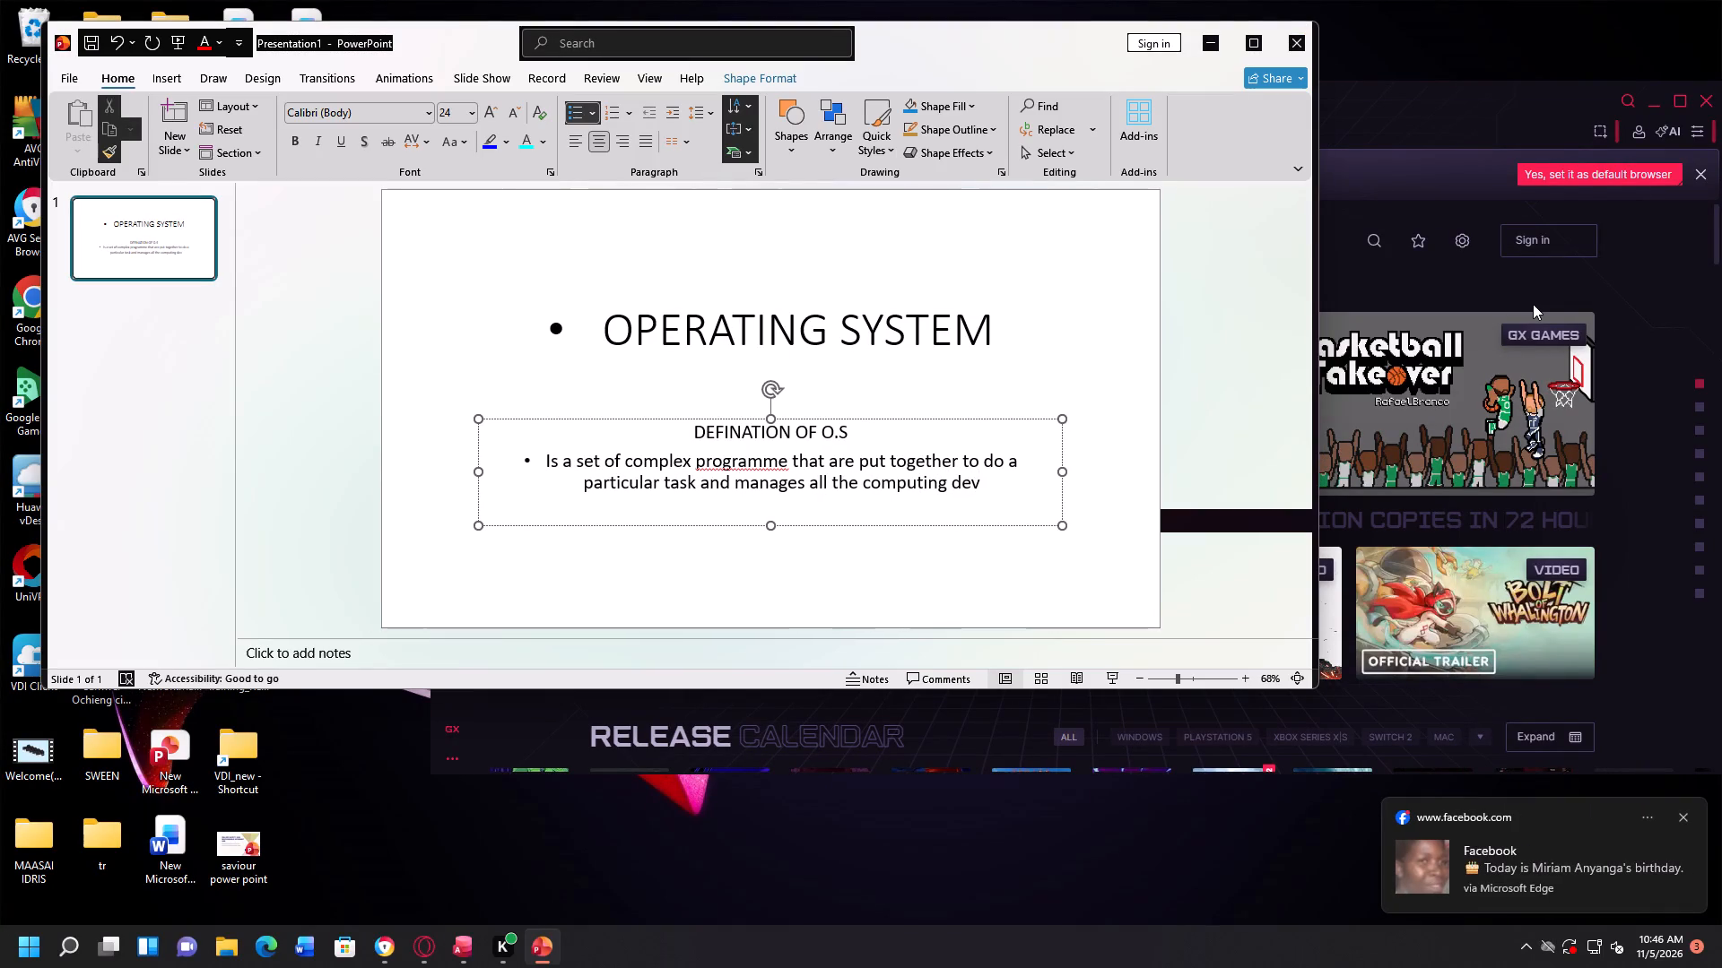
text(ise)
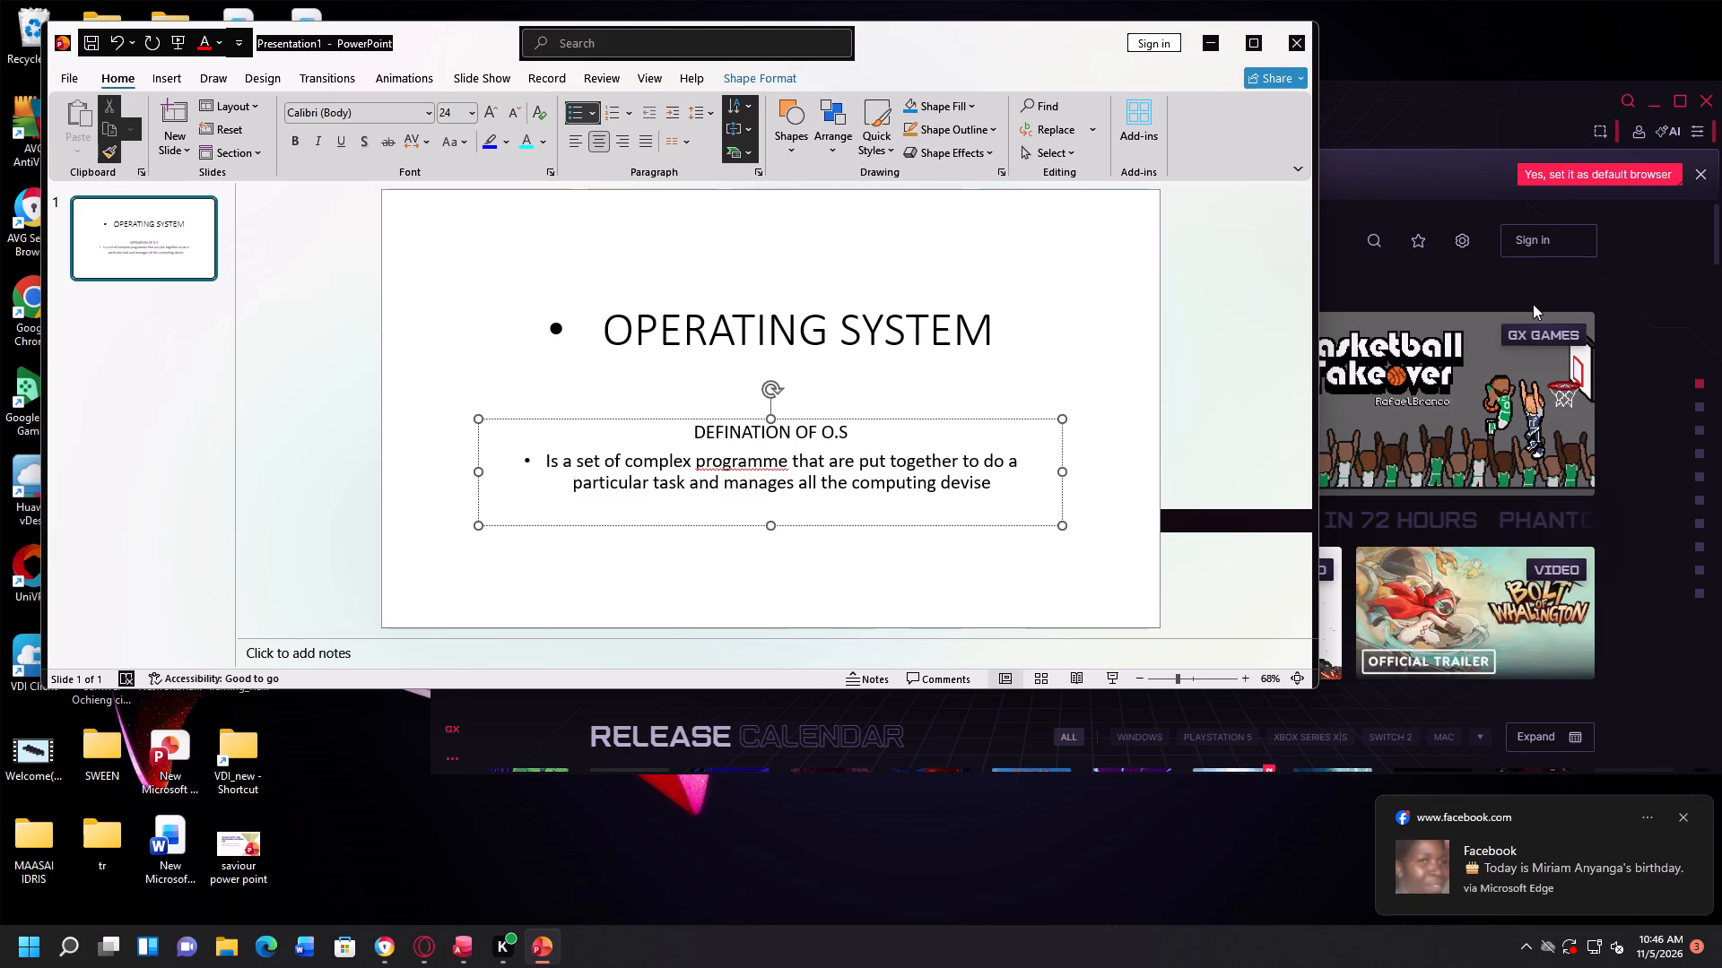
key(BackSpace)
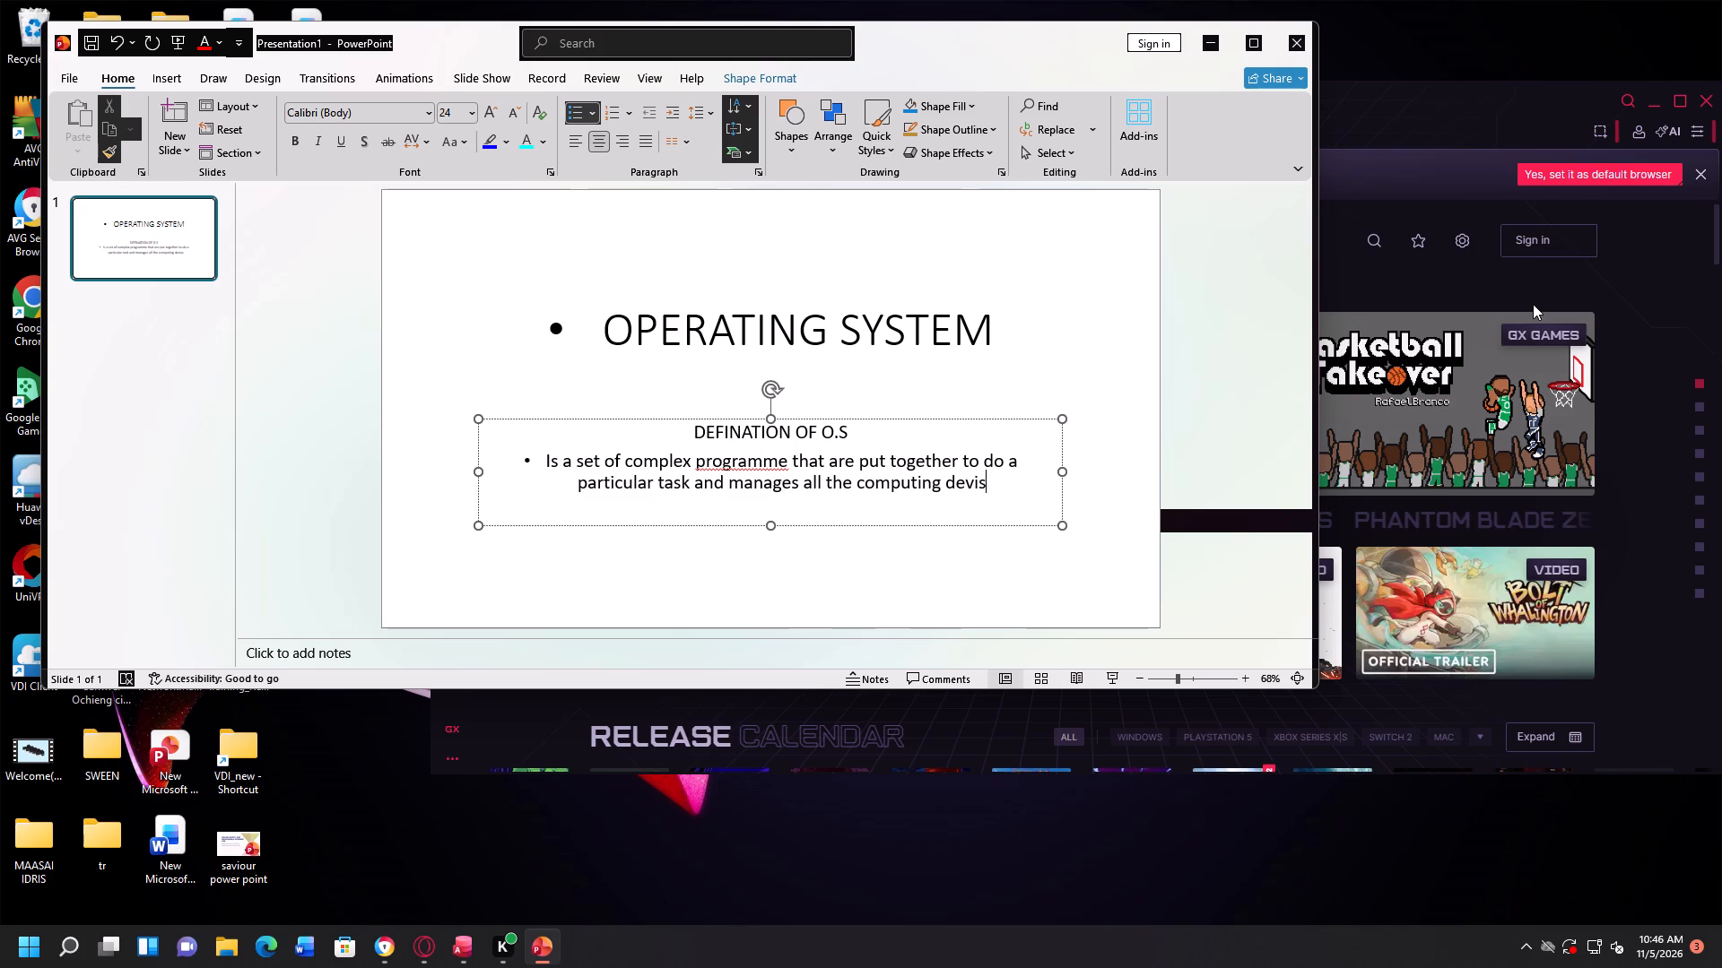
text(ces)
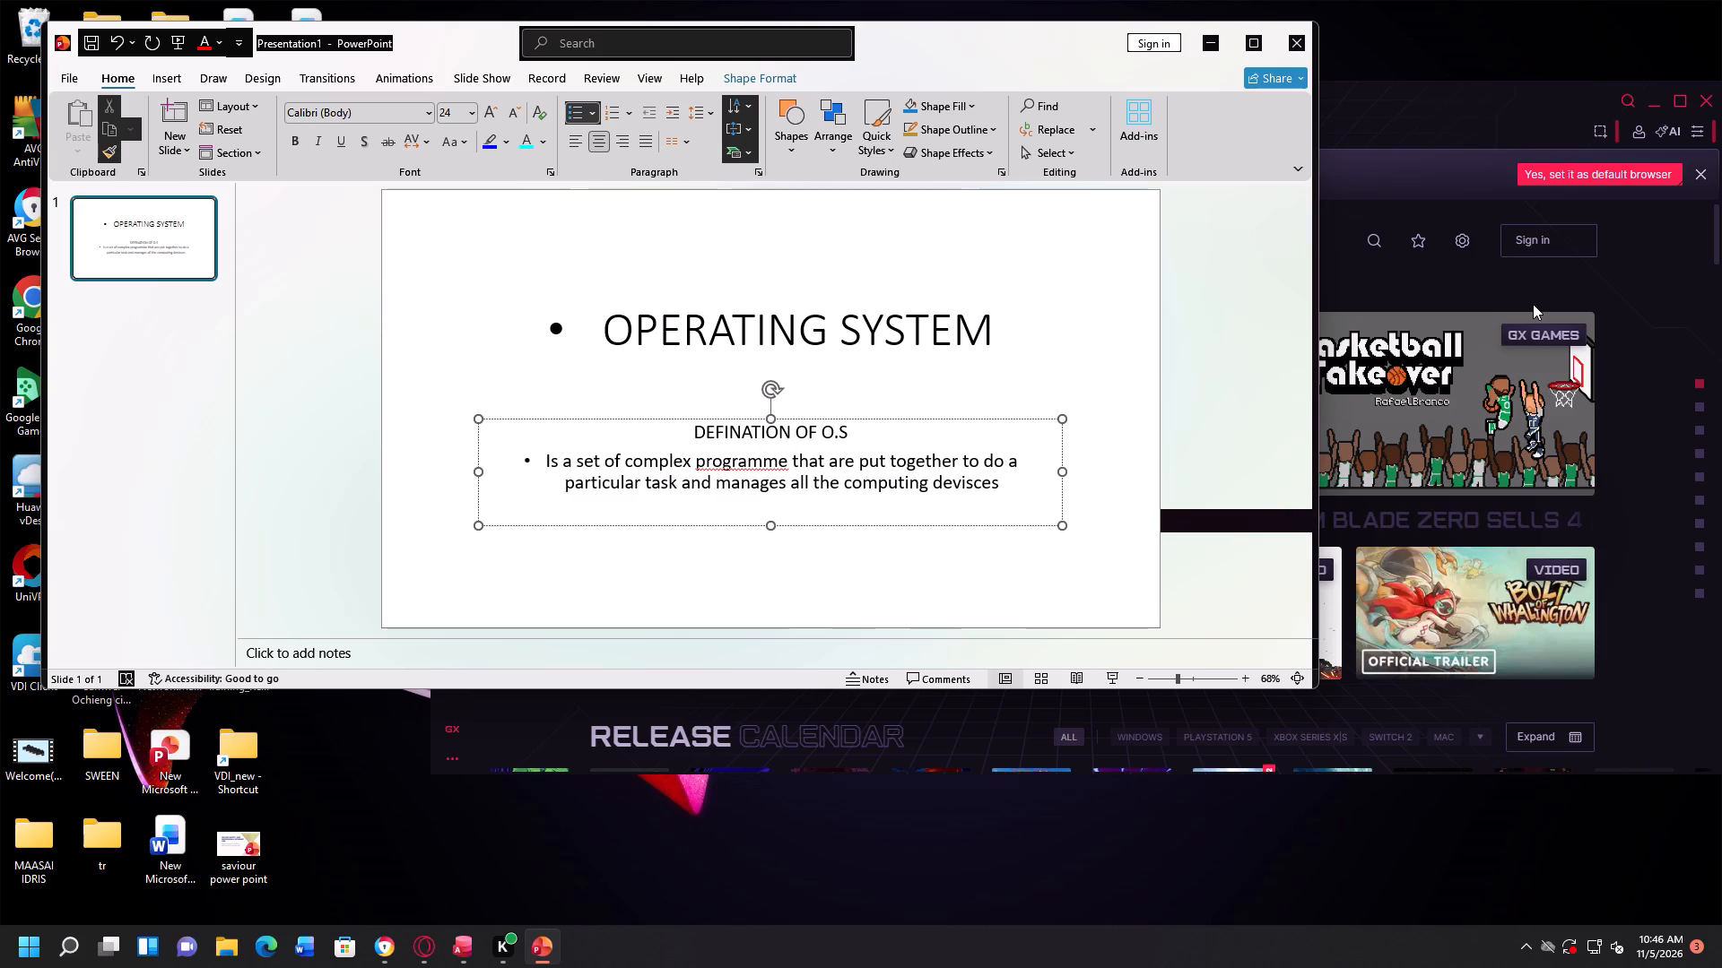
key(period)
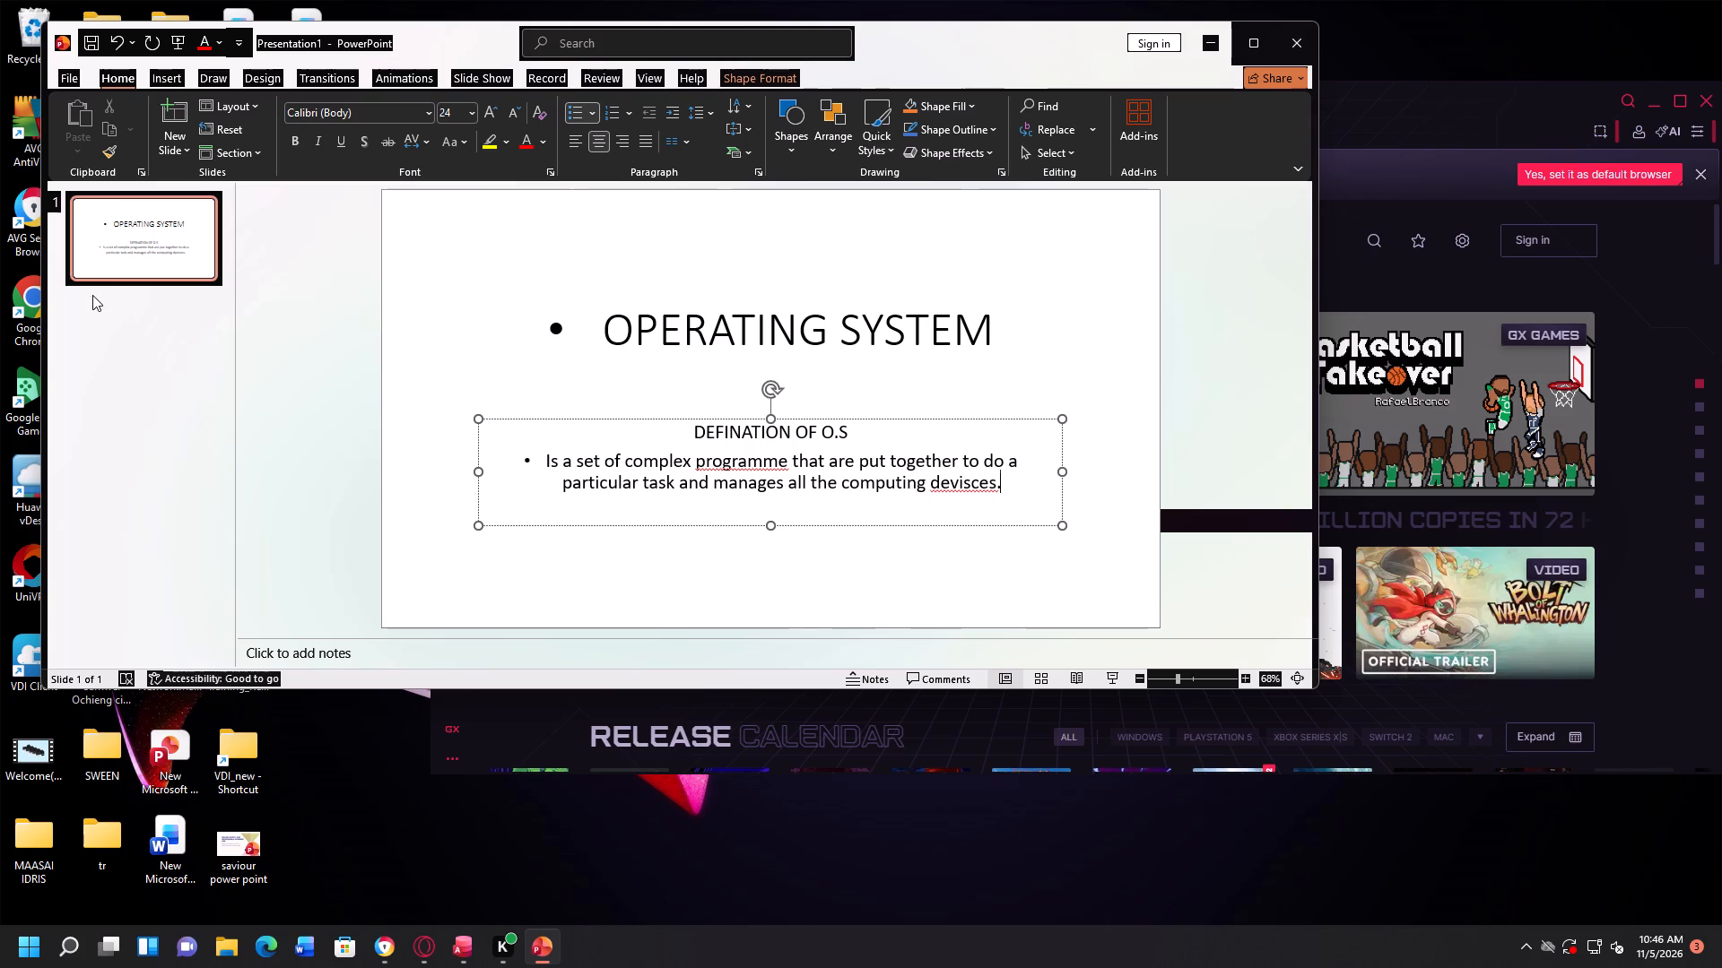
Add a new slide after the OPERATING SYSTEM slide.
click(131, 268)
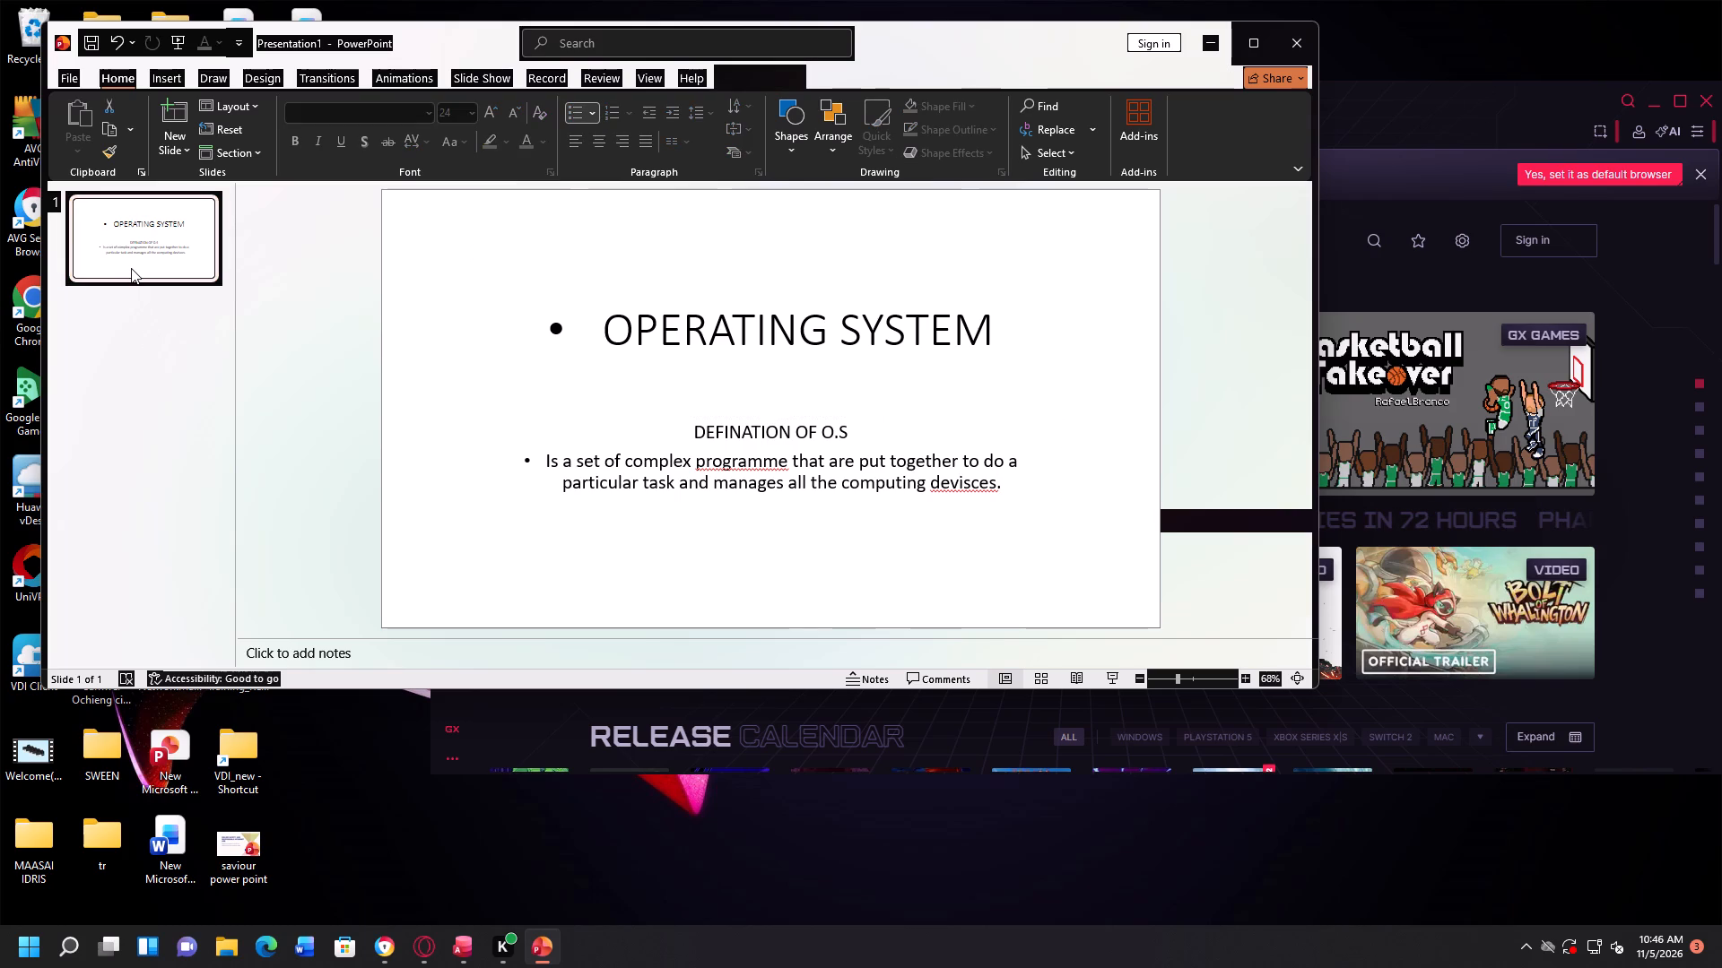
right_click(131, 268)
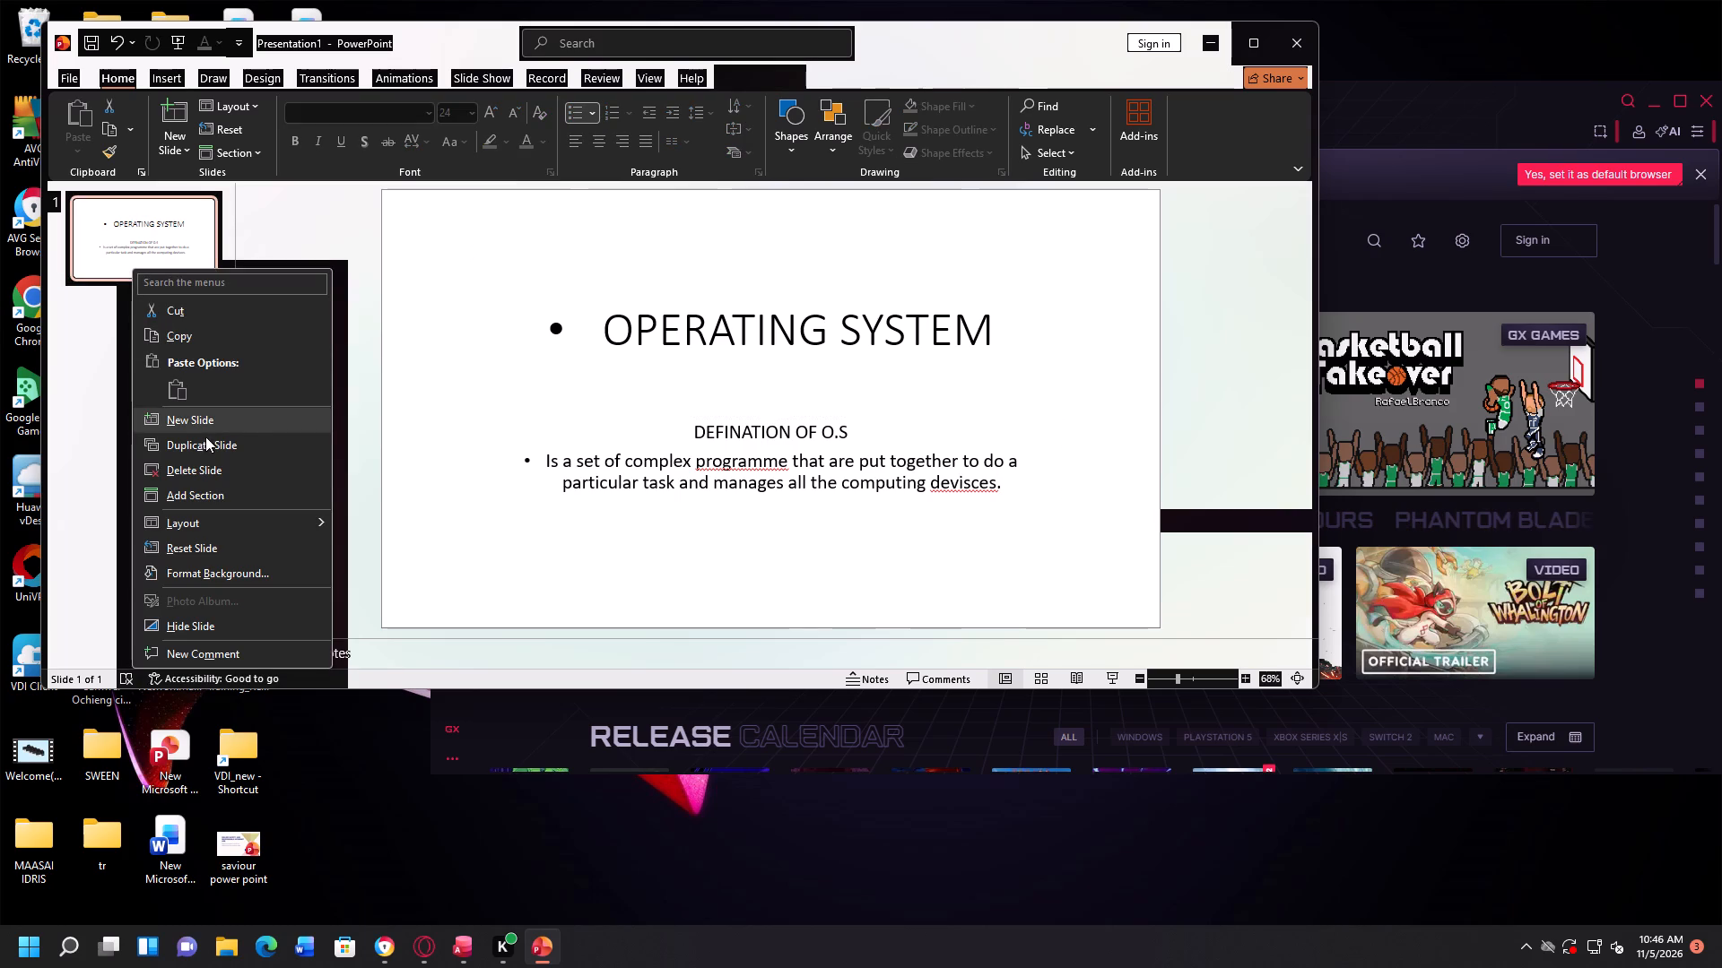
click(211, 421)
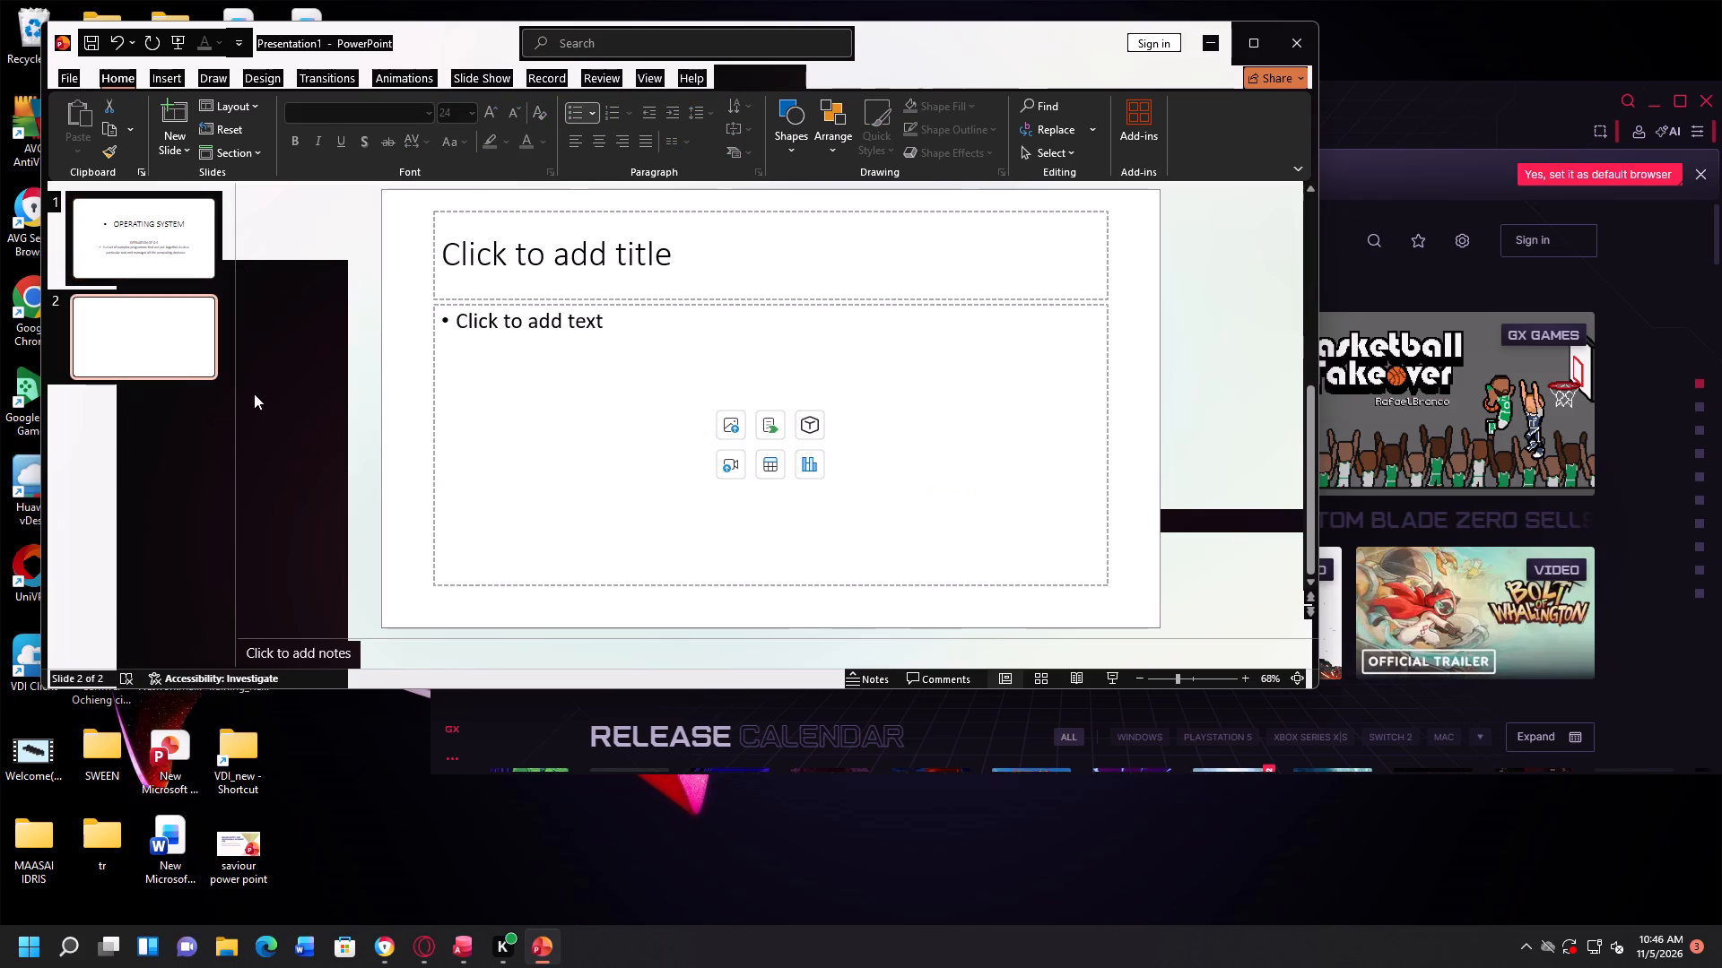
Enter "FUNCTONS OF OPERATING SYSTEM" as the title of slide 2.
click(668, 259)
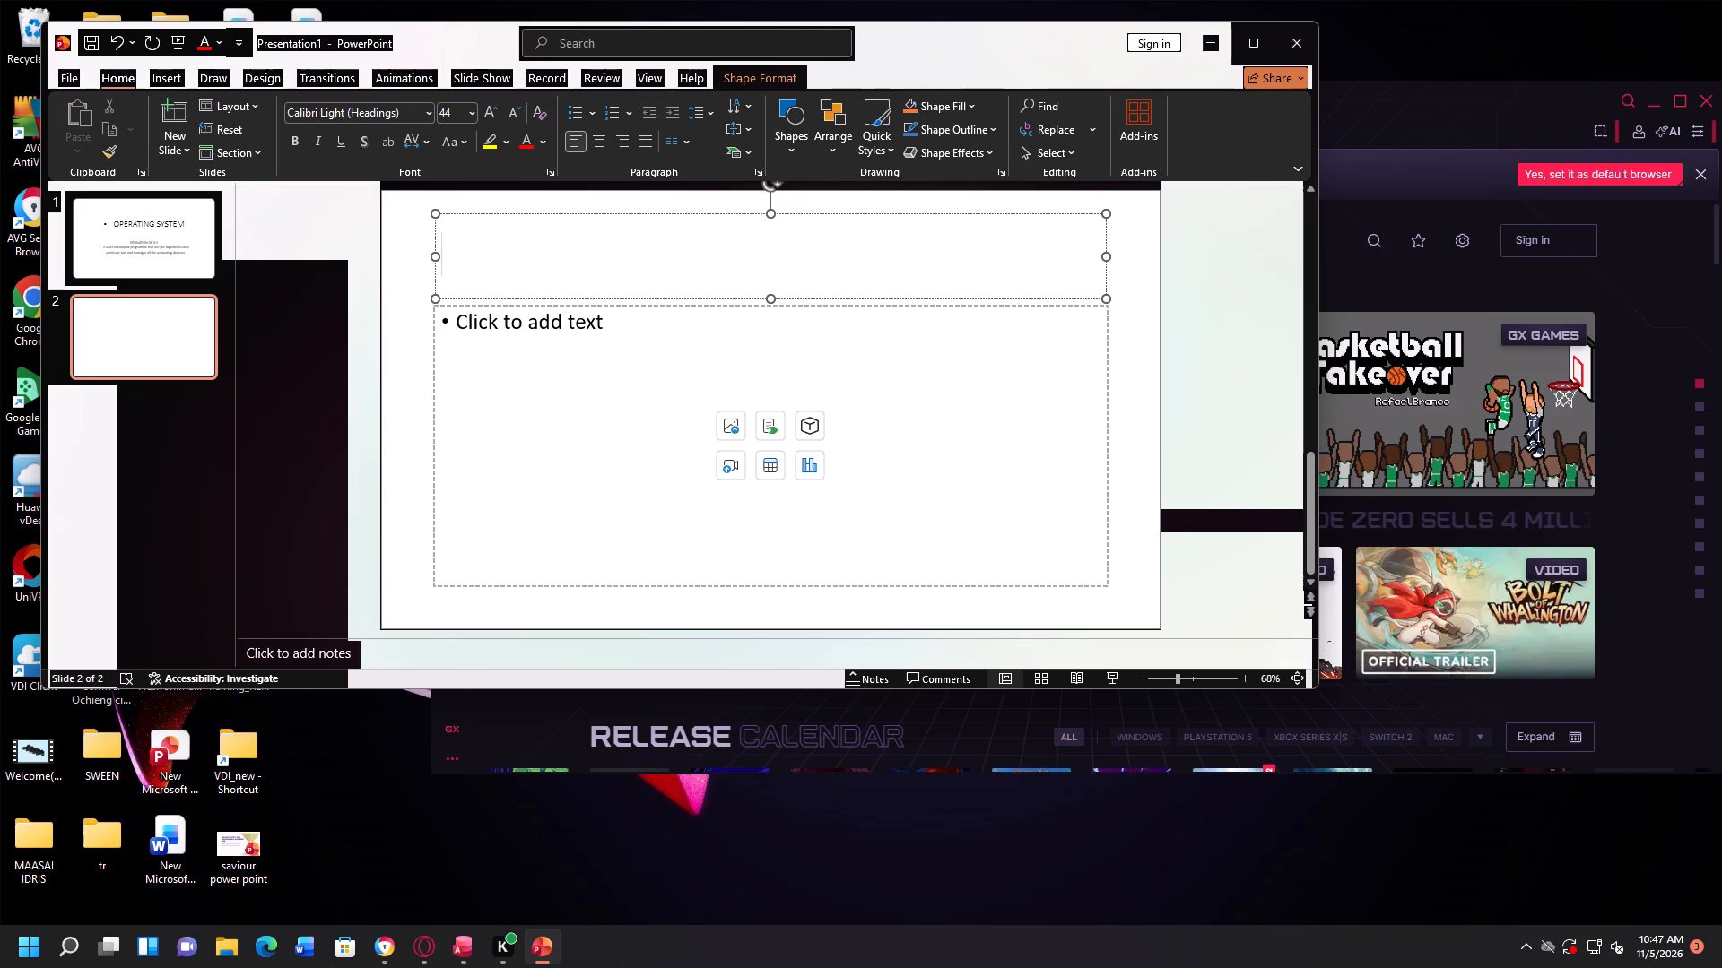
text(FUNCT)
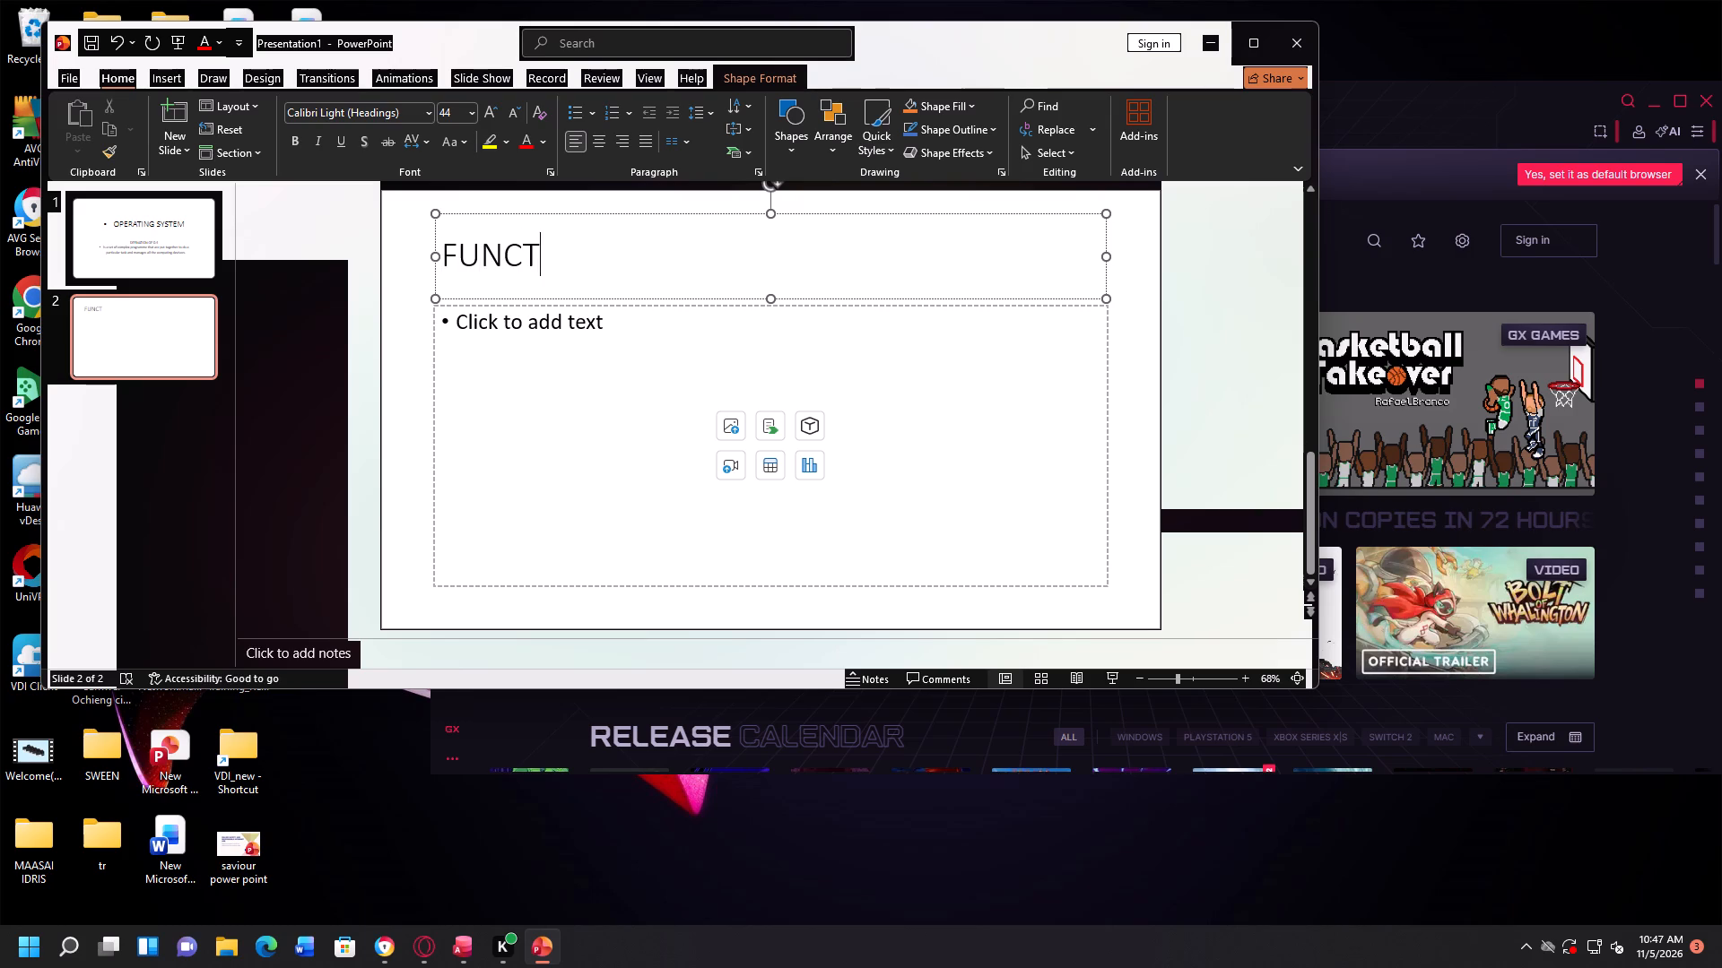
text(ONS)
key(space)
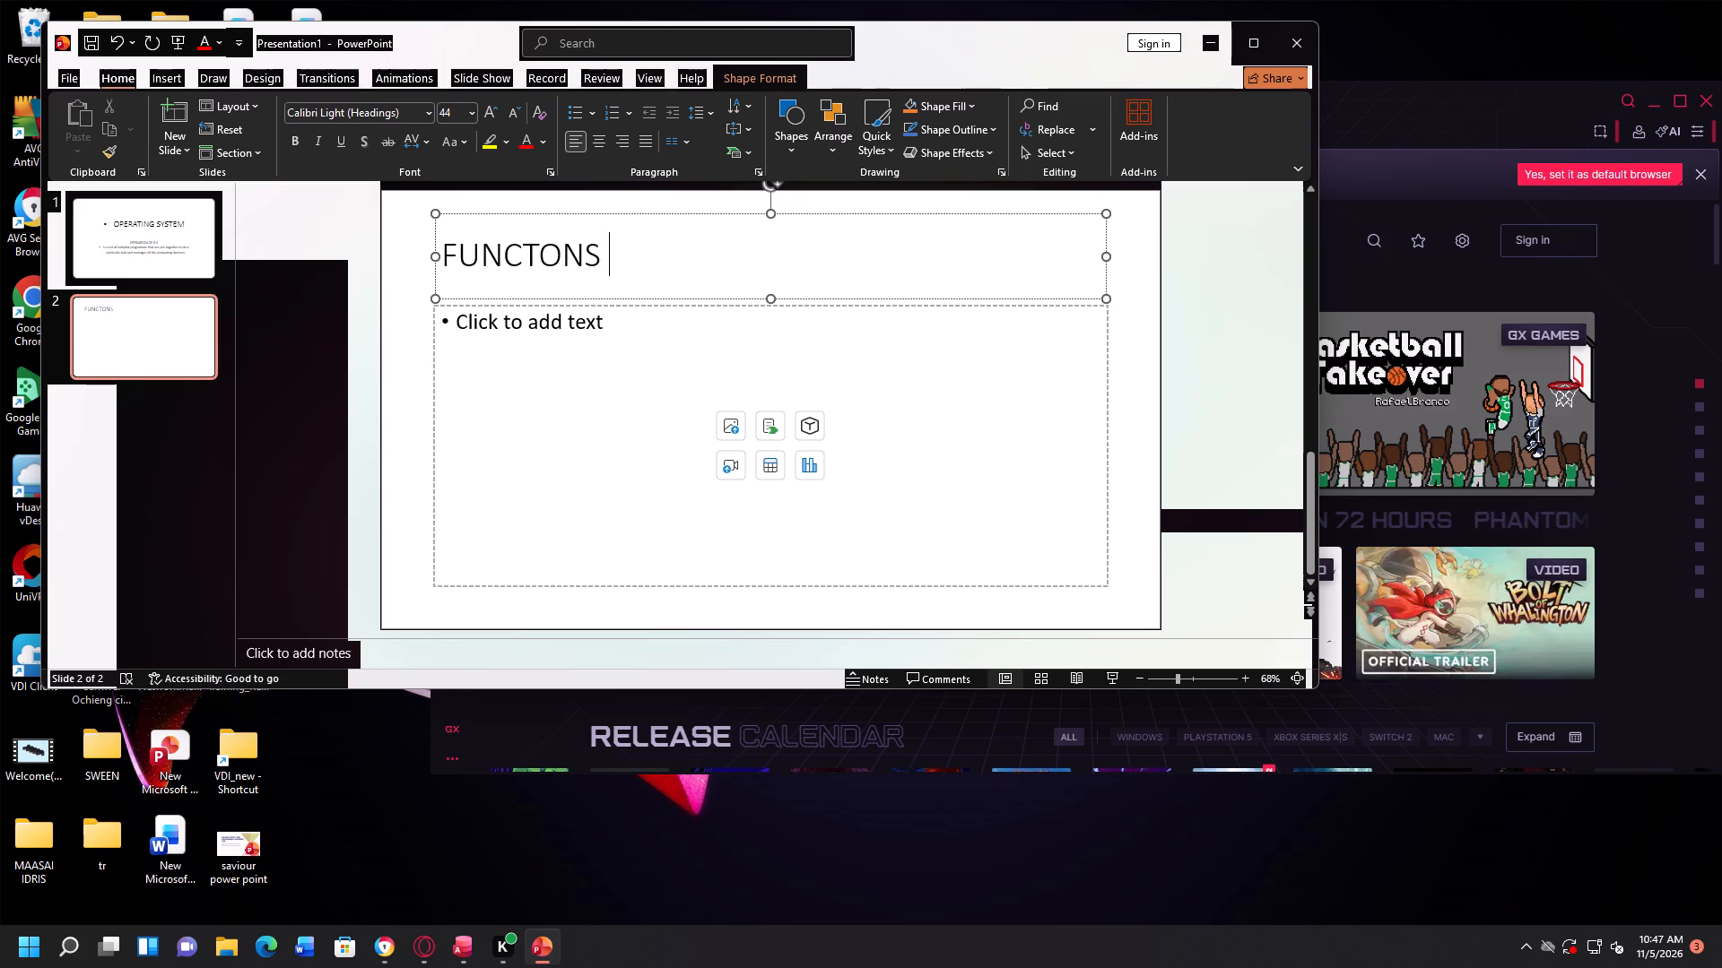
key(o)
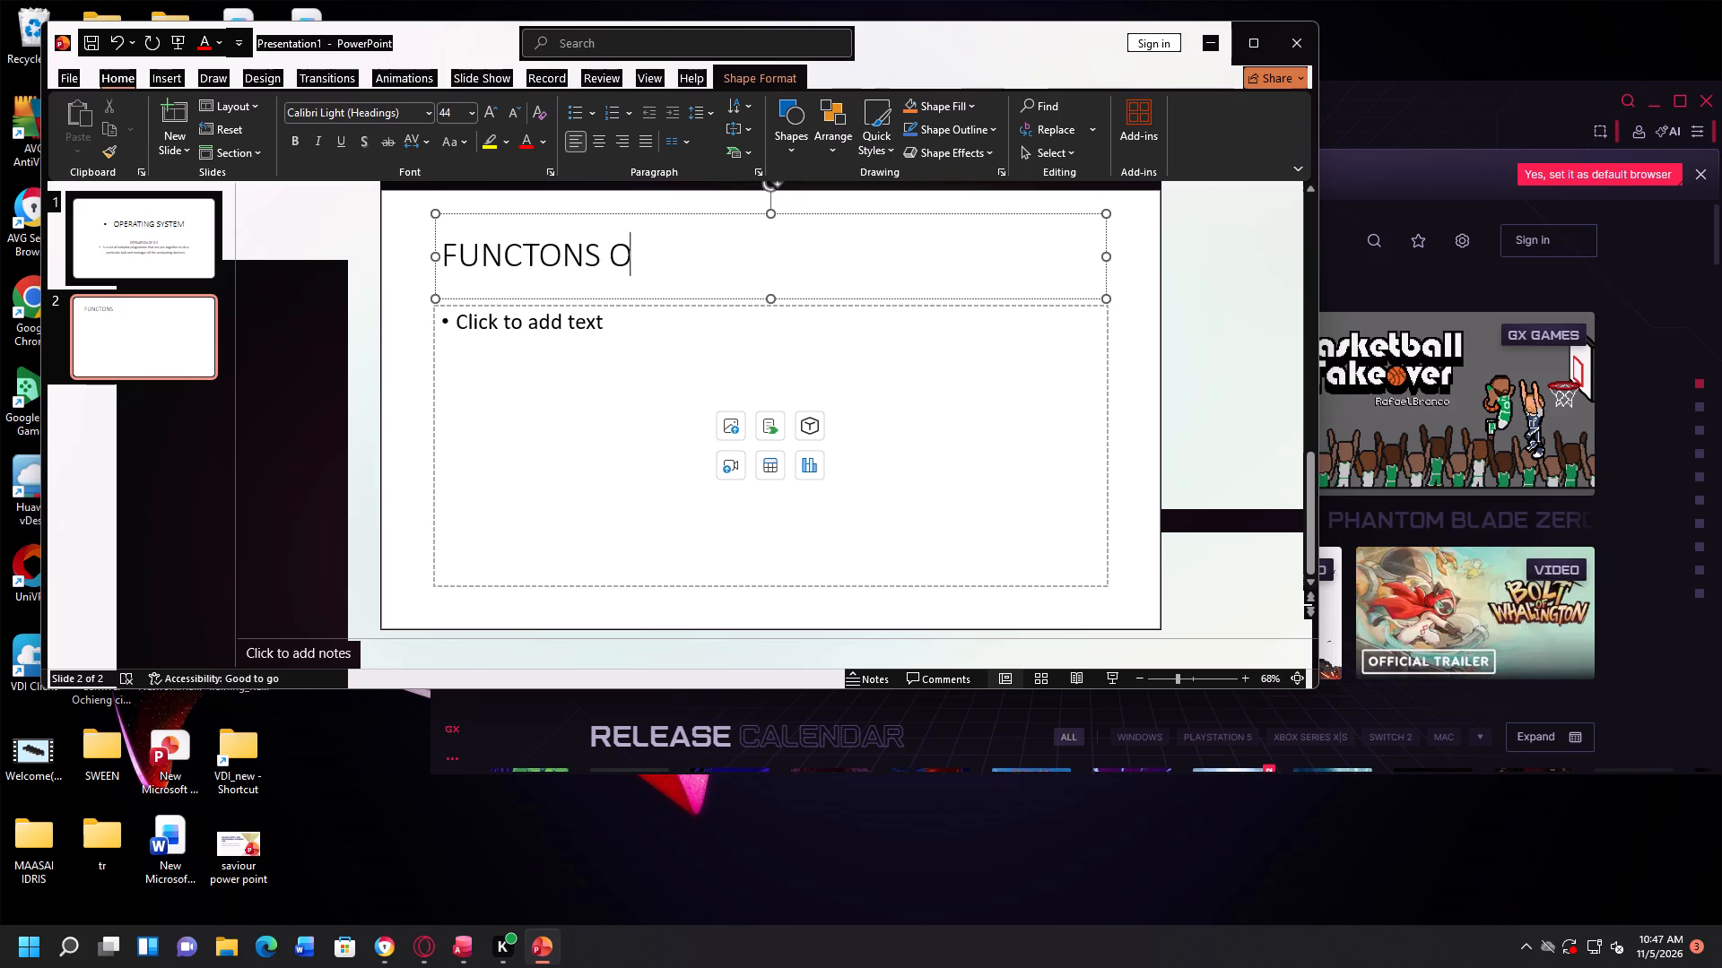
text(F)
key(space)
text(OP)
text(ERAT)
text(ING)
key(space)
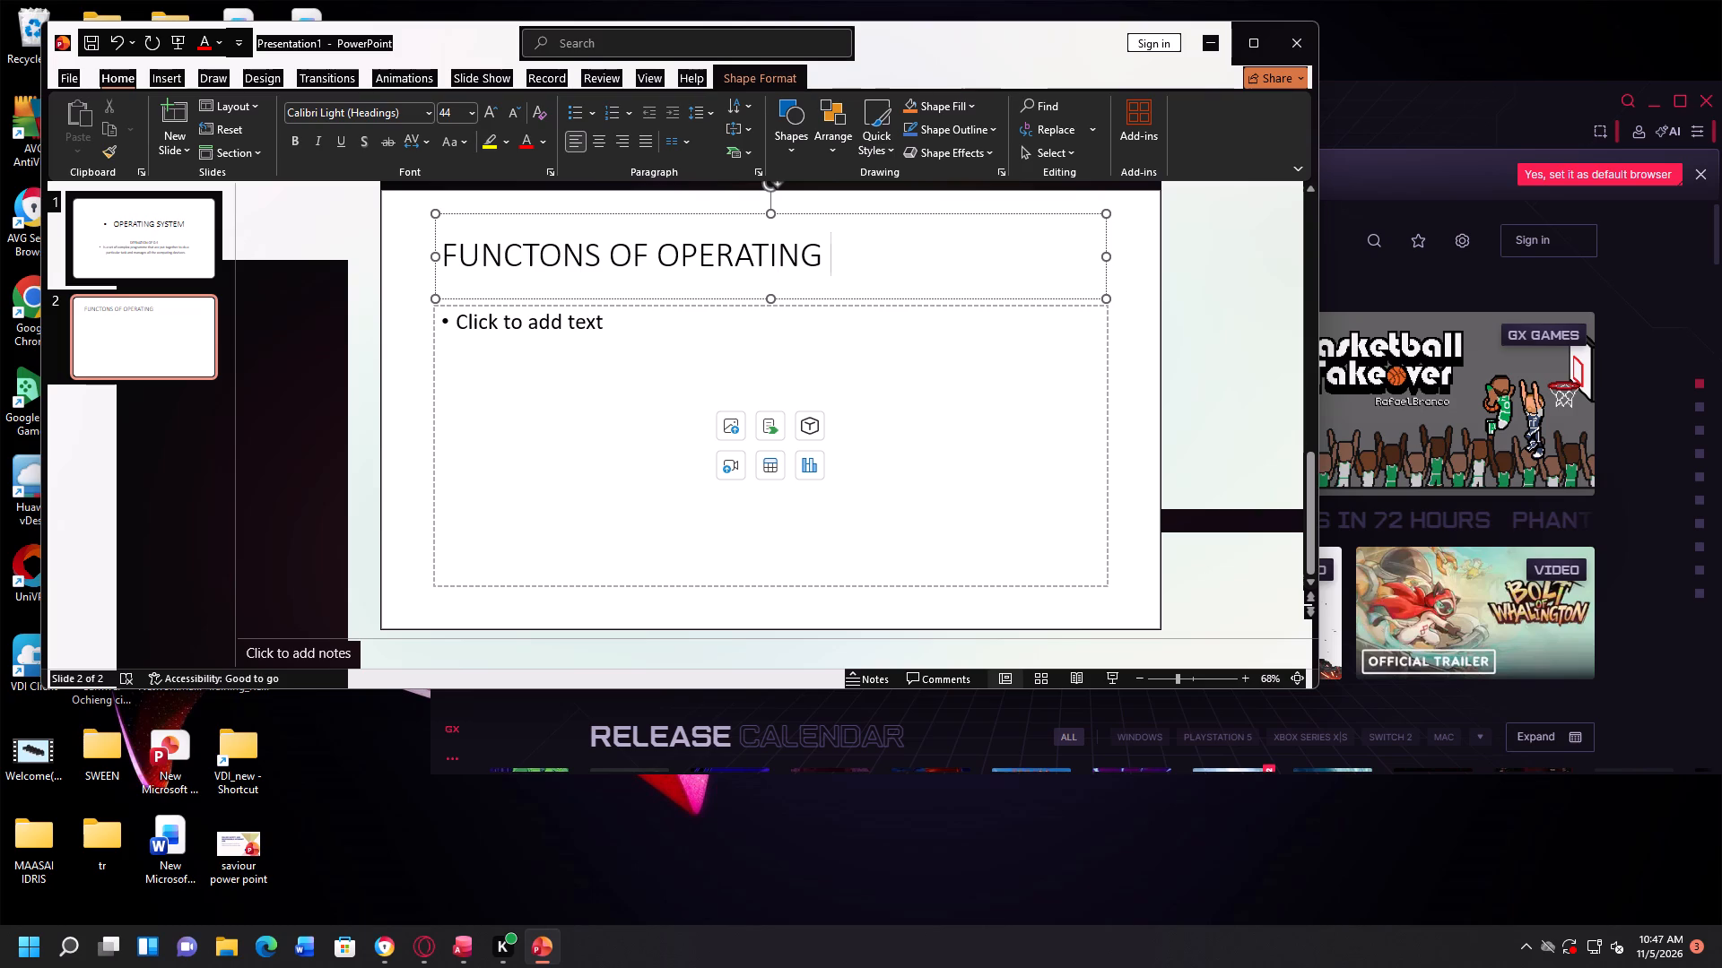
text(SY)
key(s)
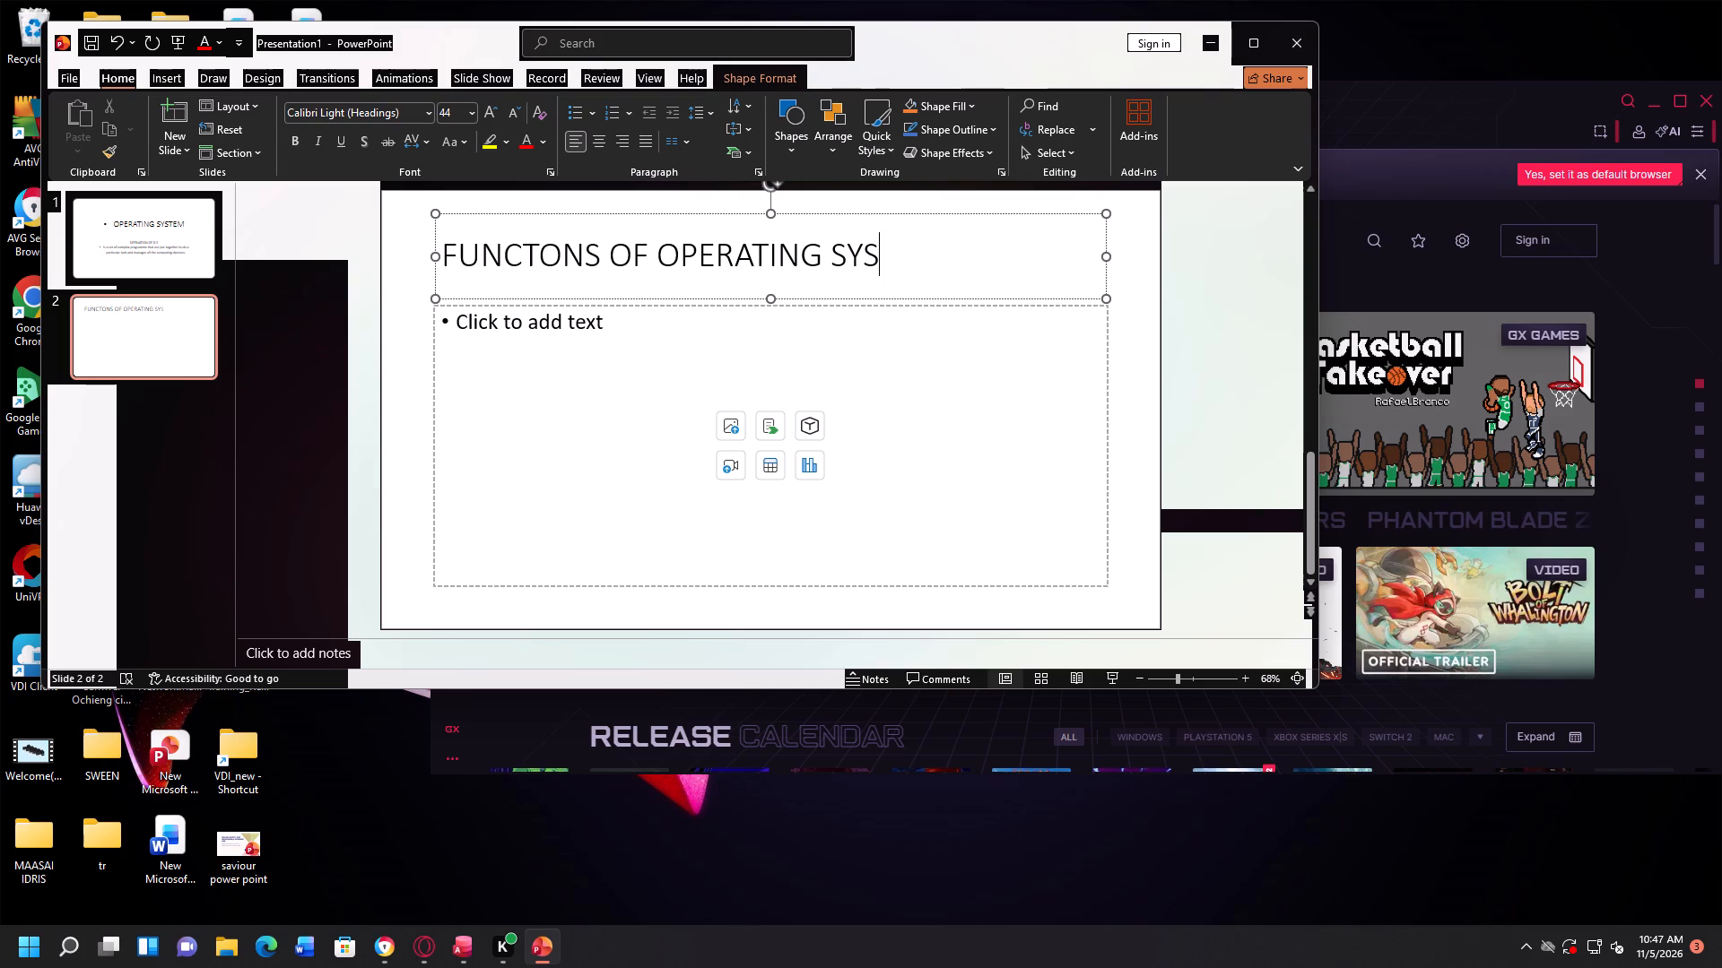
key(t)
text(EM)
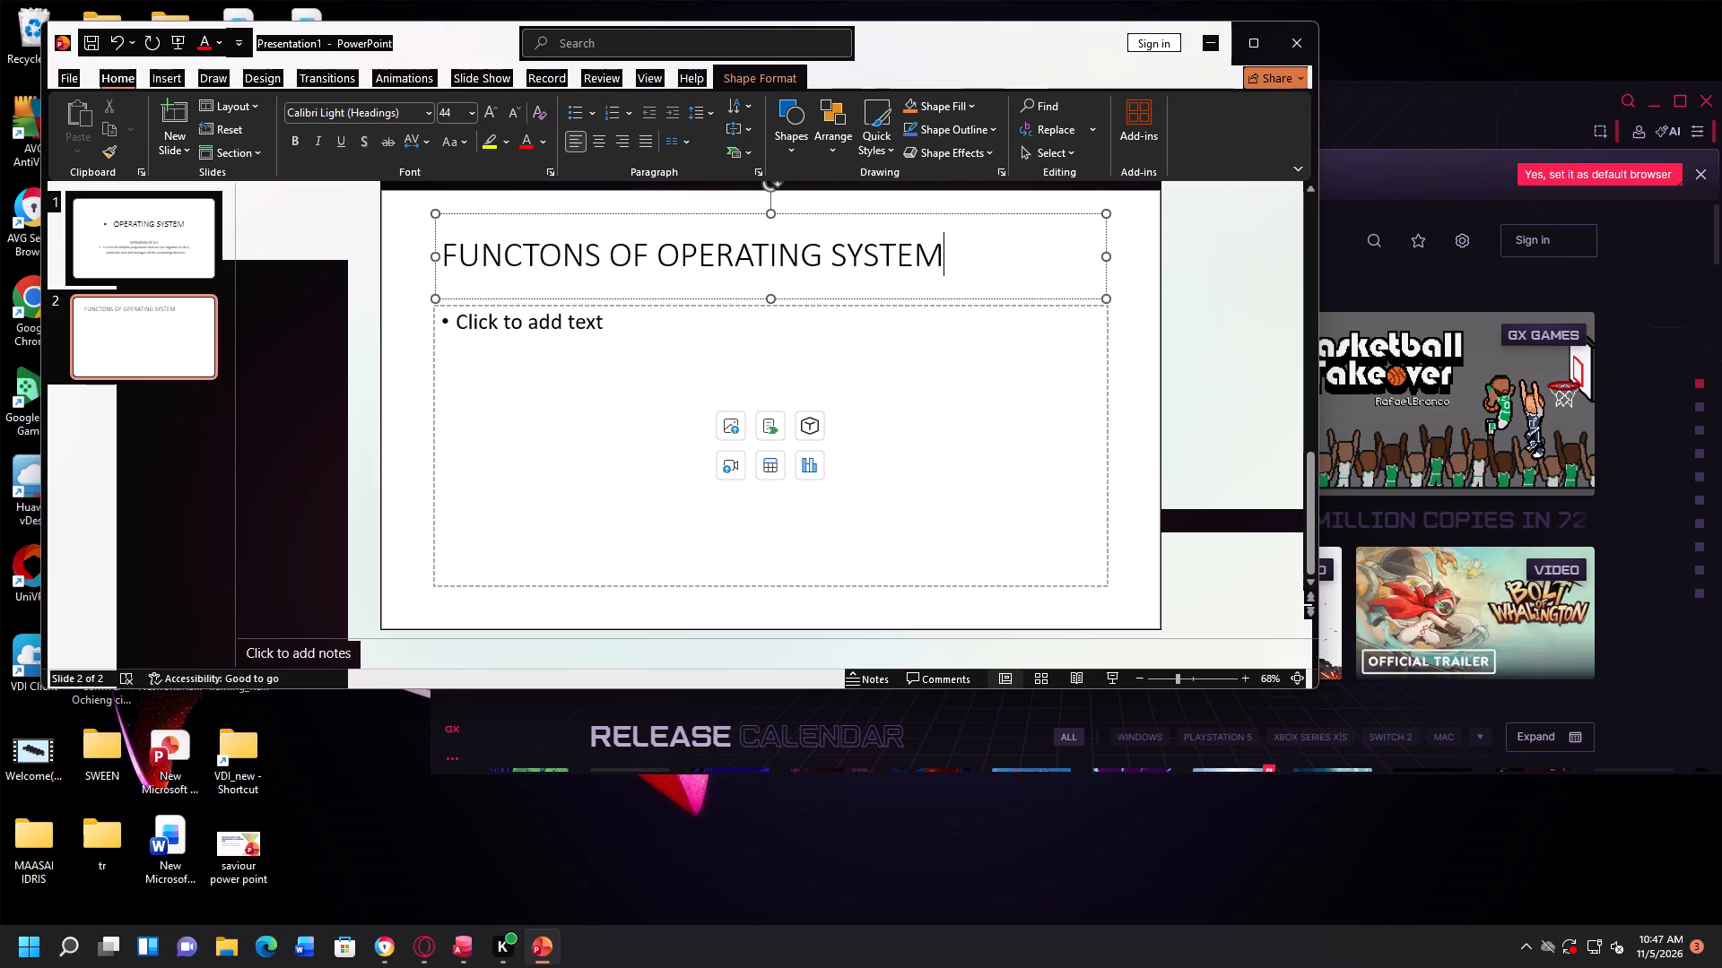
Make the whole title text on slide 2 bold.
drag(953, 256, 510, 277)
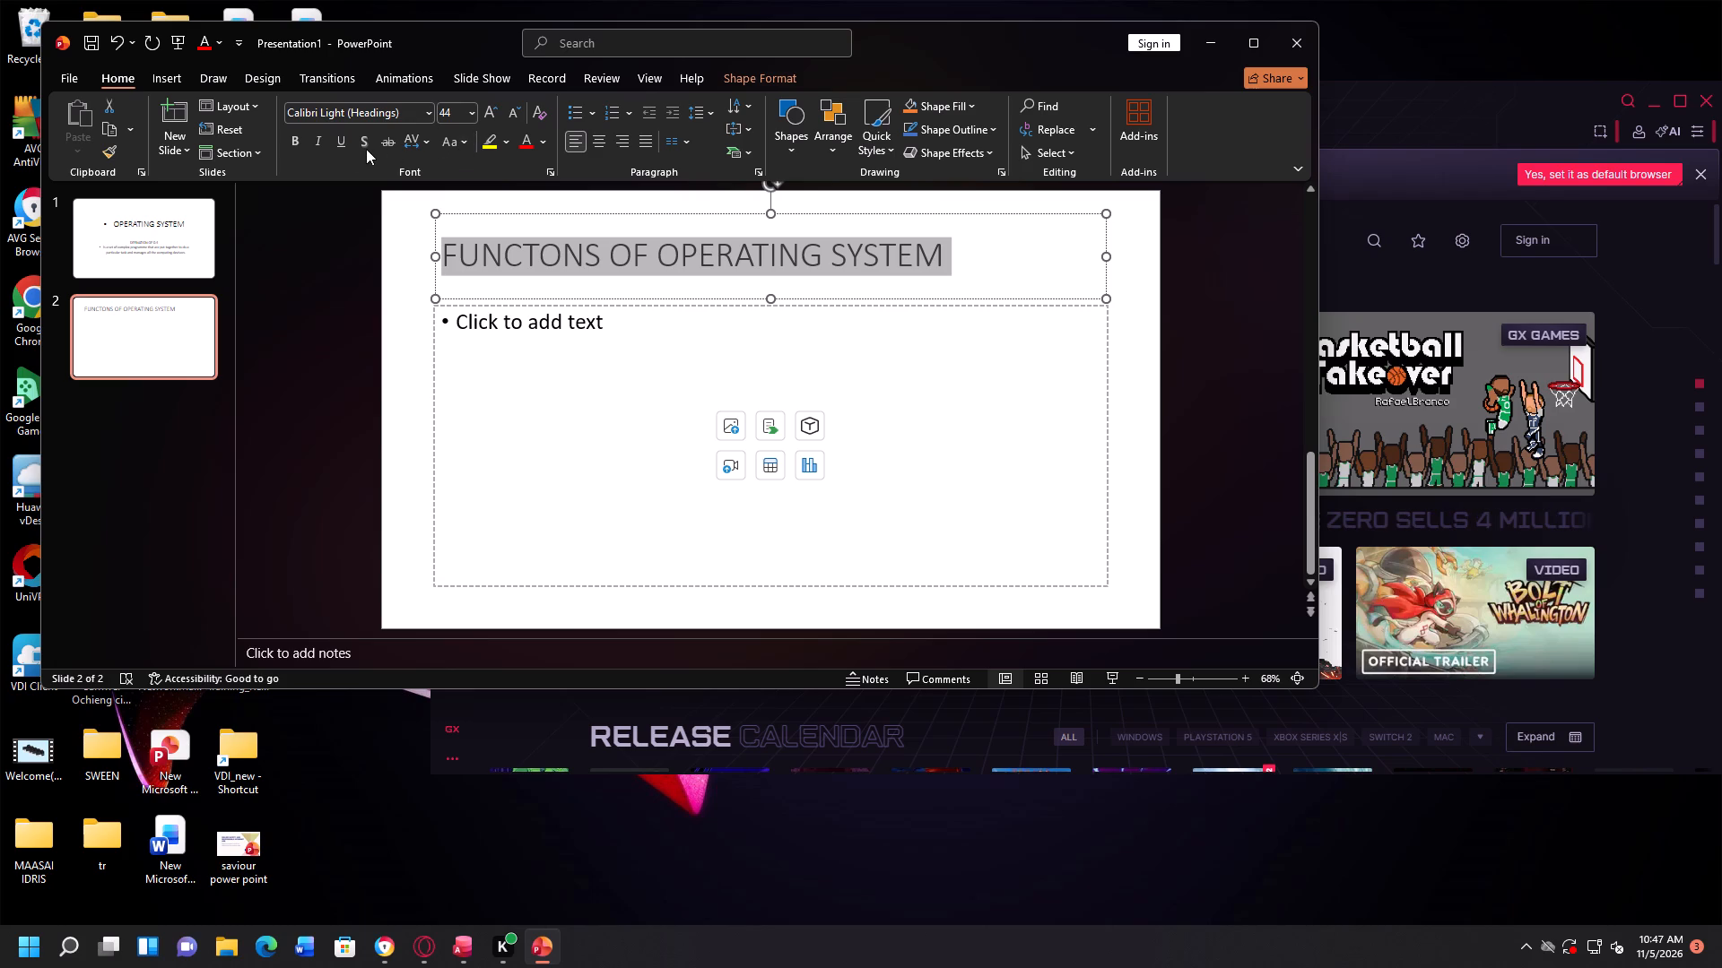
click(294, 144)
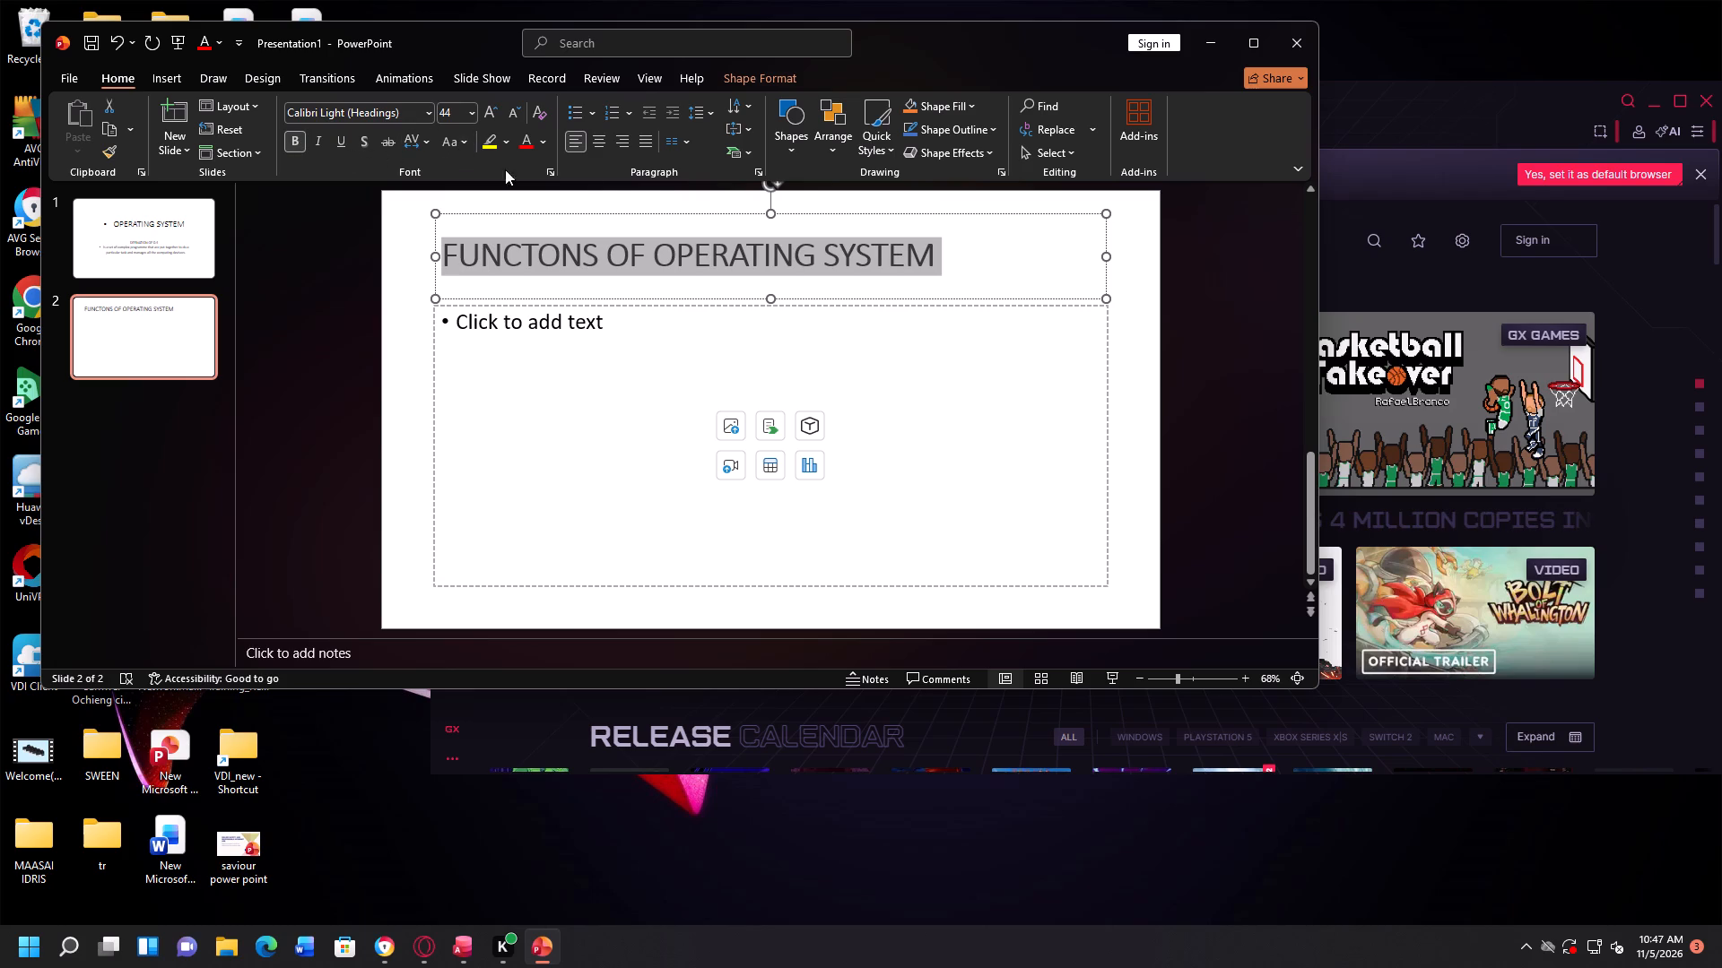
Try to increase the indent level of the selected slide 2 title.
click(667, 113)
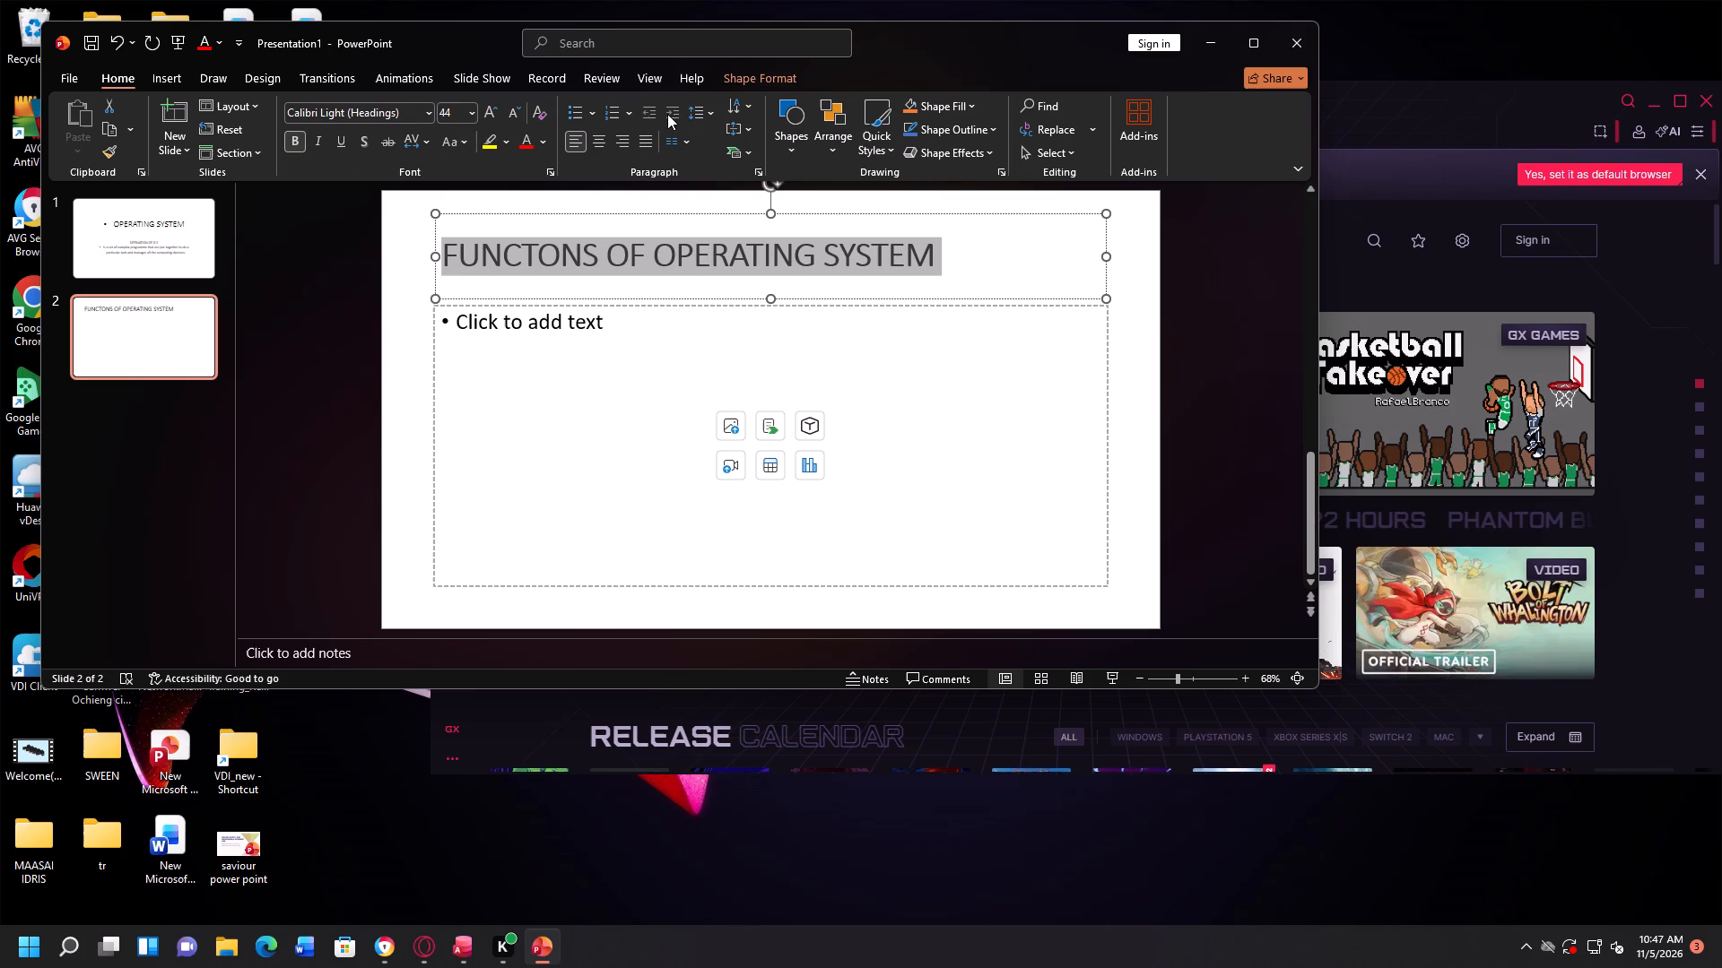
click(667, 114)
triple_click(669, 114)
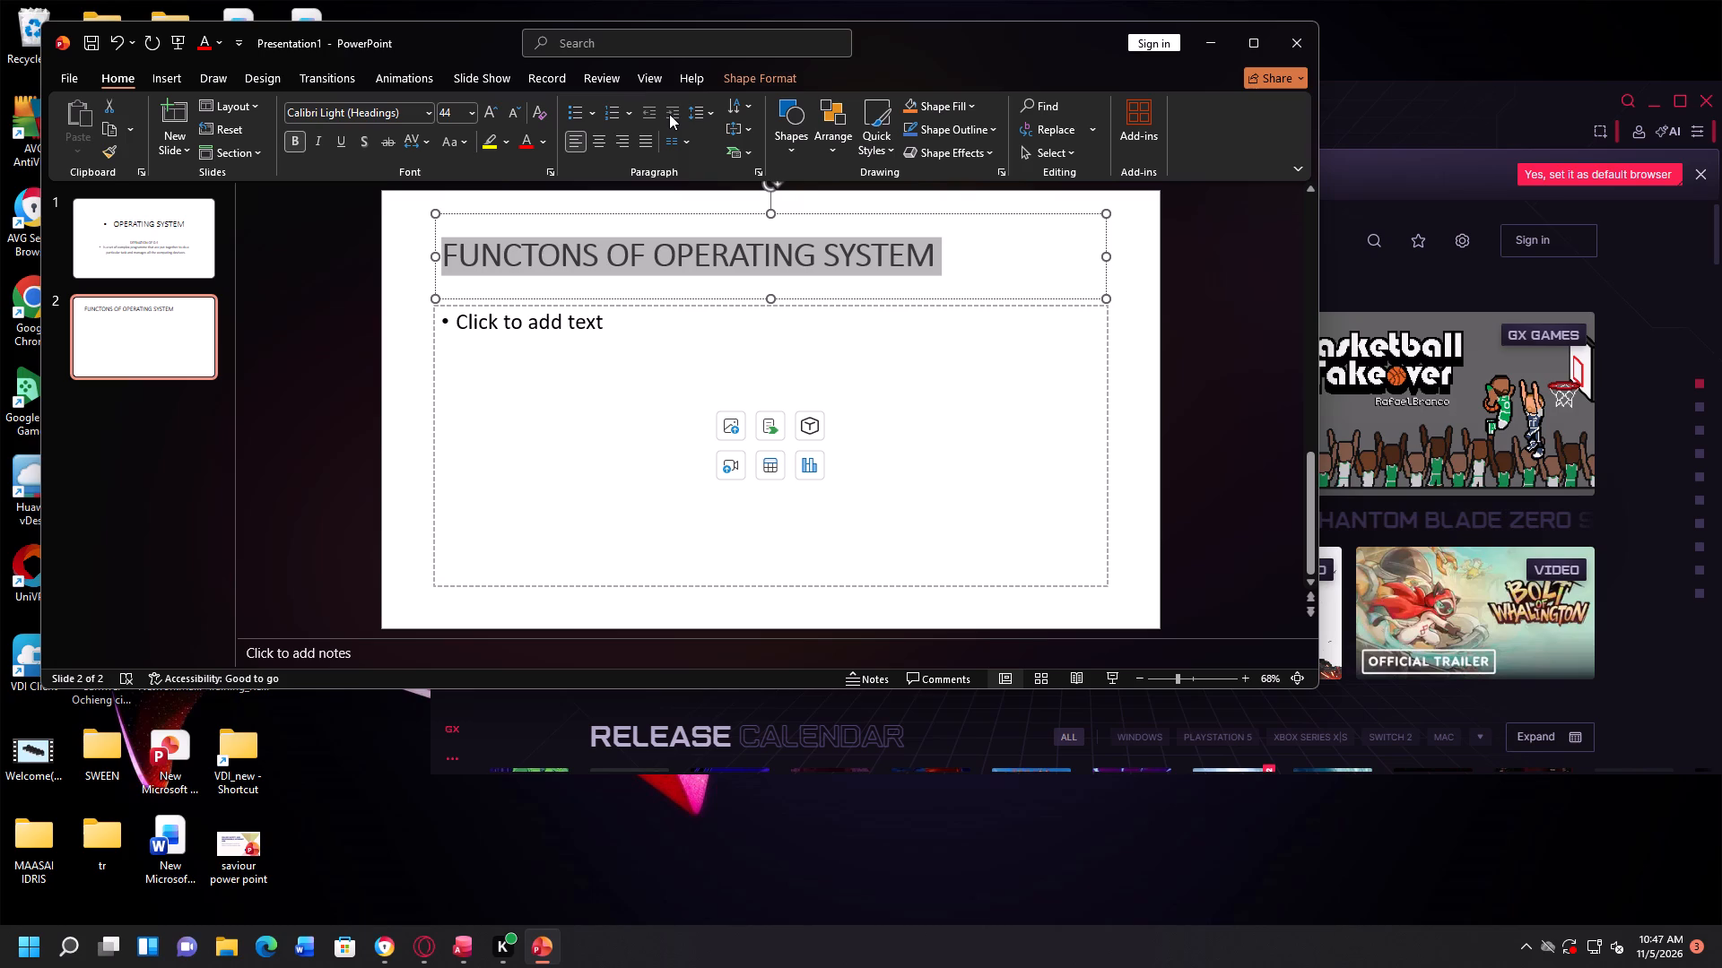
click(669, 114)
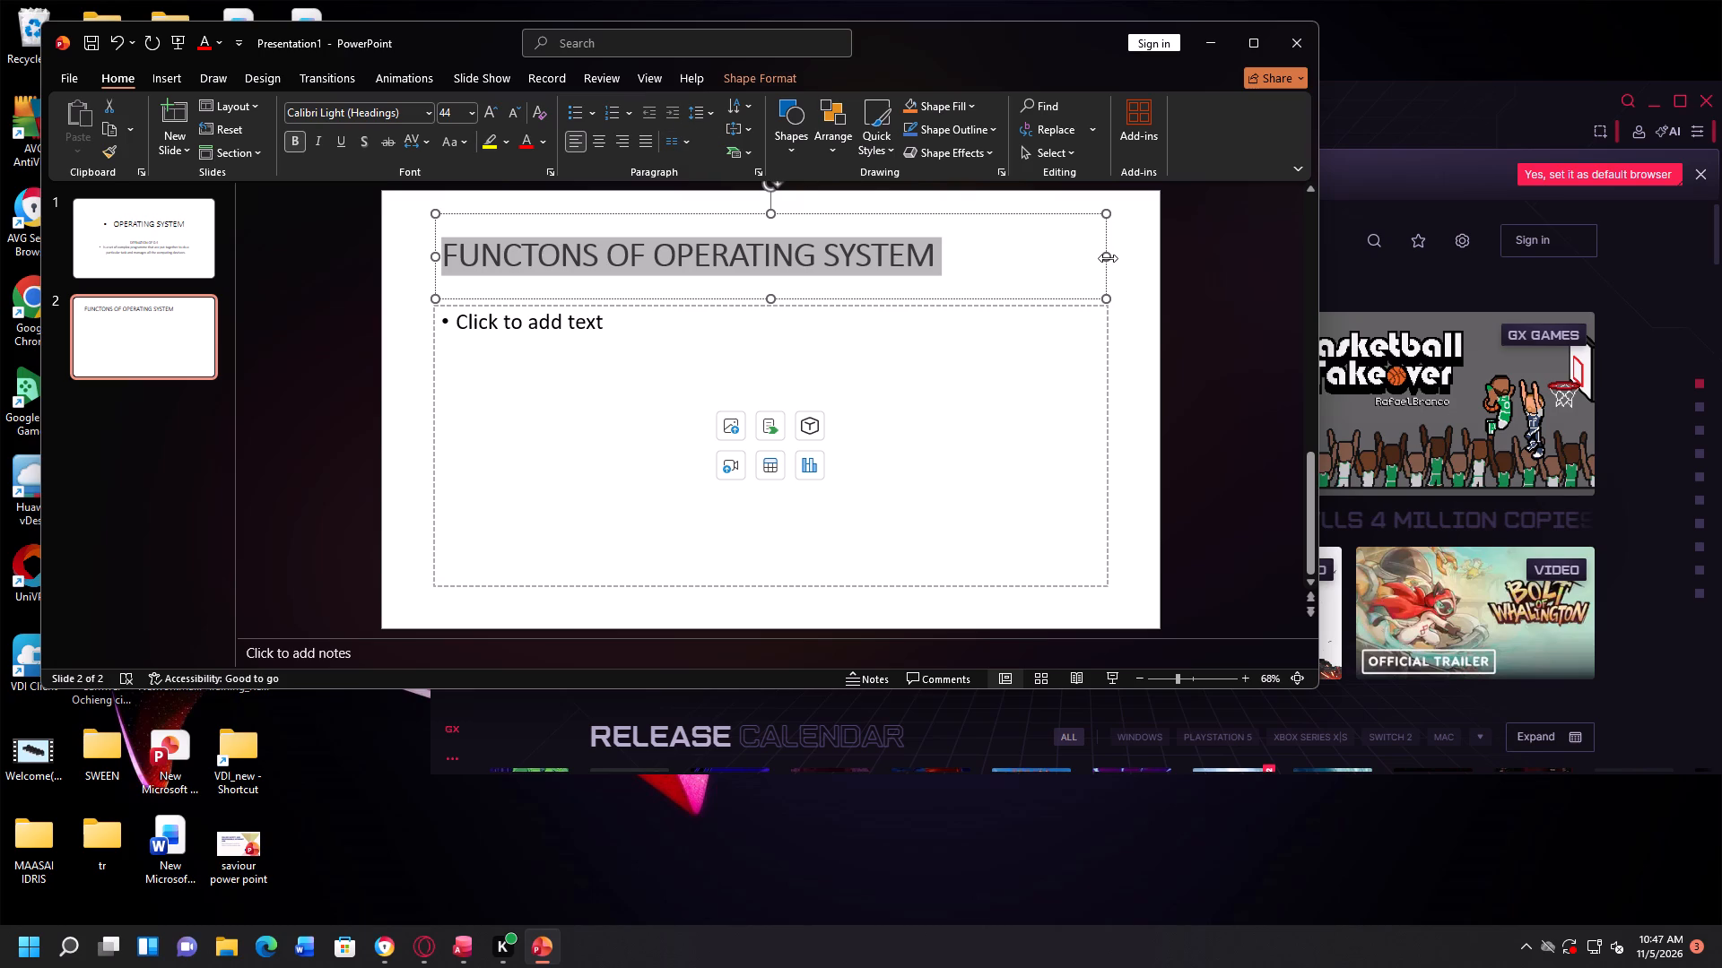
Narrow the title and content placeholders on slide 2 slightly by moving their right edges inward.
drag(1108, 258, 1068, 263)
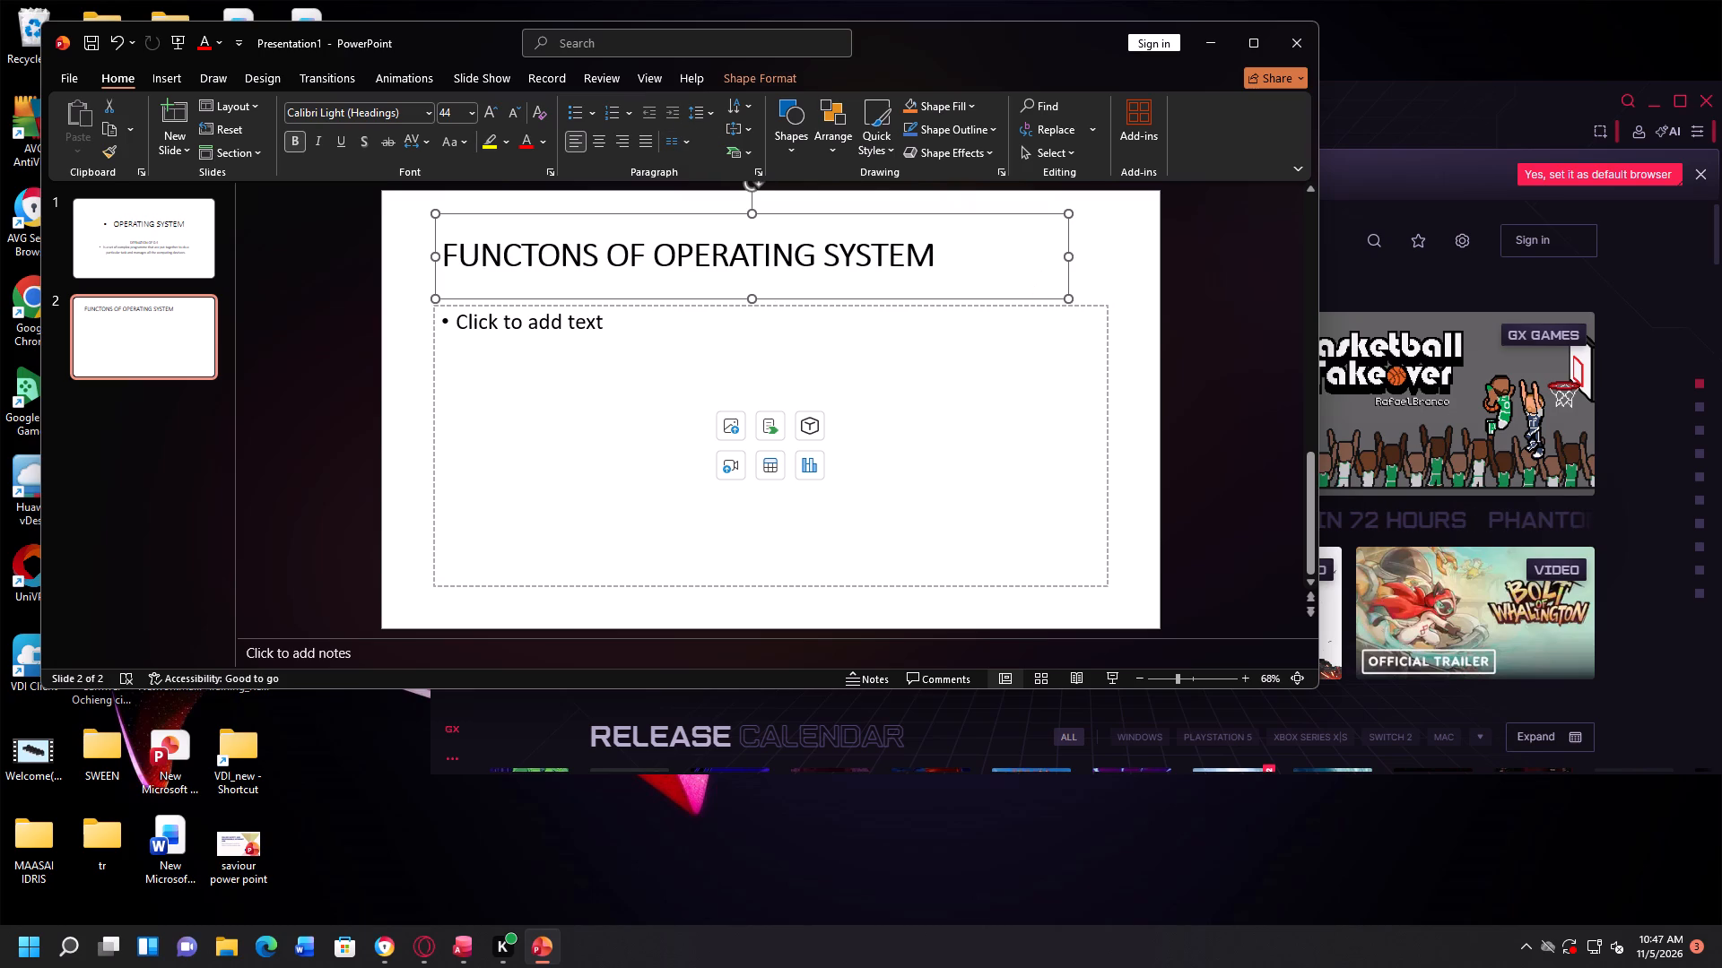
click(1027, 392)
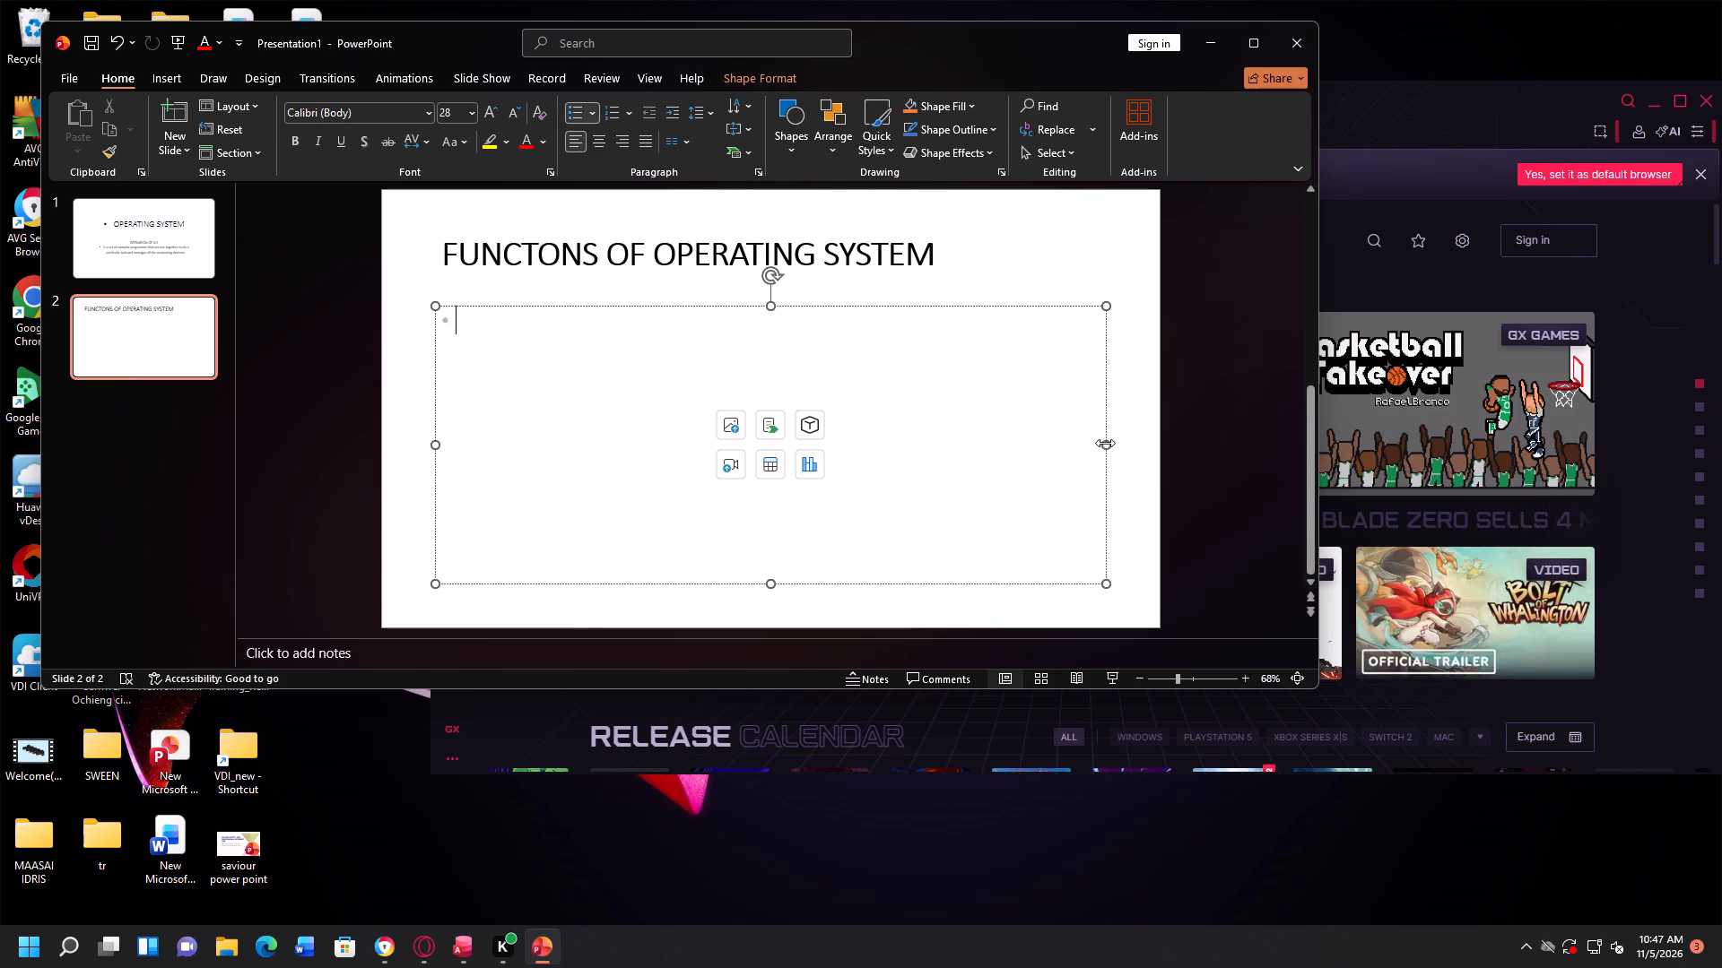
drag(1105, 442, 1061, 438)
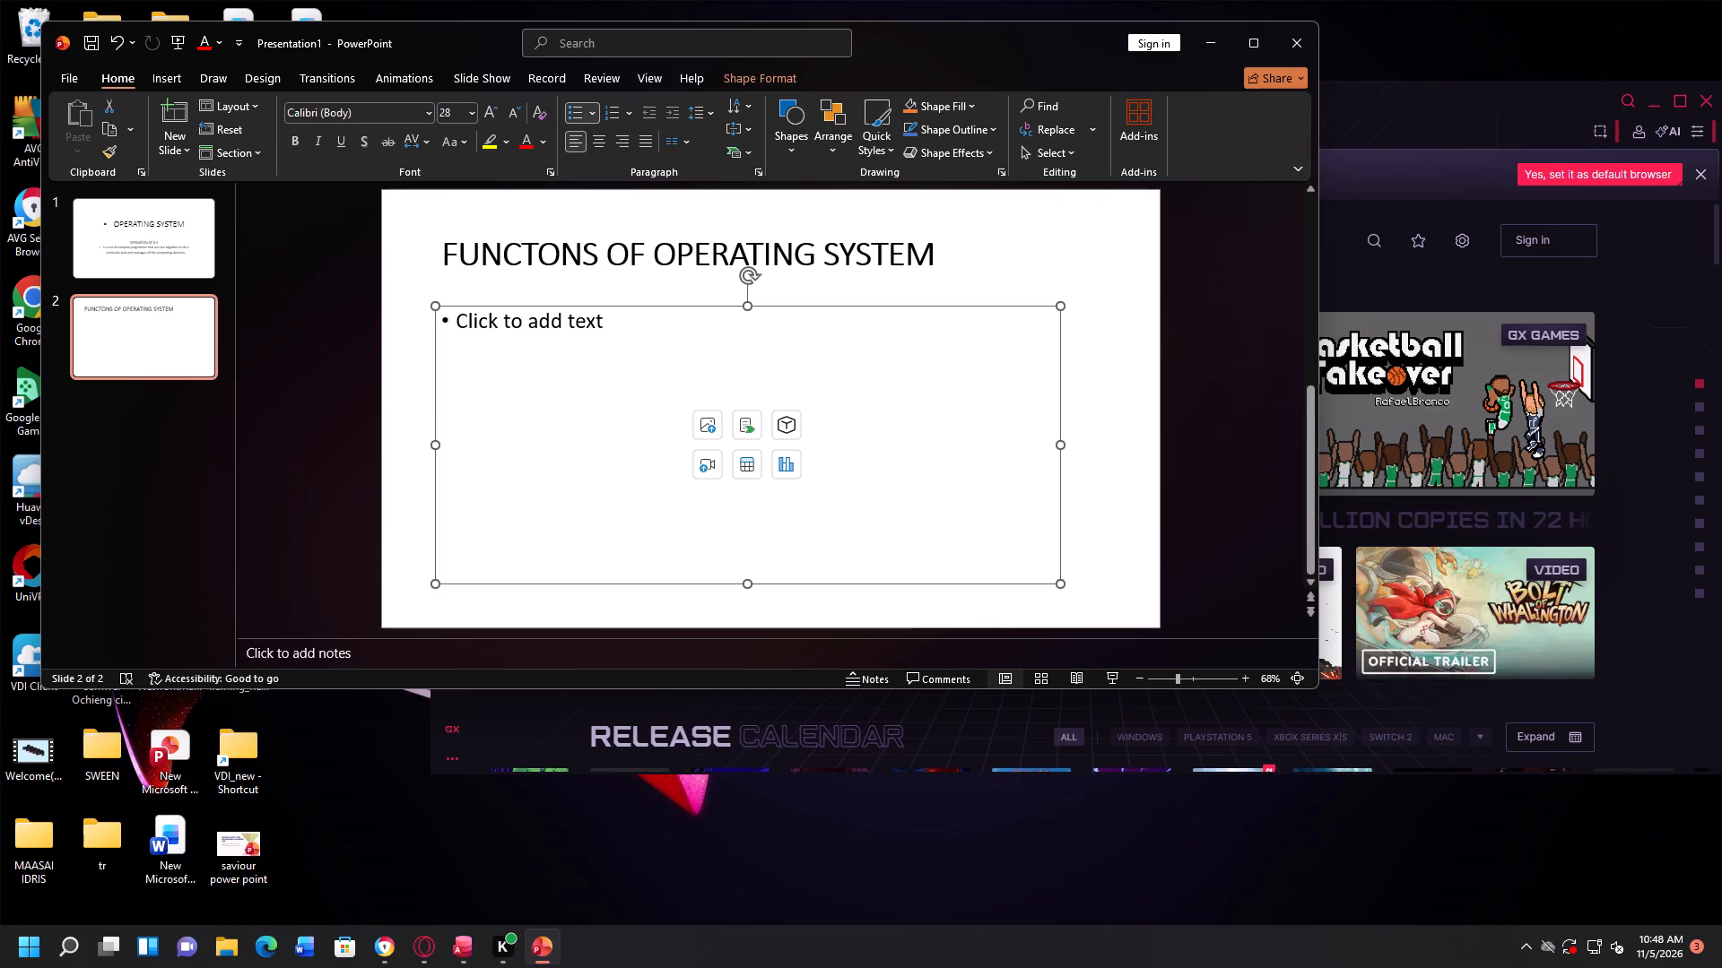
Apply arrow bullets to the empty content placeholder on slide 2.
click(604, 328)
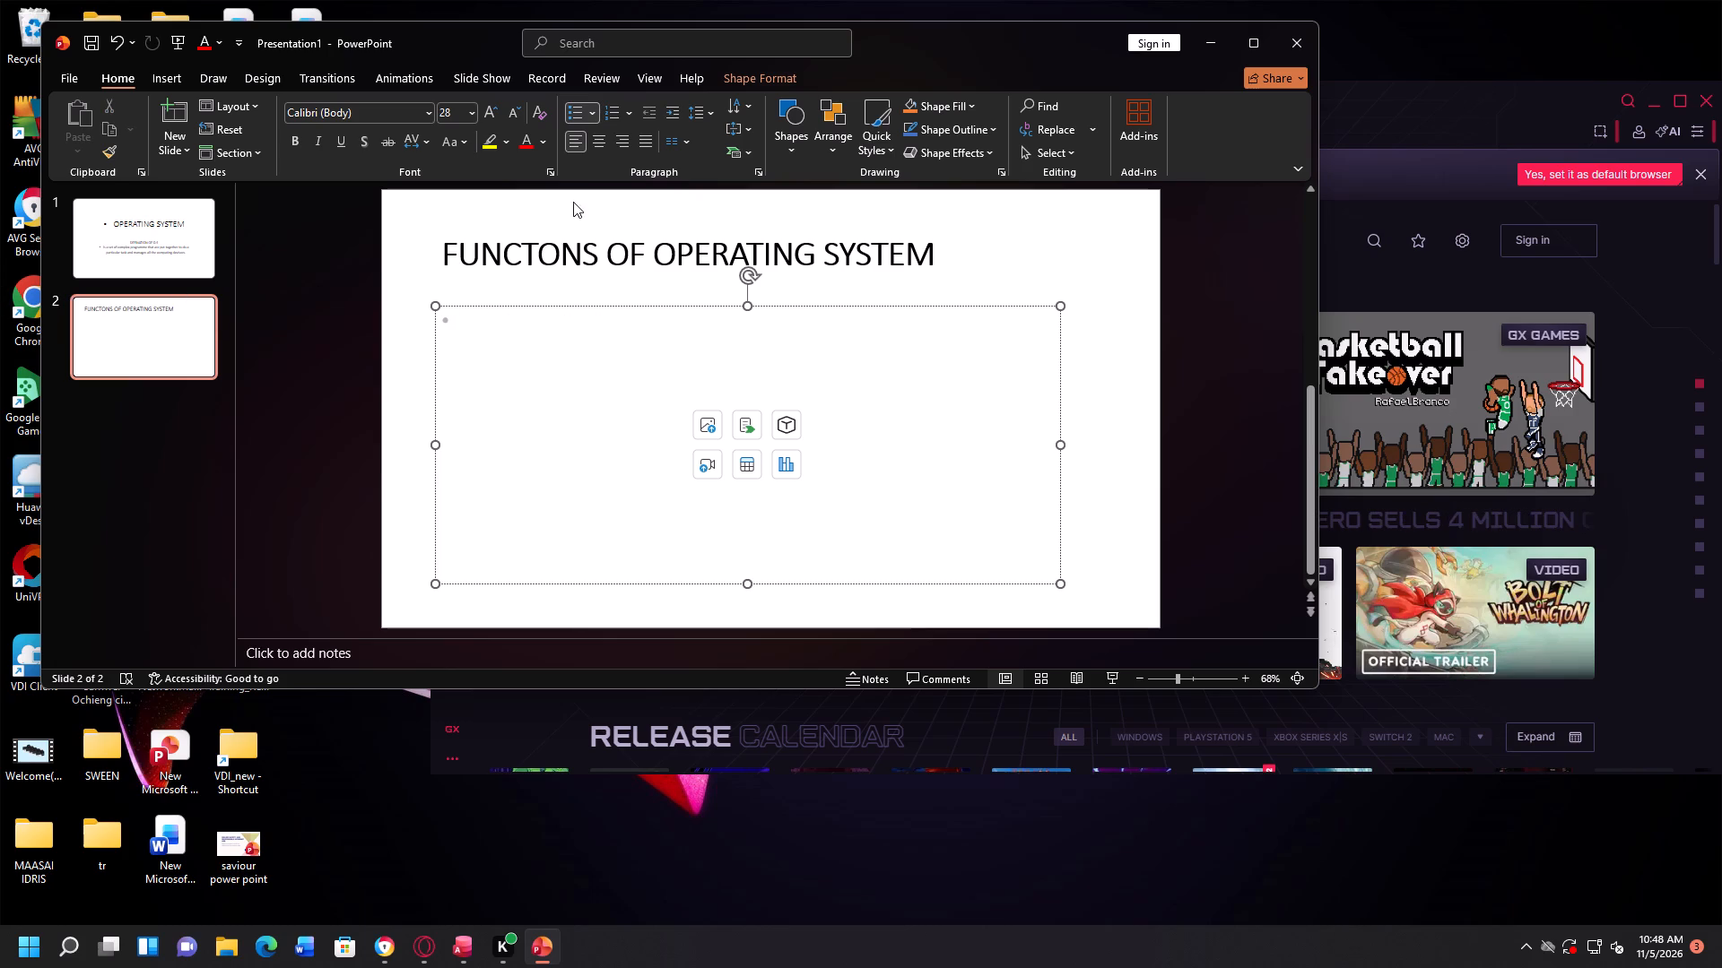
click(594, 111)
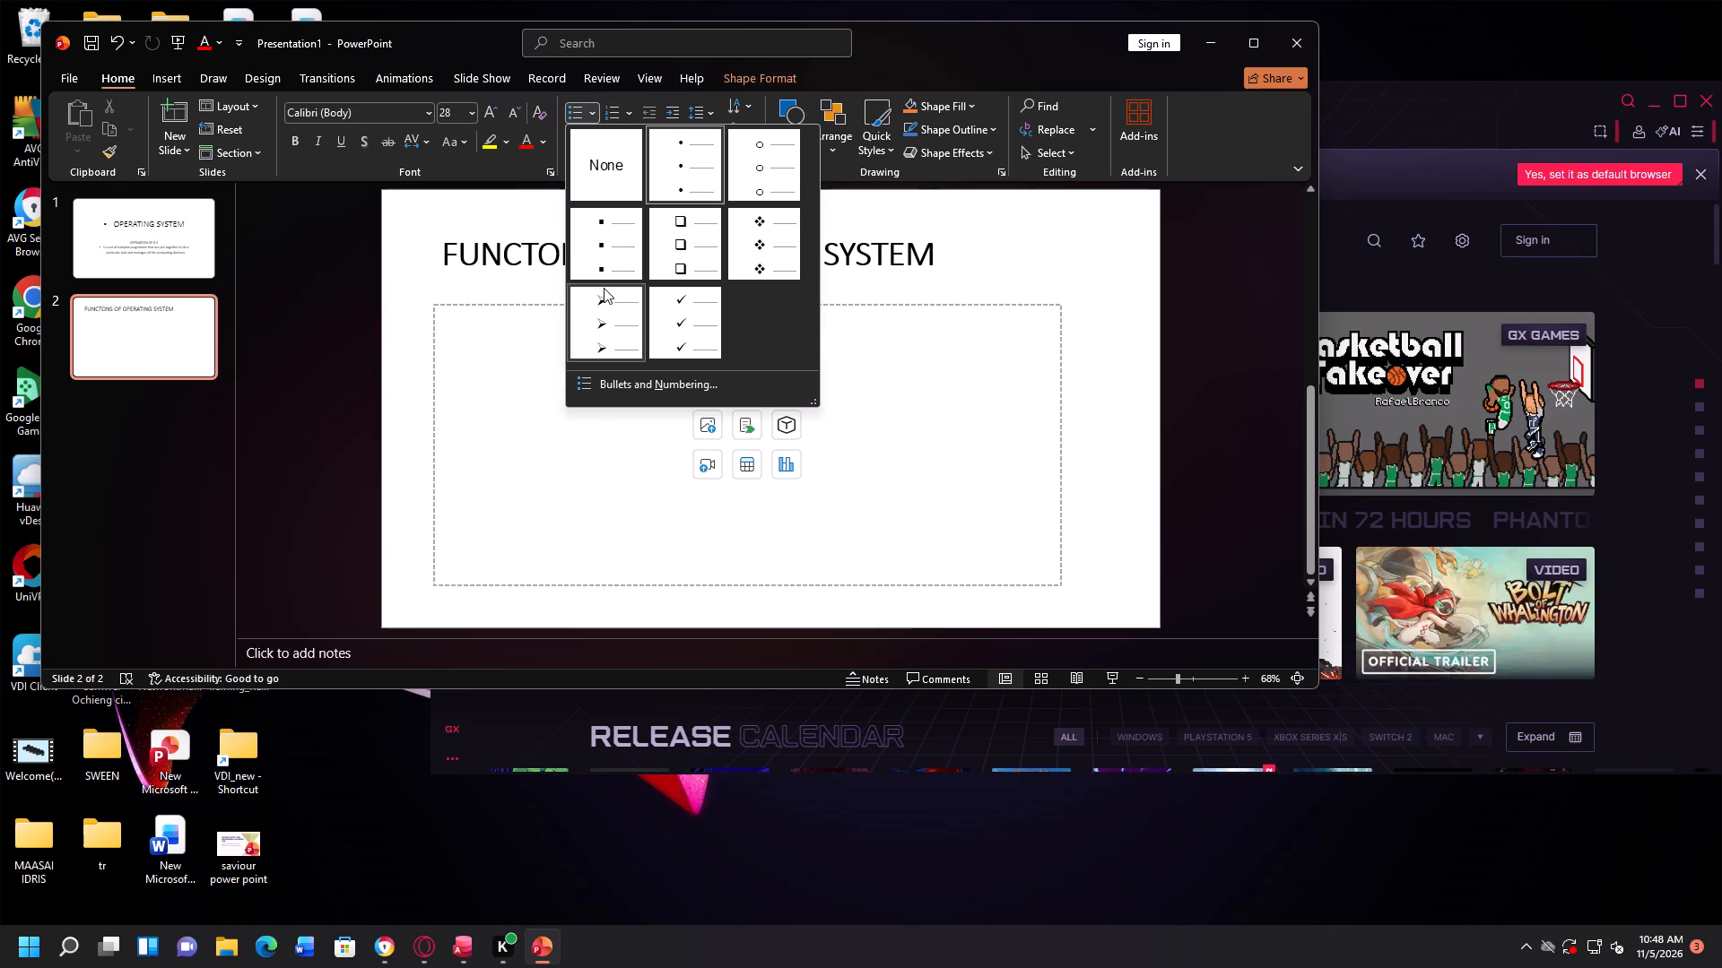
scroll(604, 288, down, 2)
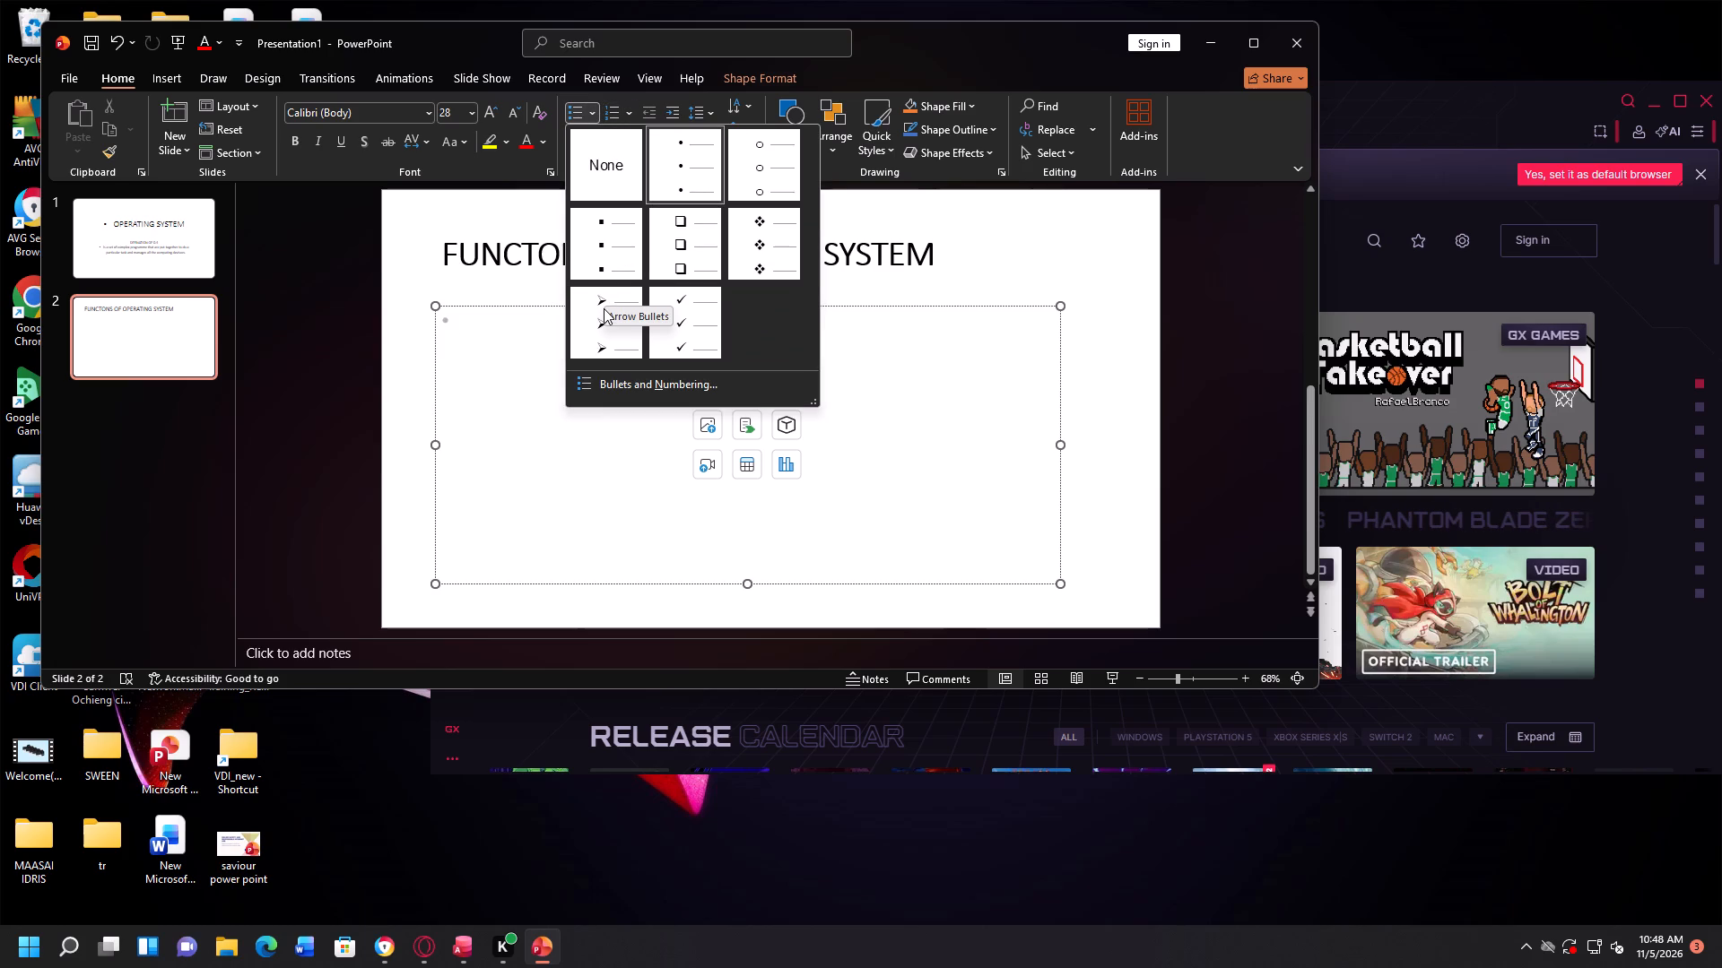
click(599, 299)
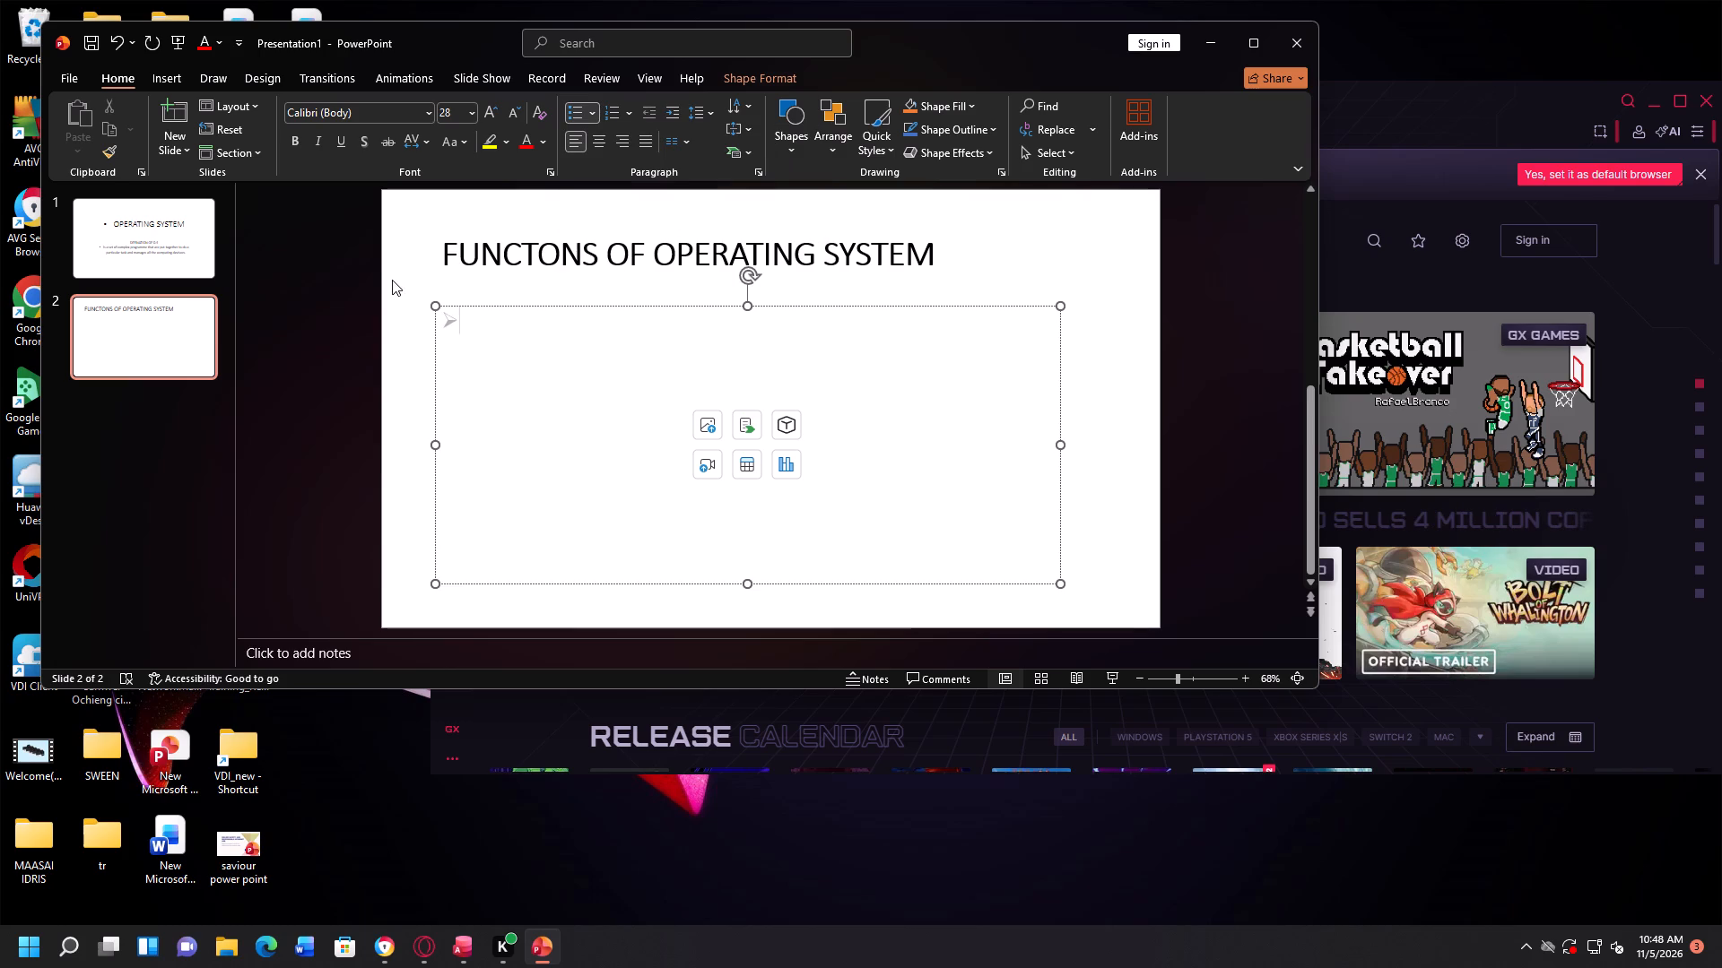
Apply the a. b. c. numbering style to the first line of slide 2's content placeholder.
click(629, 113)
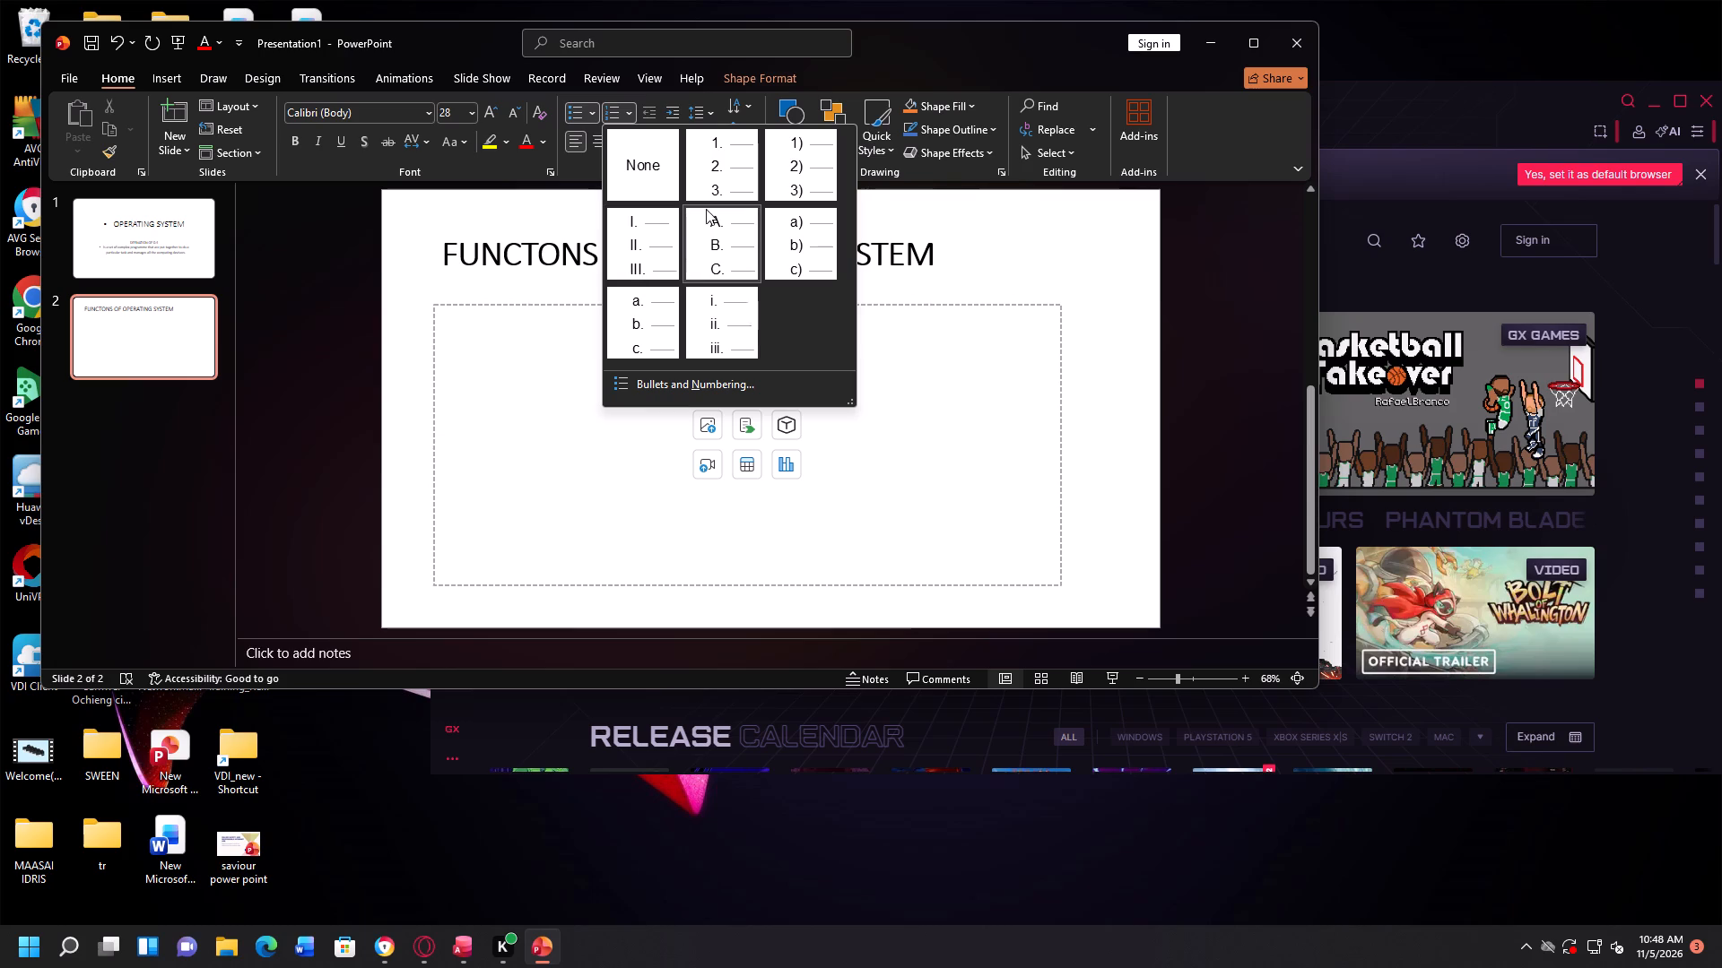
click(669, 298)
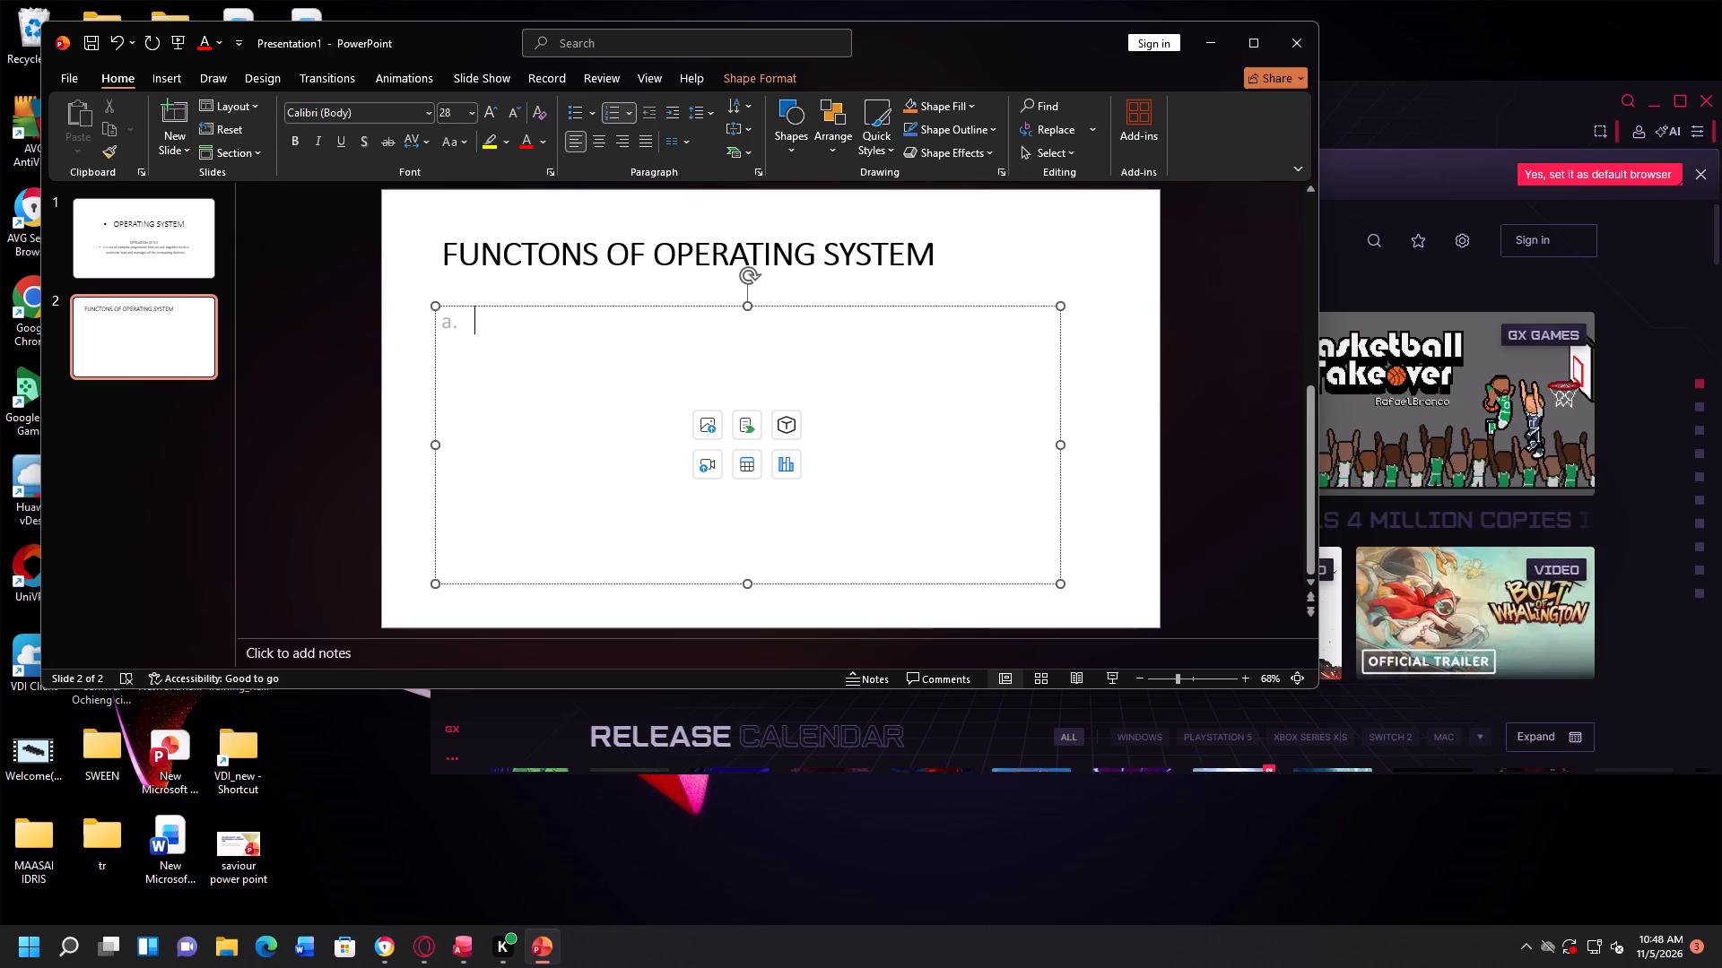
Enter "Management of files and folders" as list item a in slide 2's content placeholder.
key(m)
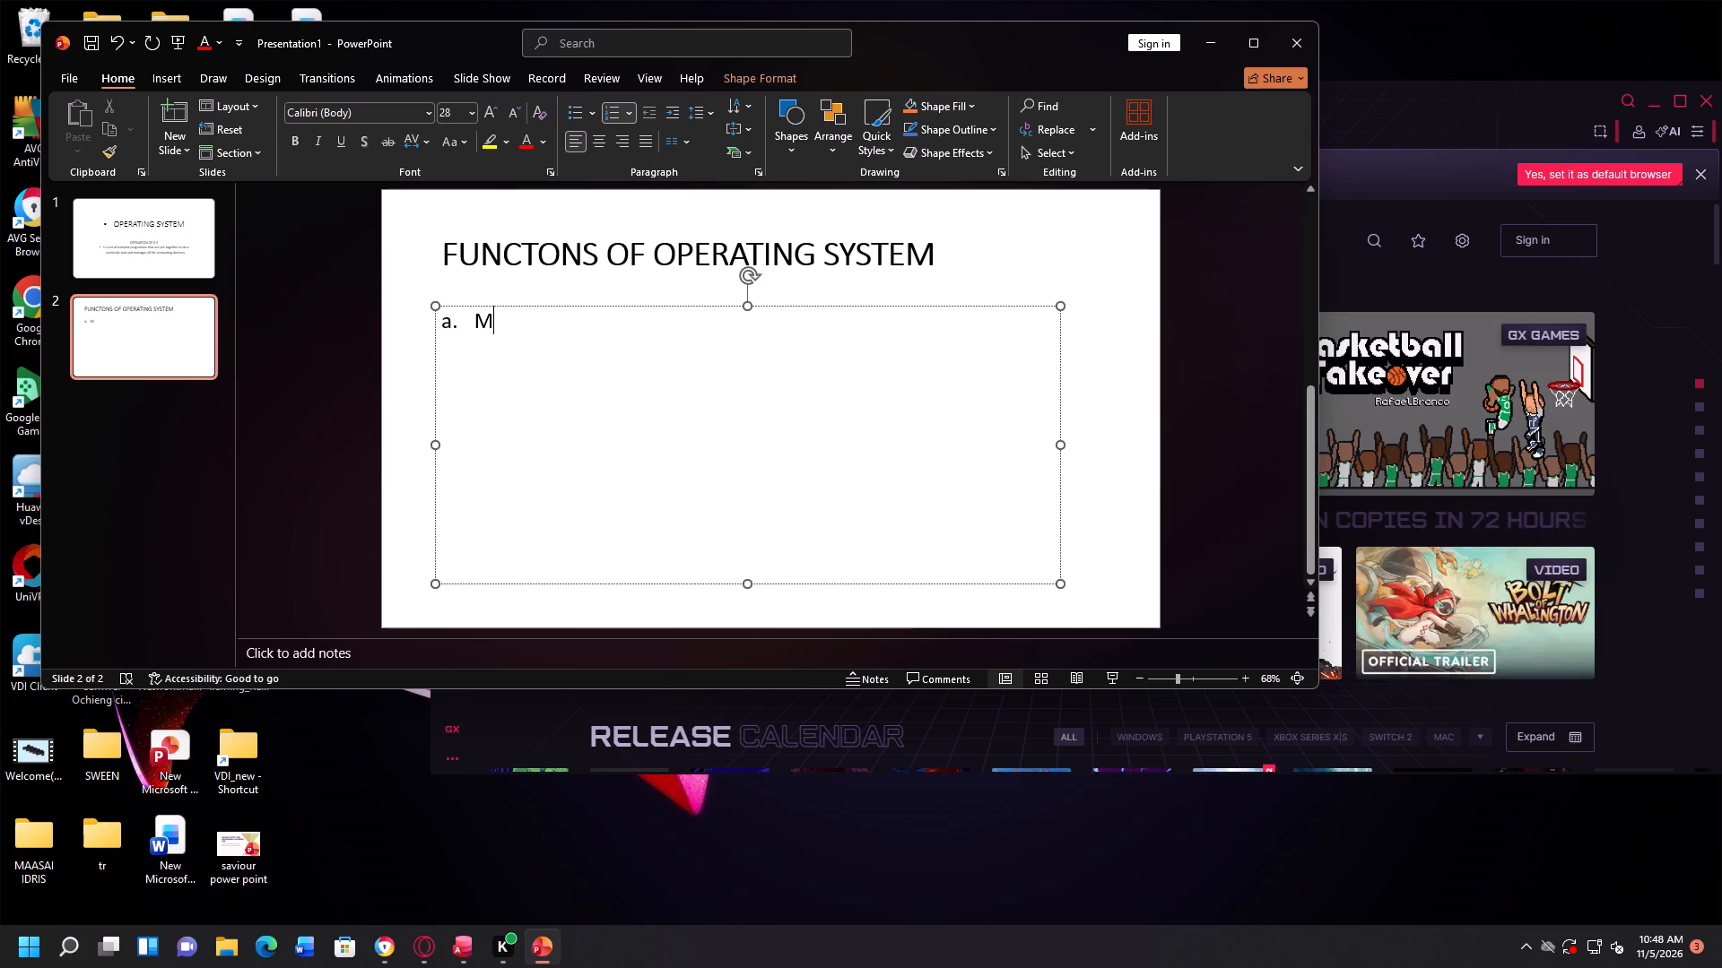
key(a)
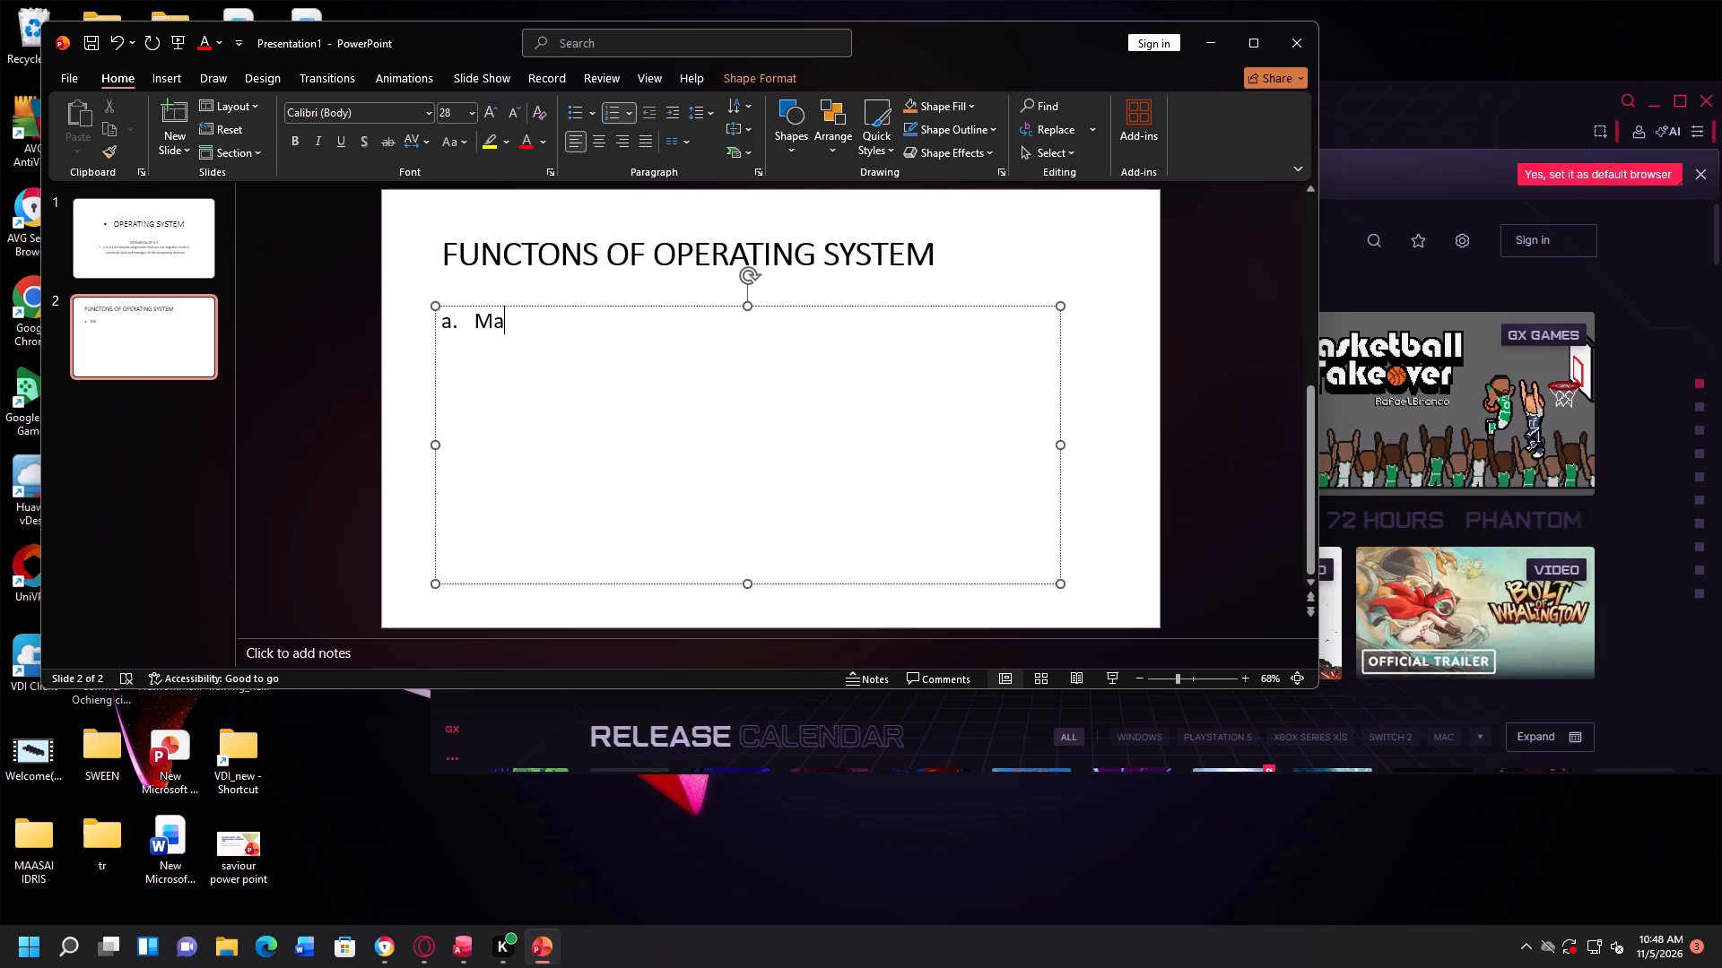
text(na)
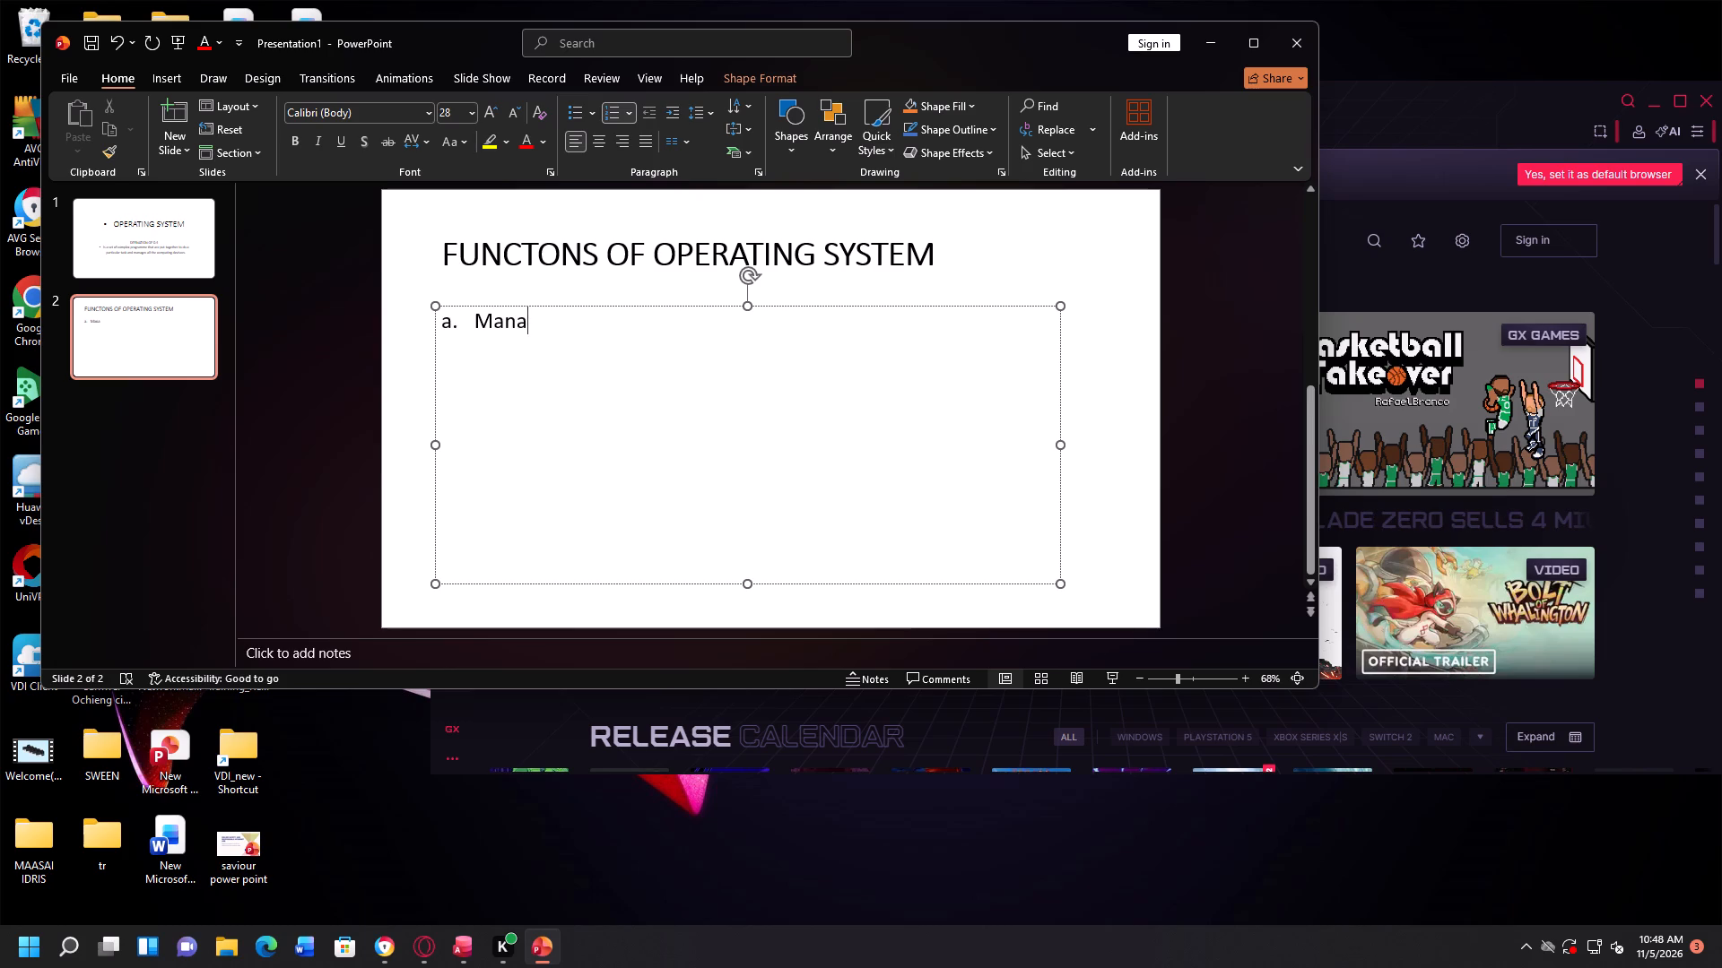
text(ge)
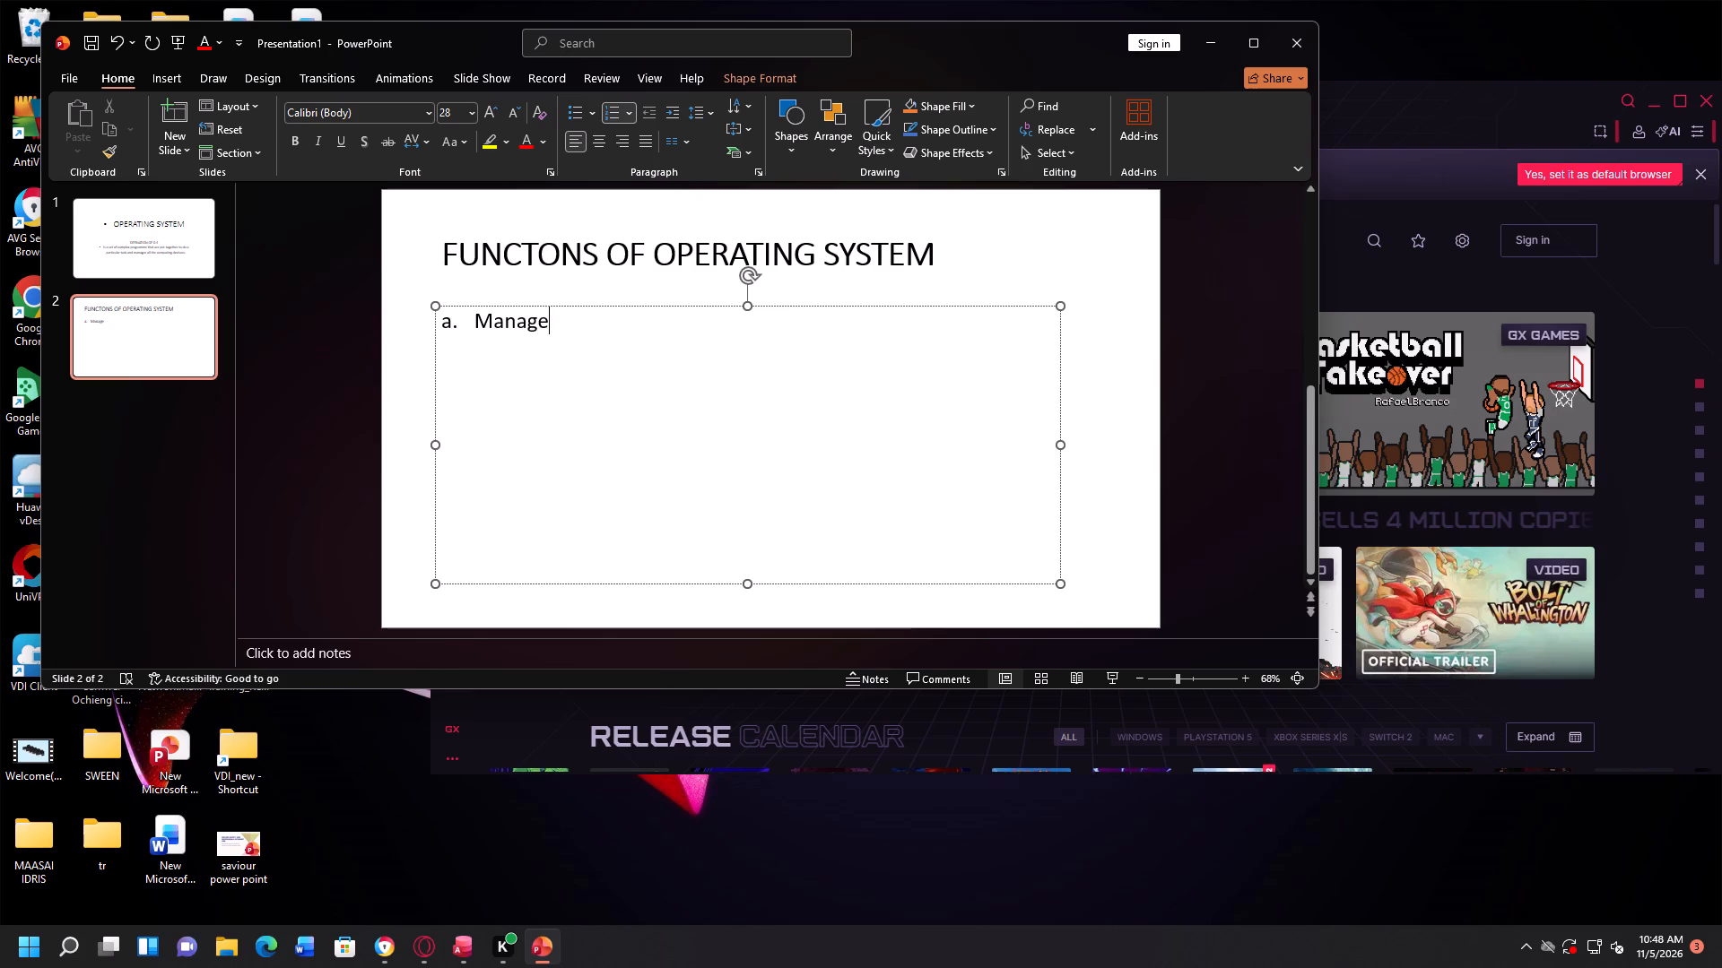
key(m)
text(ent)
key(space)
text(of)
key(space)
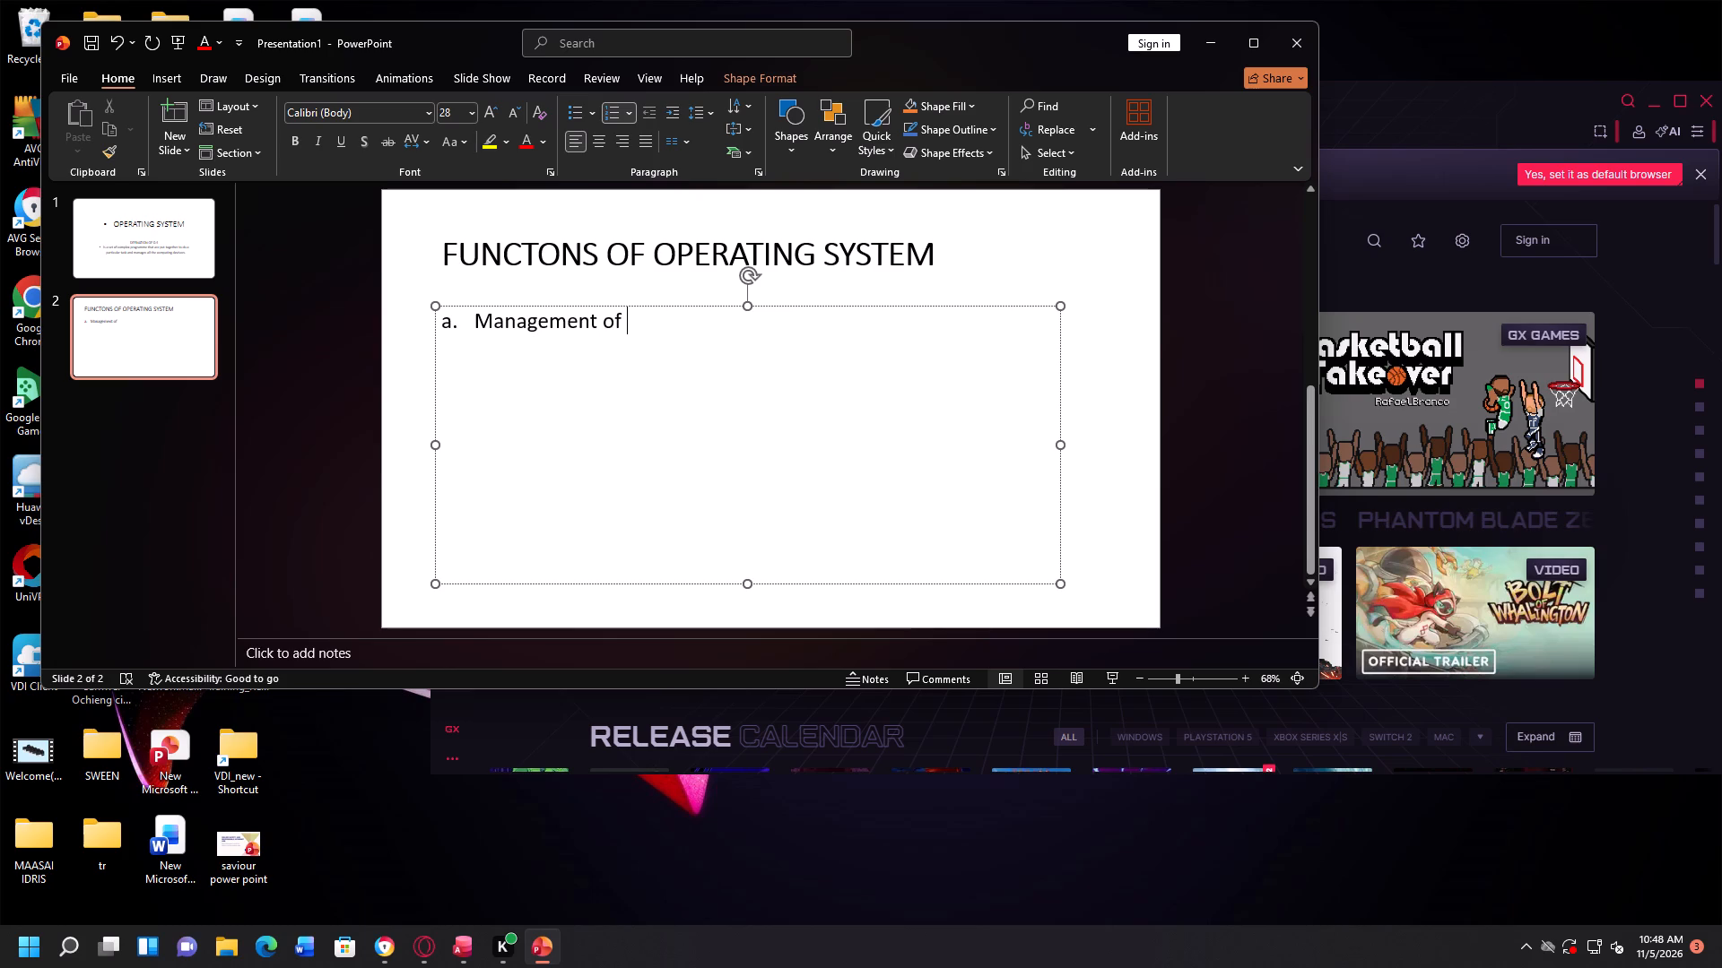
key(f)
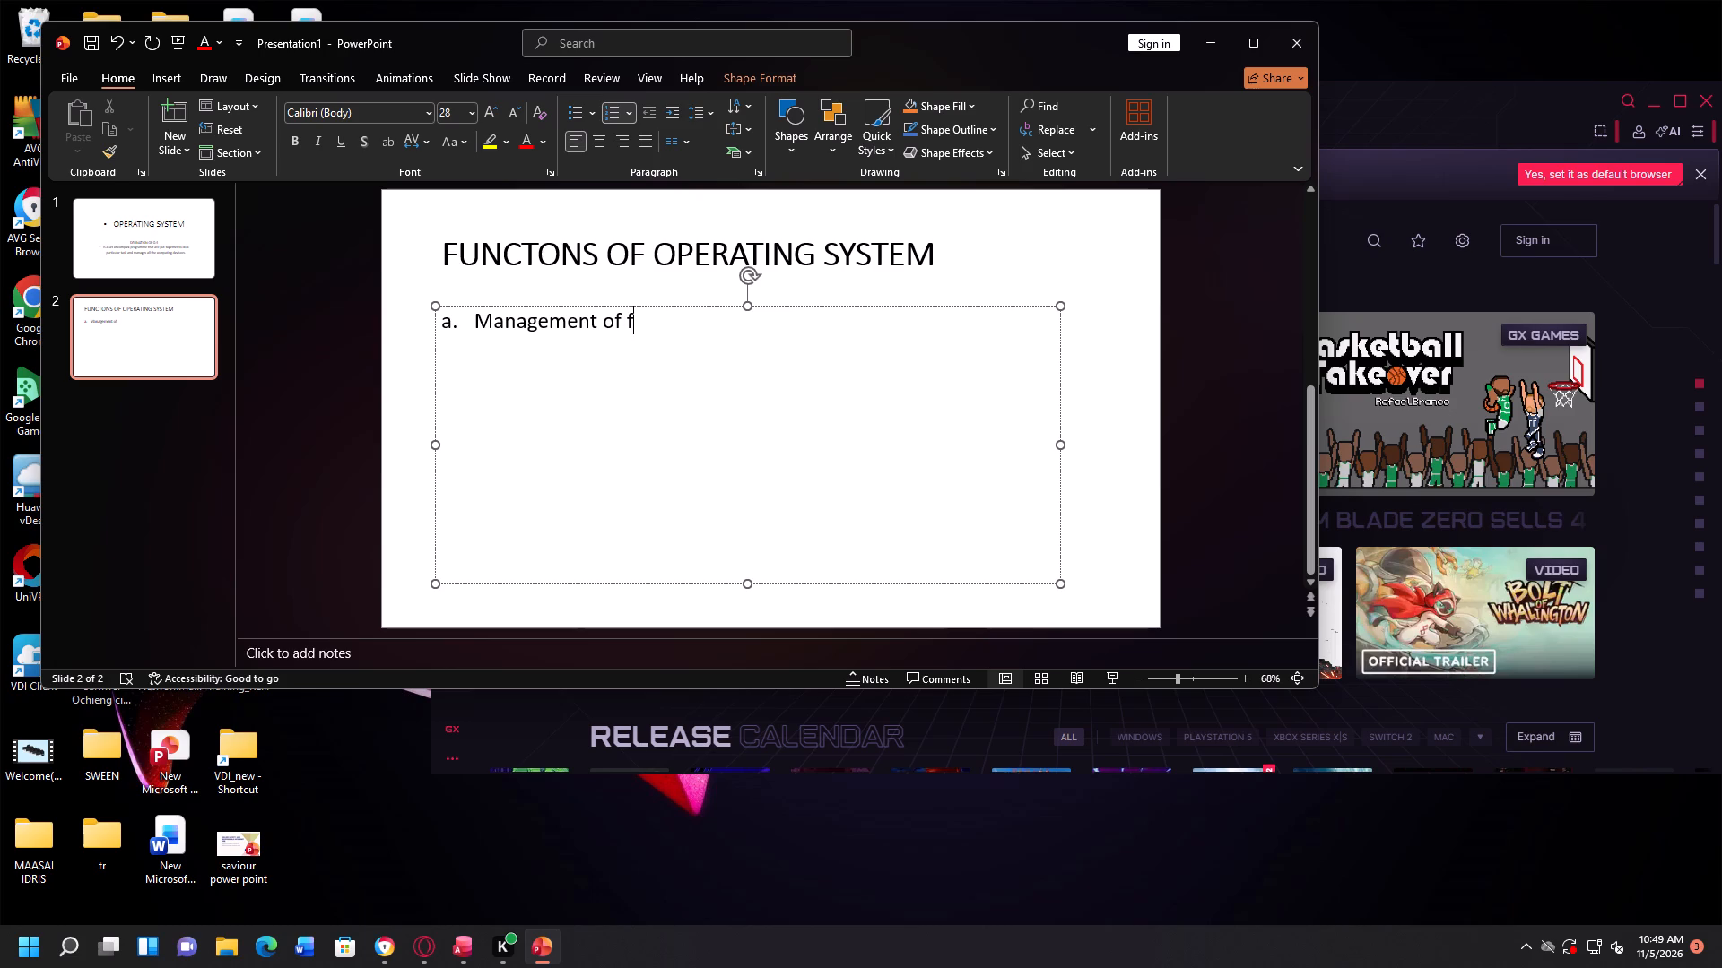
text(ile)
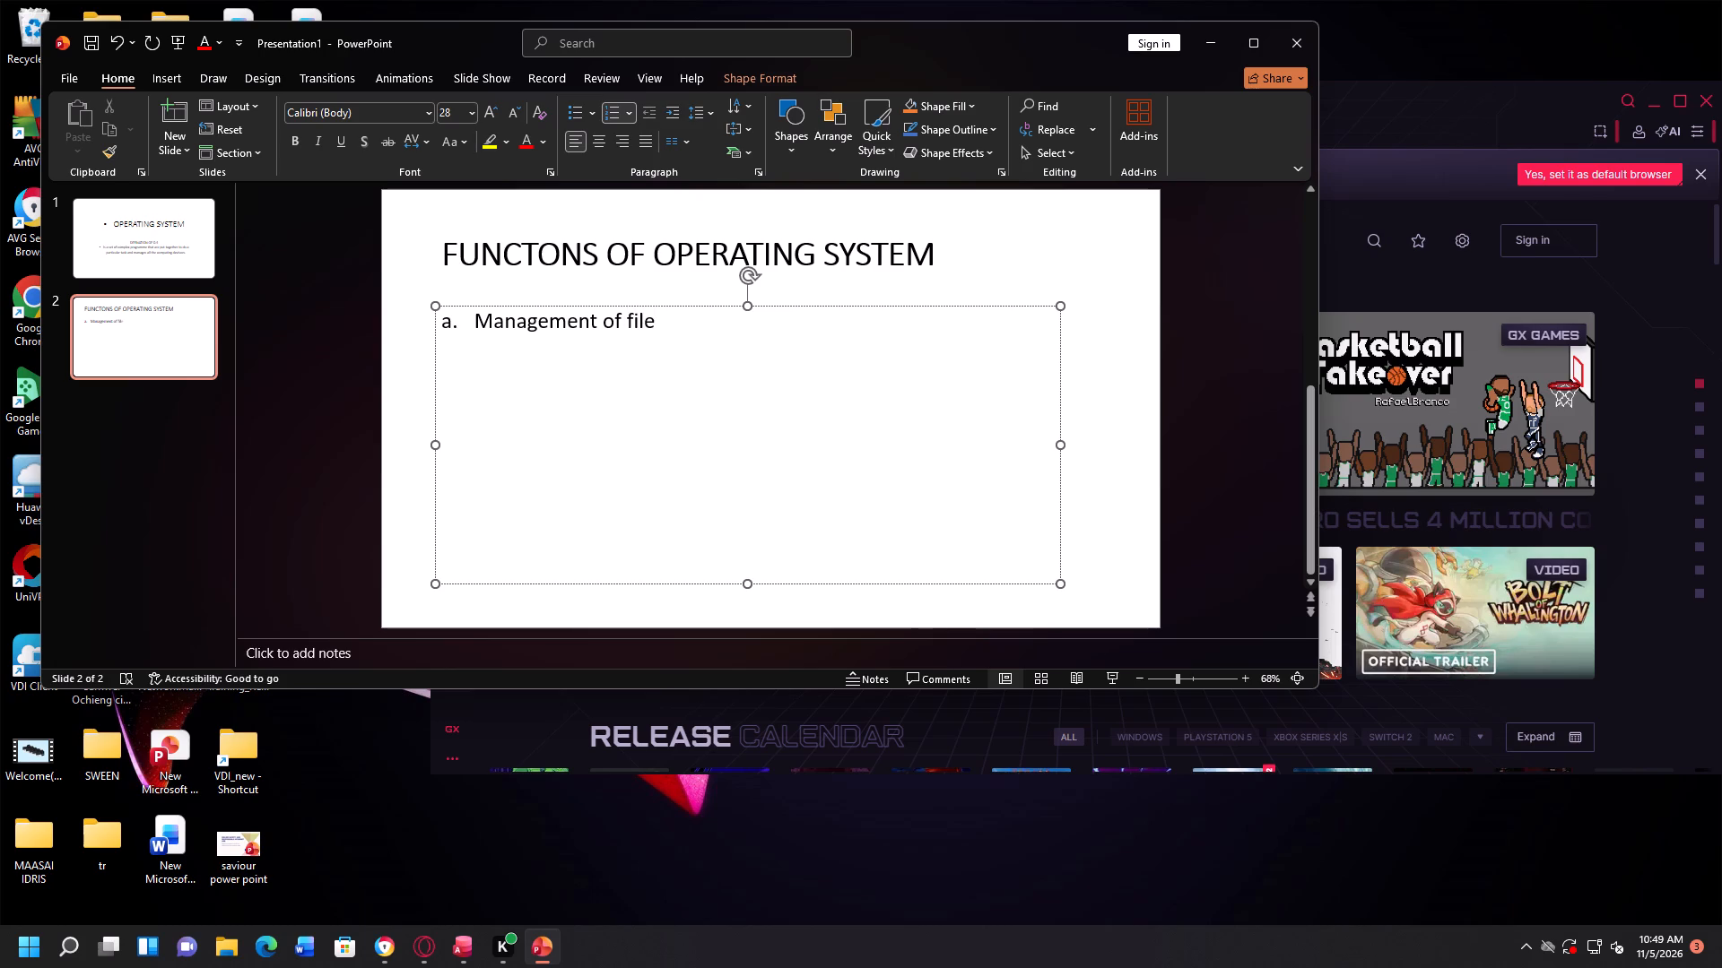
key(s)
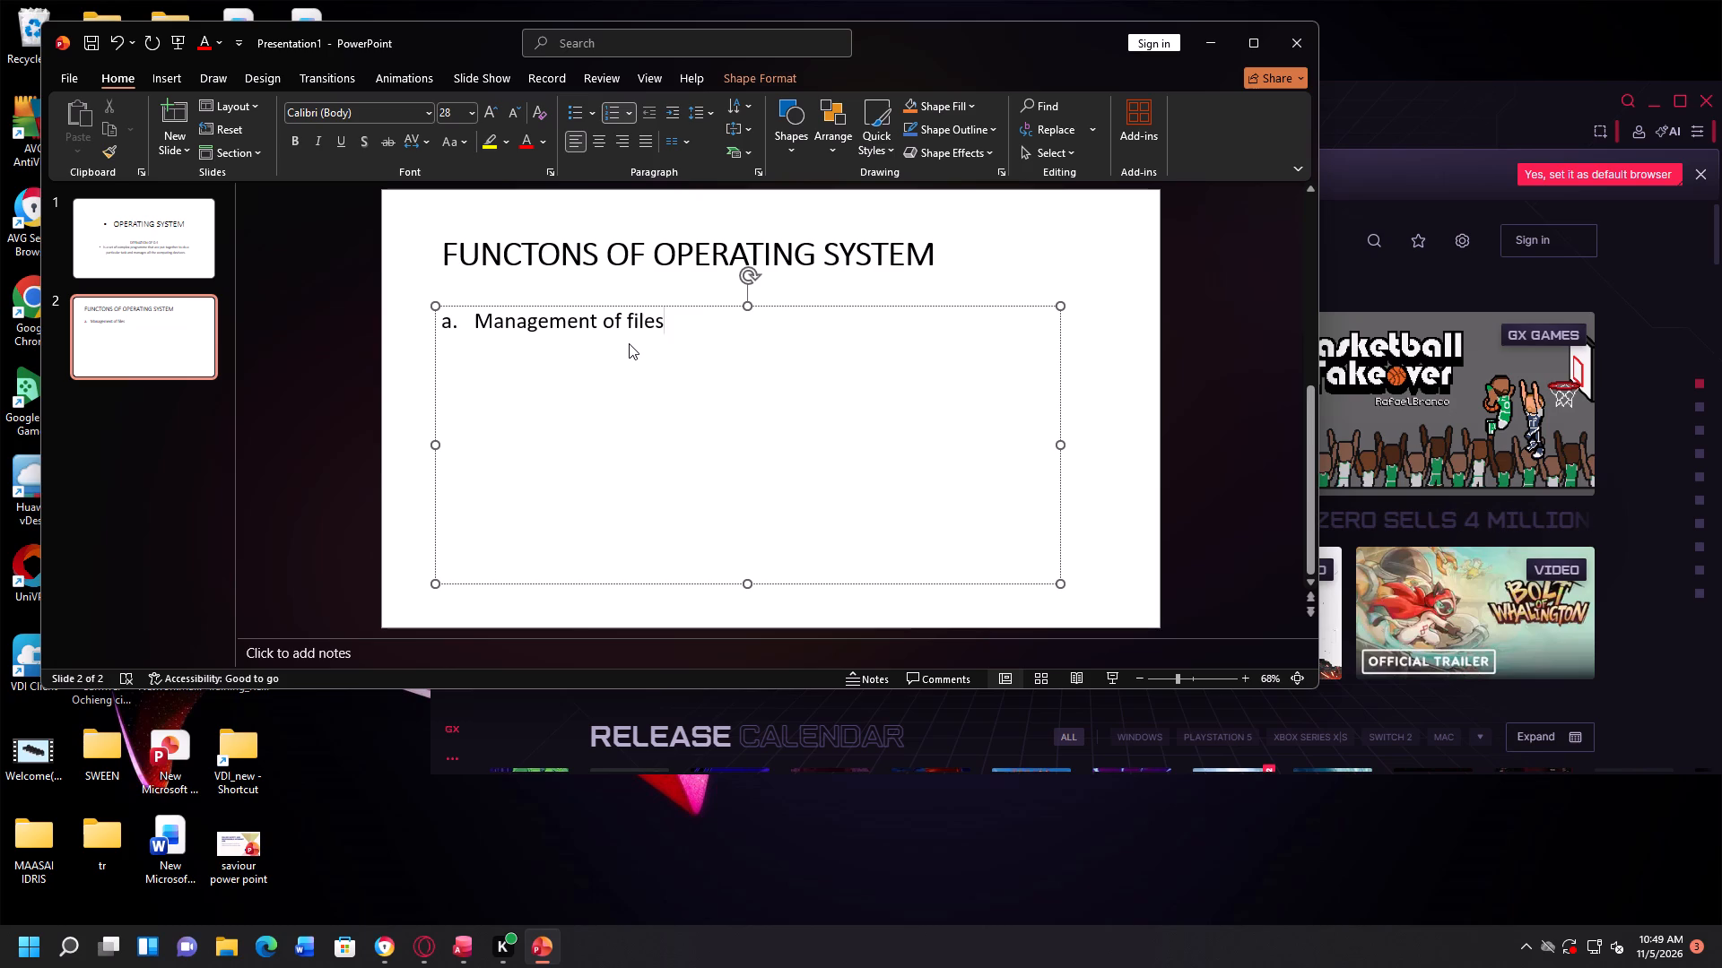
key(space)
key(a)
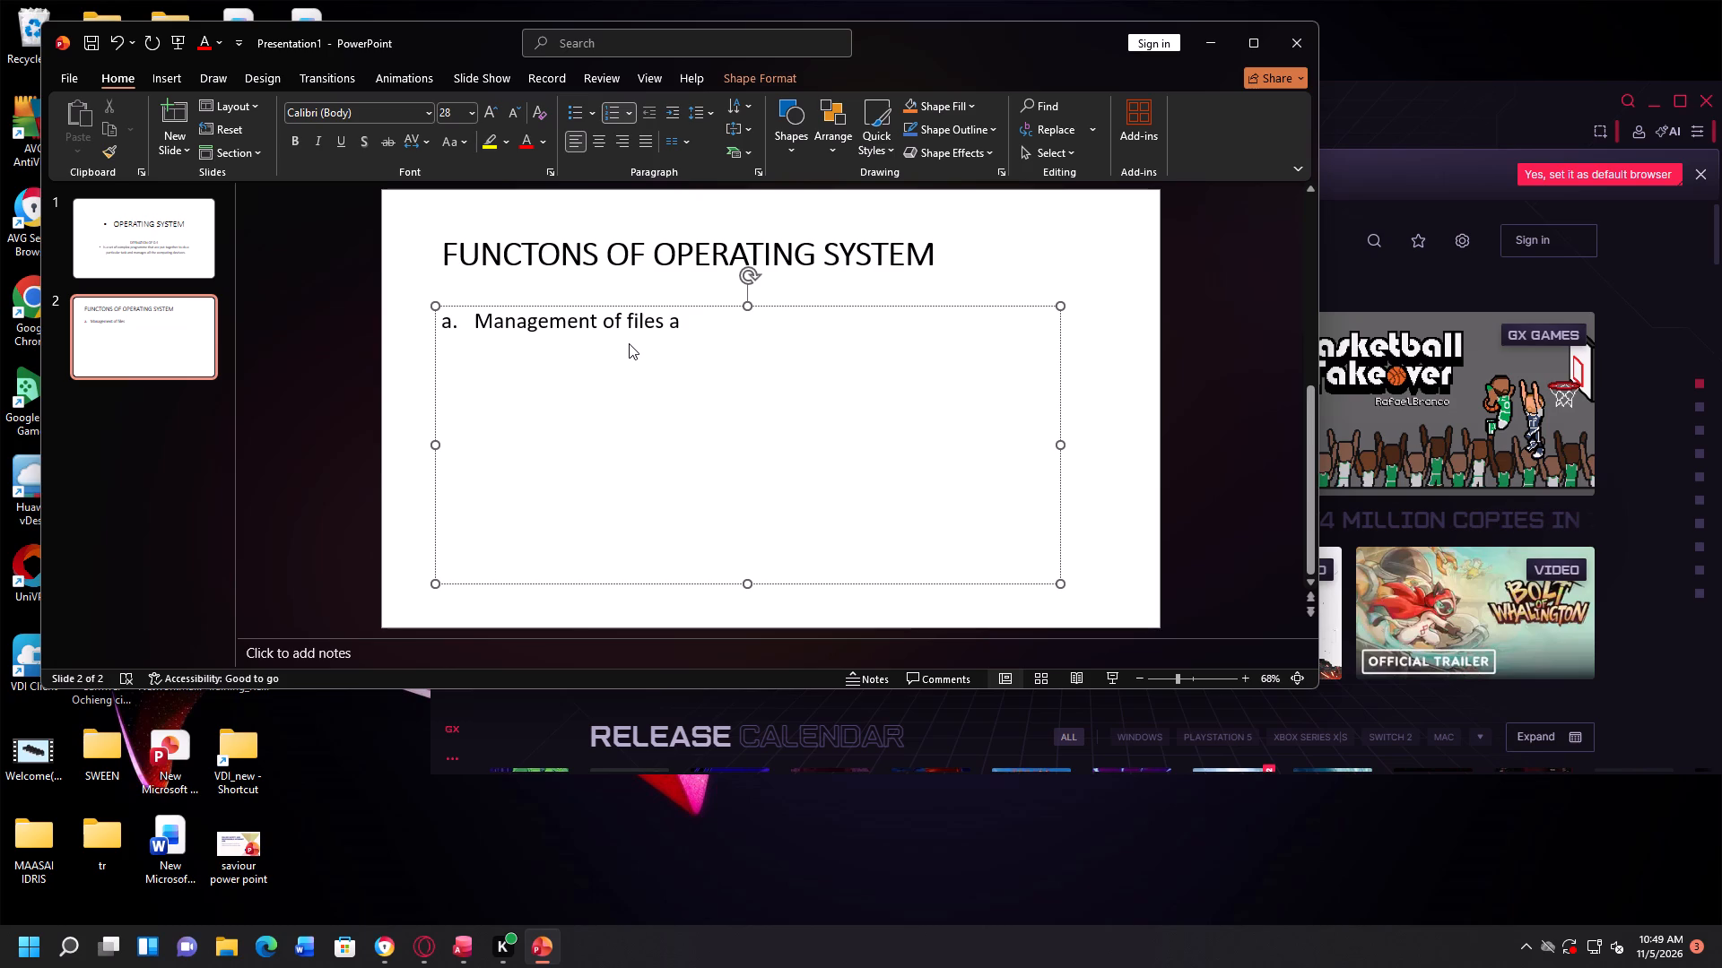
text(nd)
key(space)
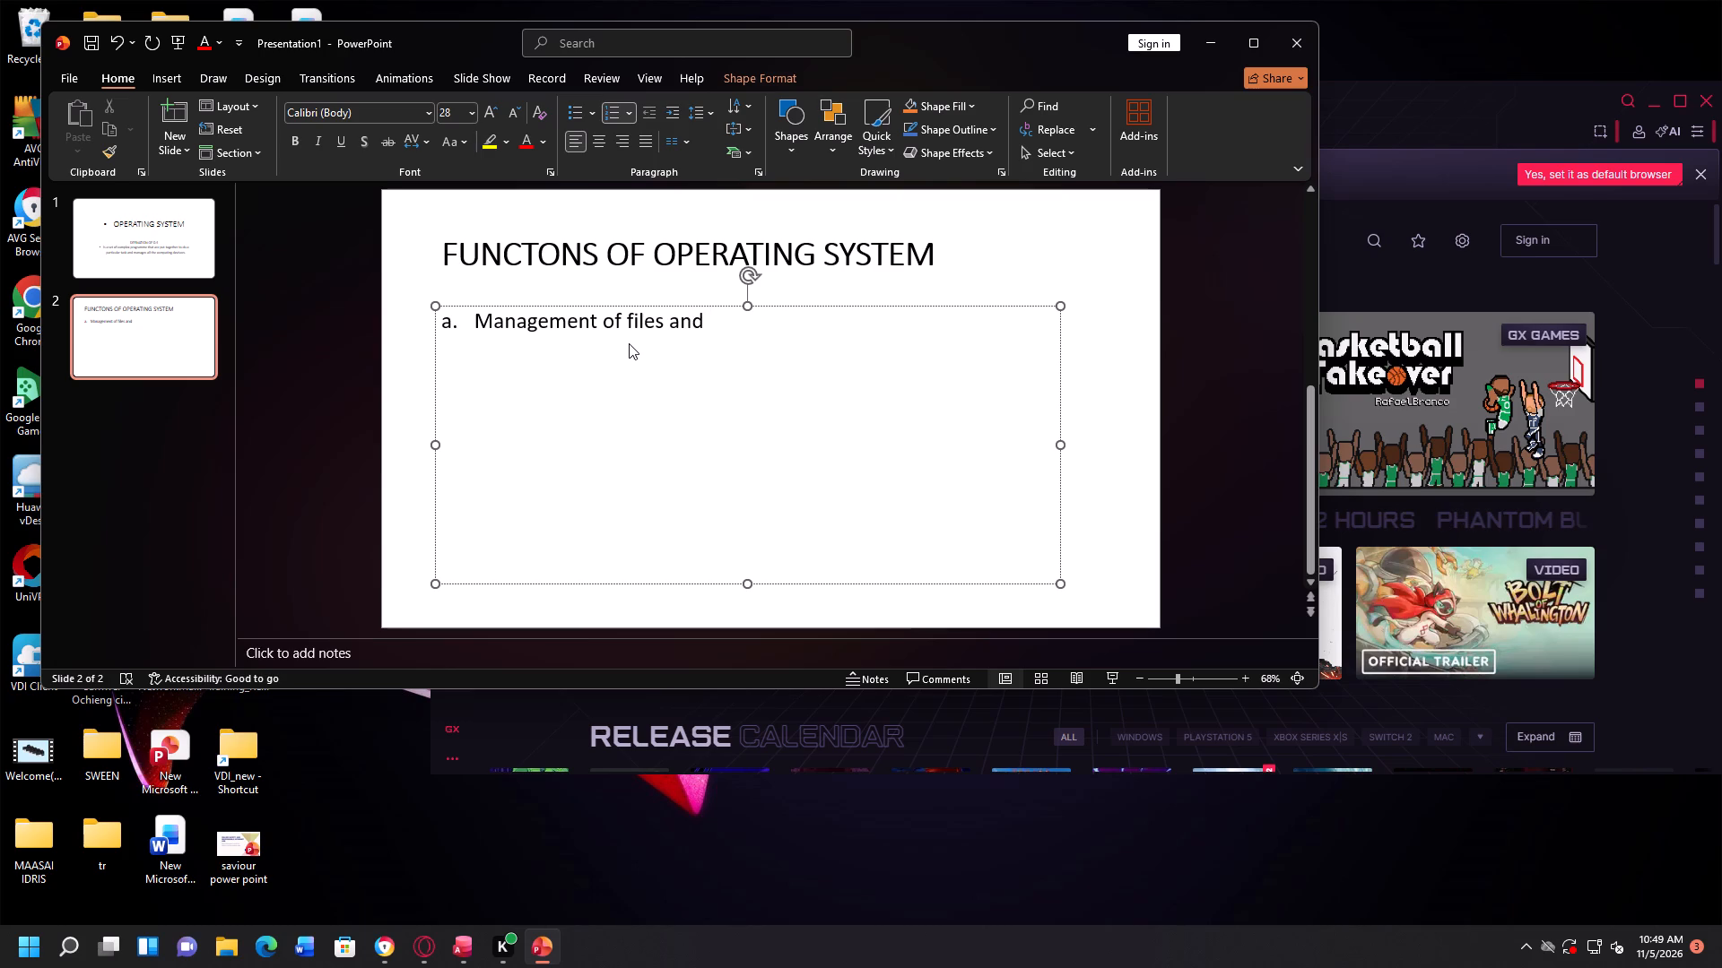
key(f)
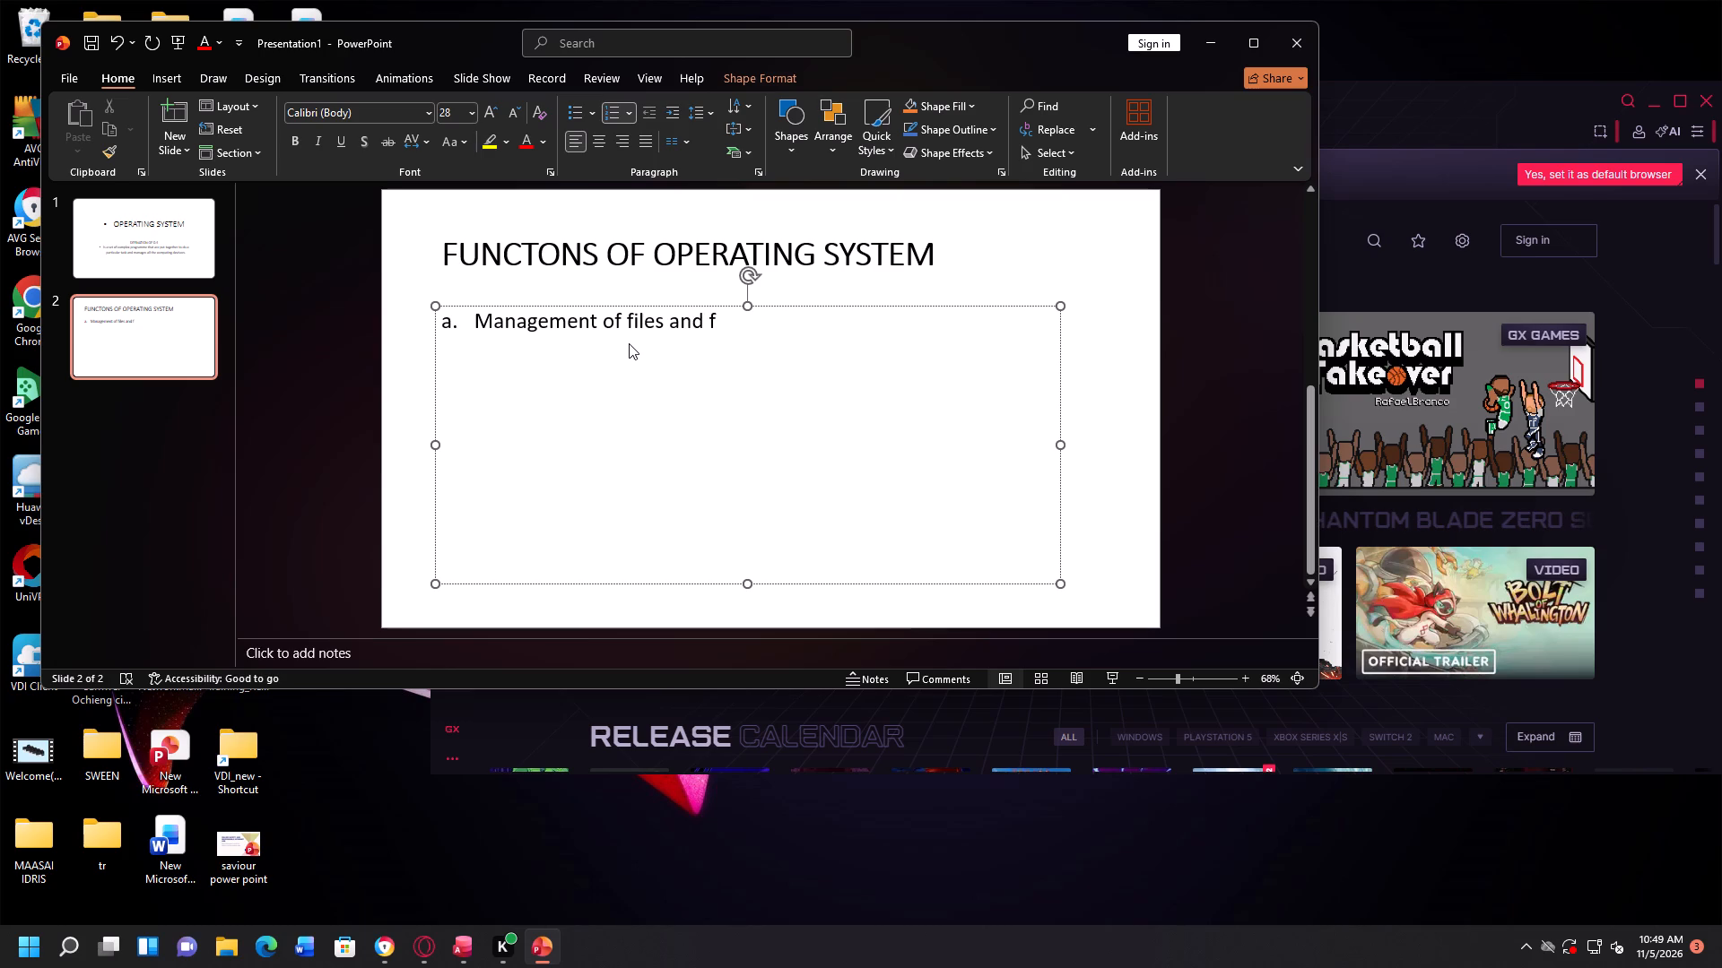
text(older)
key(s)
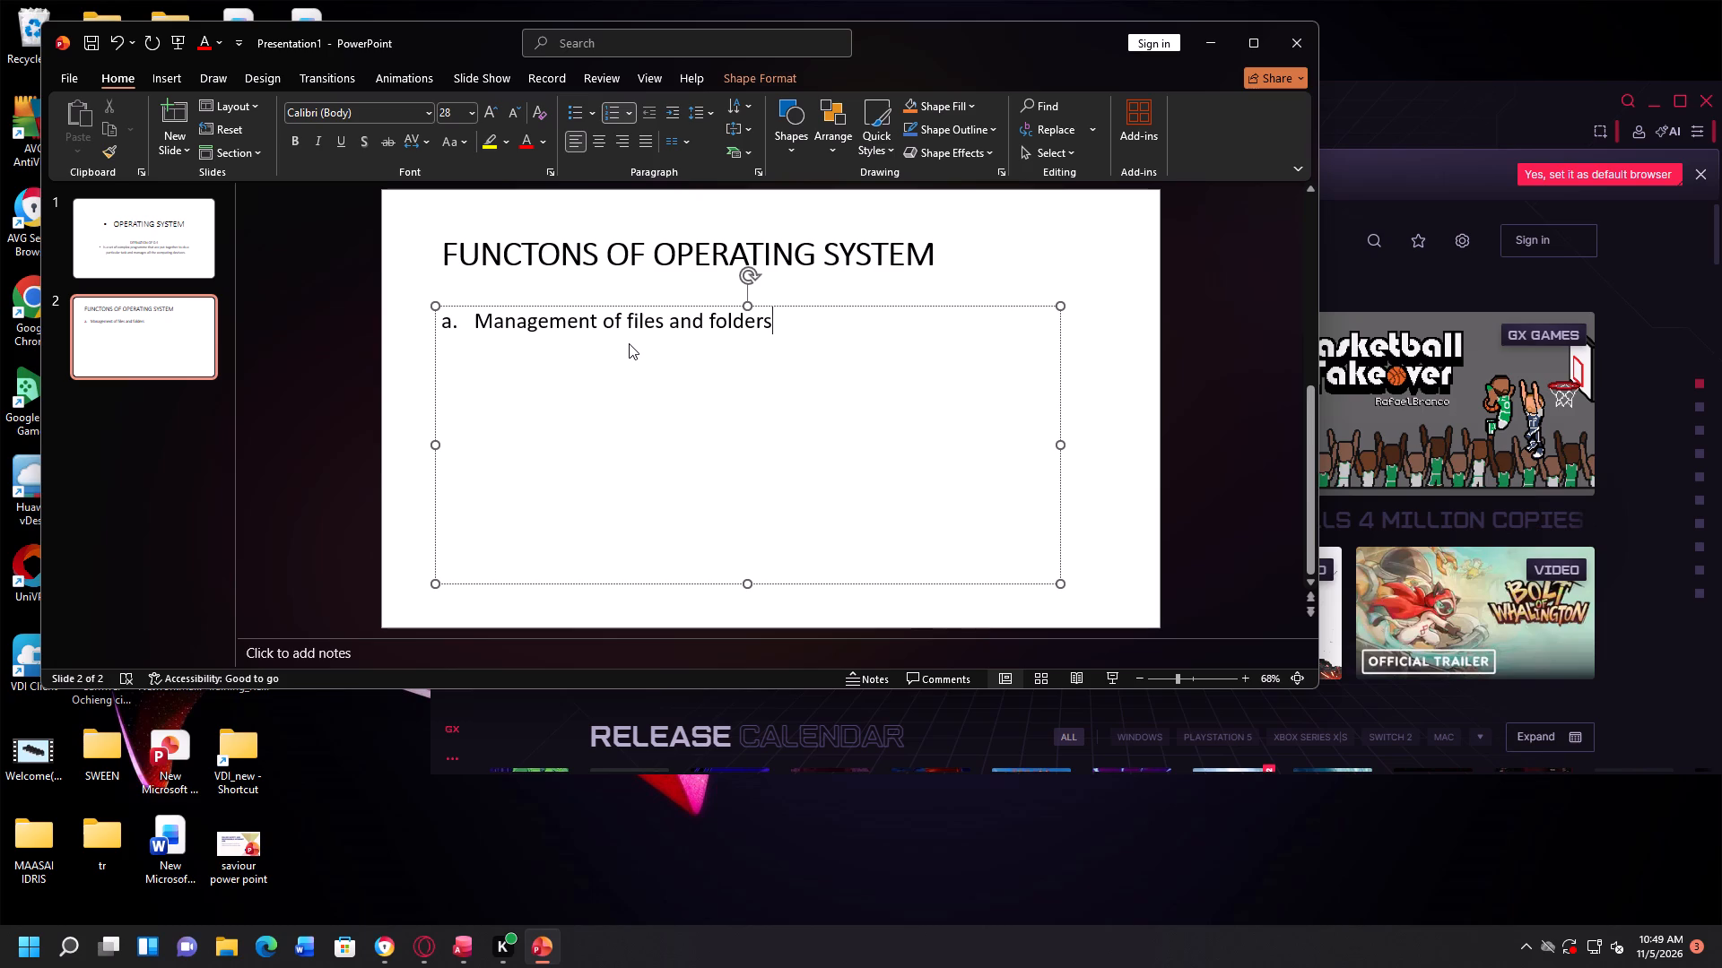
Add "Error reporting" as list item b on slide 2.
key(Return)
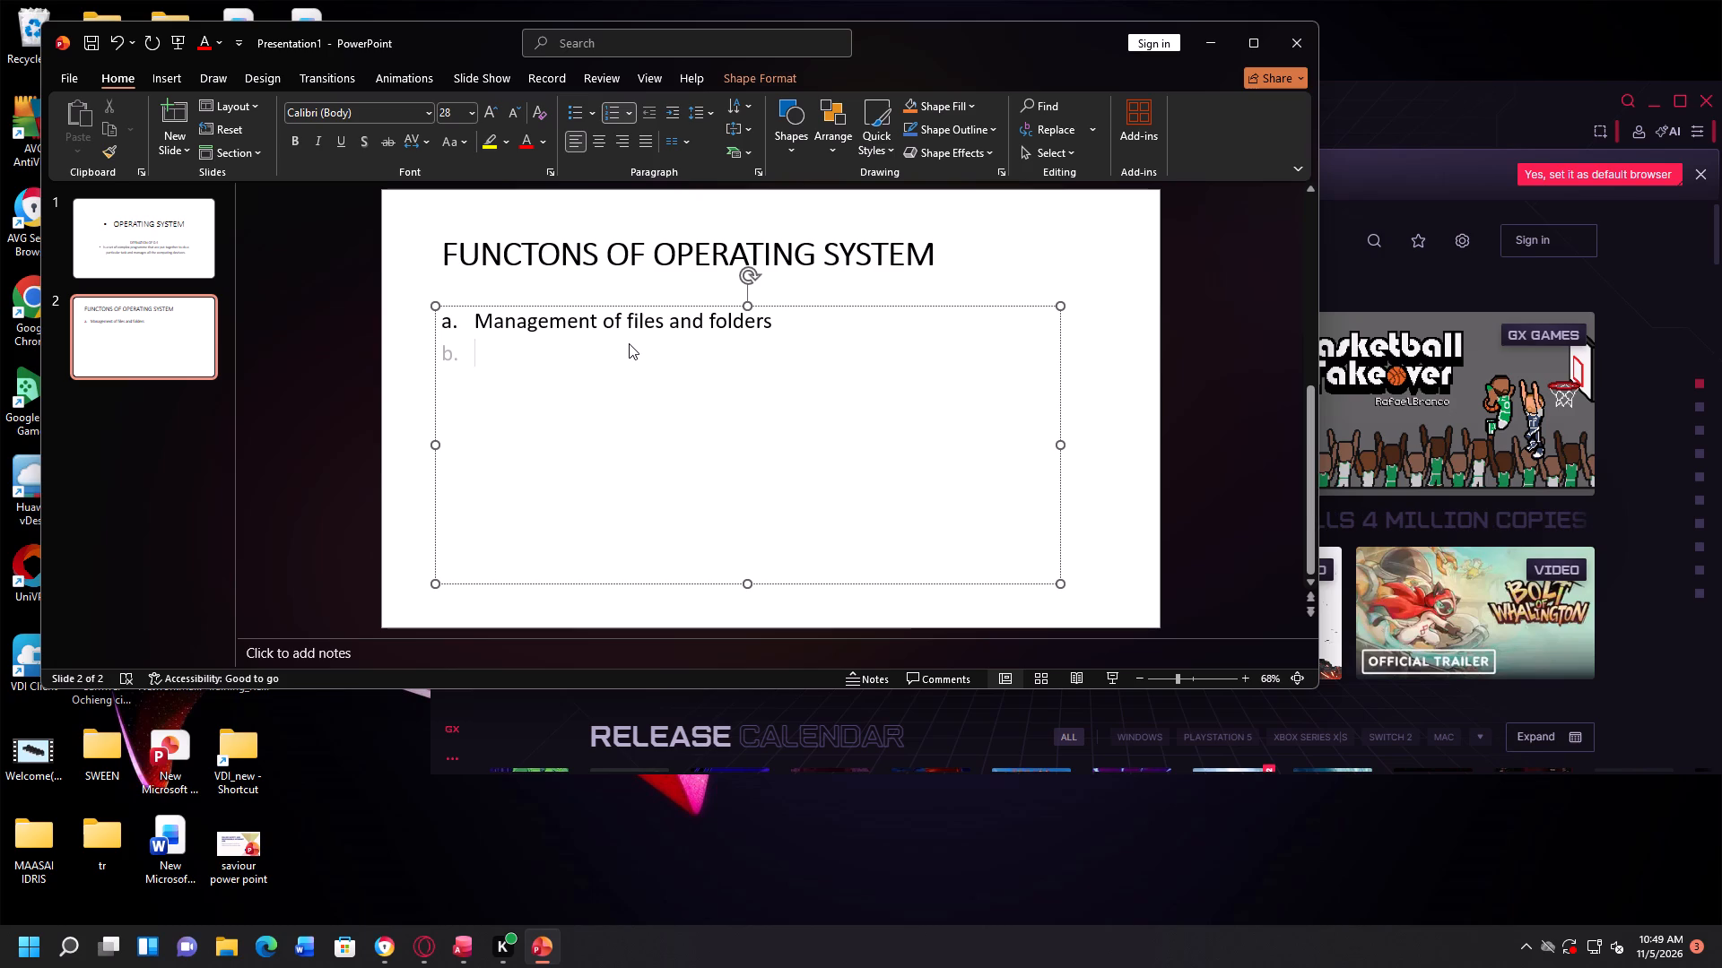
key(m)
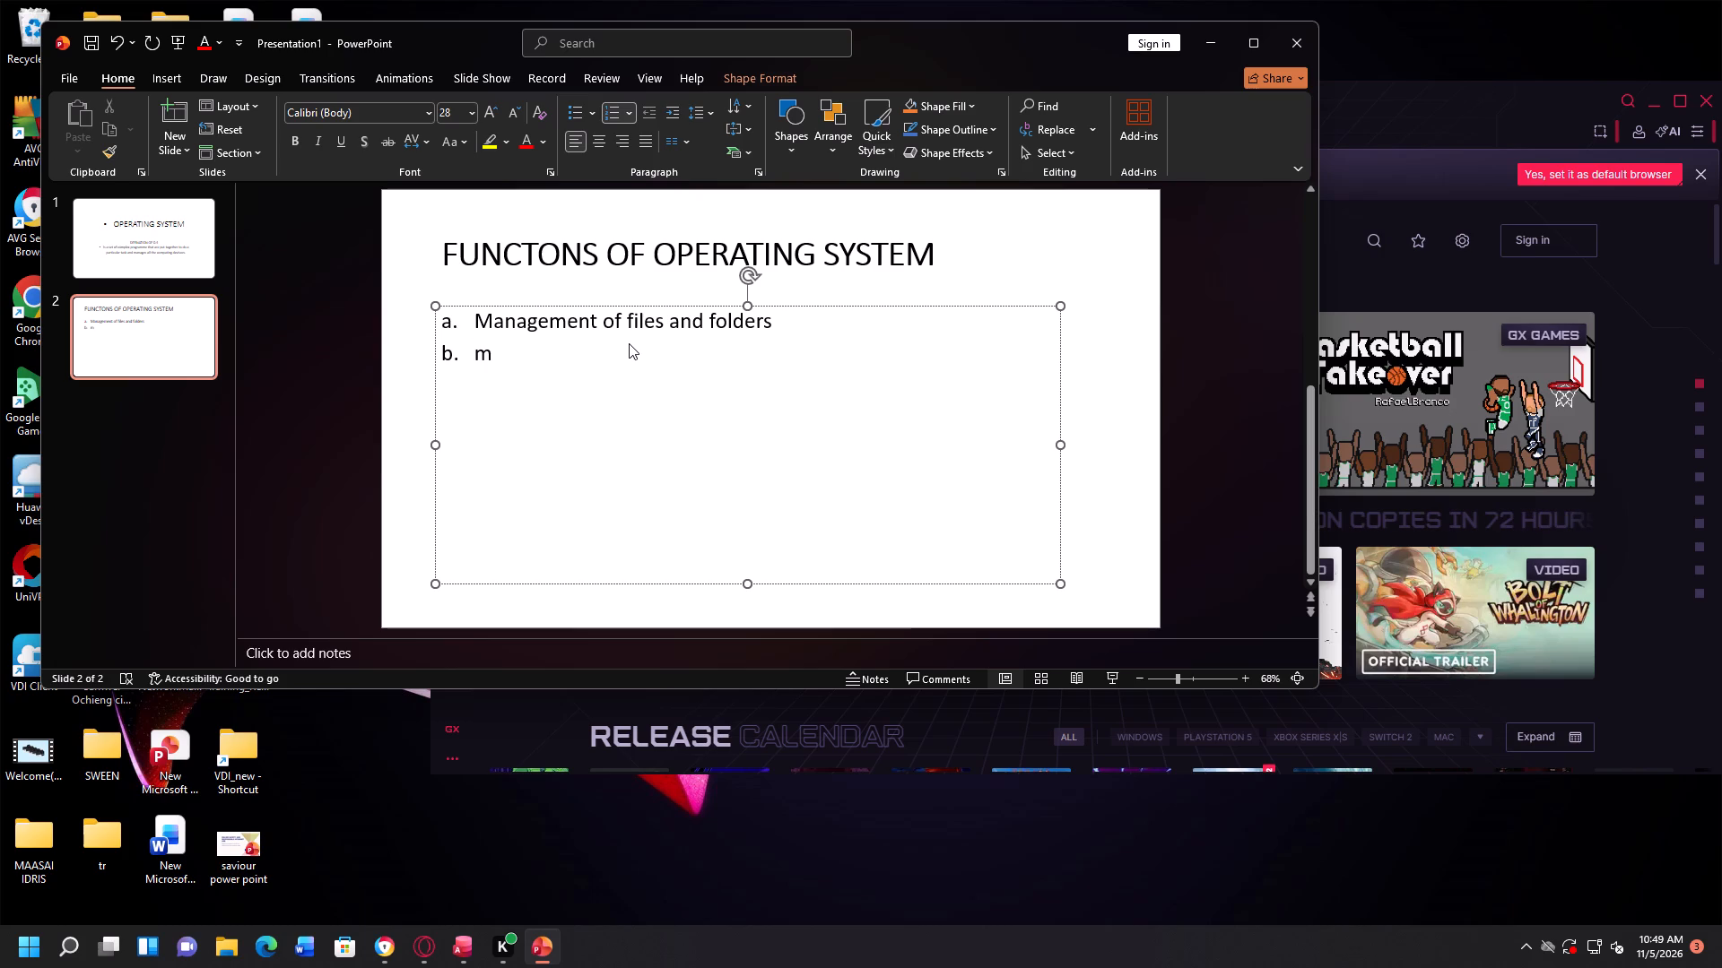
key(BackSpace)
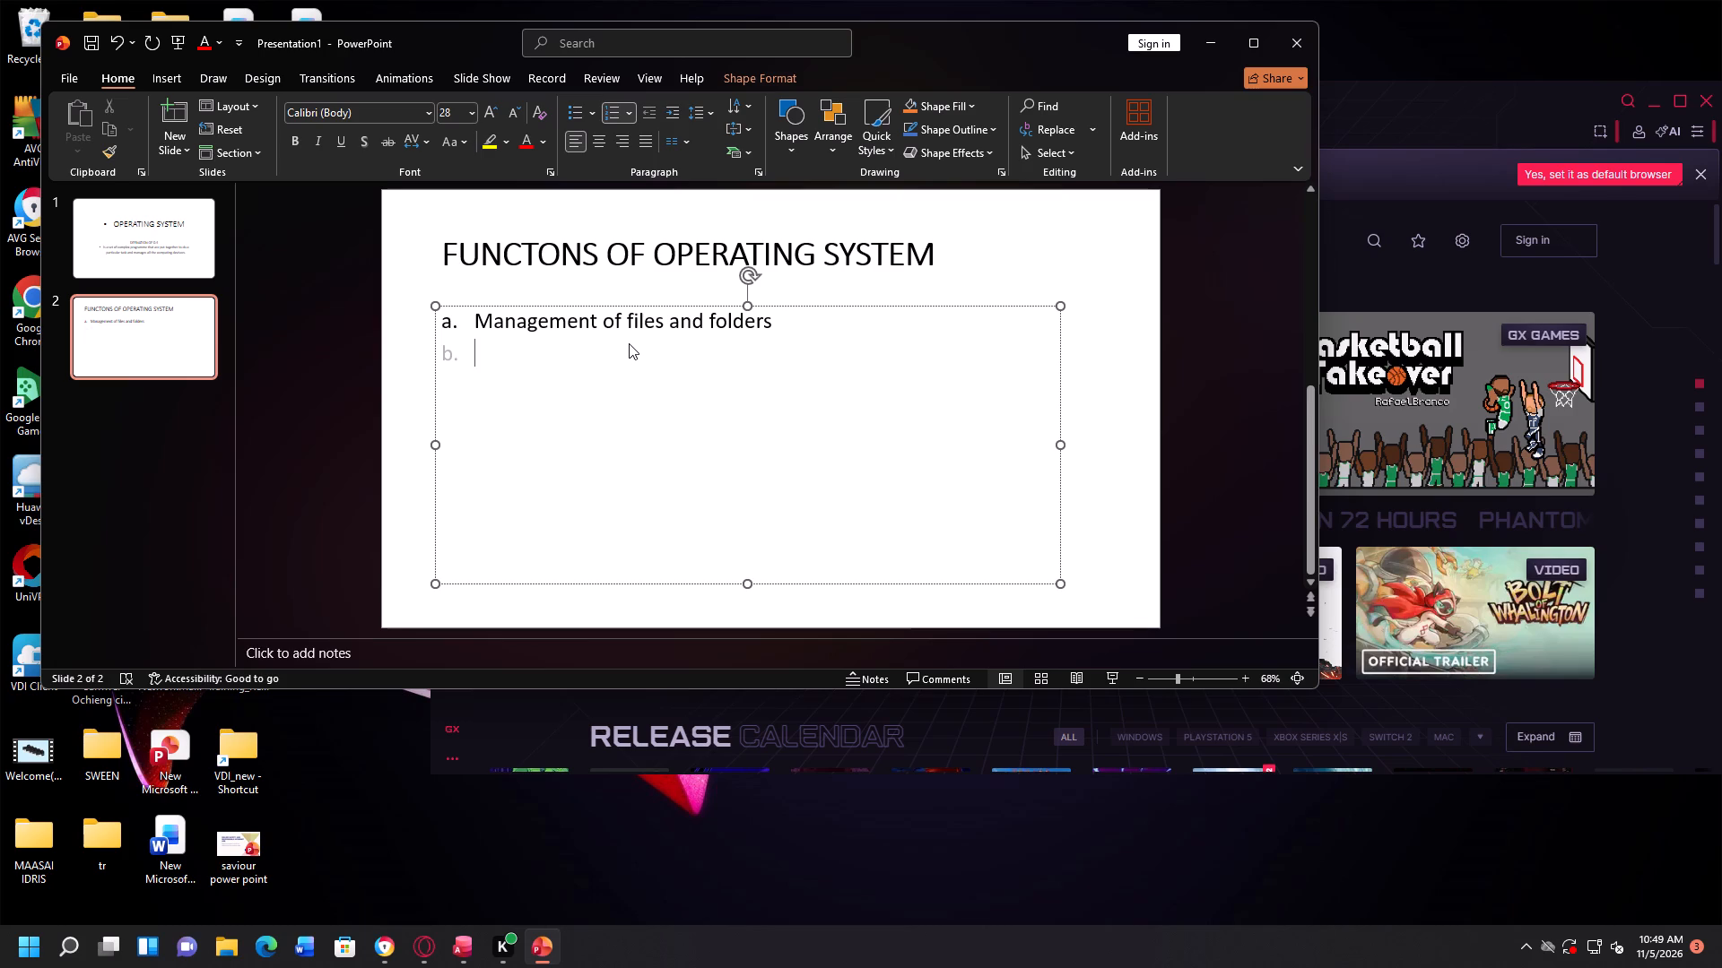
key(e)
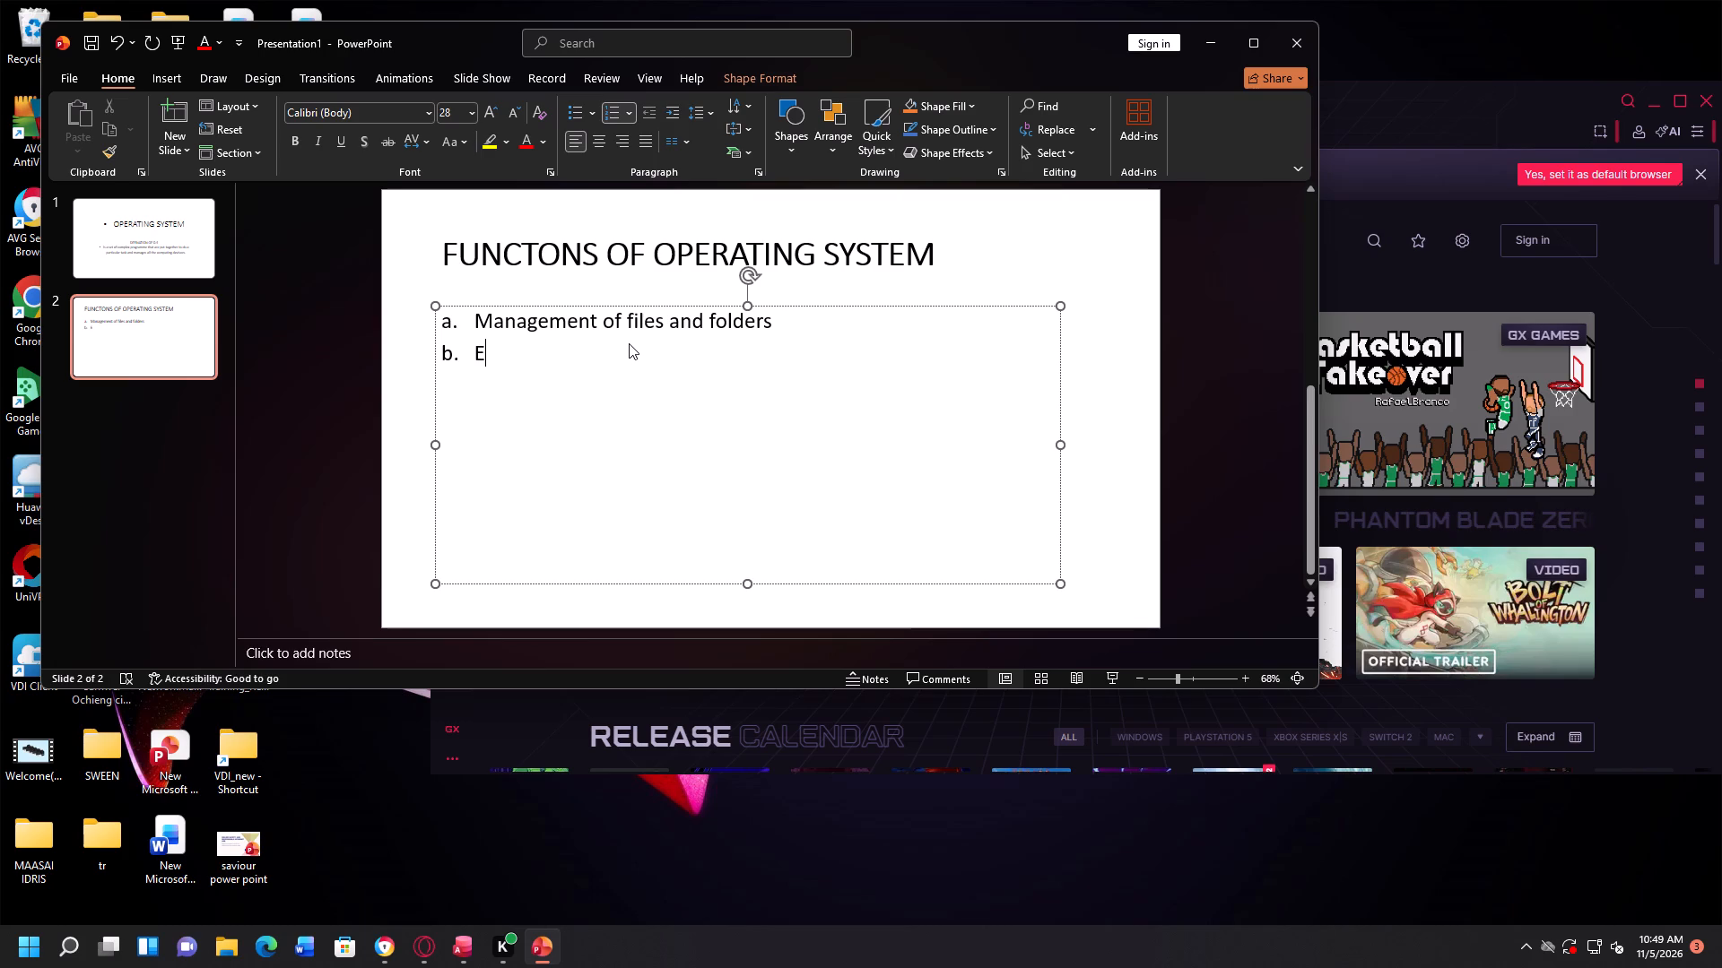
text(rr)
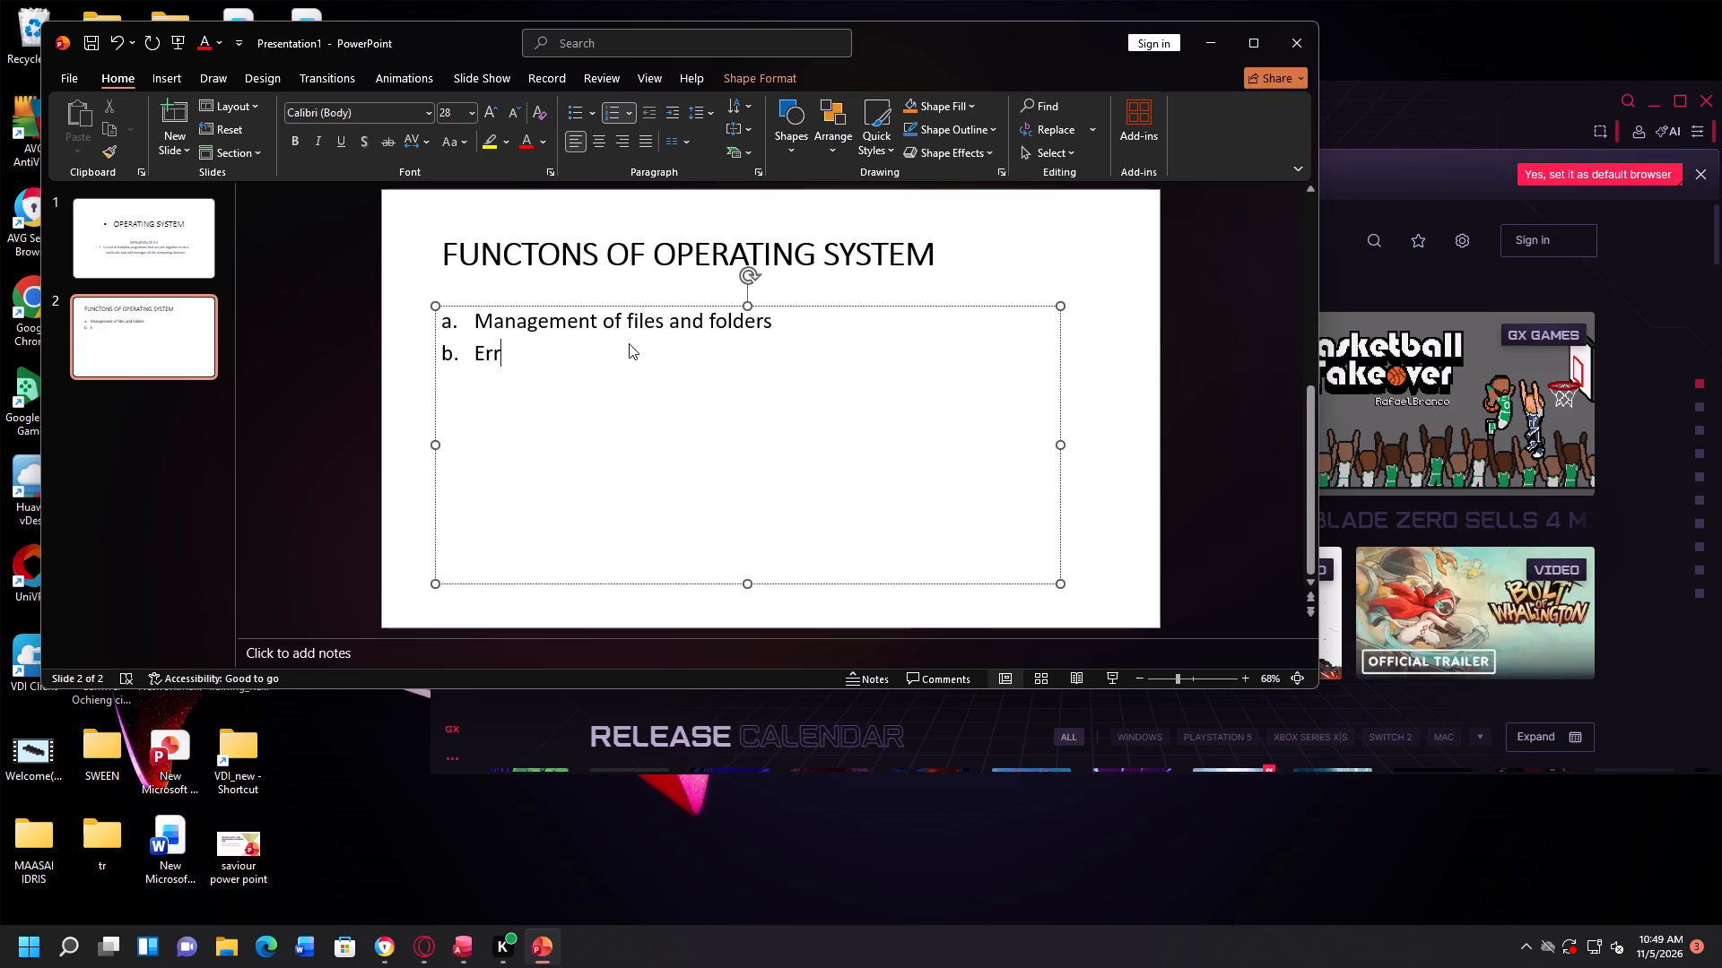
text(or)
key(space)
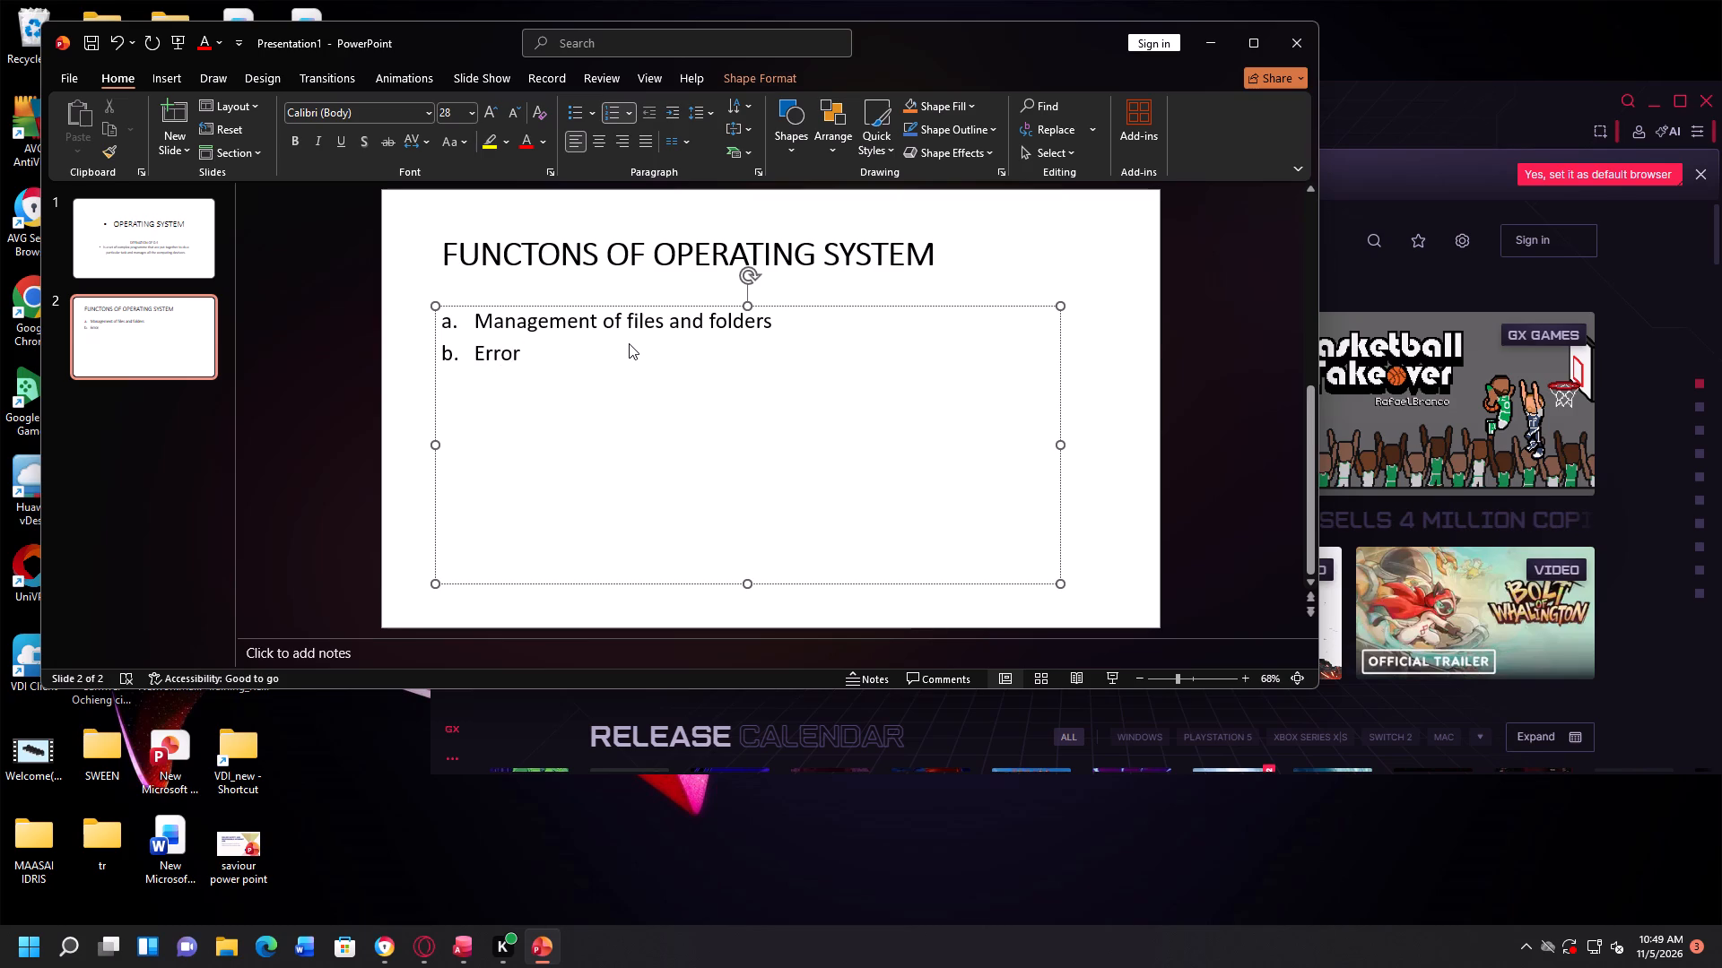
key(r)
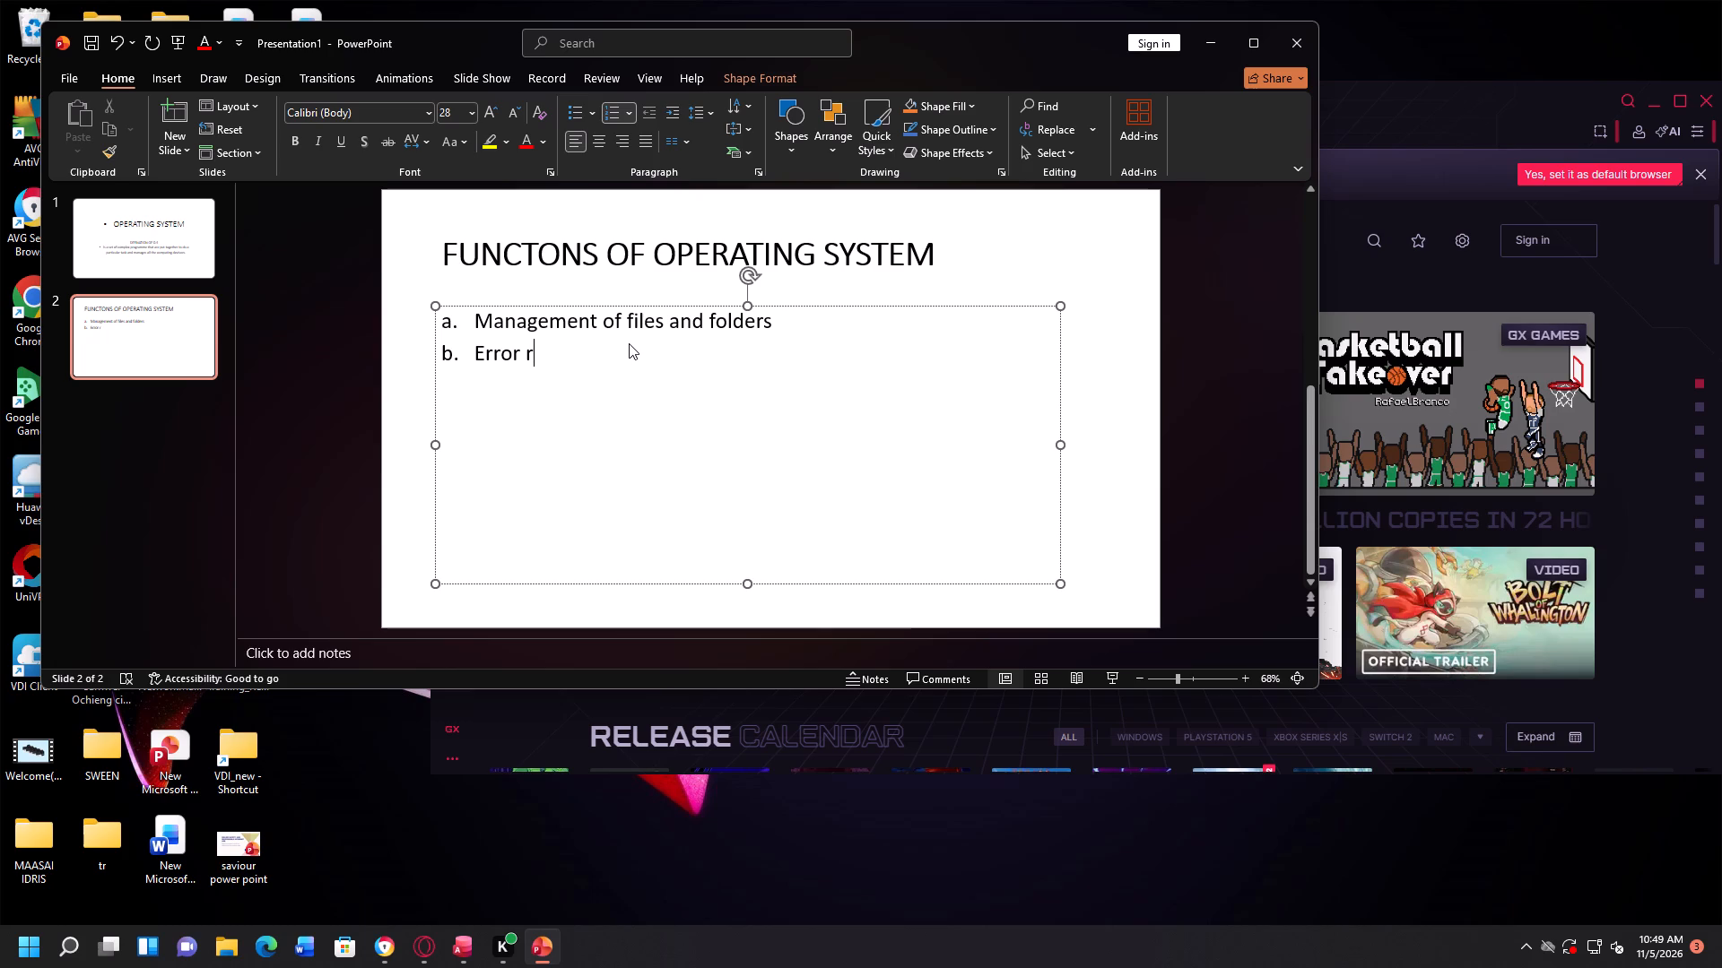
text(epo)
text(rt)
key(u)
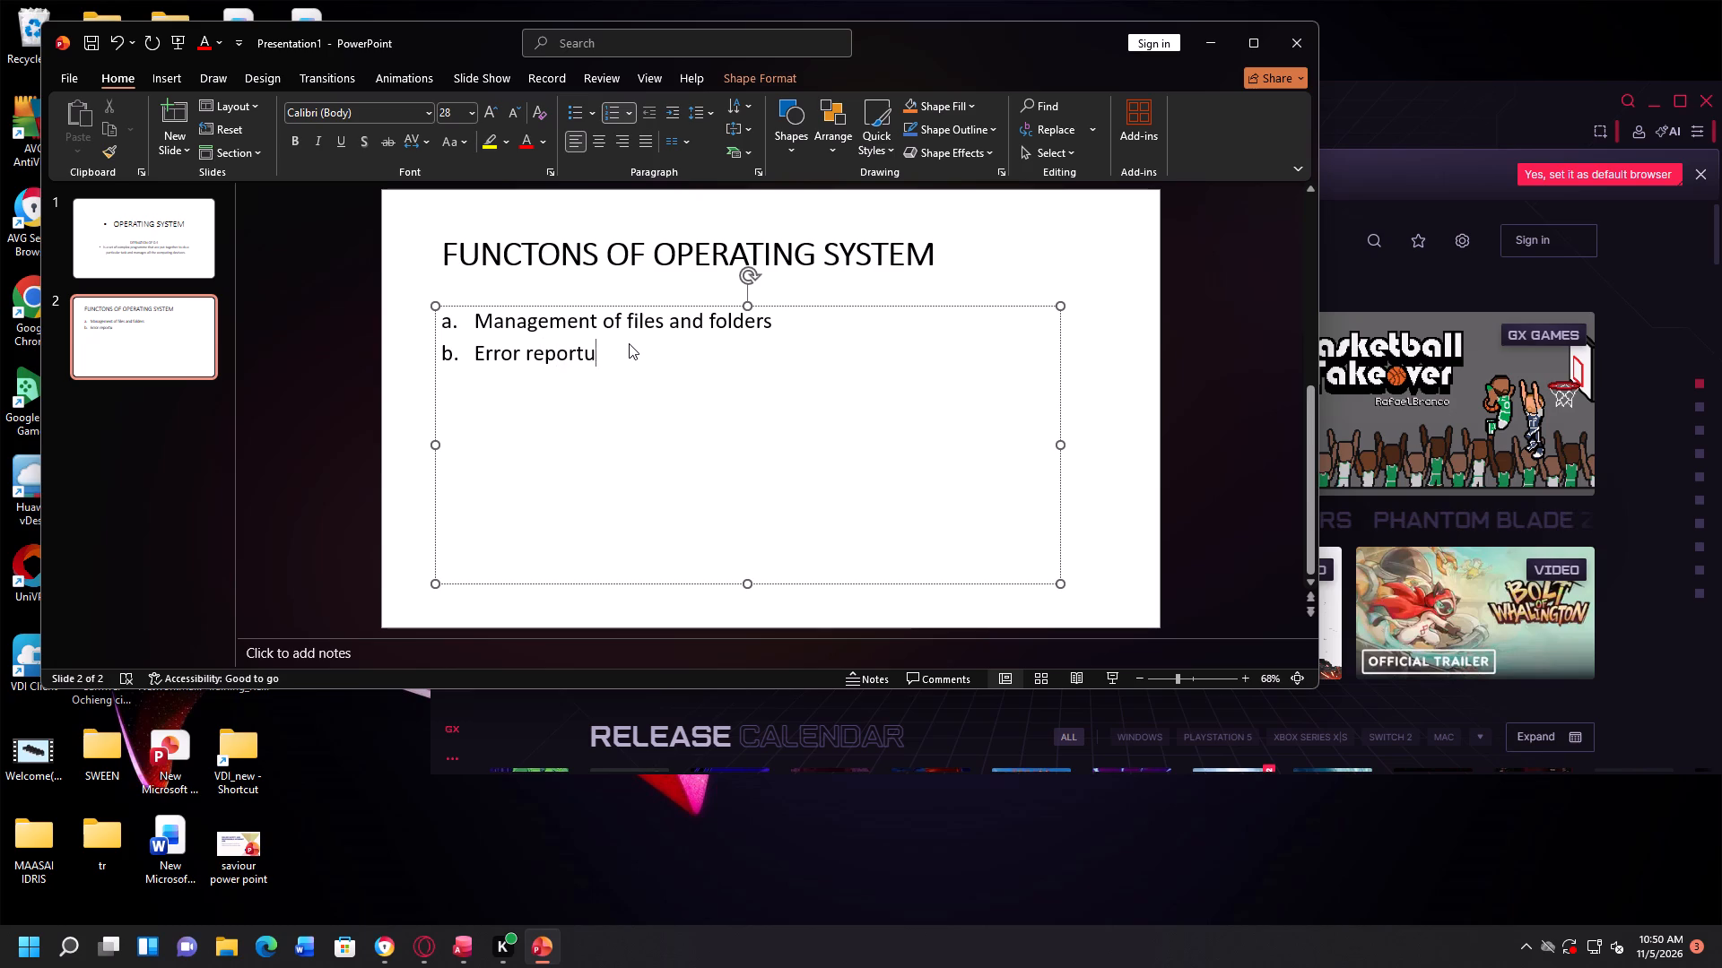
key(BackSpace)
text(ing)
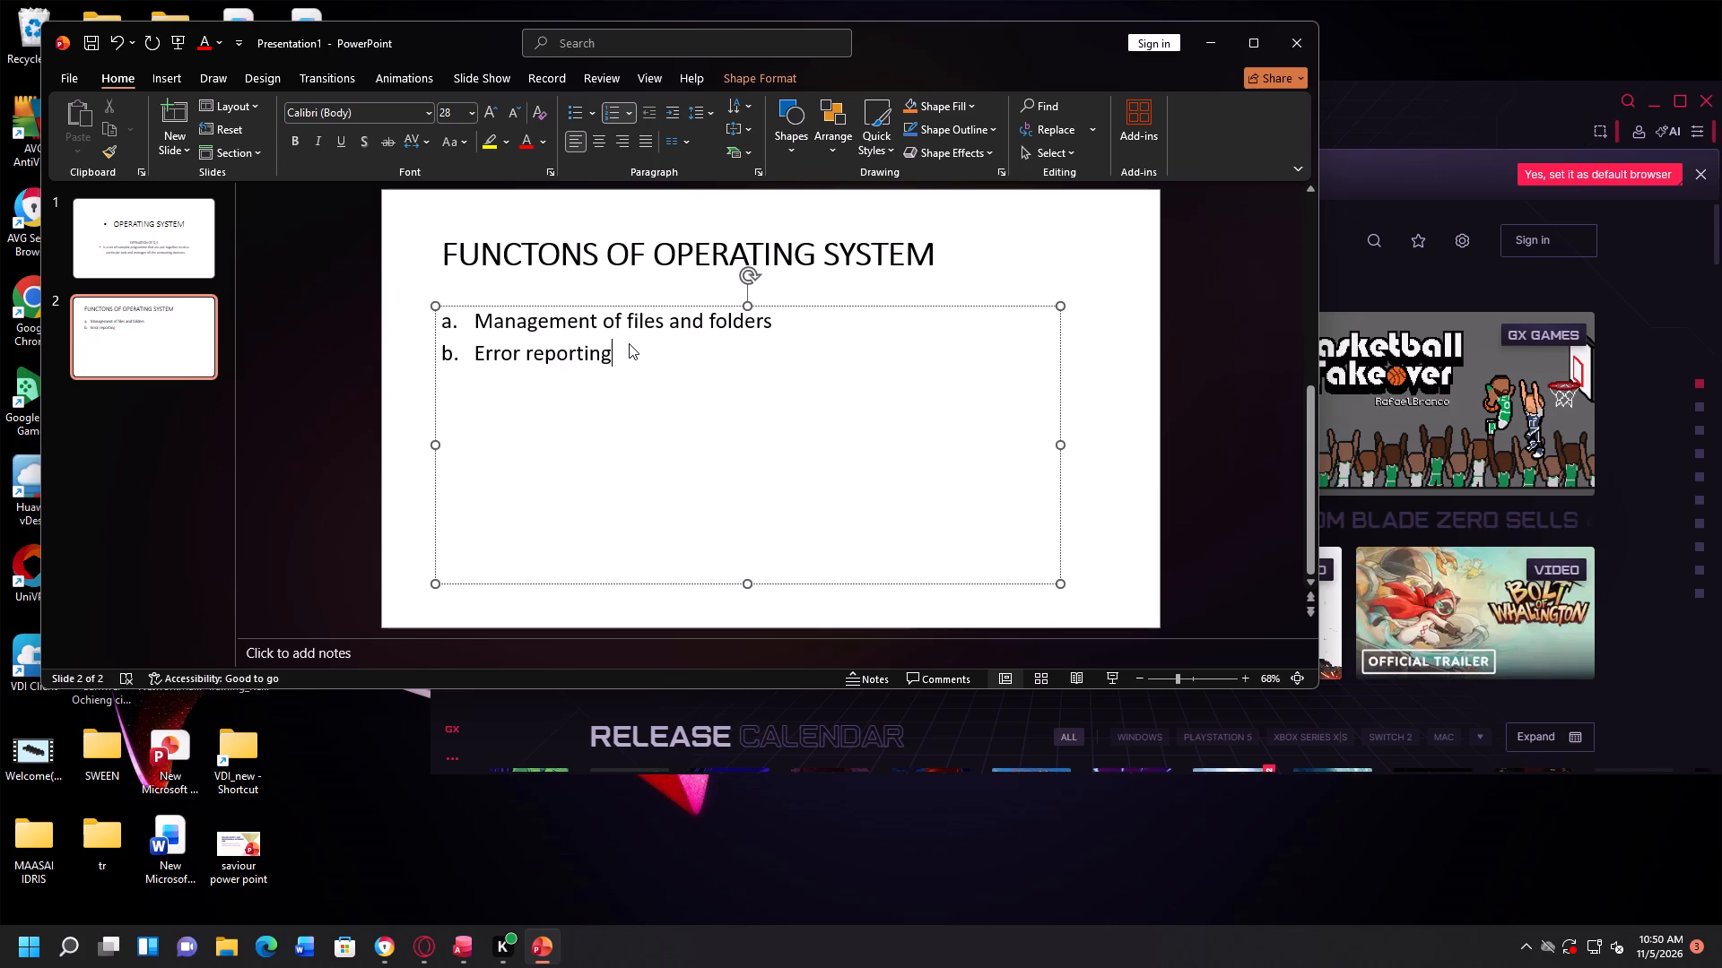
Add "Job scheduling" as list item c on slide 2, in sentence case.
key(Return)
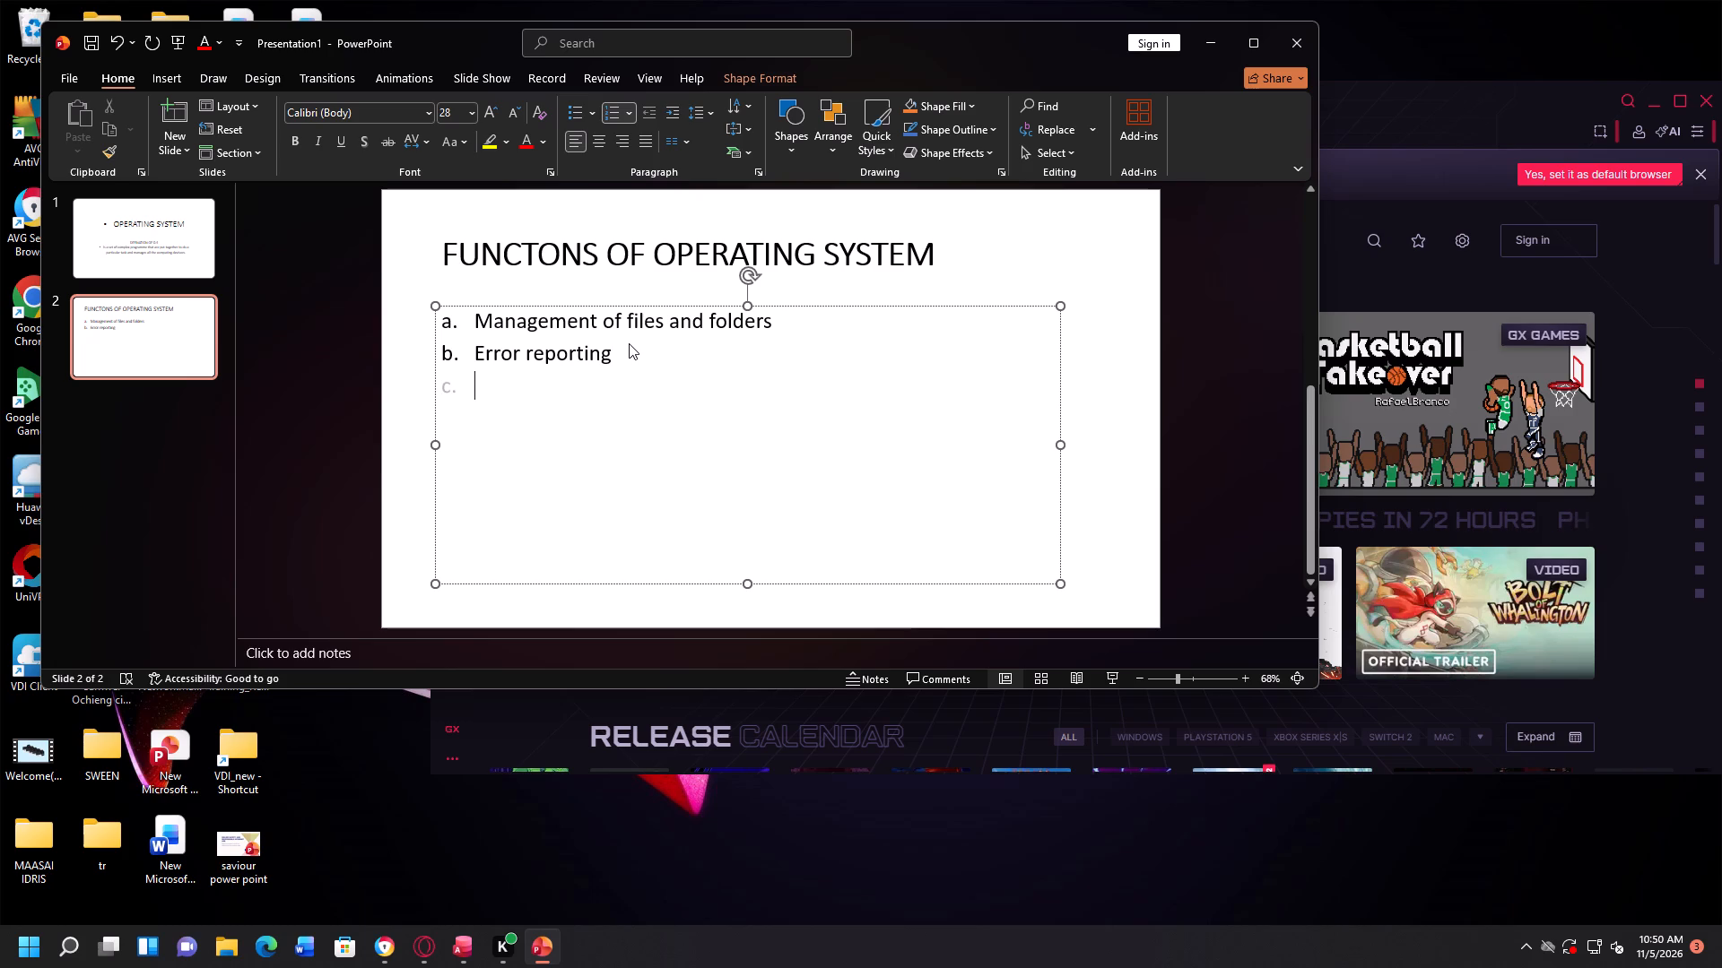
key(j)
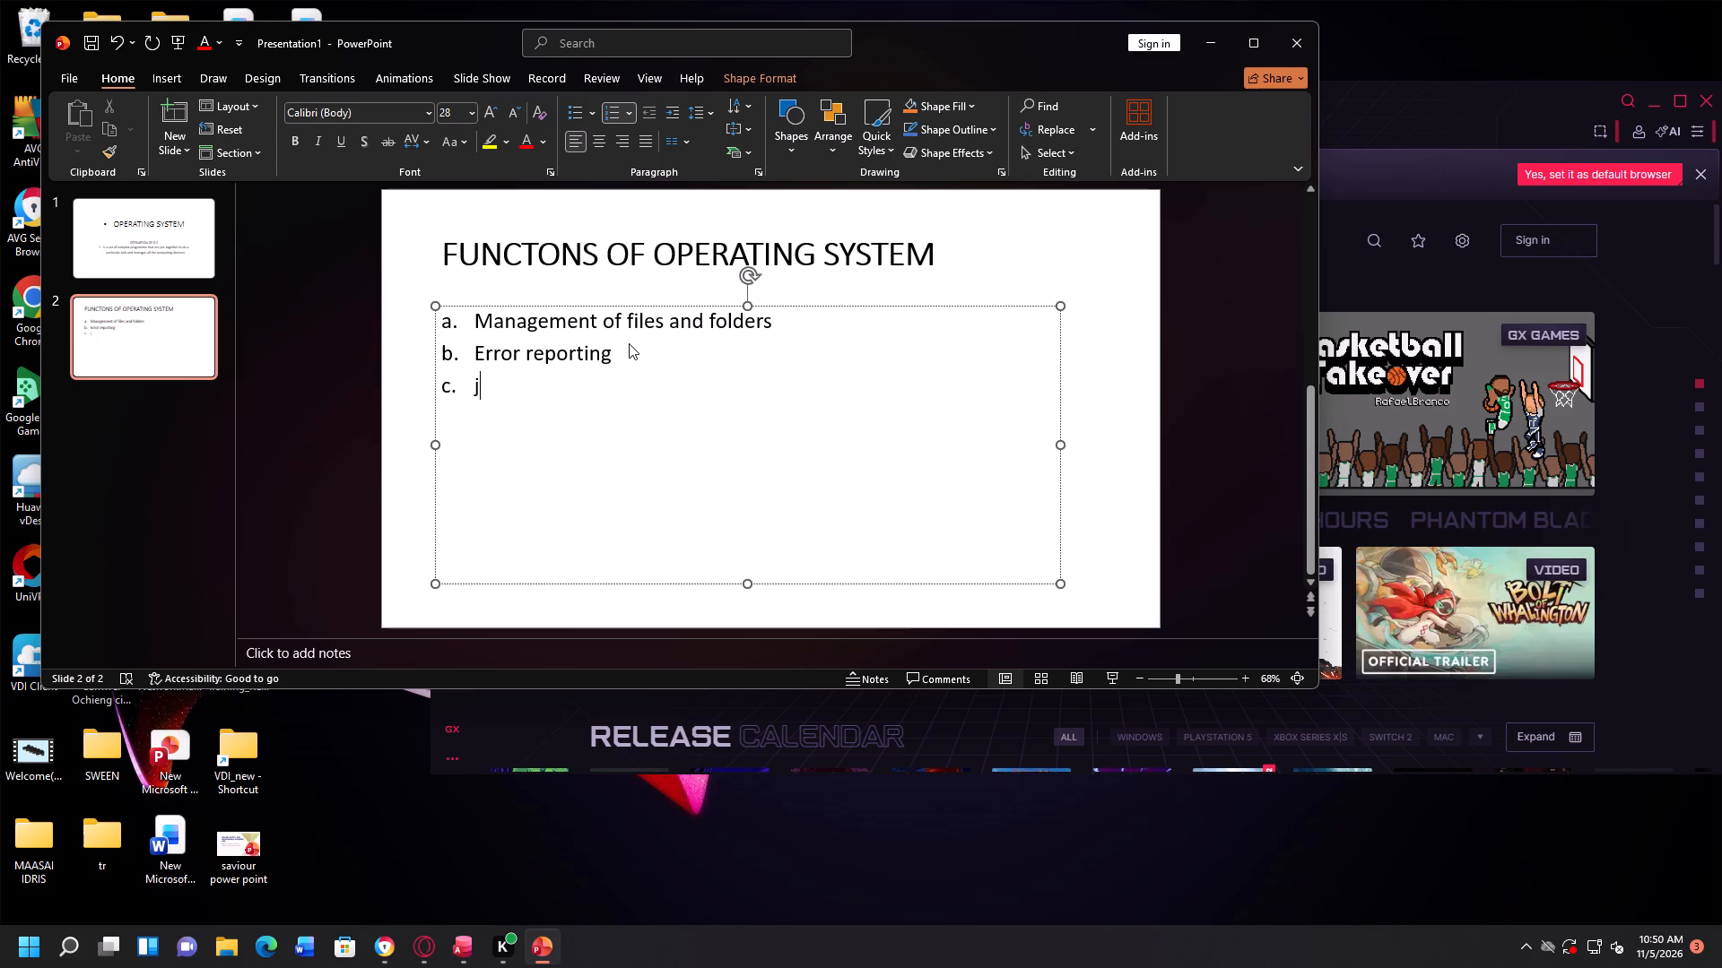
key(BackSpace)
key(j)
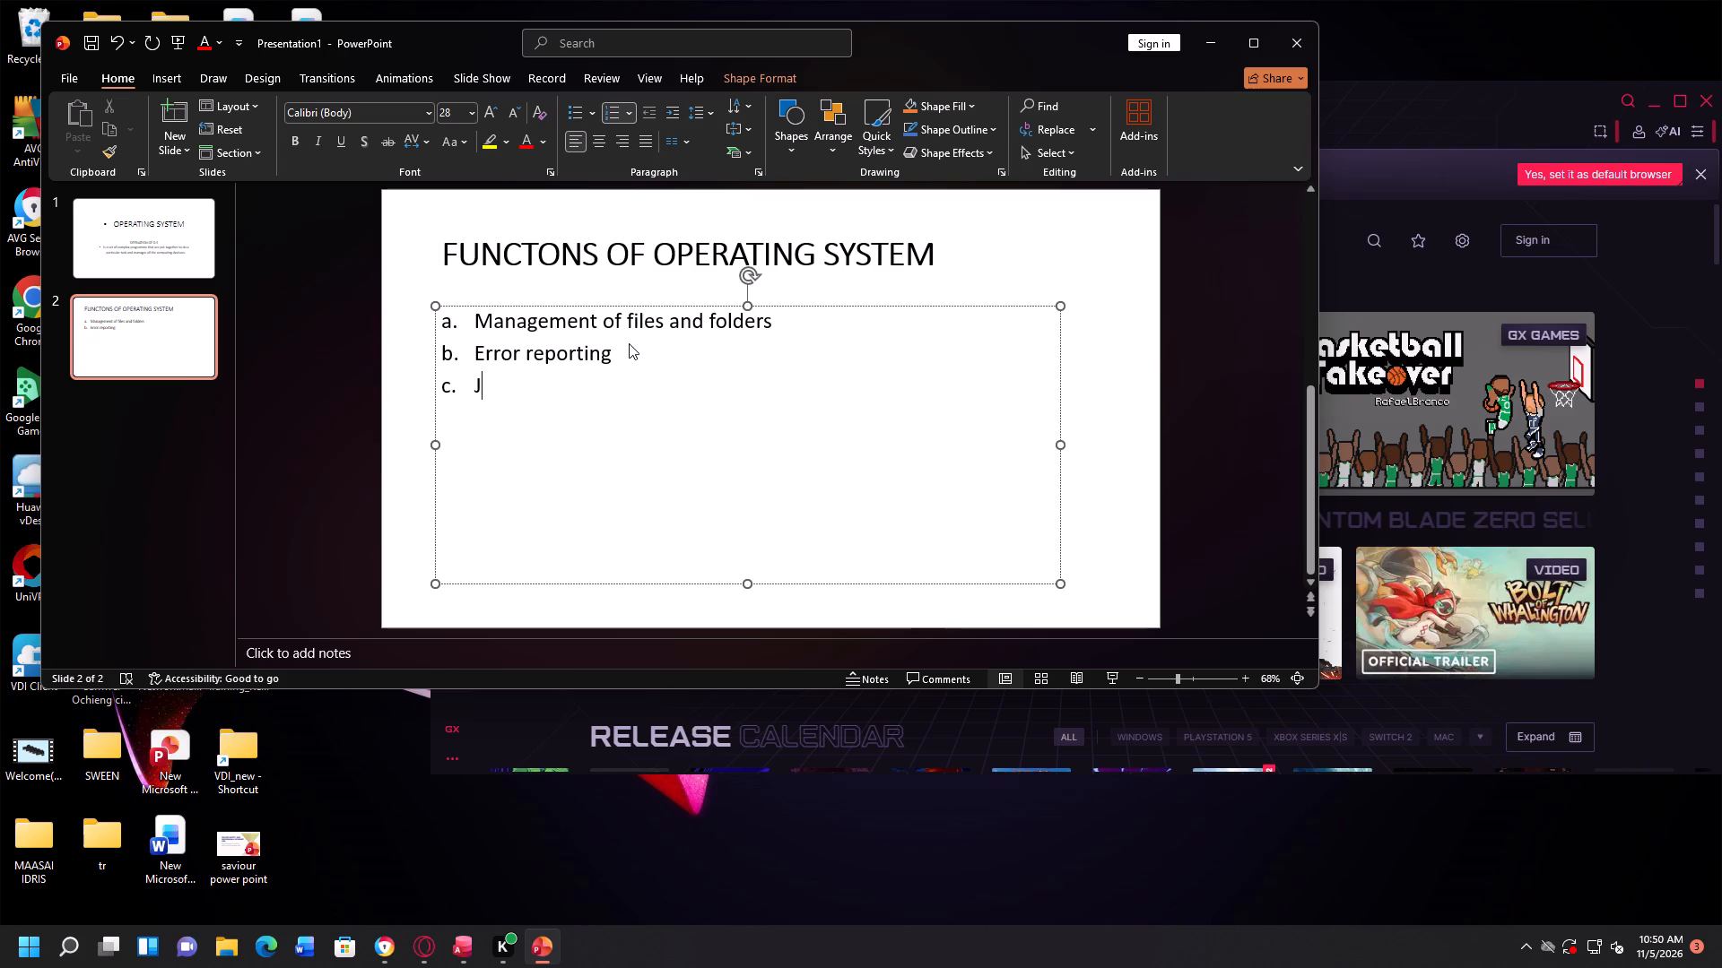
key(o)
text(B)
key(space)
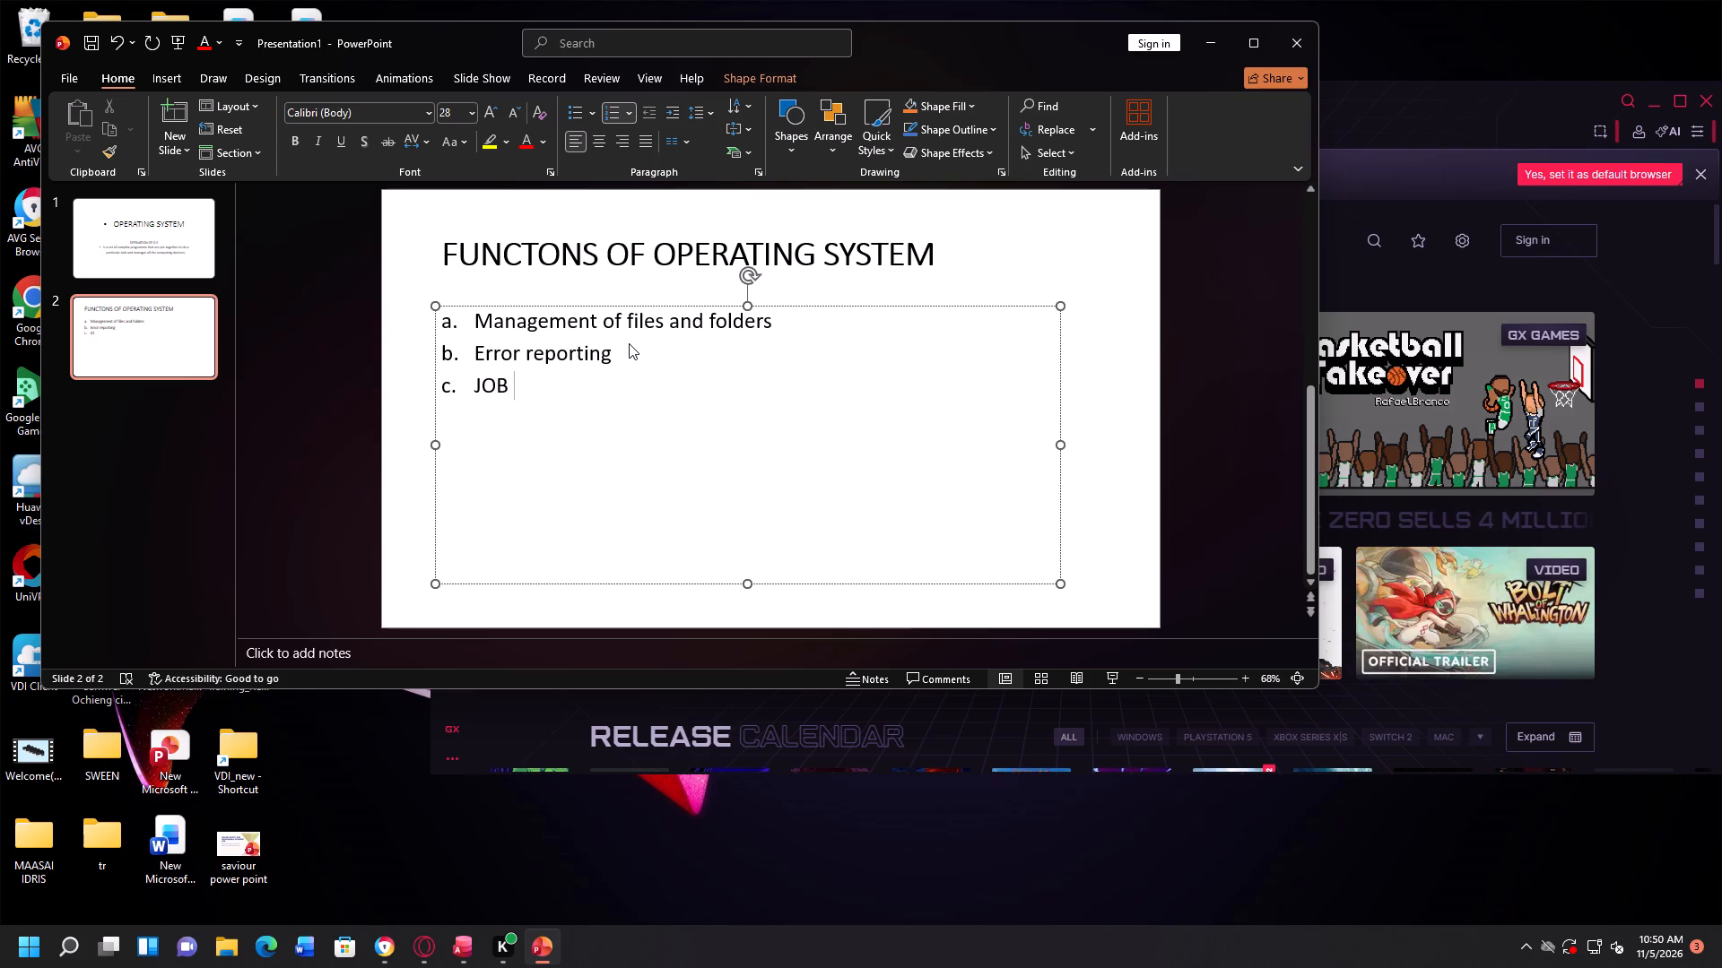
key(s)
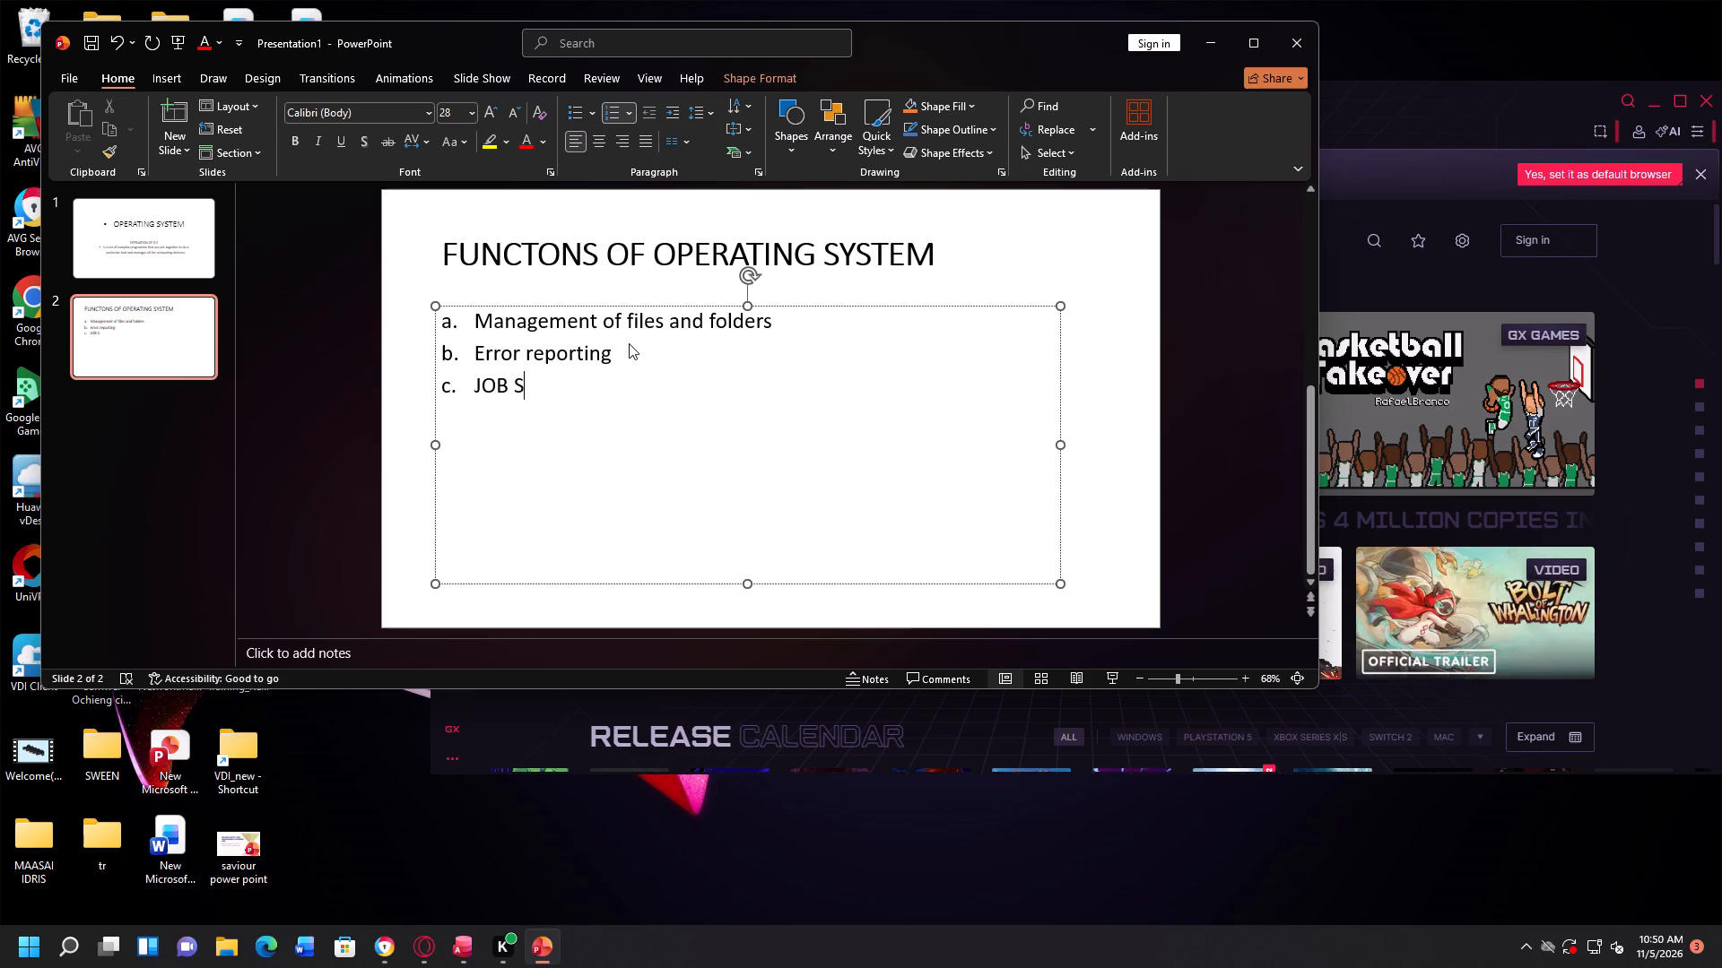
key(c)
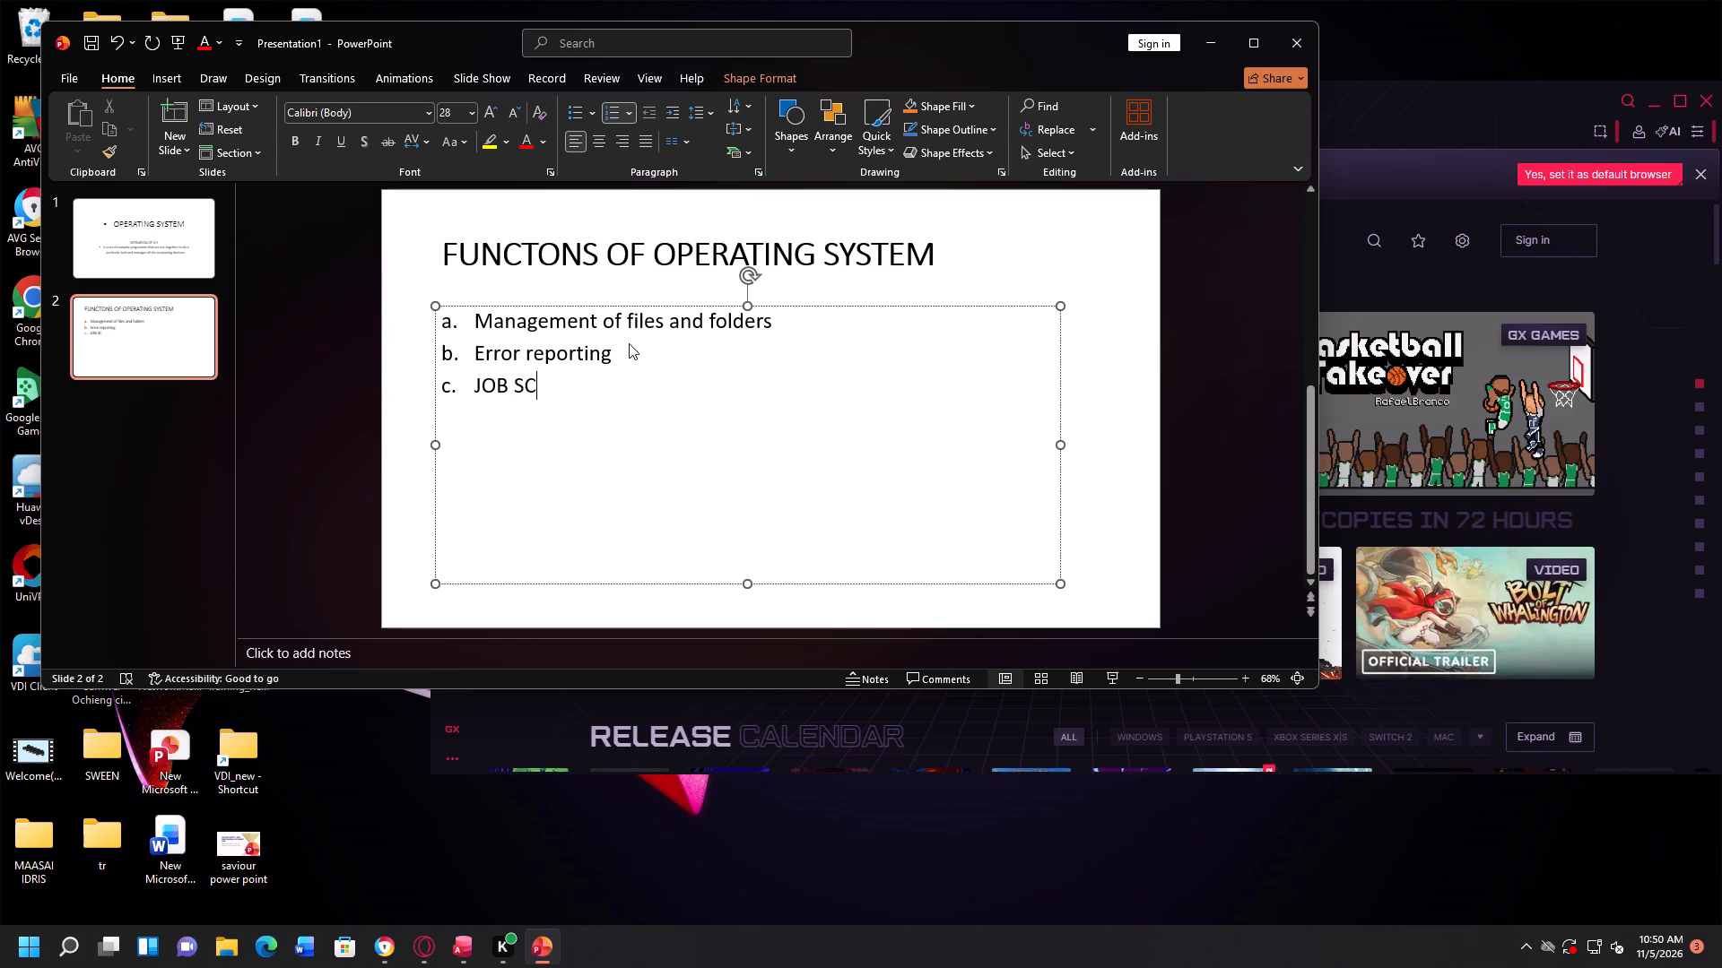
key(BackSpace)
key(BackSpace)
key(BackSpace)
key(BackSpace)
key(BackSpace)
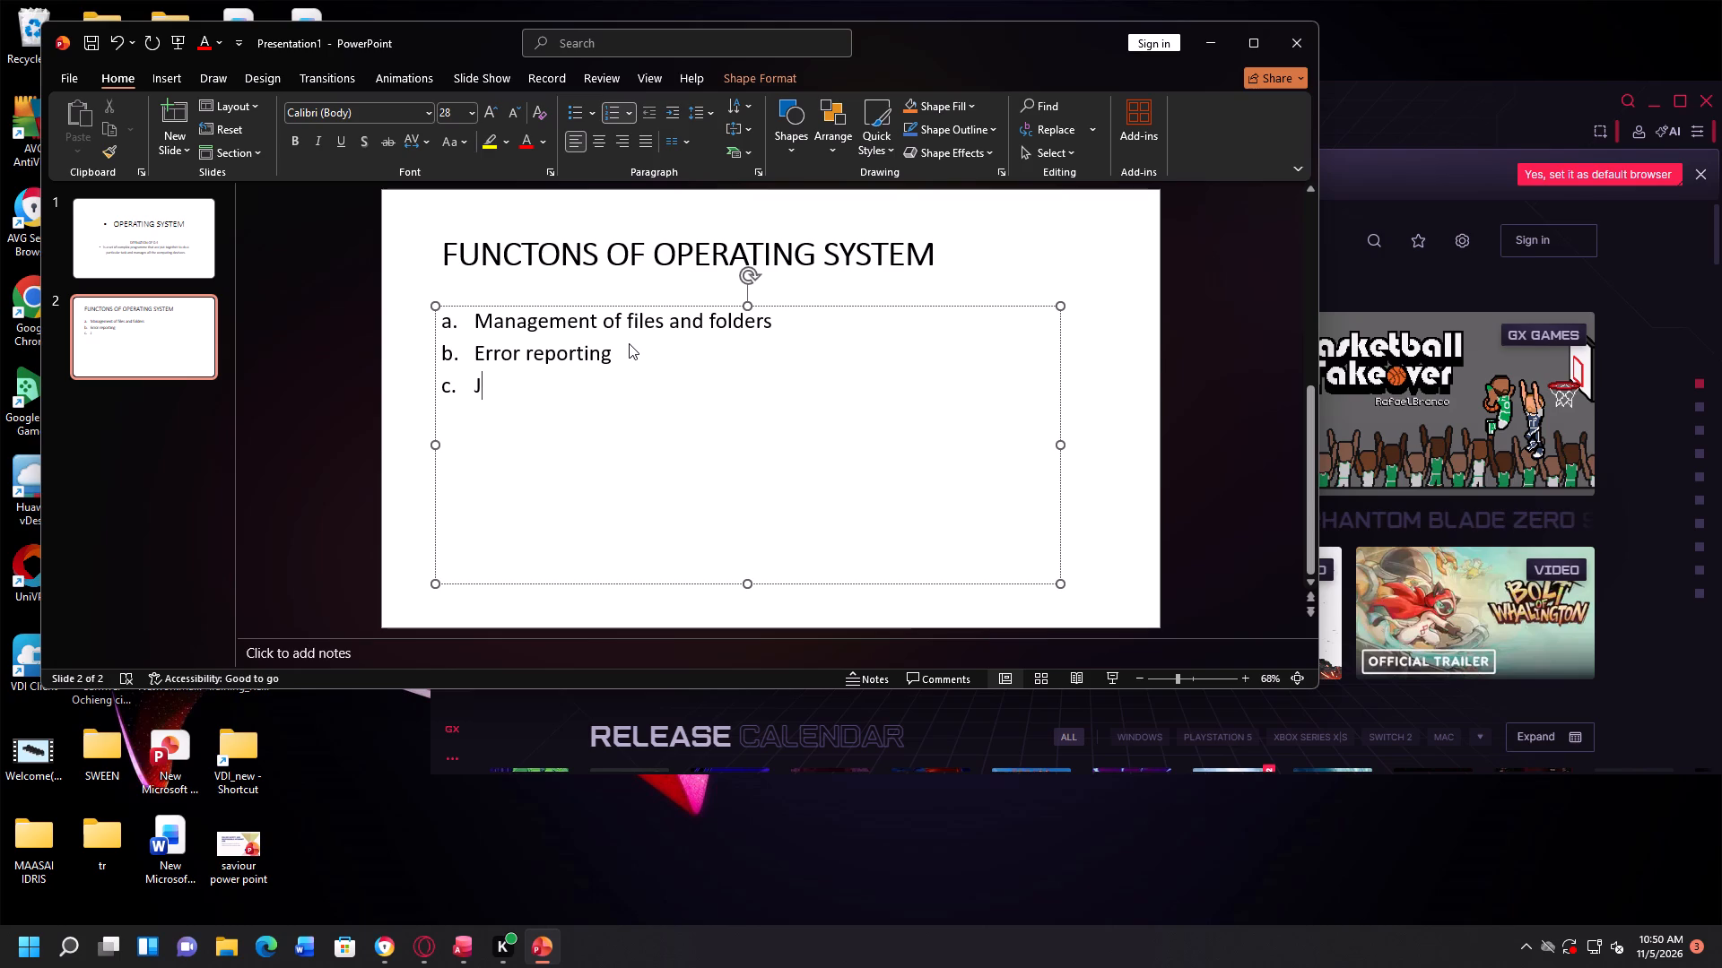
key(o)
text(b)
key(space)
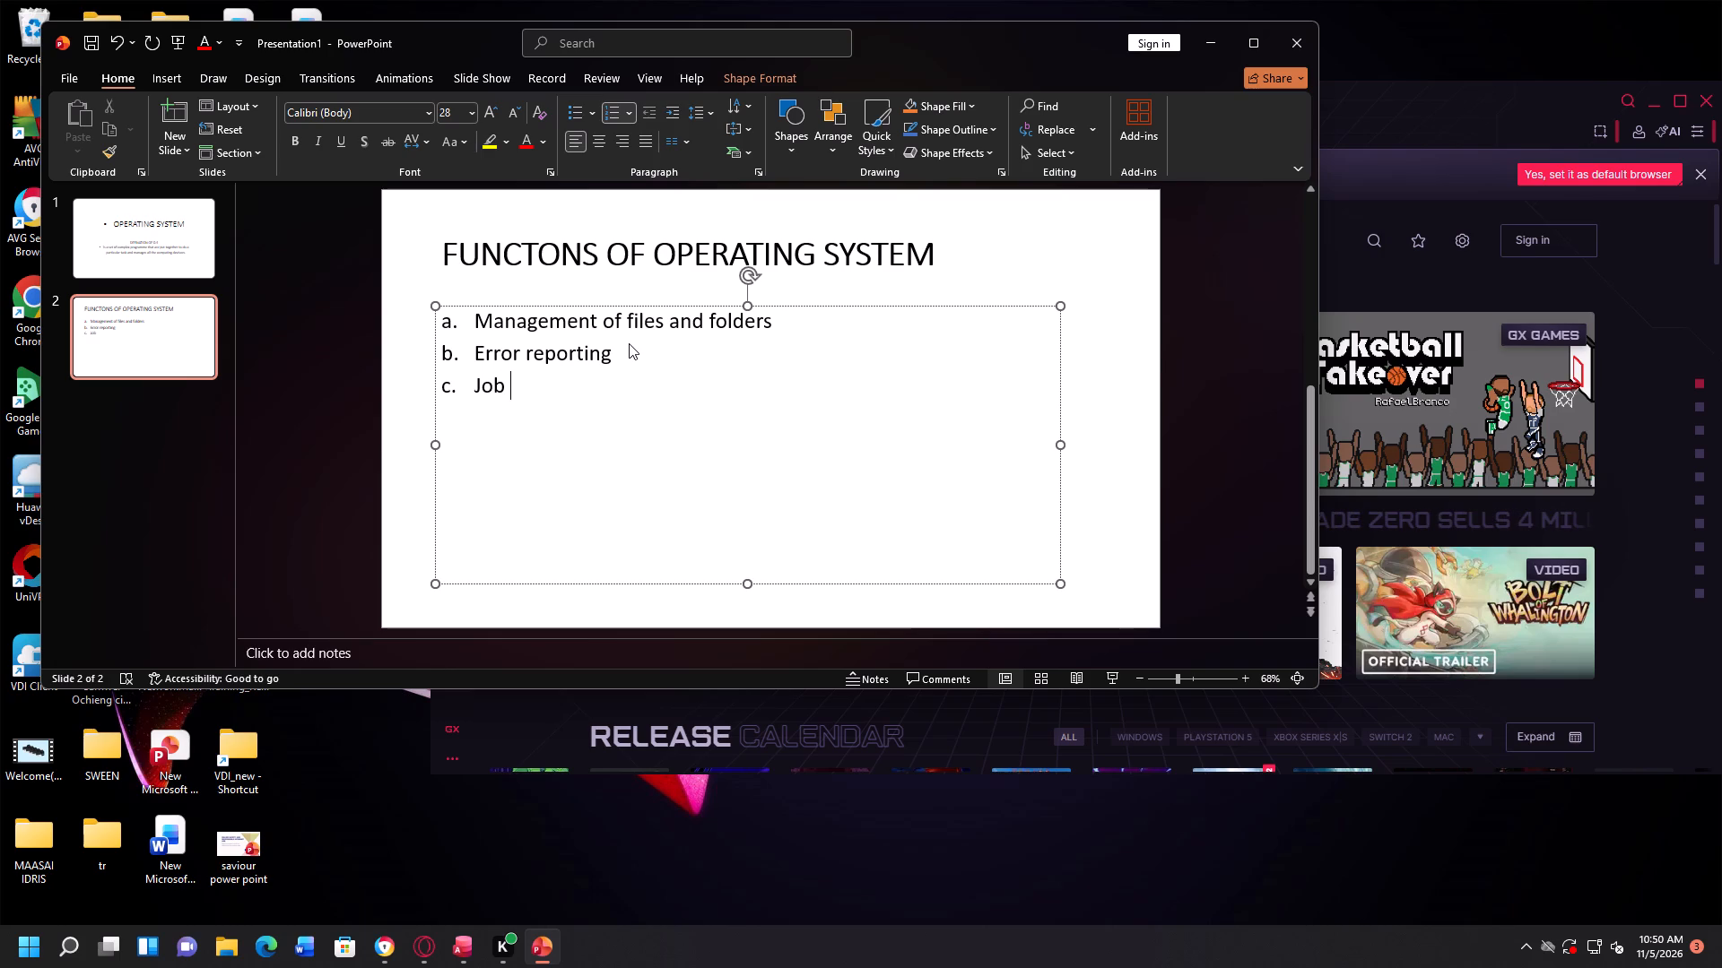
text(sche)
key(d)
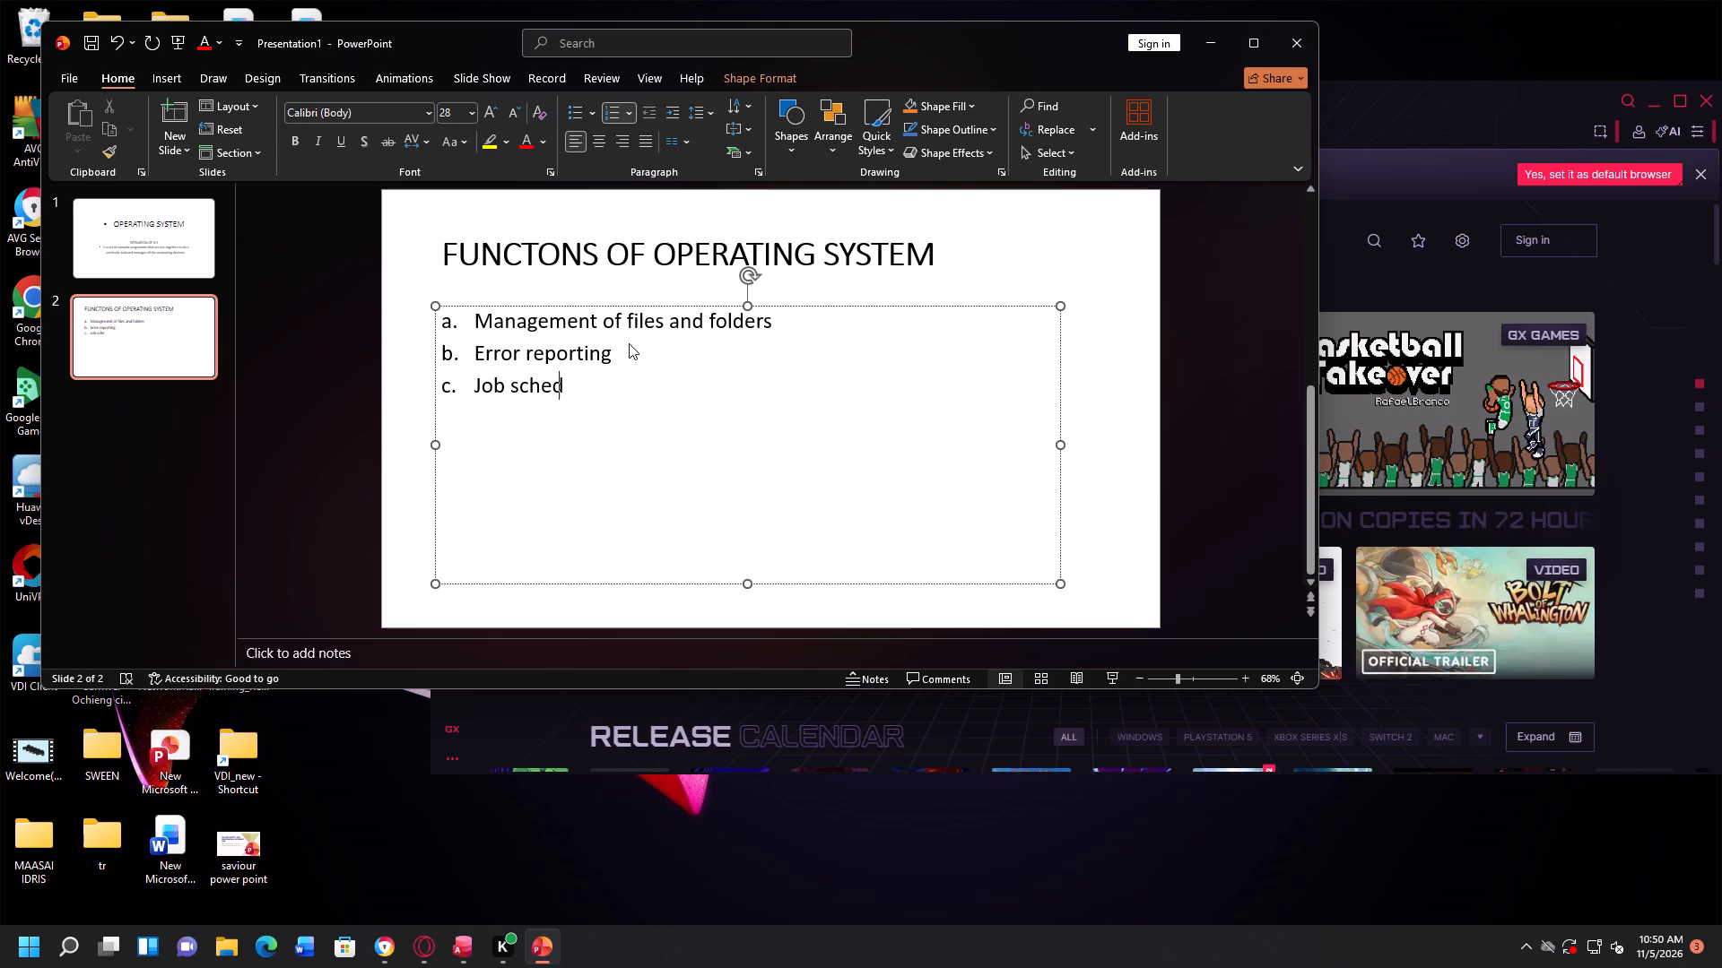
text(uli)
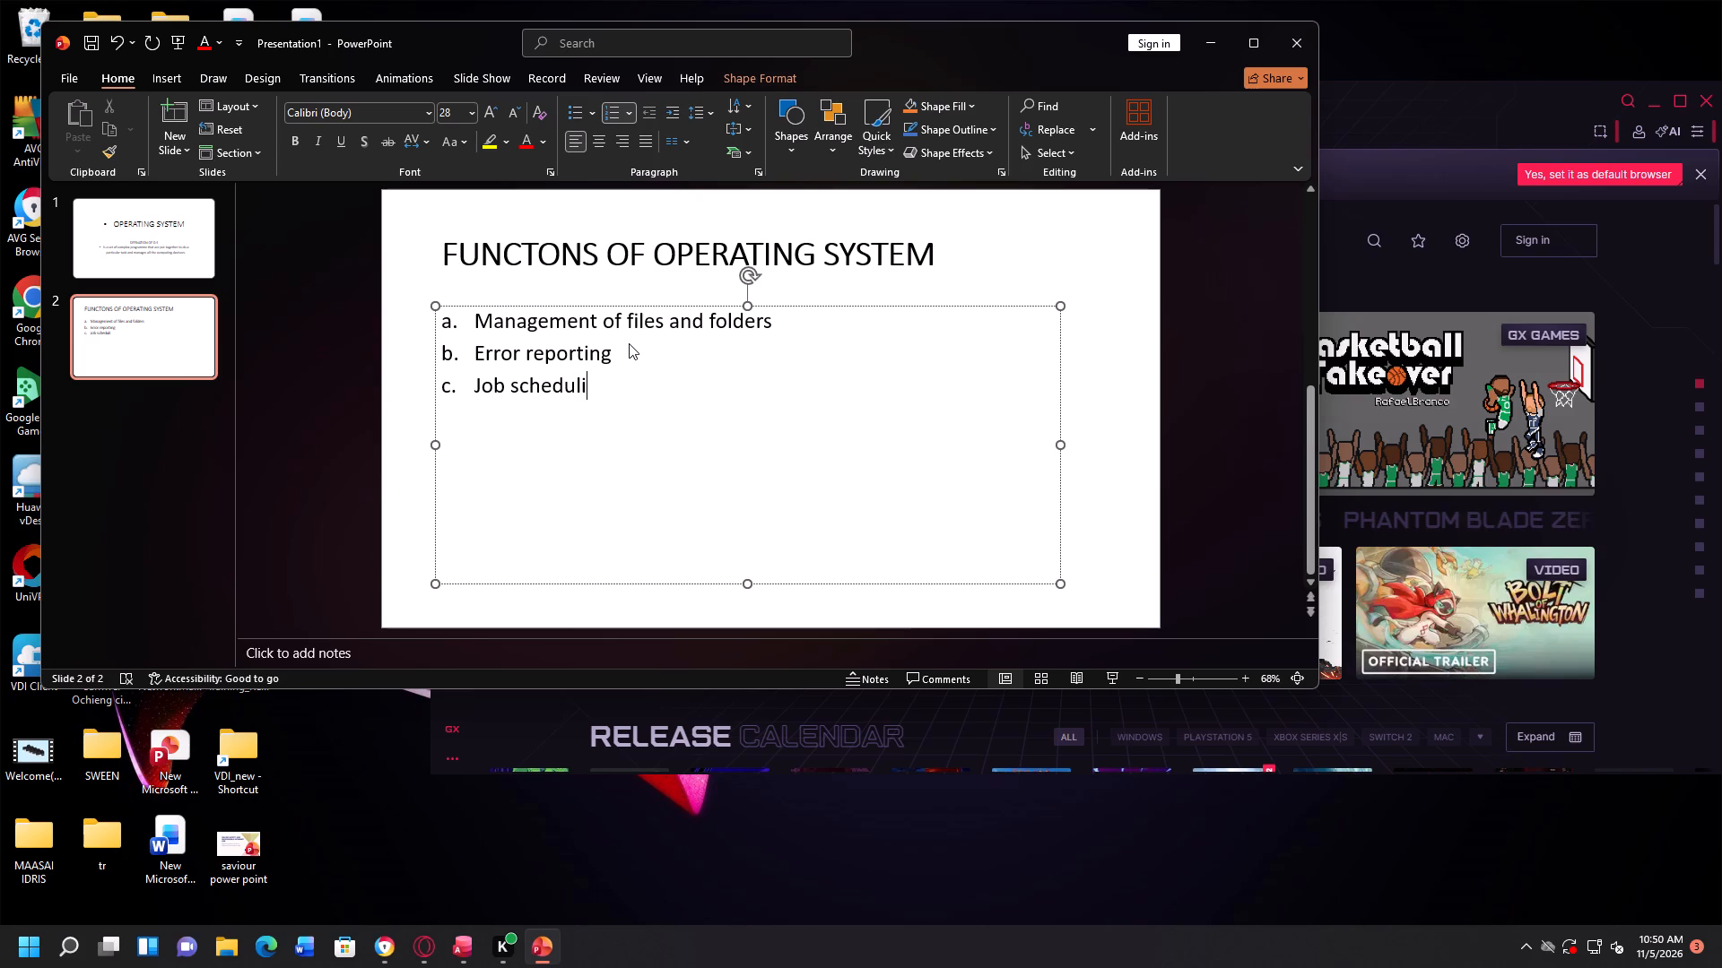
text(ng)
Add "Management centrol process unit" as list item d on slide 2.
key(Return)
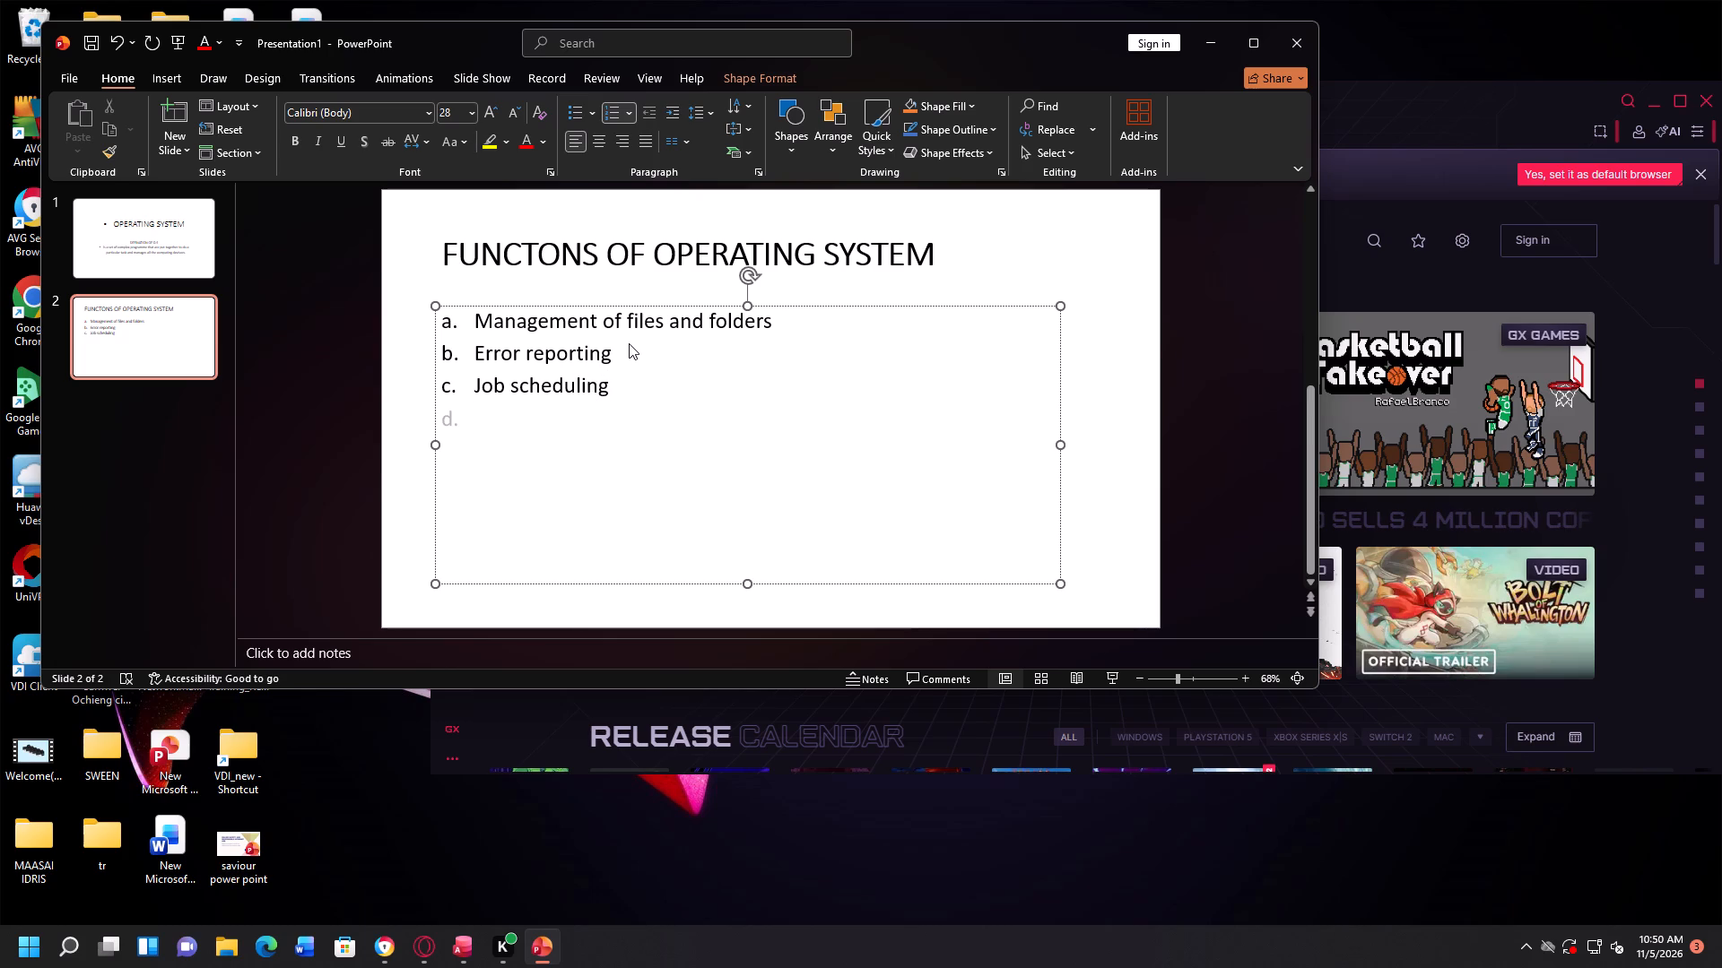
key(m)
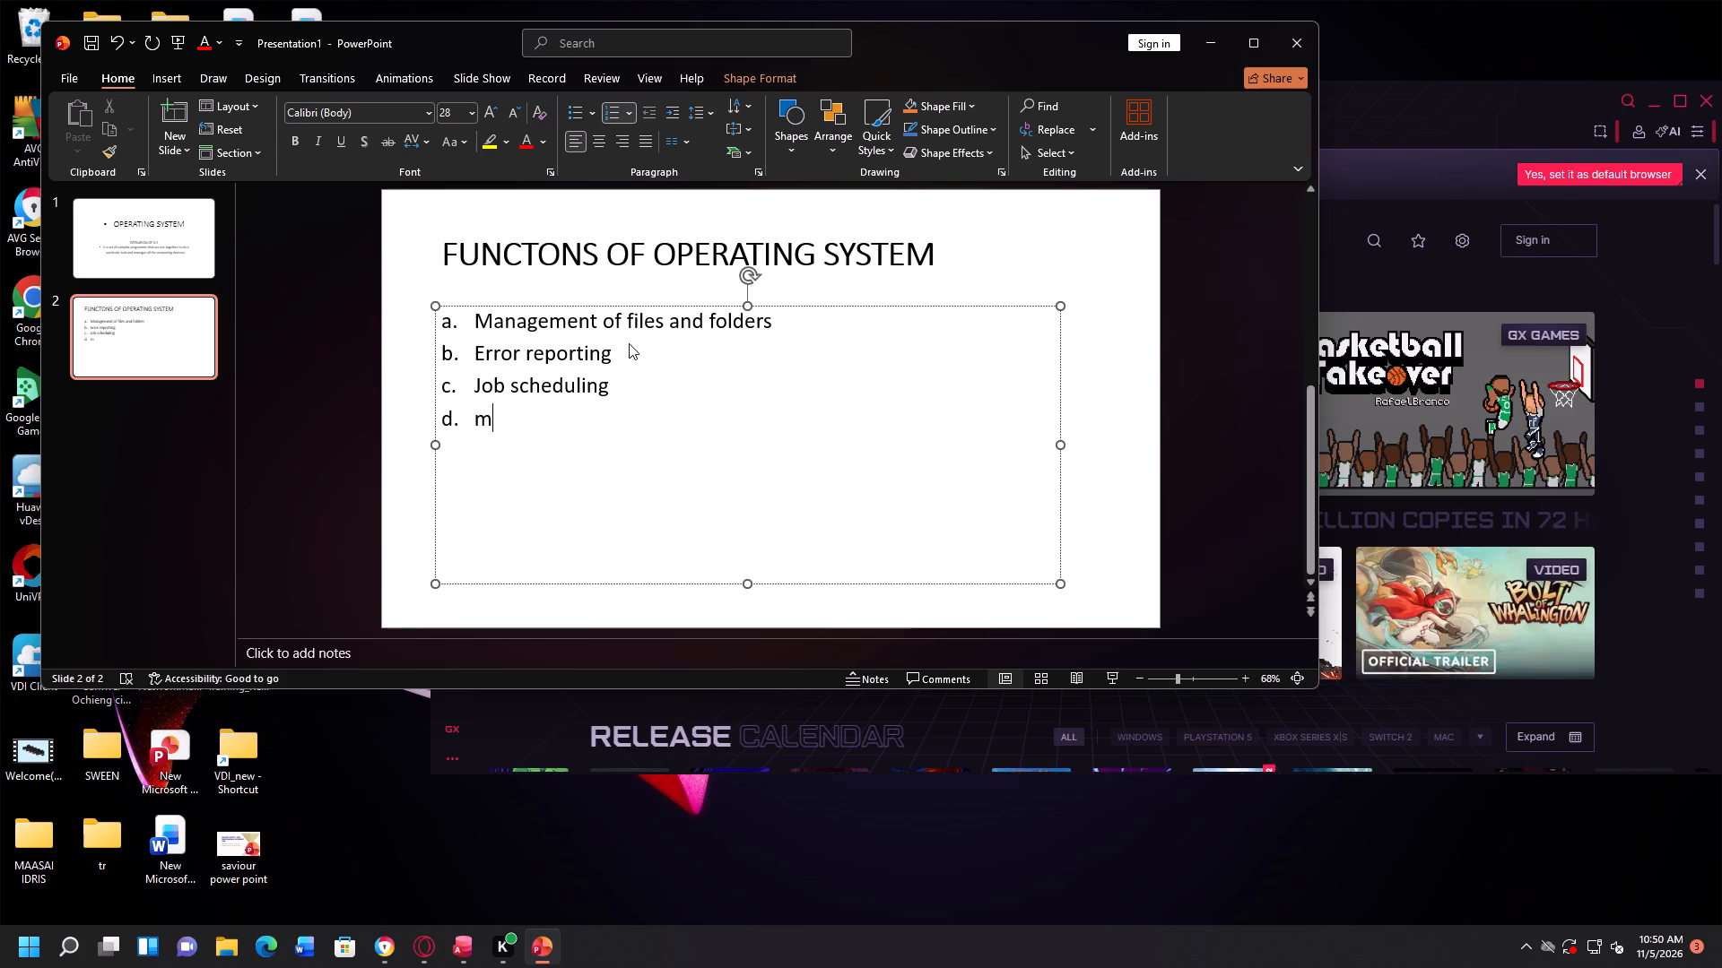
key(BackSpace)
text(MS)
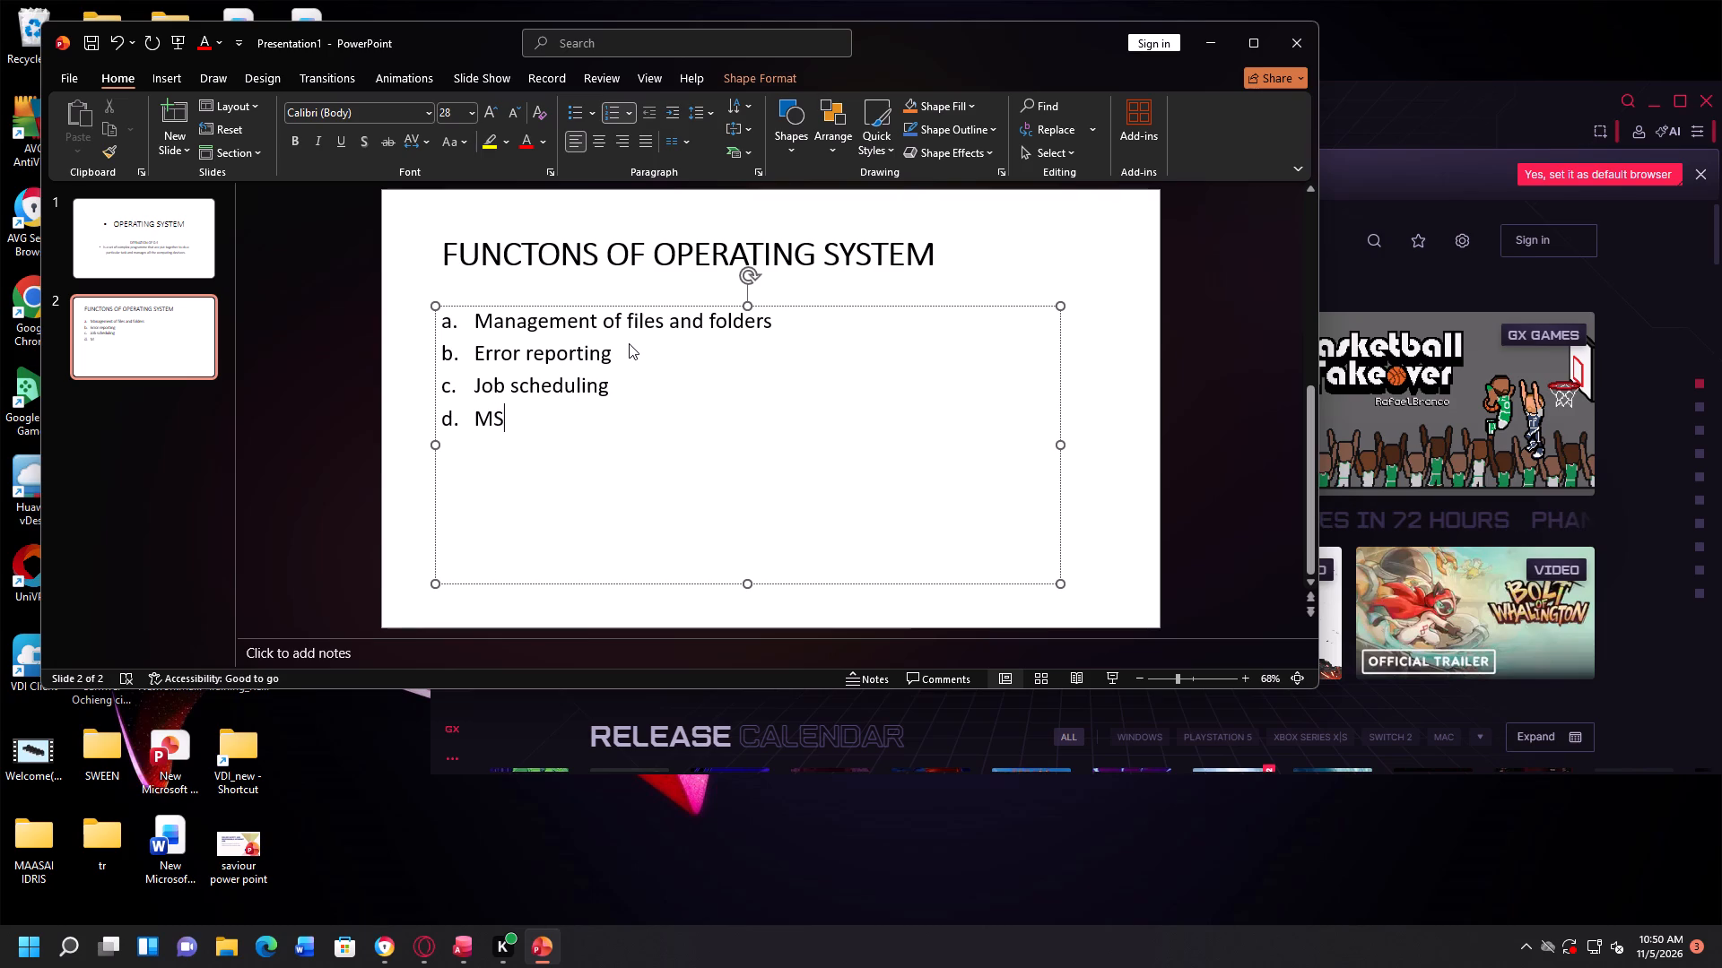
key(BackSpace)
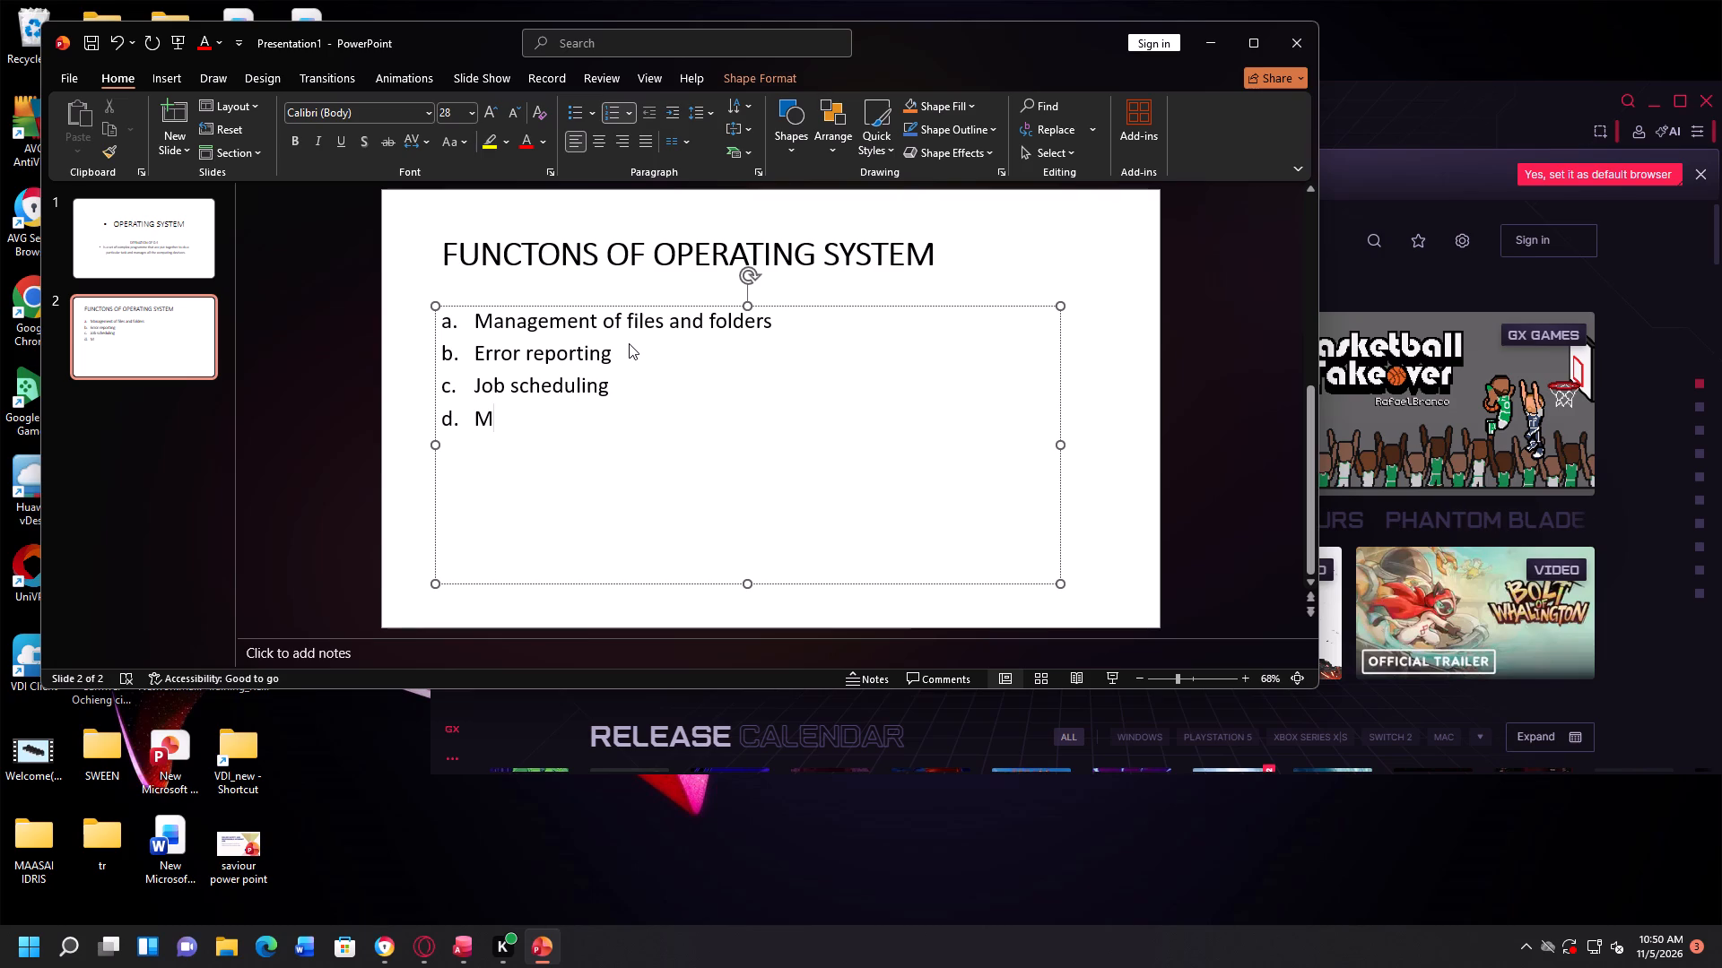
key(a)
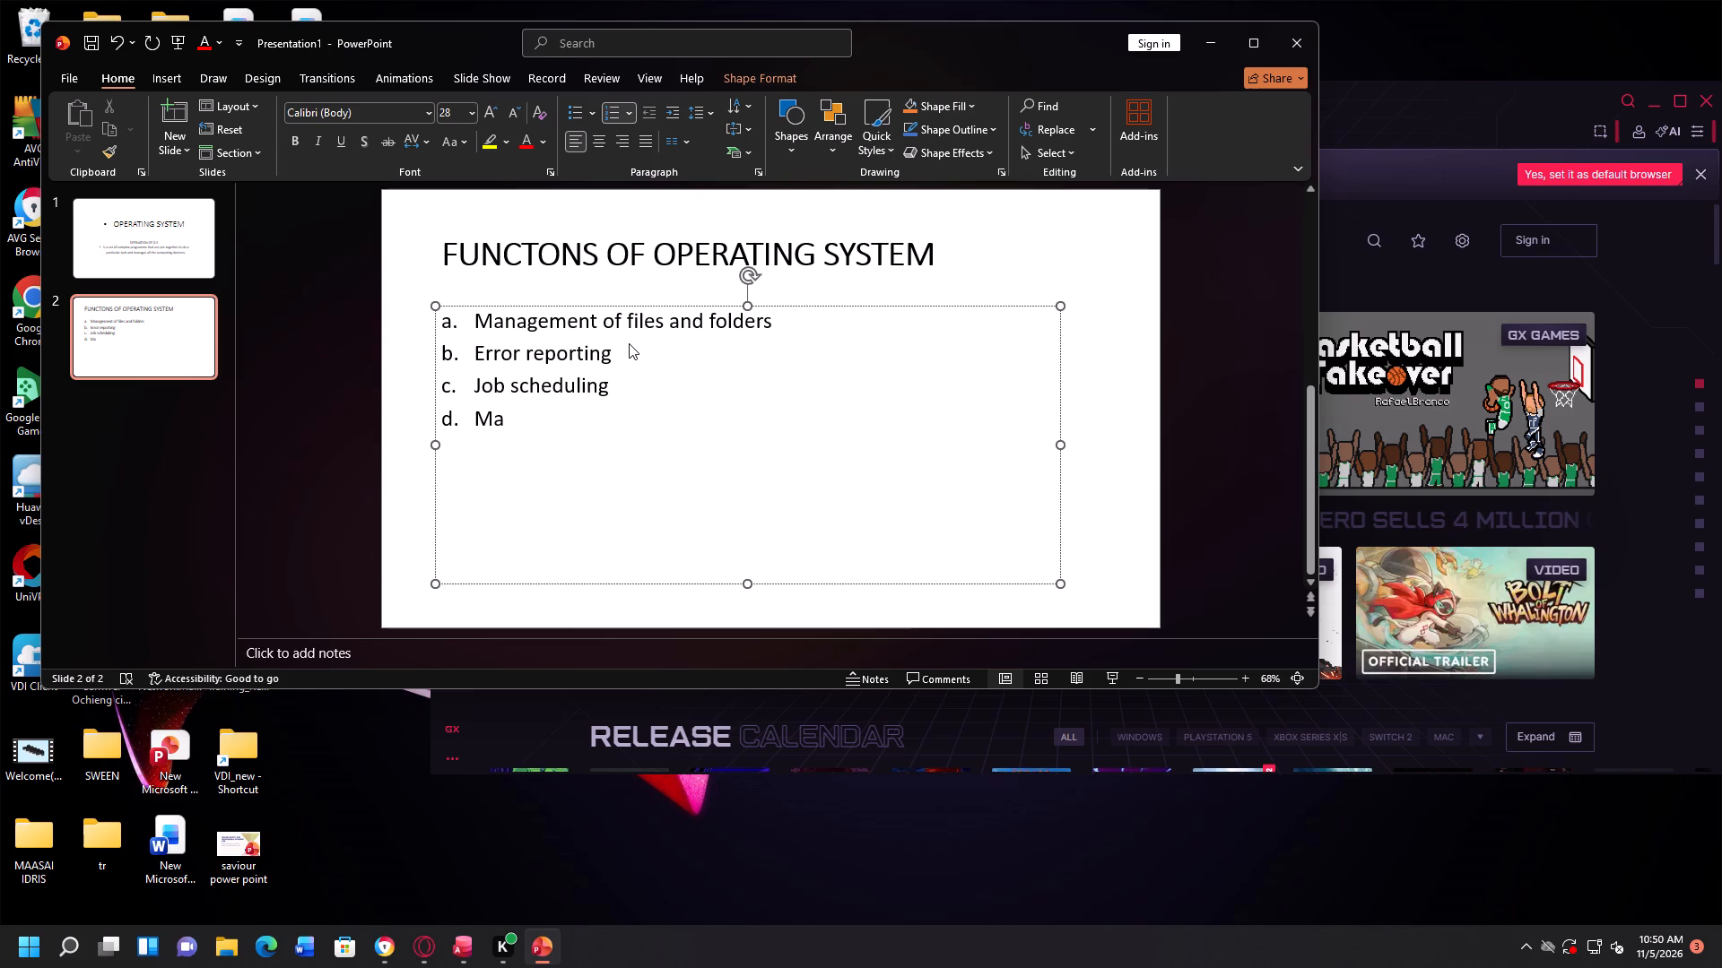
text(na)
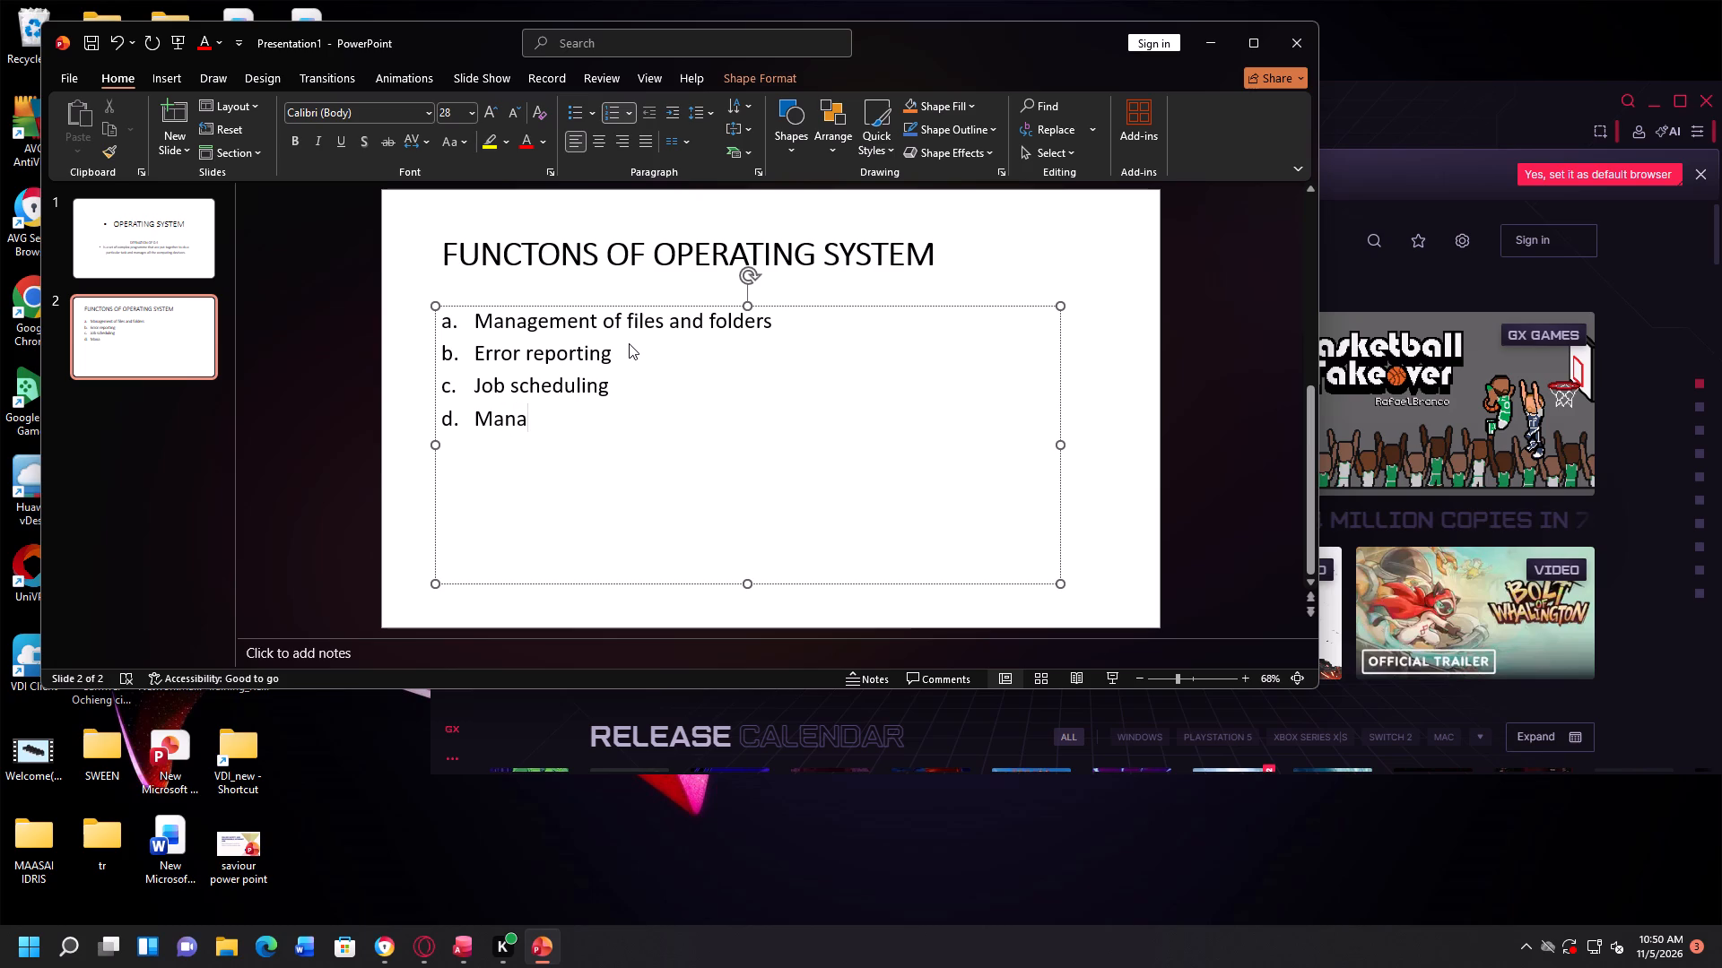
text(ge)
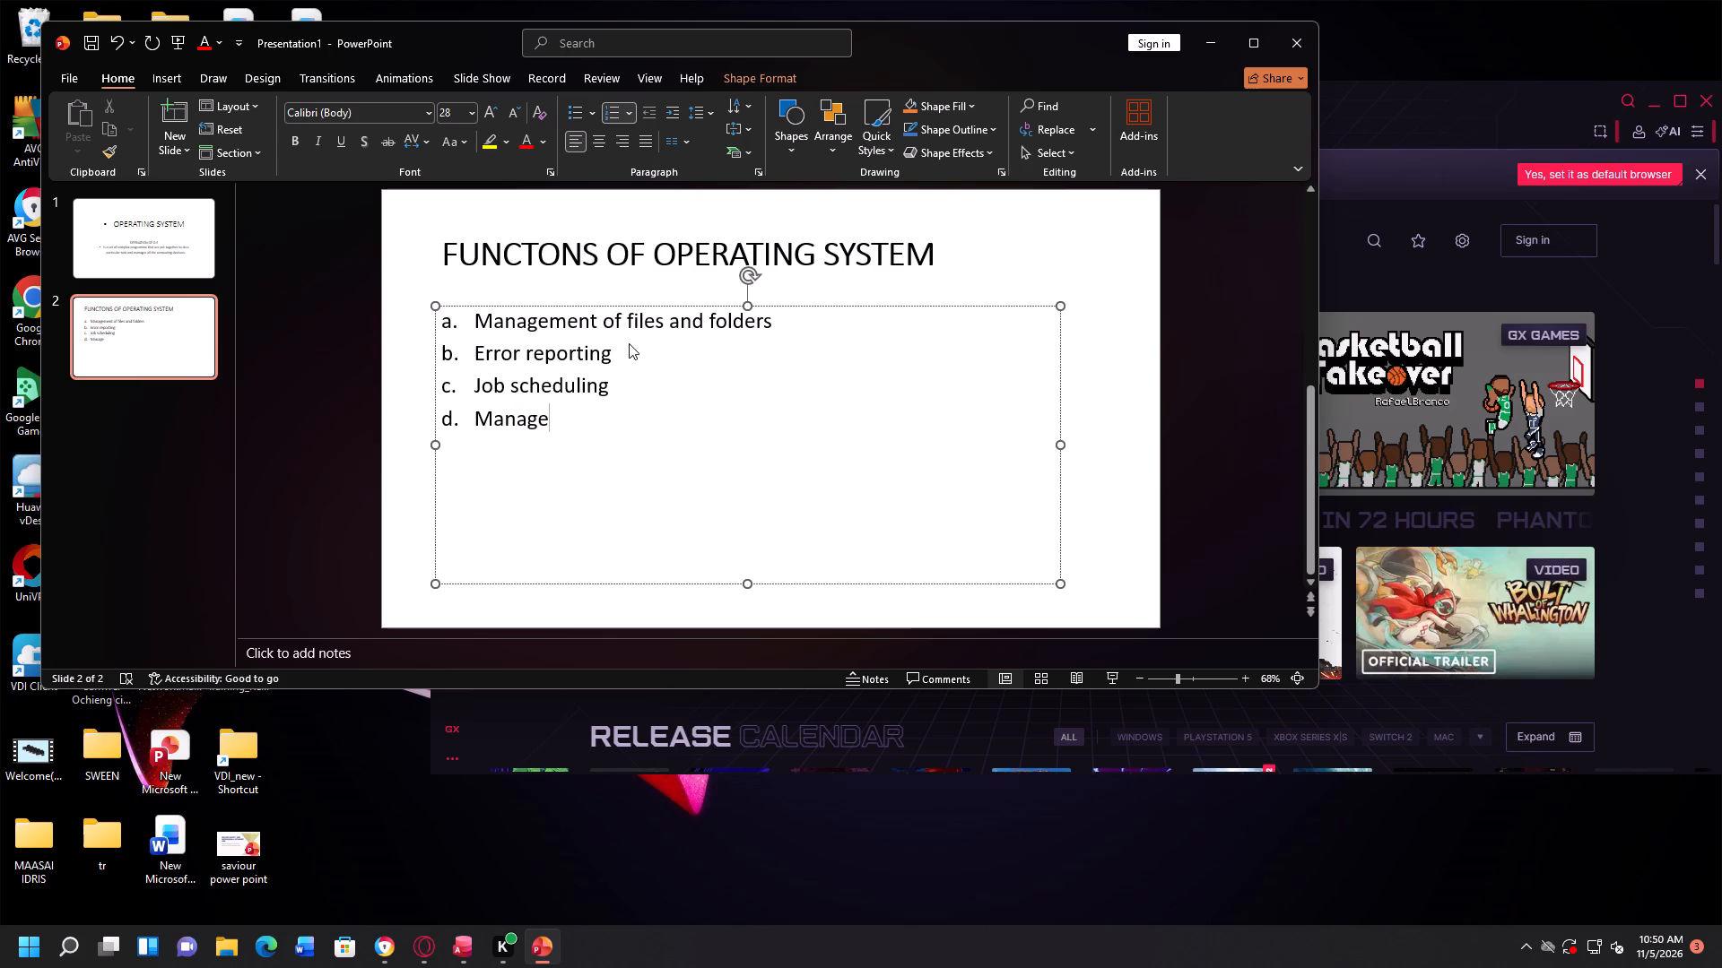
key(n)
key(BackSpace)
text(me)
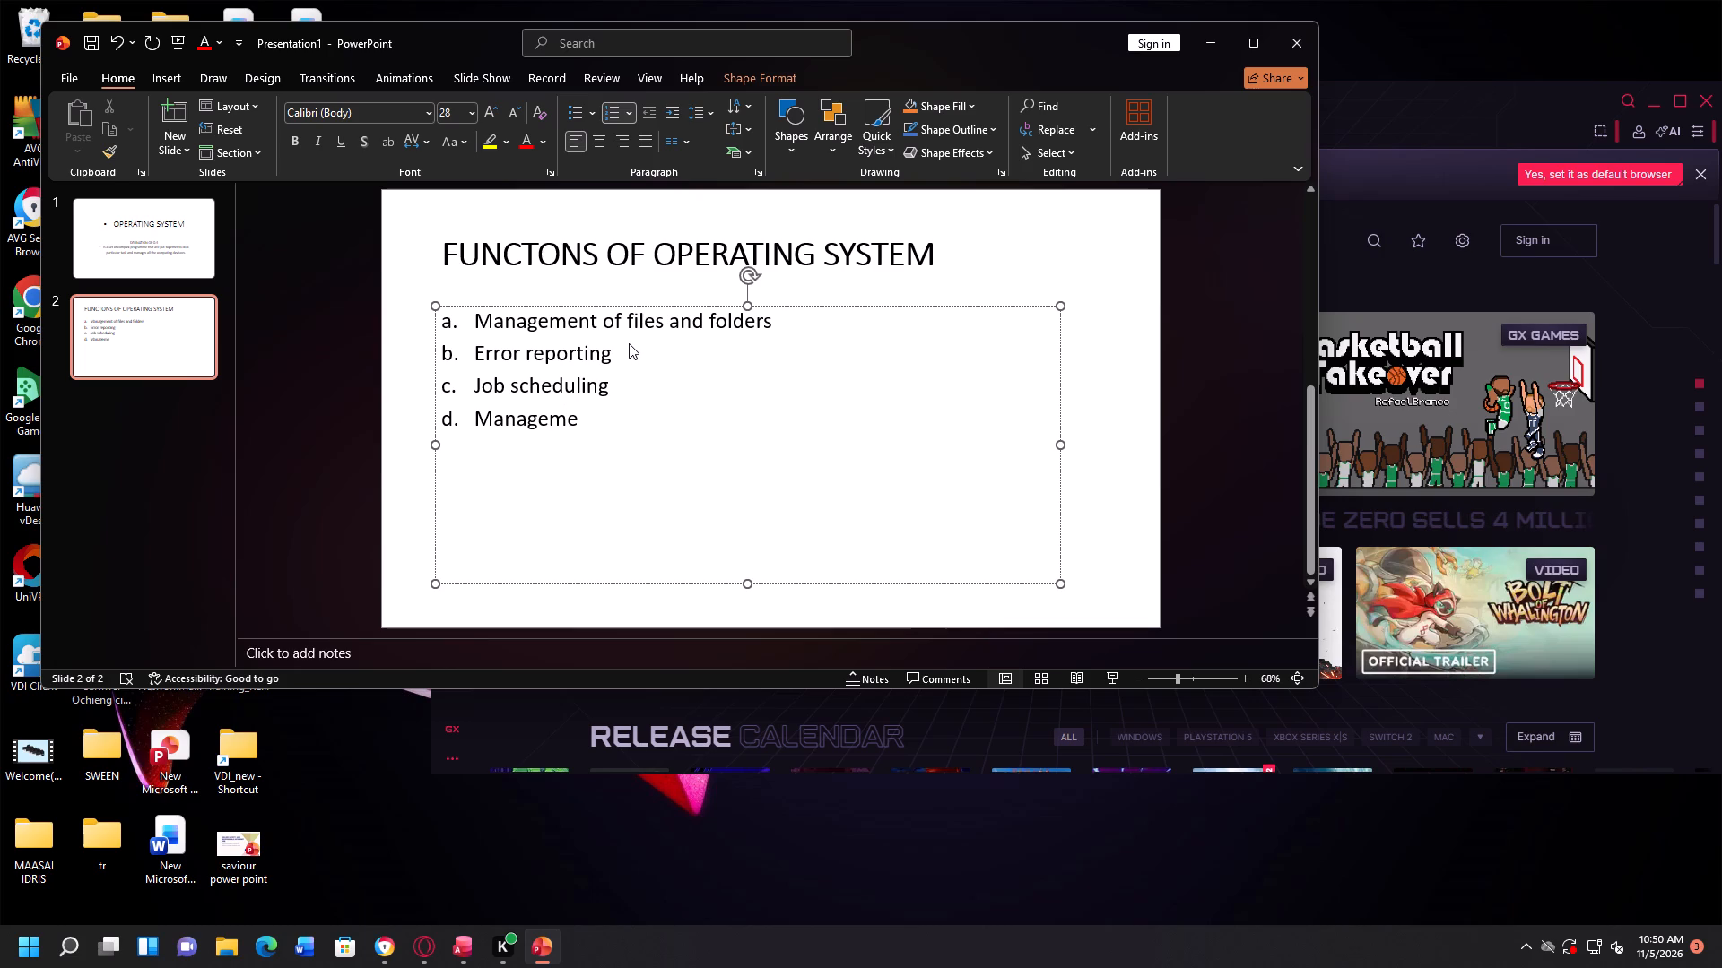
text(nt)
key(space)
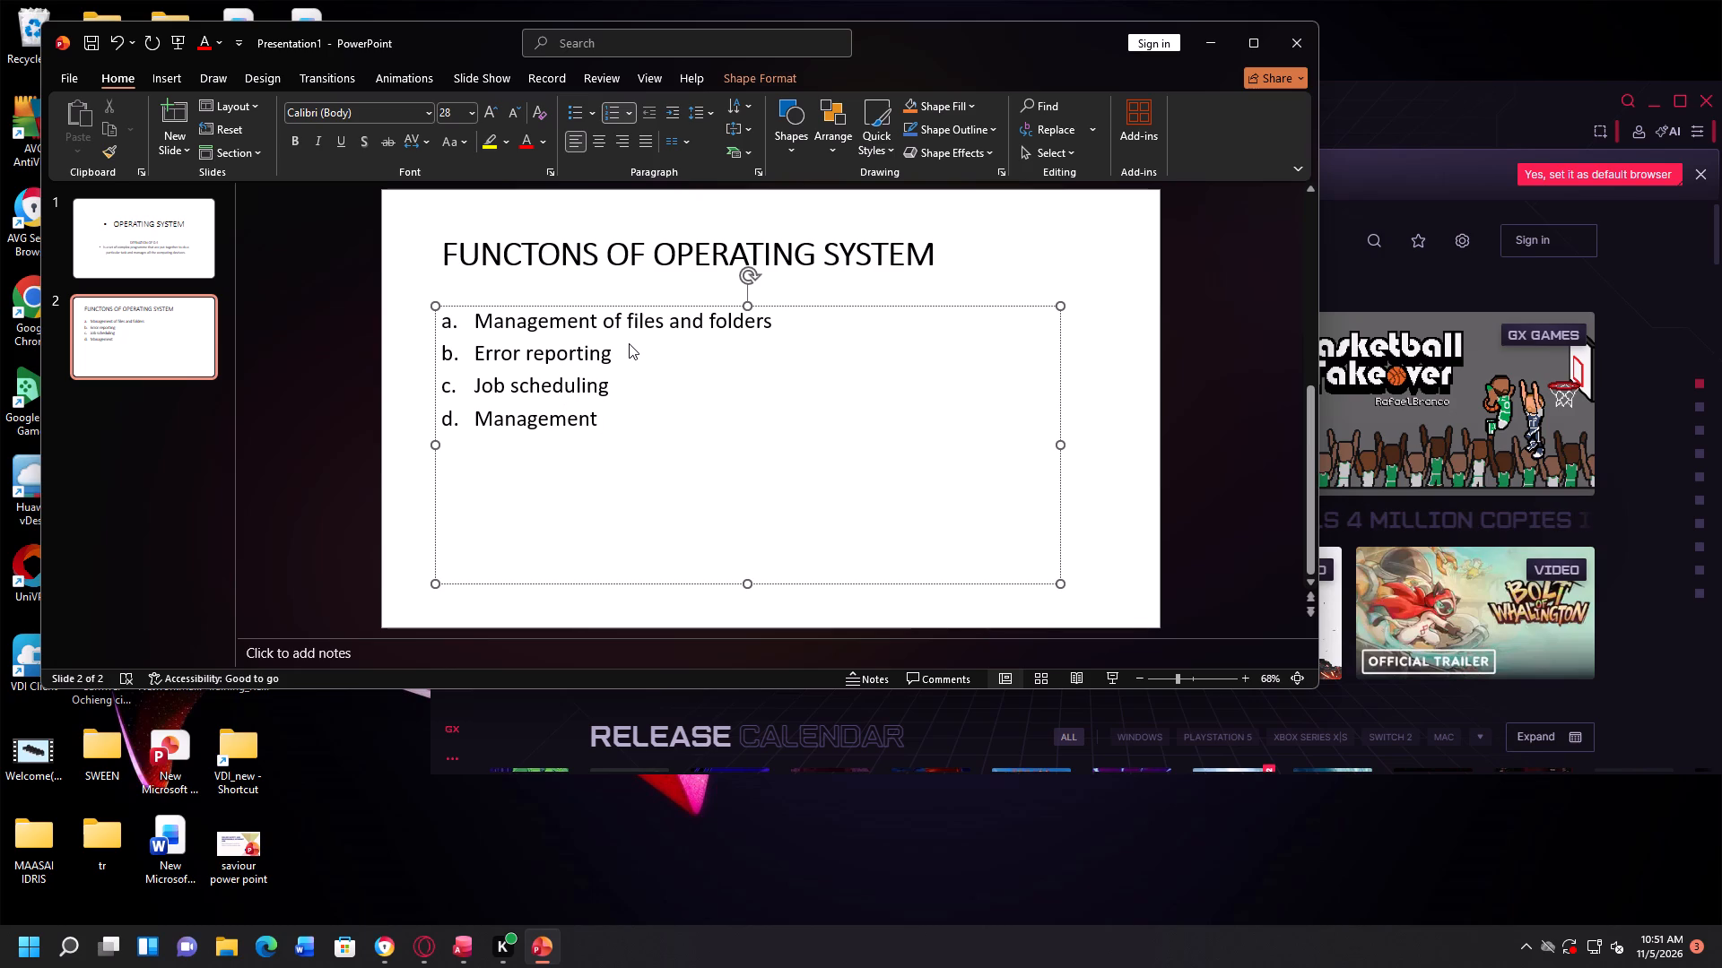
key(c)
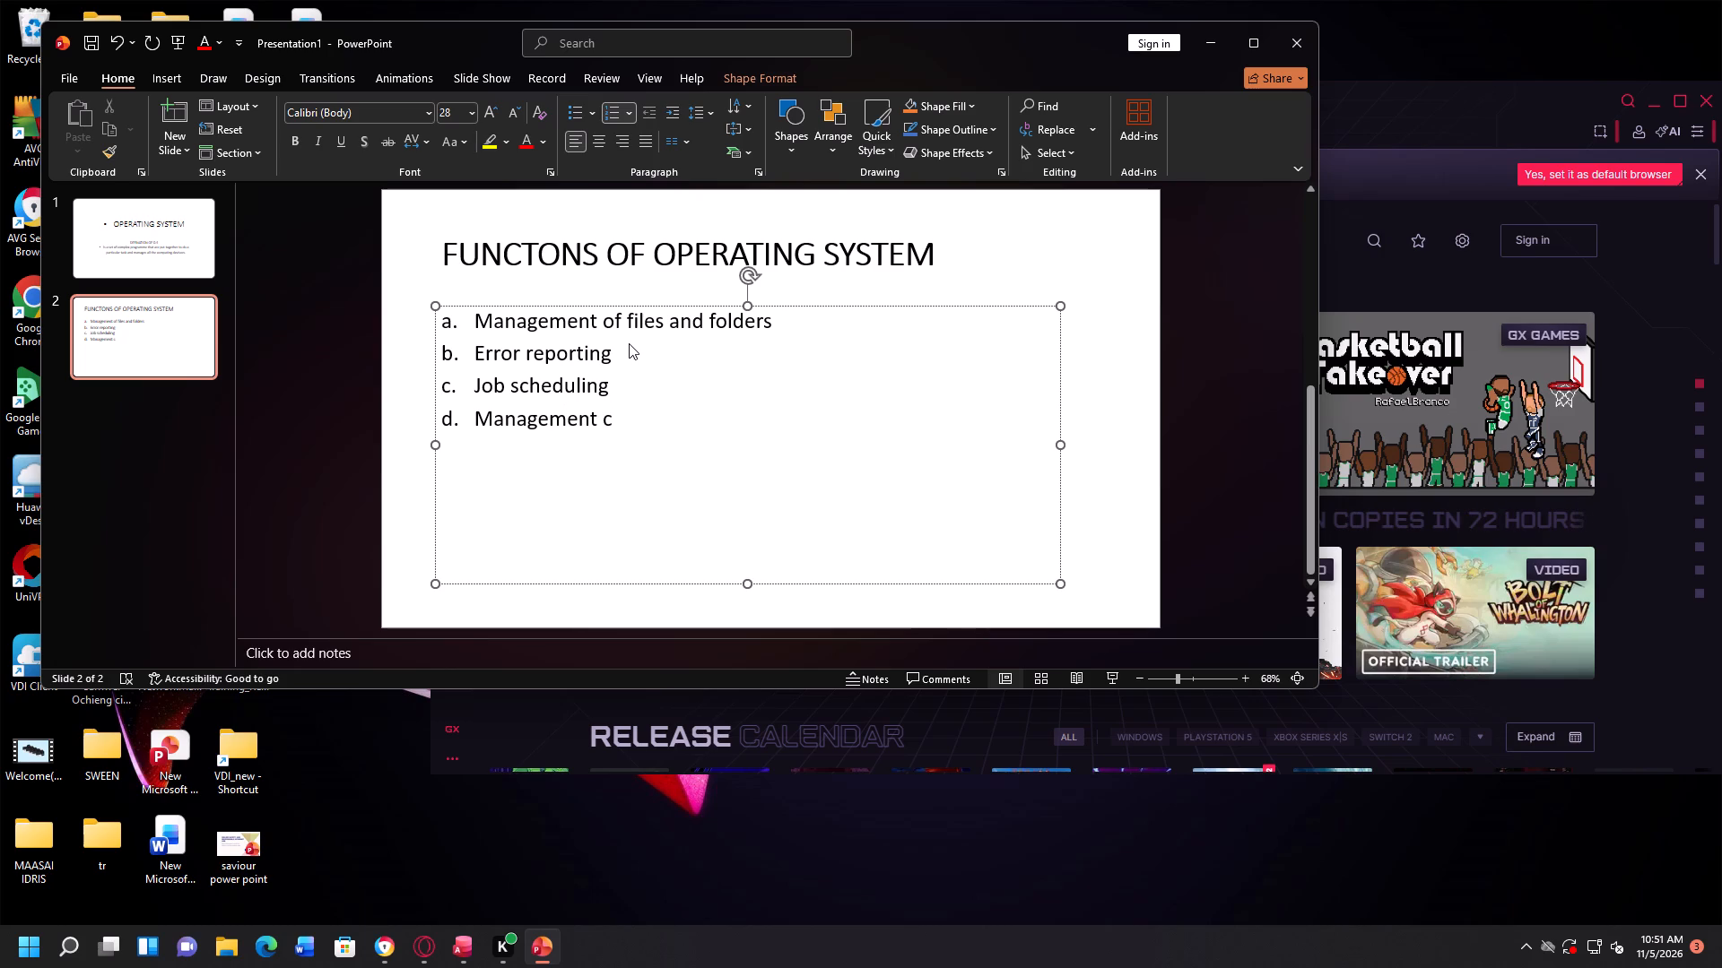
key(e)
text(nt)
text(ro)
text(l p)
key(r)
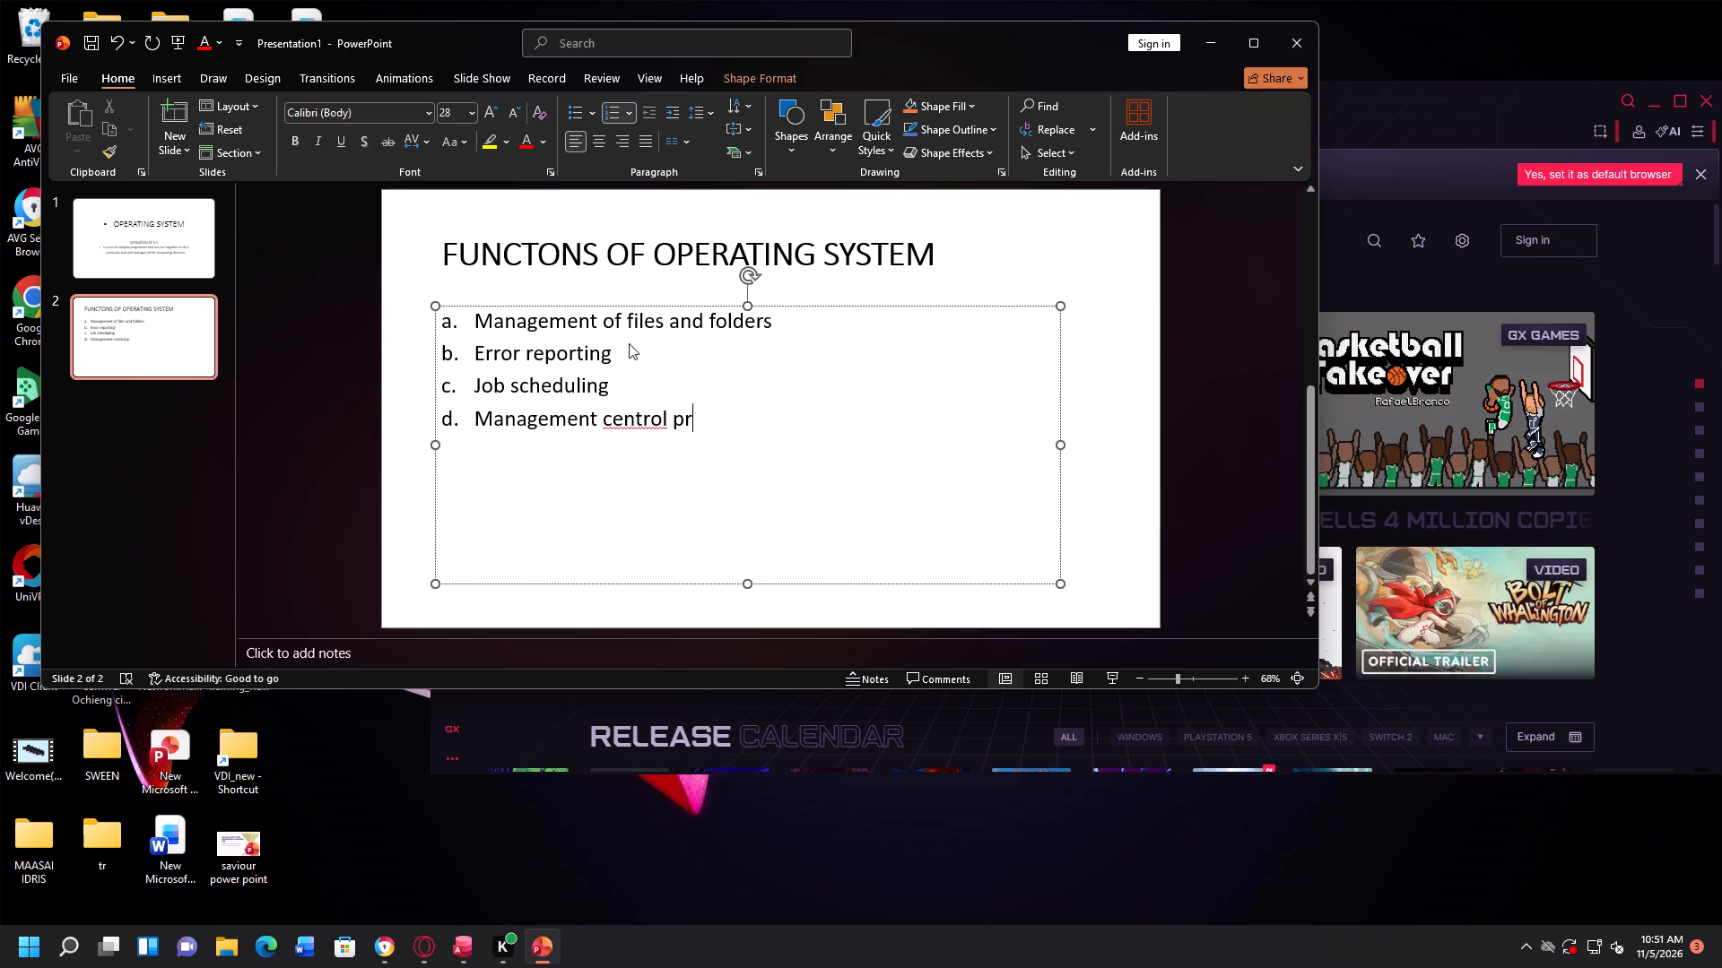
text(ocess)
key(space)
text(um)
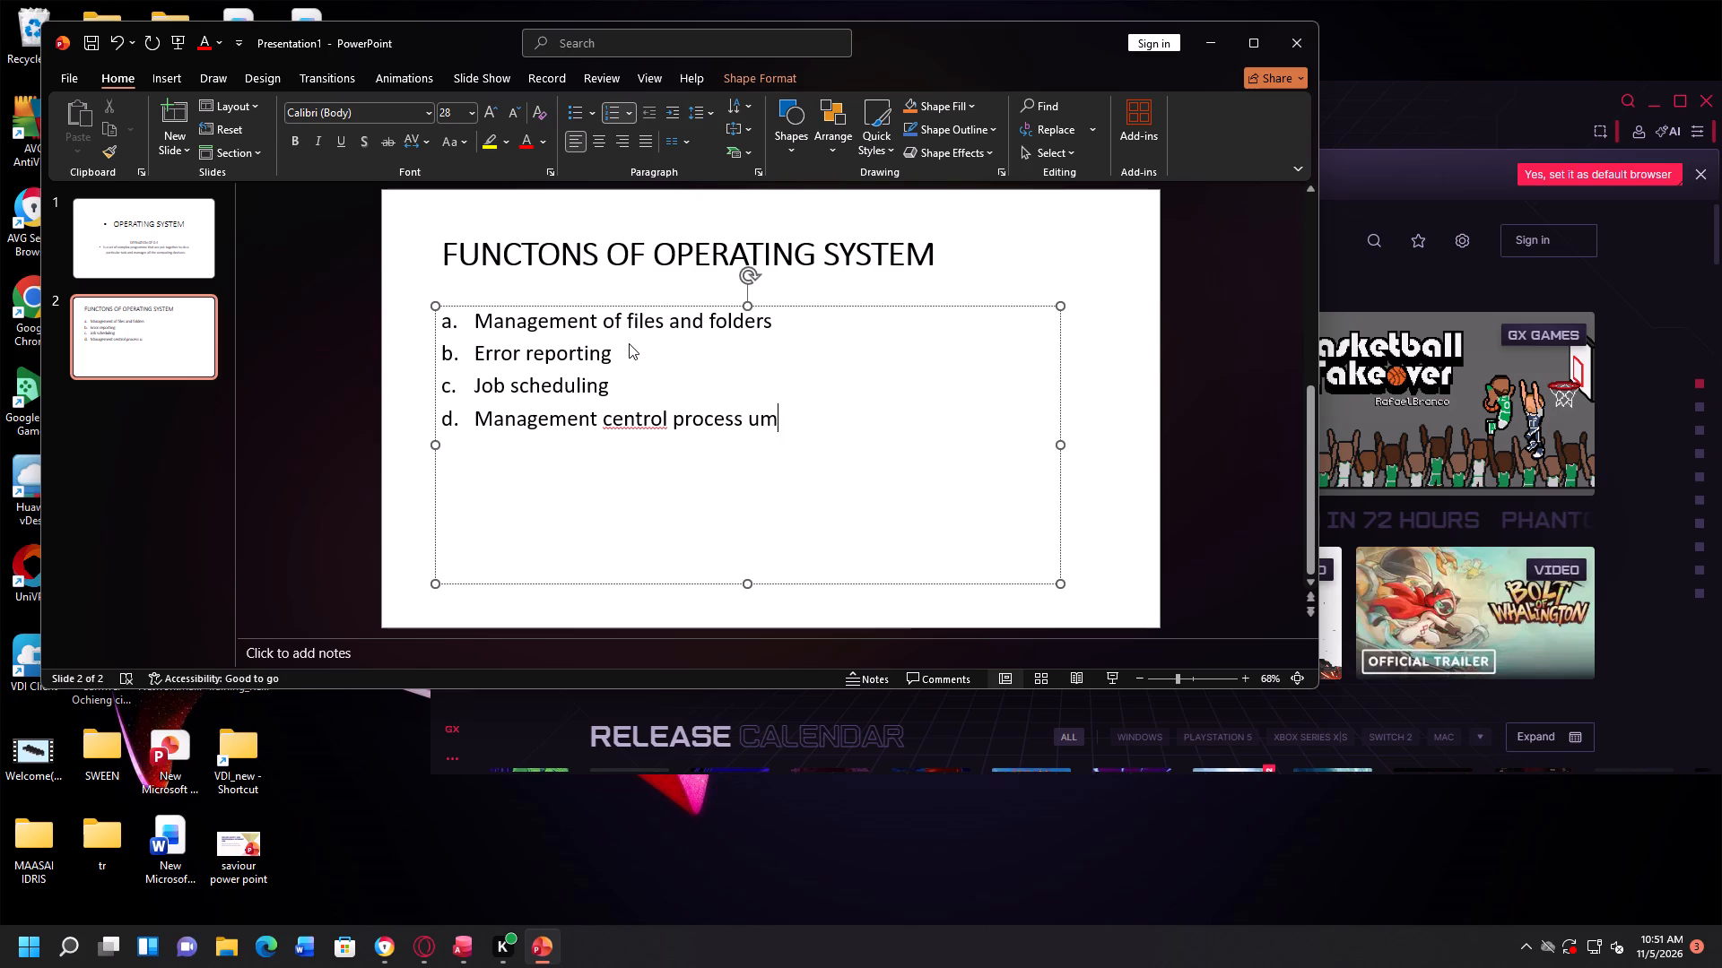
key(BackSpace)
key(backslash)
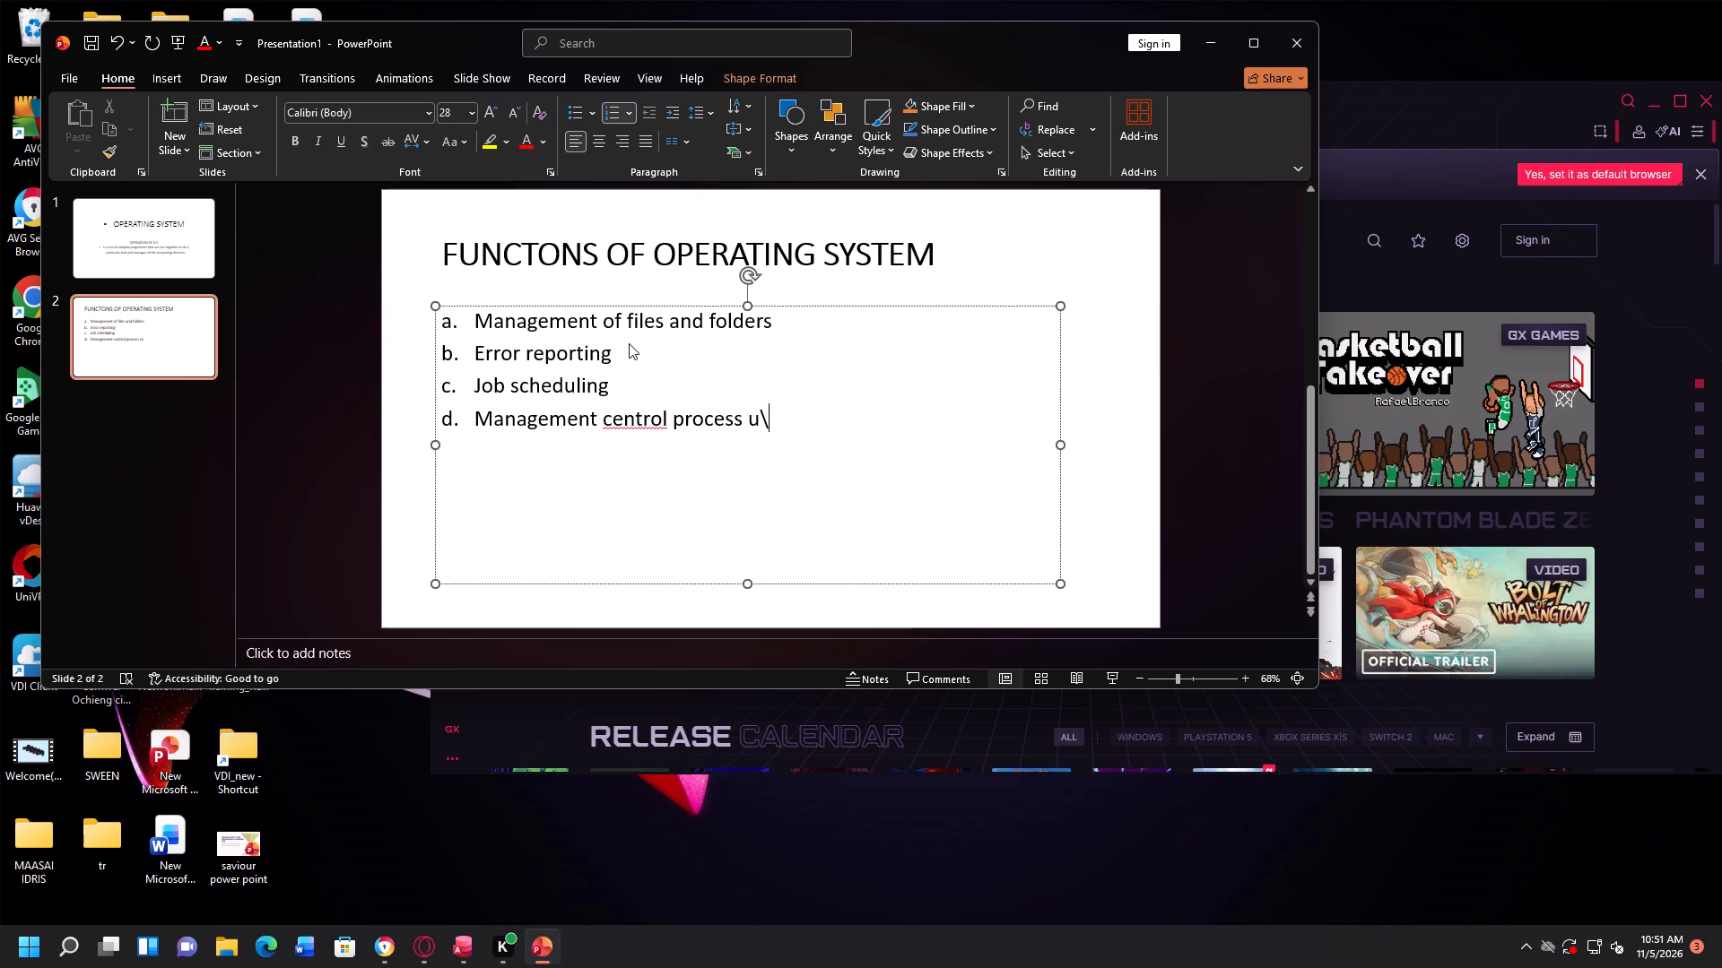
key(BackSpace)
text(nit)
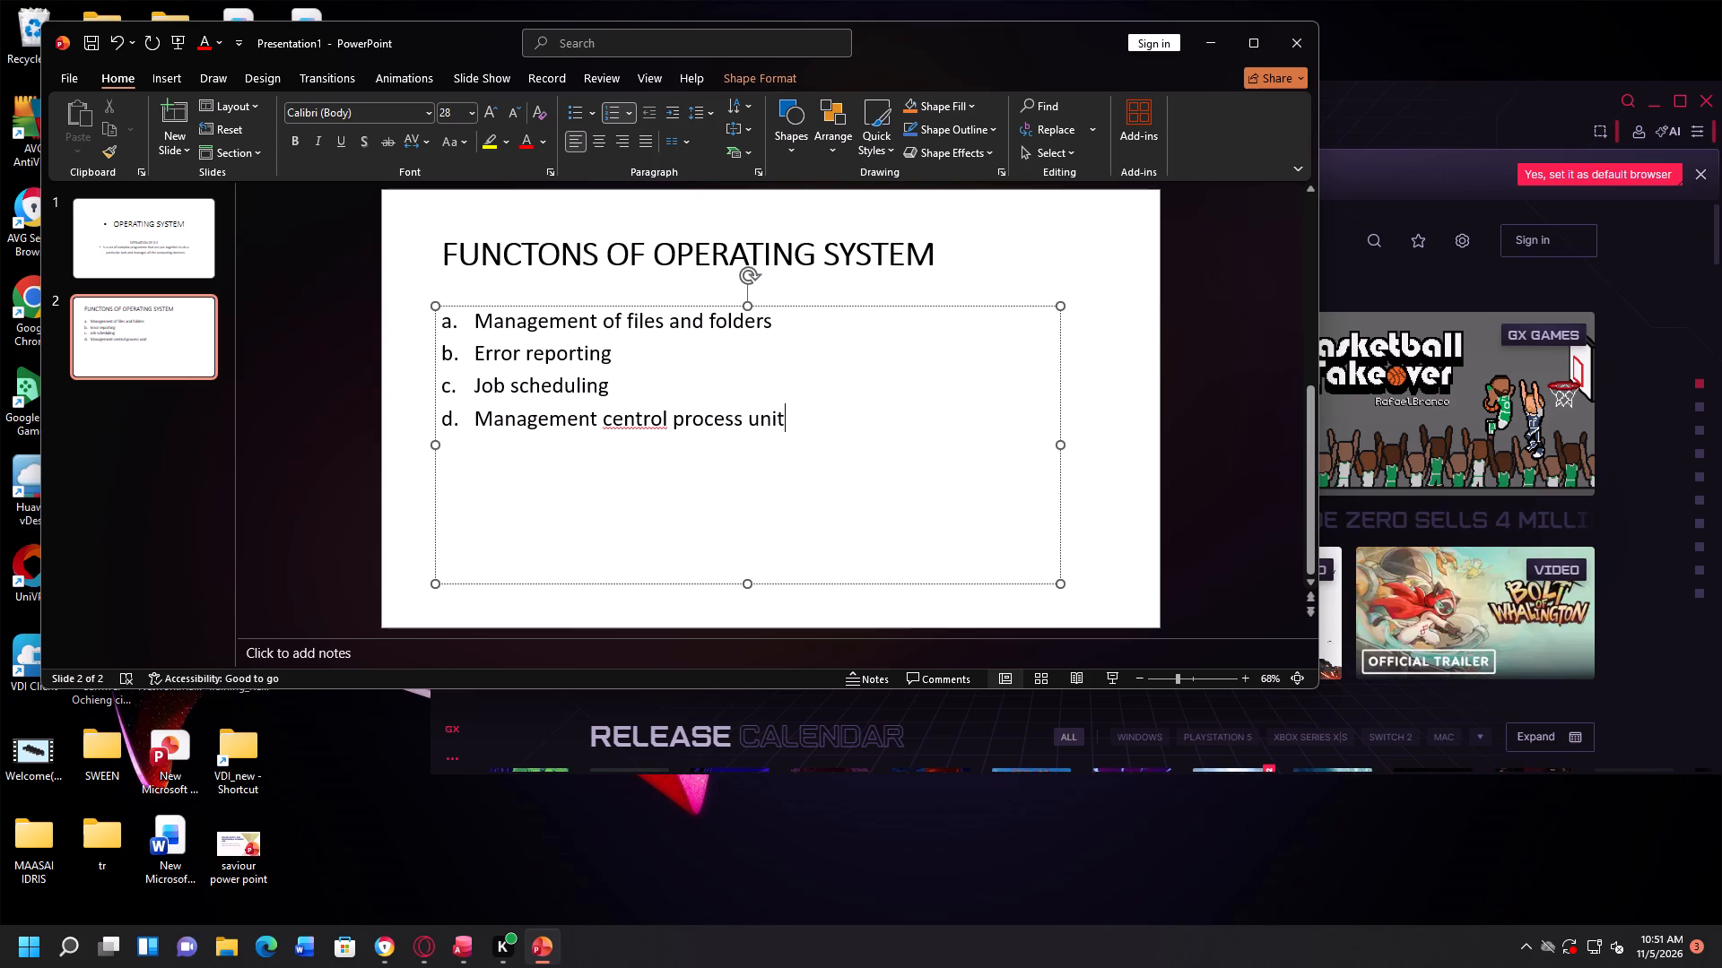
Correct the misspelled word "centrol" in list item d to the suggested spelling "central".
right_click(657, 432)
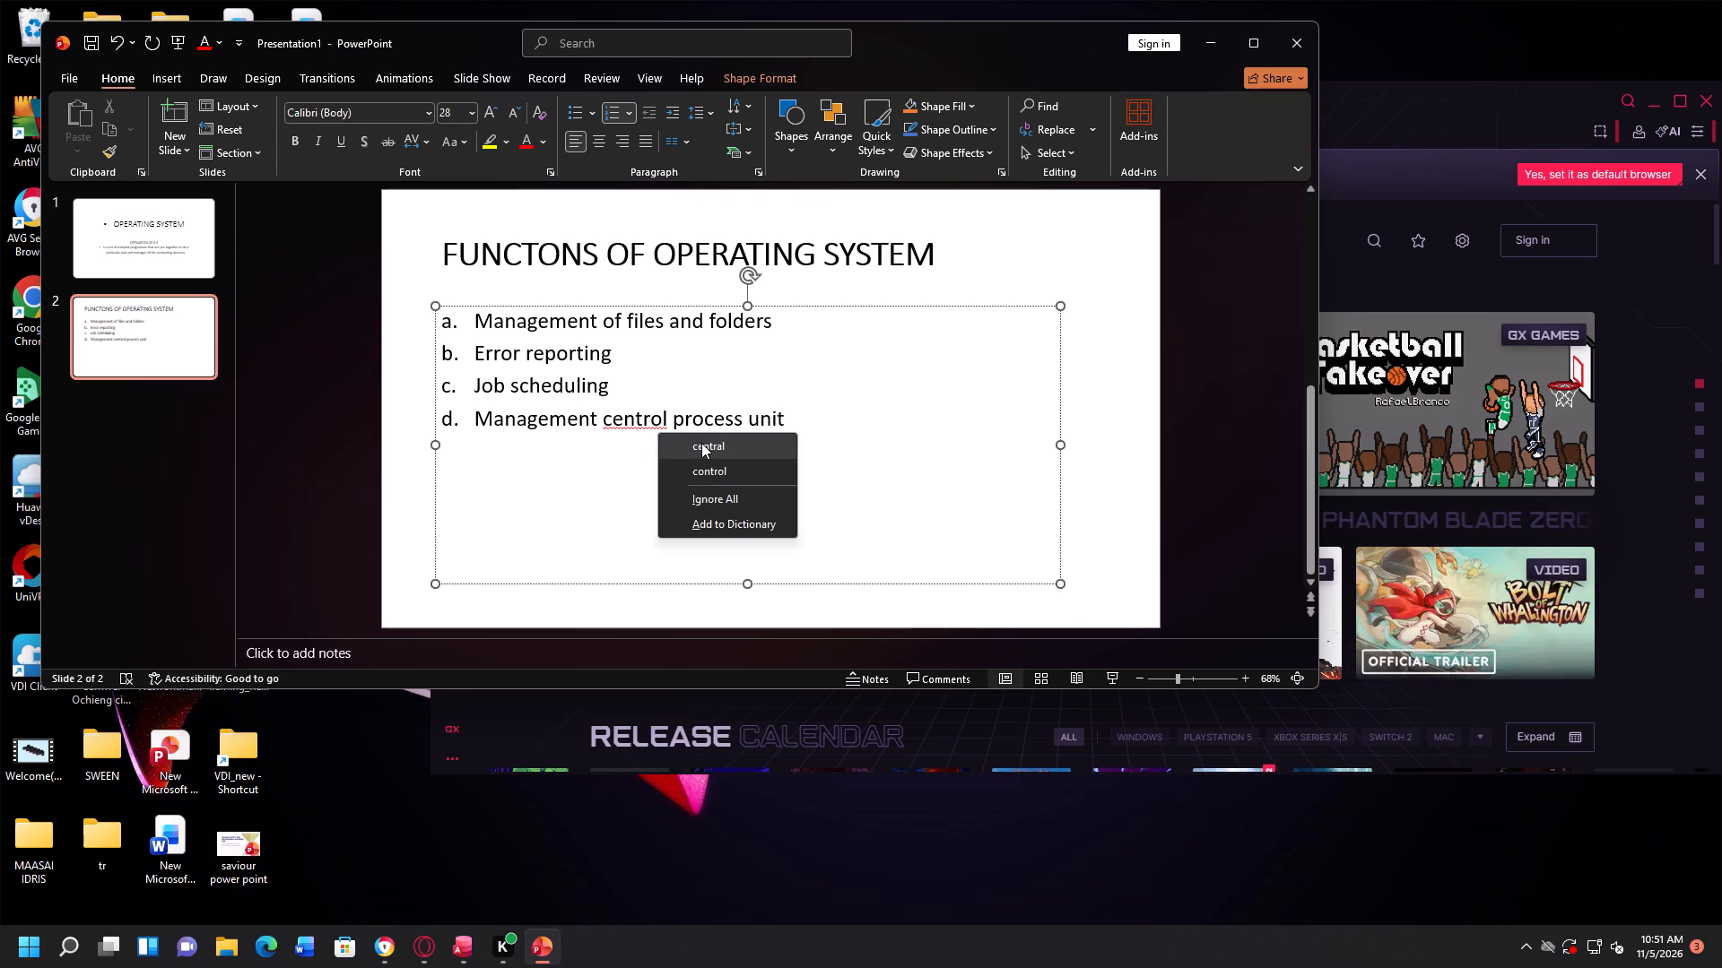
click(701, 443)
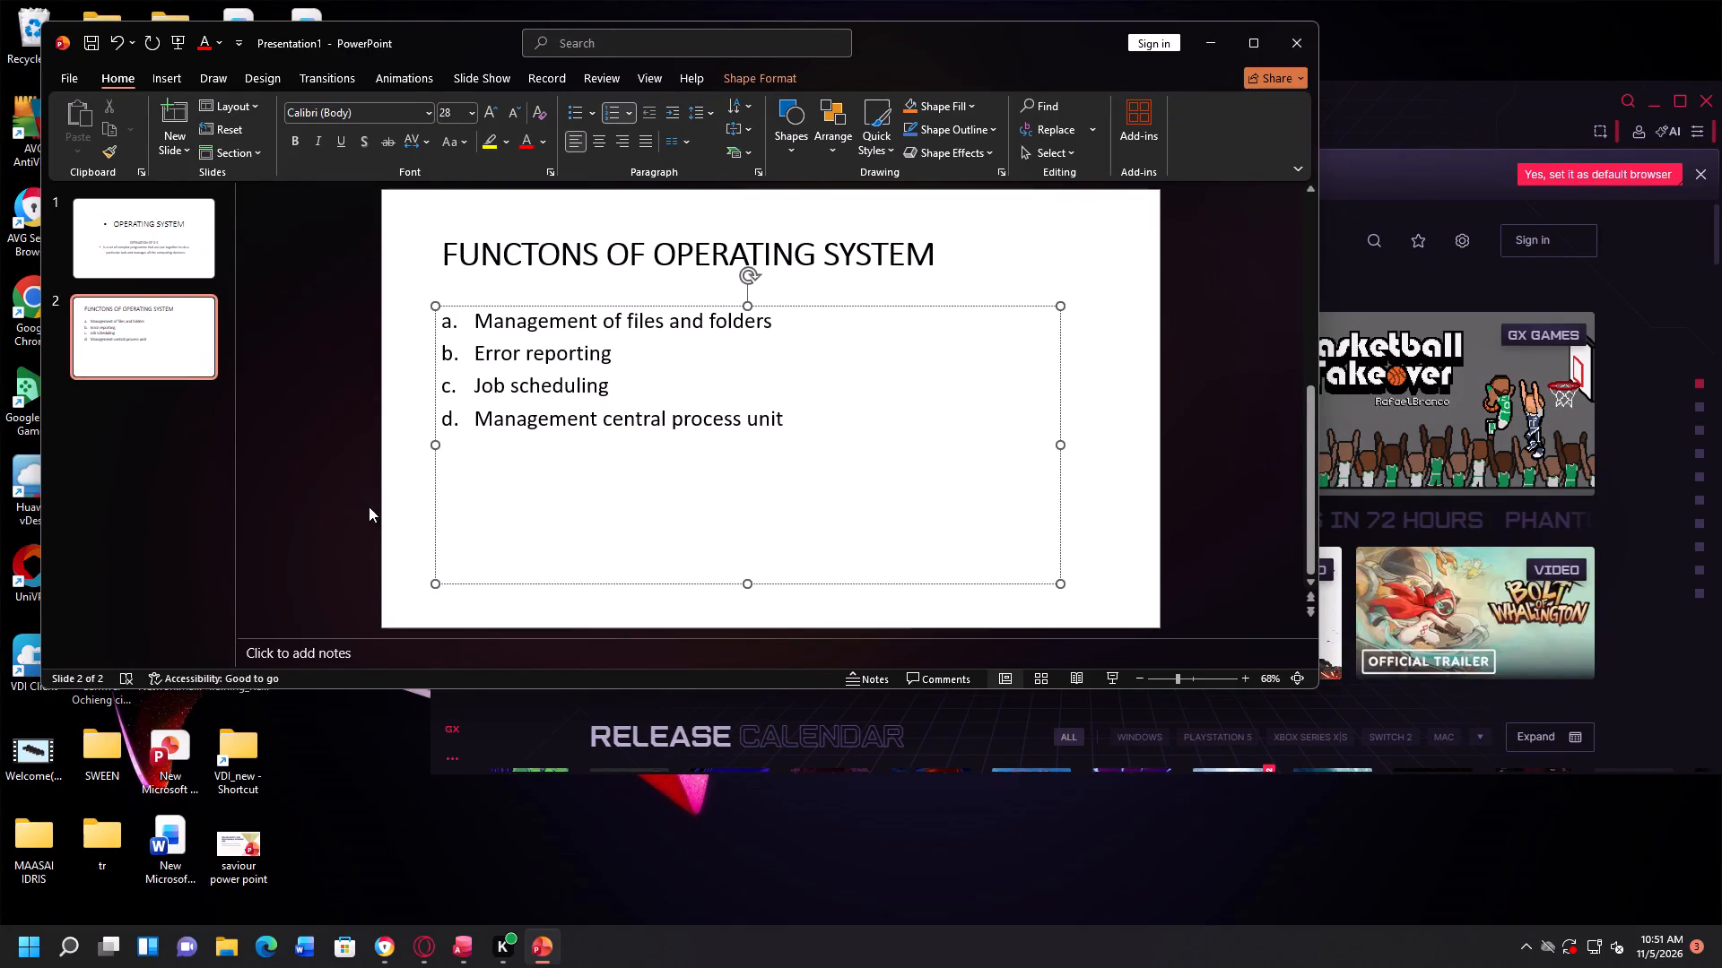
click(417, 506)
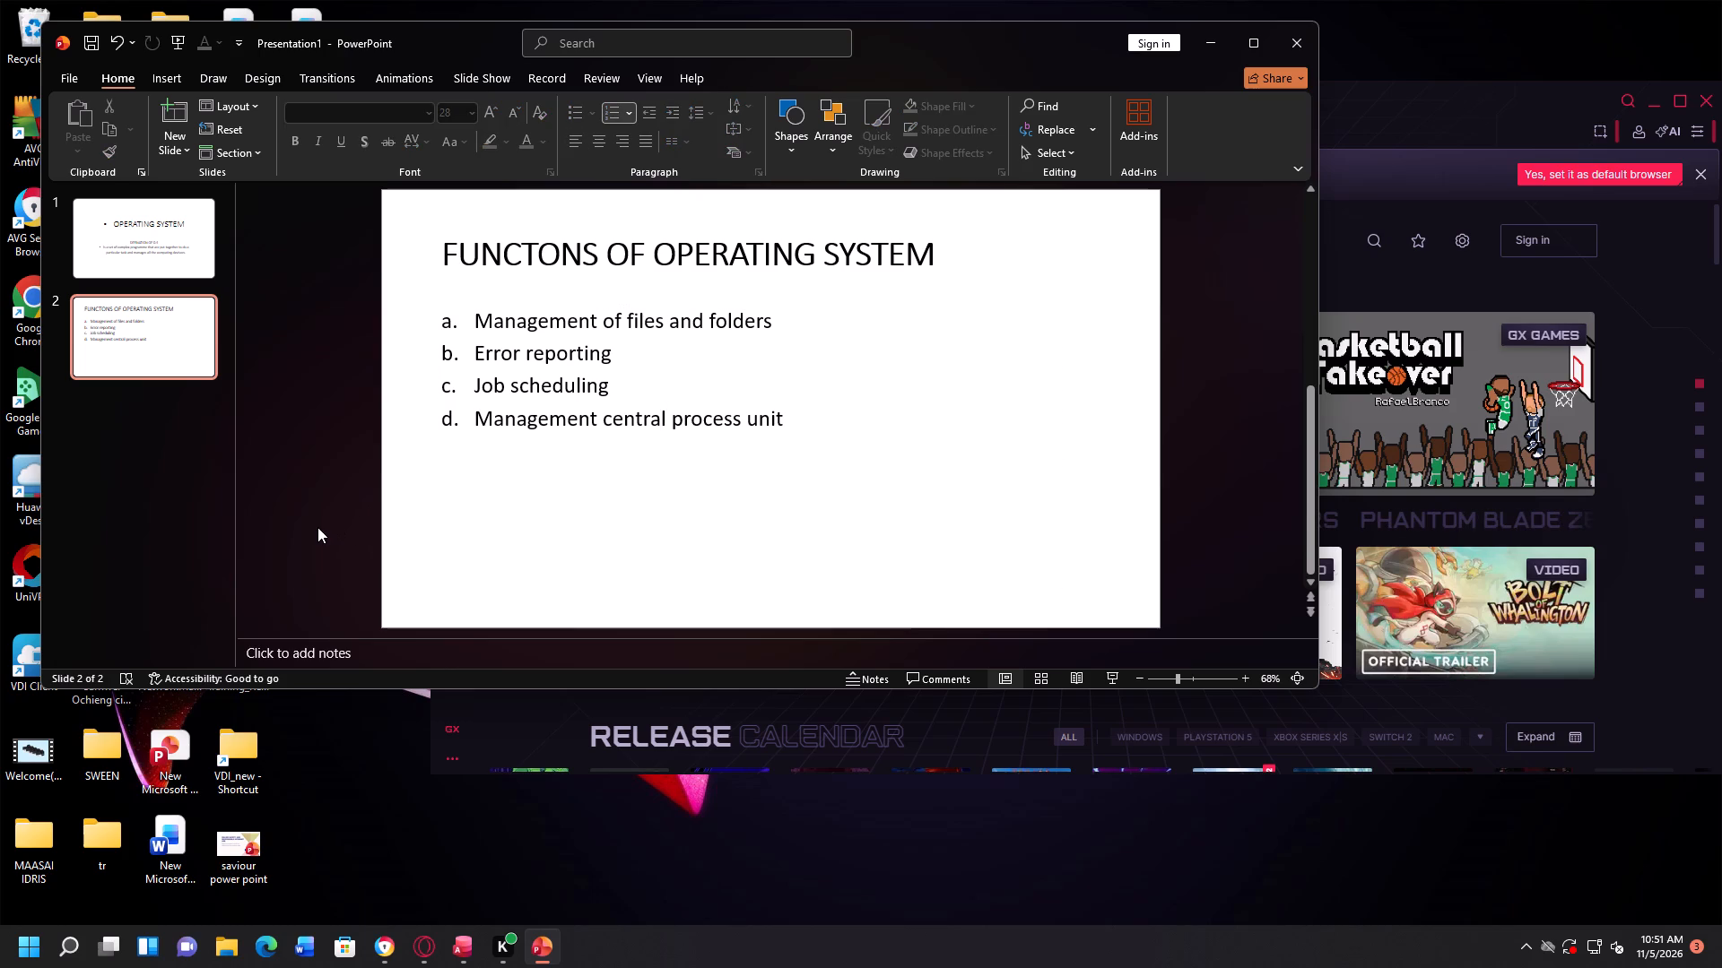
Insert a new slide after slide 2.
right_click(192, 359)
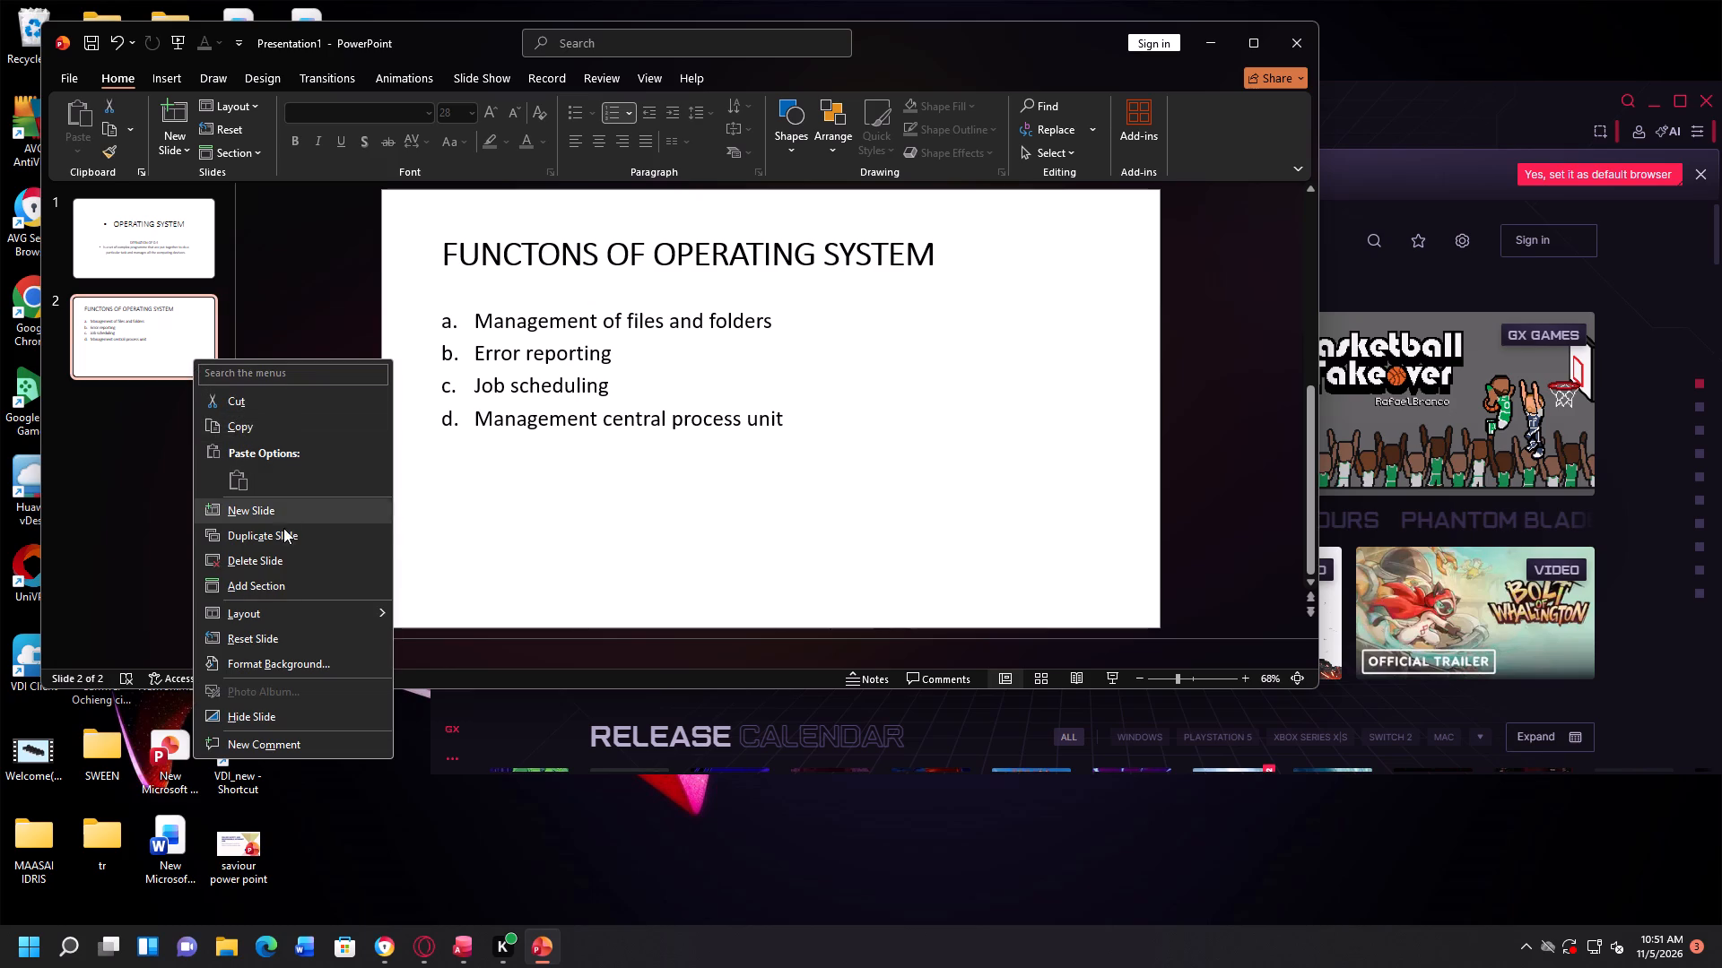
click(286, 519)
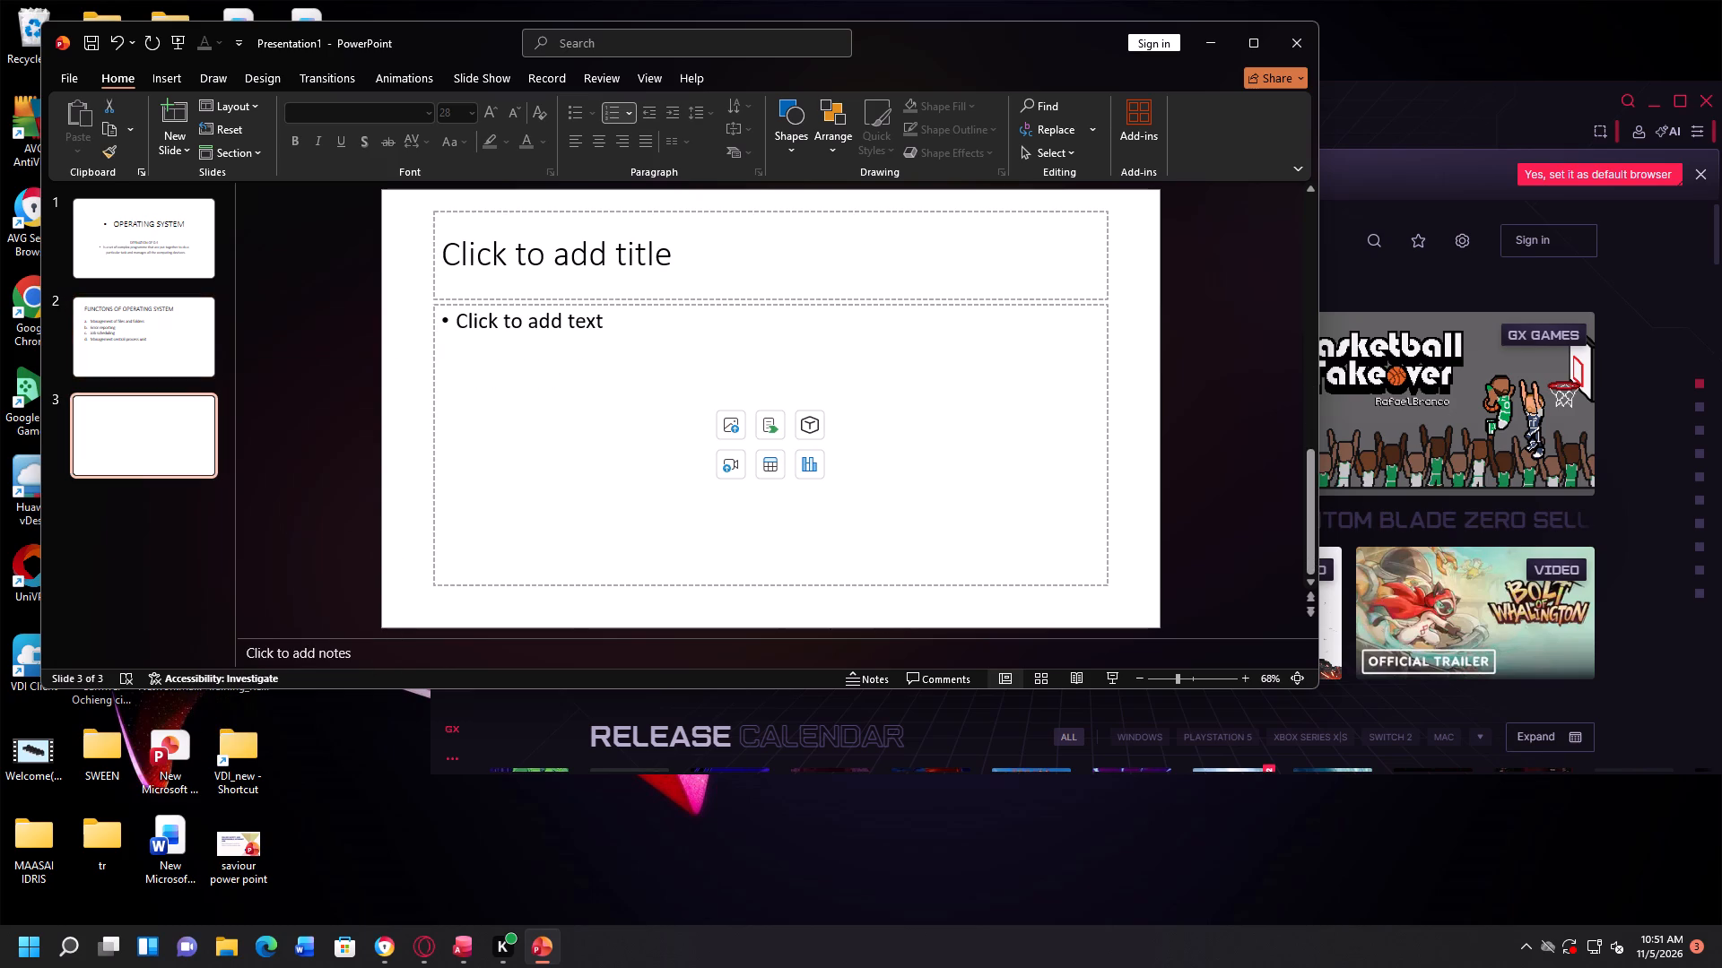
Open slide 3's title placeholder for text entry.
click(686, 257)
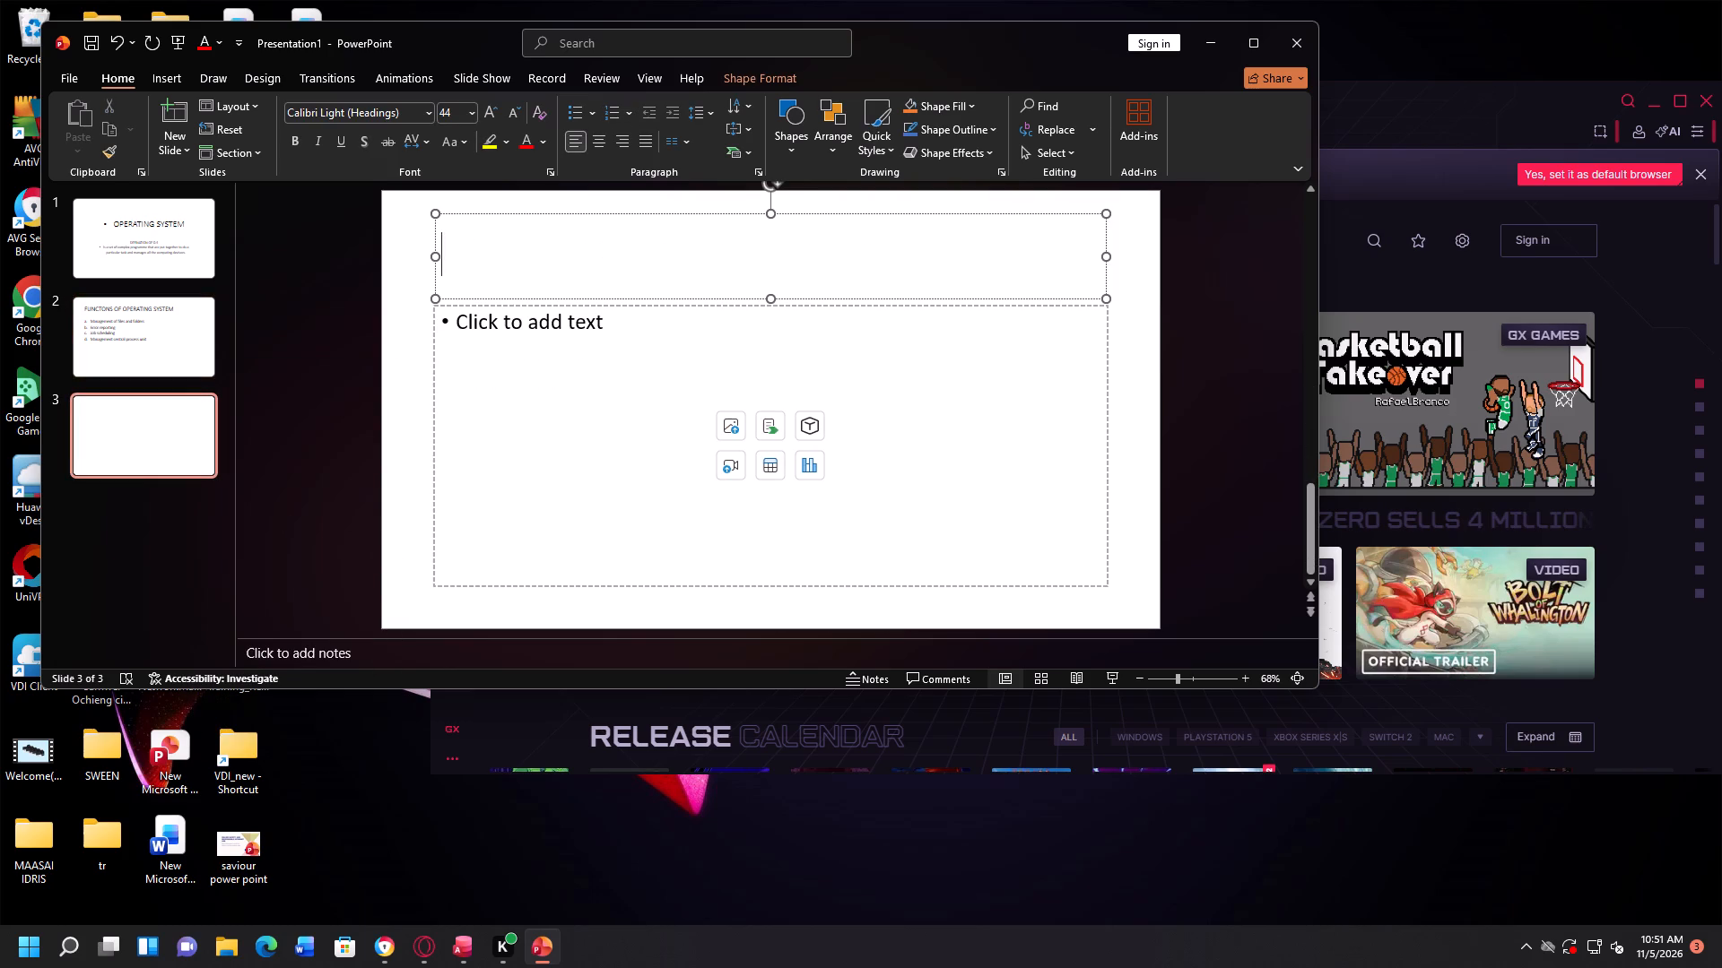
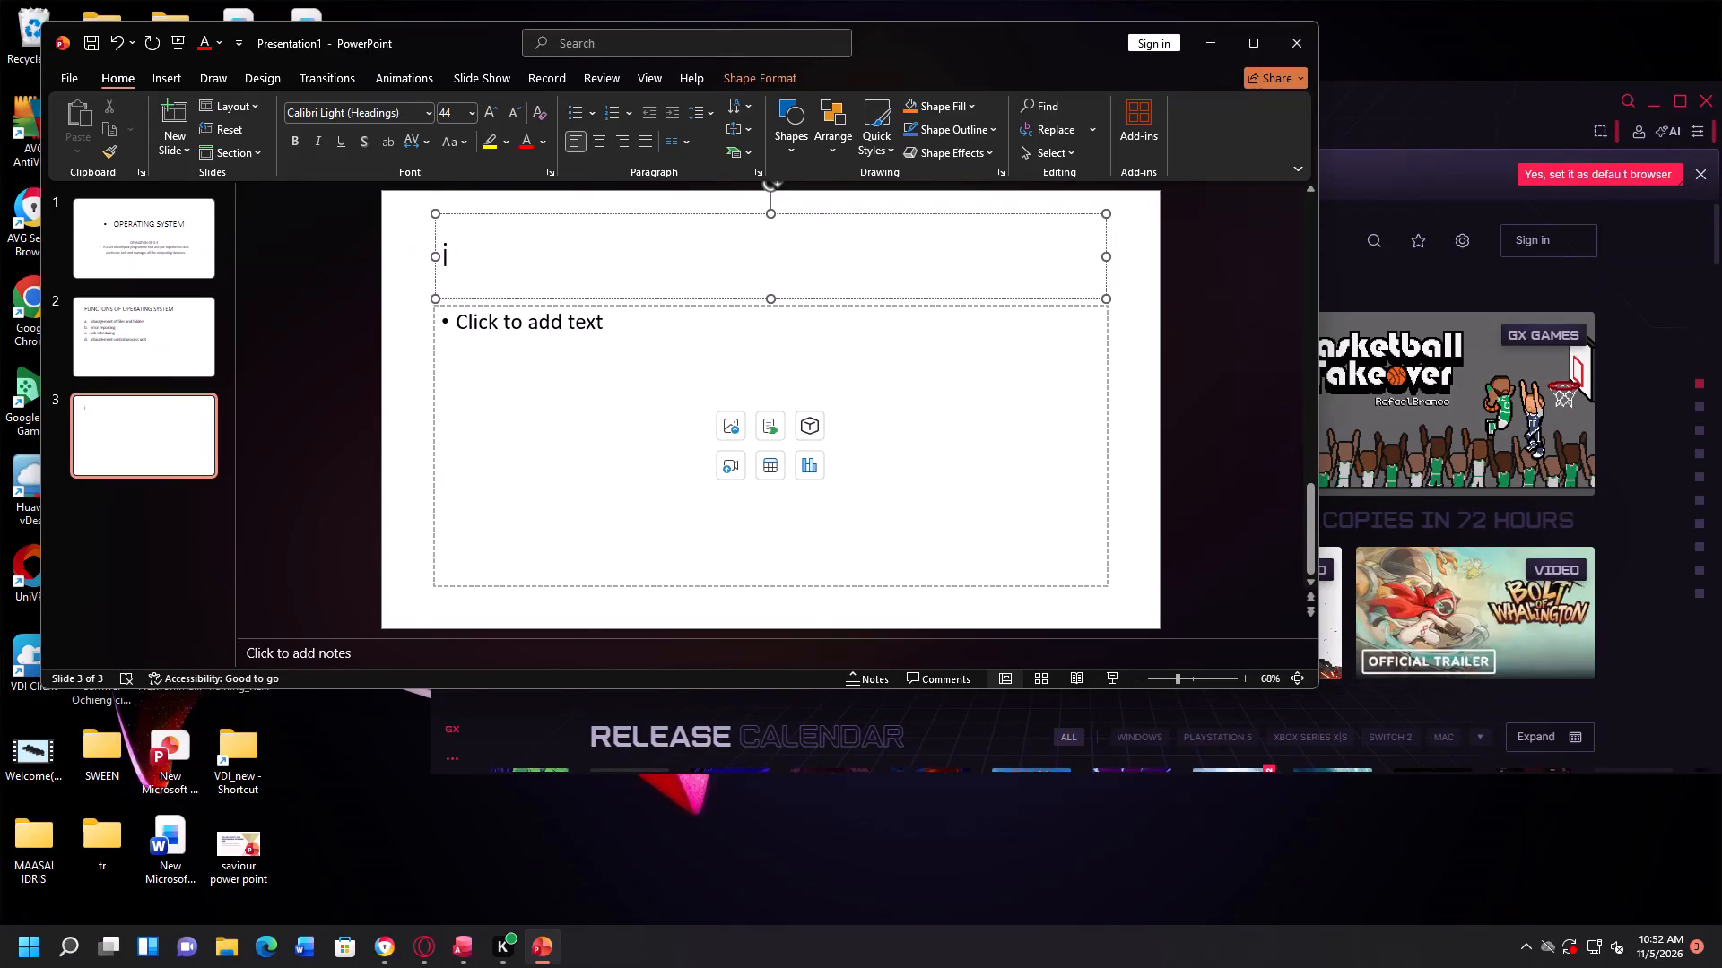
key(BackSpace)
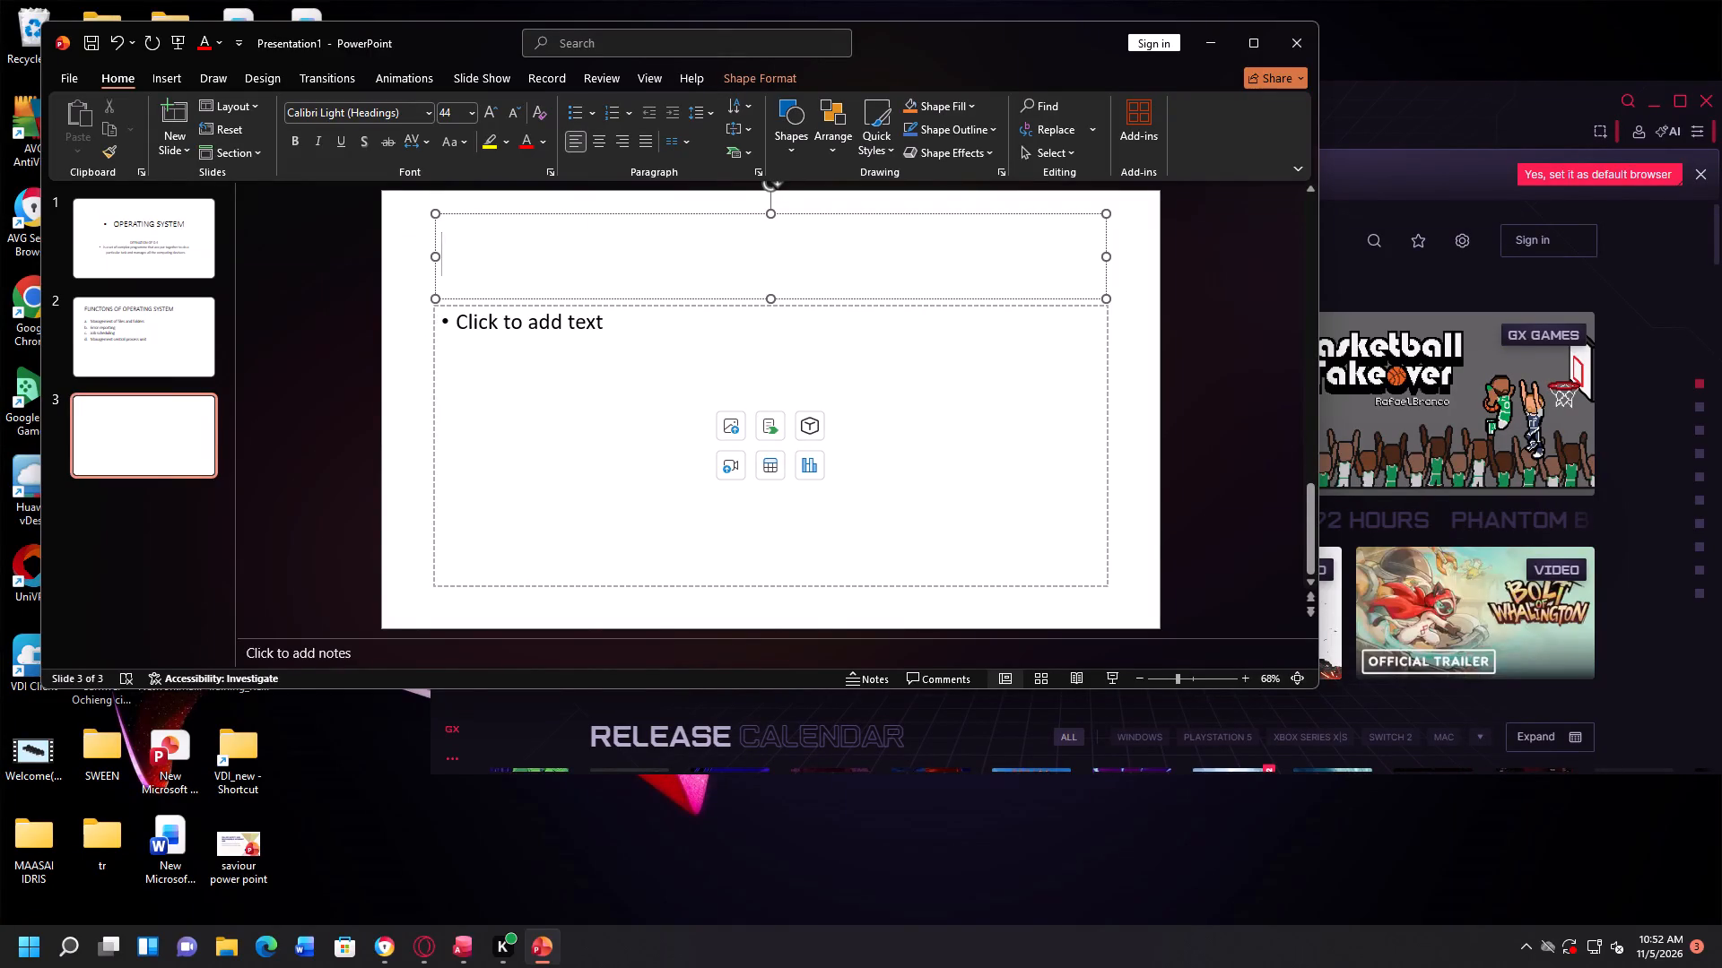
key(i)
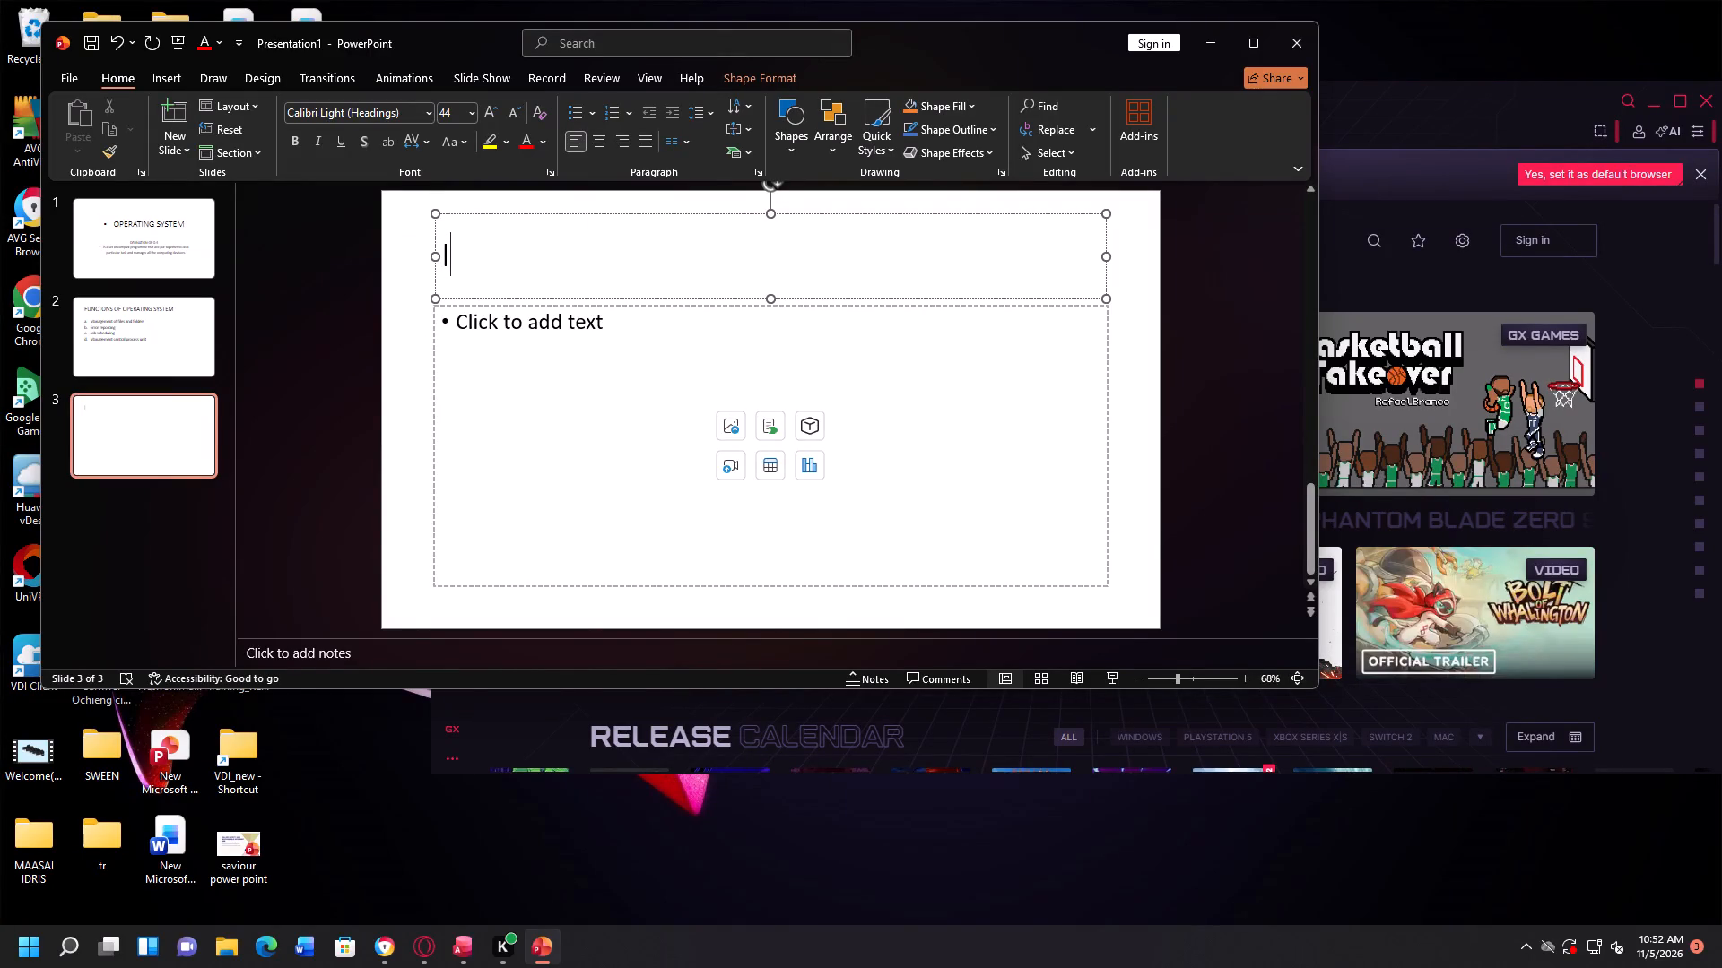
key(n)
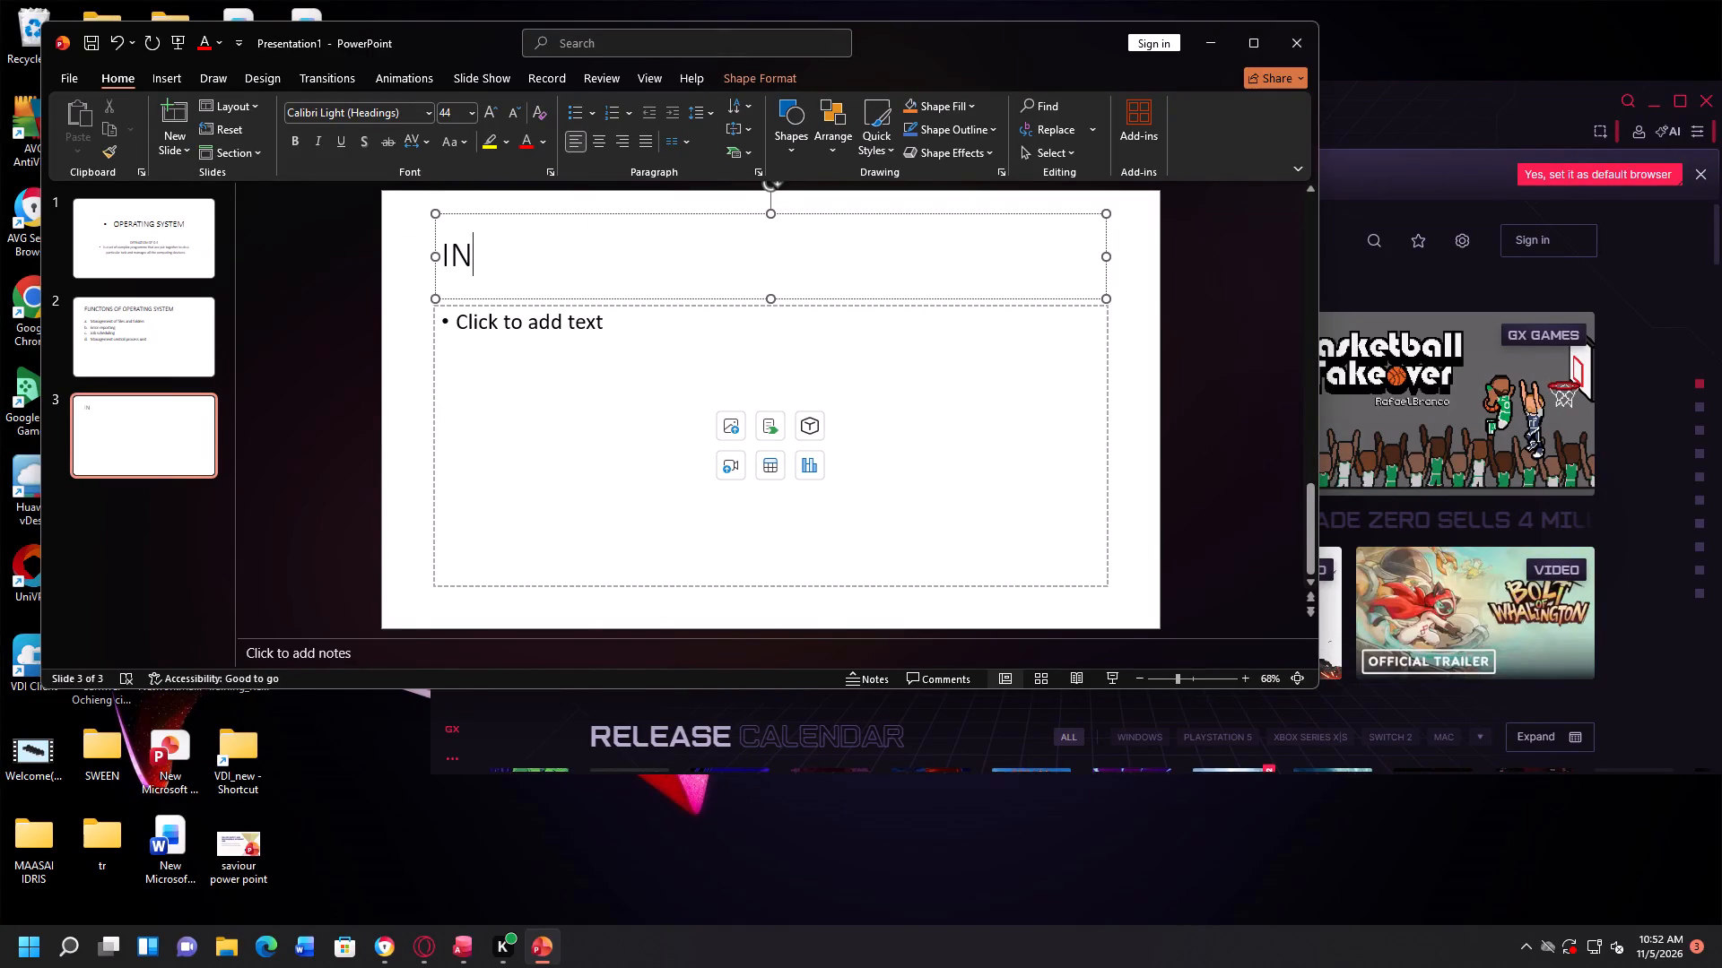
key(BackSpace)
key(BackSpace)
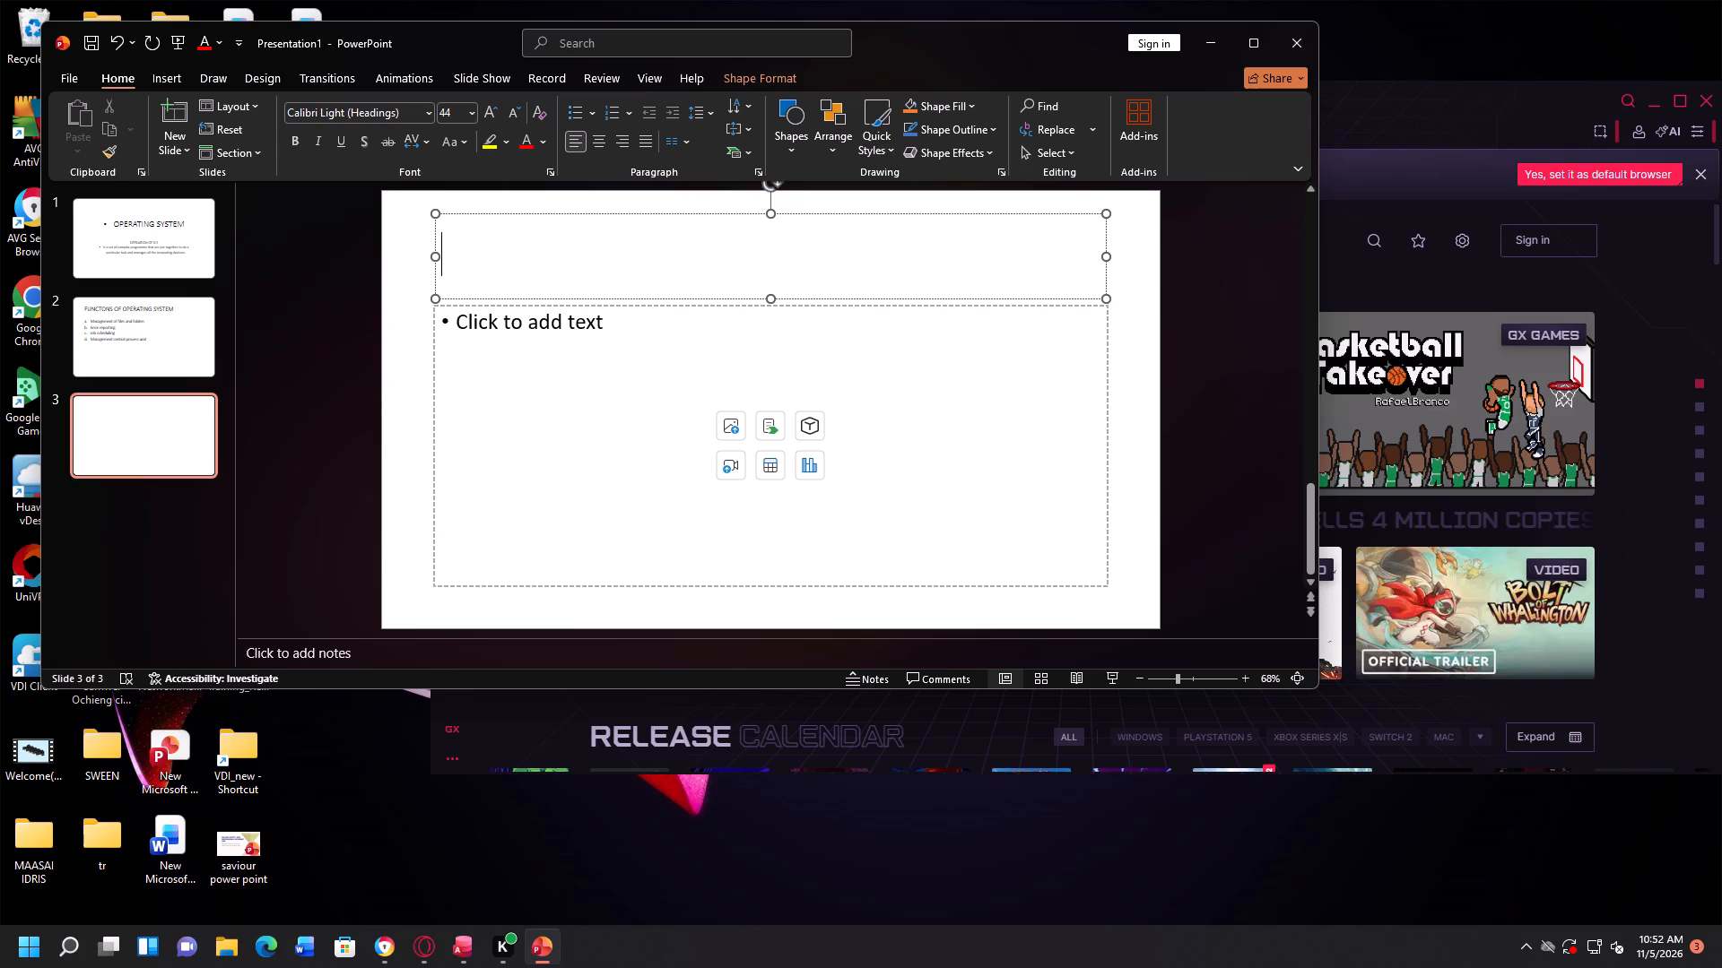
Enter the title "TYPES OF INTERNET" on slide 3.
key(t)
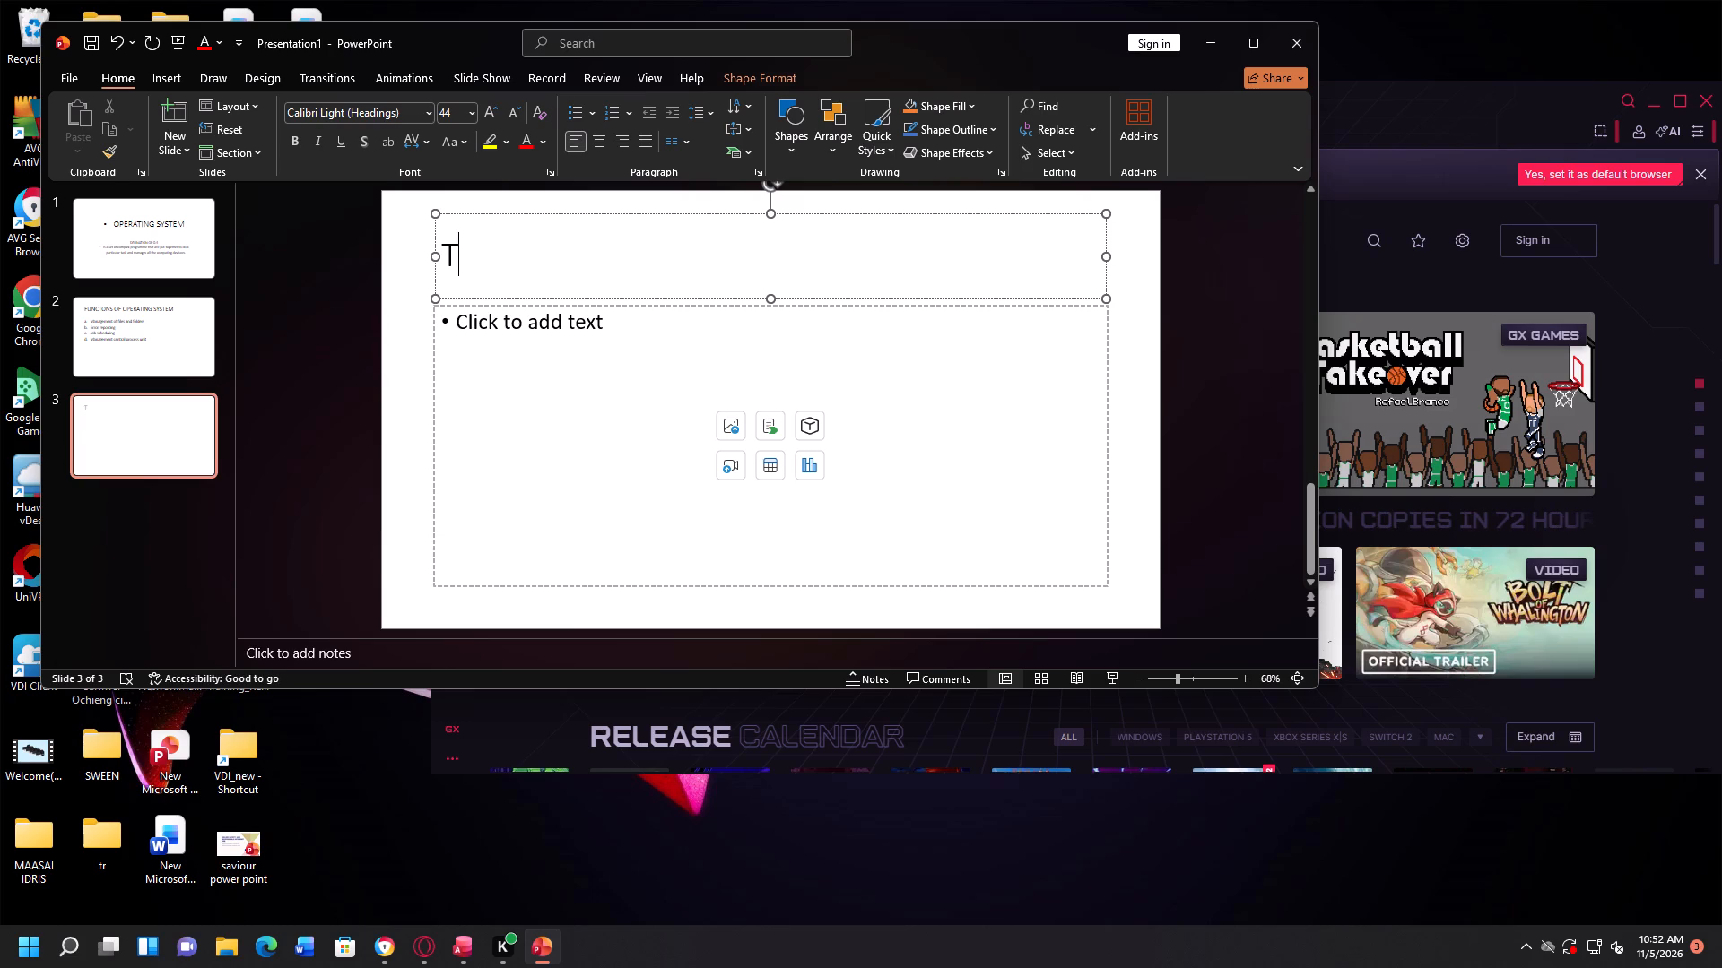
key(y)
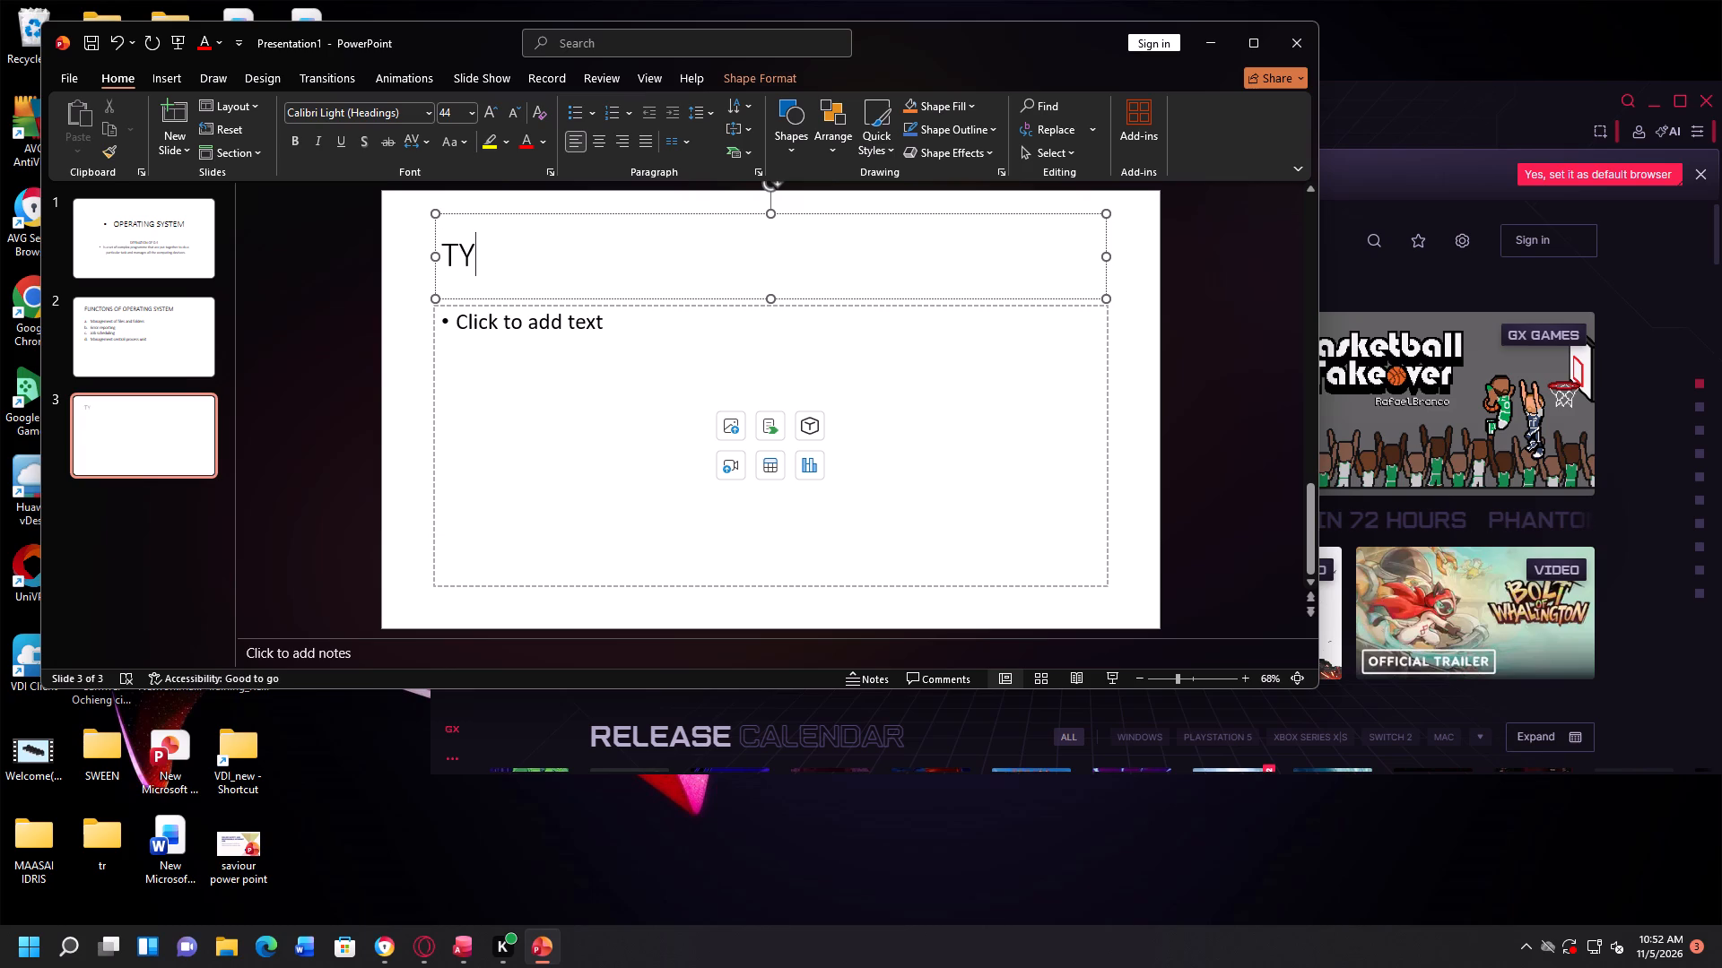
text(PES)
key(space)
text(OF)
key(space)
text(INTER)
text(NE)
key(t)
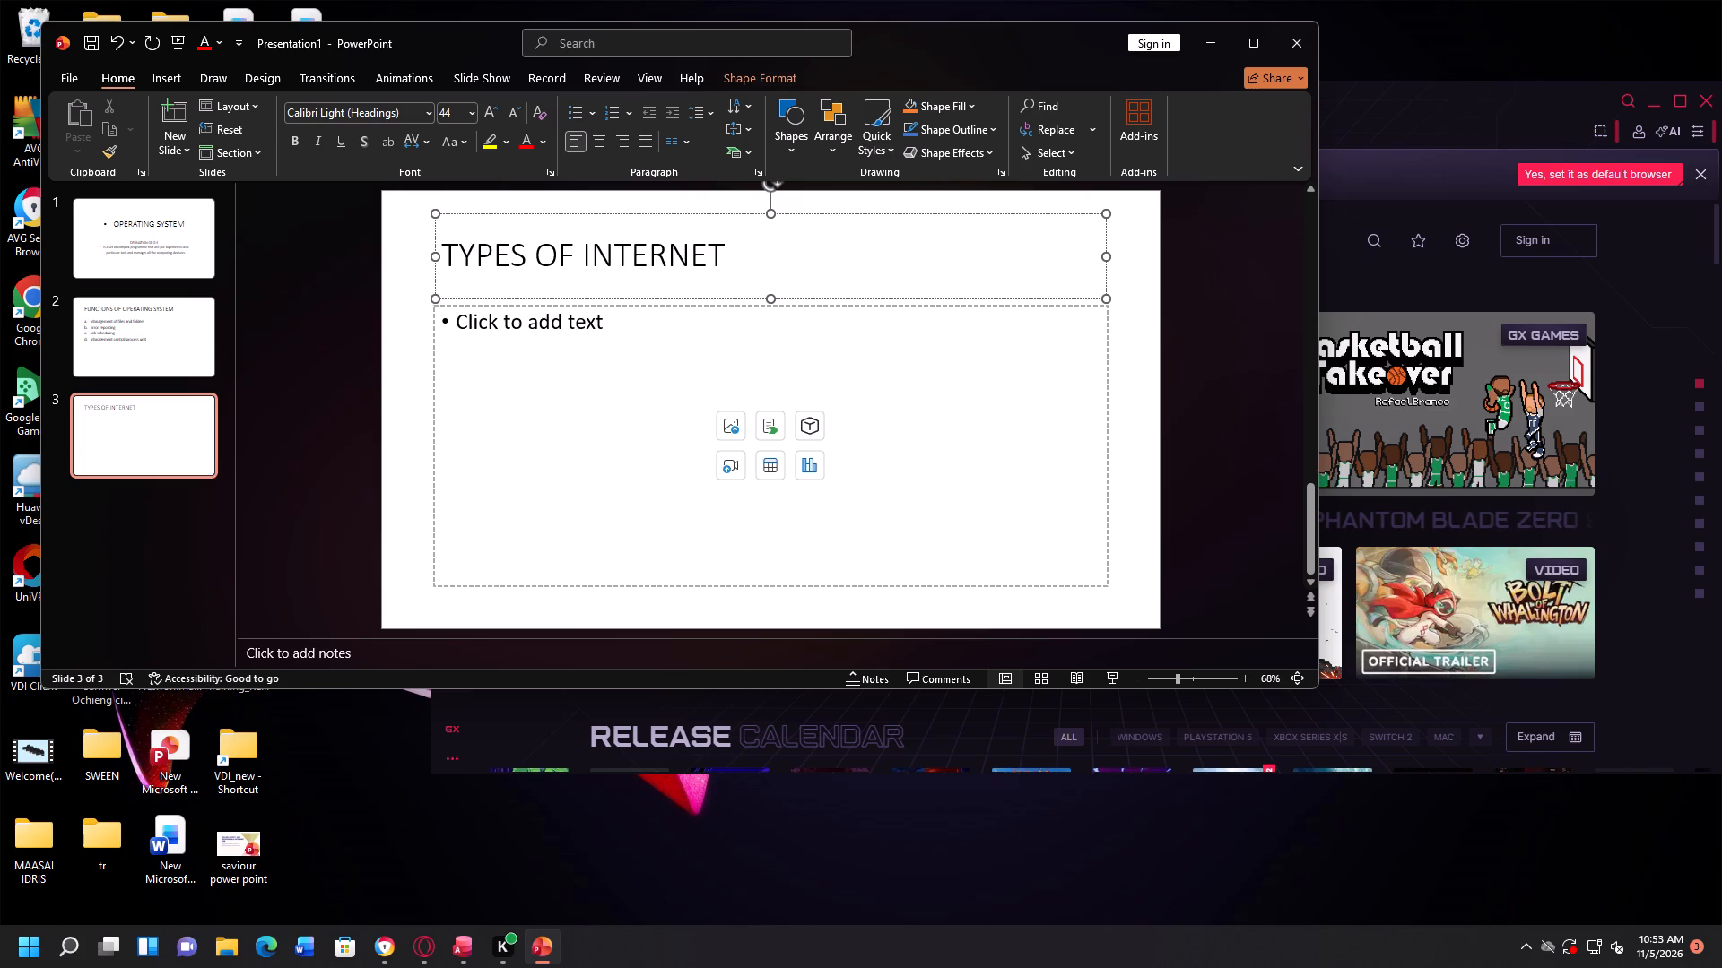
Make the whole "TYPES OF INTERNET" title on slide 3 bold.
drag(716, 244, 683, 249)
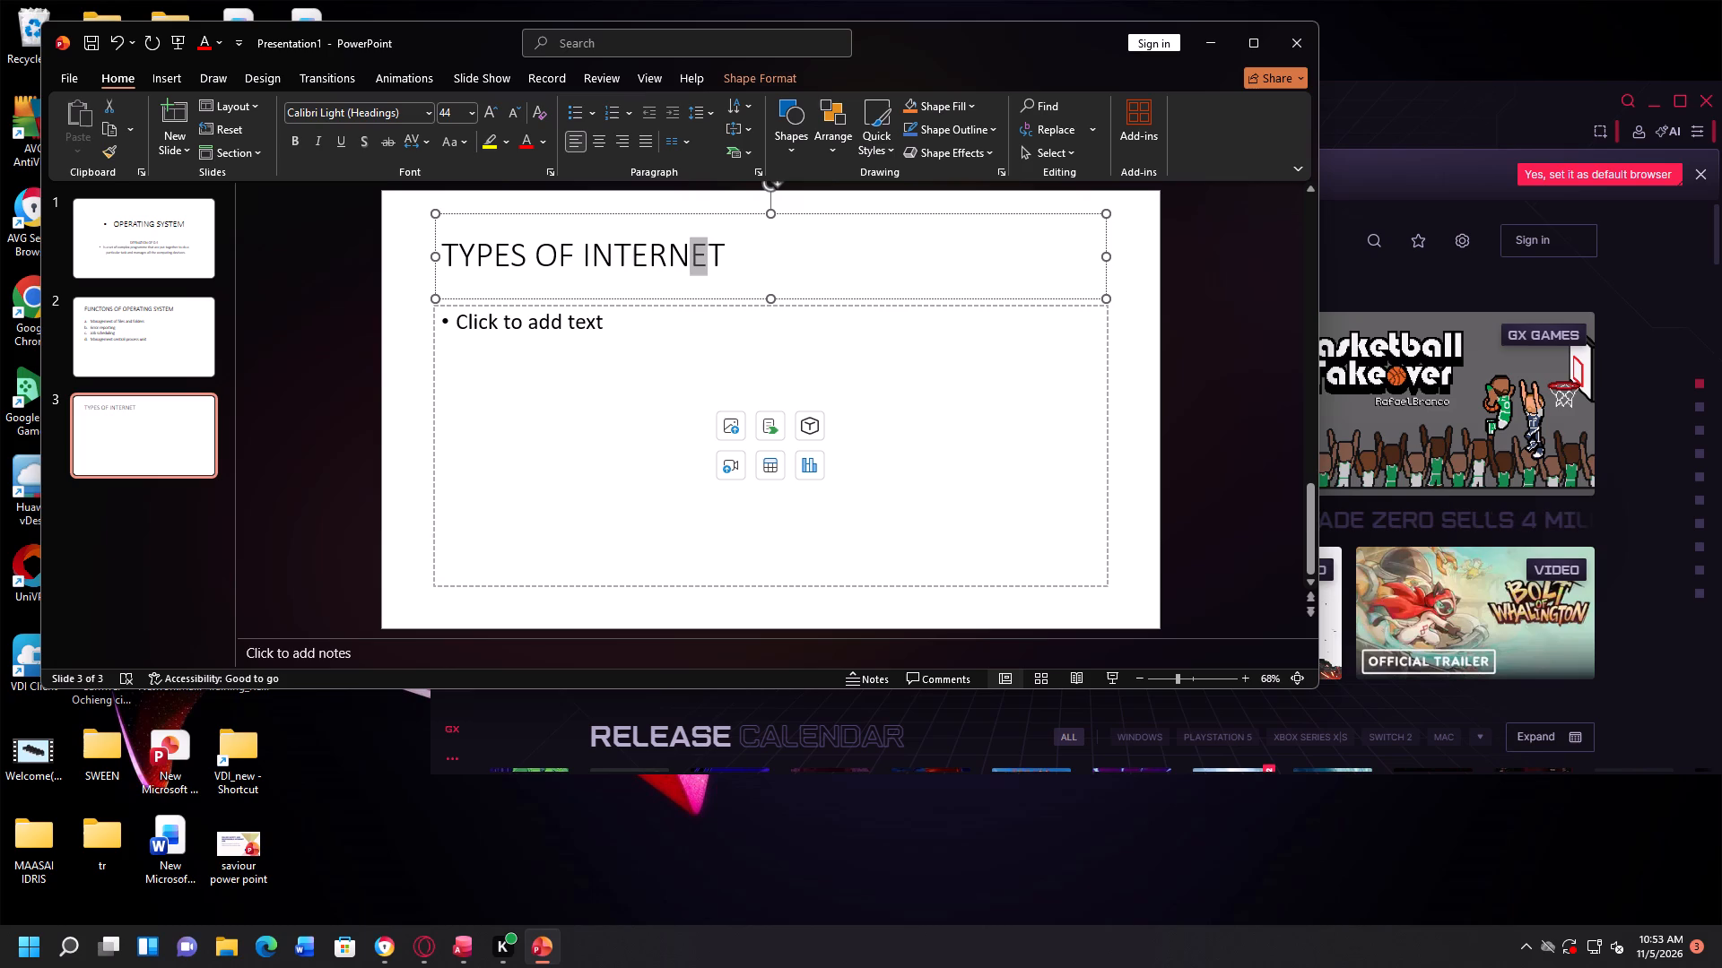
drag(683, 249, 652, 253)
click(722, 255)
drag(722, 255, 517, 290)
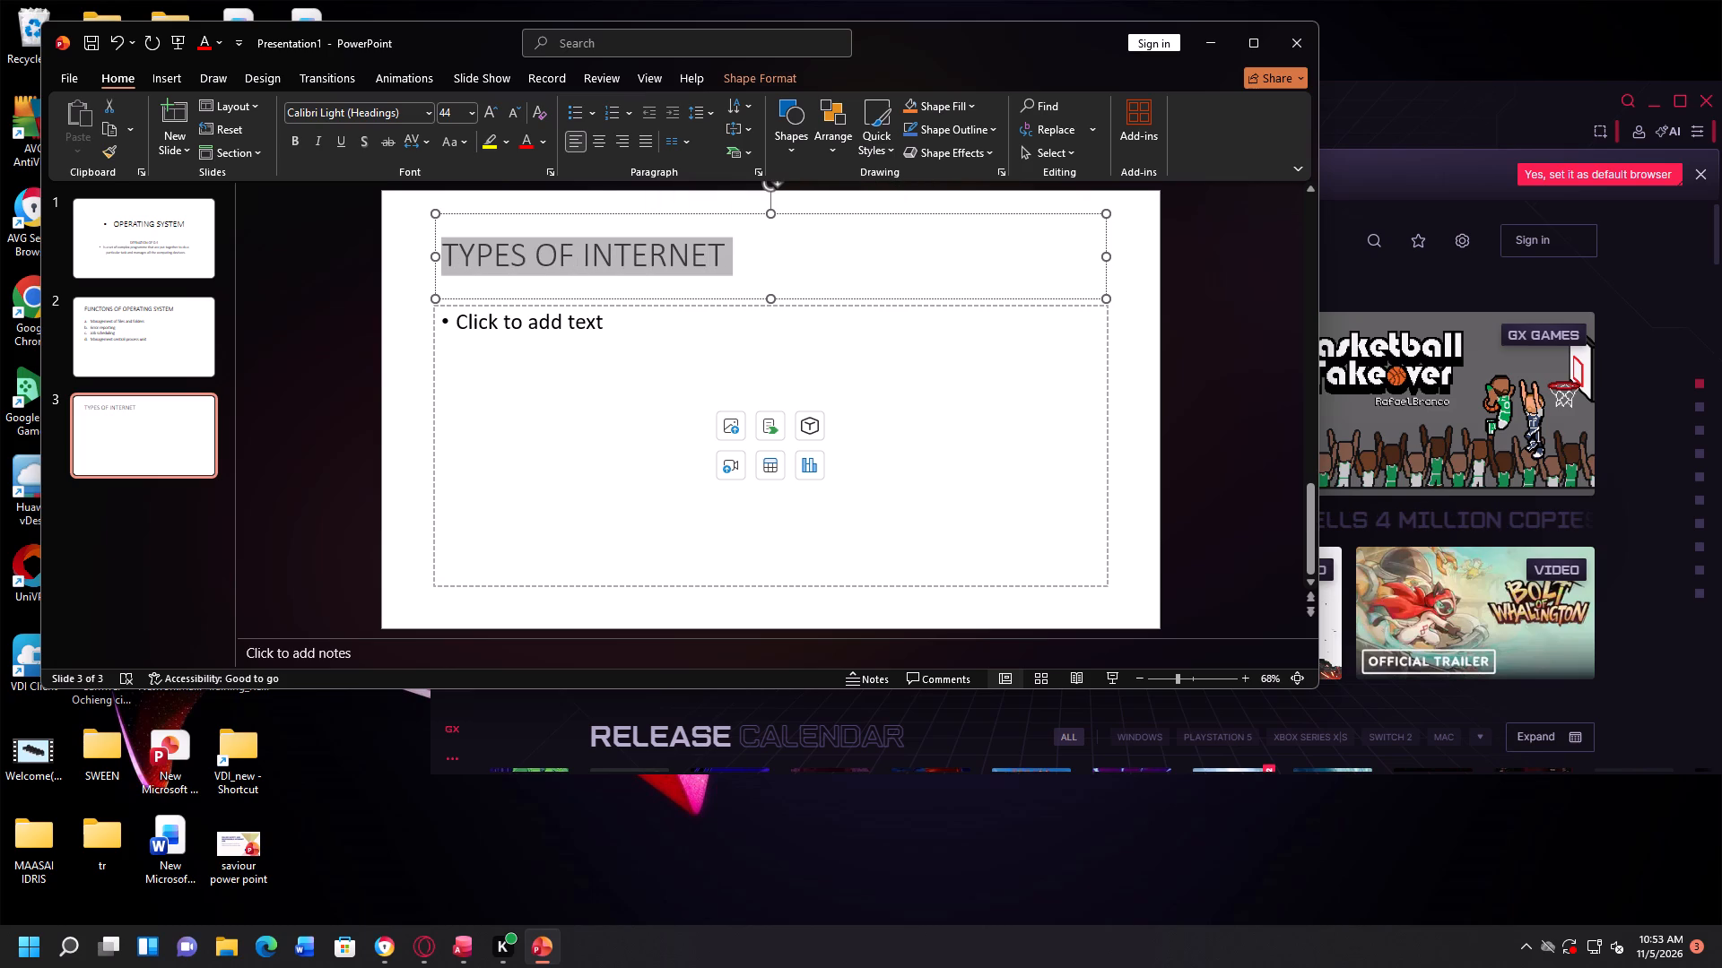
drag(517, 290, 506, 290)
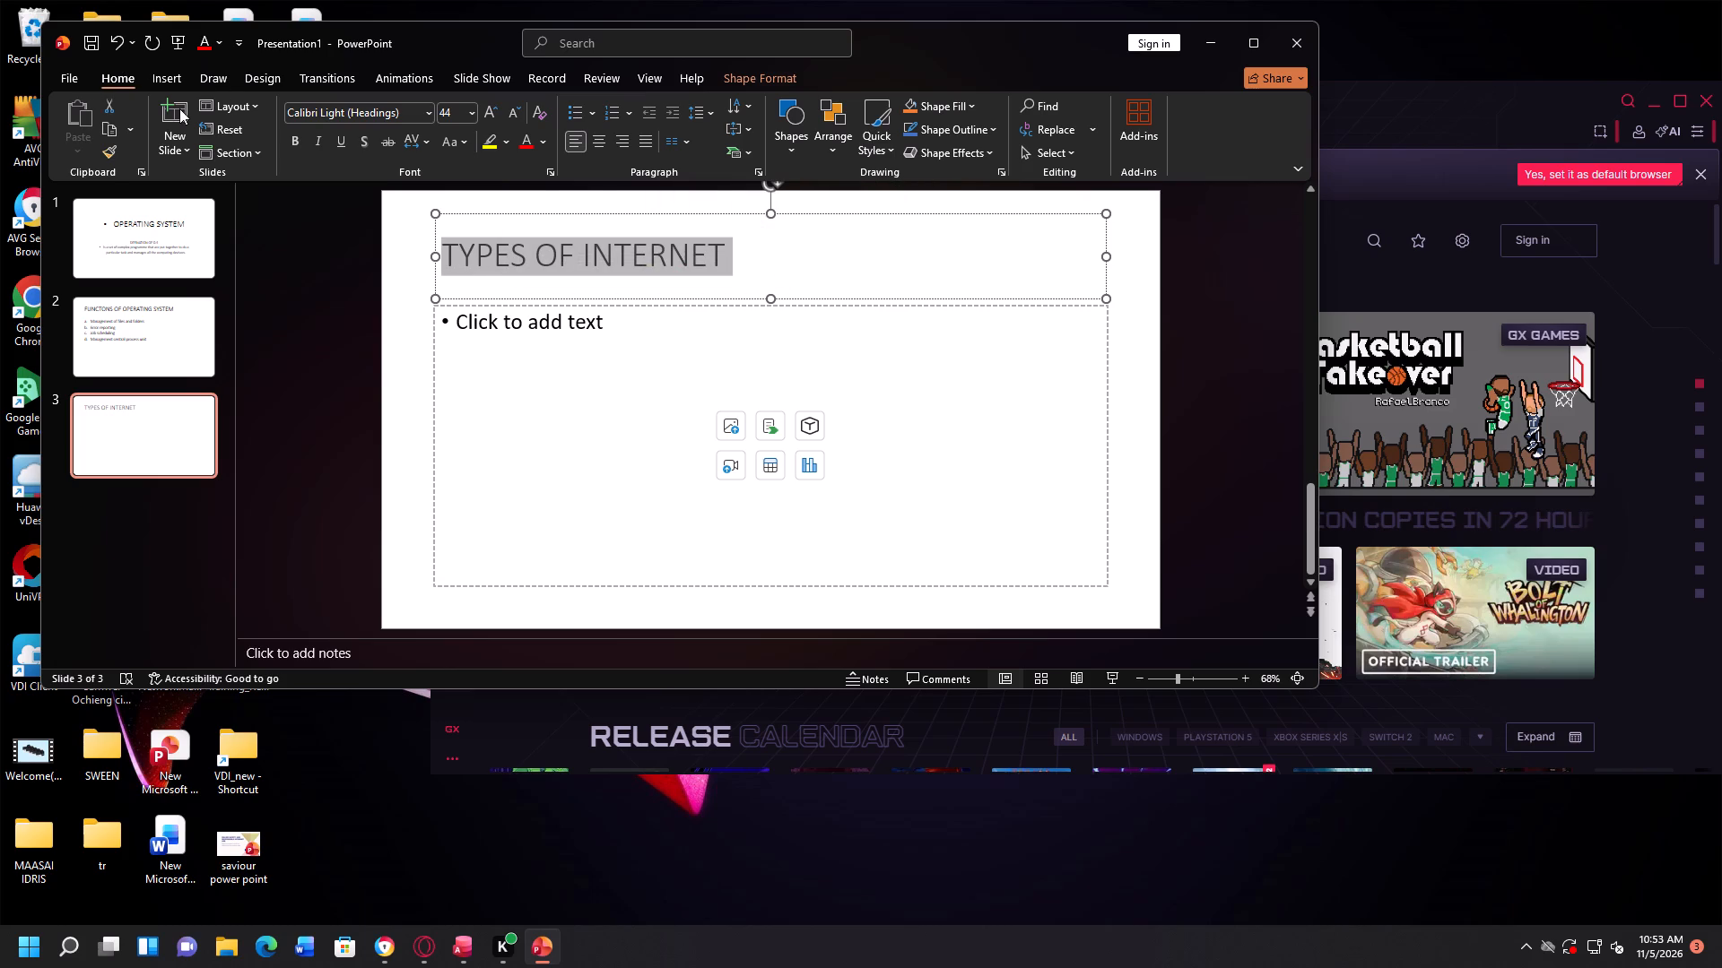
click(296, 141)
click(570, 249)
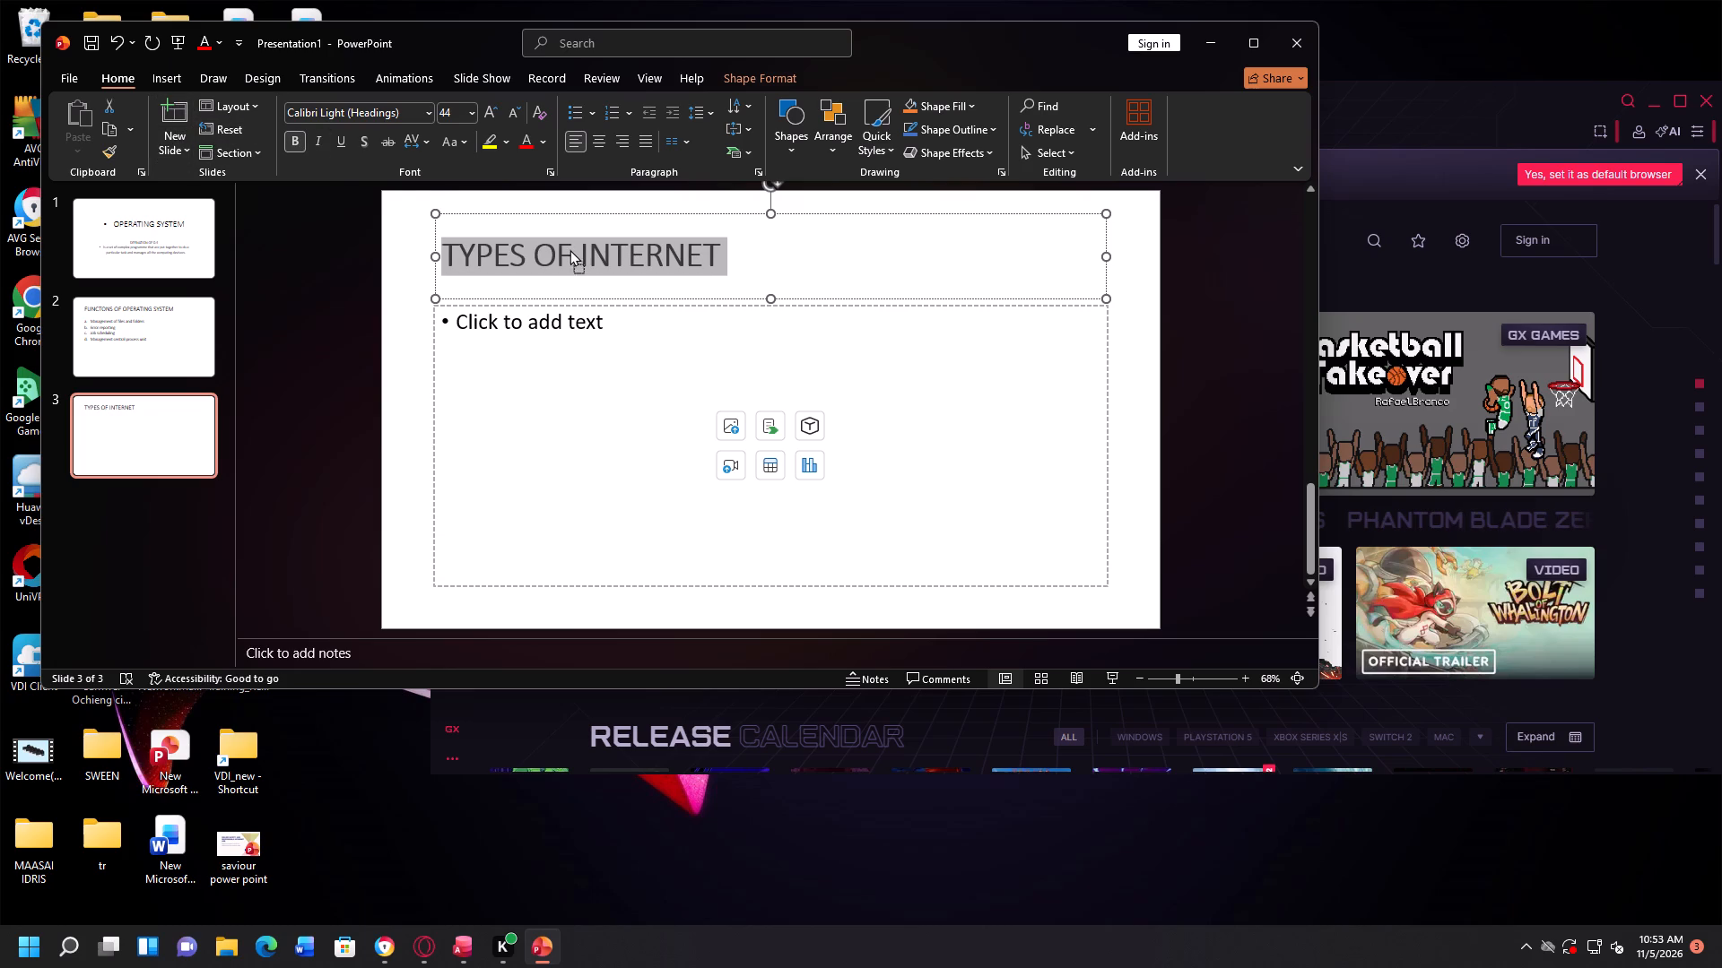
click(292, 139)
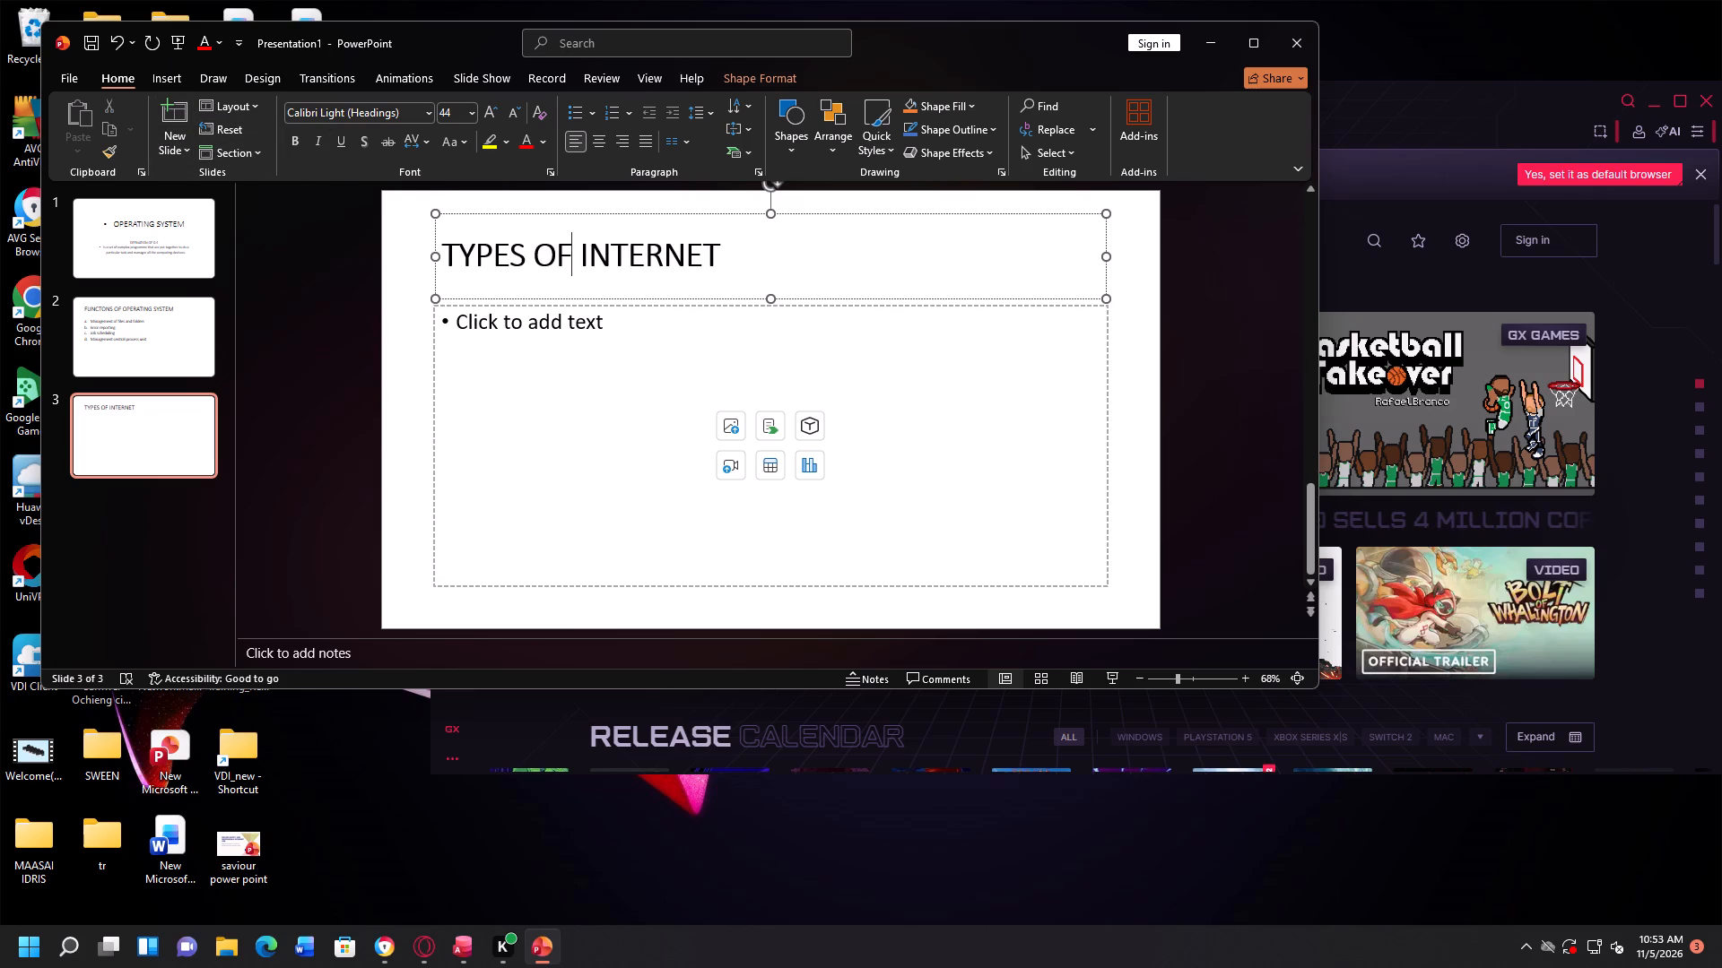
Start a 1. 2. 3. numbered list in slide 3's body placeholder and begin its first item with "WI".
click(609, 326)
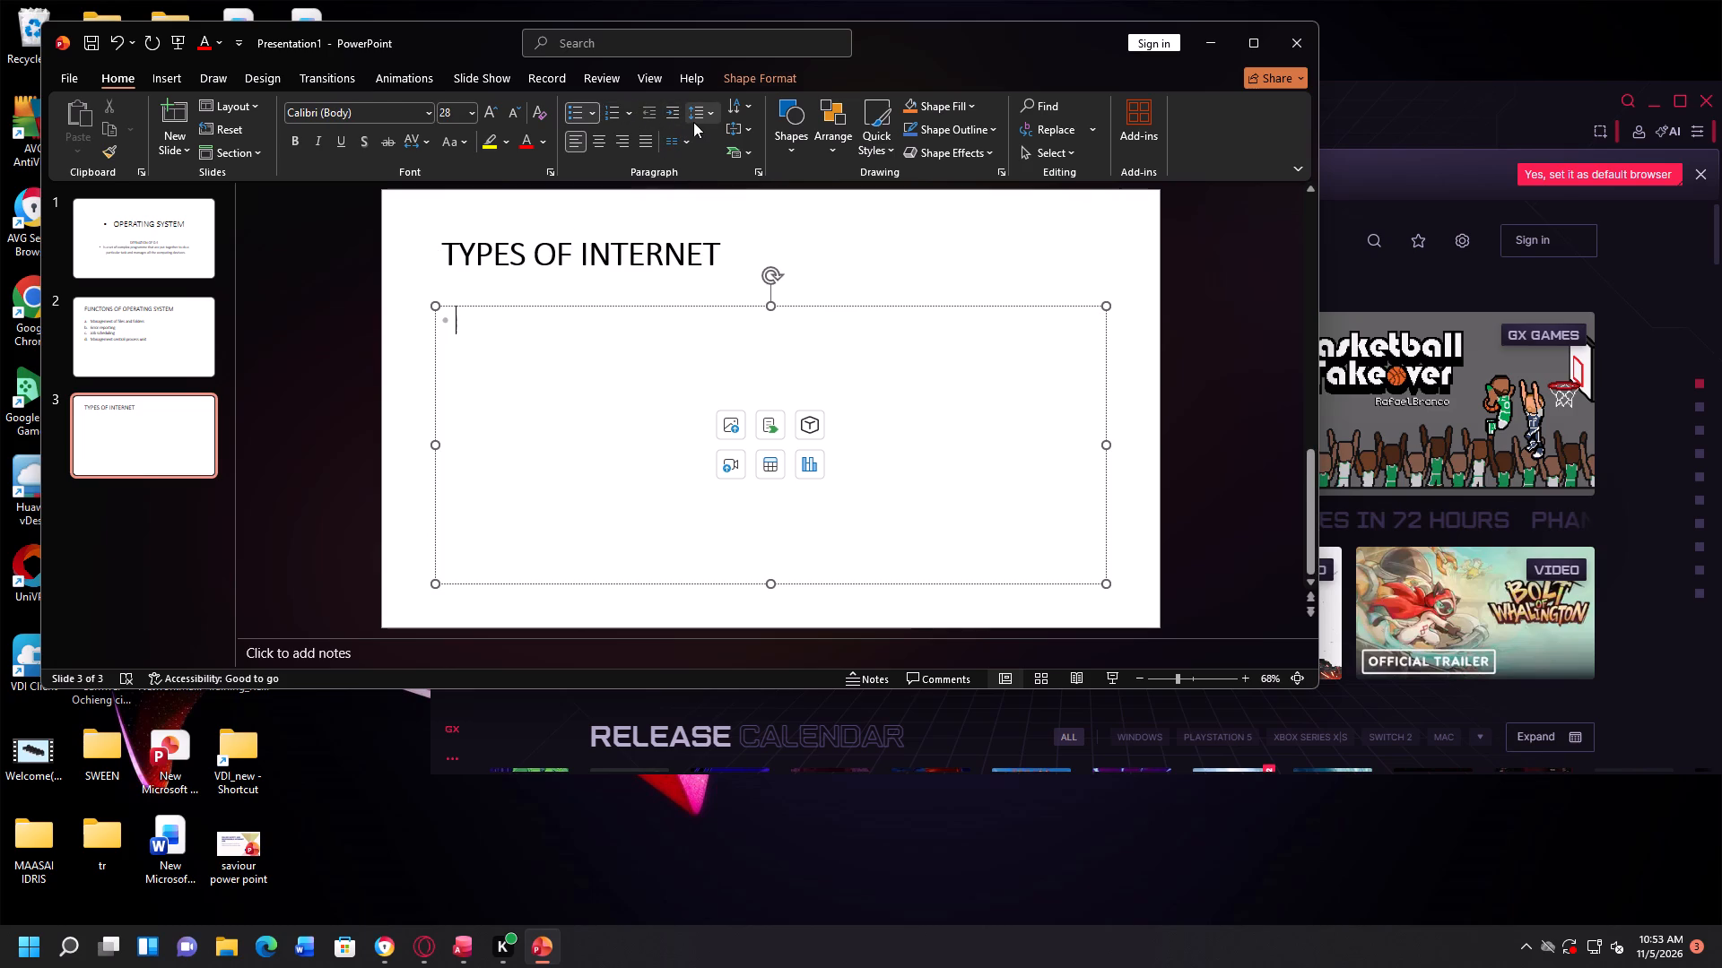
click(631, 111)
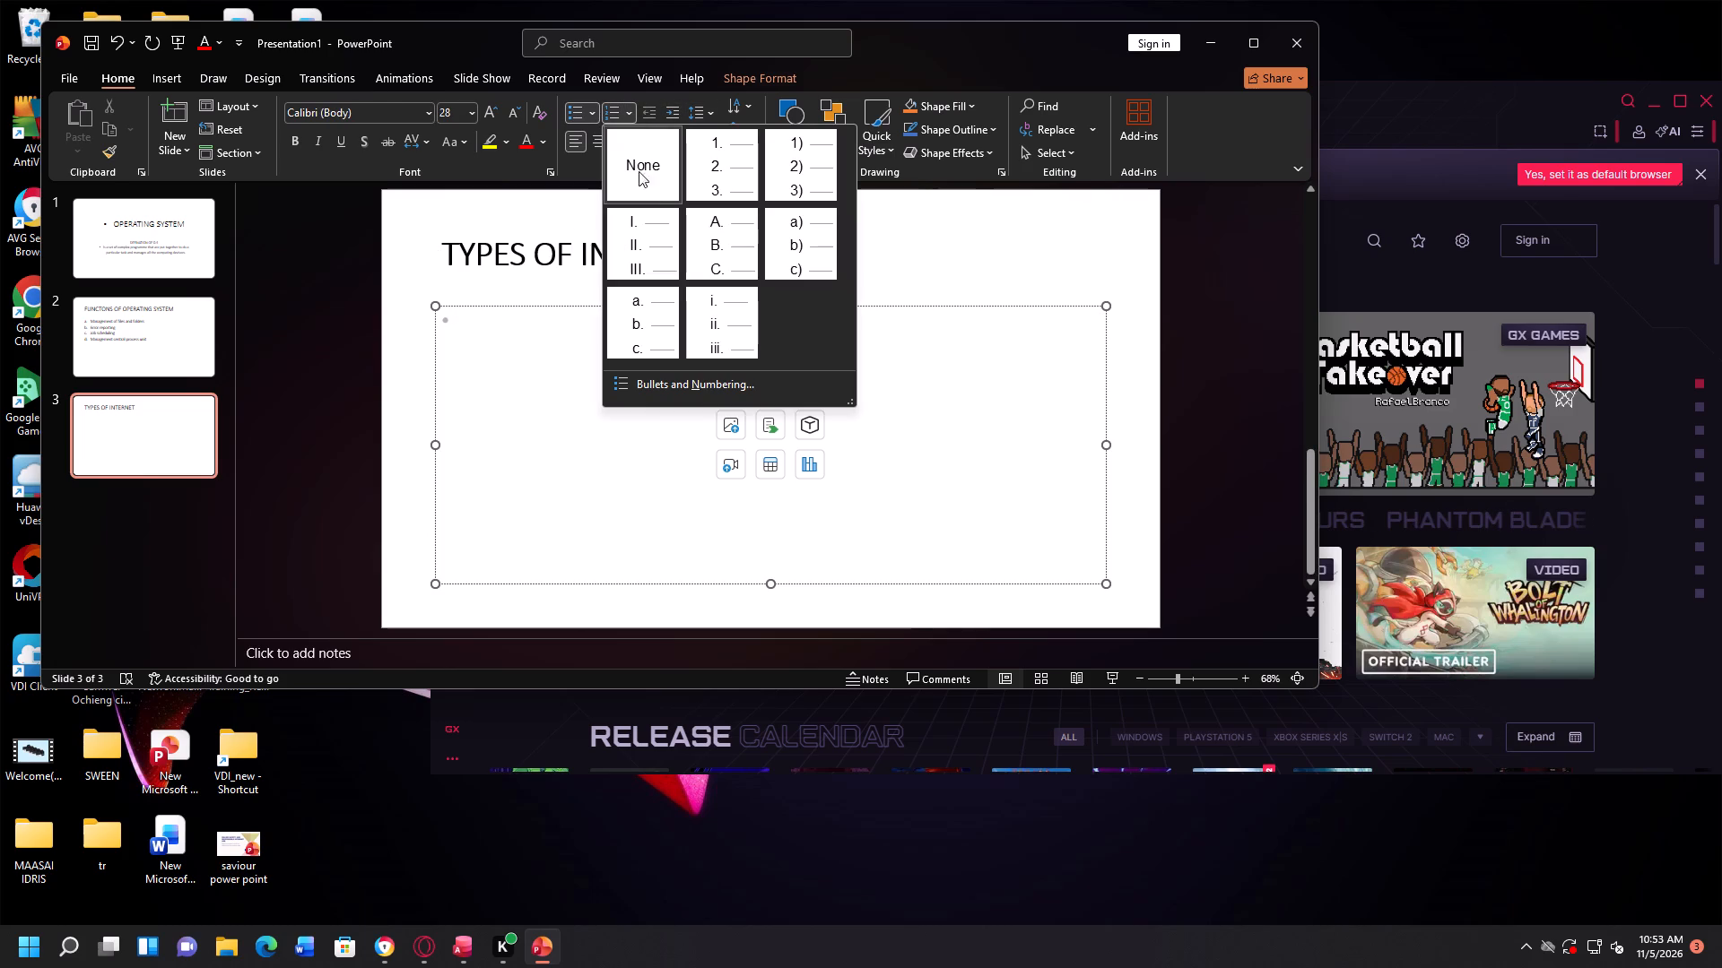
click(732, 168)
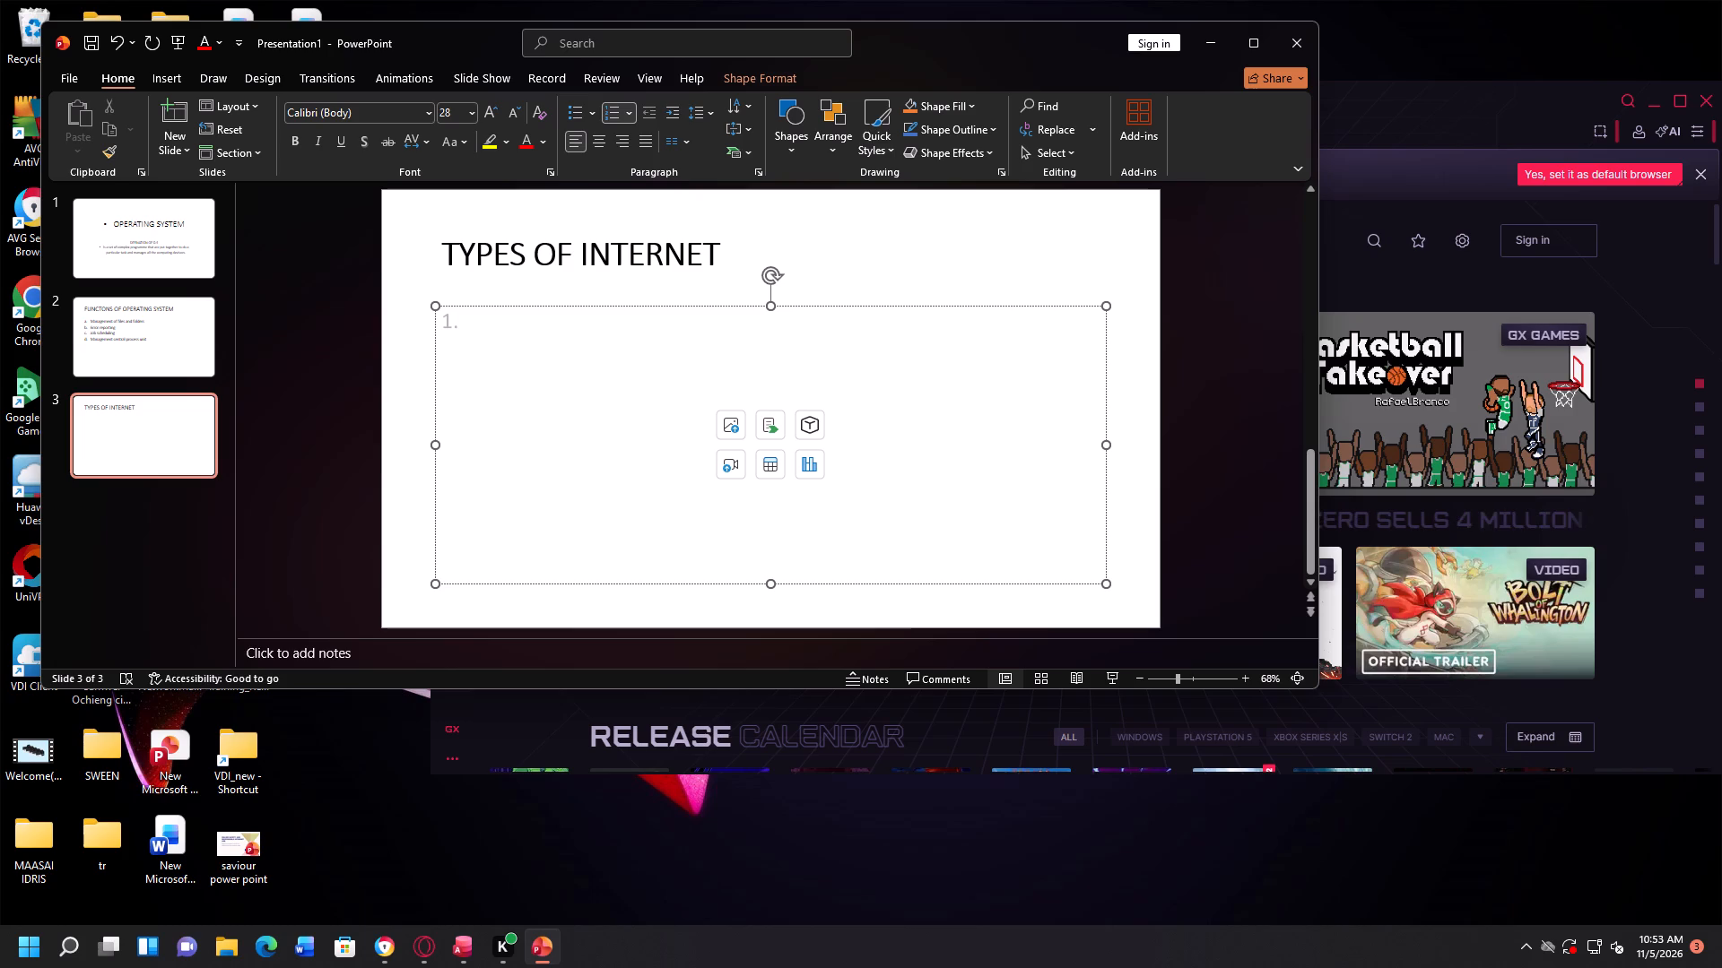
key(w)
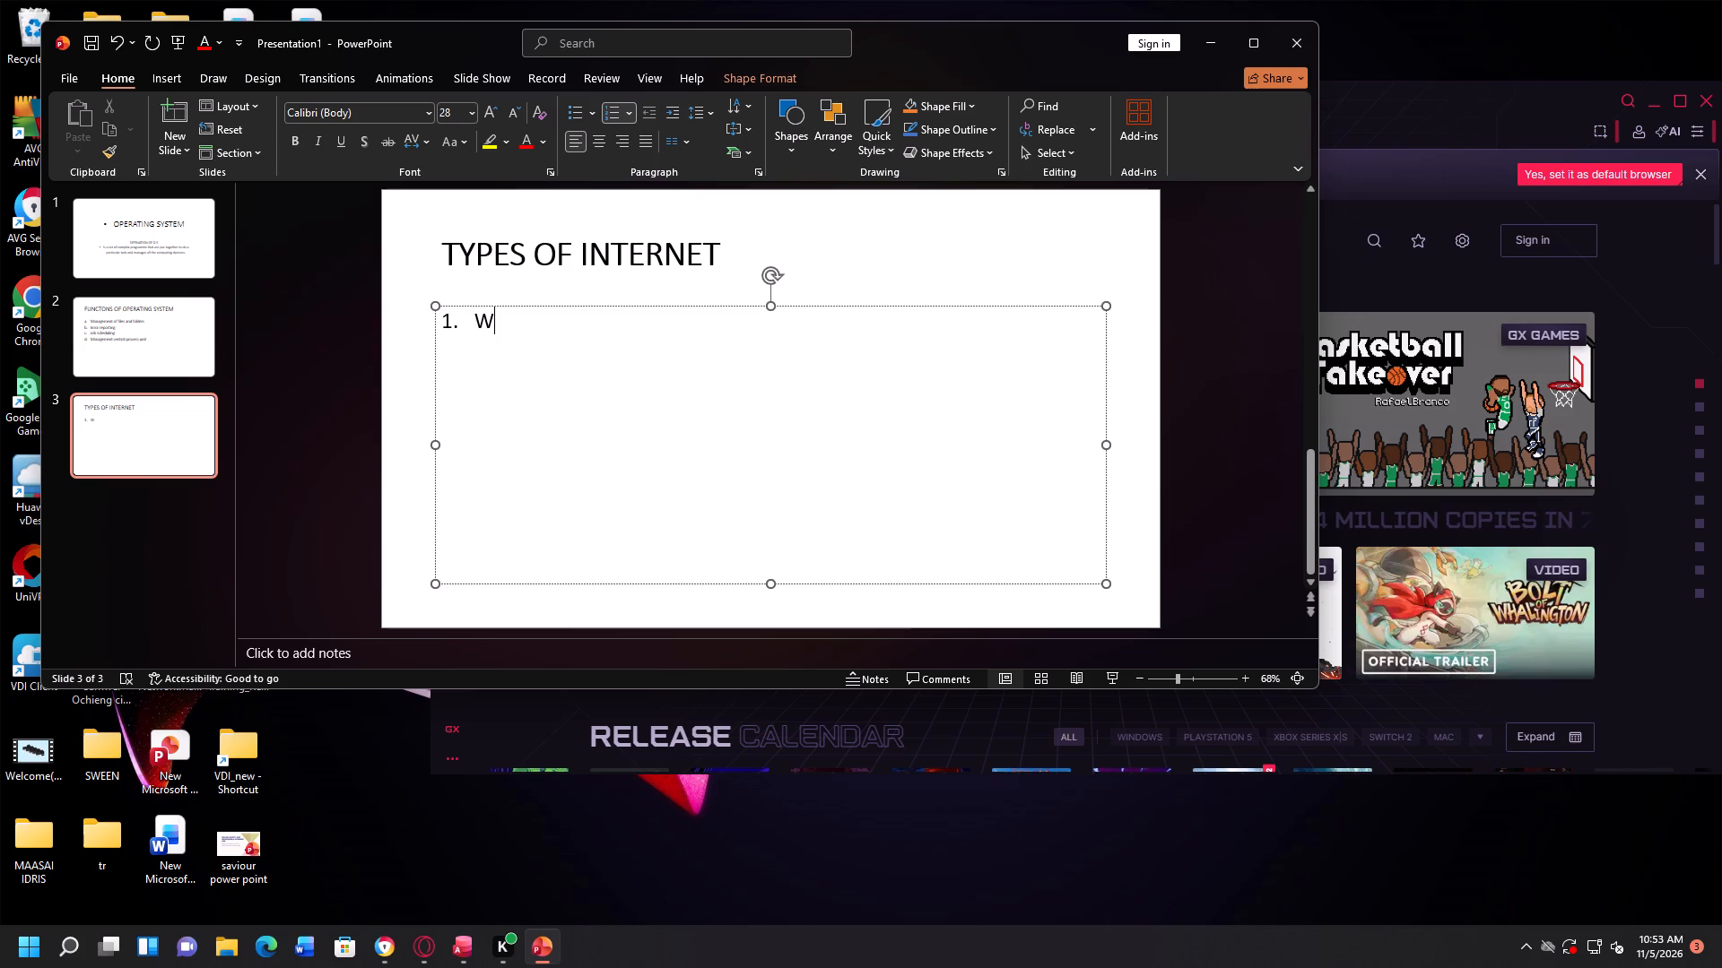
key(i)
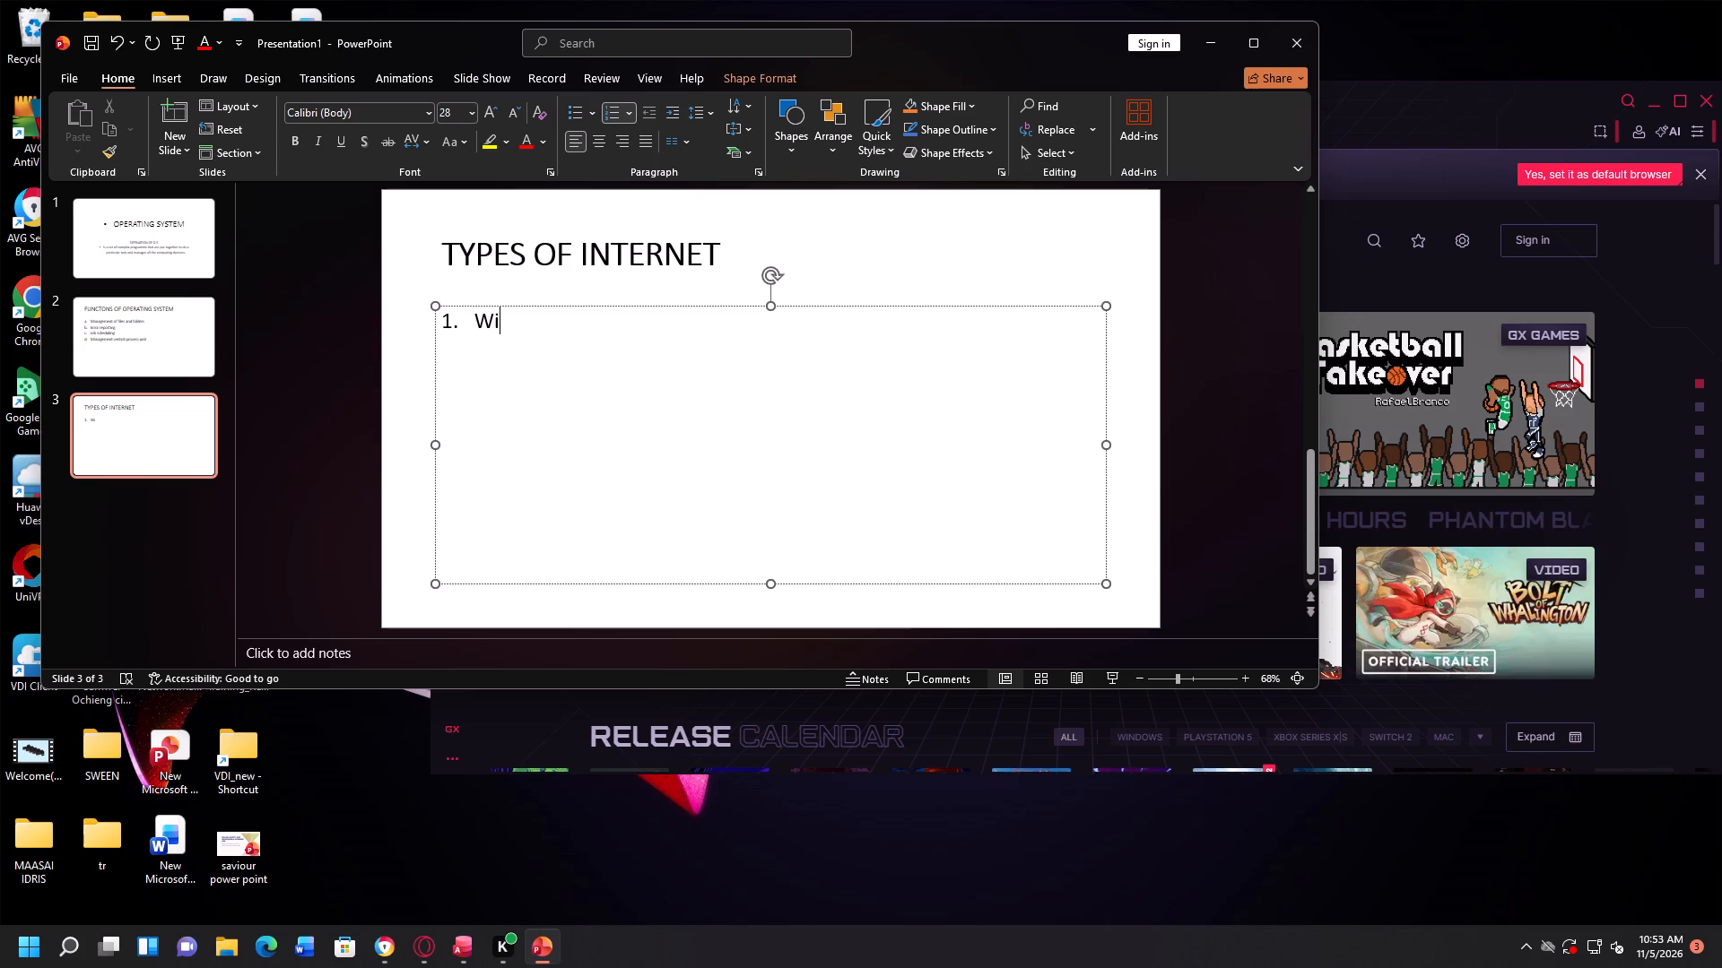
Complete the first numbered item on slide 3 as "Wifi".
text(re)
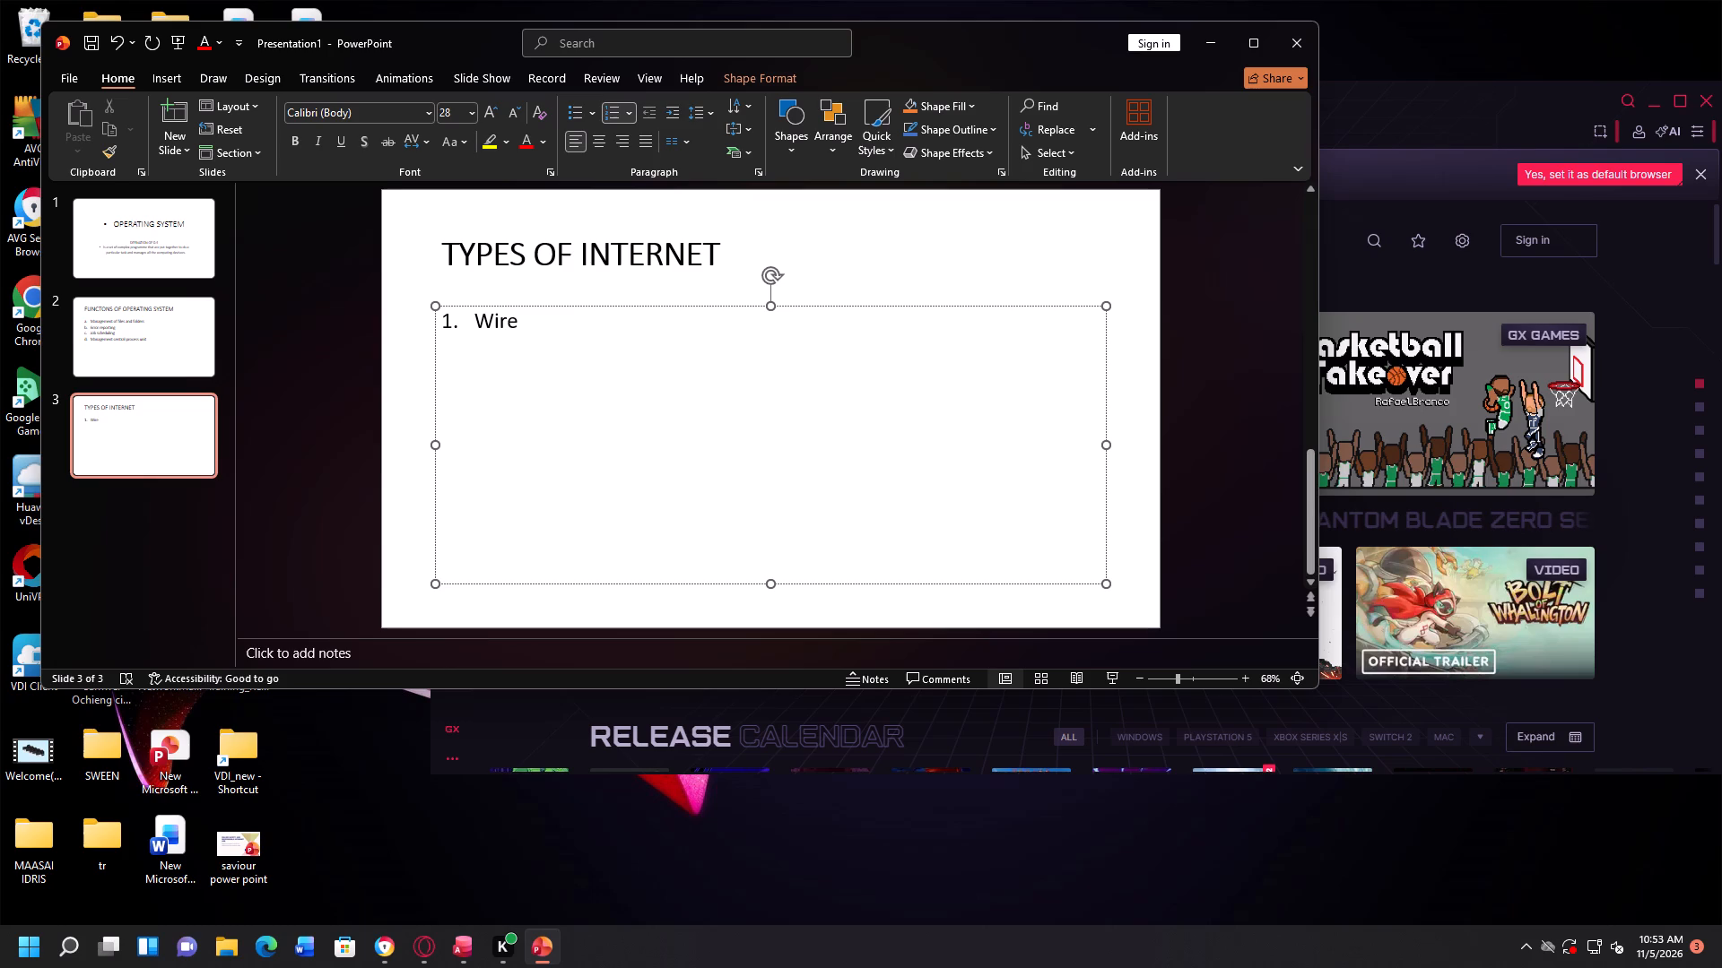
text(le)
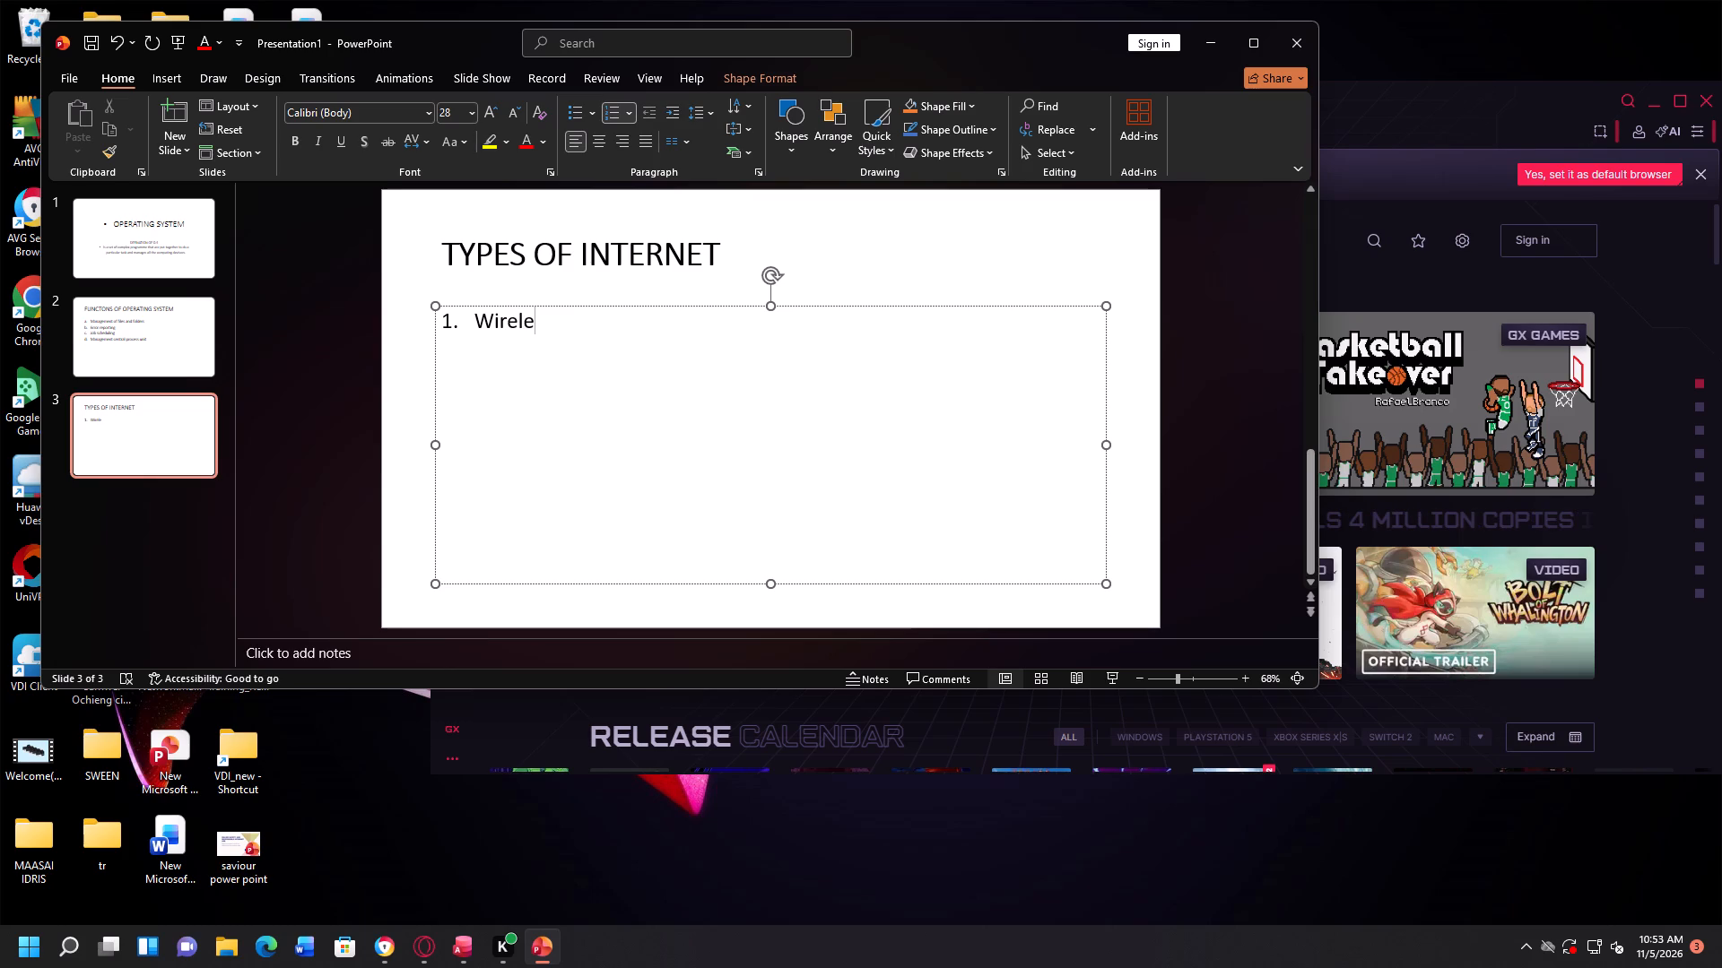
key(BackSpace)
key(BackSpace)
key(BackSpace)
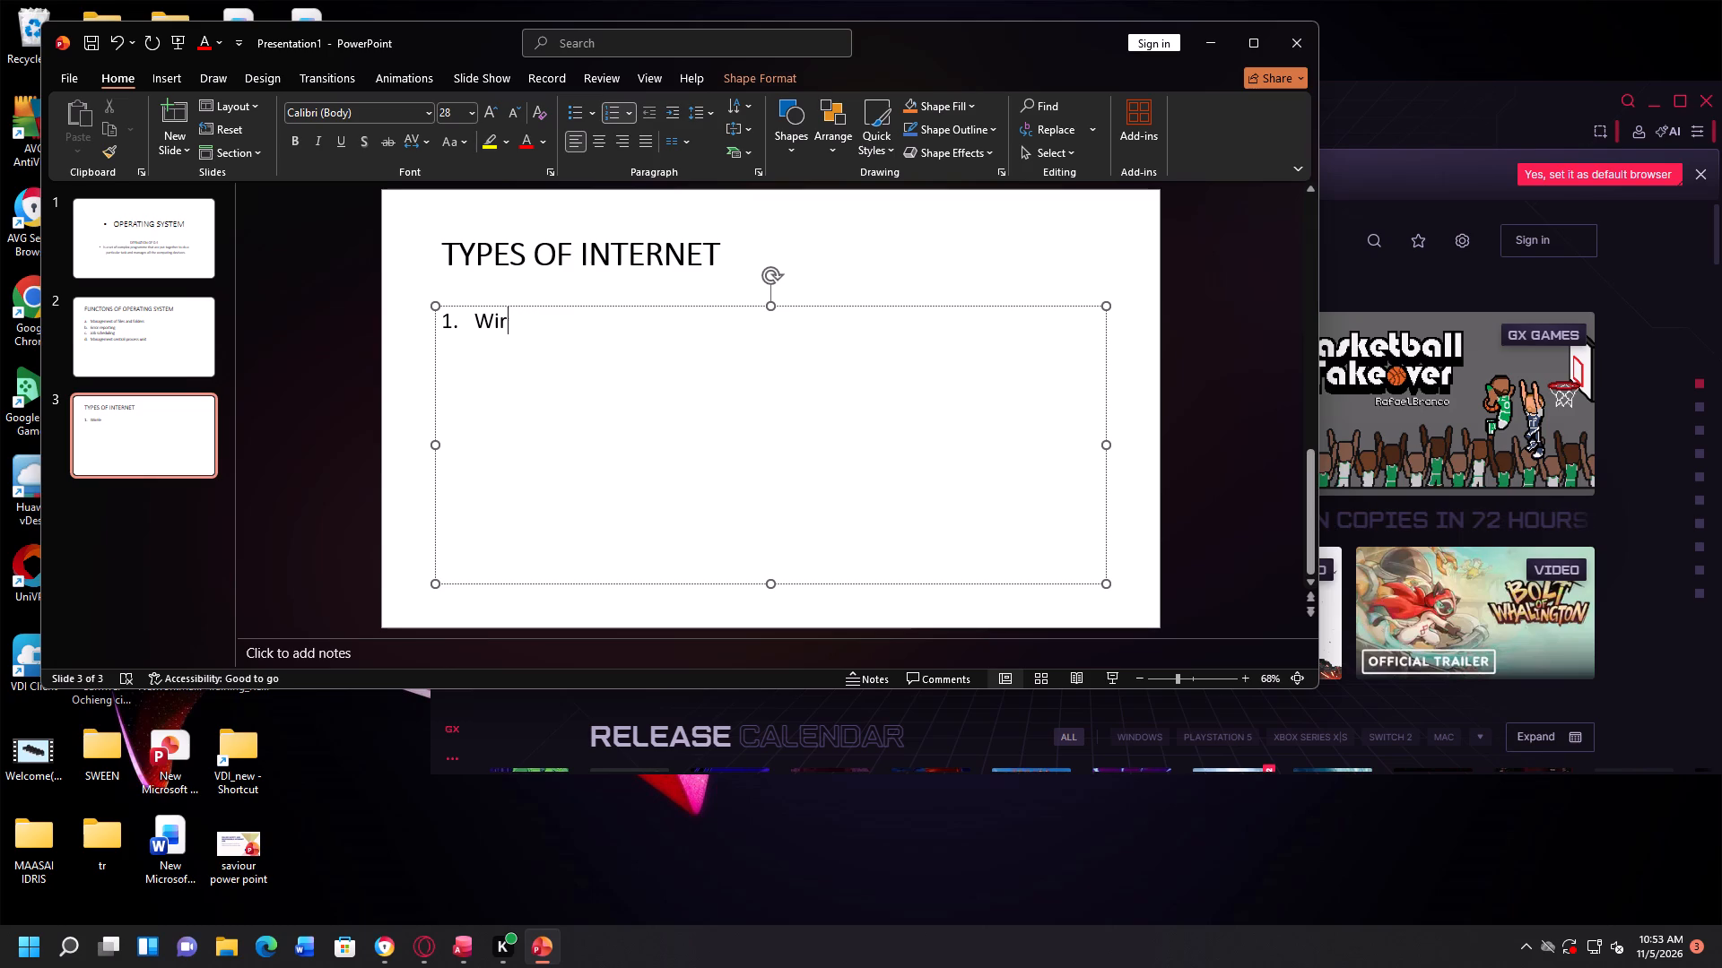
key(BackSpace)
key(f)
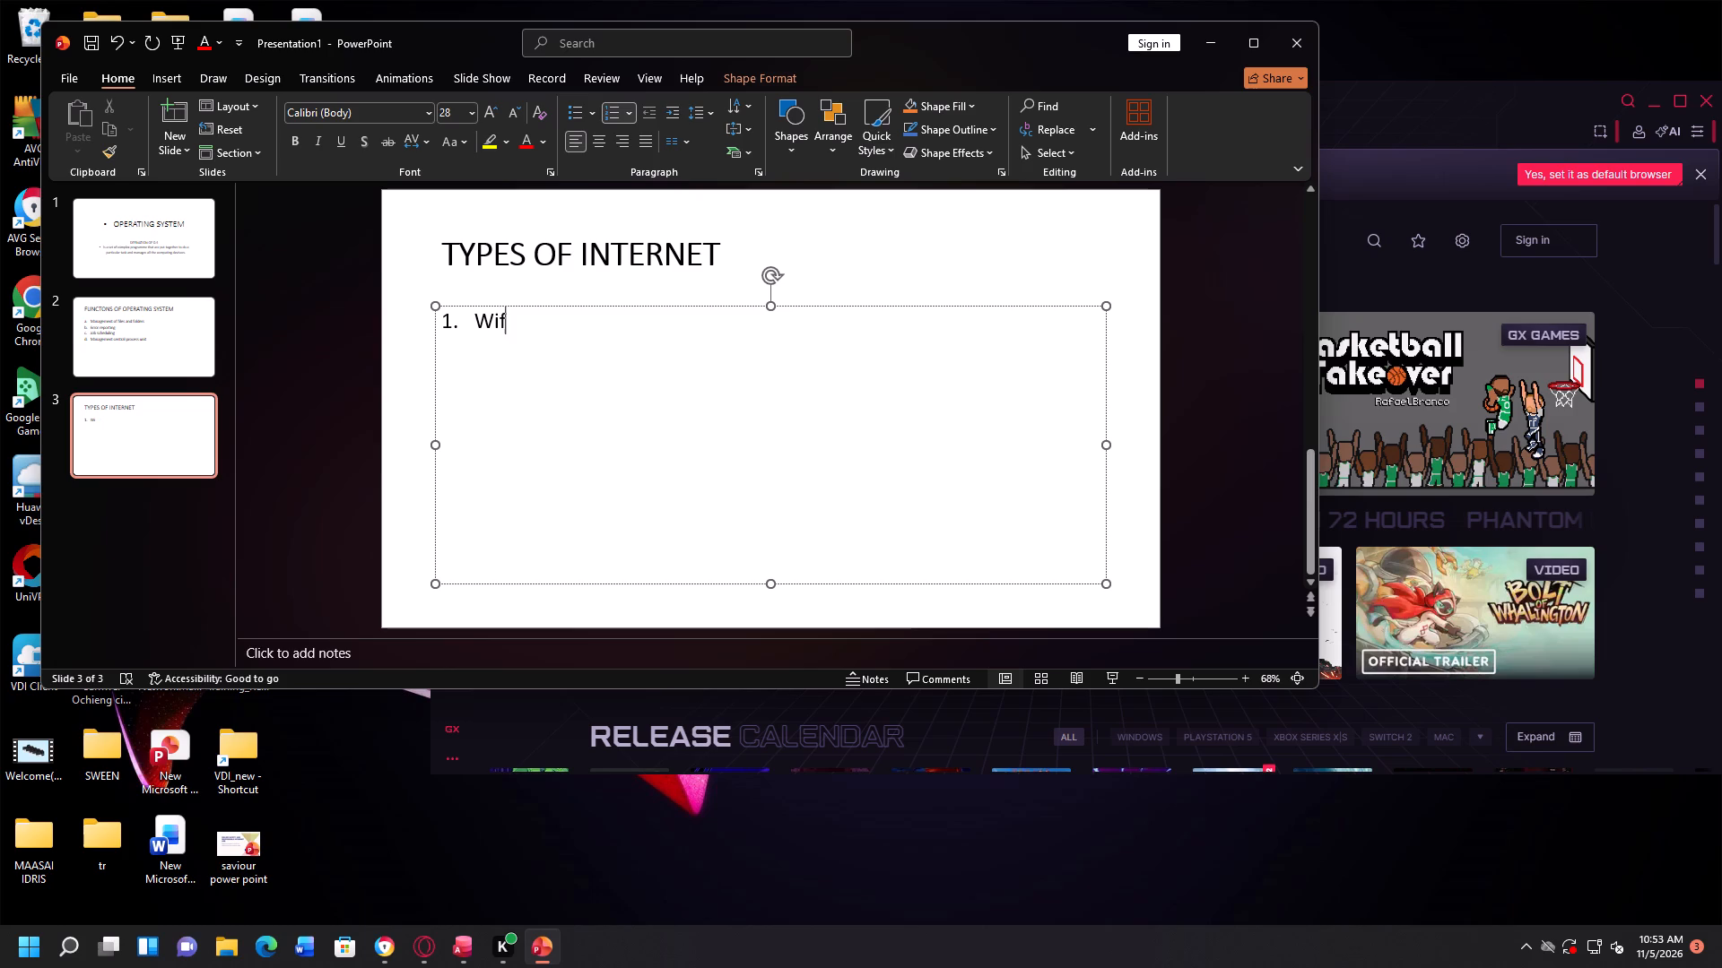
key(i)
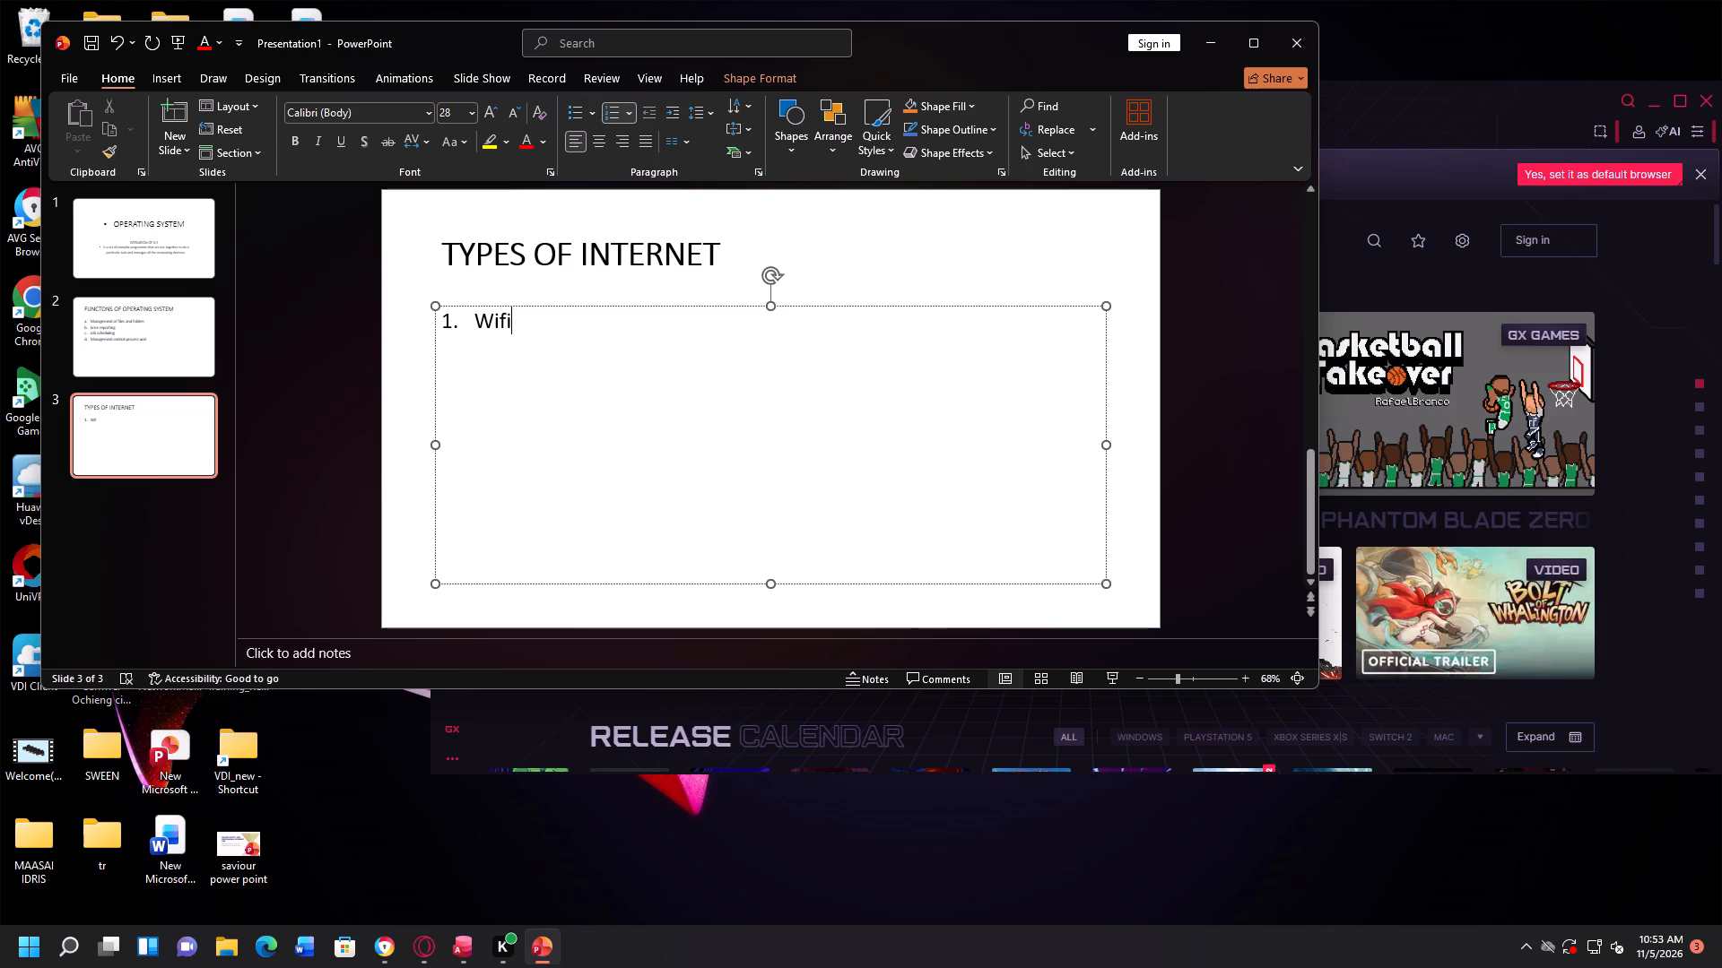
Add "Dial up" as the second numbered item on slide 3.
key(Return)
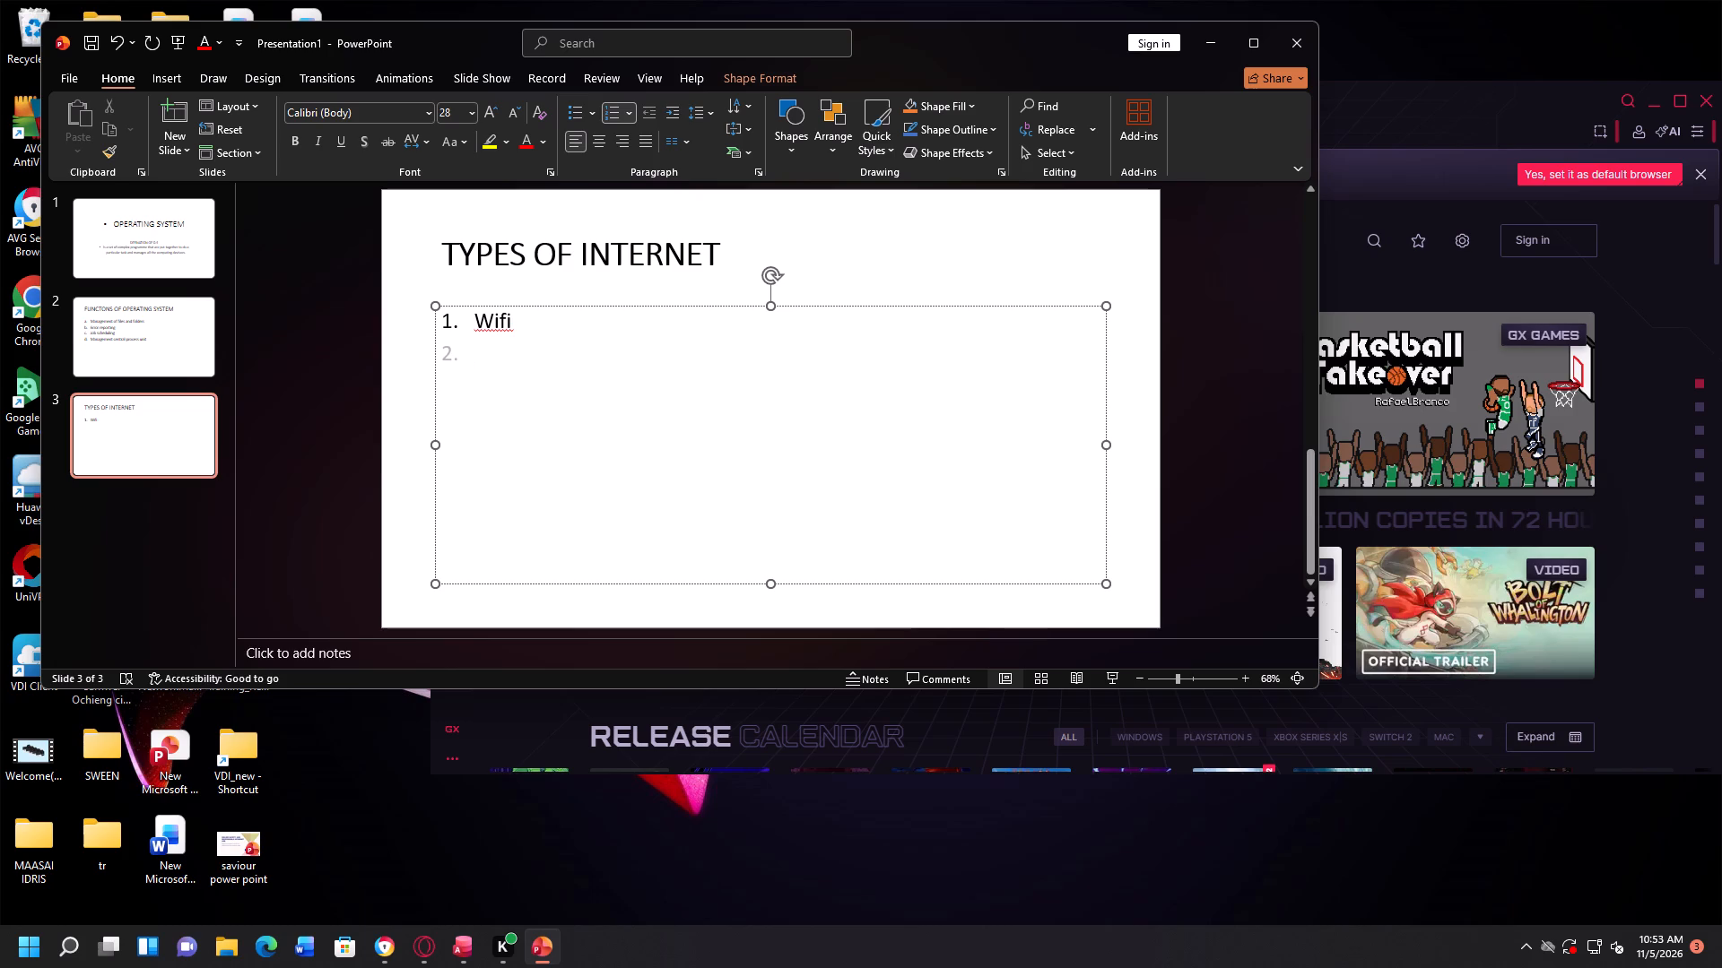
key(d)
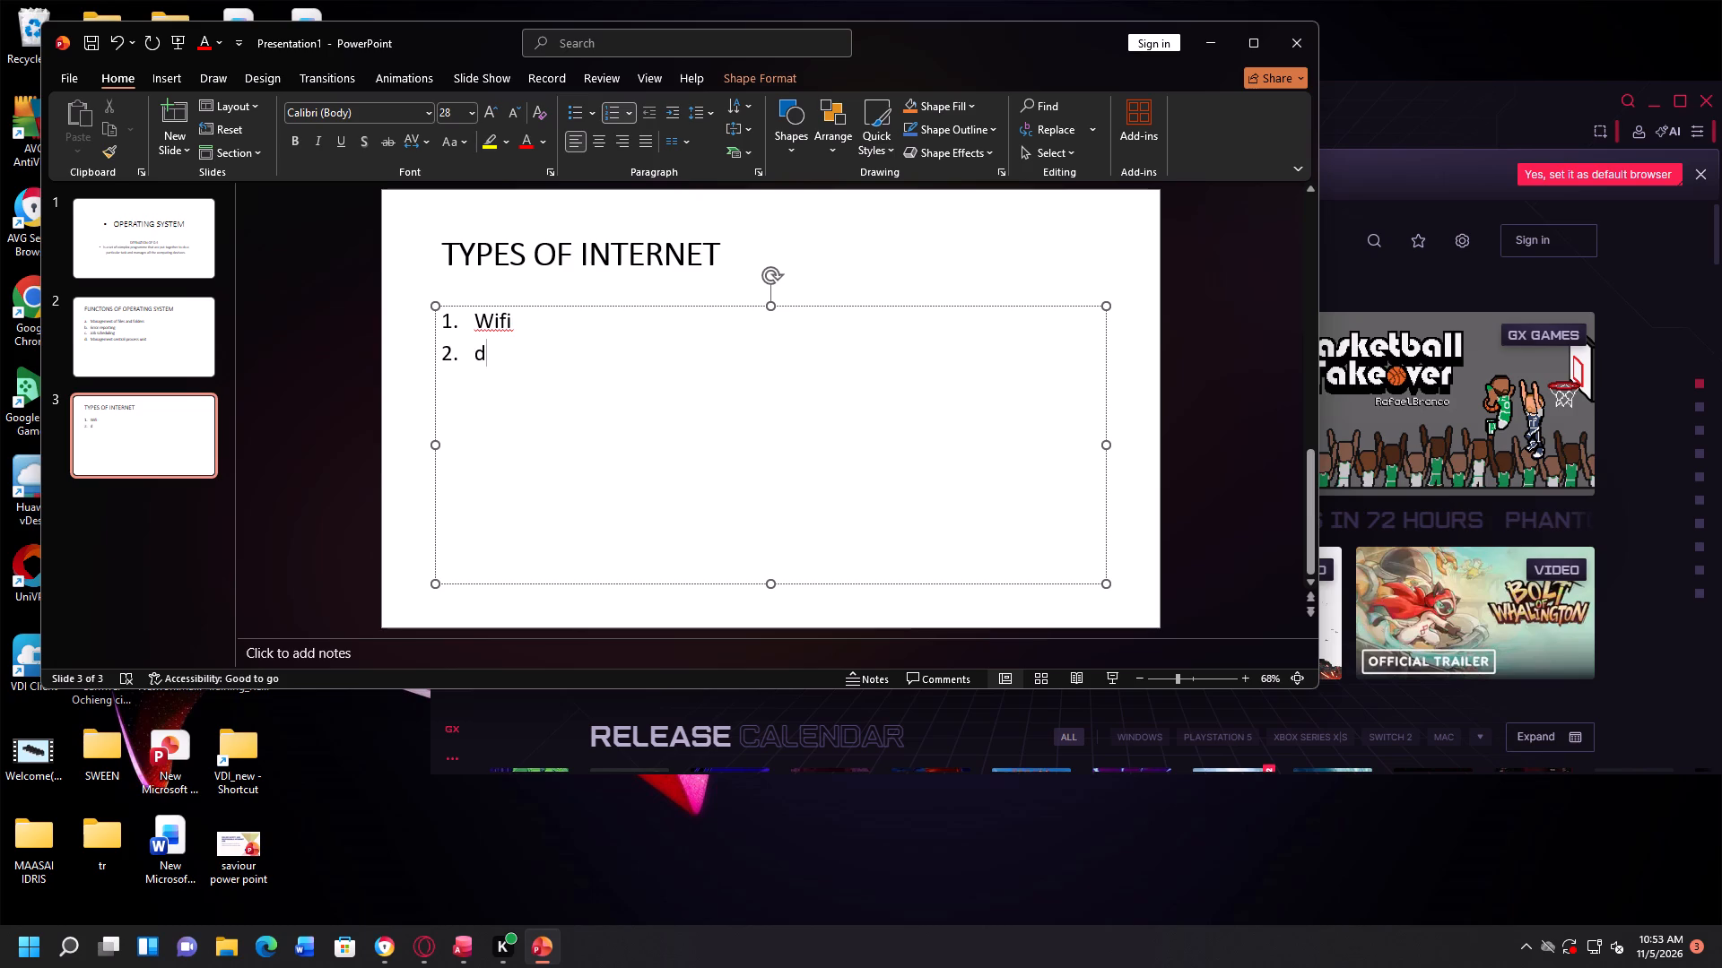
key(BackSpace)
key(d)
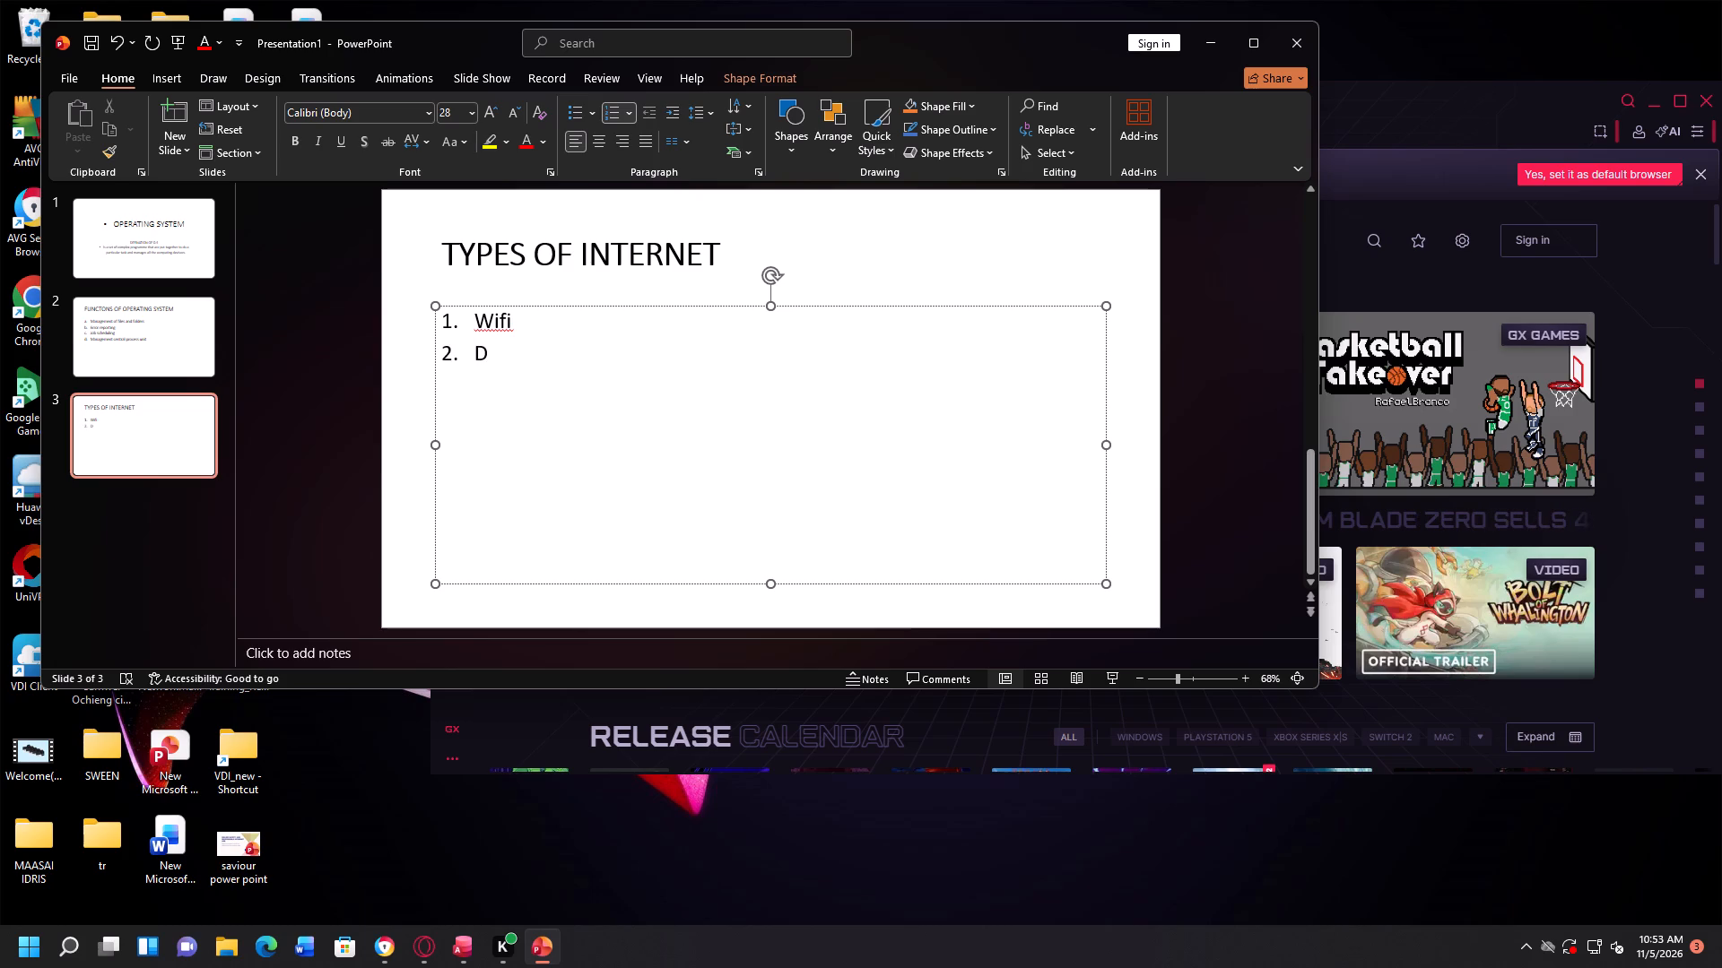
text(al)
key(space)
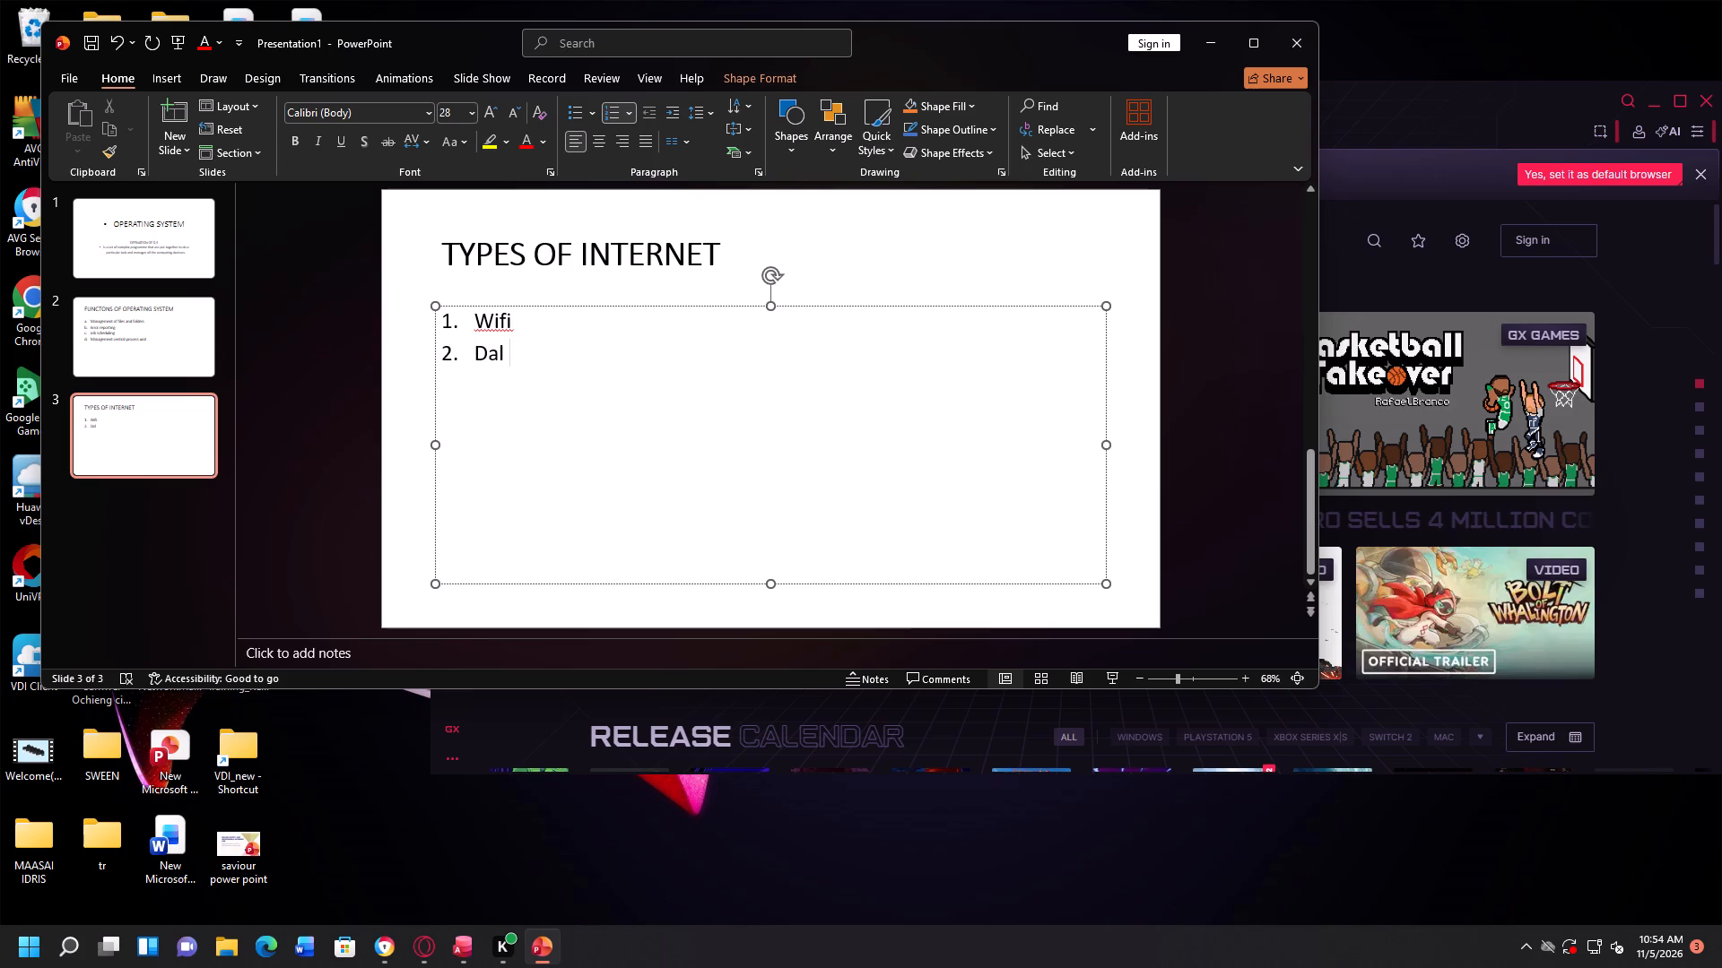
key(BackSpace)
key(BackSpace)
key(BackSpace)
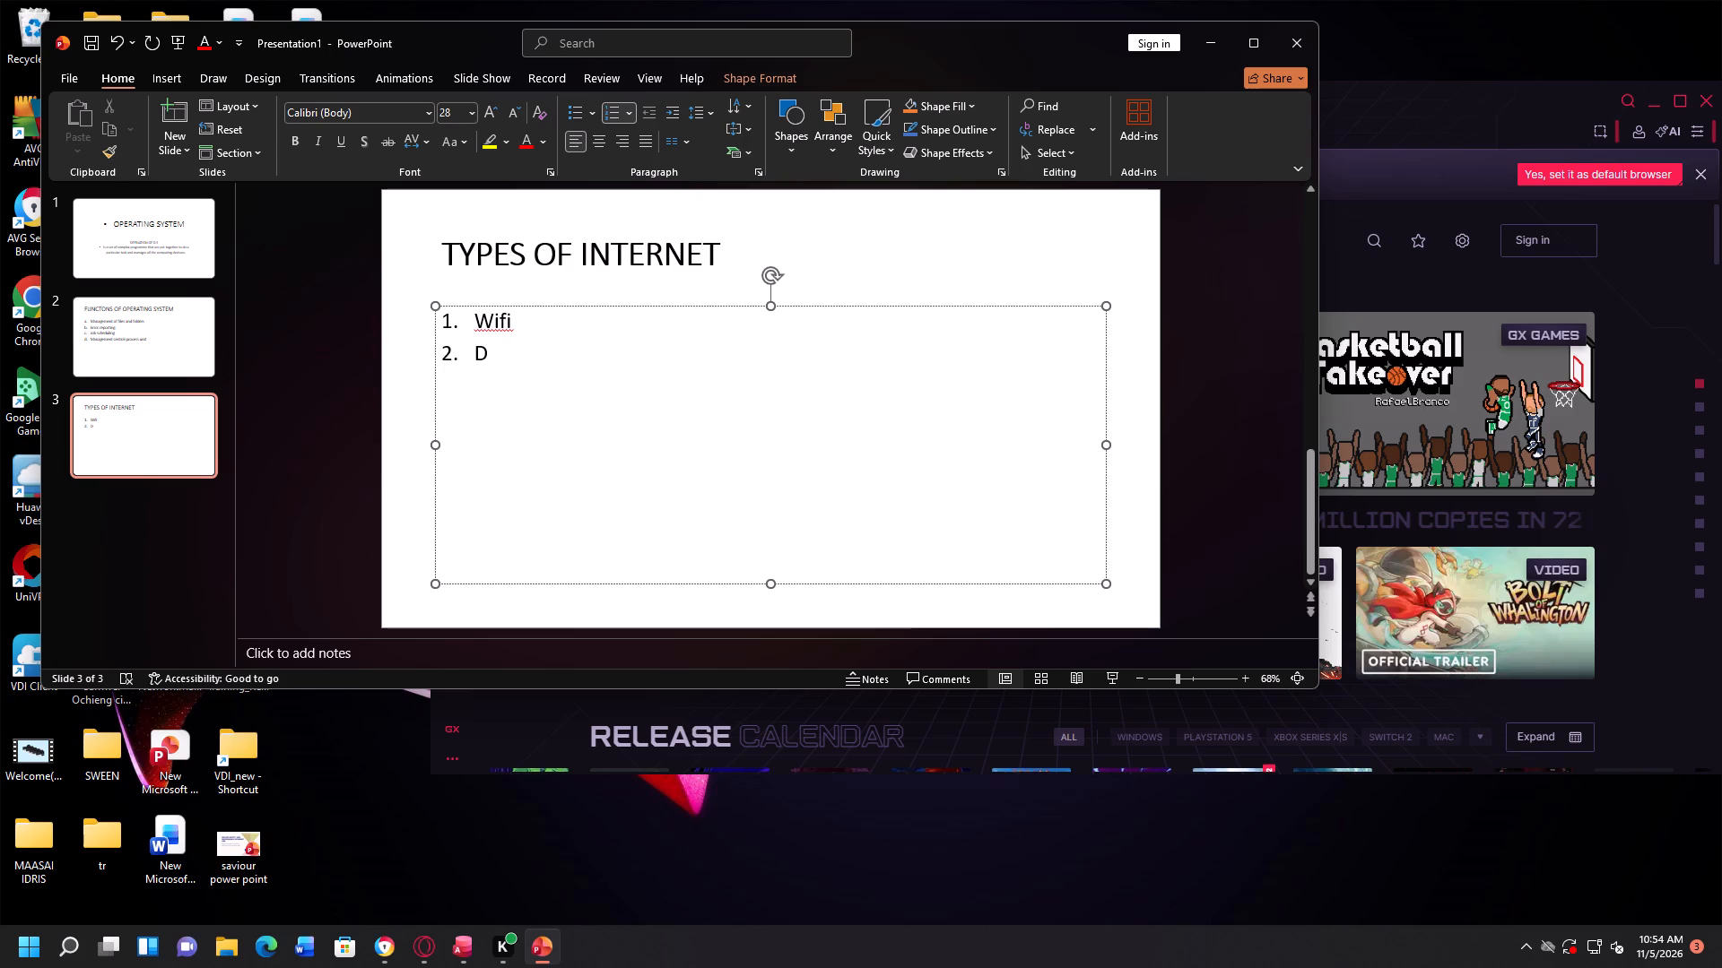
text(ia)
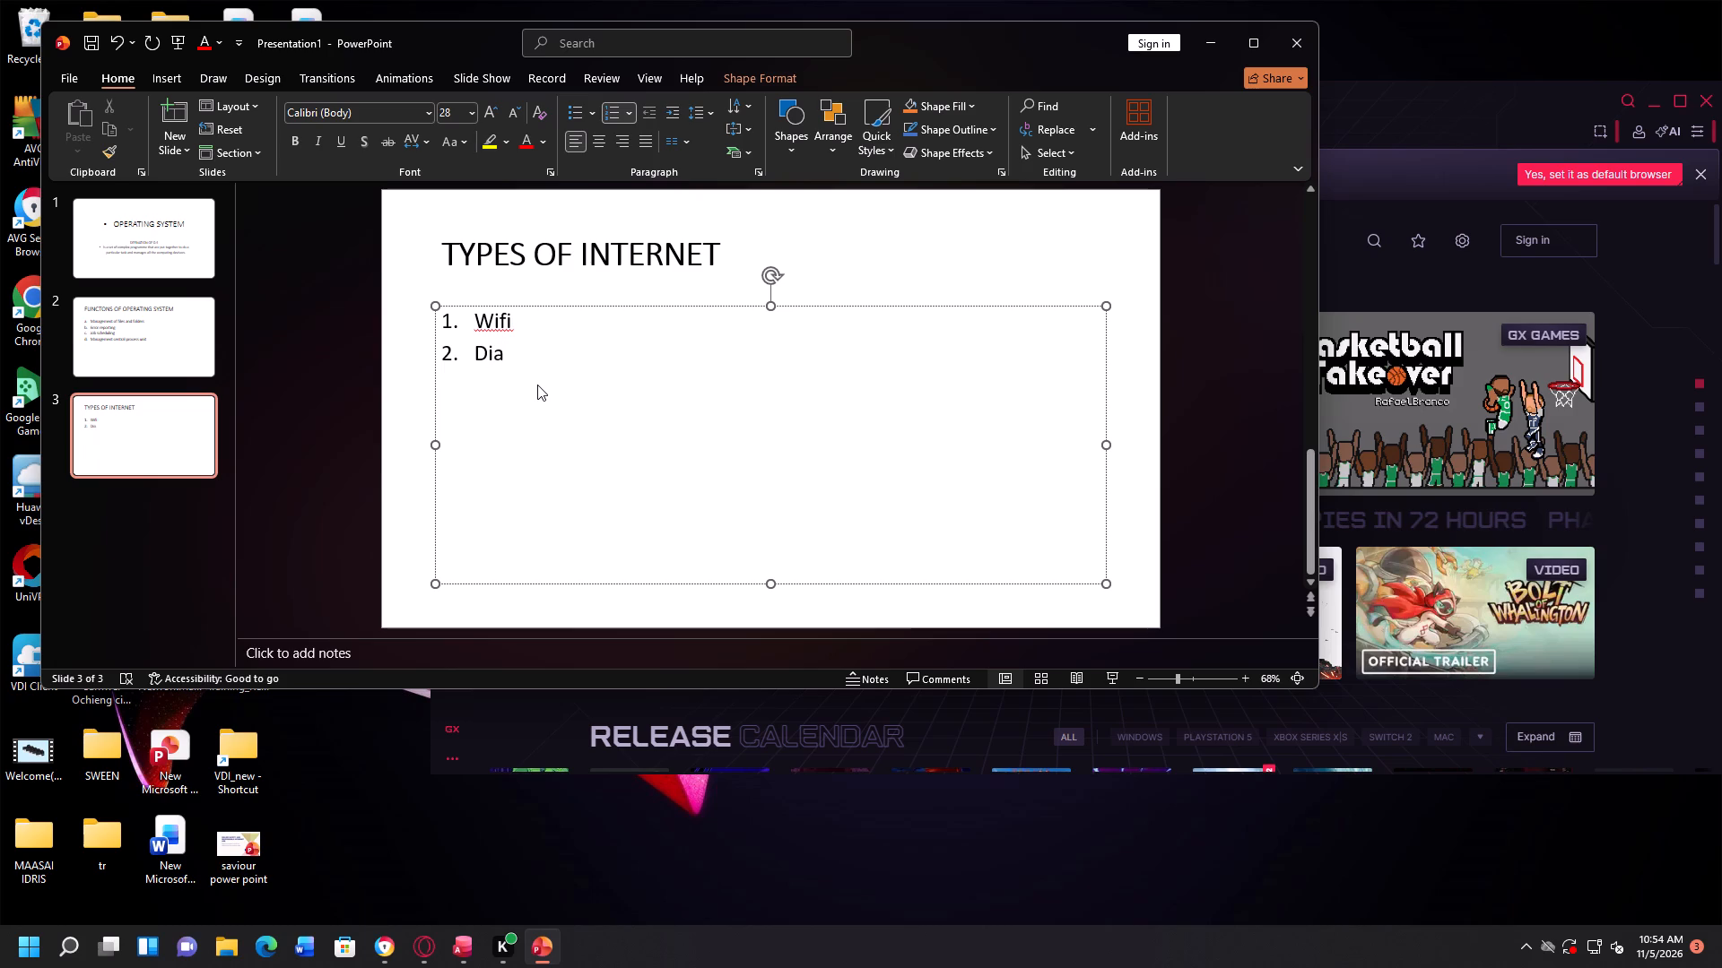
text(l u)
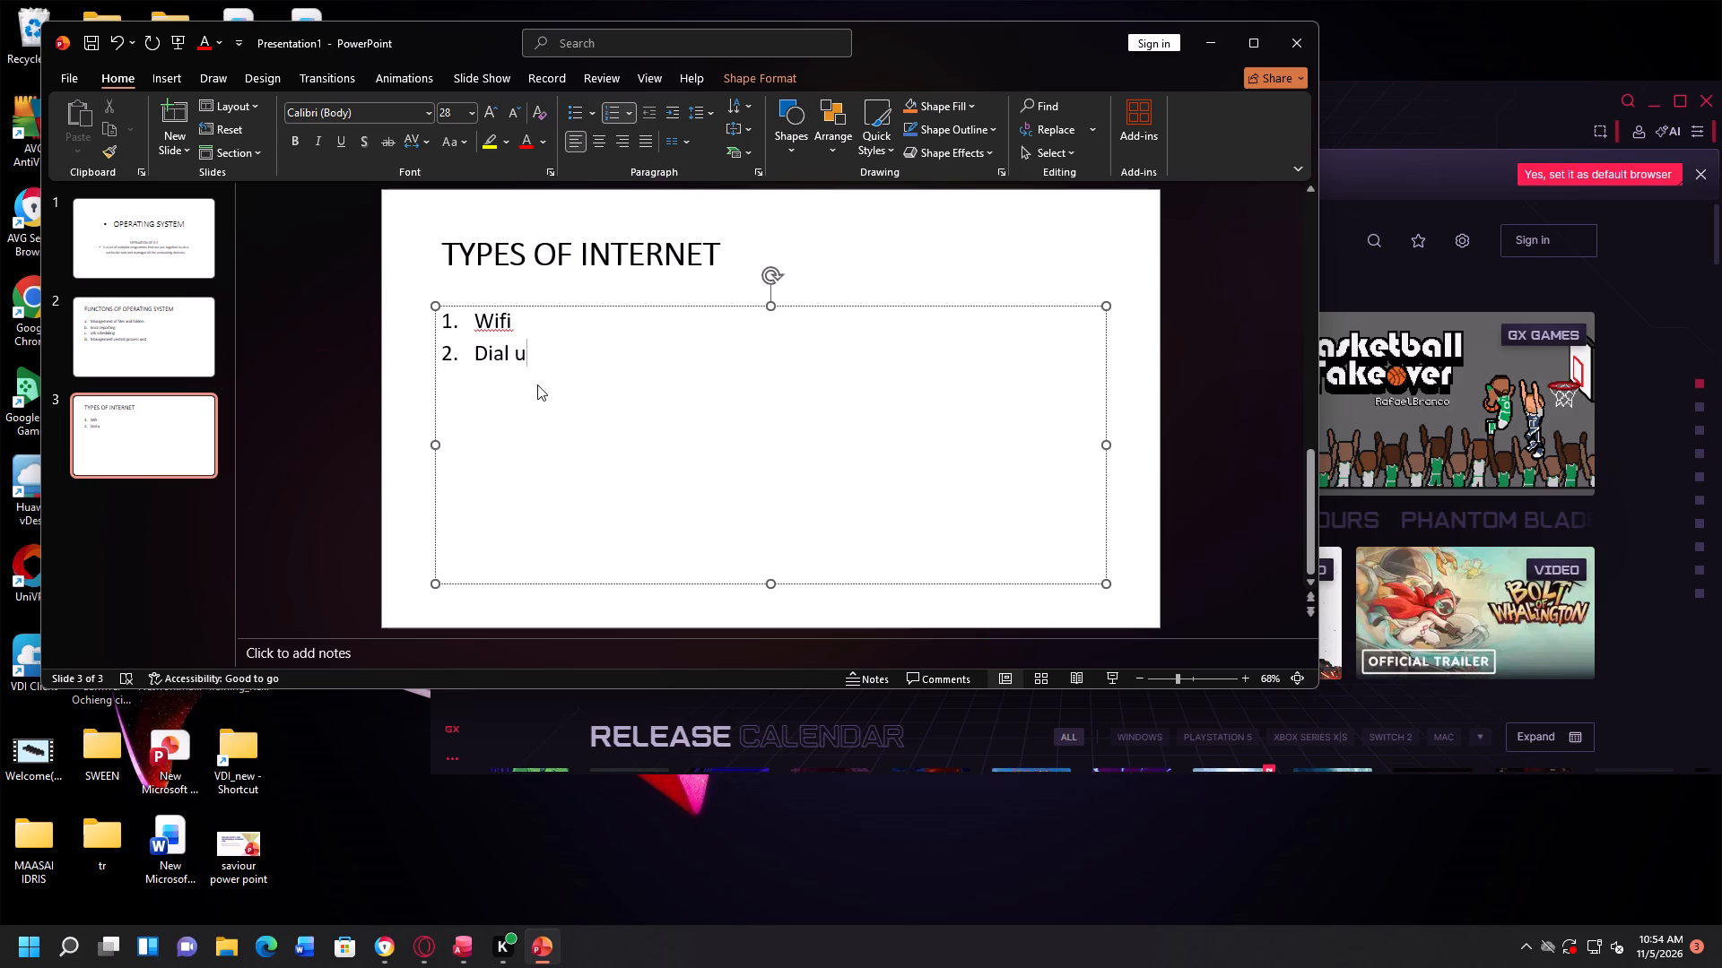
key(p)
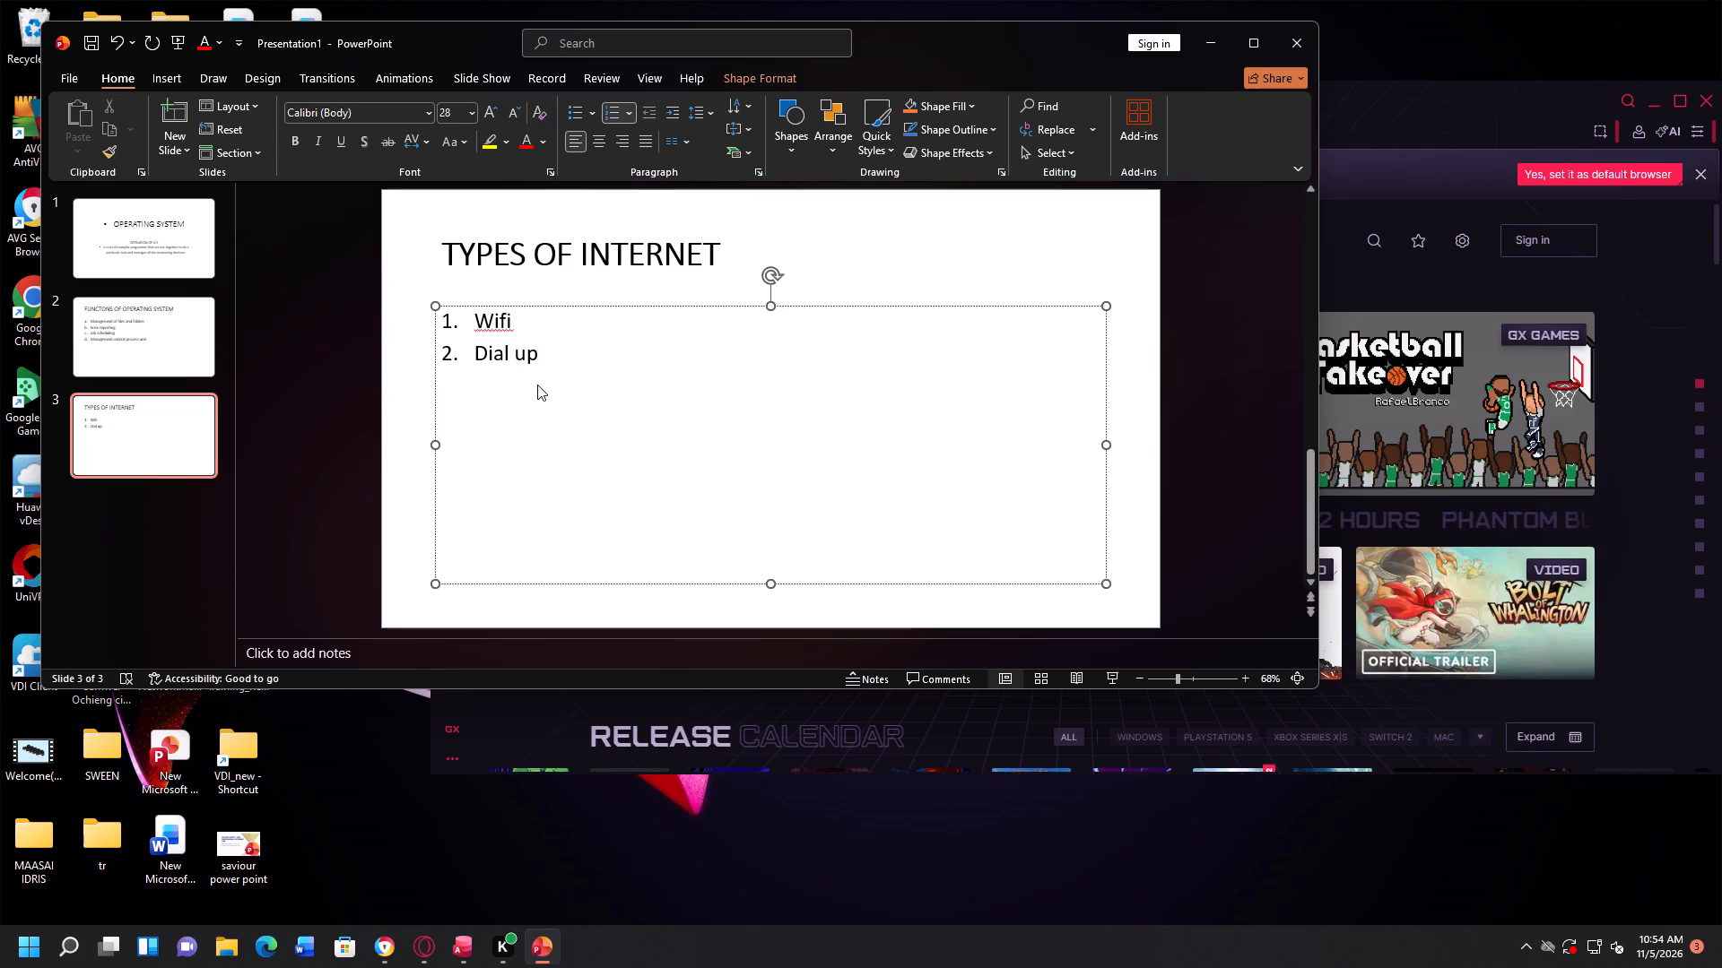
Add "DSP" as the third numbered item on slide 3.
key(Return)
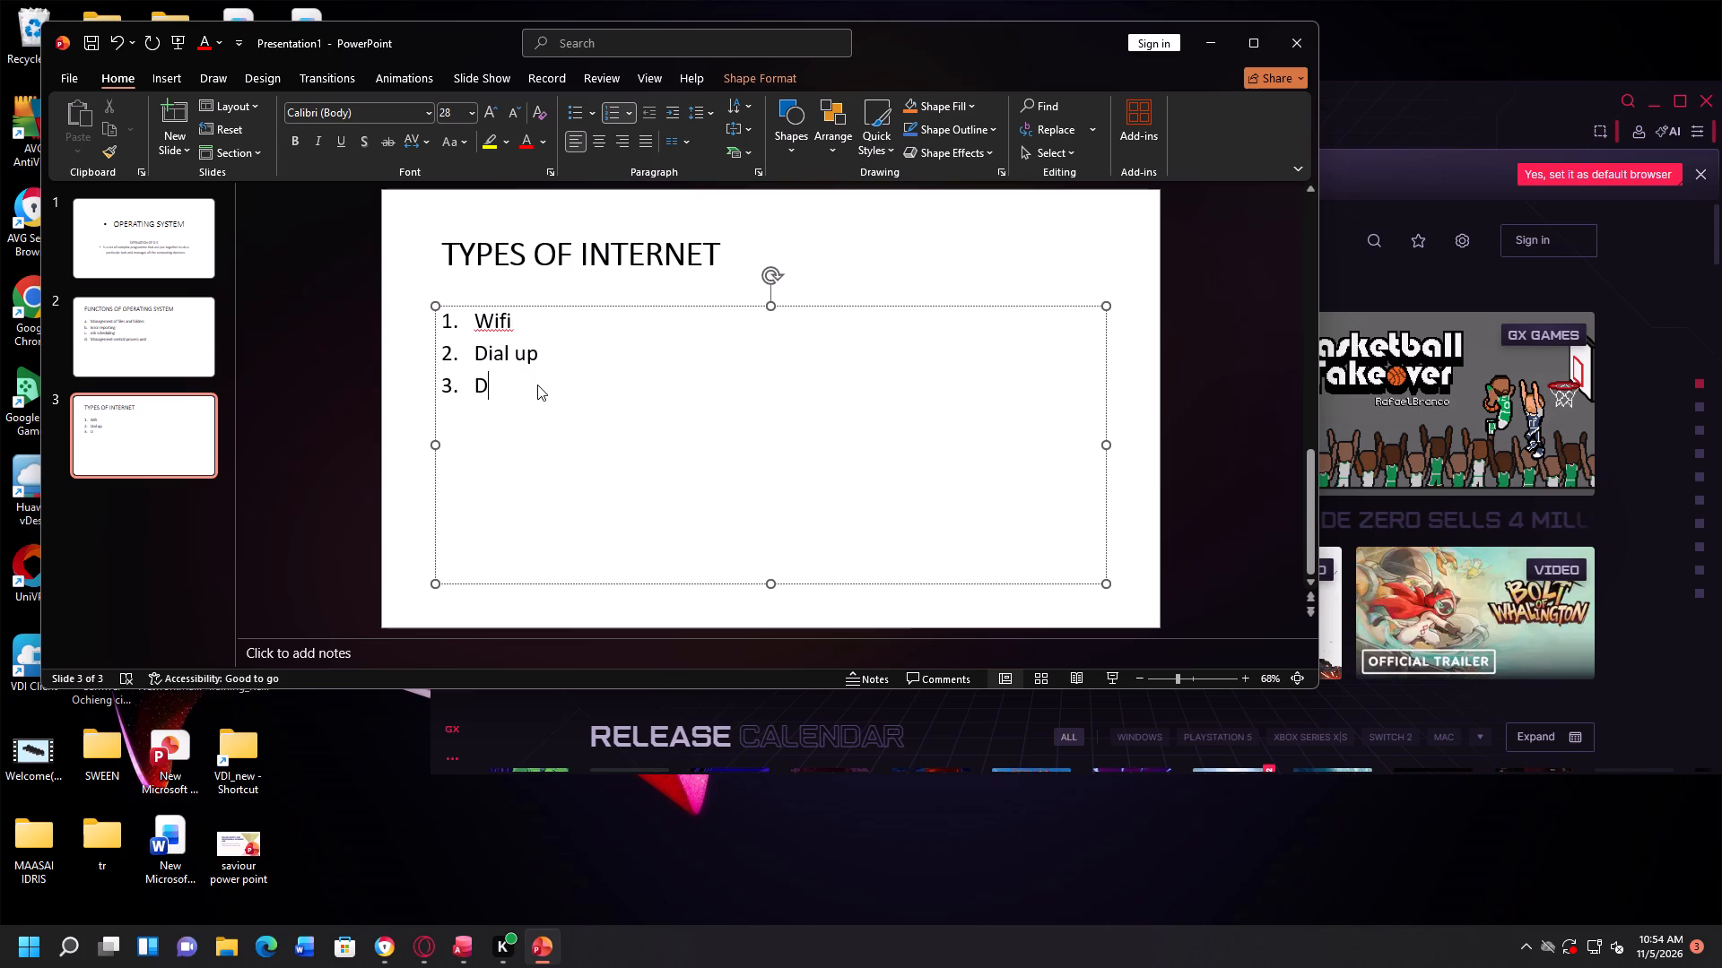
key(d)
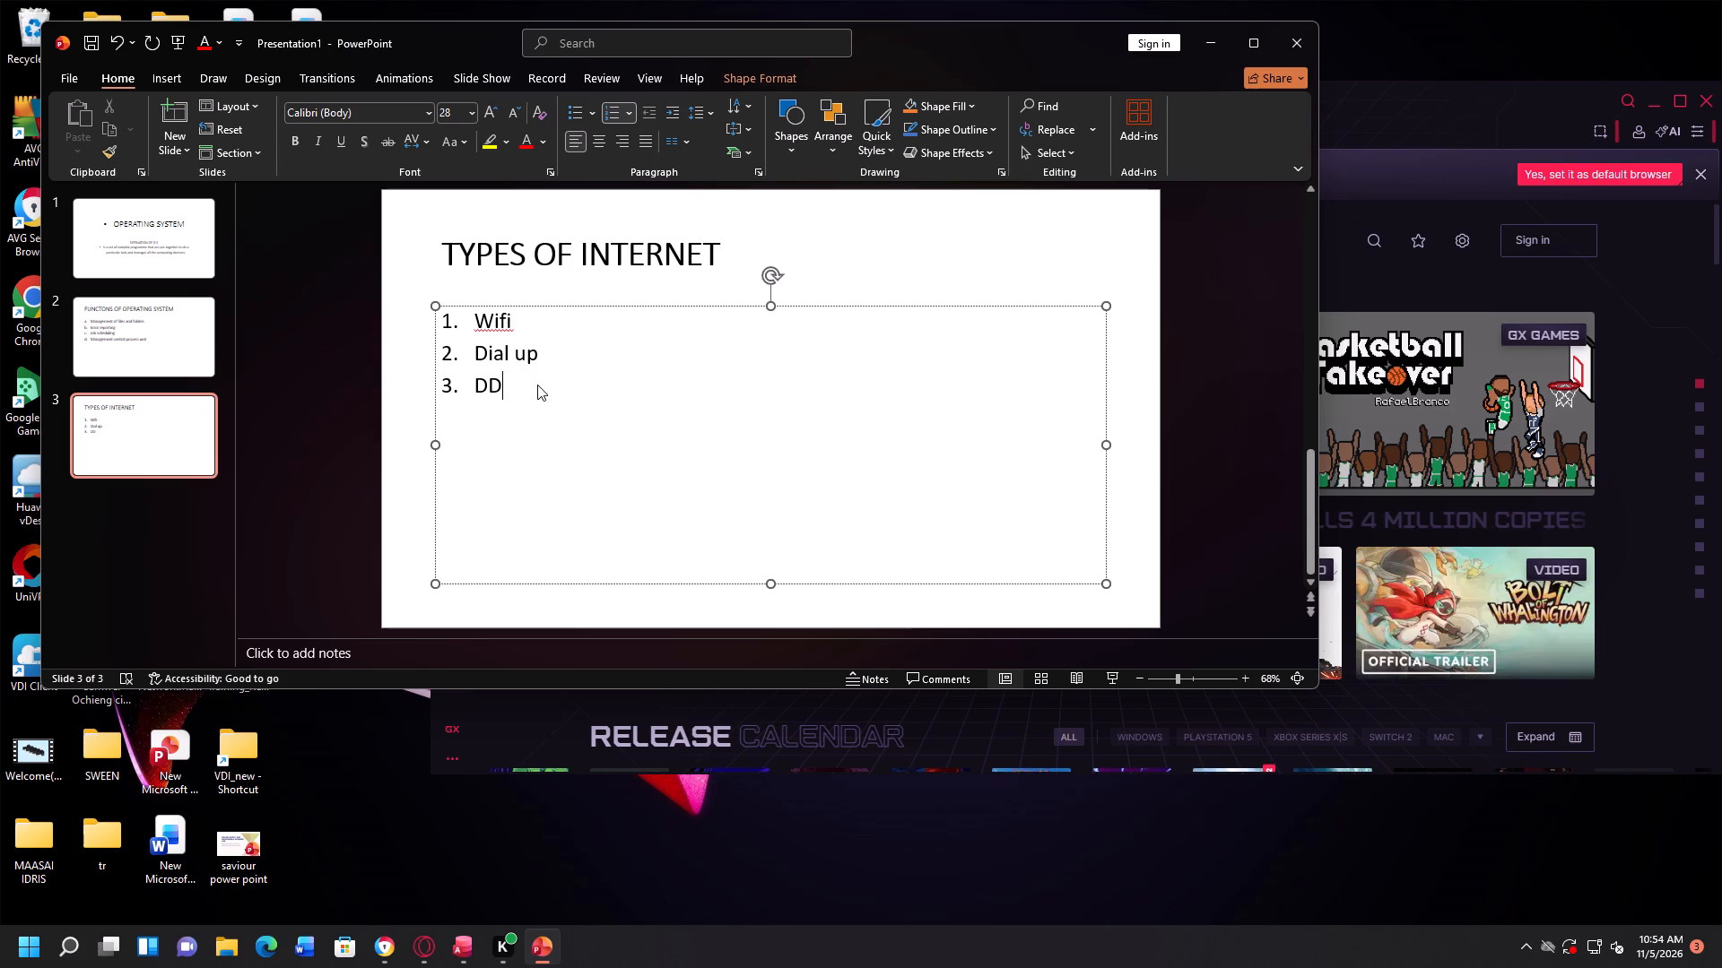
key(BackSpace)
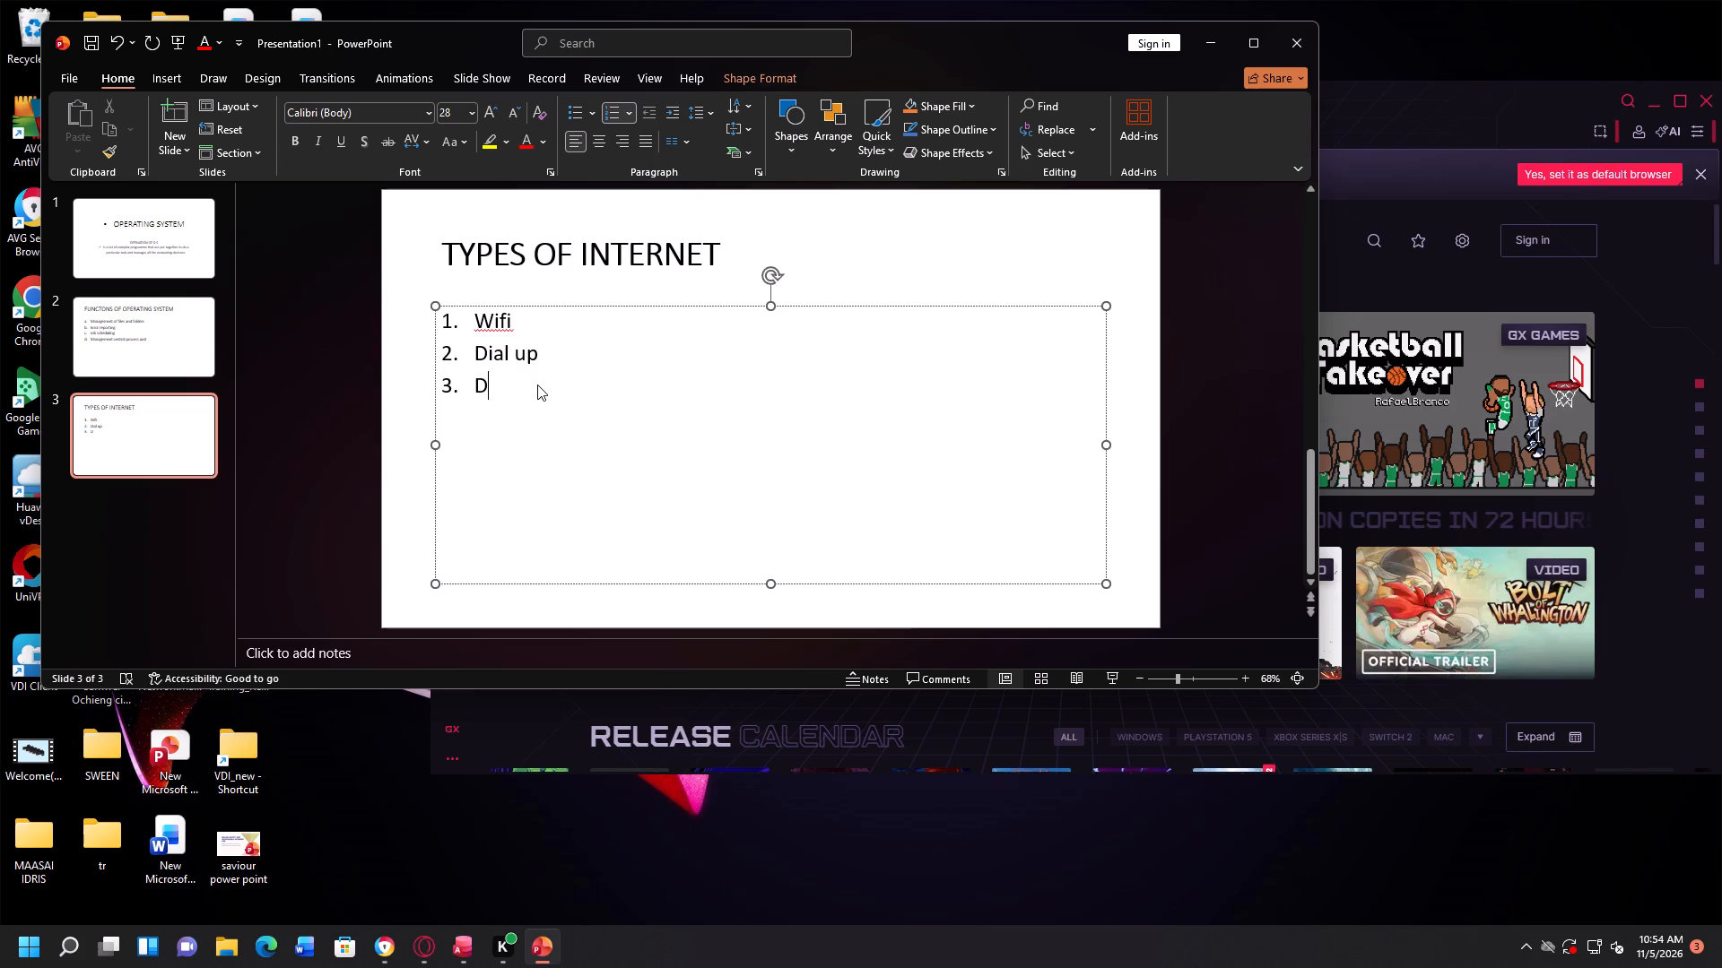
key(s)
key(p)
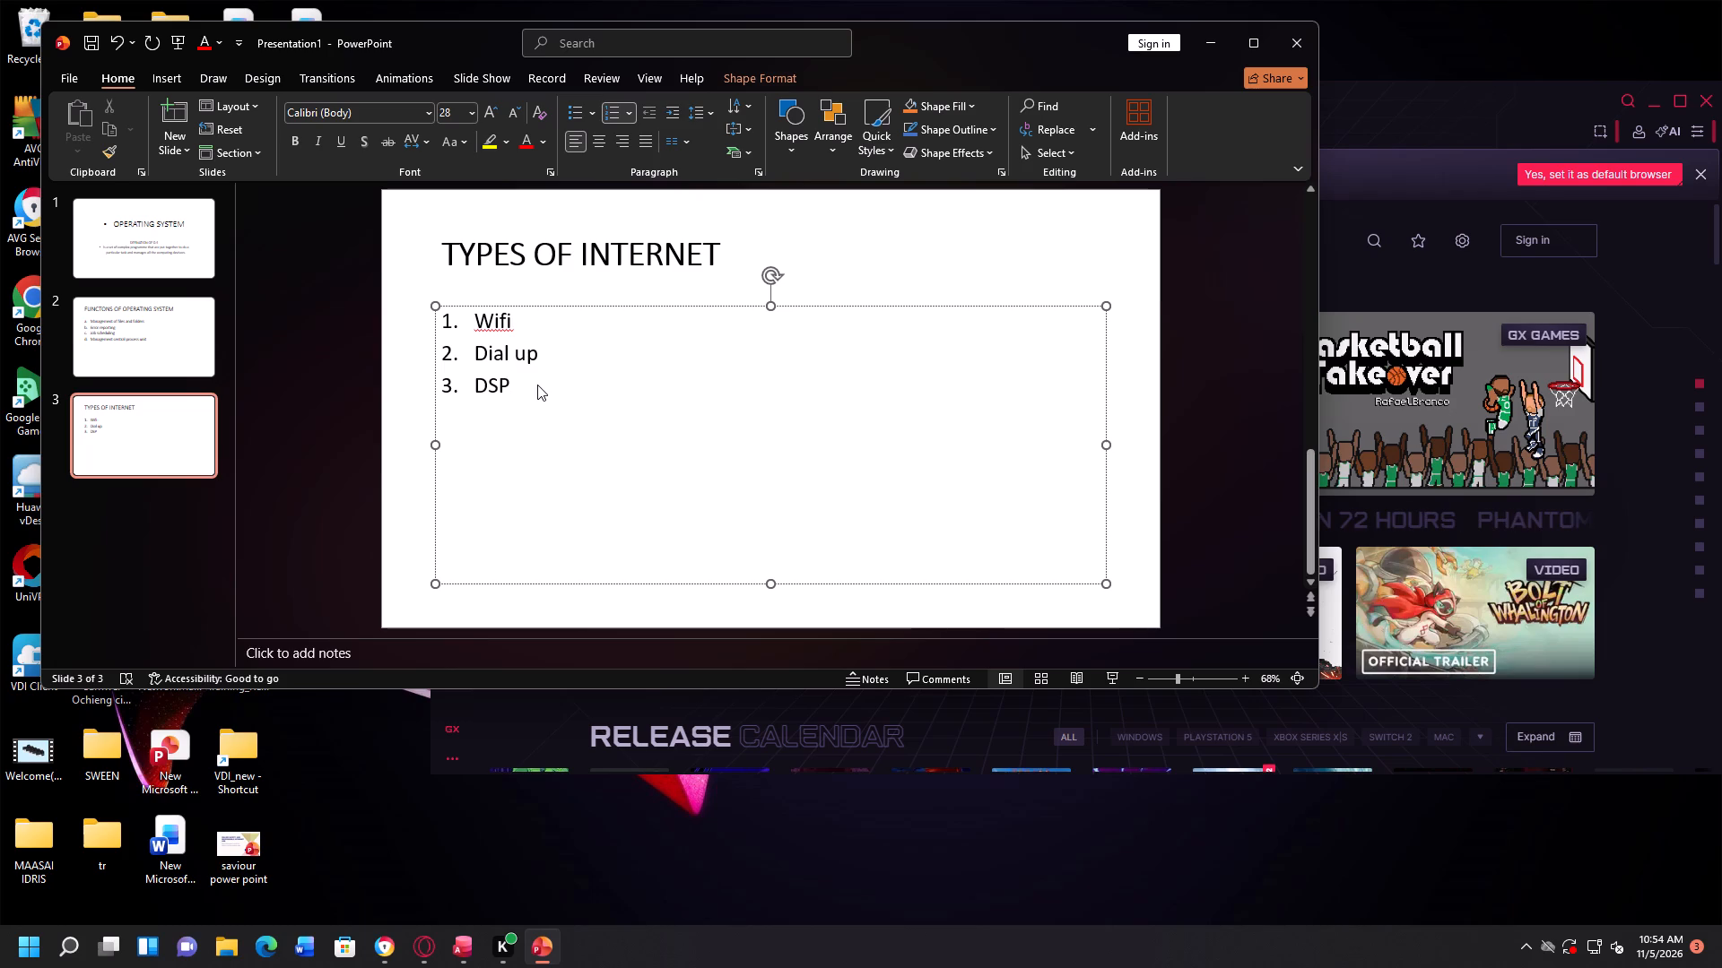
click(970, 406)
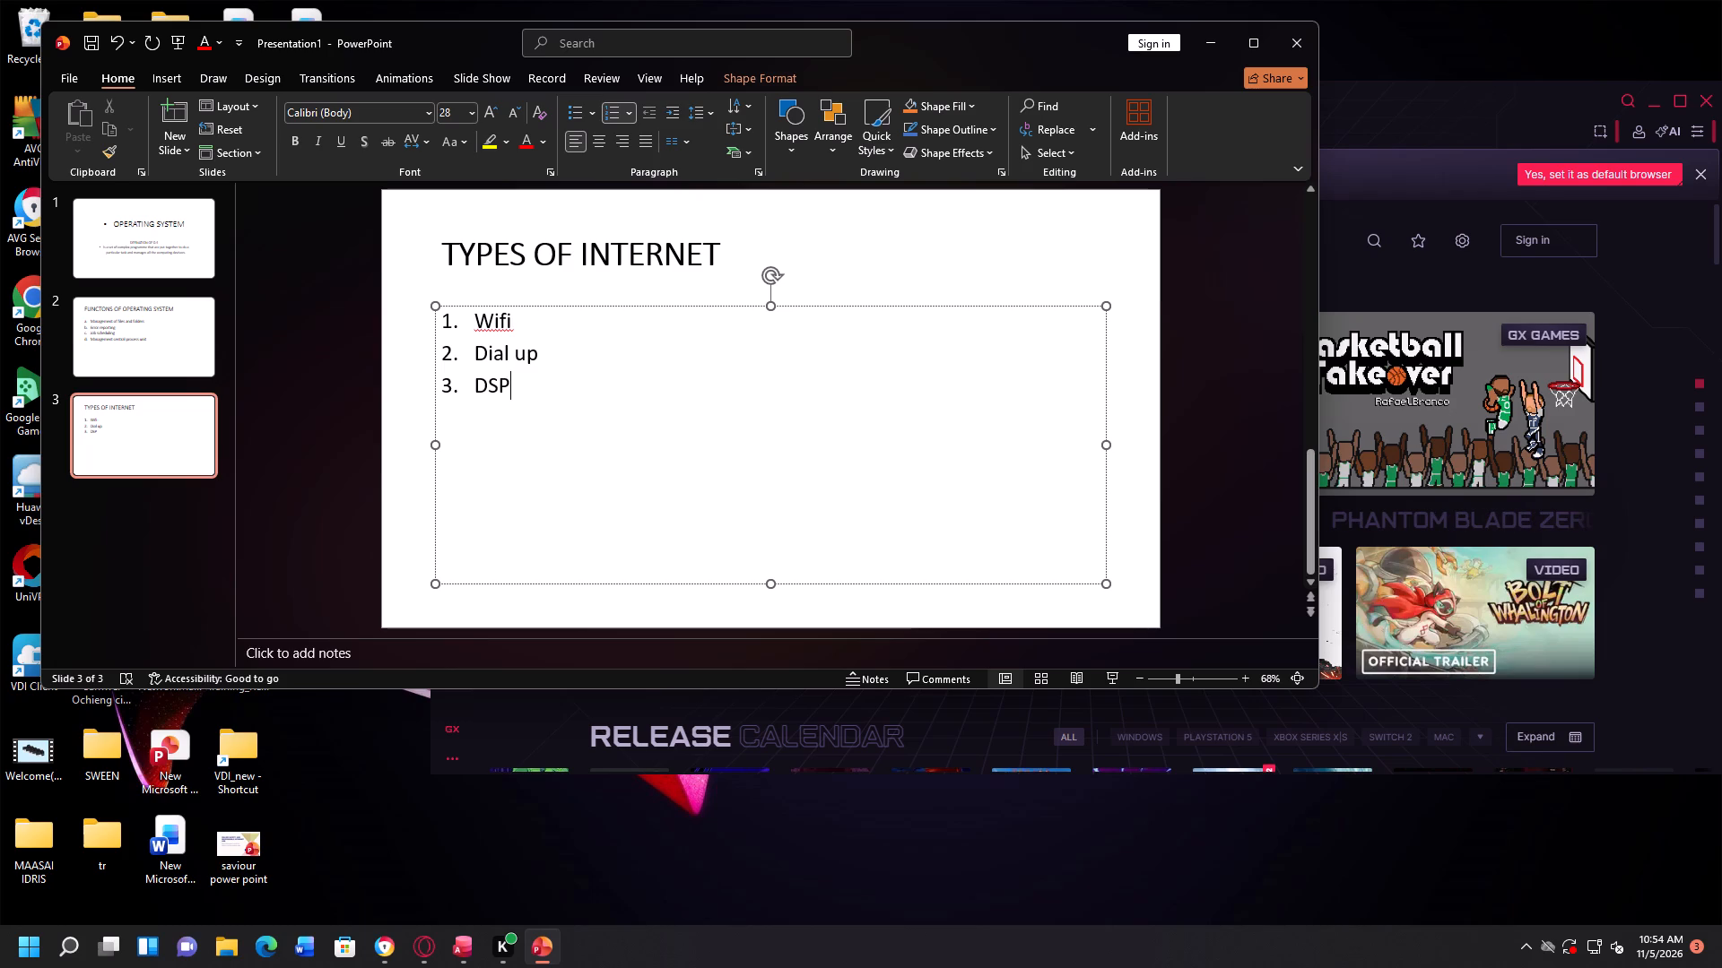
Replace the misspelled "Wifi" in slide 3's first item with the spelling suggestion "WIFI".
click(824, 256)
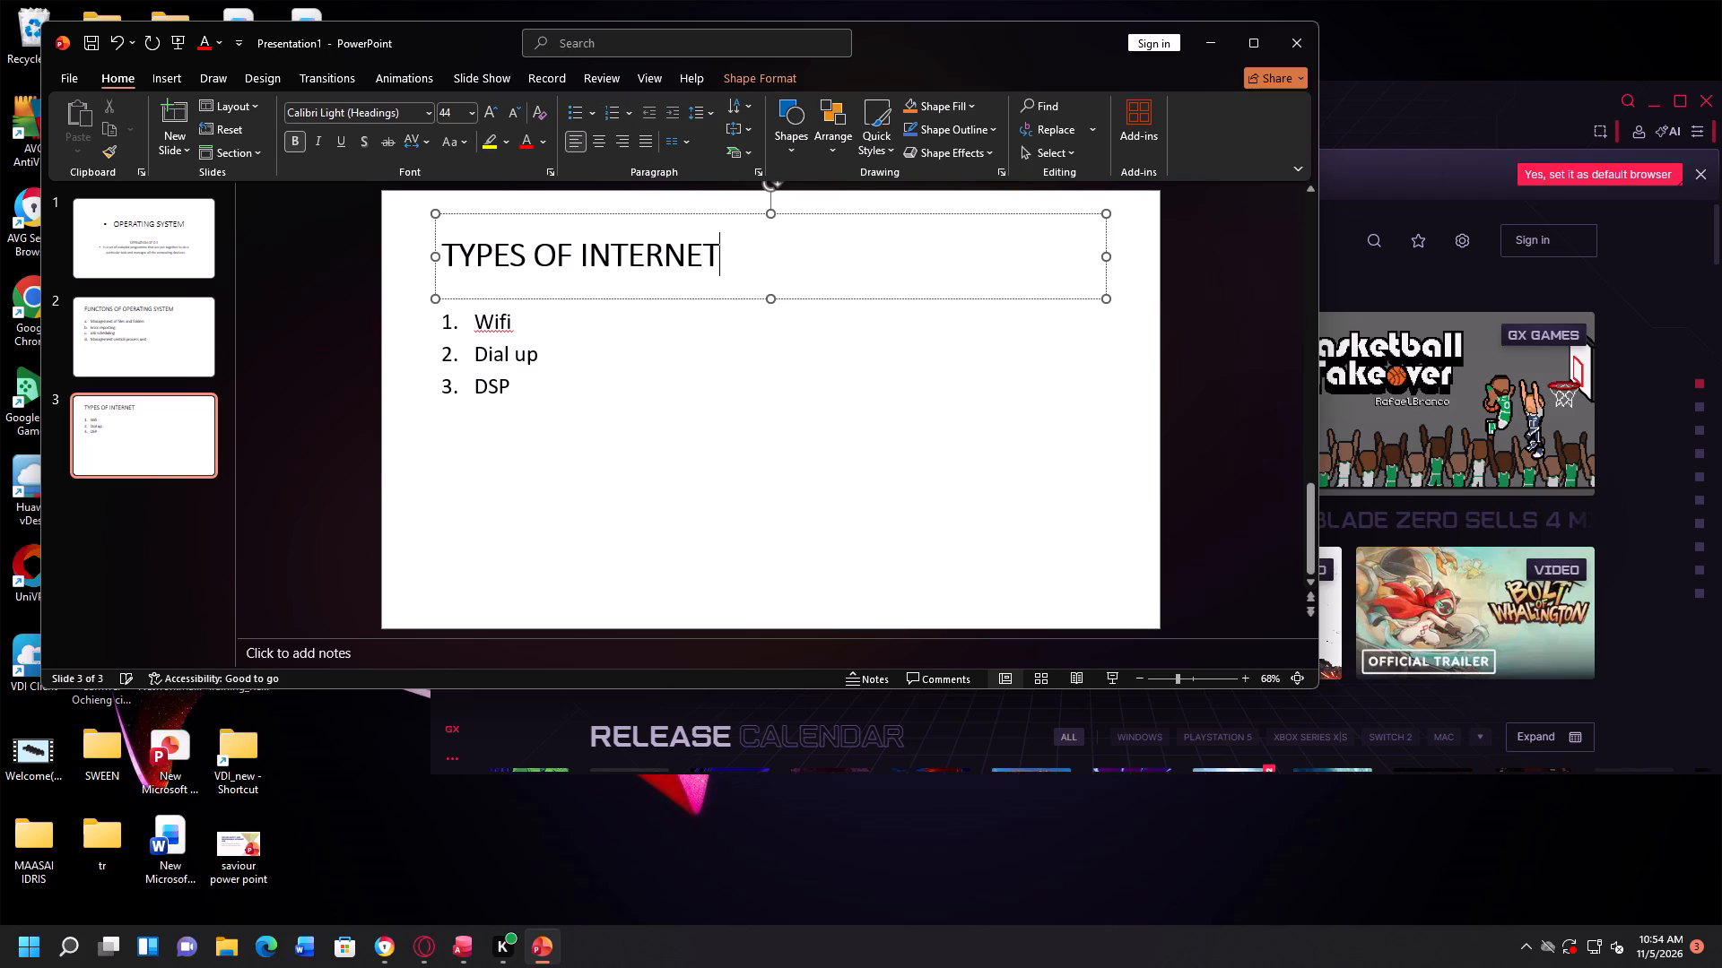
click(538, 324)
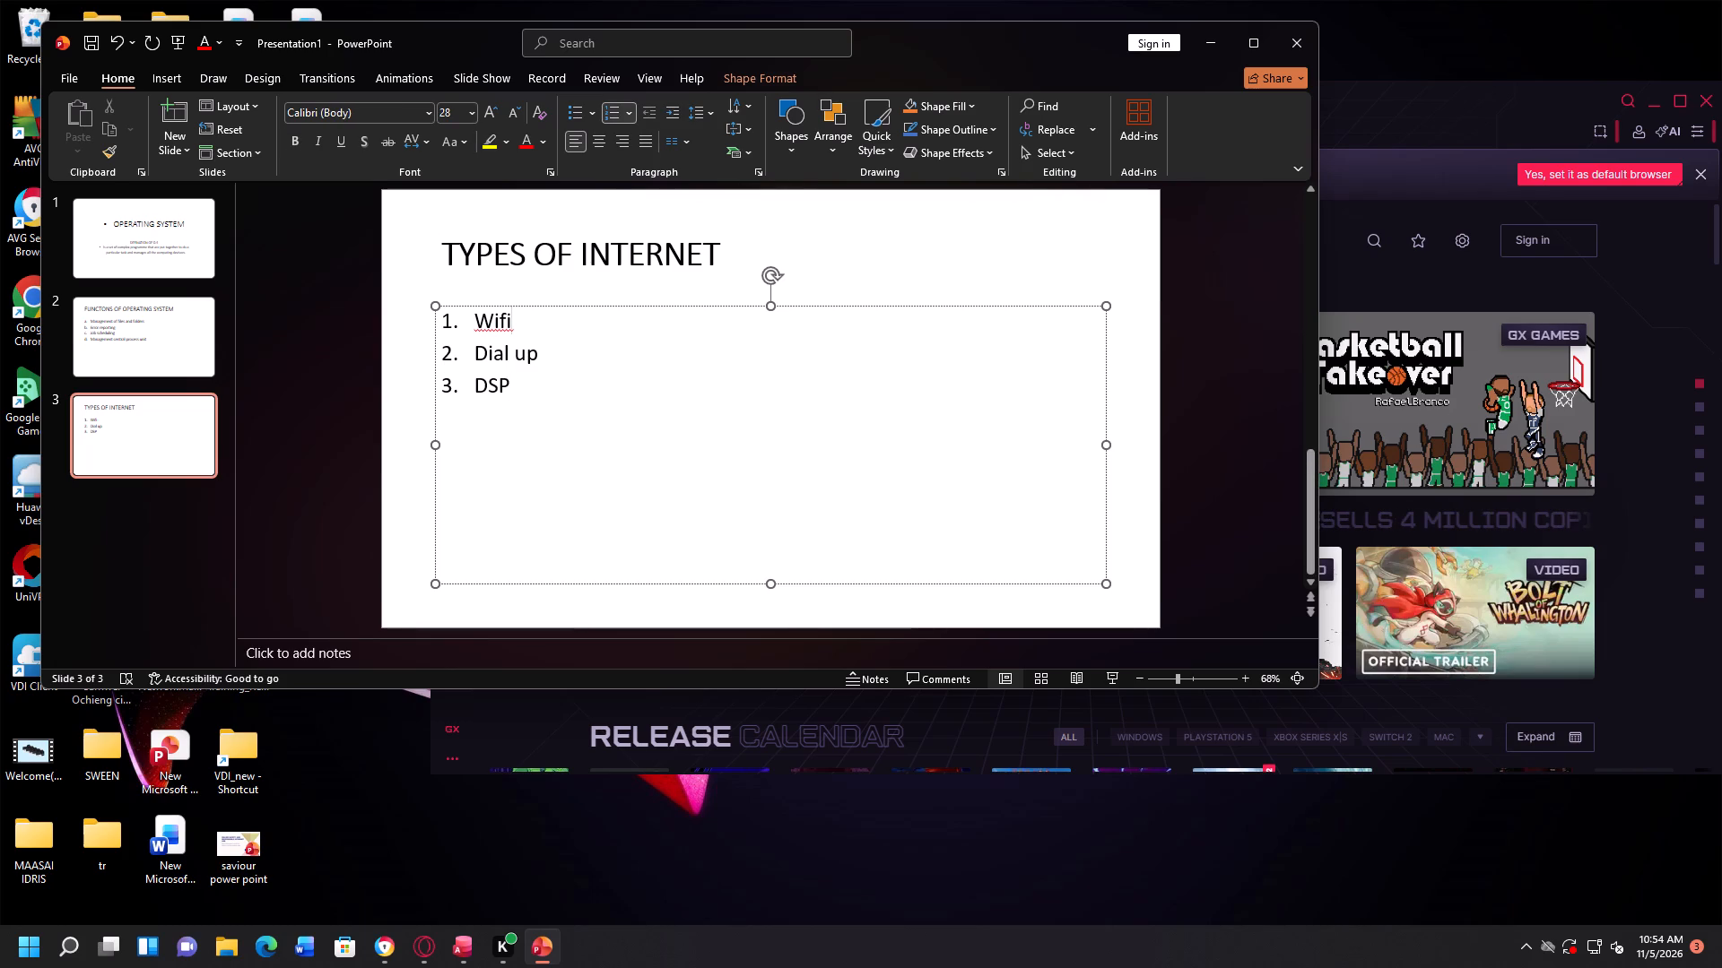
right_click(486, 332)
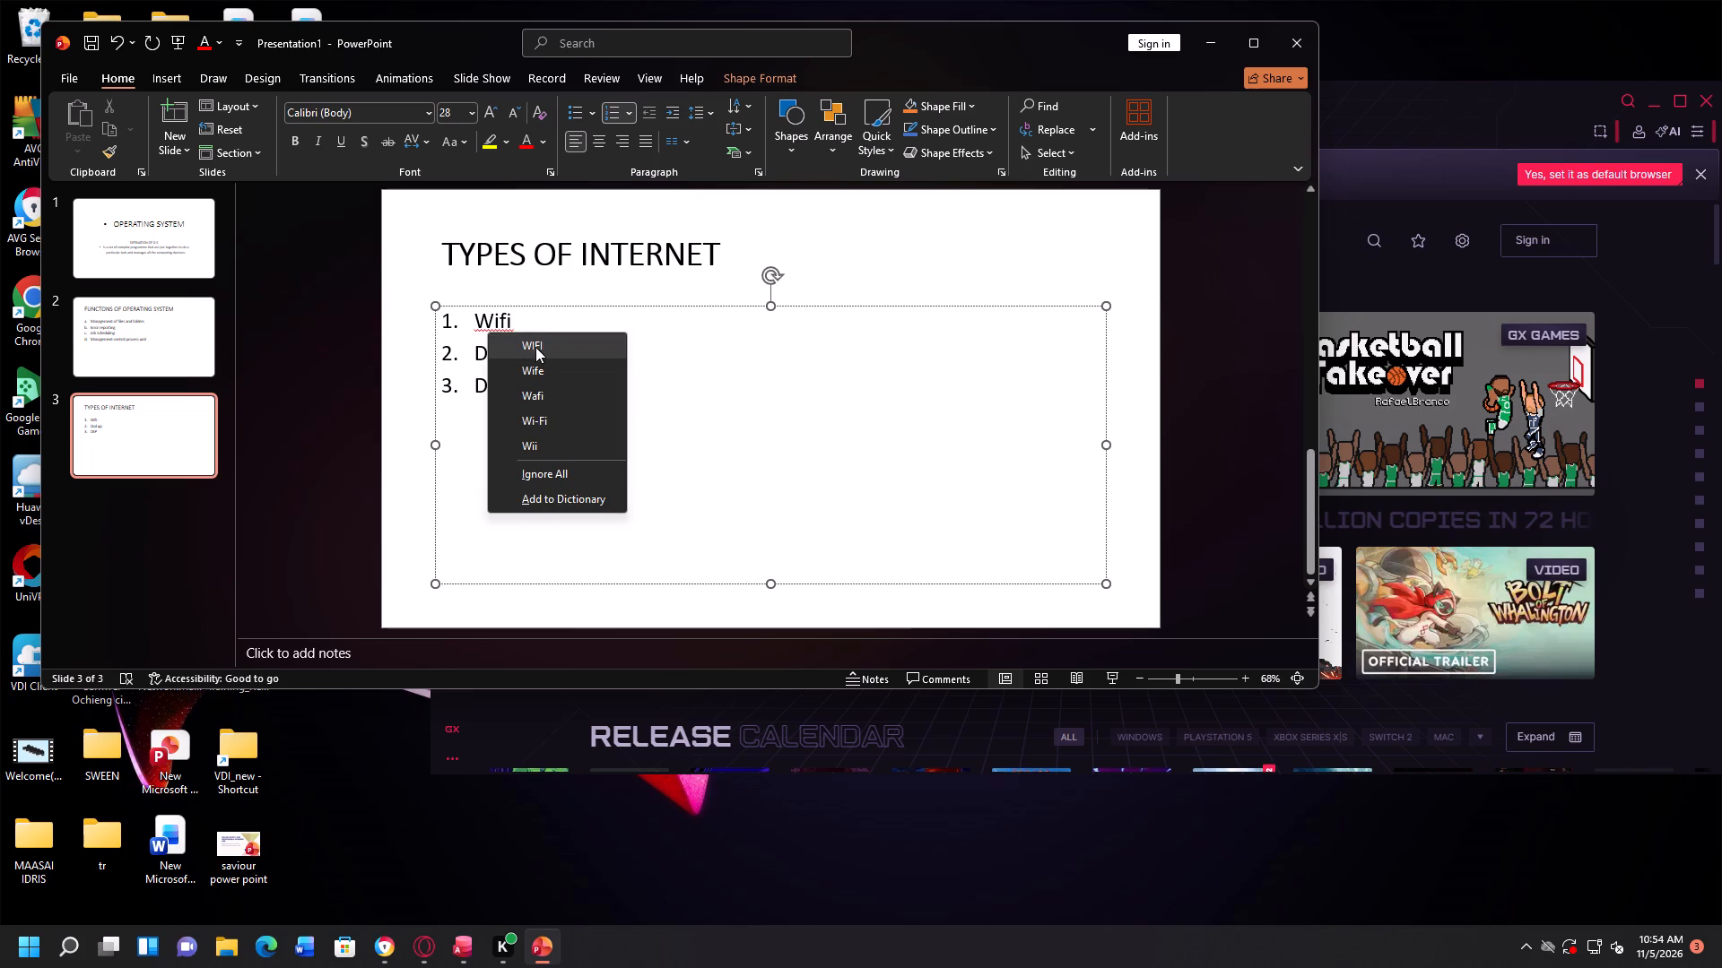
click(535, 347)
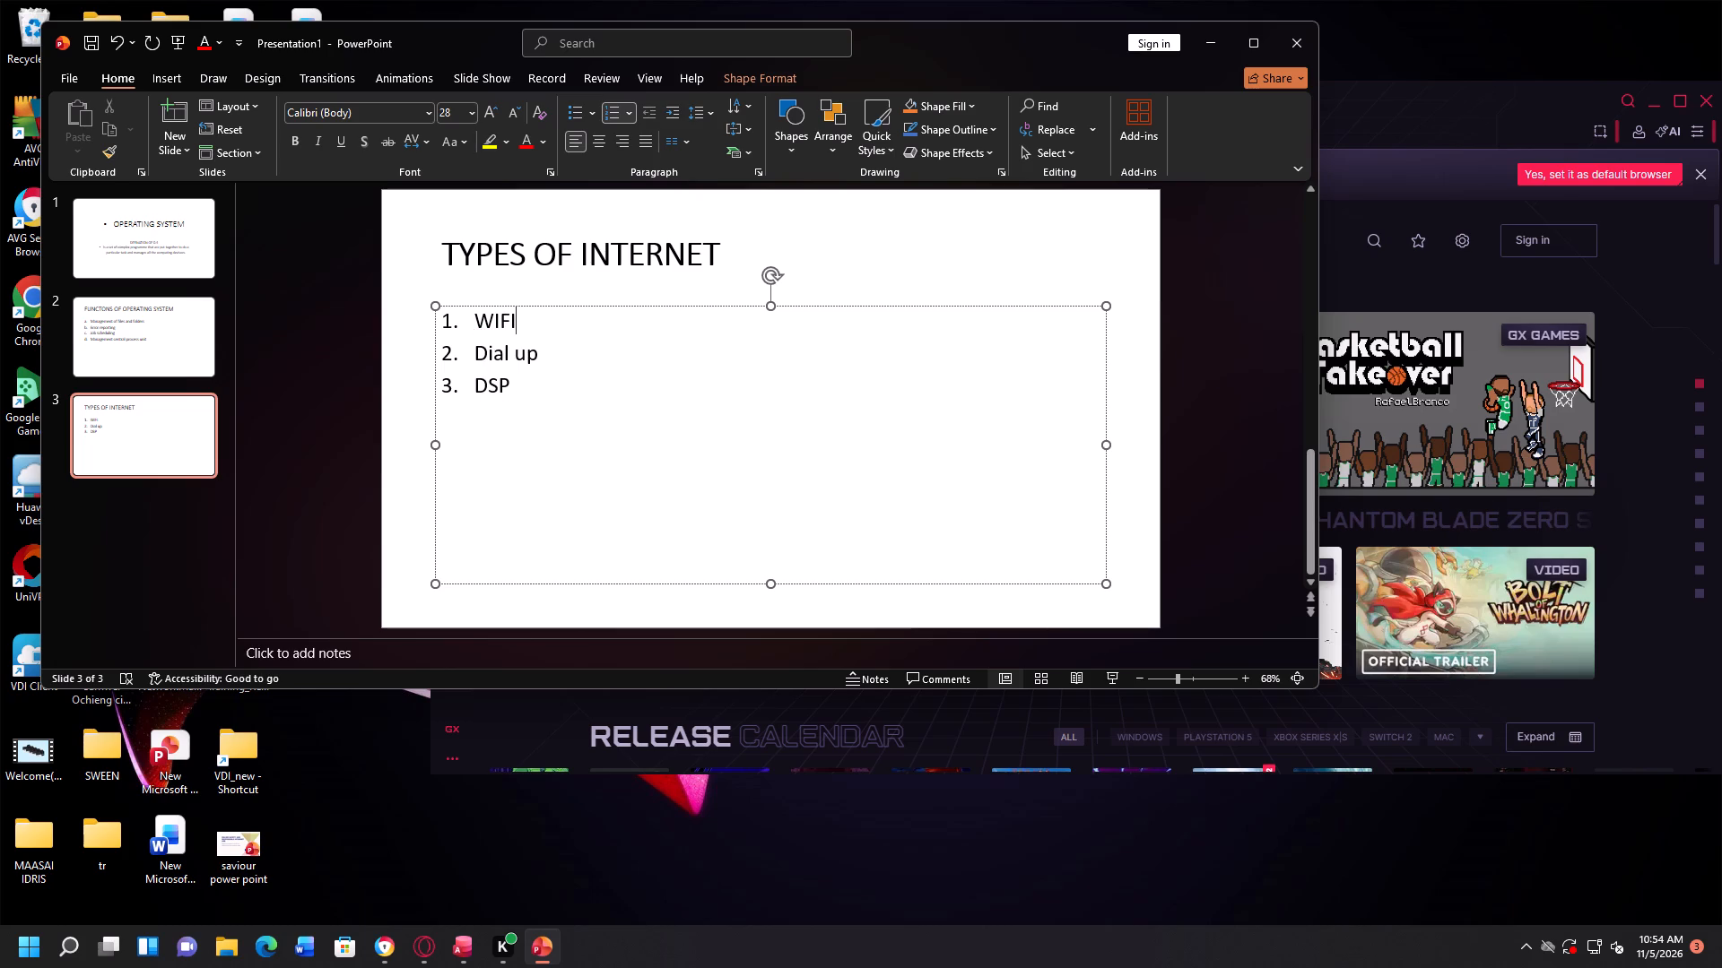
Shorten slide 3's body placeholder from its lower edge so it ends just below the "DSP" item.
drag(768, 584, 776, 408)
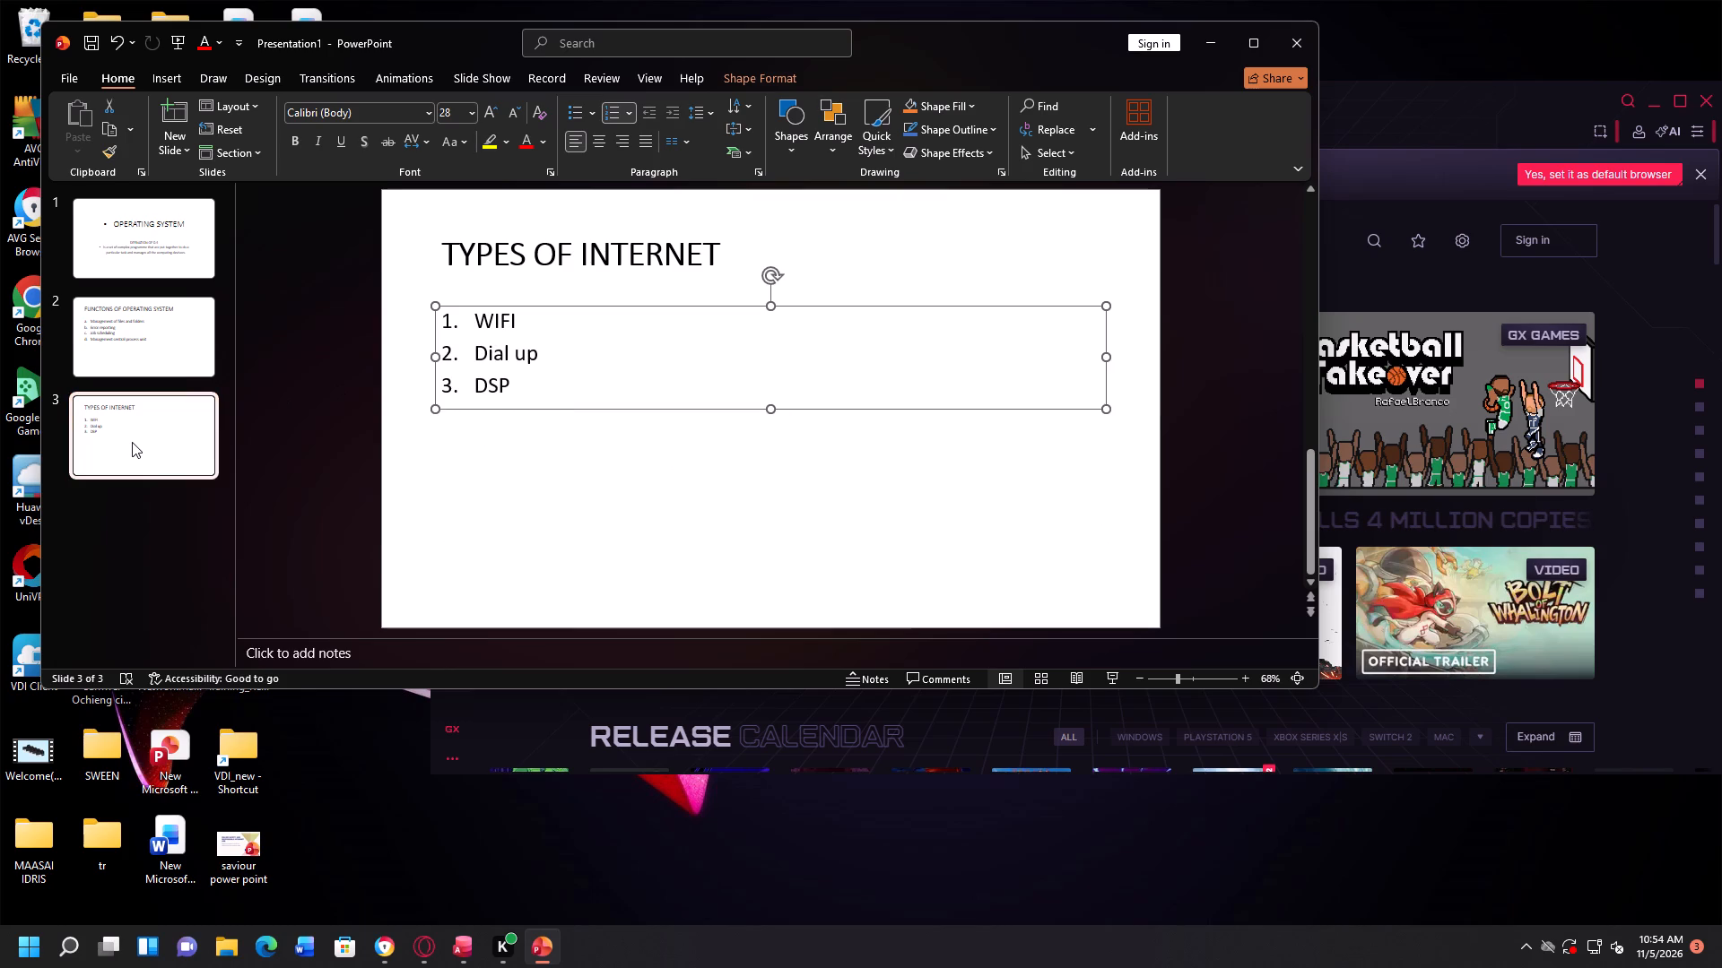
Go back through the slides to slide 1 and bring up the editing options for its definition text.
click(132, 442)
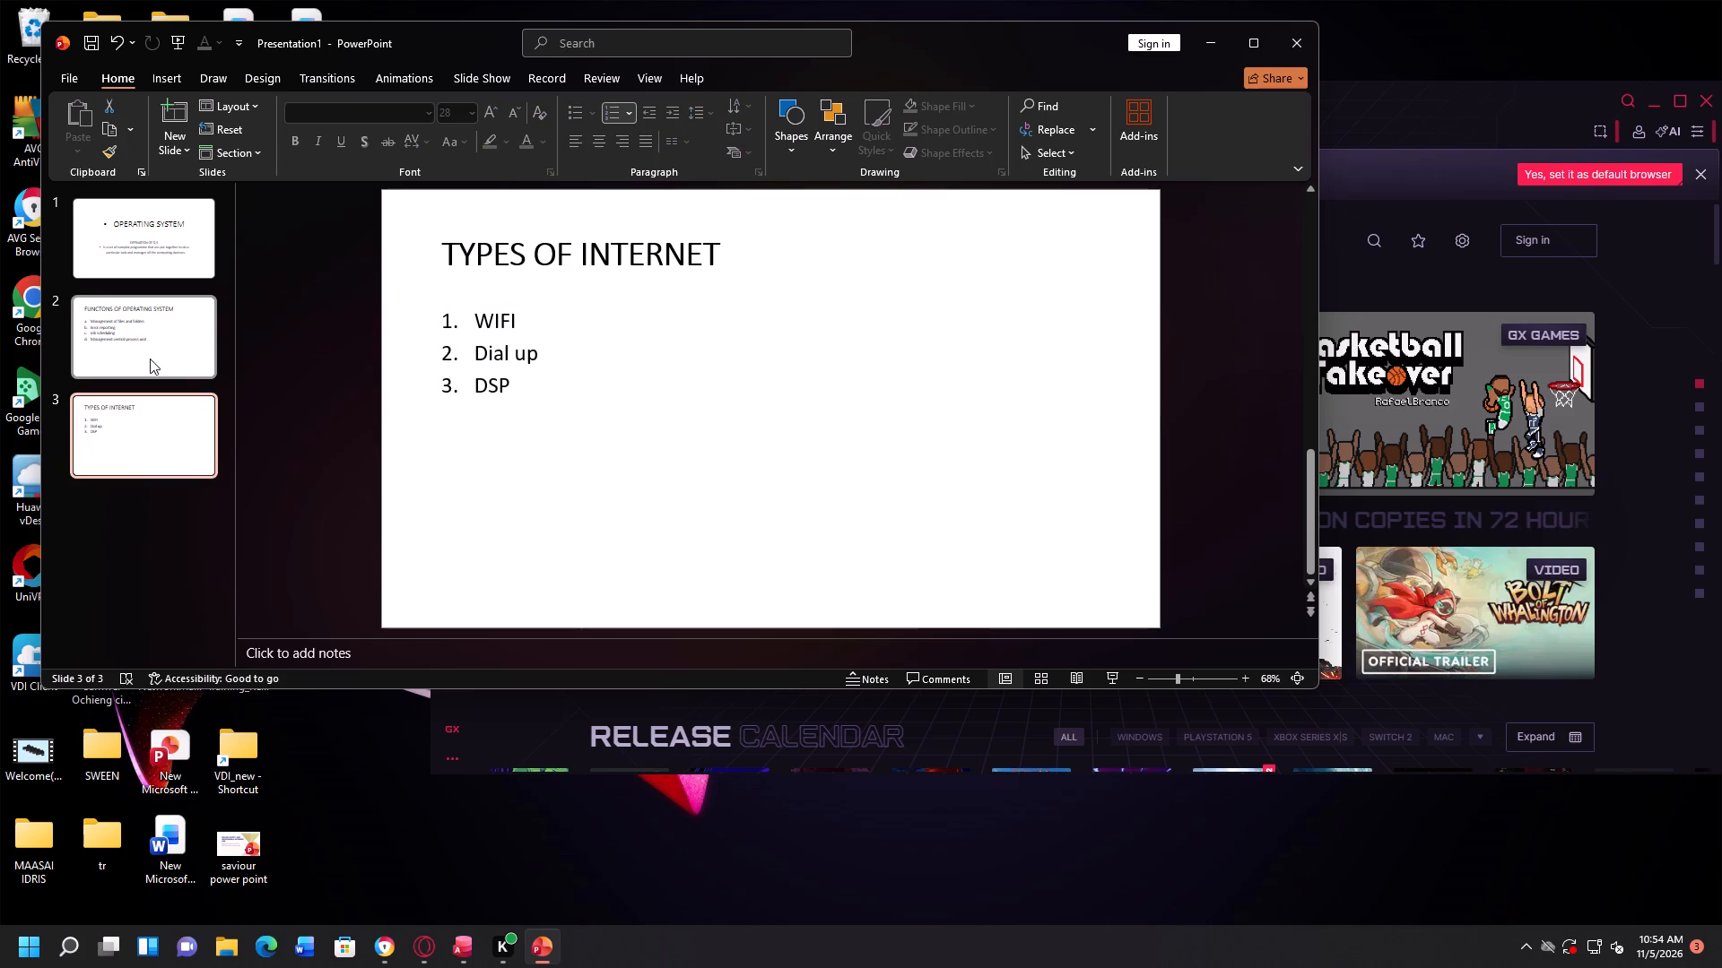
click(148, 337)
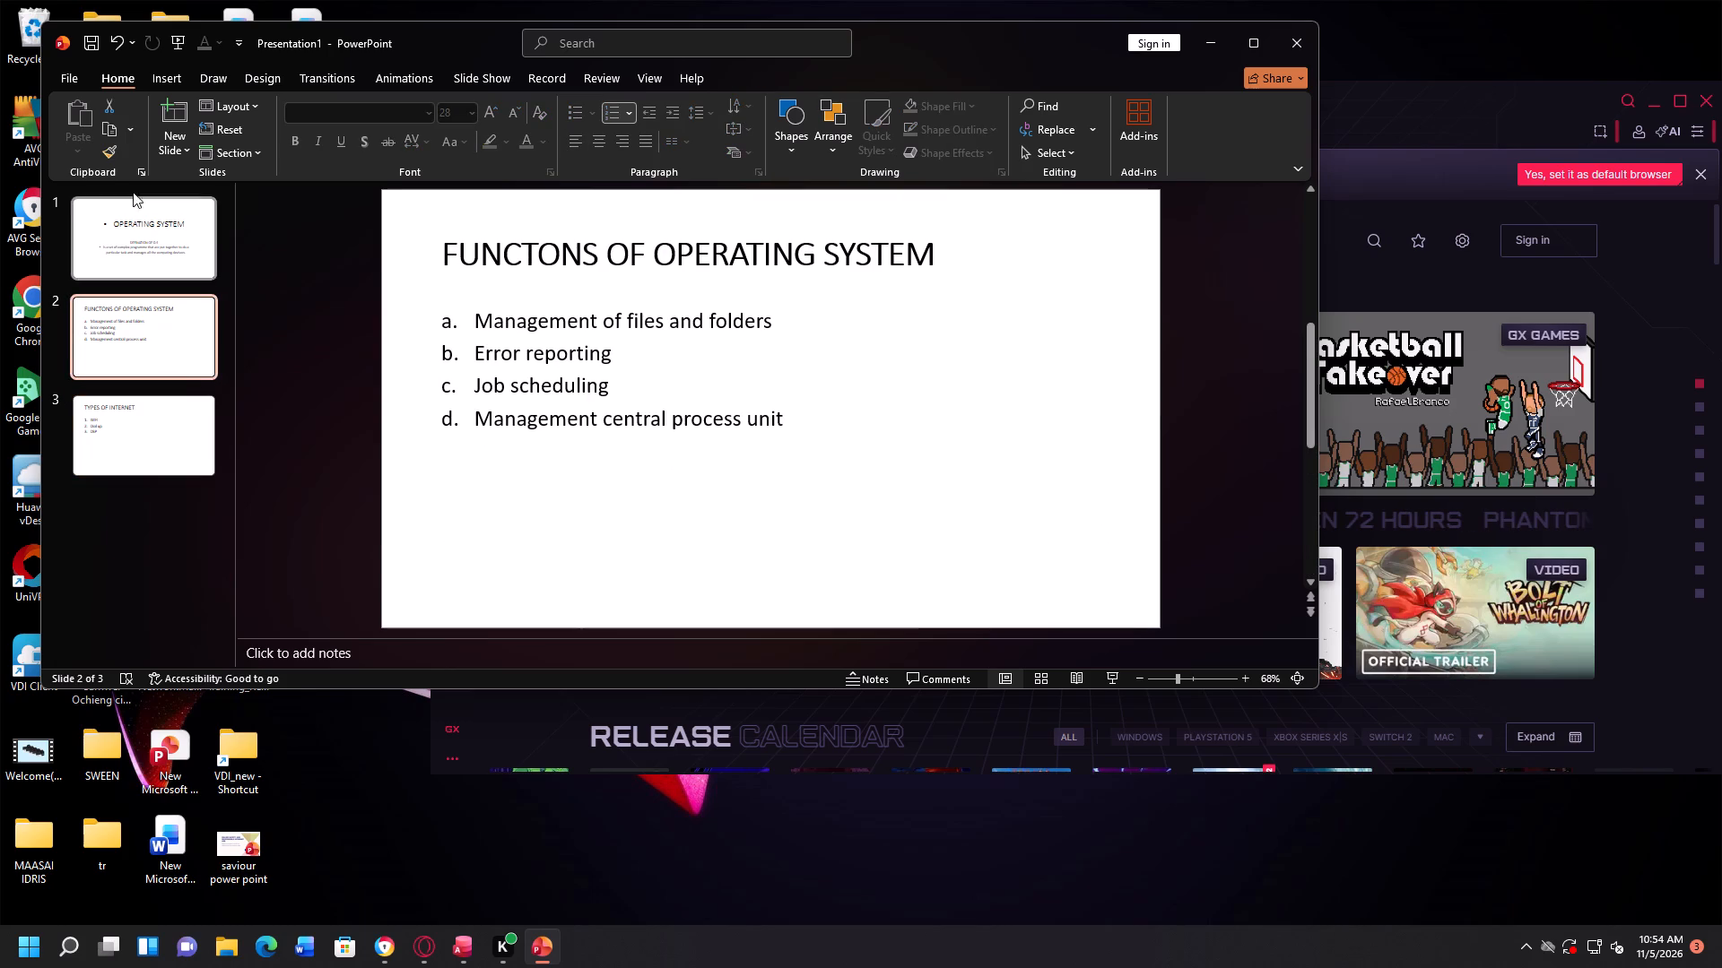
click(136, 213)
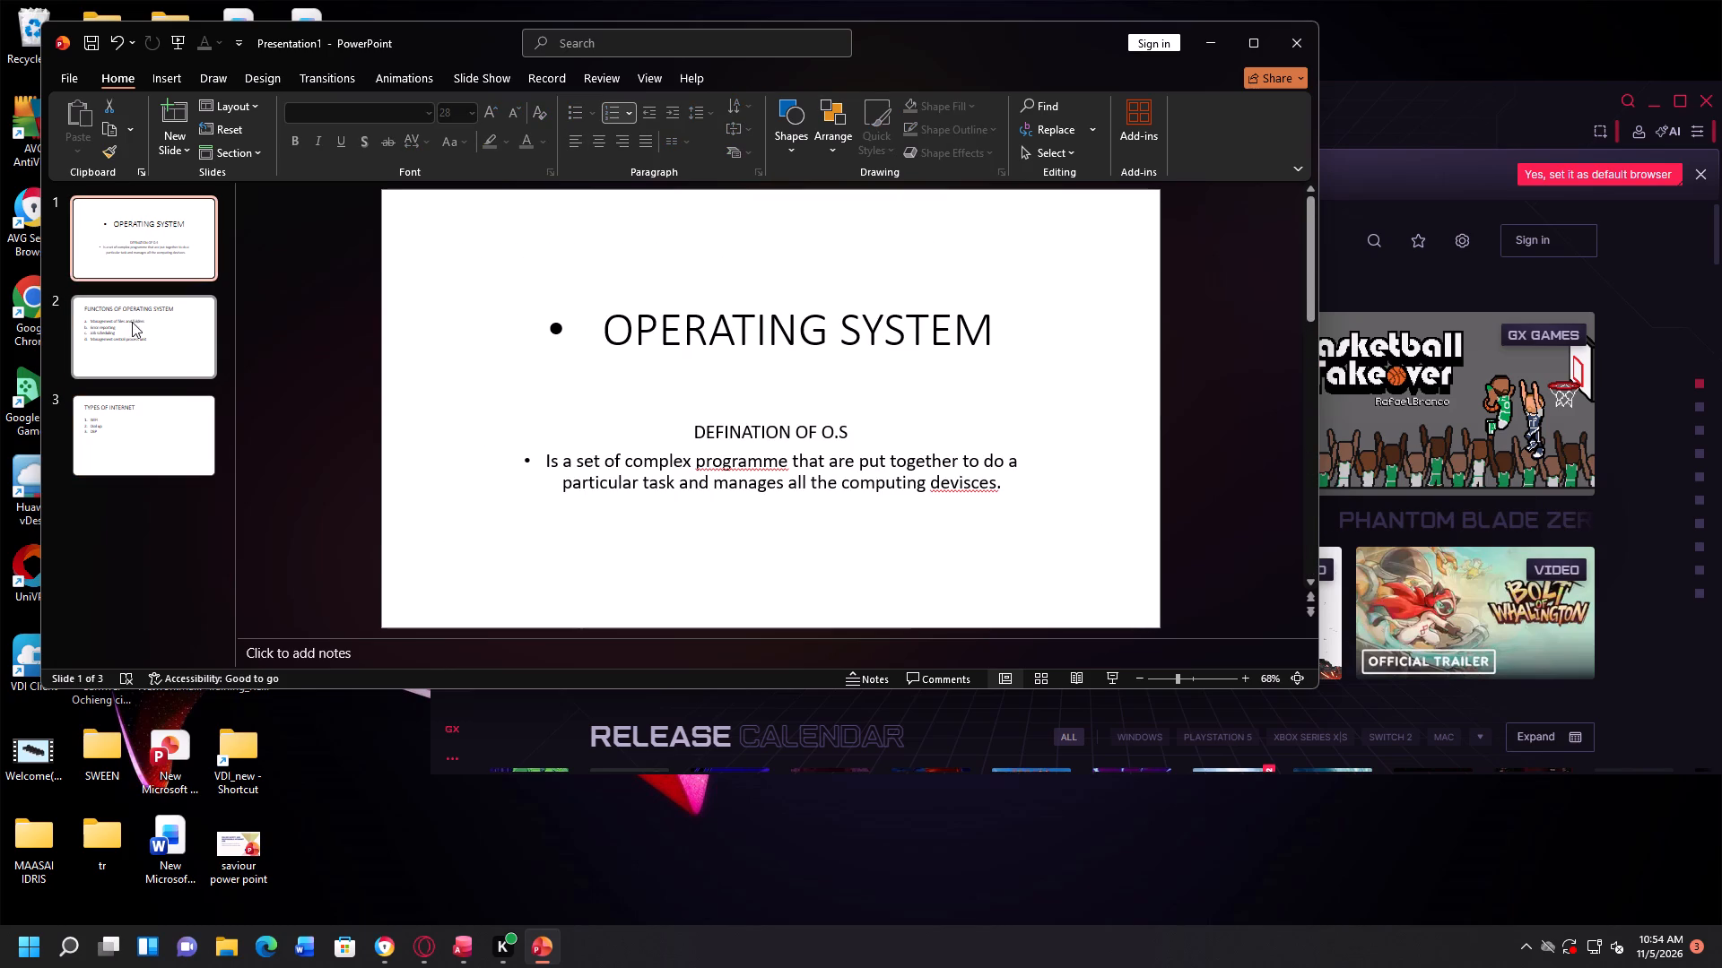
right_click(735, 473)
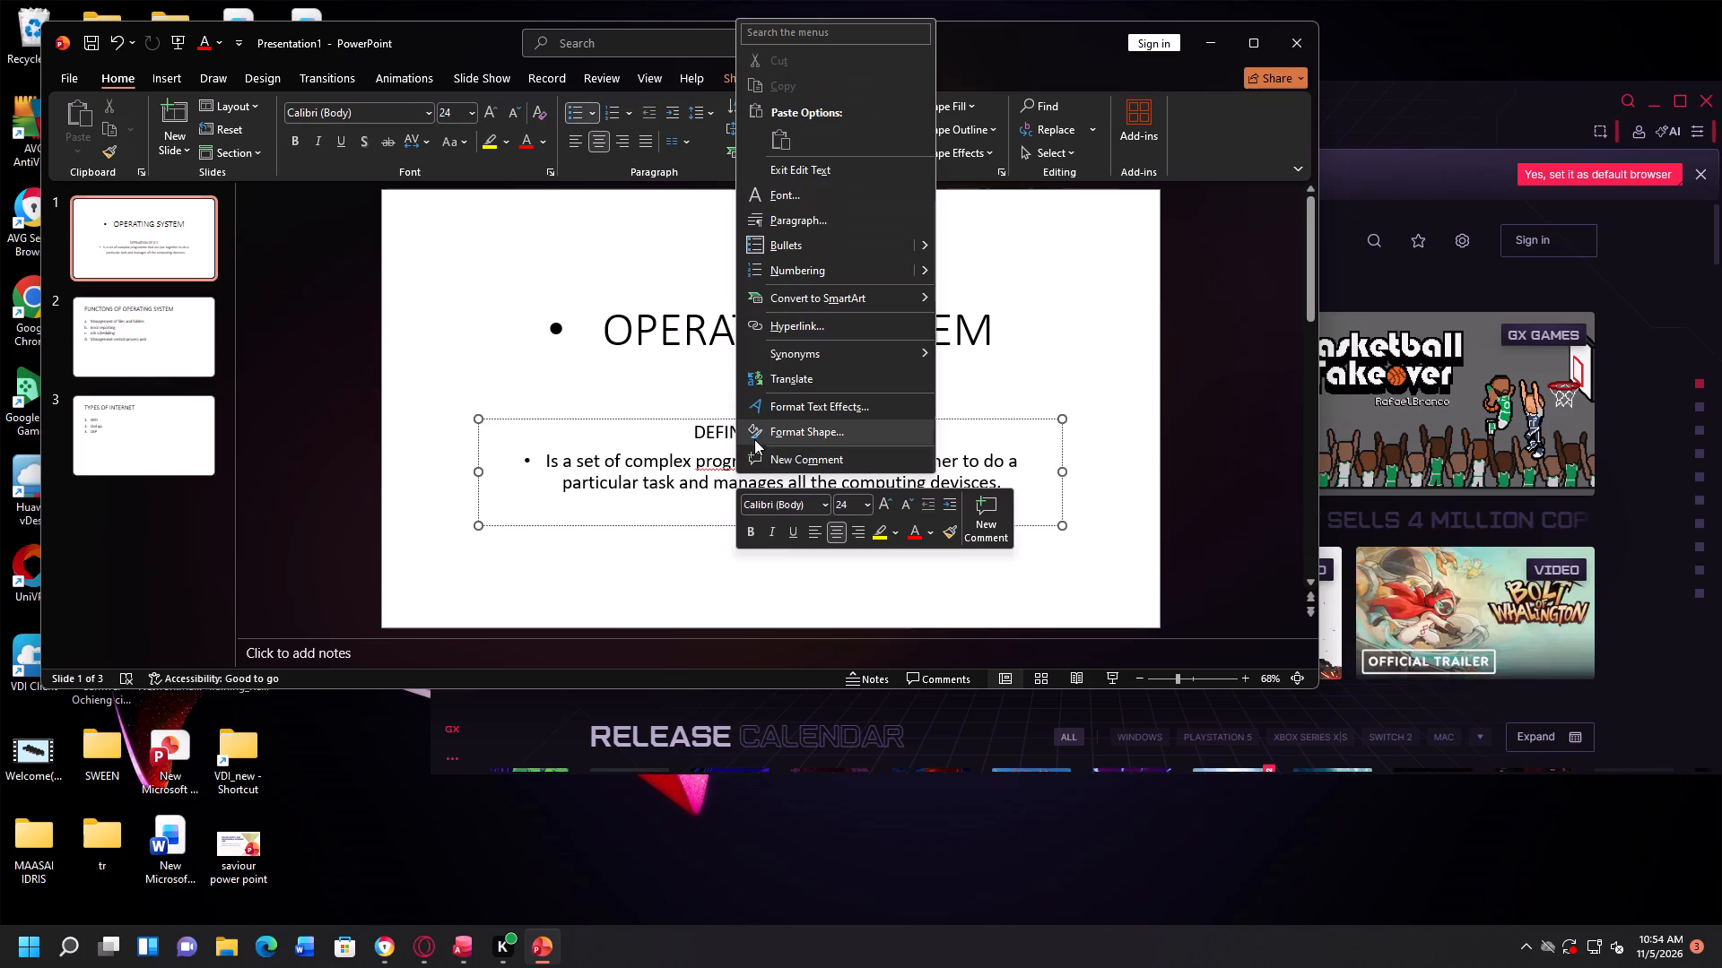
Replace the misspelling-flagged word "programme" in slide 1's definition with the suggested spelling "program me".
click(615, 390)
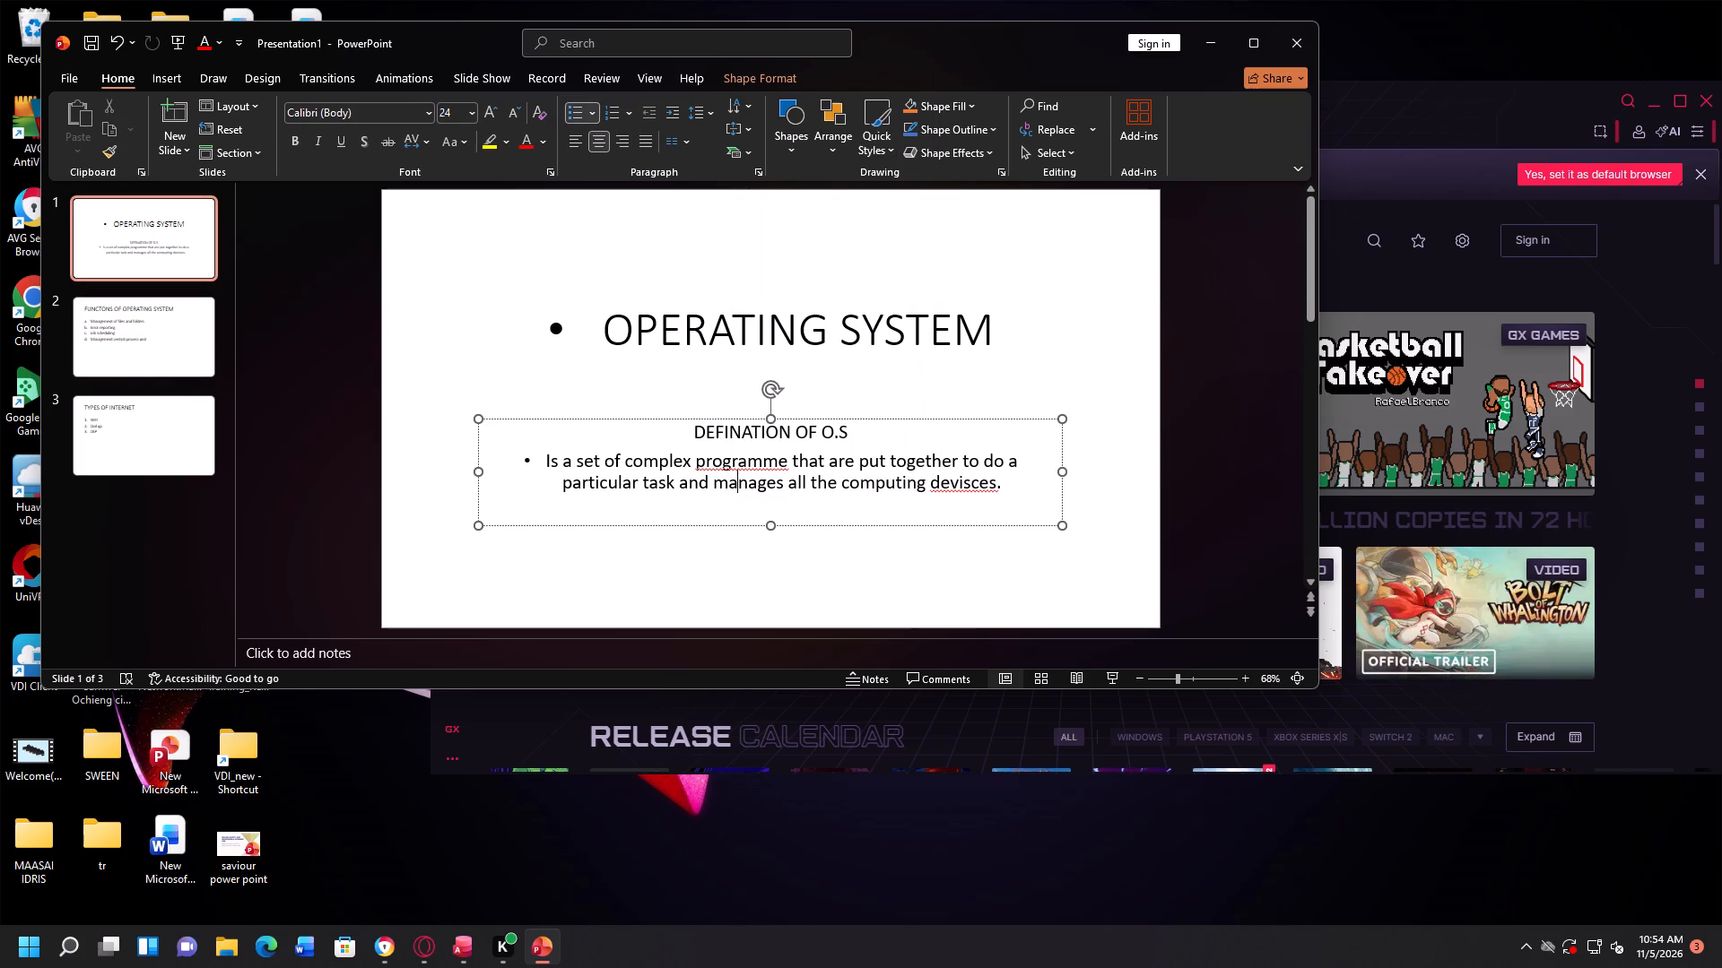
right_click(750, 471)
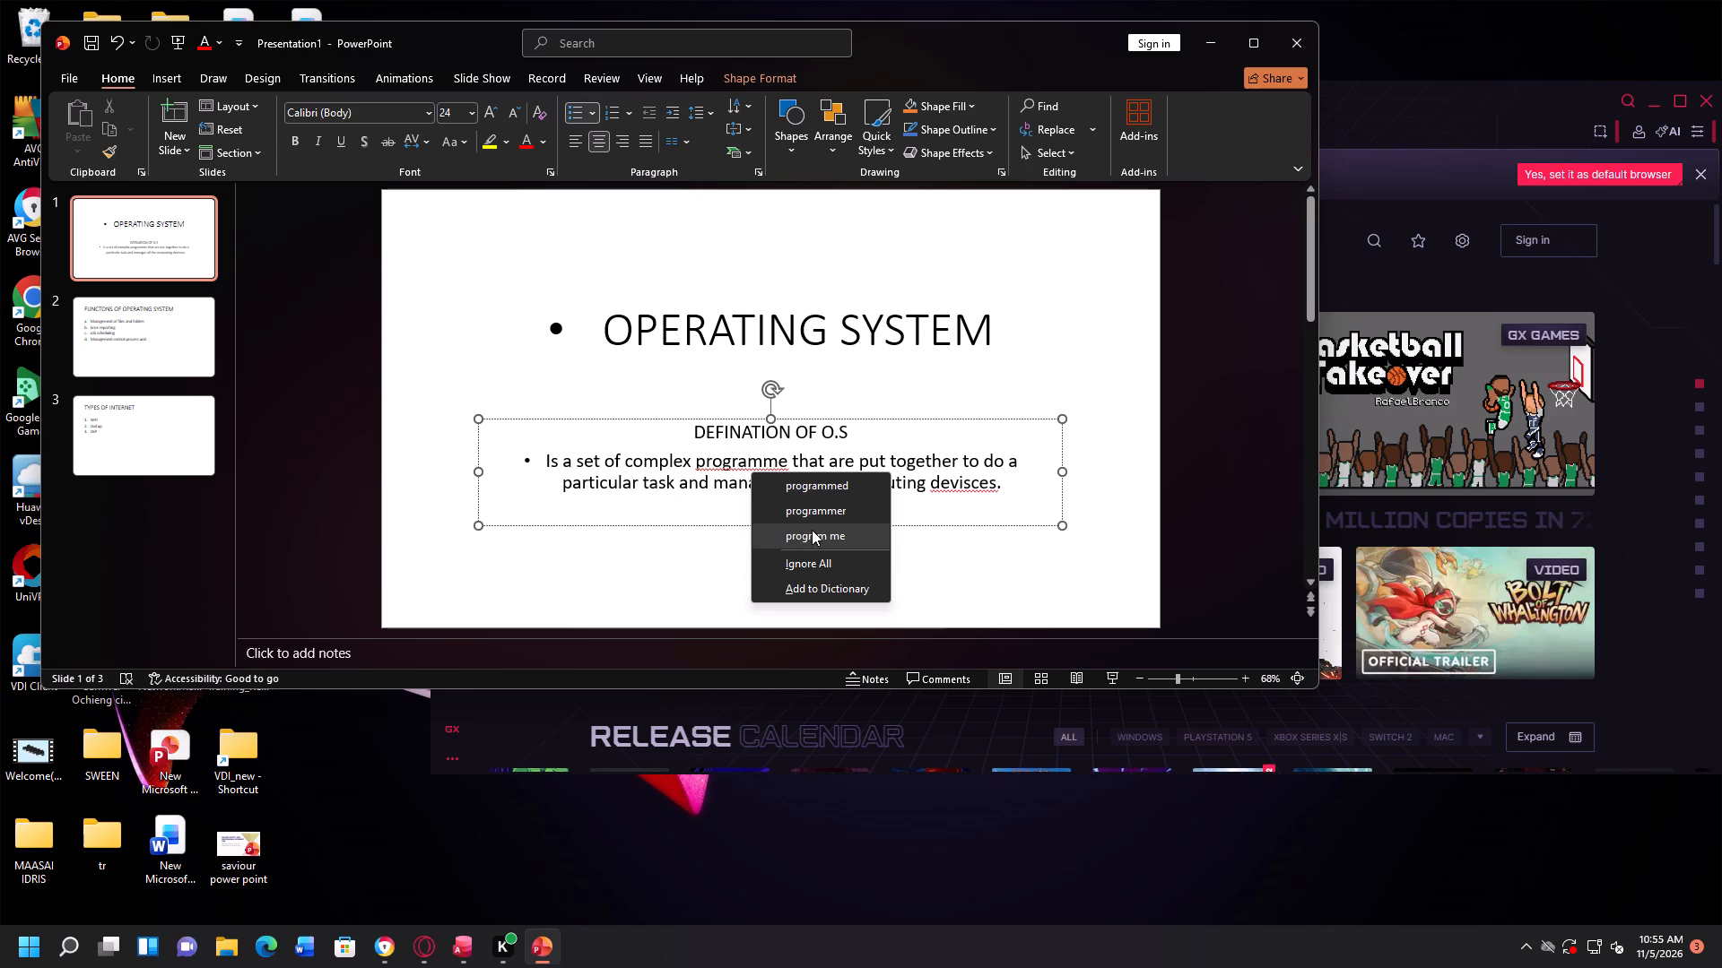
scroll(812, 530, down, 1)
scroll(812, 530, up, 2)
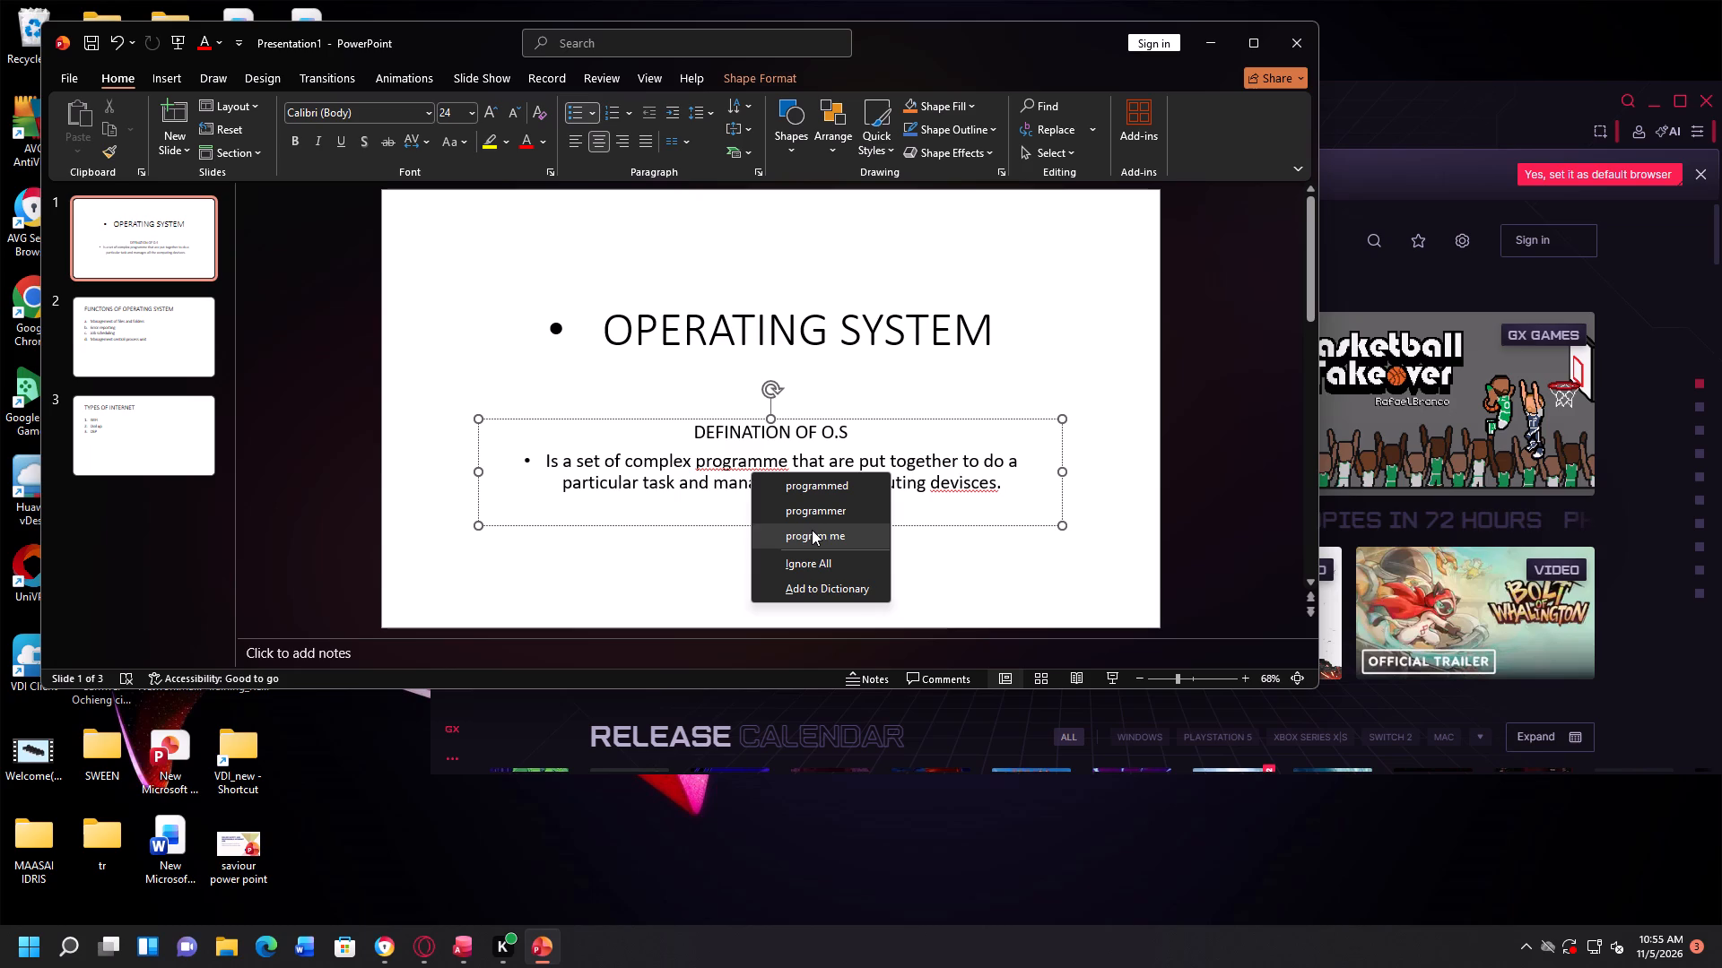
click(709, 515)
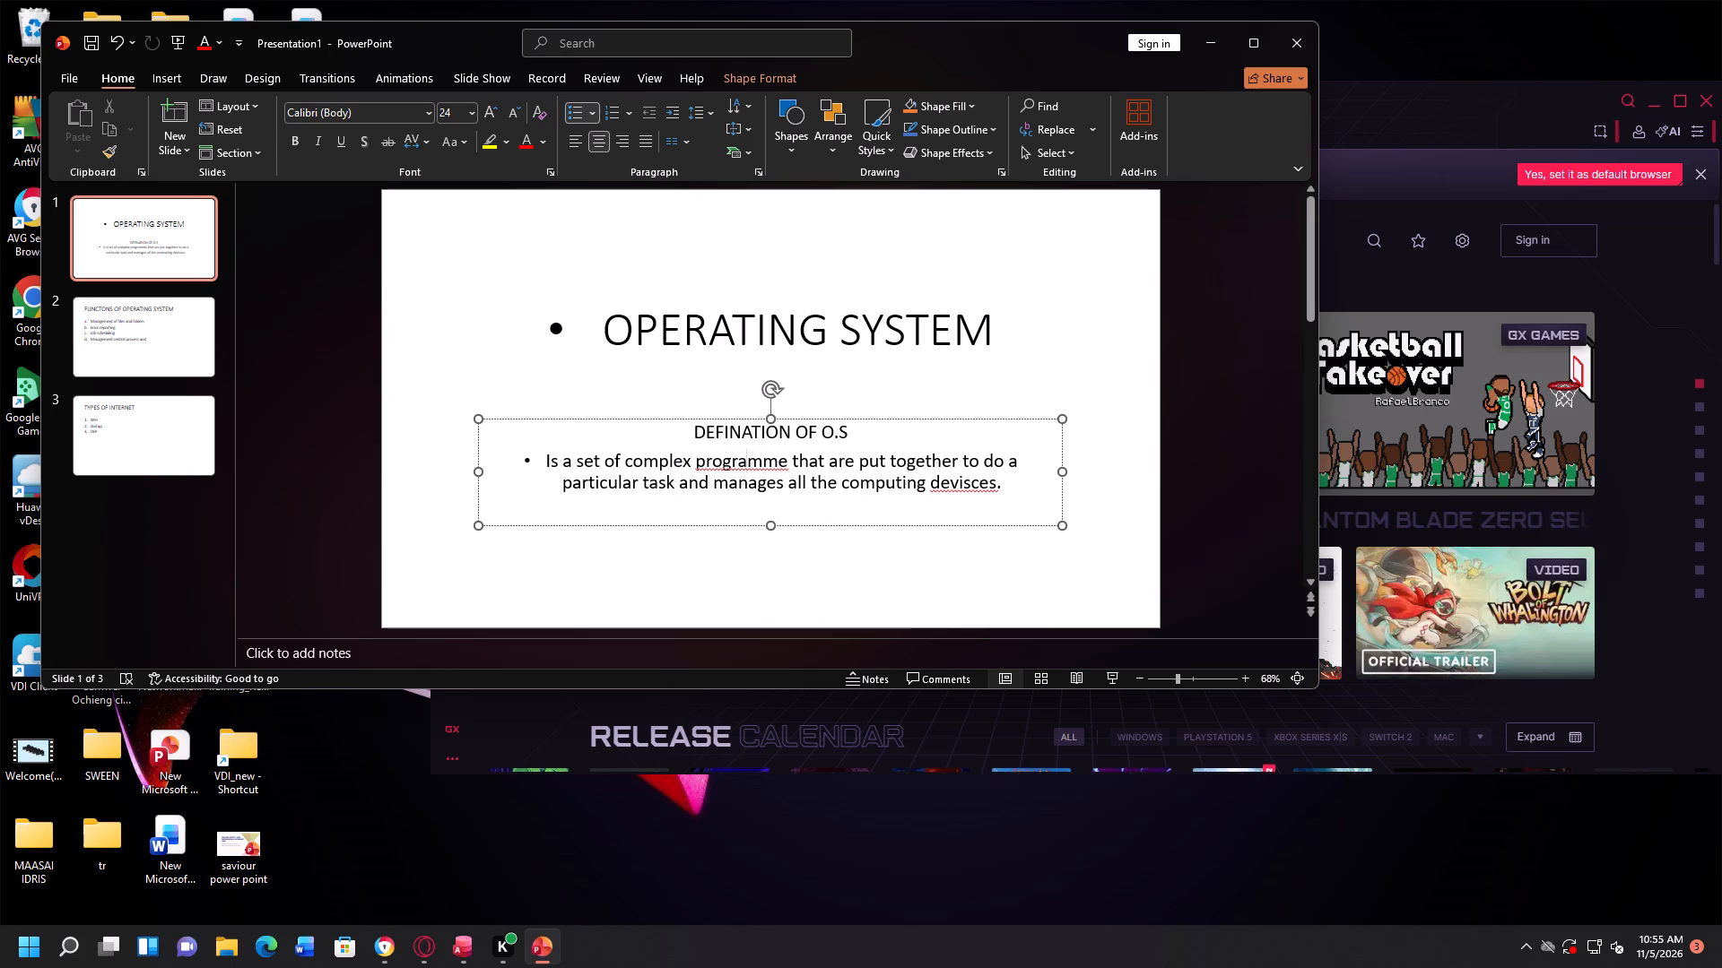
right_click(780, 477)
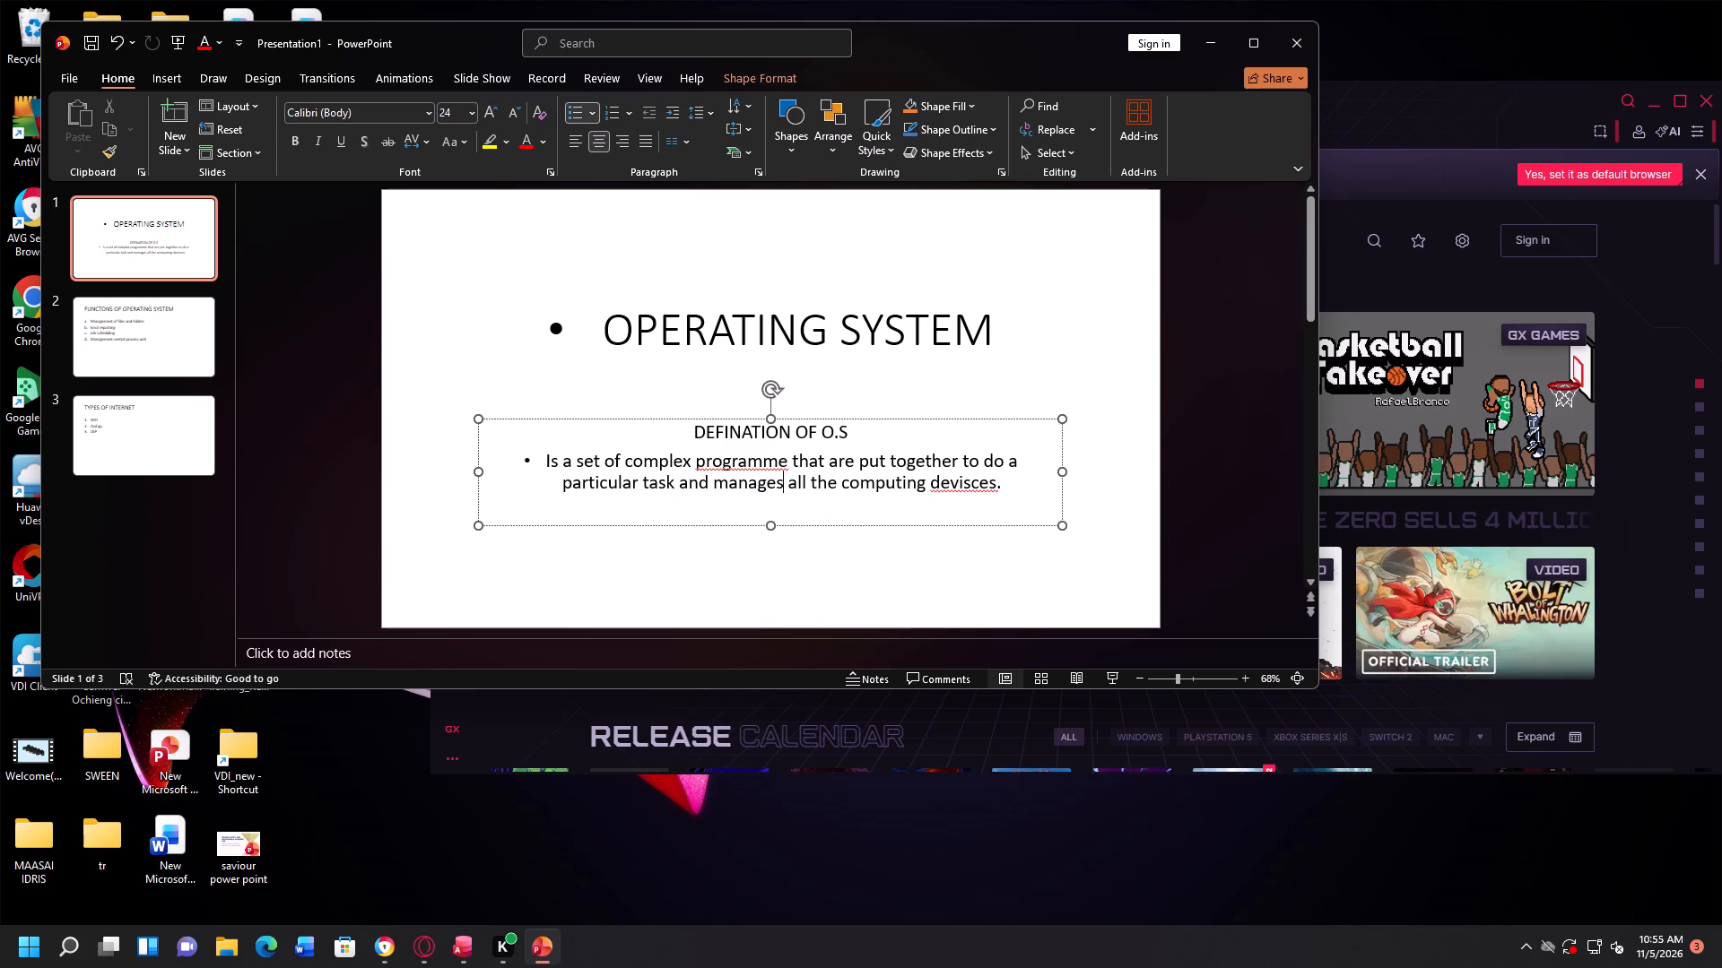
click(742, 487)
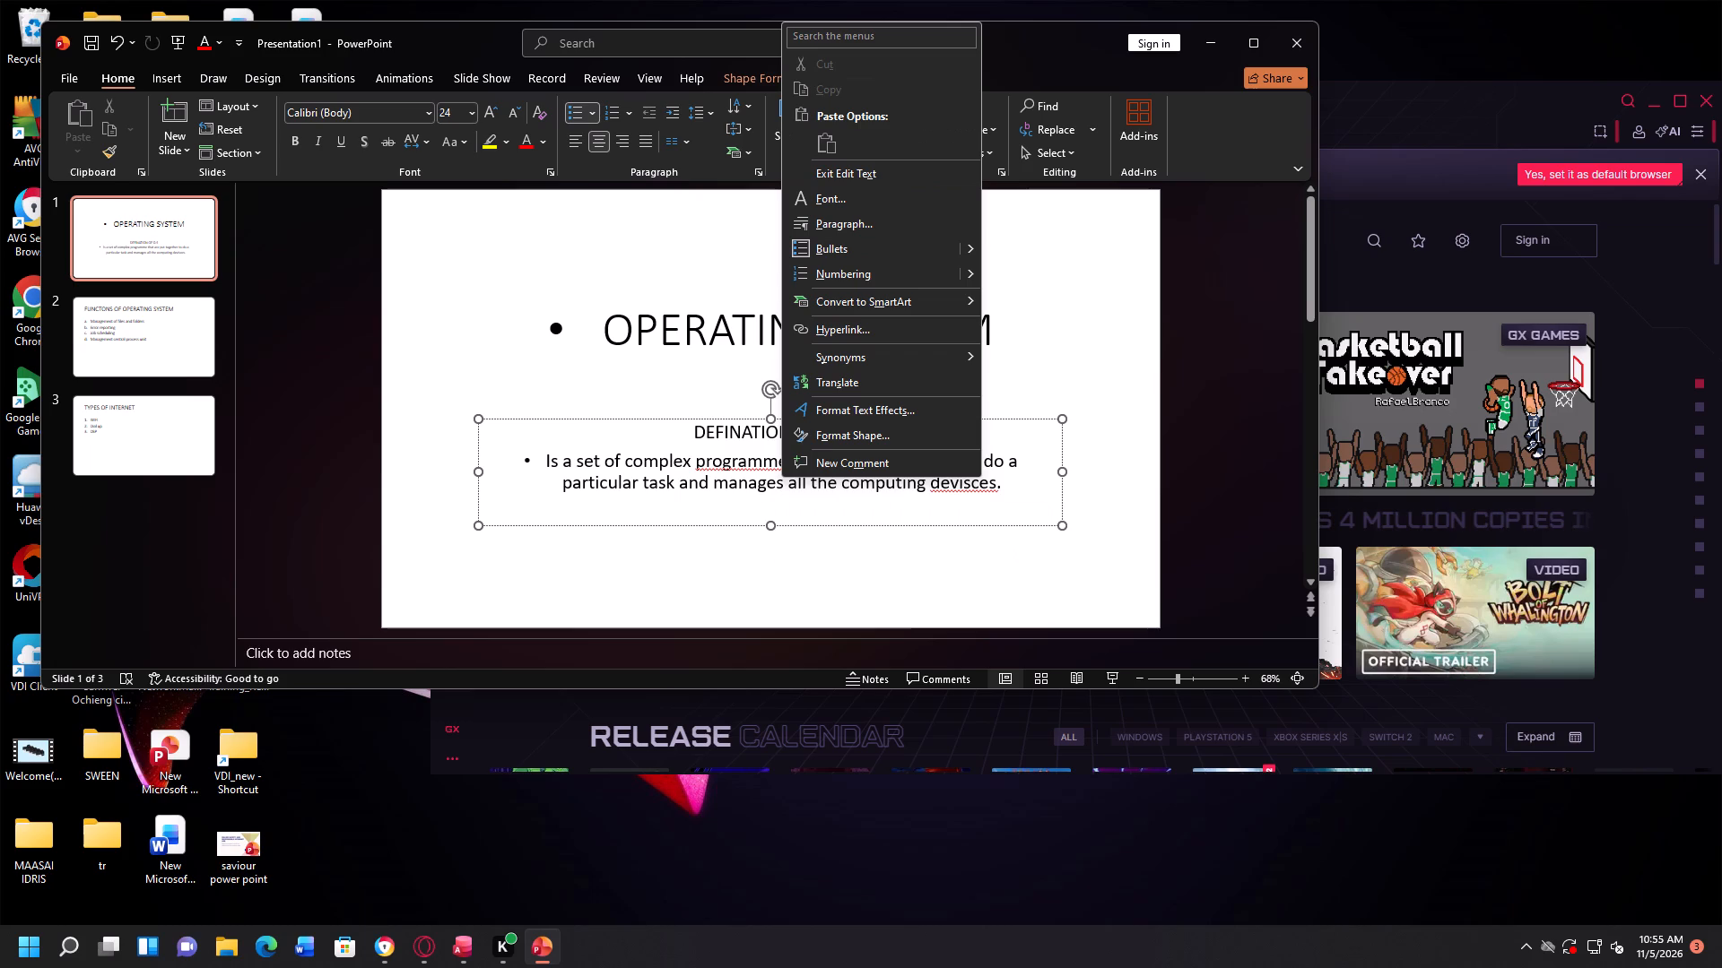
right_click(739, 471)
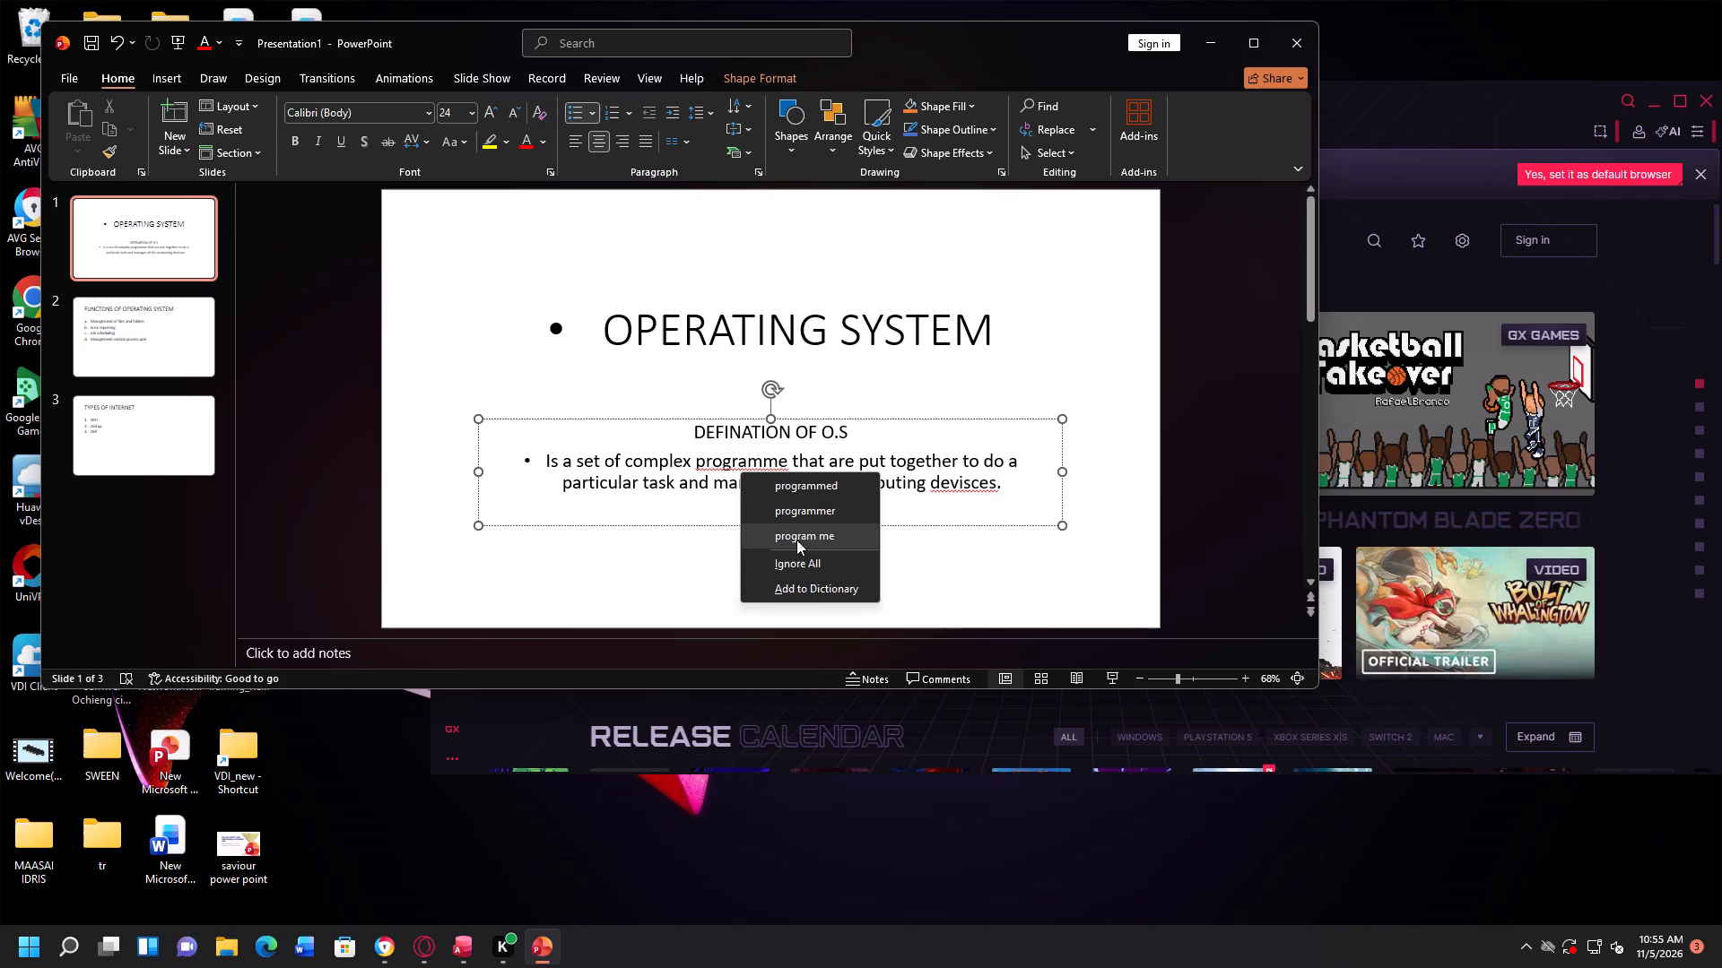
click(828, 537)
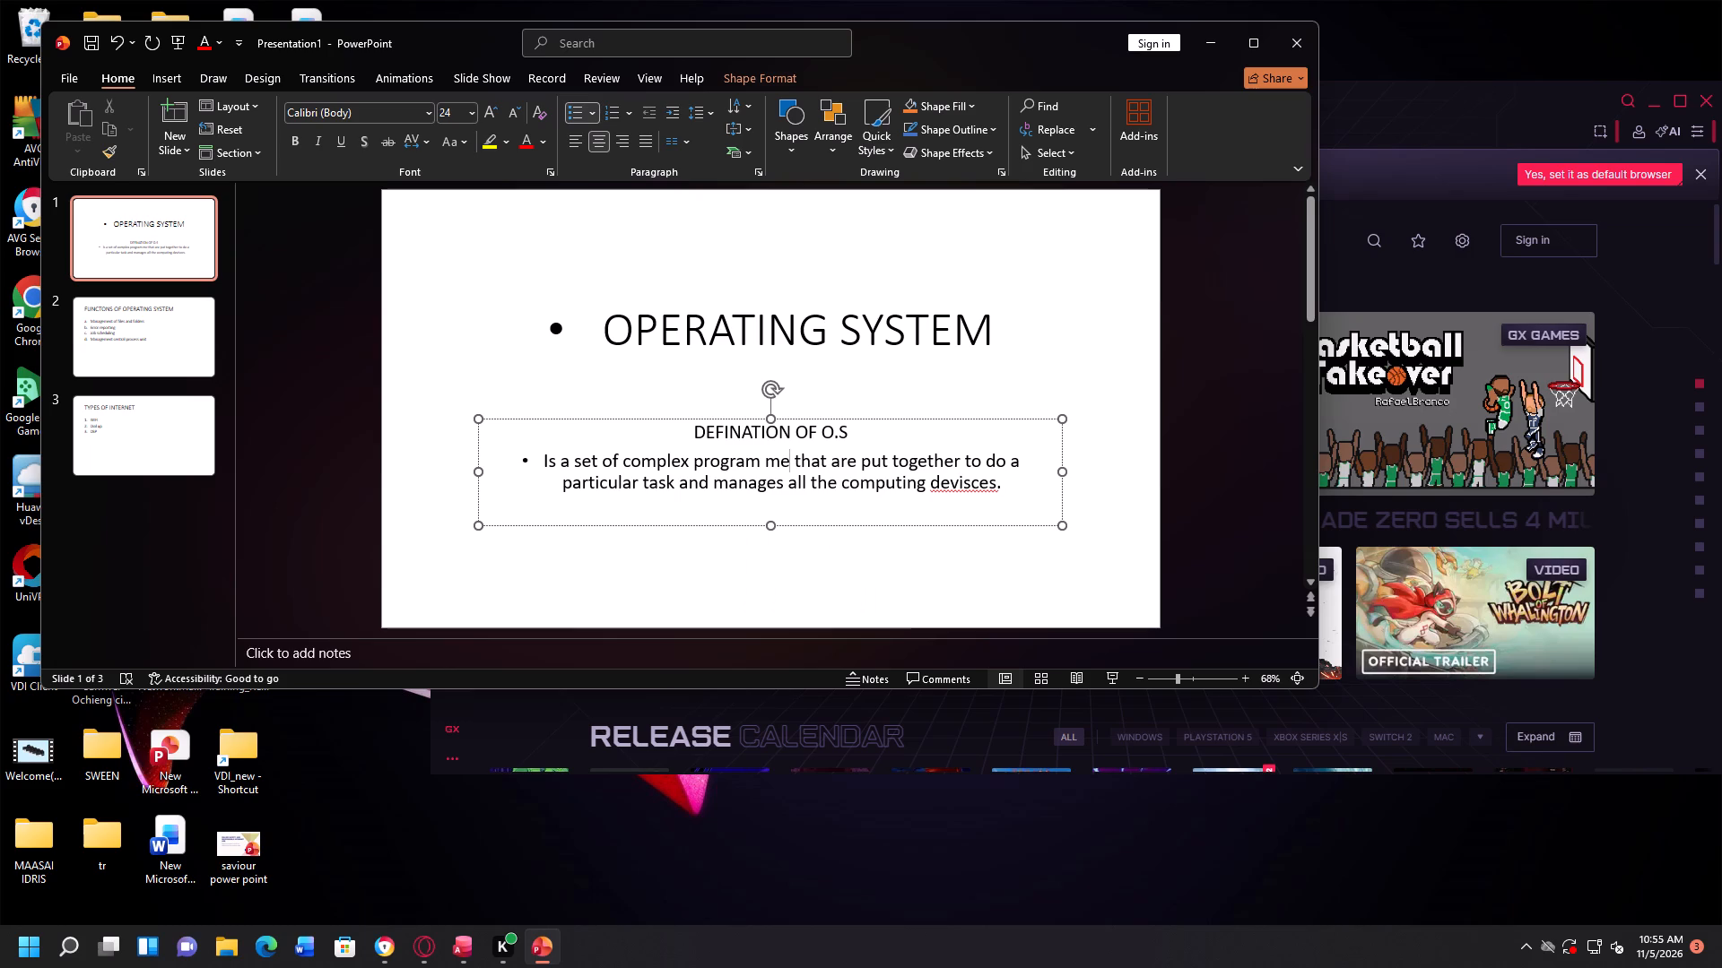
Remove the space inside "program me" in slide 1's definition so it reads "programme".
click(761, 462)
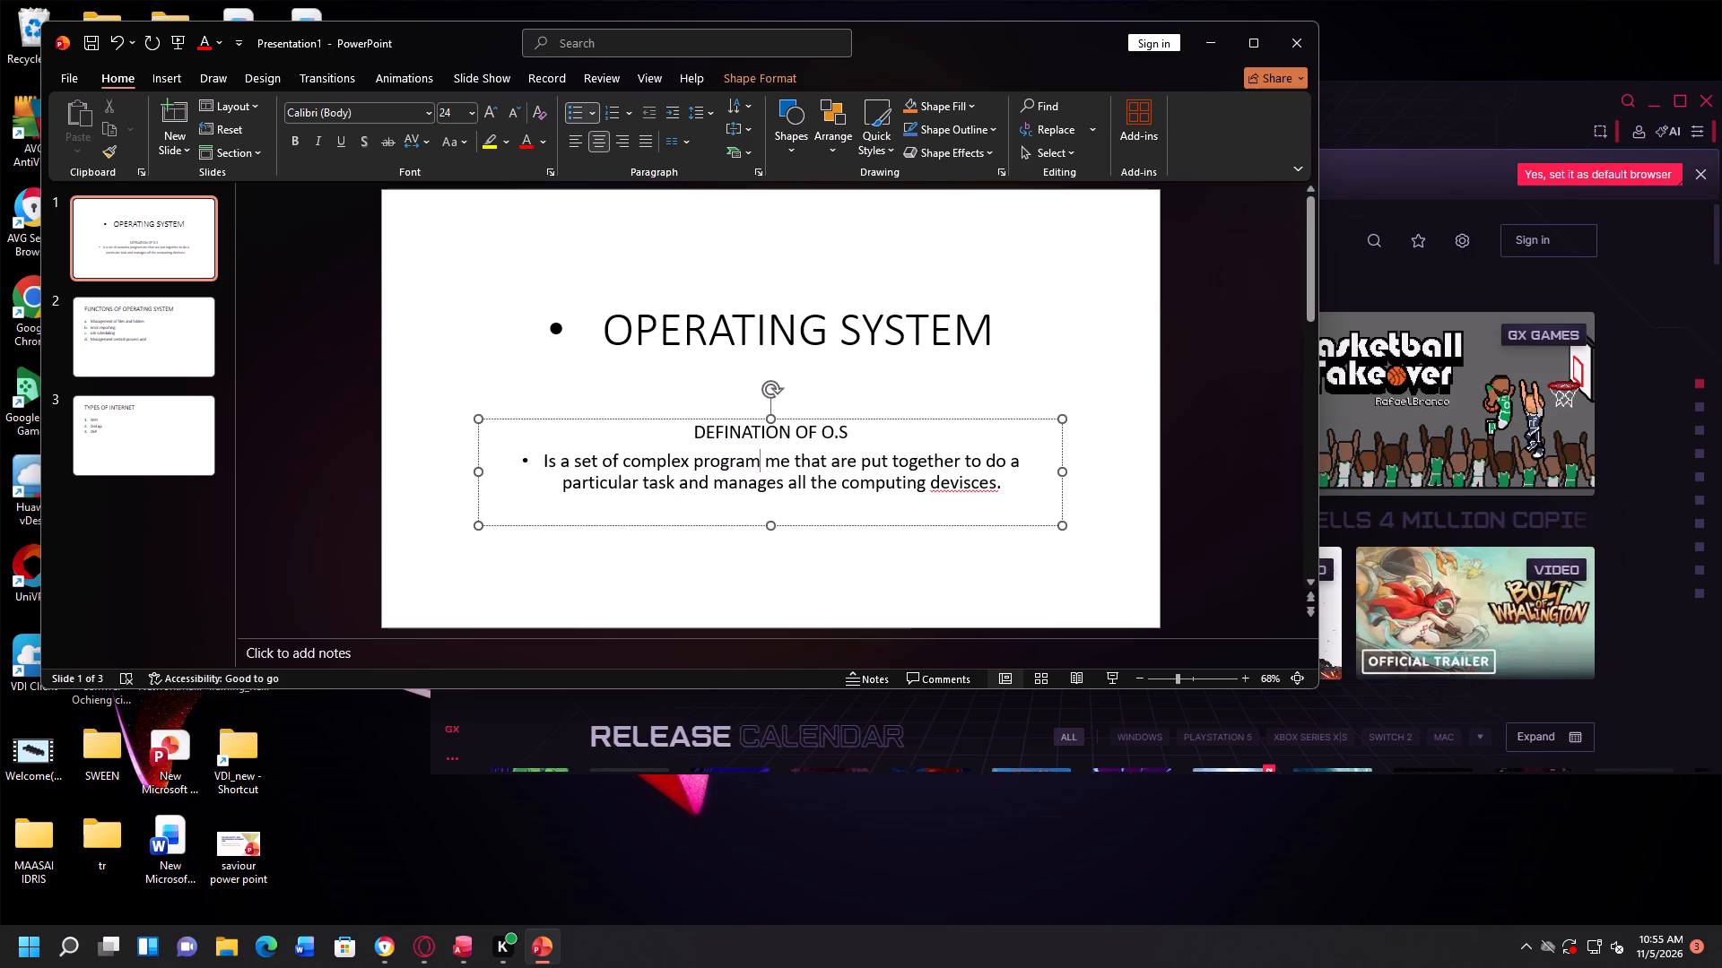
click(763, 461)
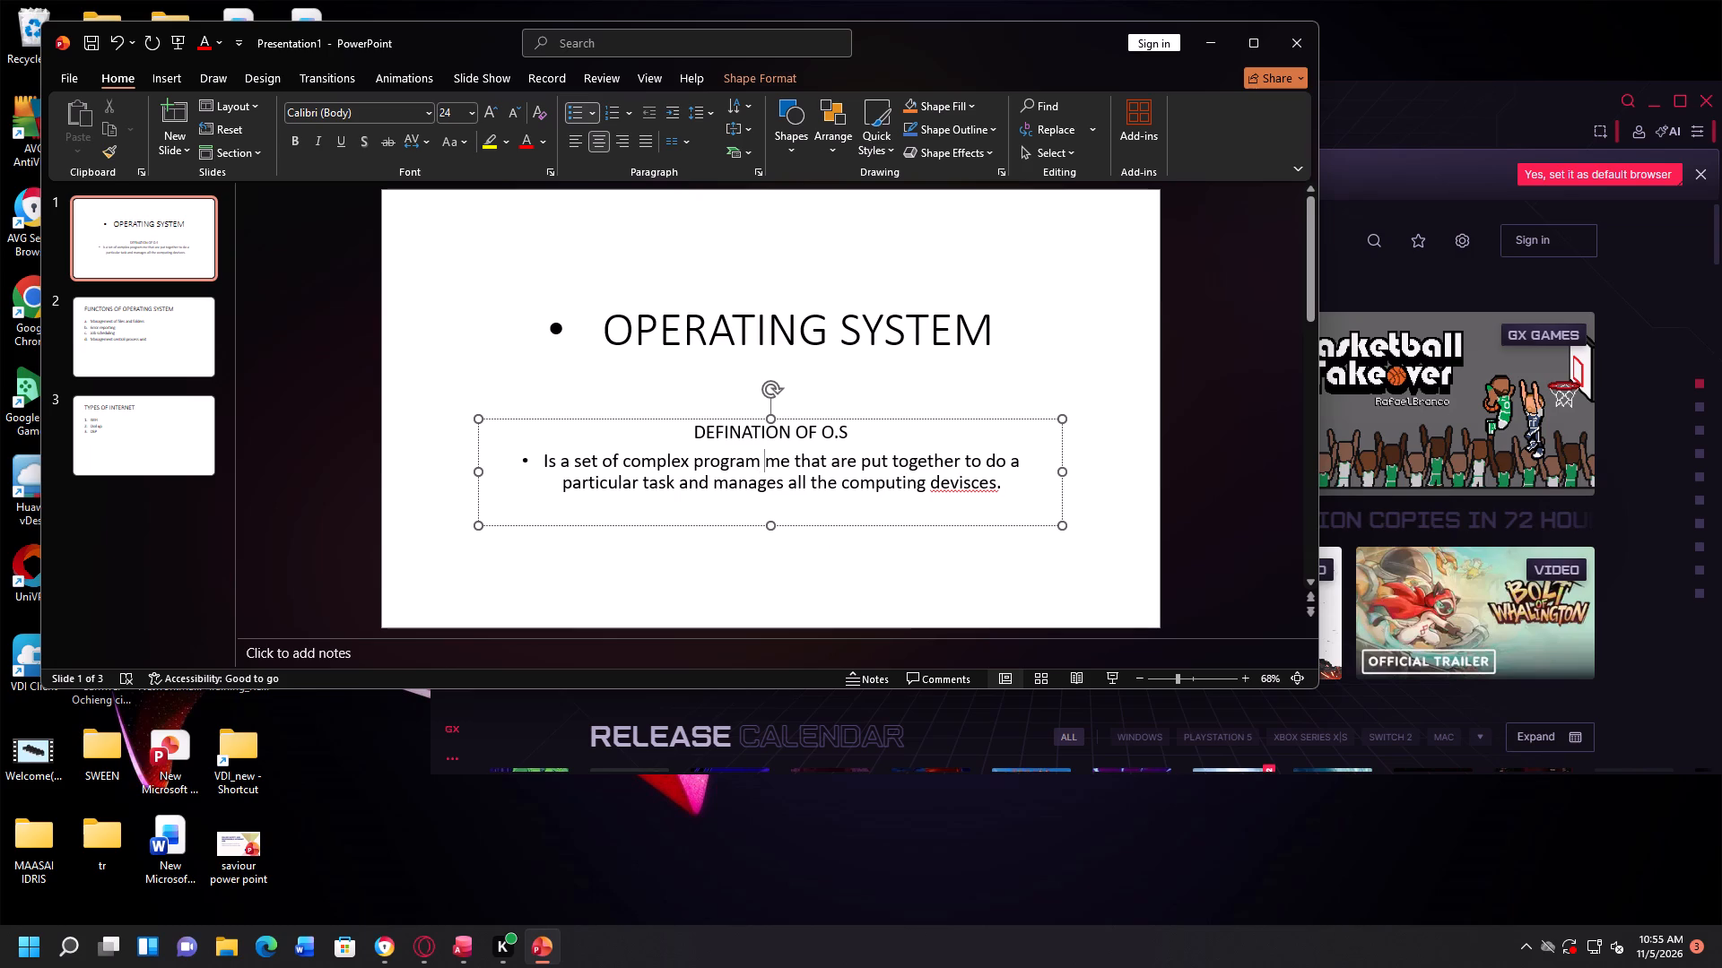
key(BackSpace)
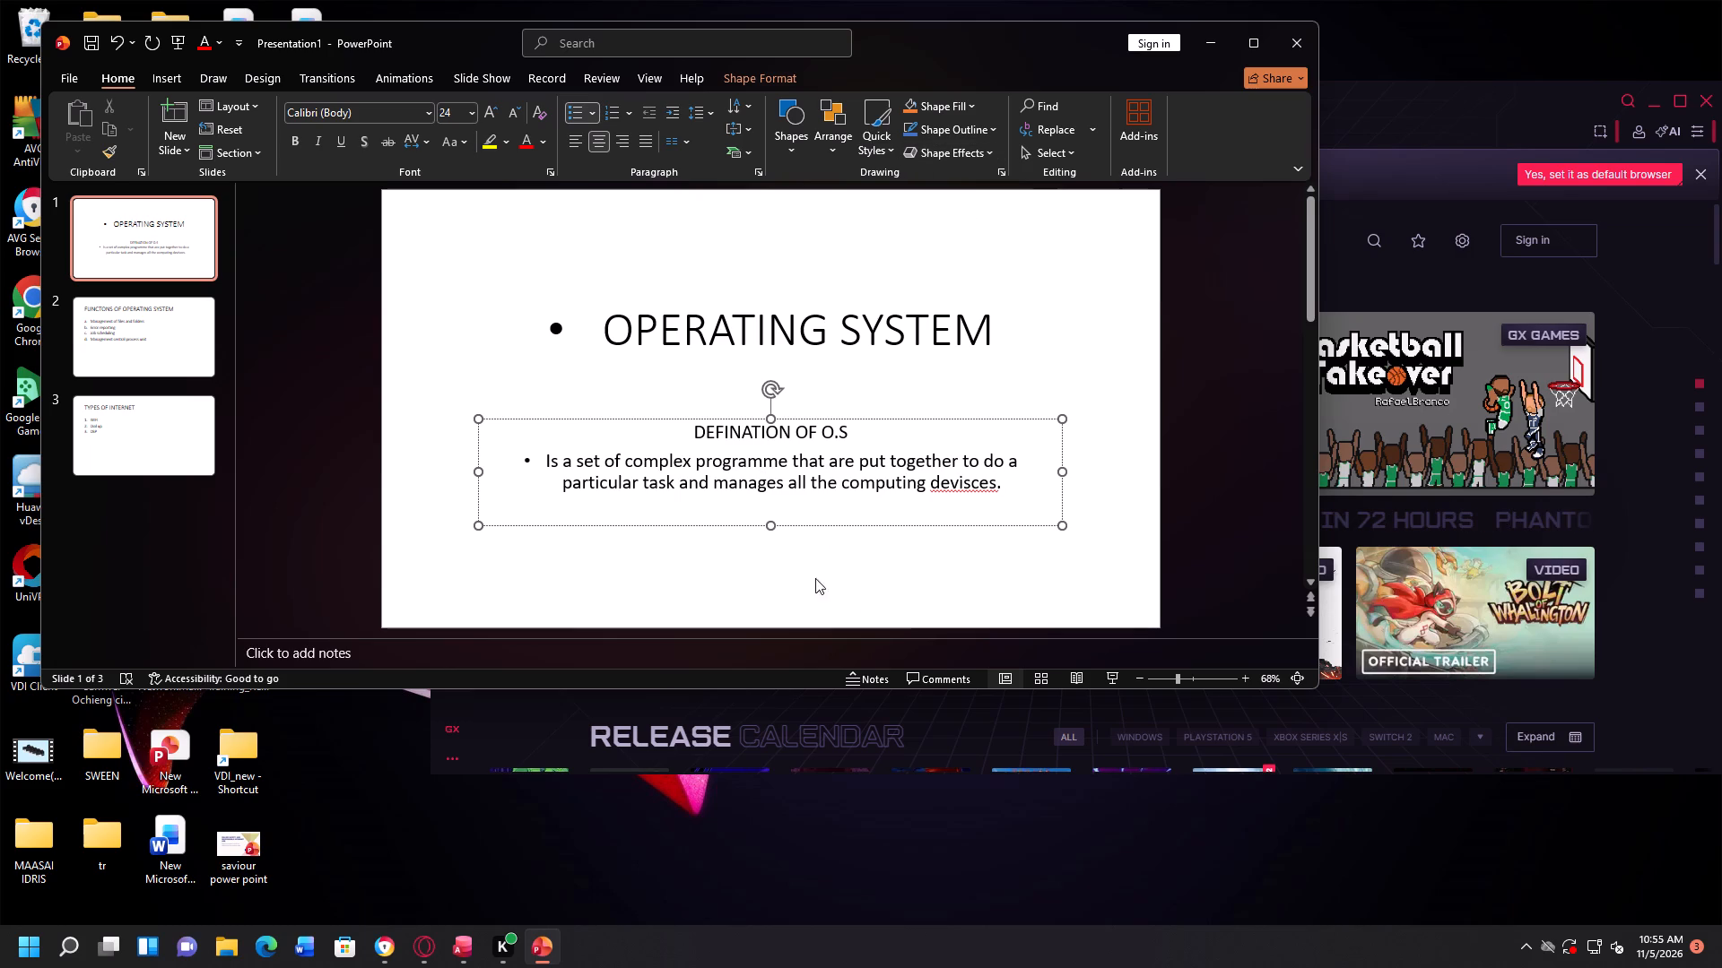
Correct the misspelled word "devisces" in slide 1's definition to the suggested spelling "devices".
right_click(967, 495)
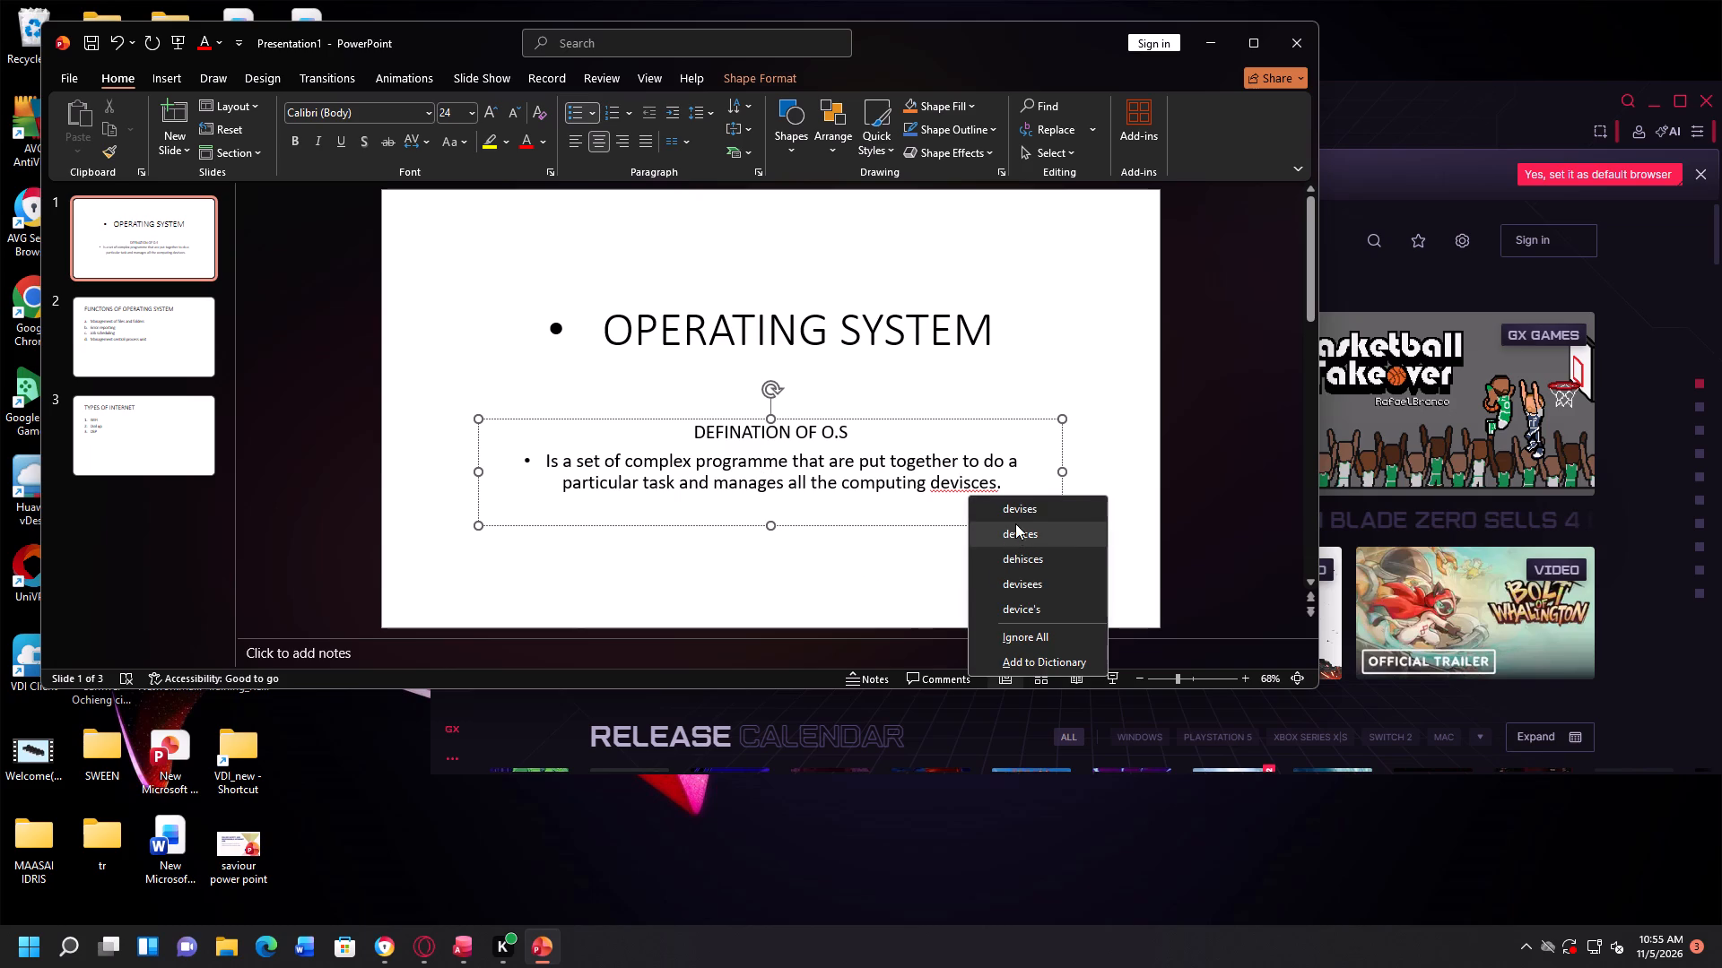
click(1022, 534)
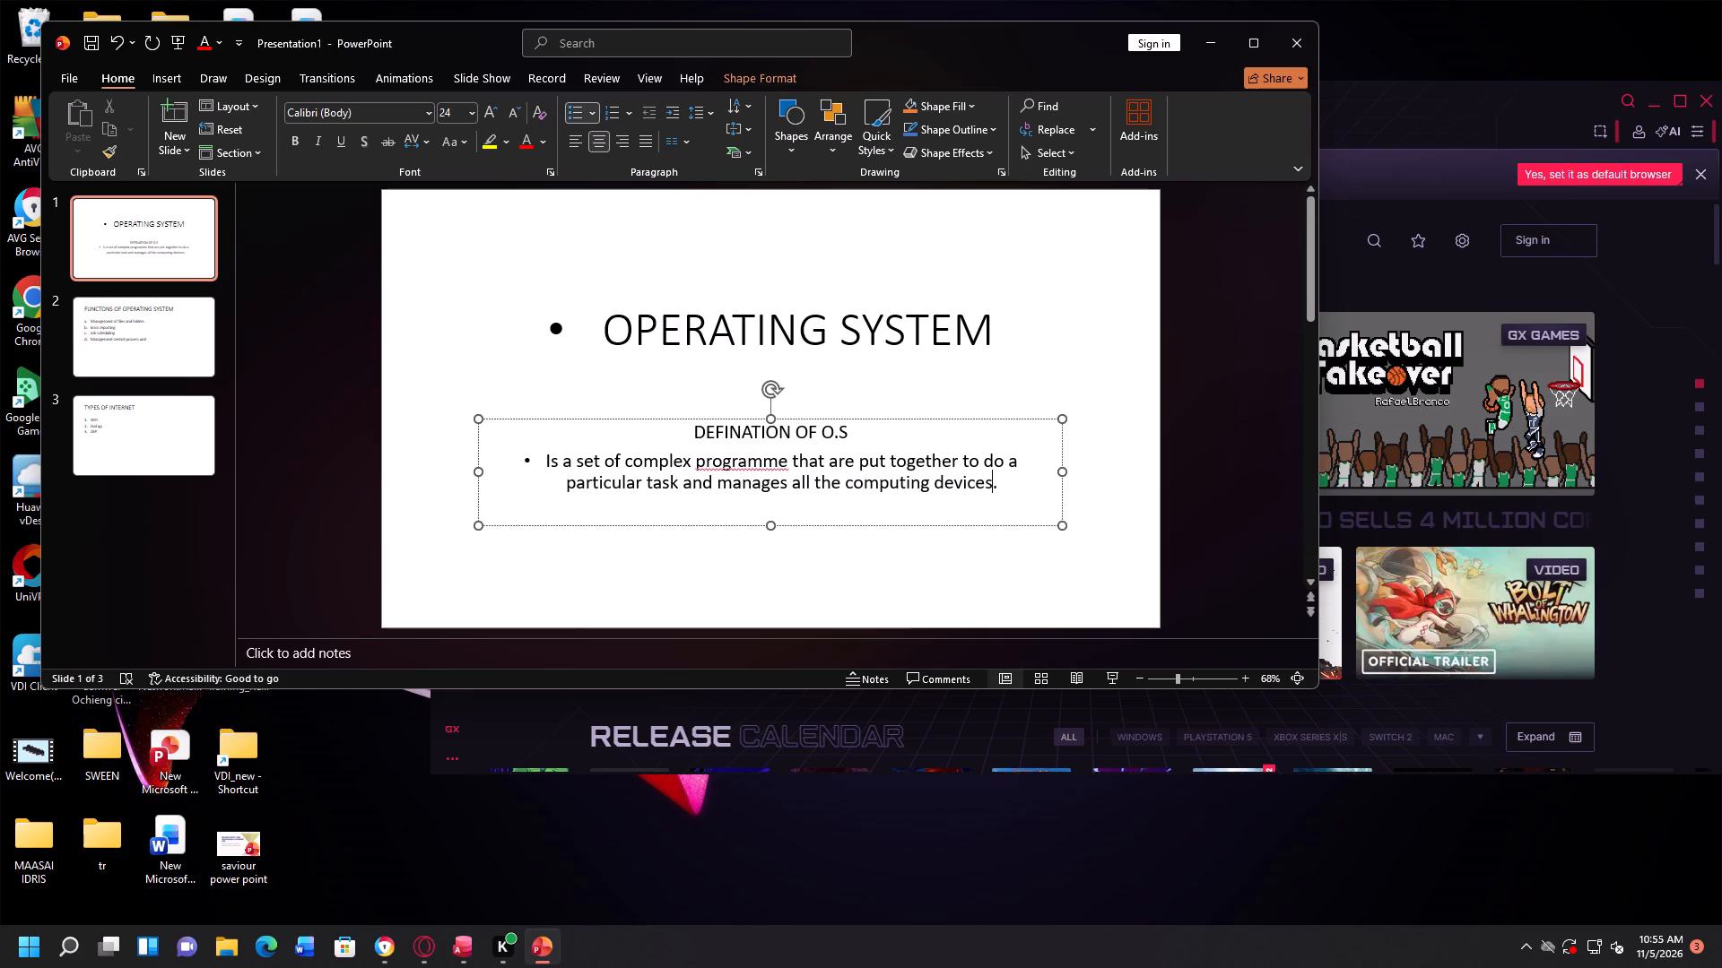
Replace the flagged word "programme" in slide 1's definition with the suggested spelling "program me".
right_click(778, 477)
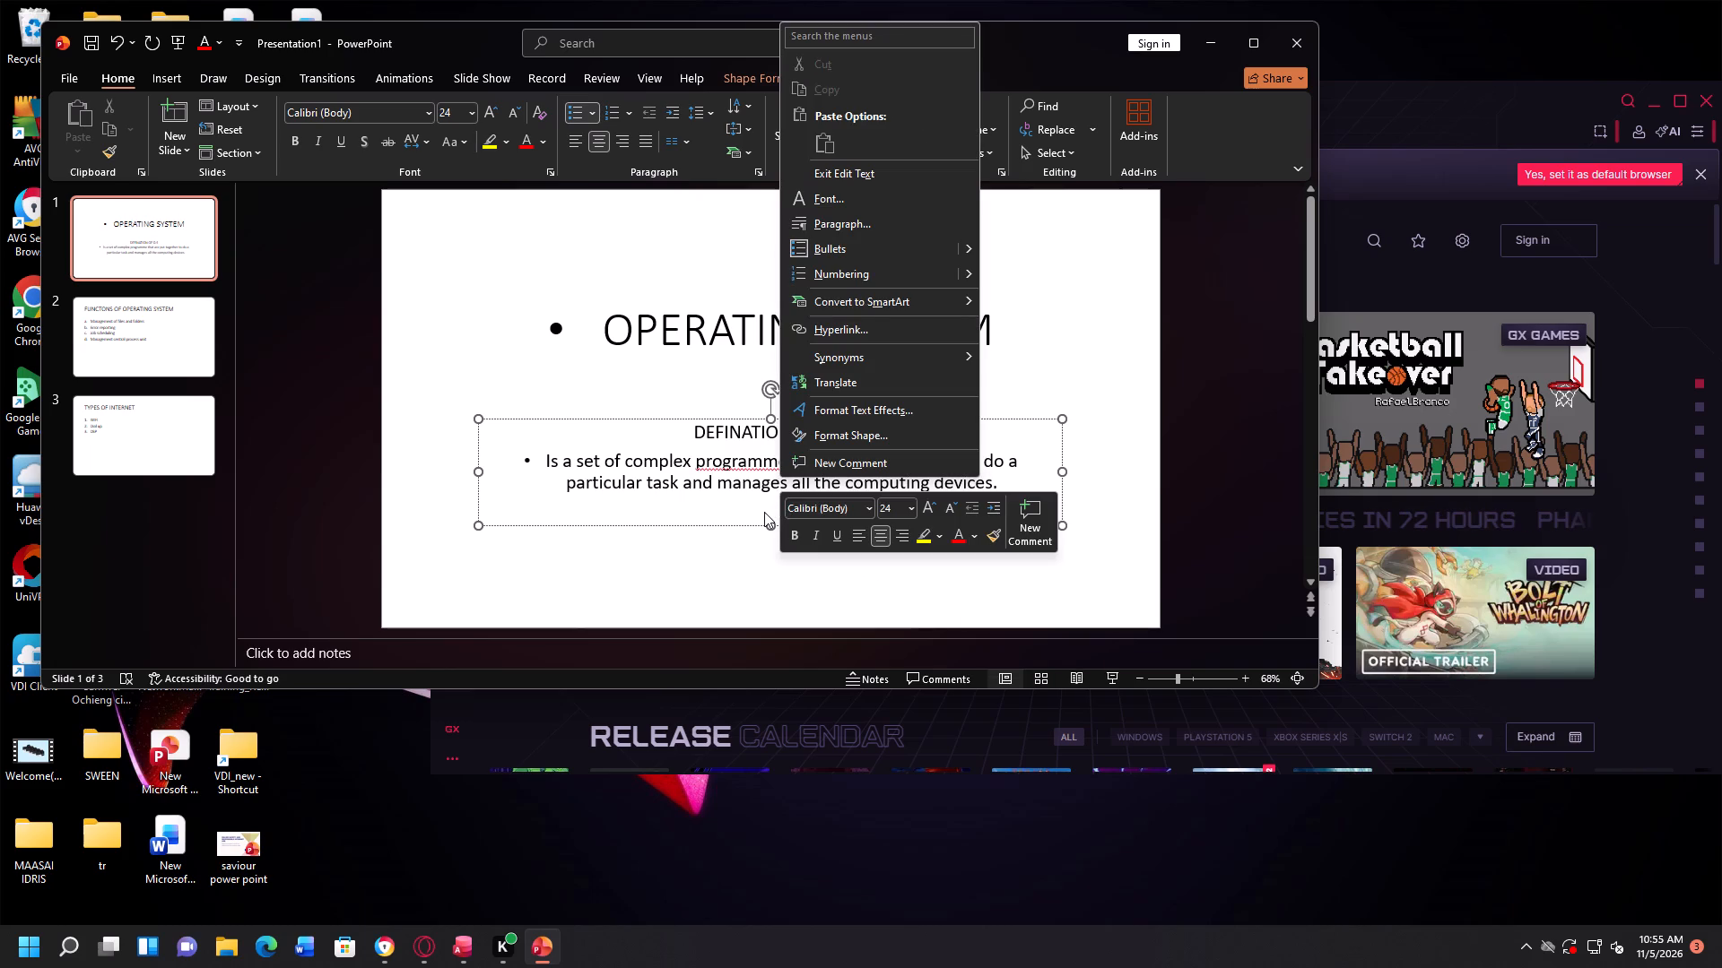
click(758, 506)
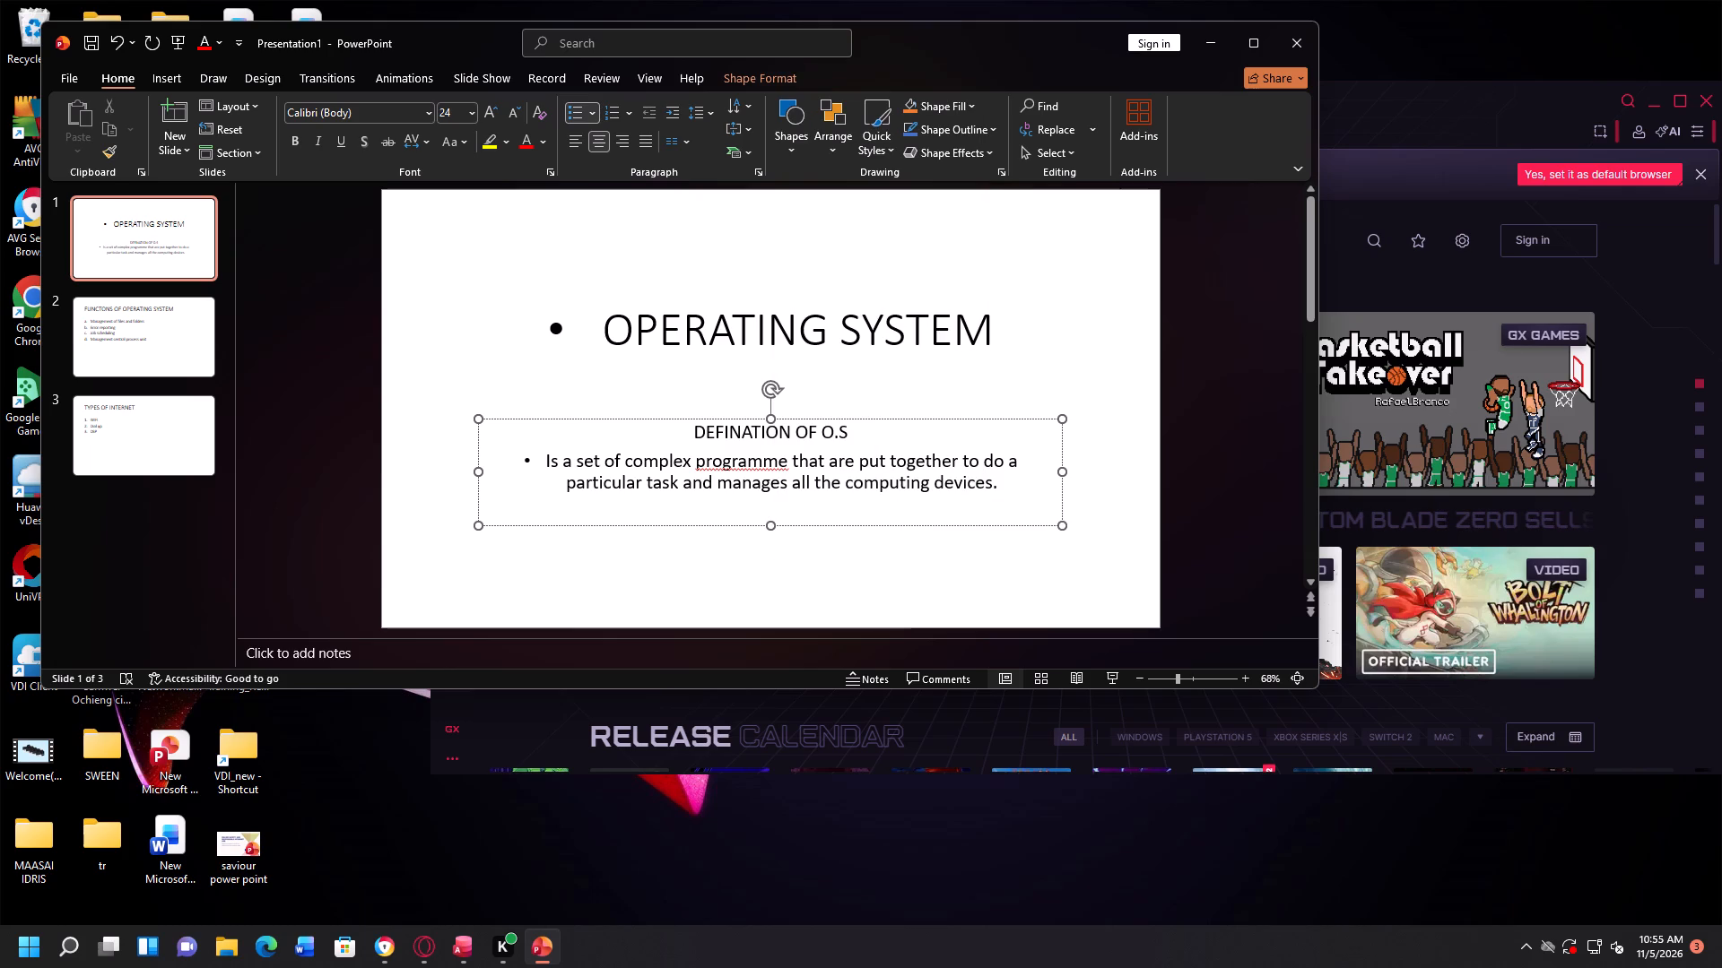
right_click(771, 475)
click(740, 497)
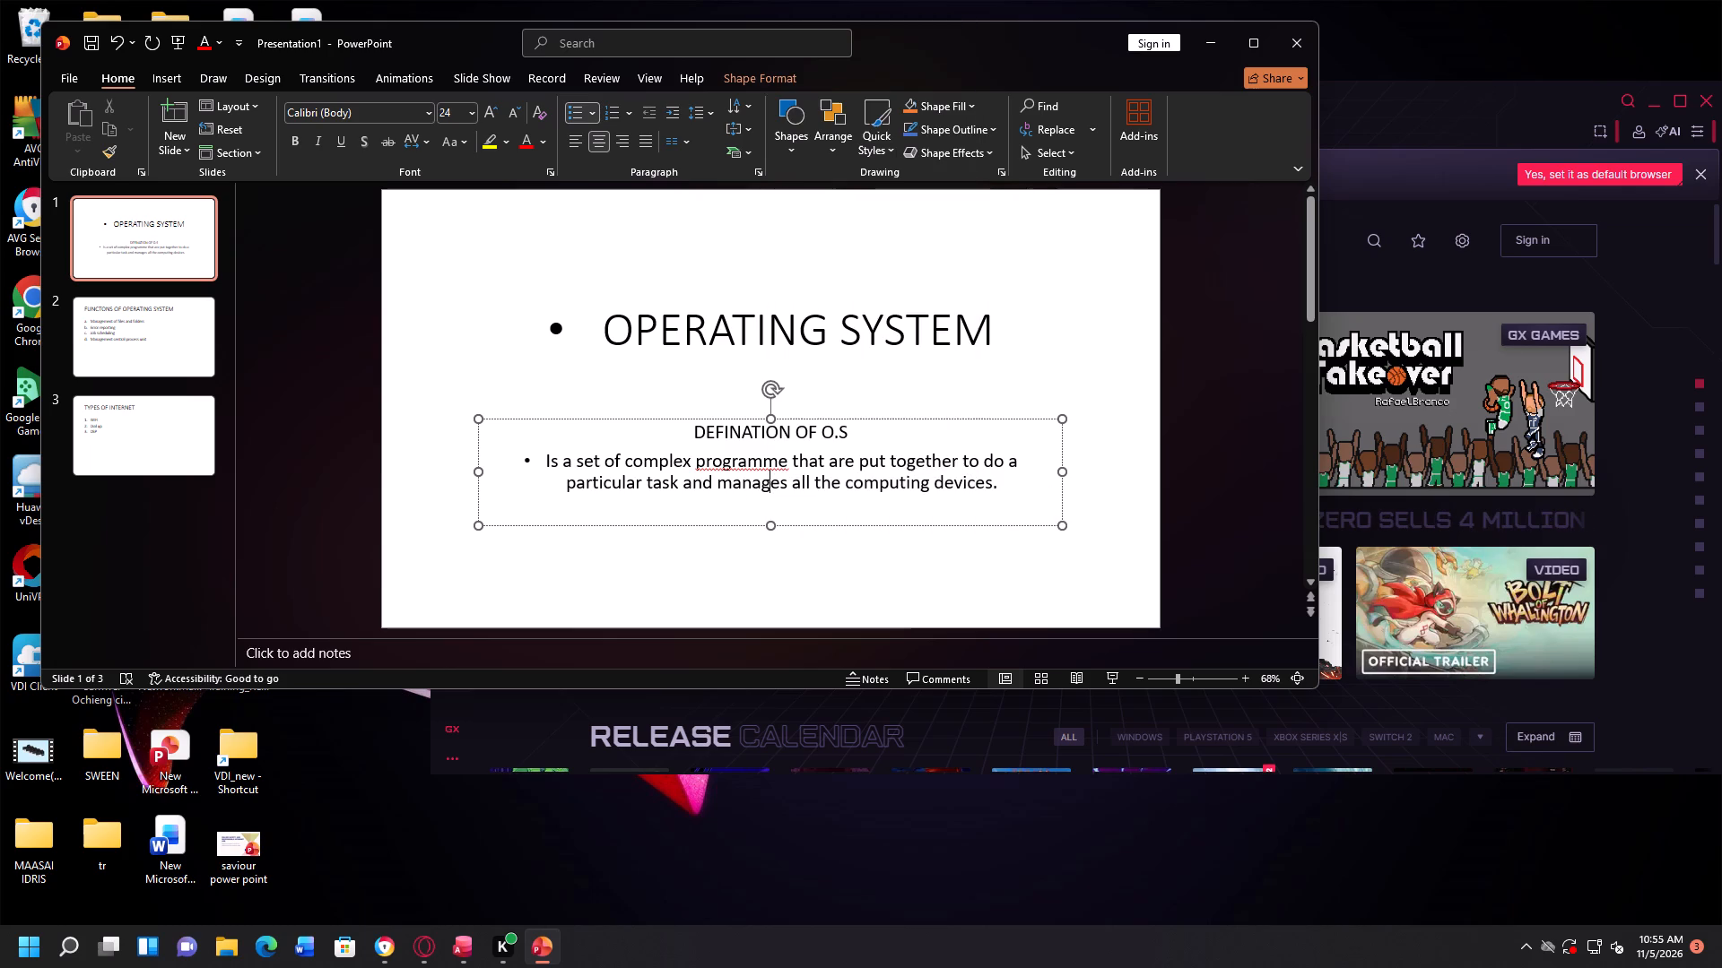
right_click(749, 473)
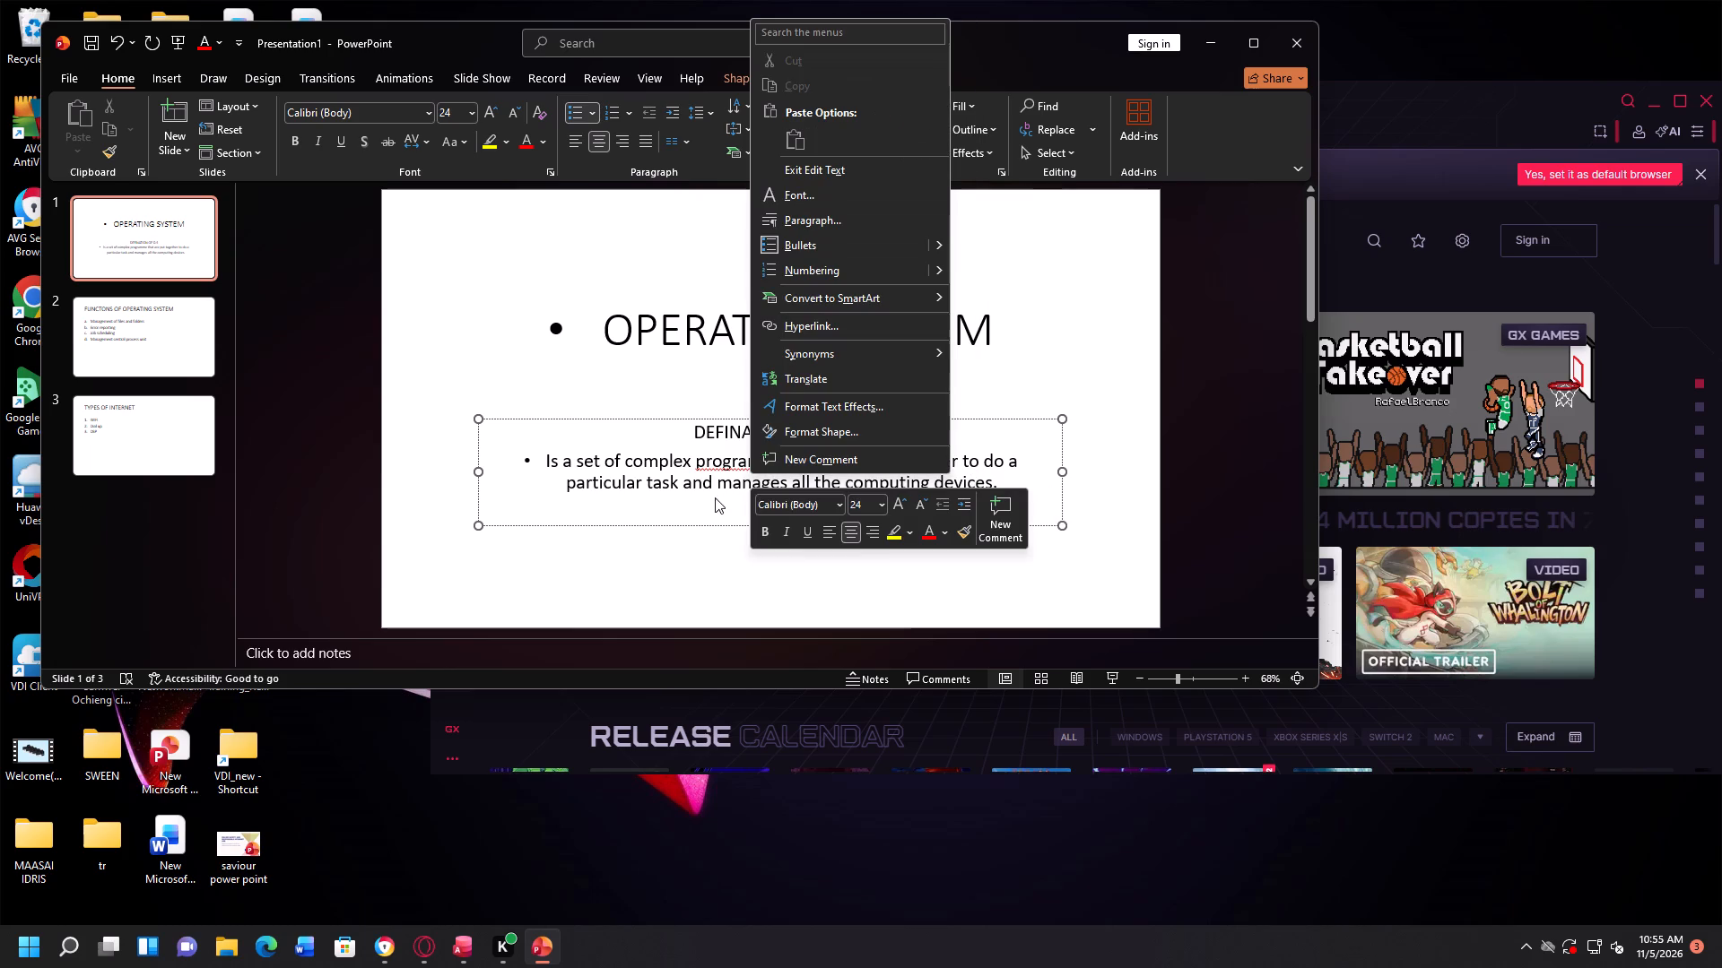
click(715, 497)
right_click(715, 466)
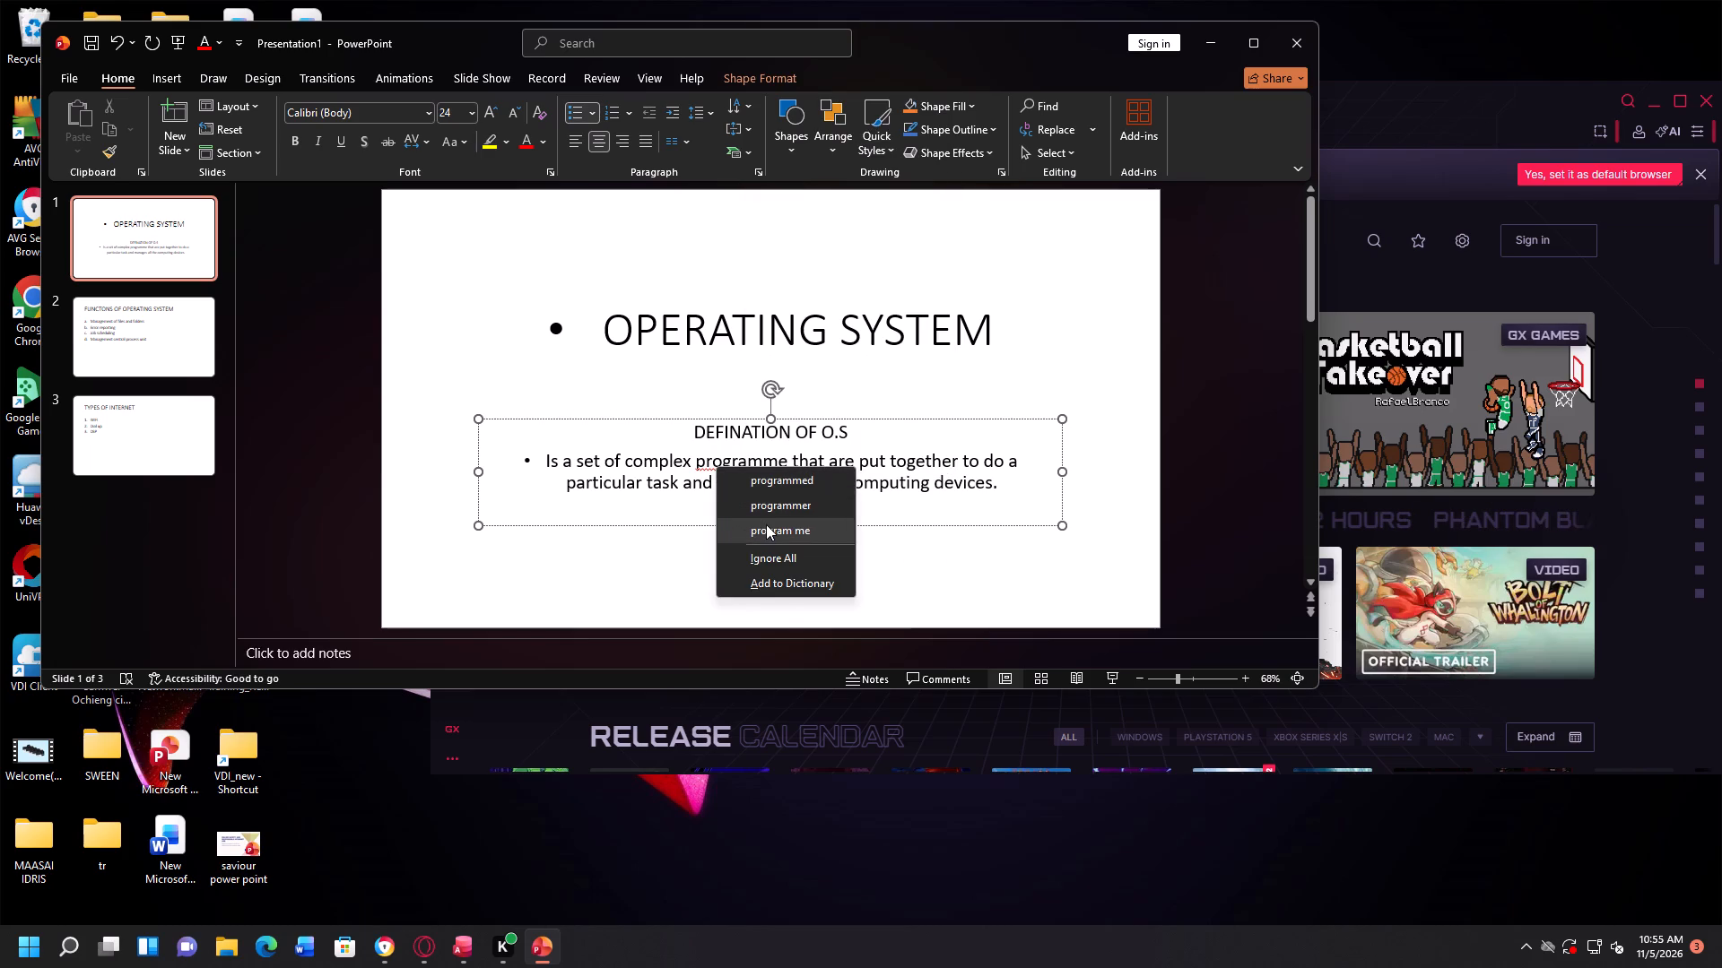
click(766, 524)
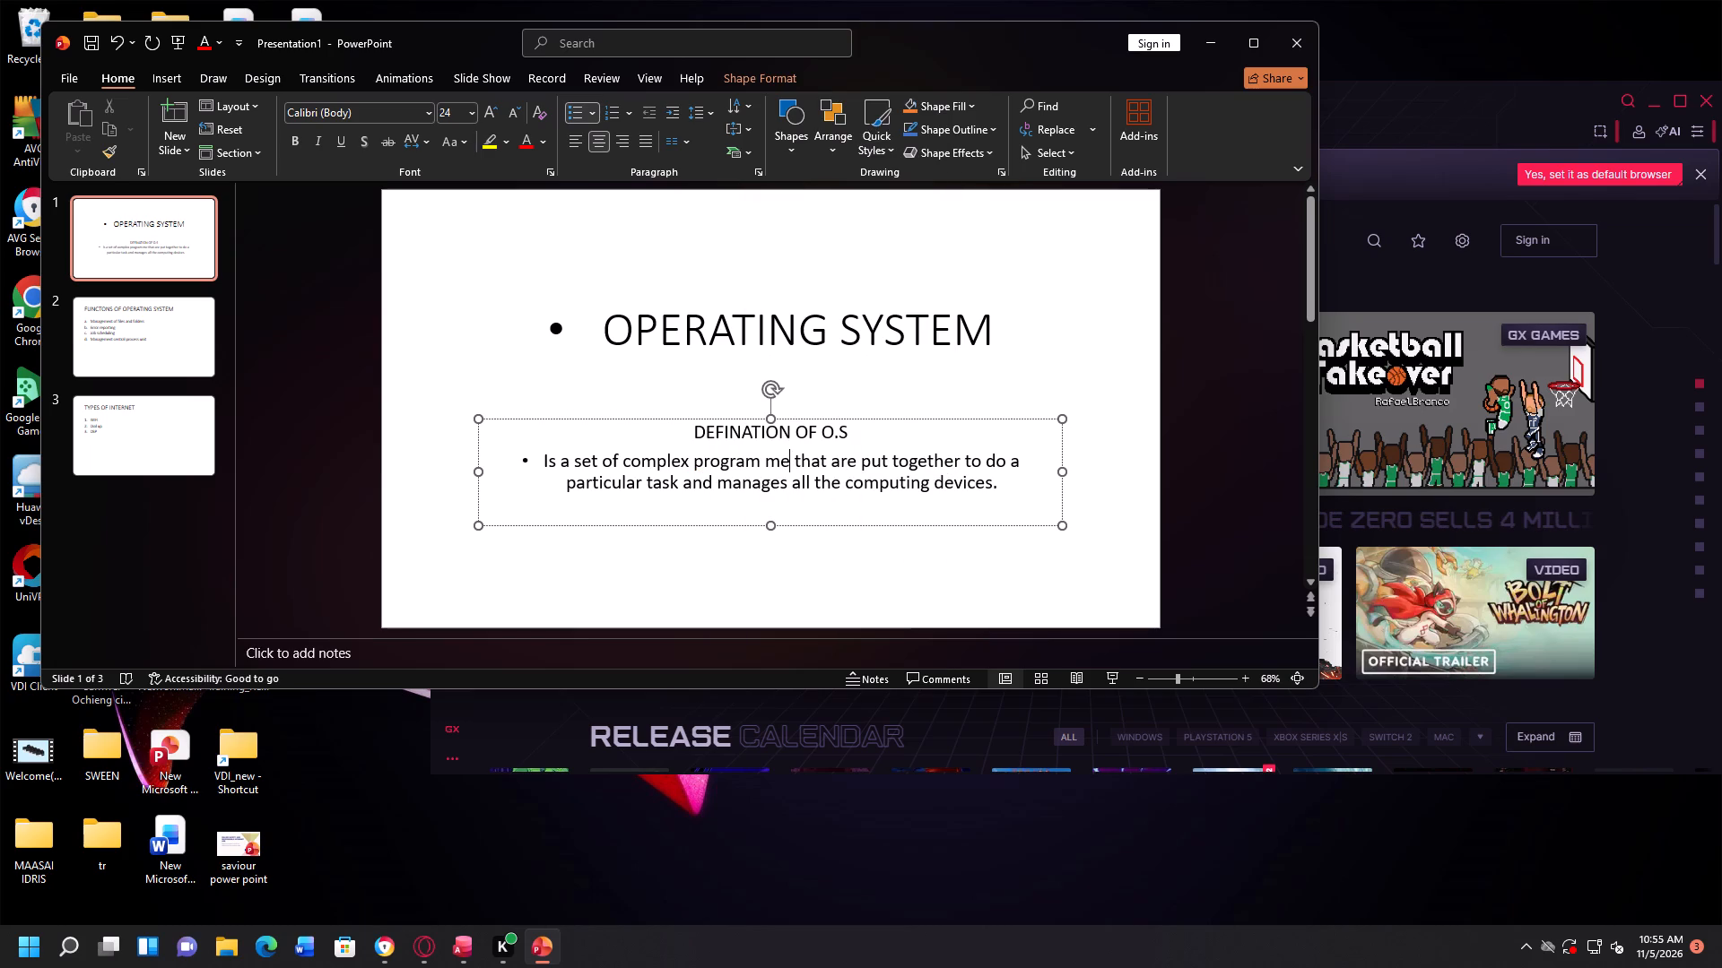
click(855, 510)
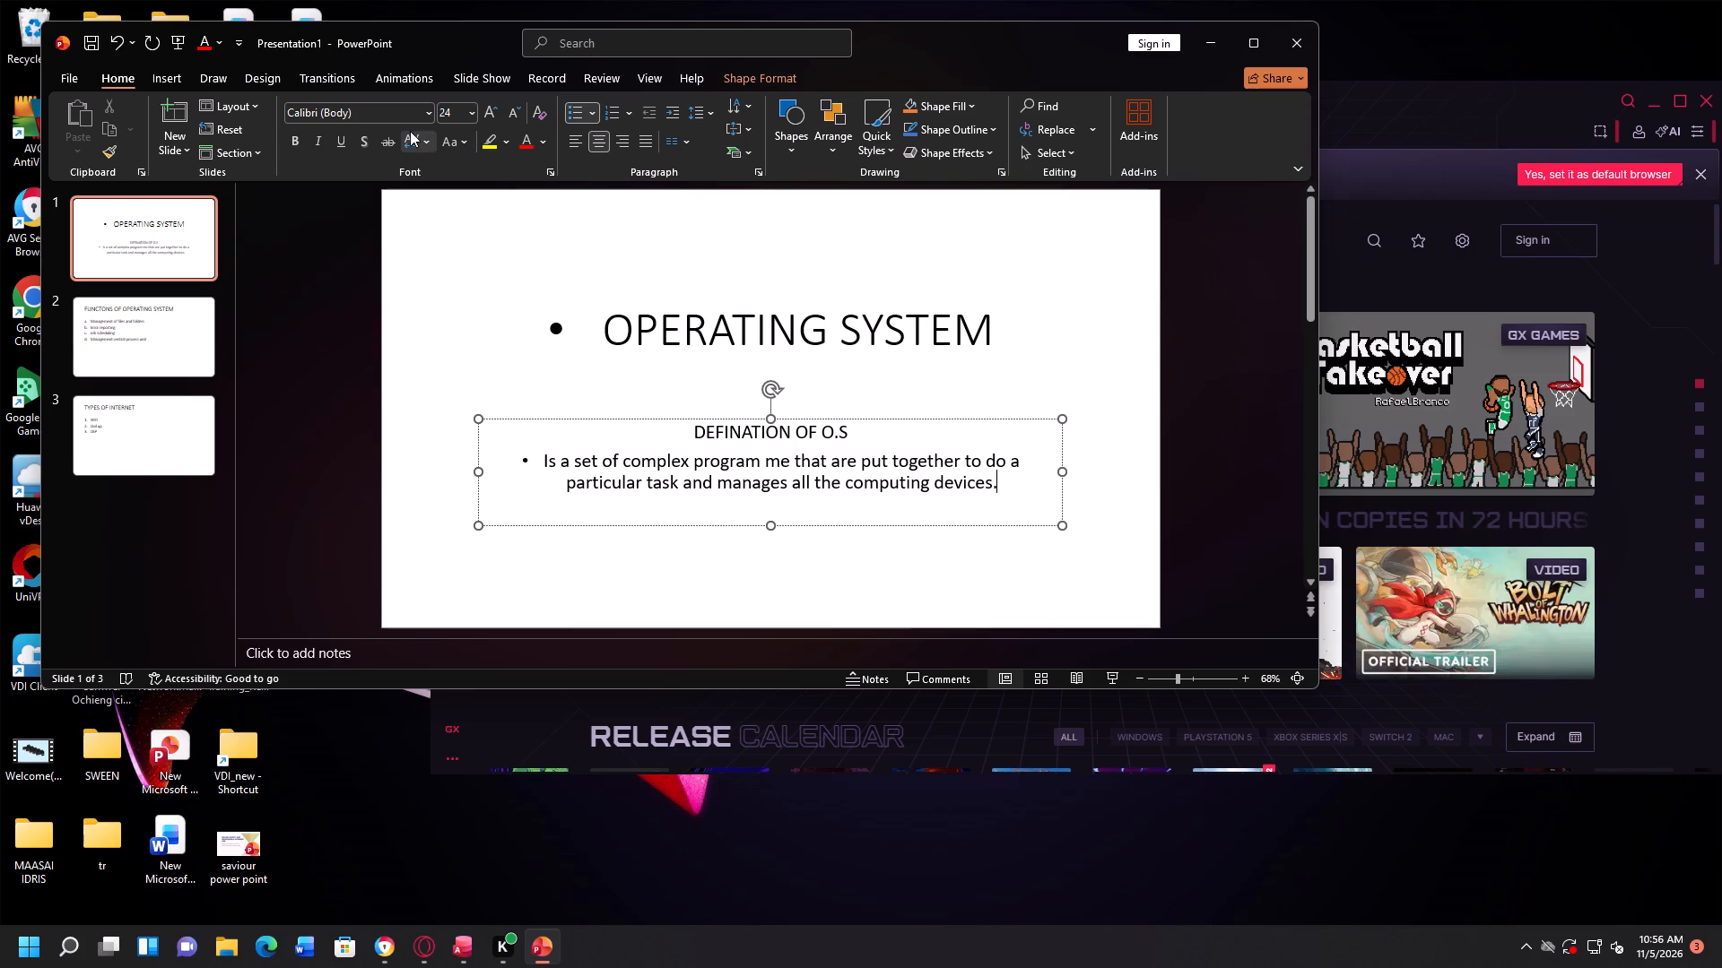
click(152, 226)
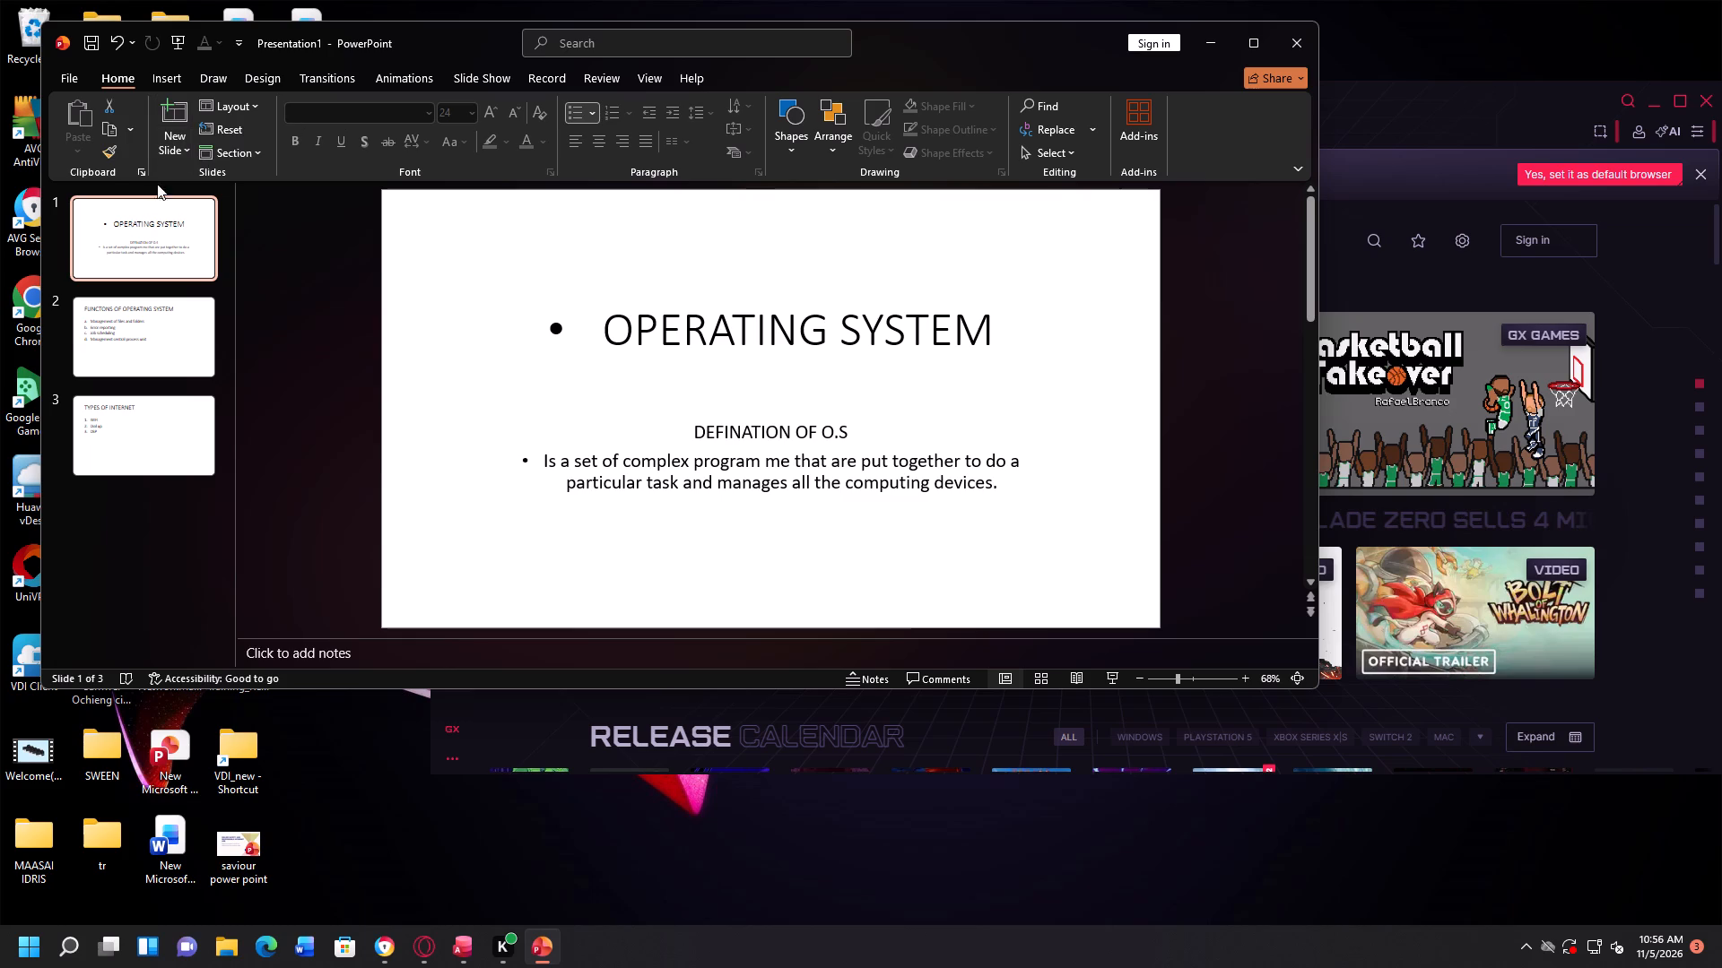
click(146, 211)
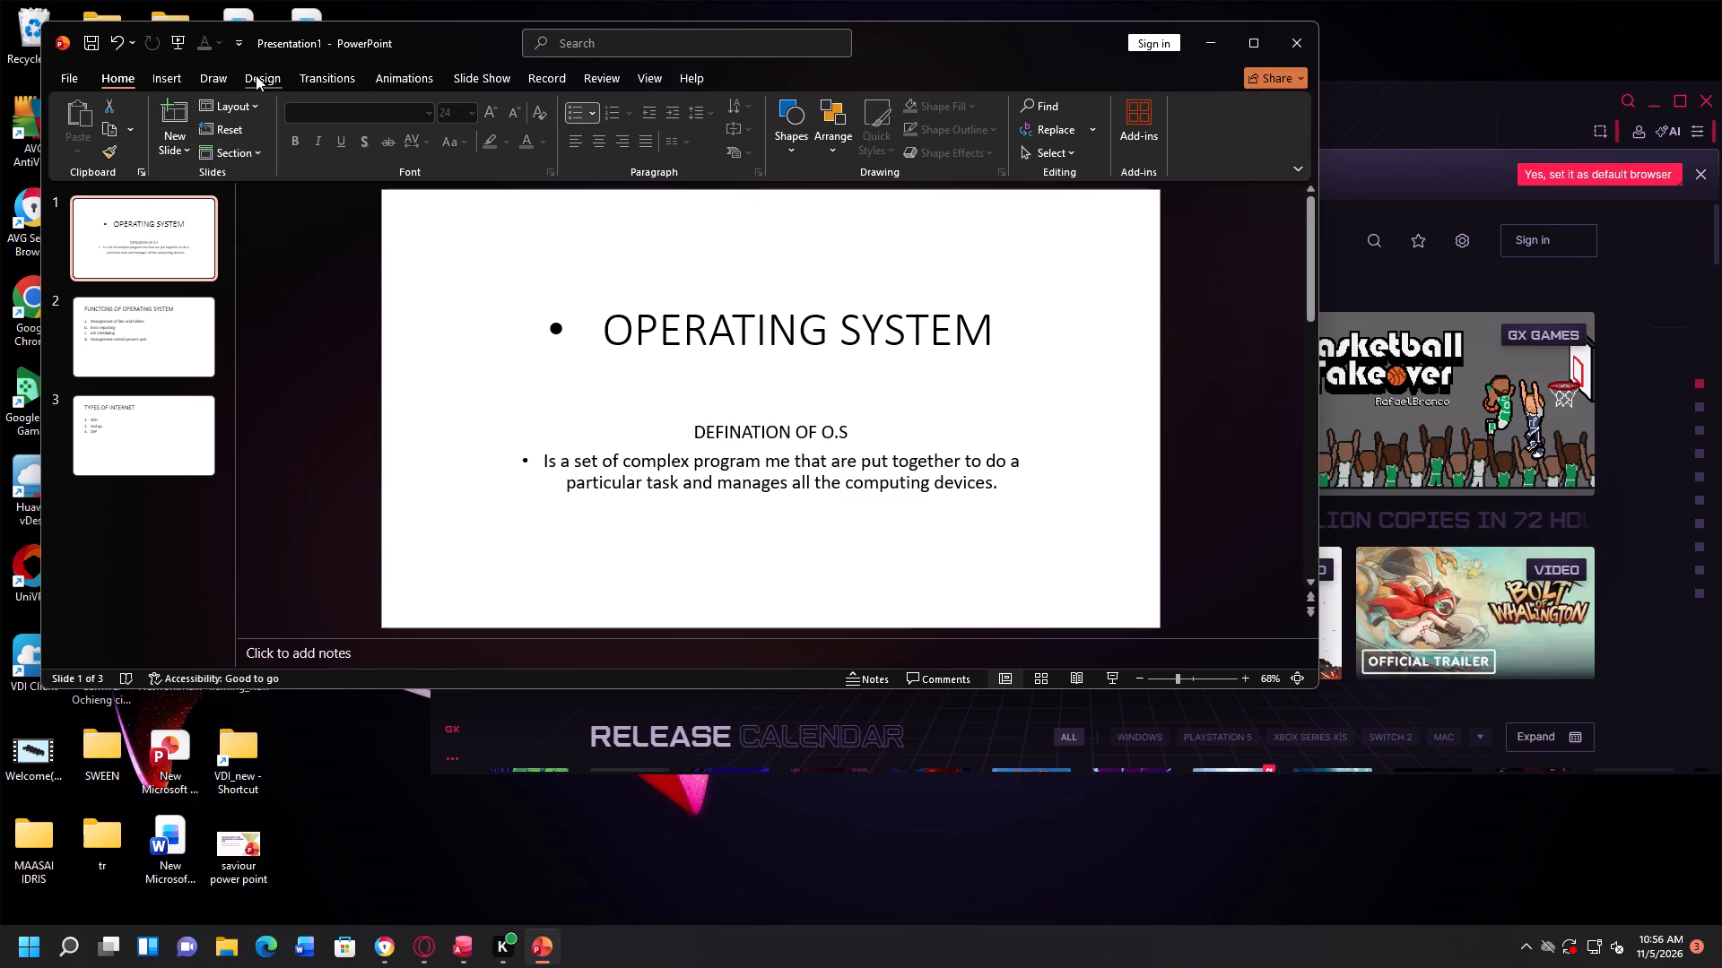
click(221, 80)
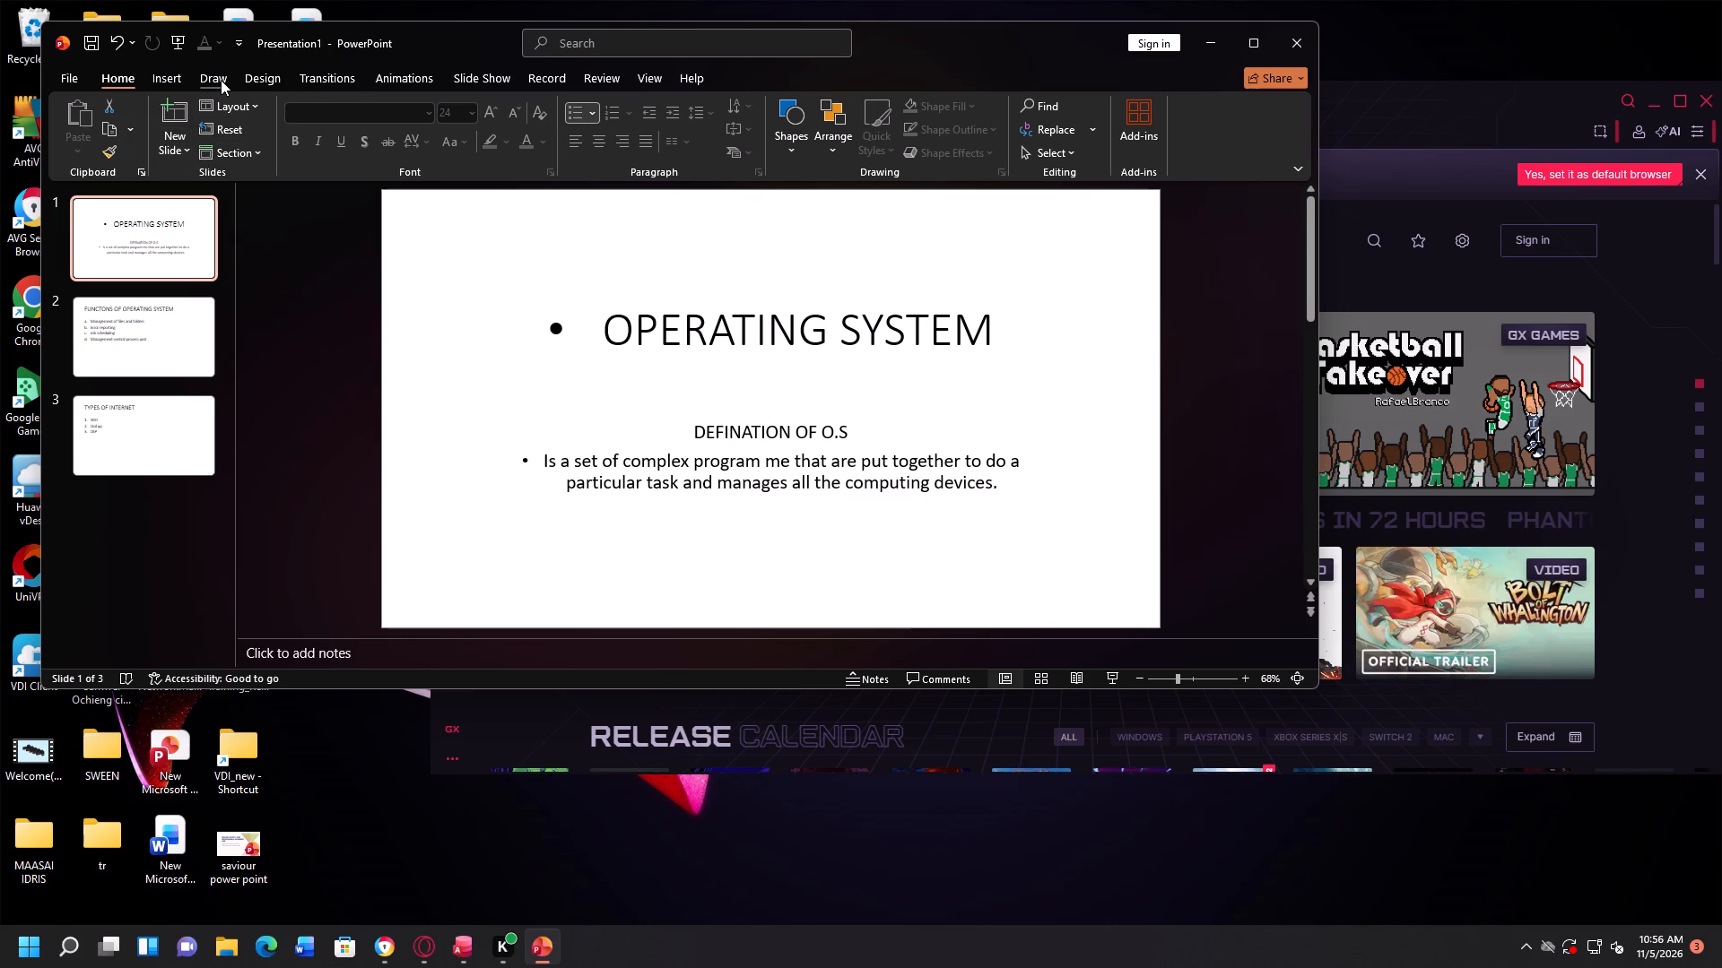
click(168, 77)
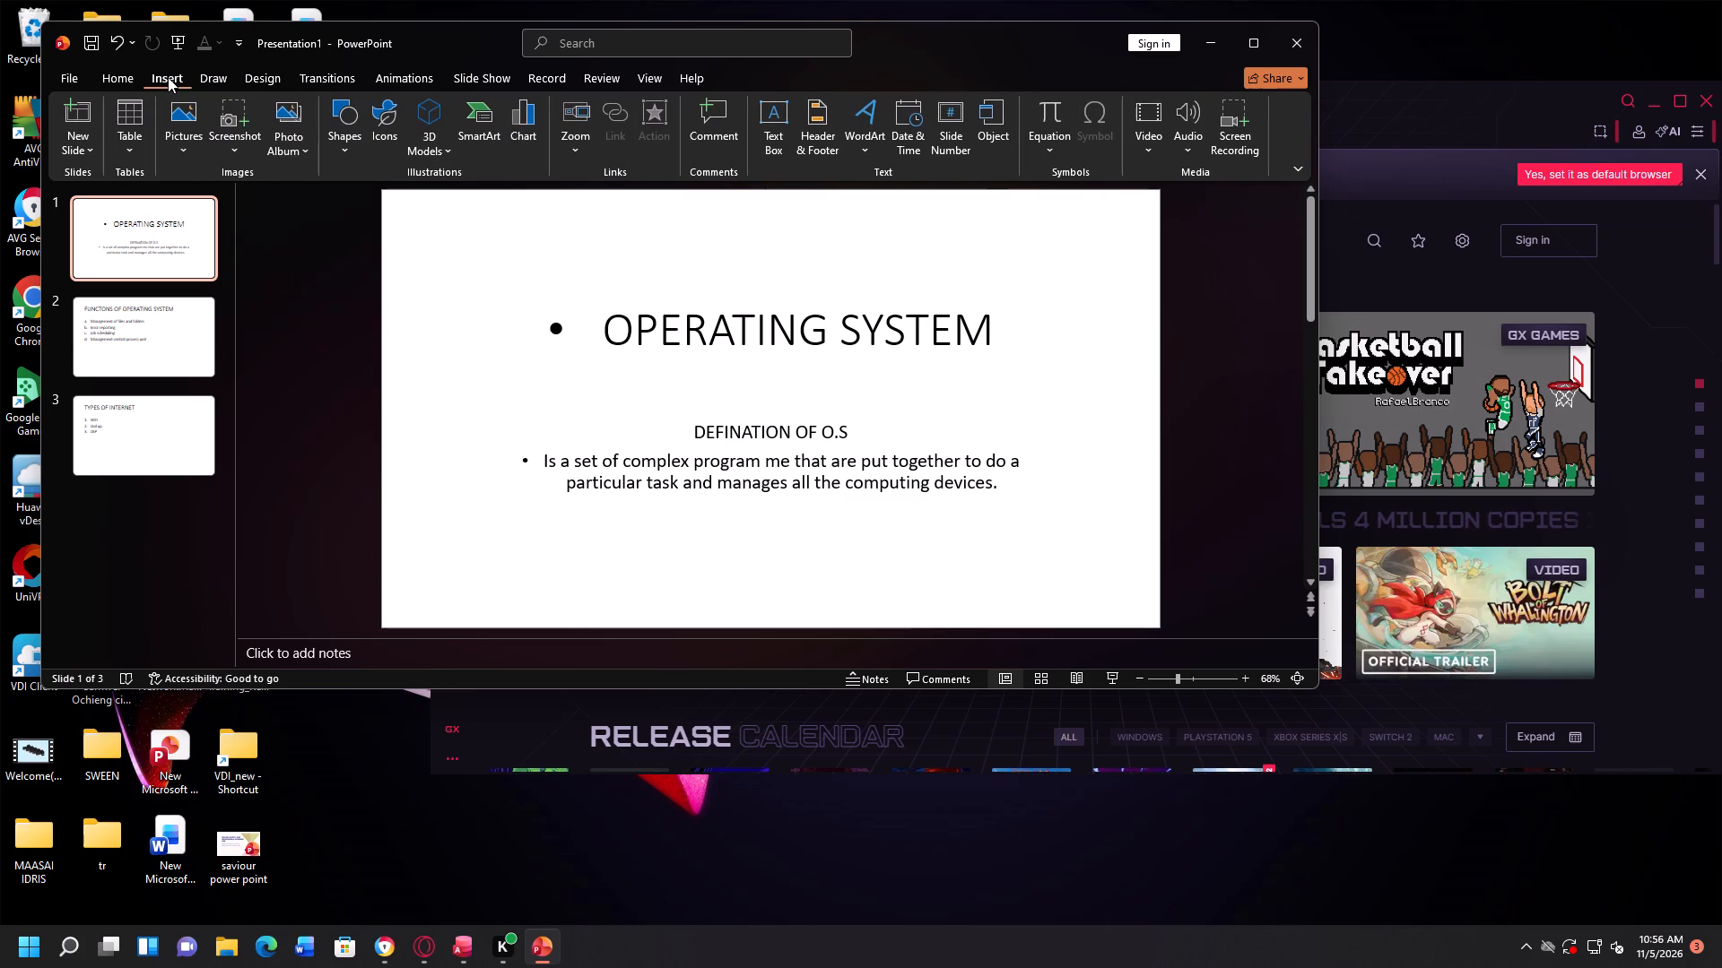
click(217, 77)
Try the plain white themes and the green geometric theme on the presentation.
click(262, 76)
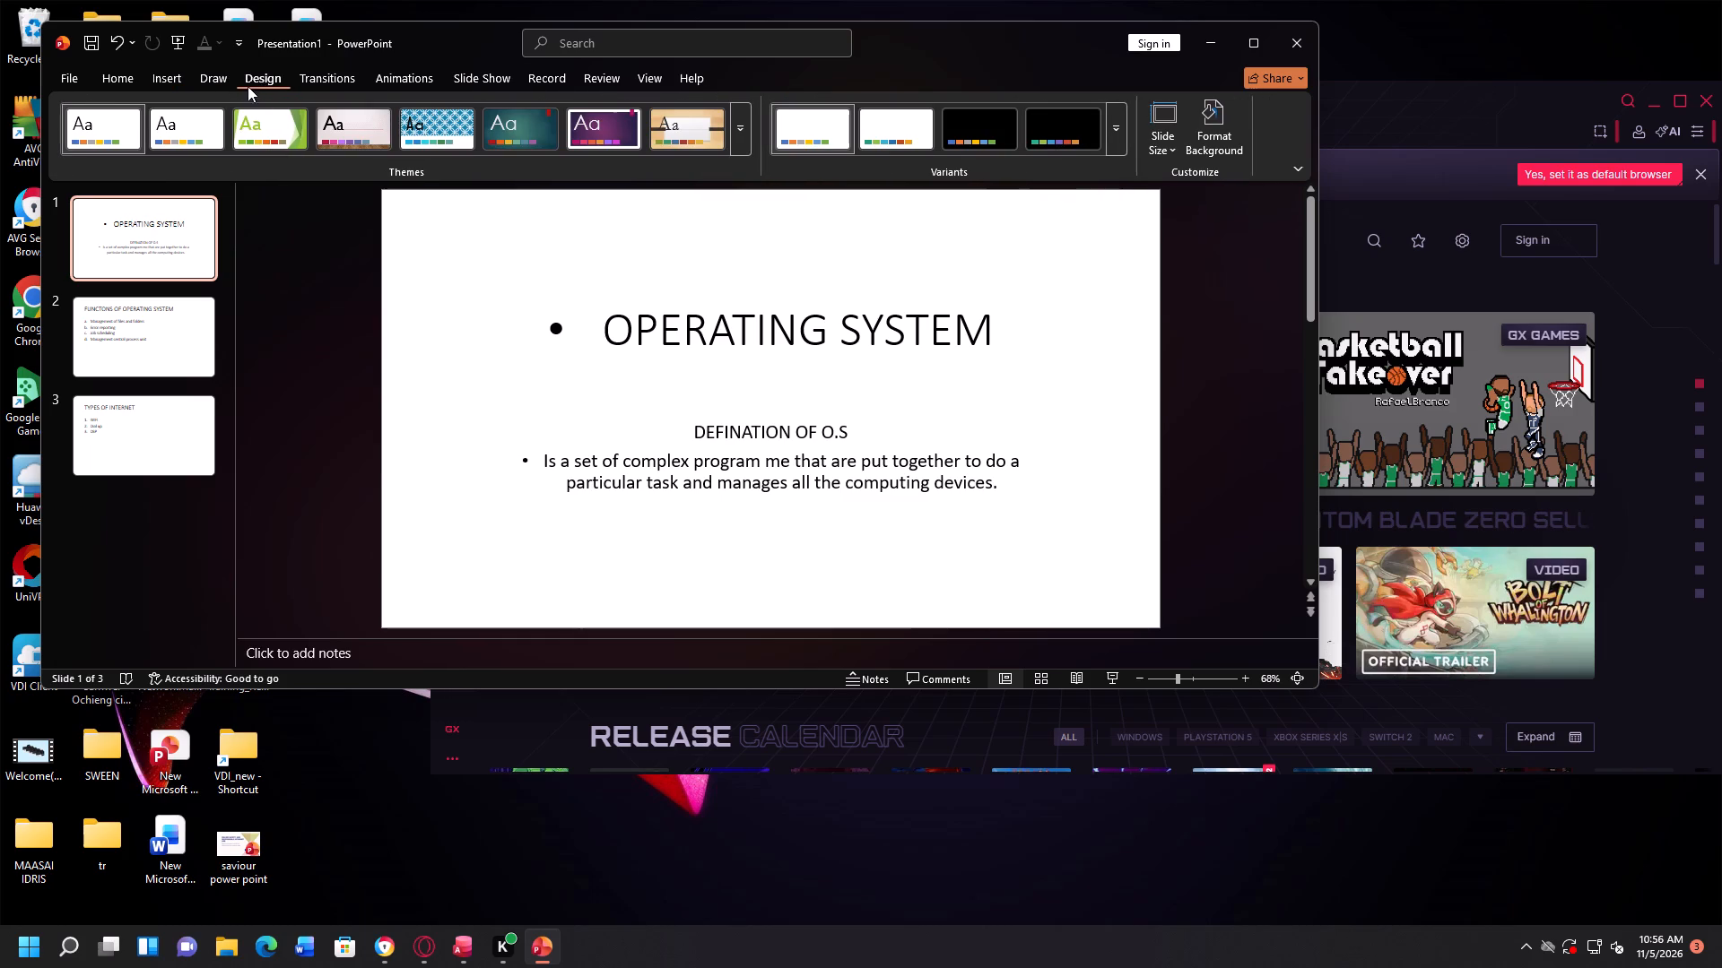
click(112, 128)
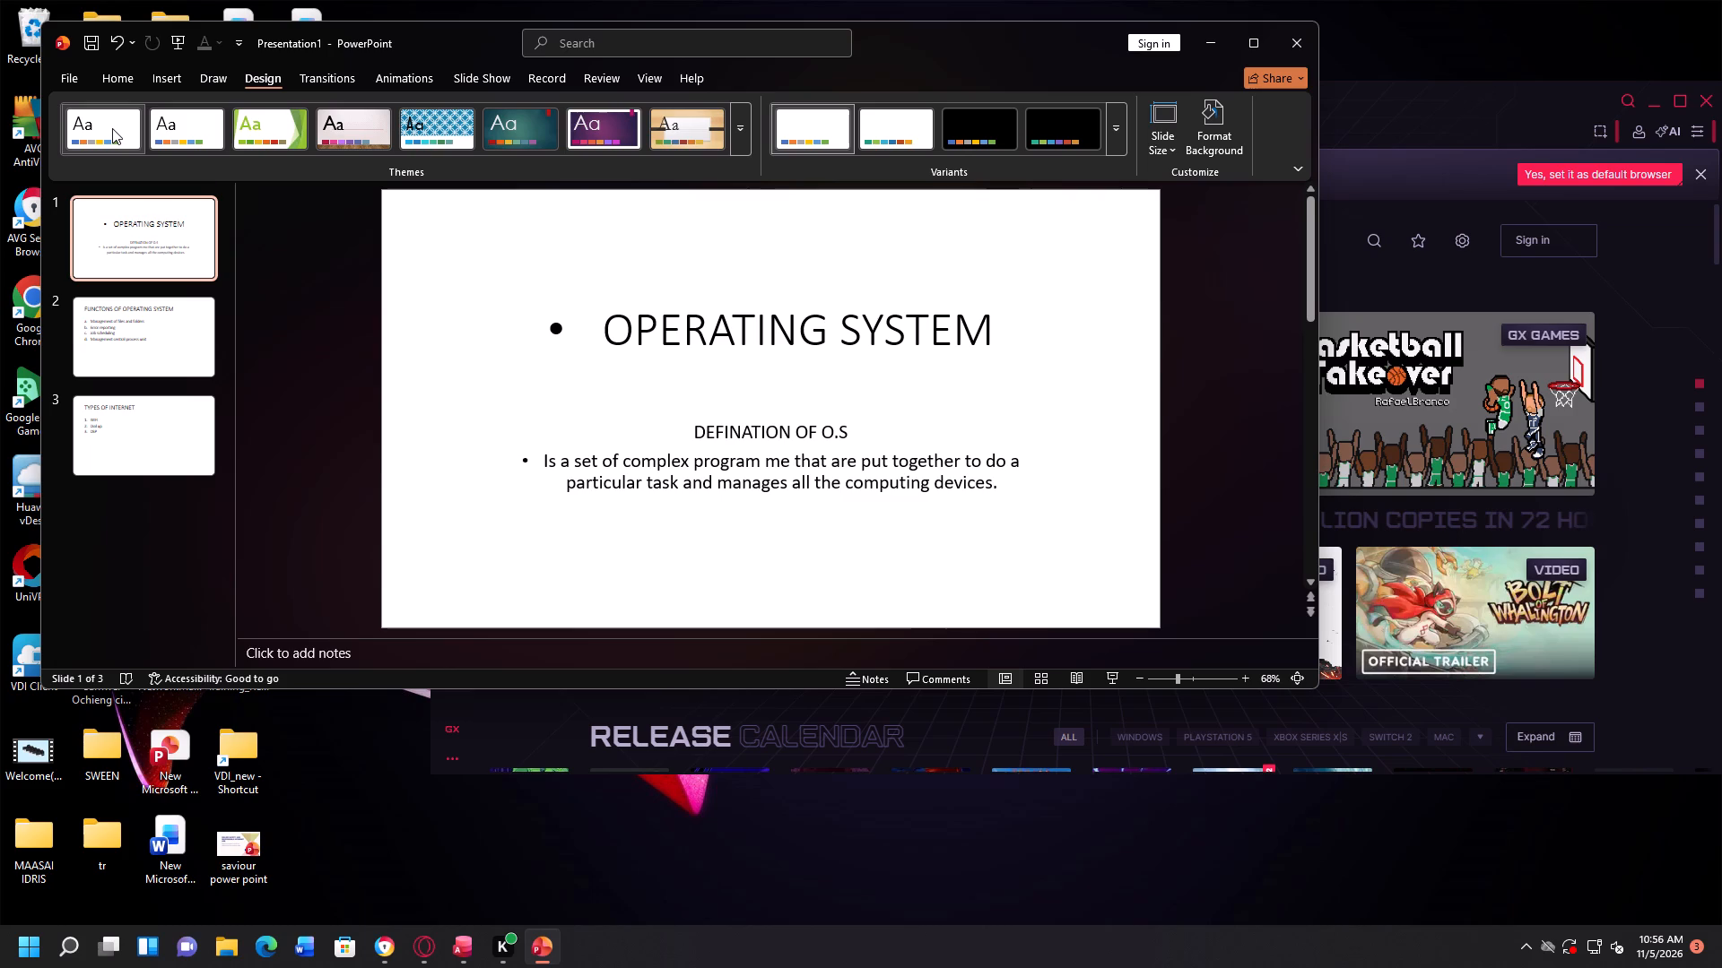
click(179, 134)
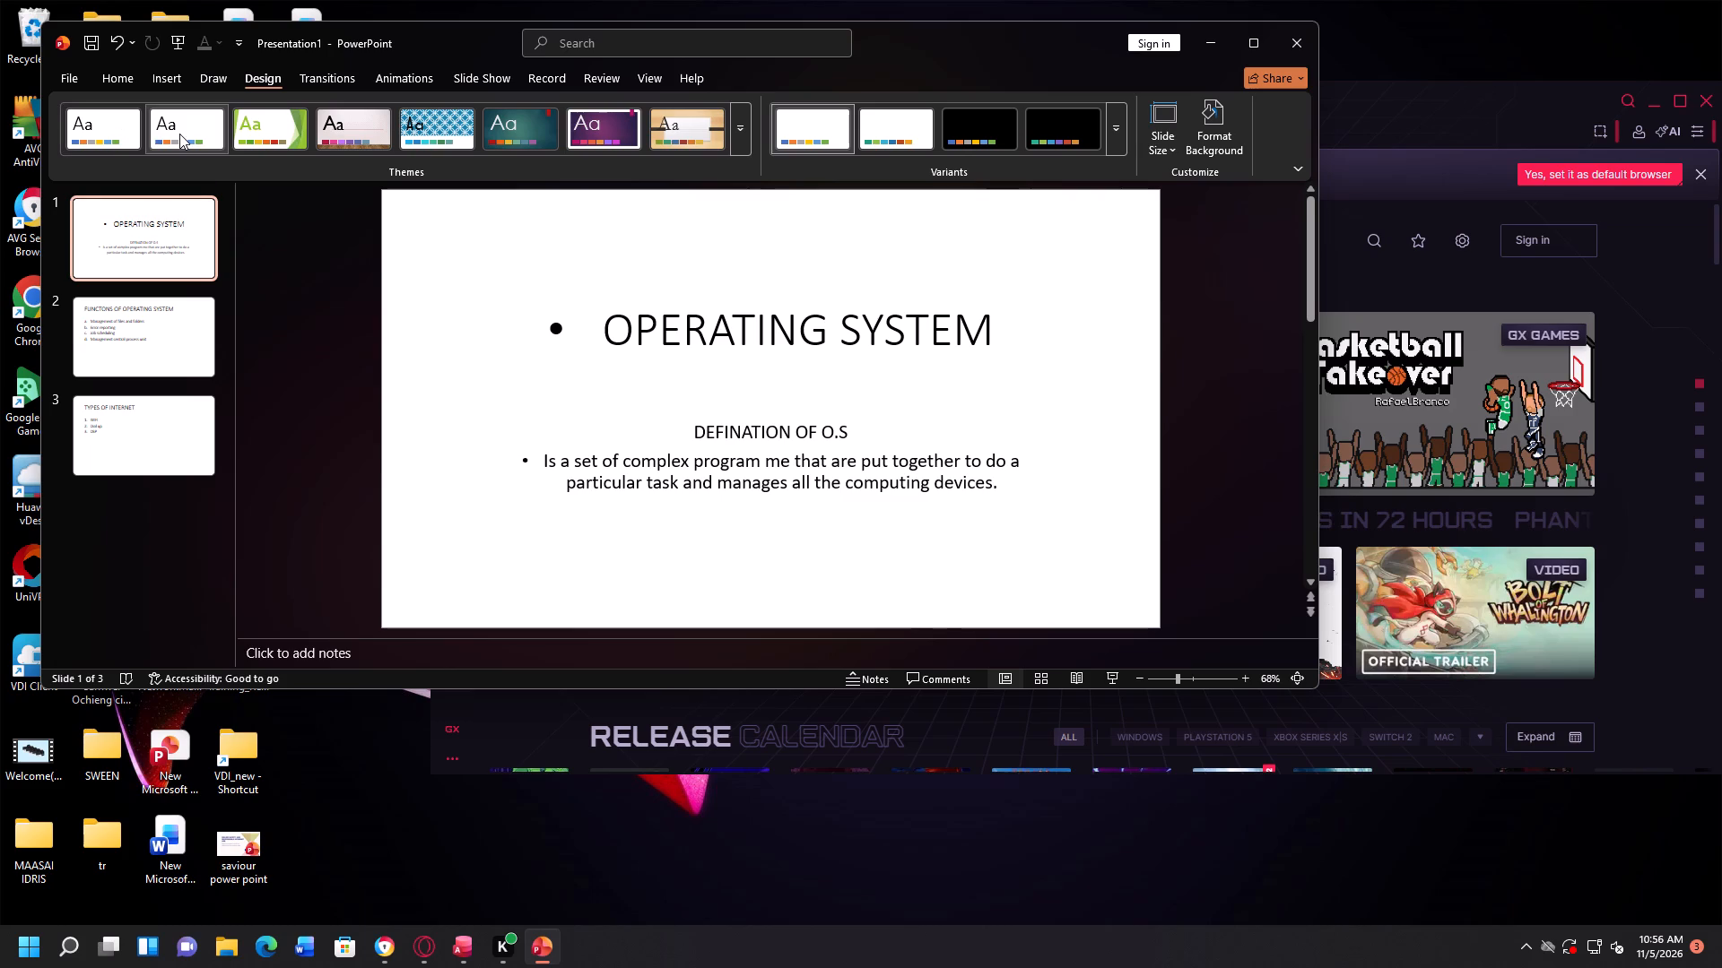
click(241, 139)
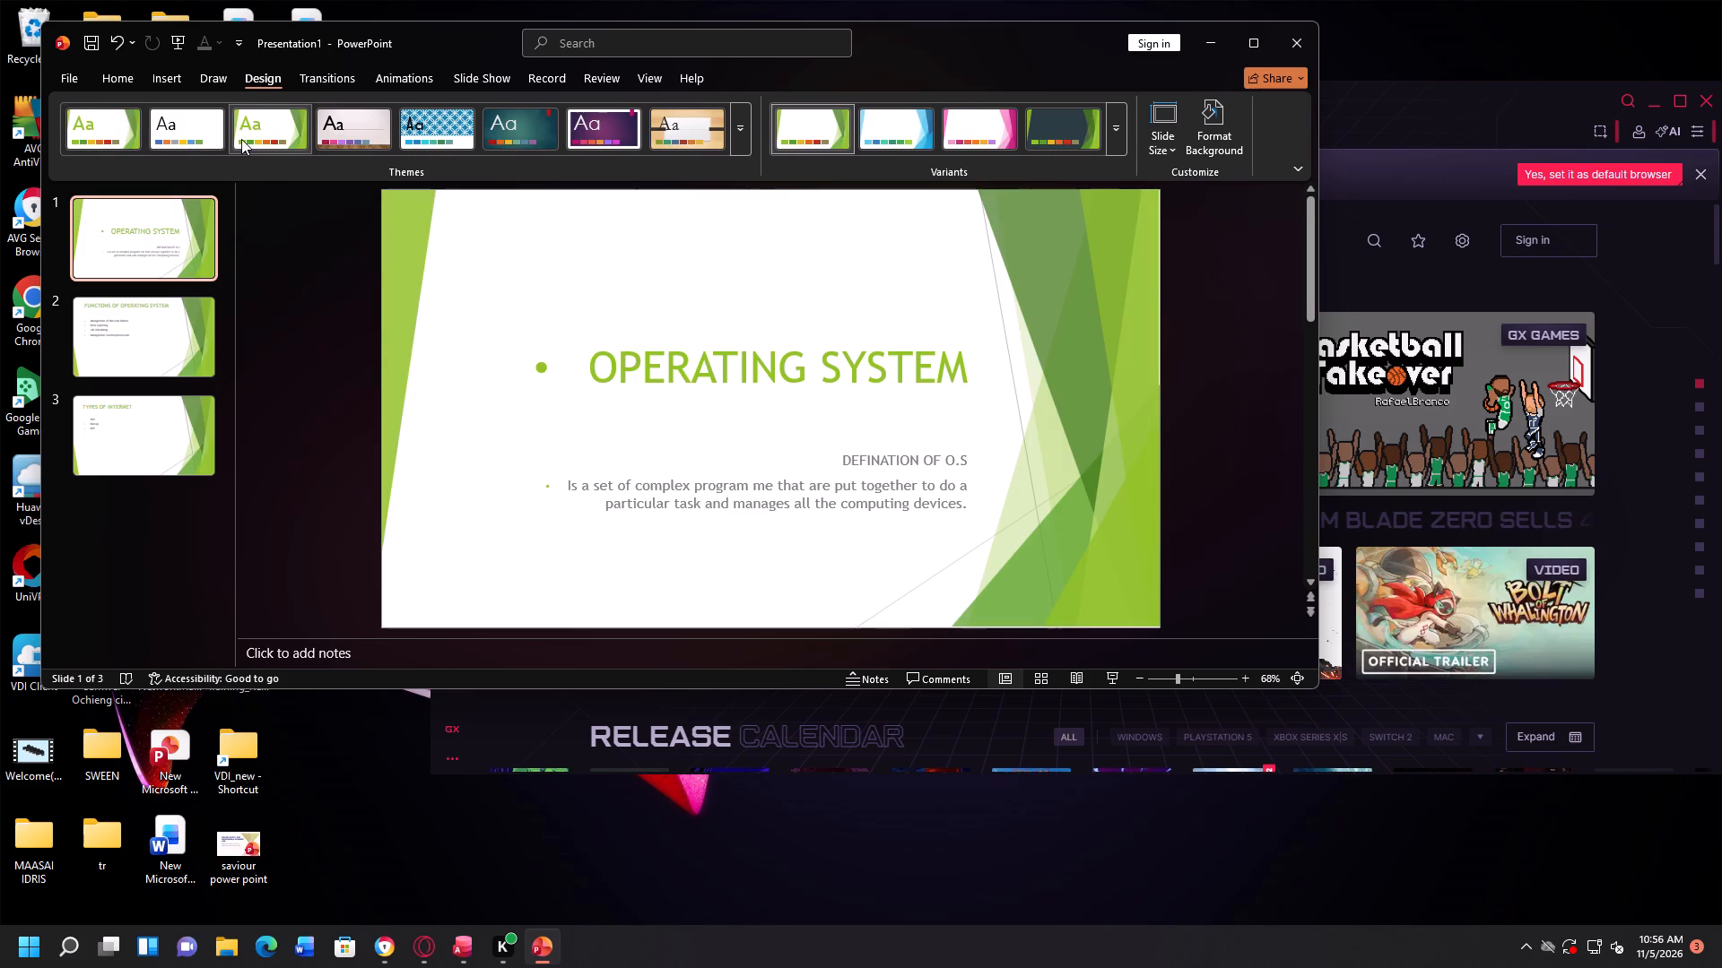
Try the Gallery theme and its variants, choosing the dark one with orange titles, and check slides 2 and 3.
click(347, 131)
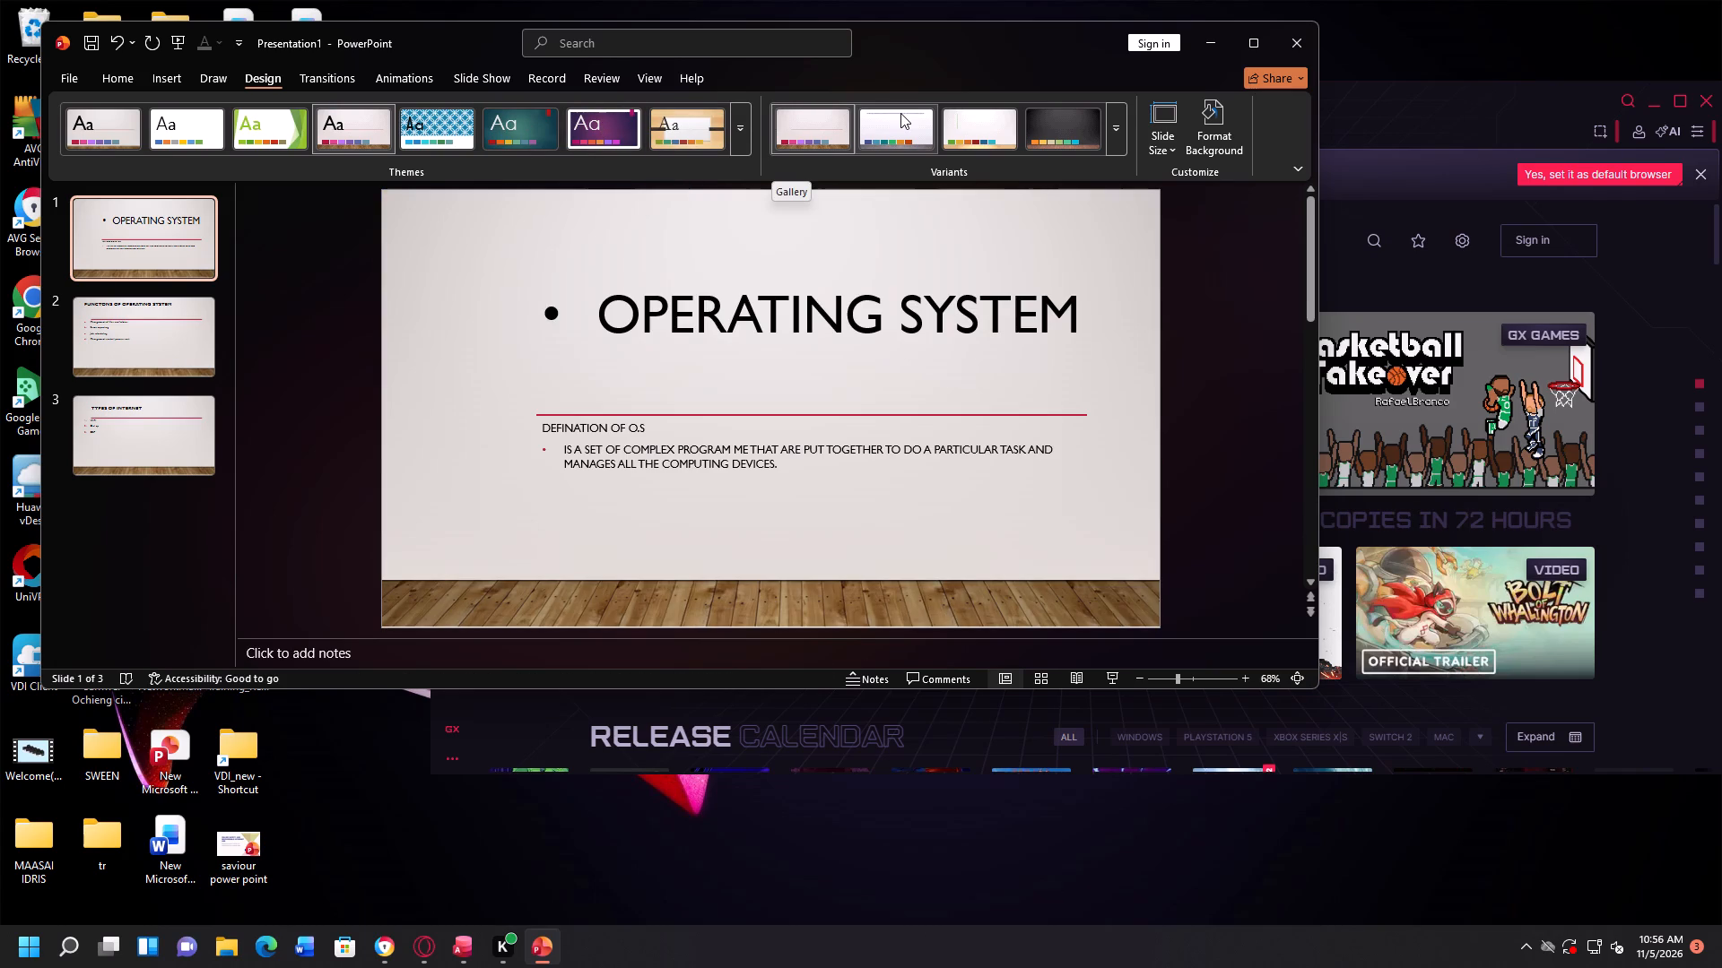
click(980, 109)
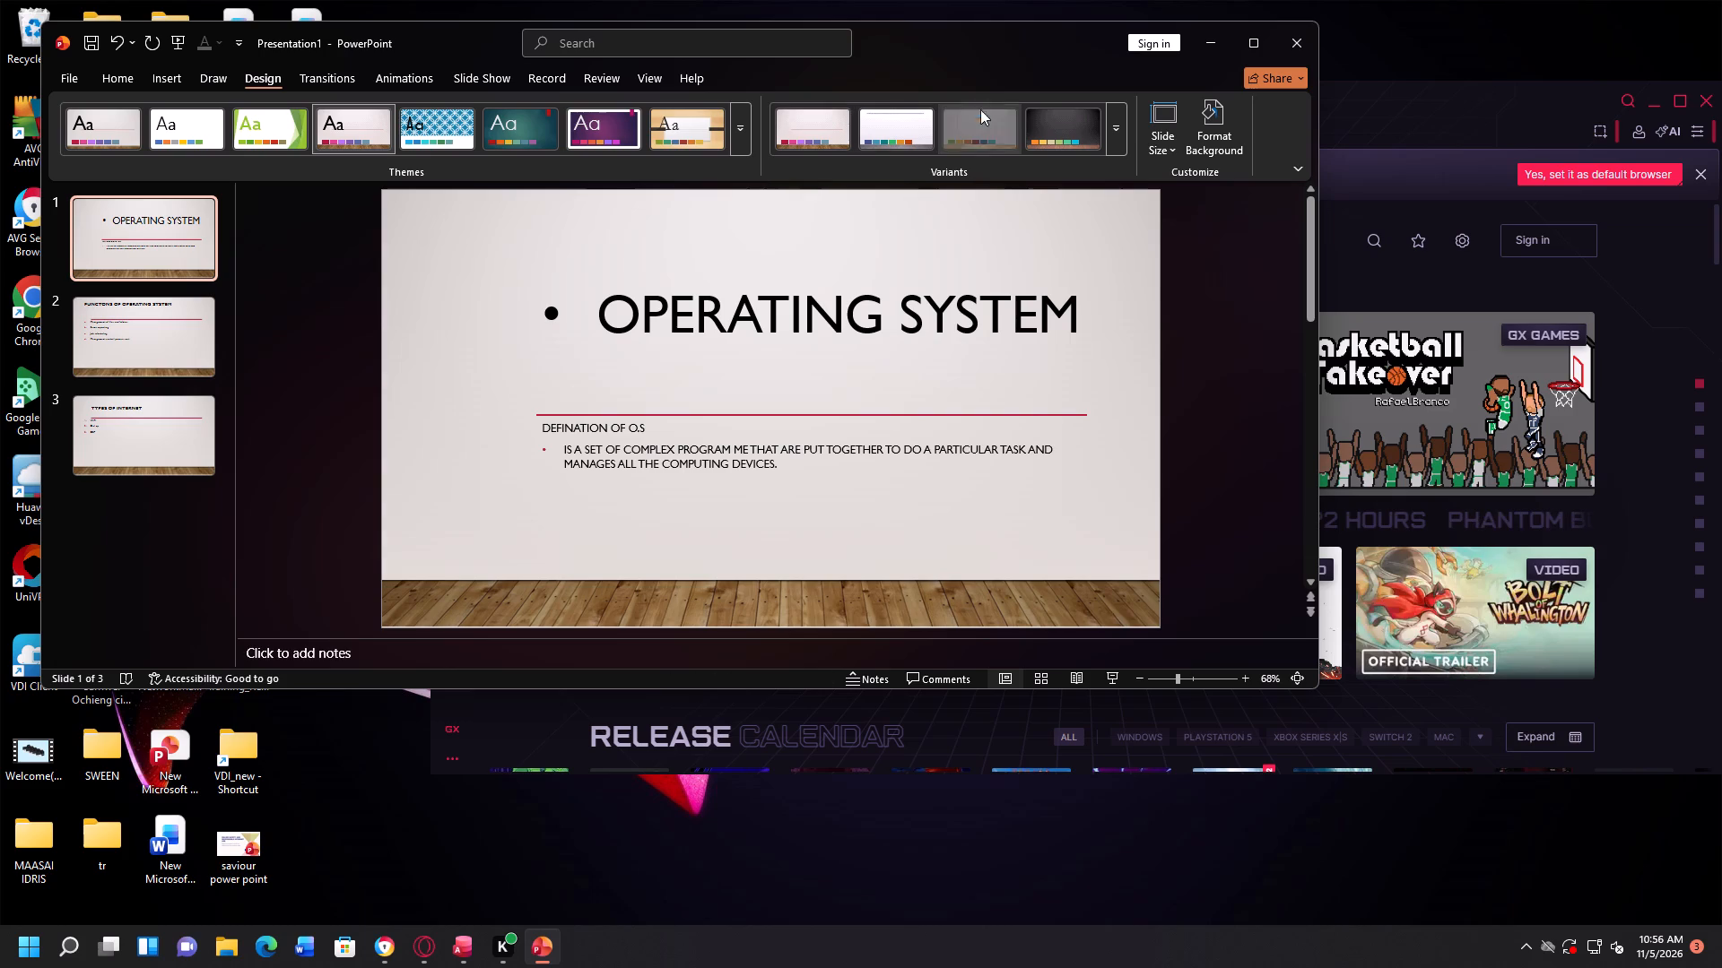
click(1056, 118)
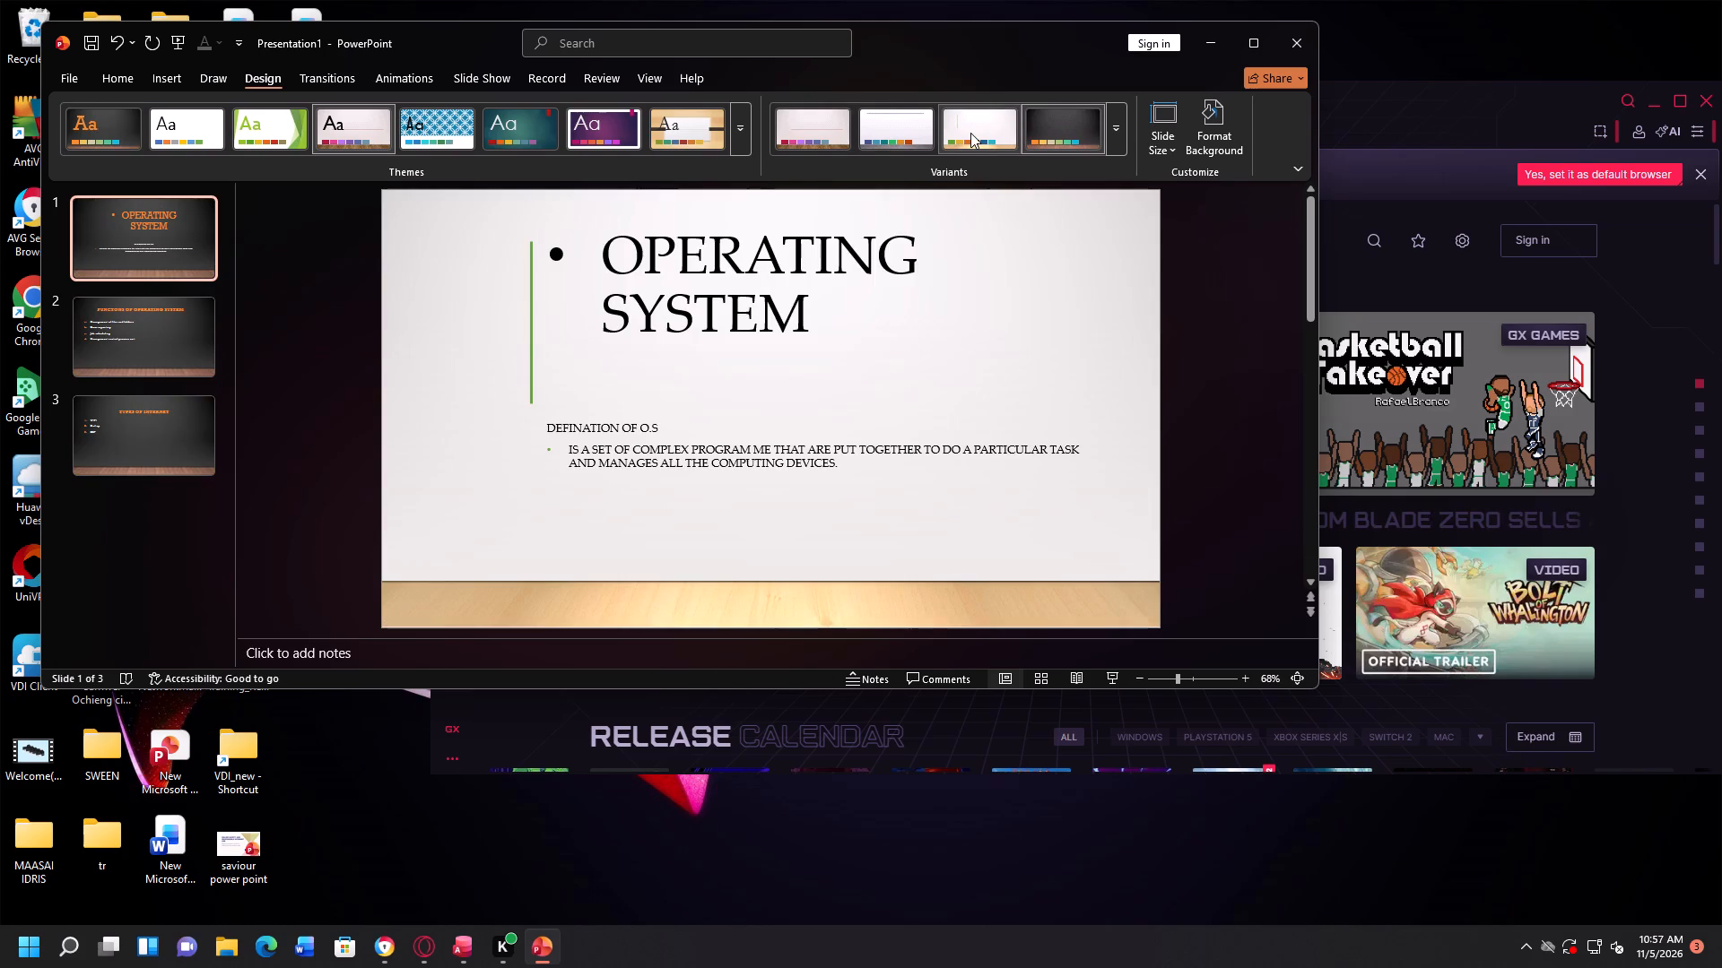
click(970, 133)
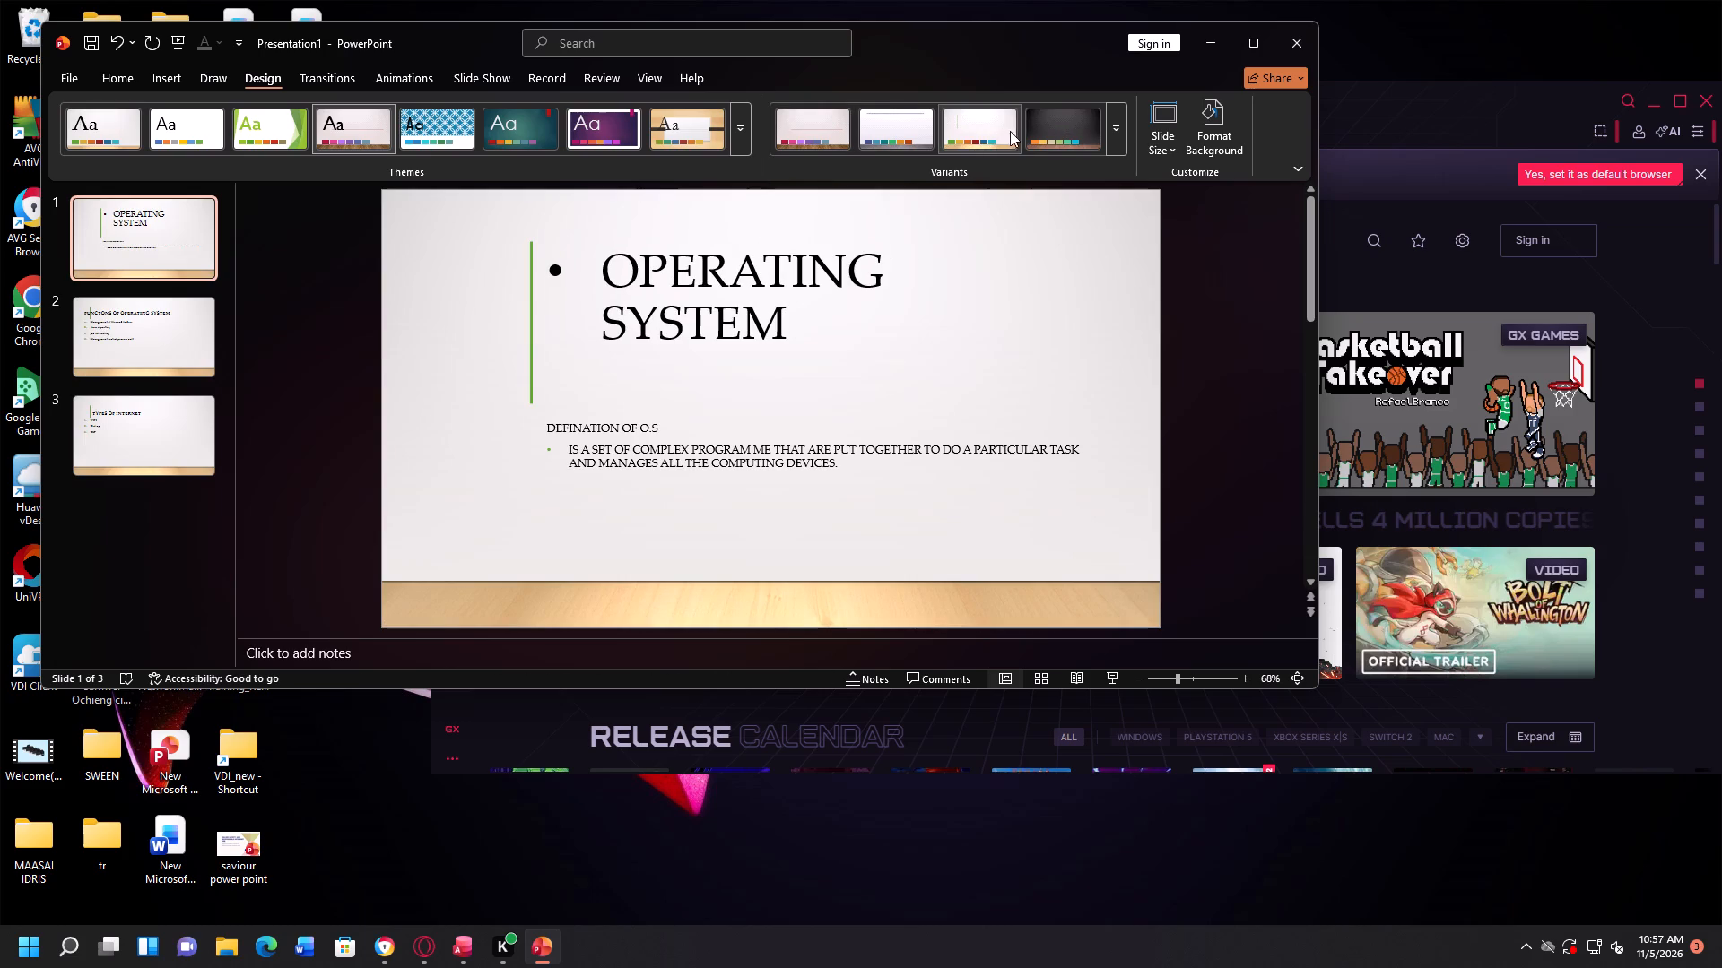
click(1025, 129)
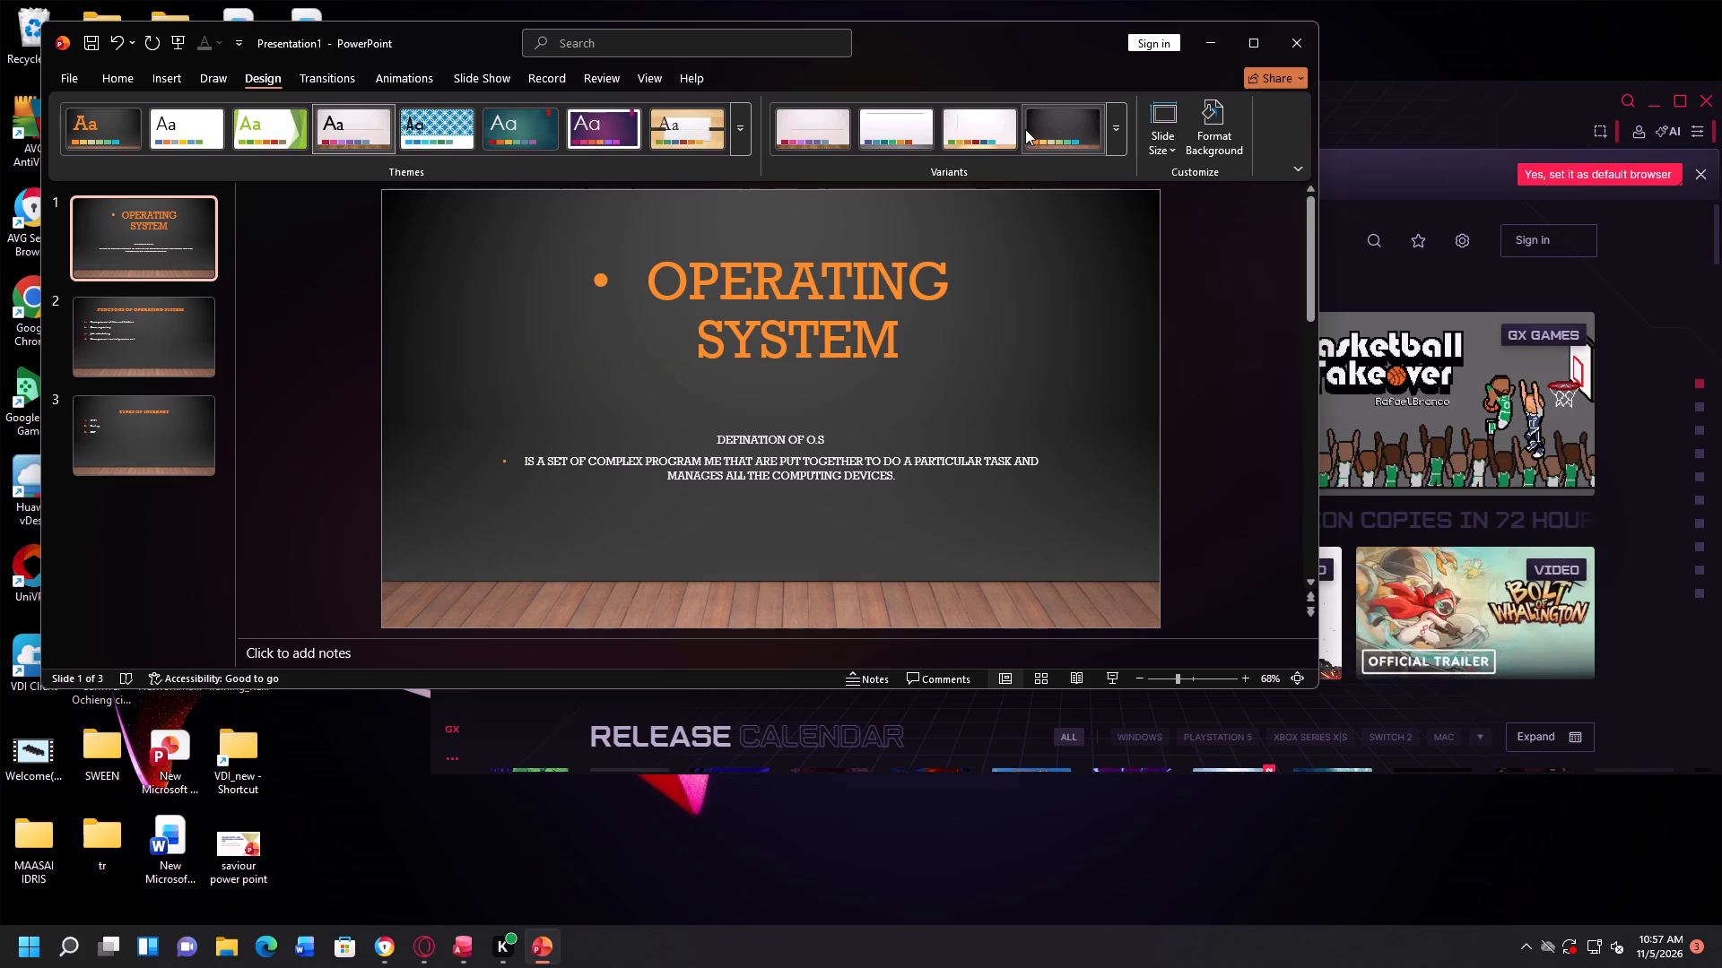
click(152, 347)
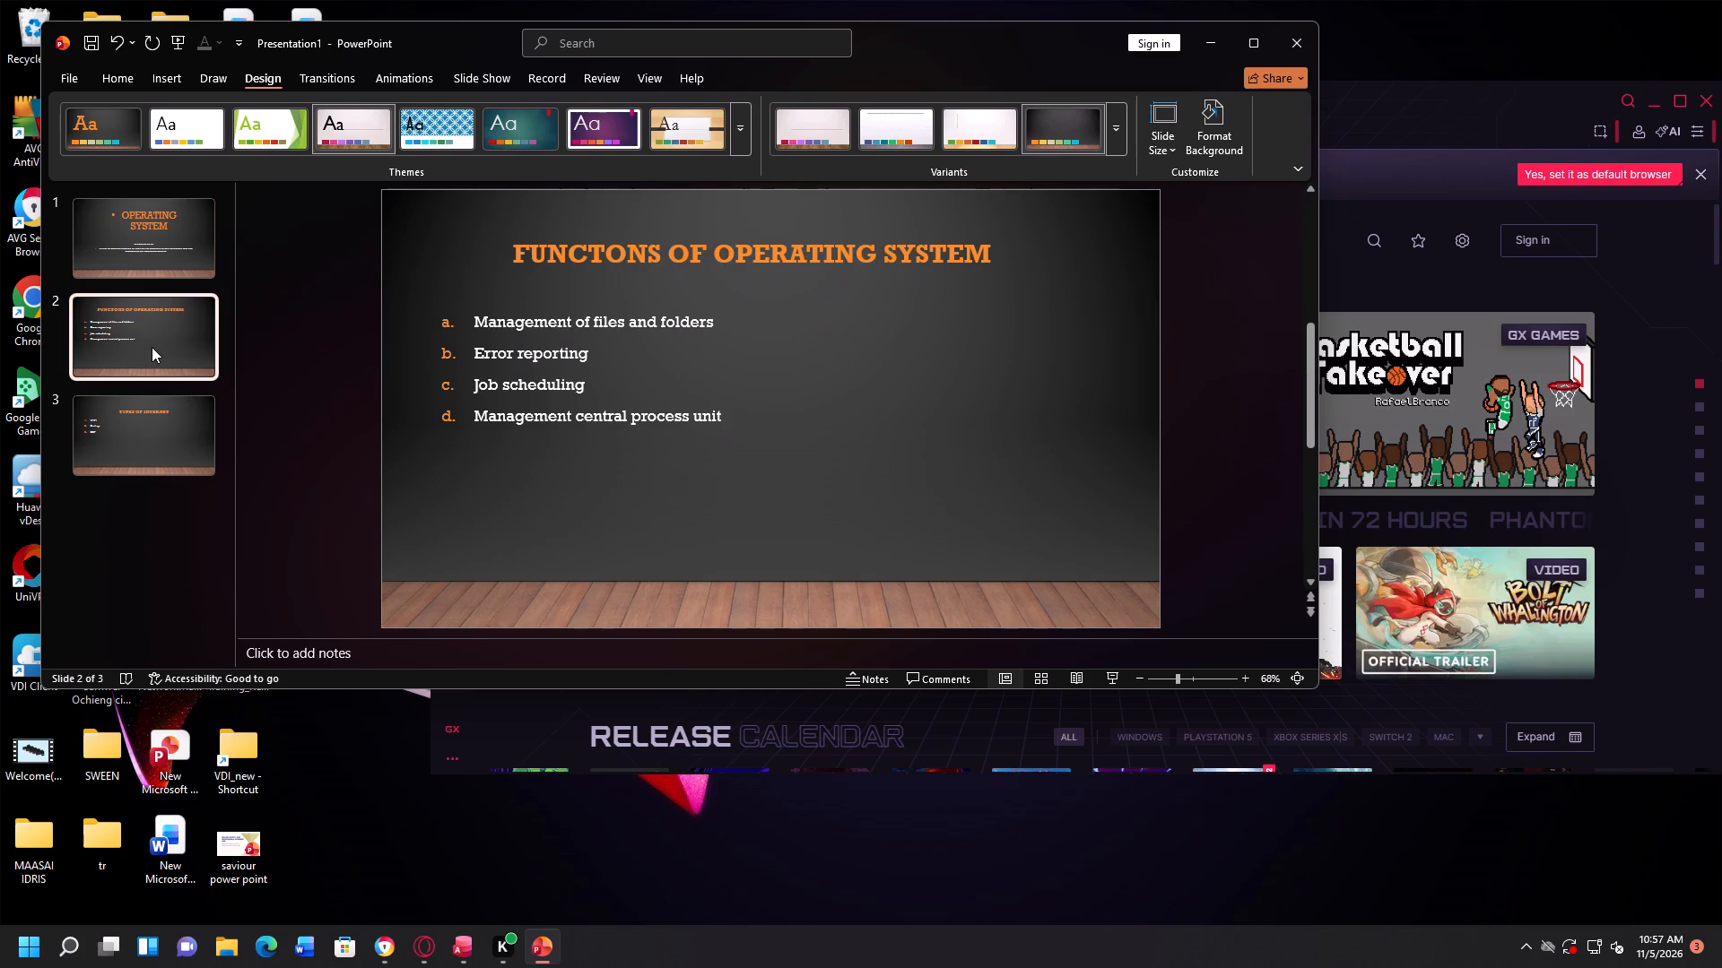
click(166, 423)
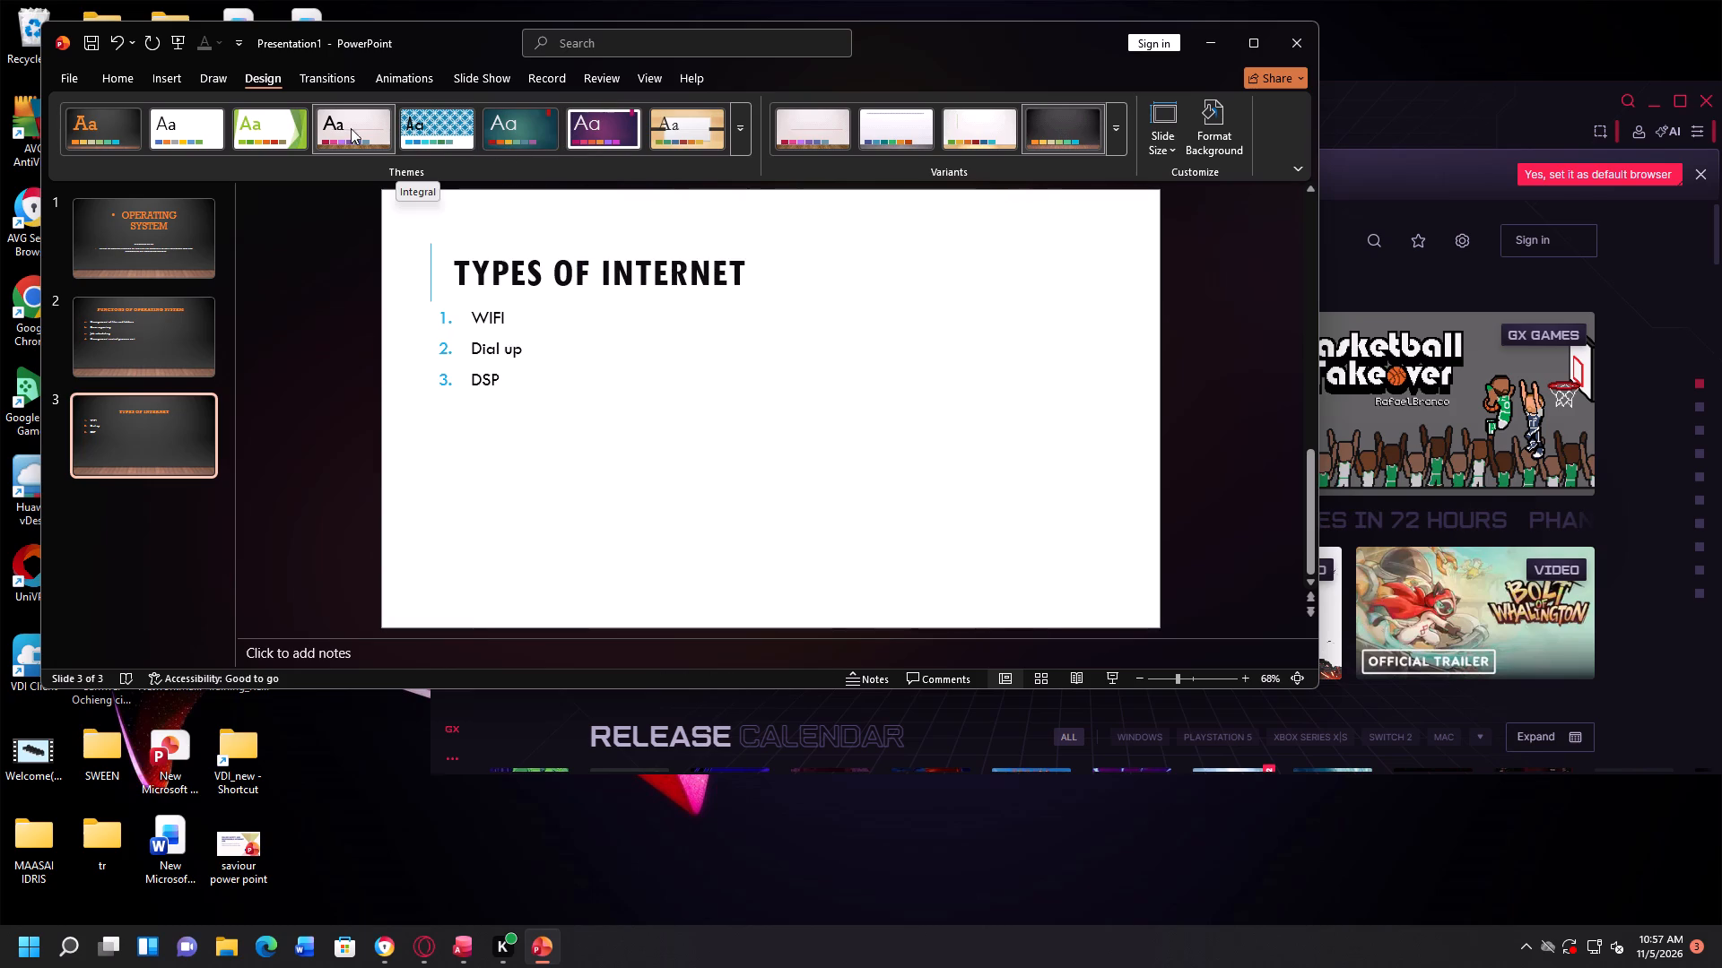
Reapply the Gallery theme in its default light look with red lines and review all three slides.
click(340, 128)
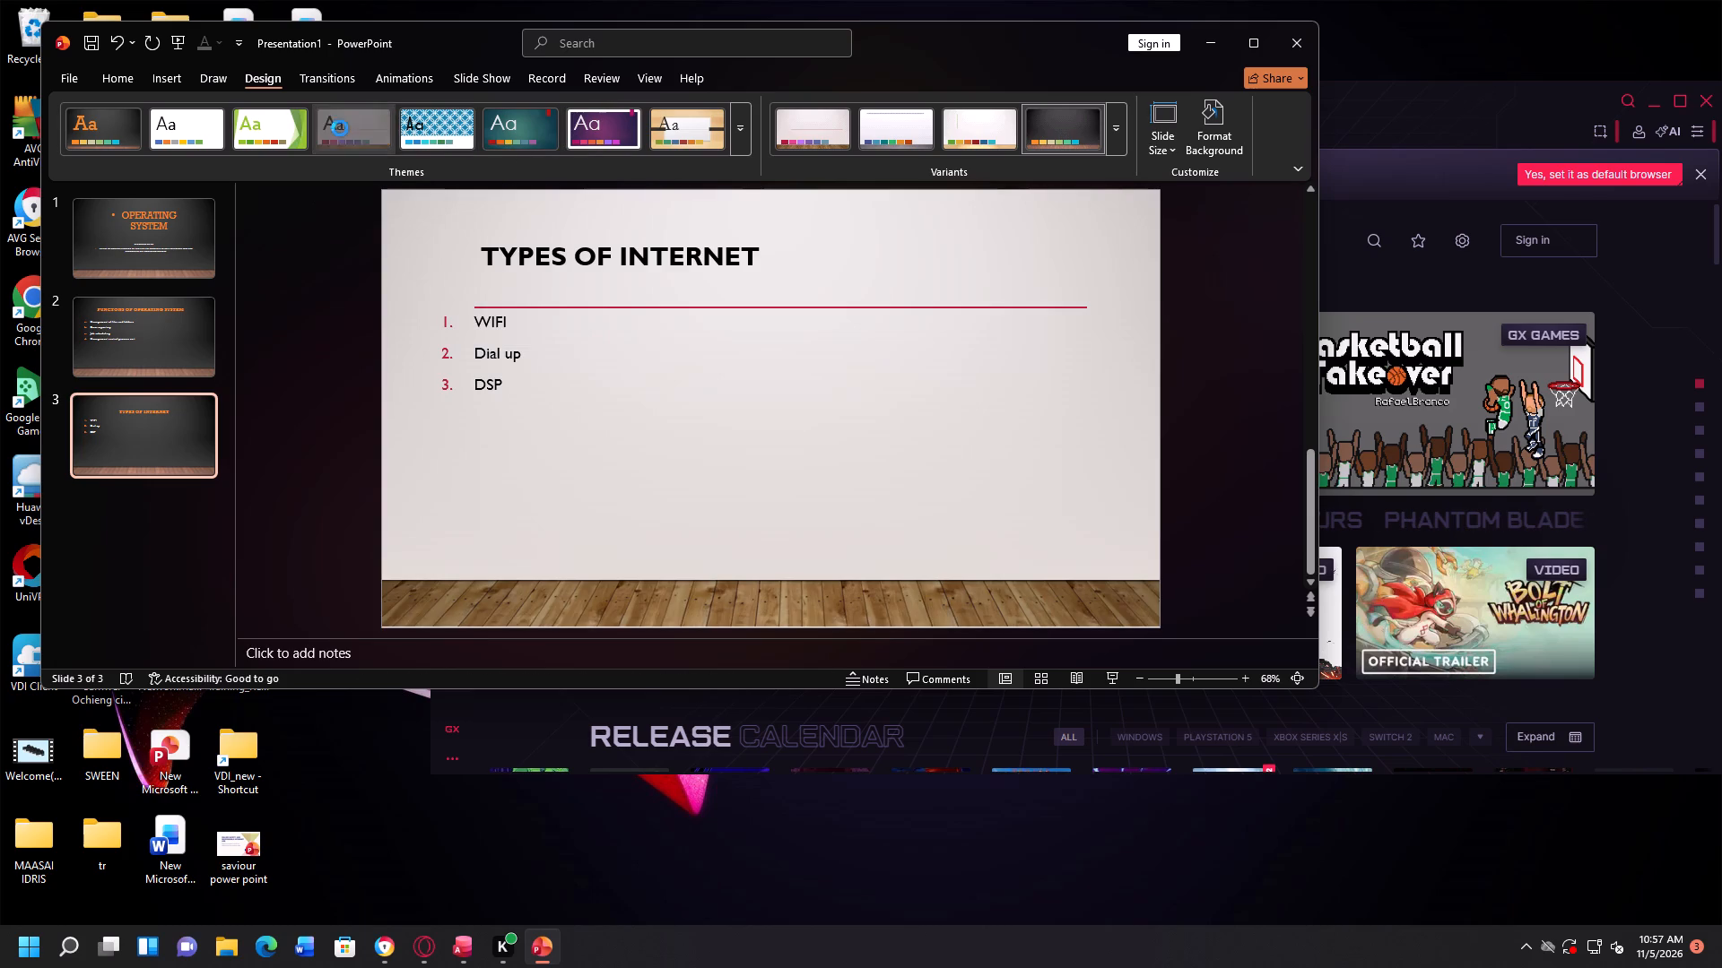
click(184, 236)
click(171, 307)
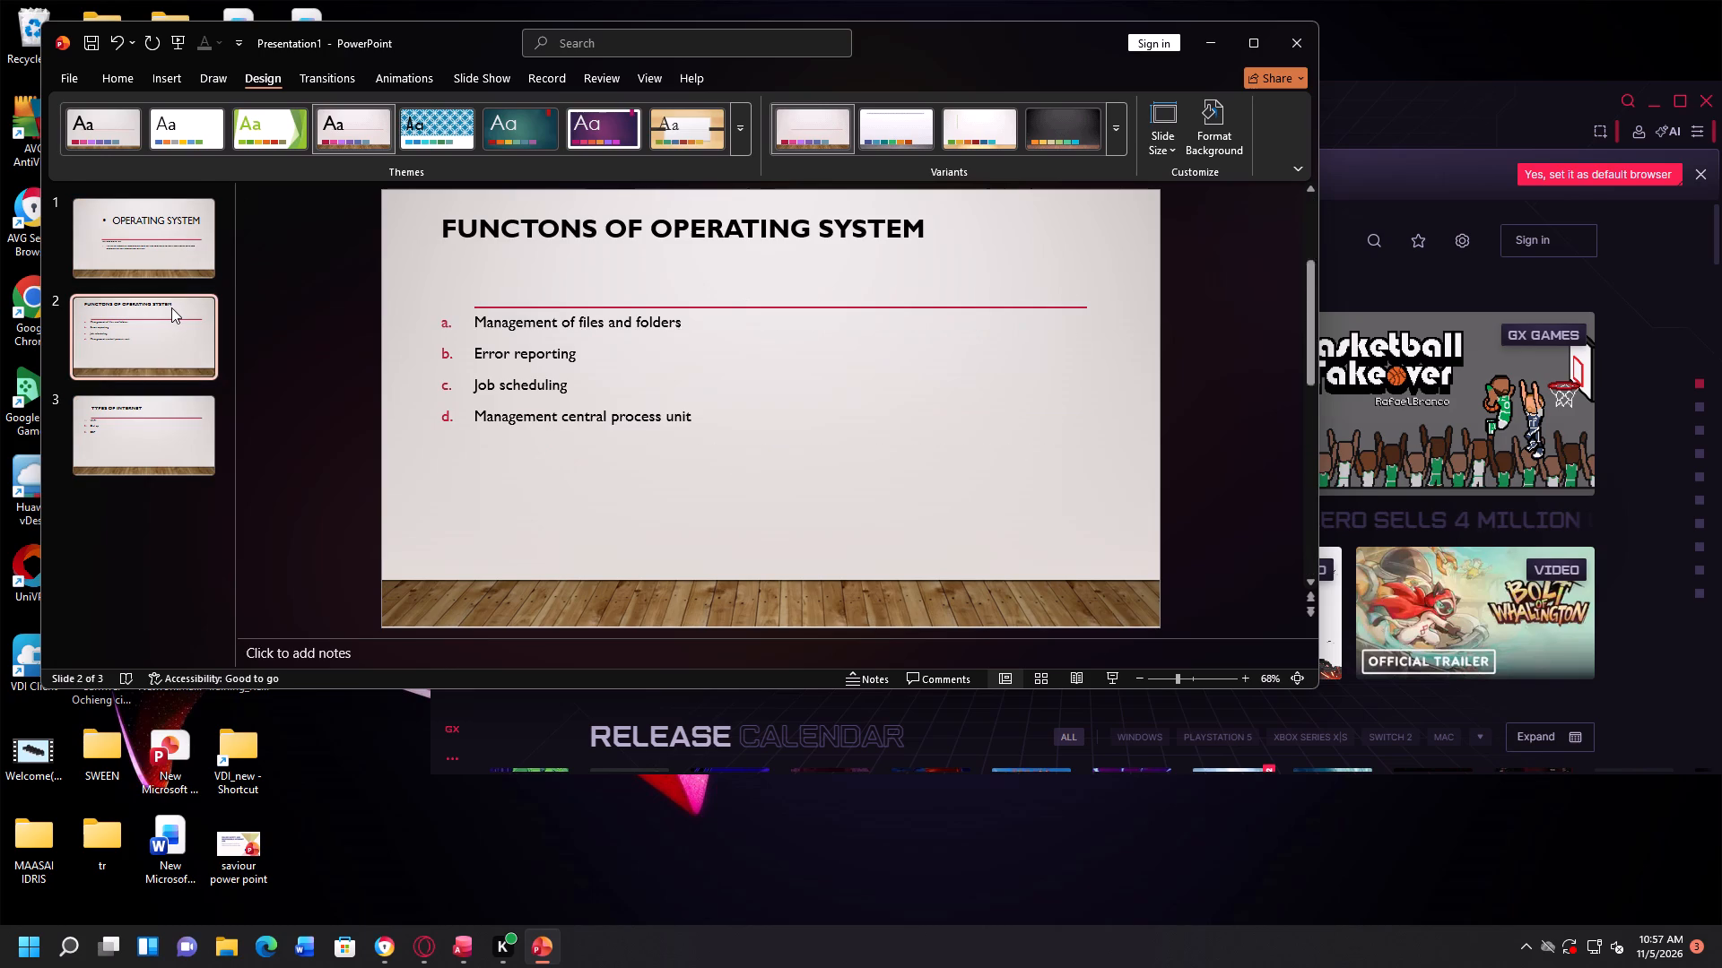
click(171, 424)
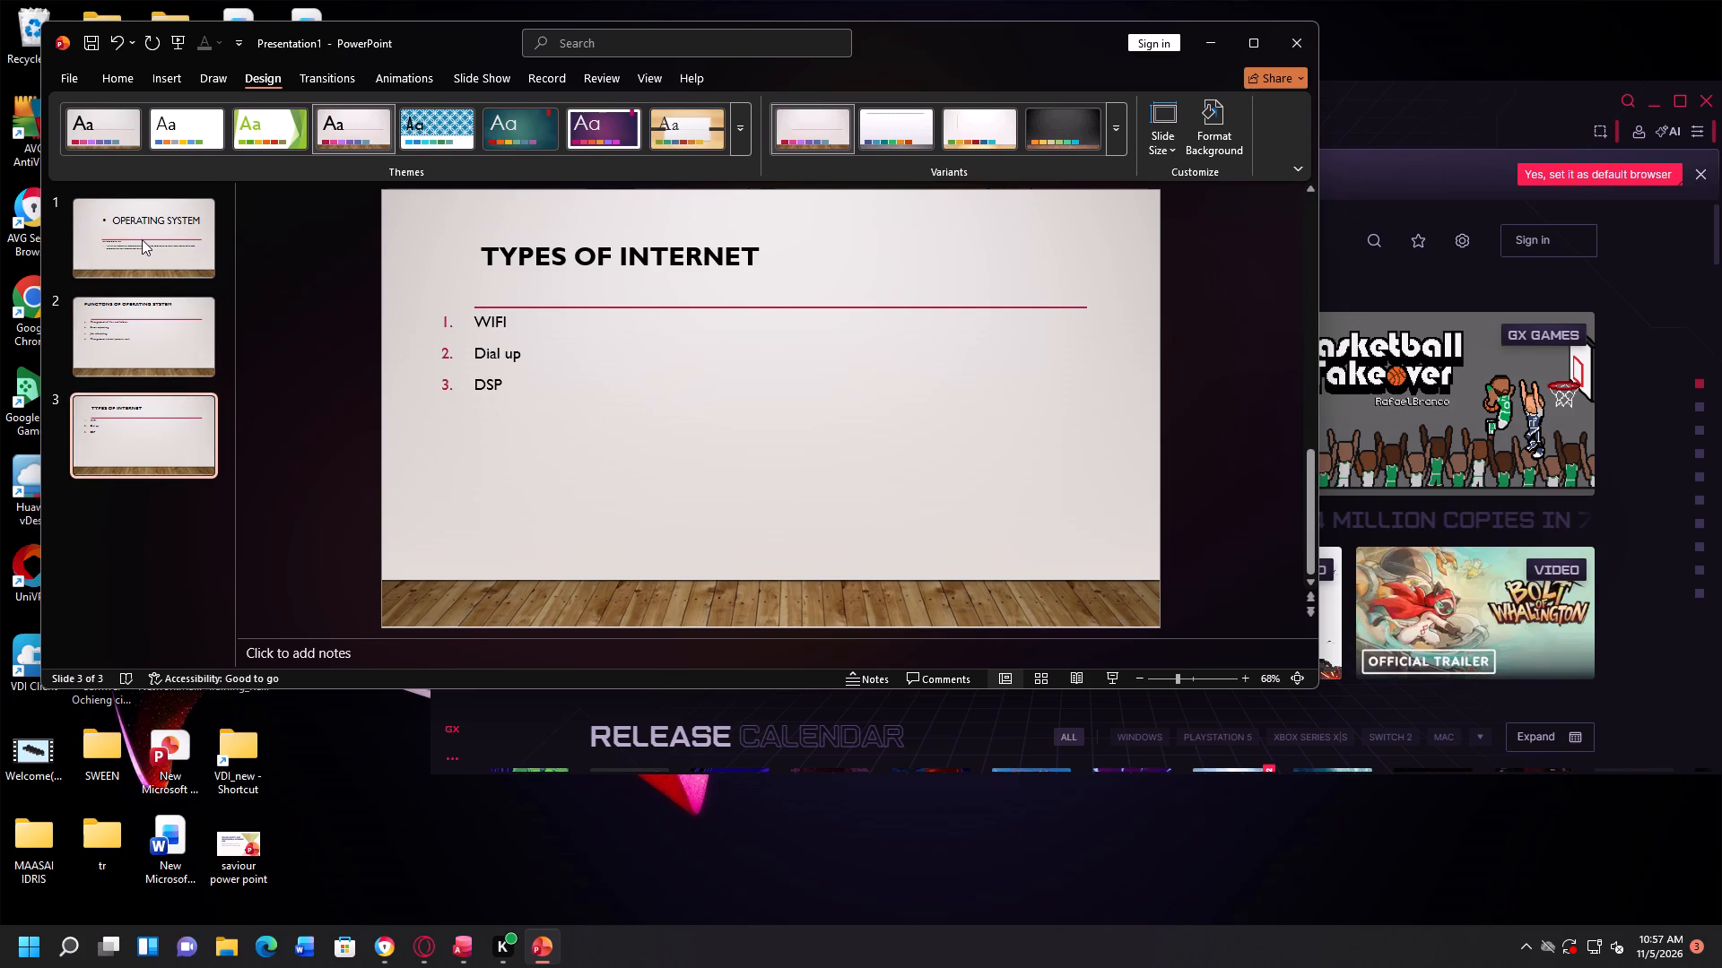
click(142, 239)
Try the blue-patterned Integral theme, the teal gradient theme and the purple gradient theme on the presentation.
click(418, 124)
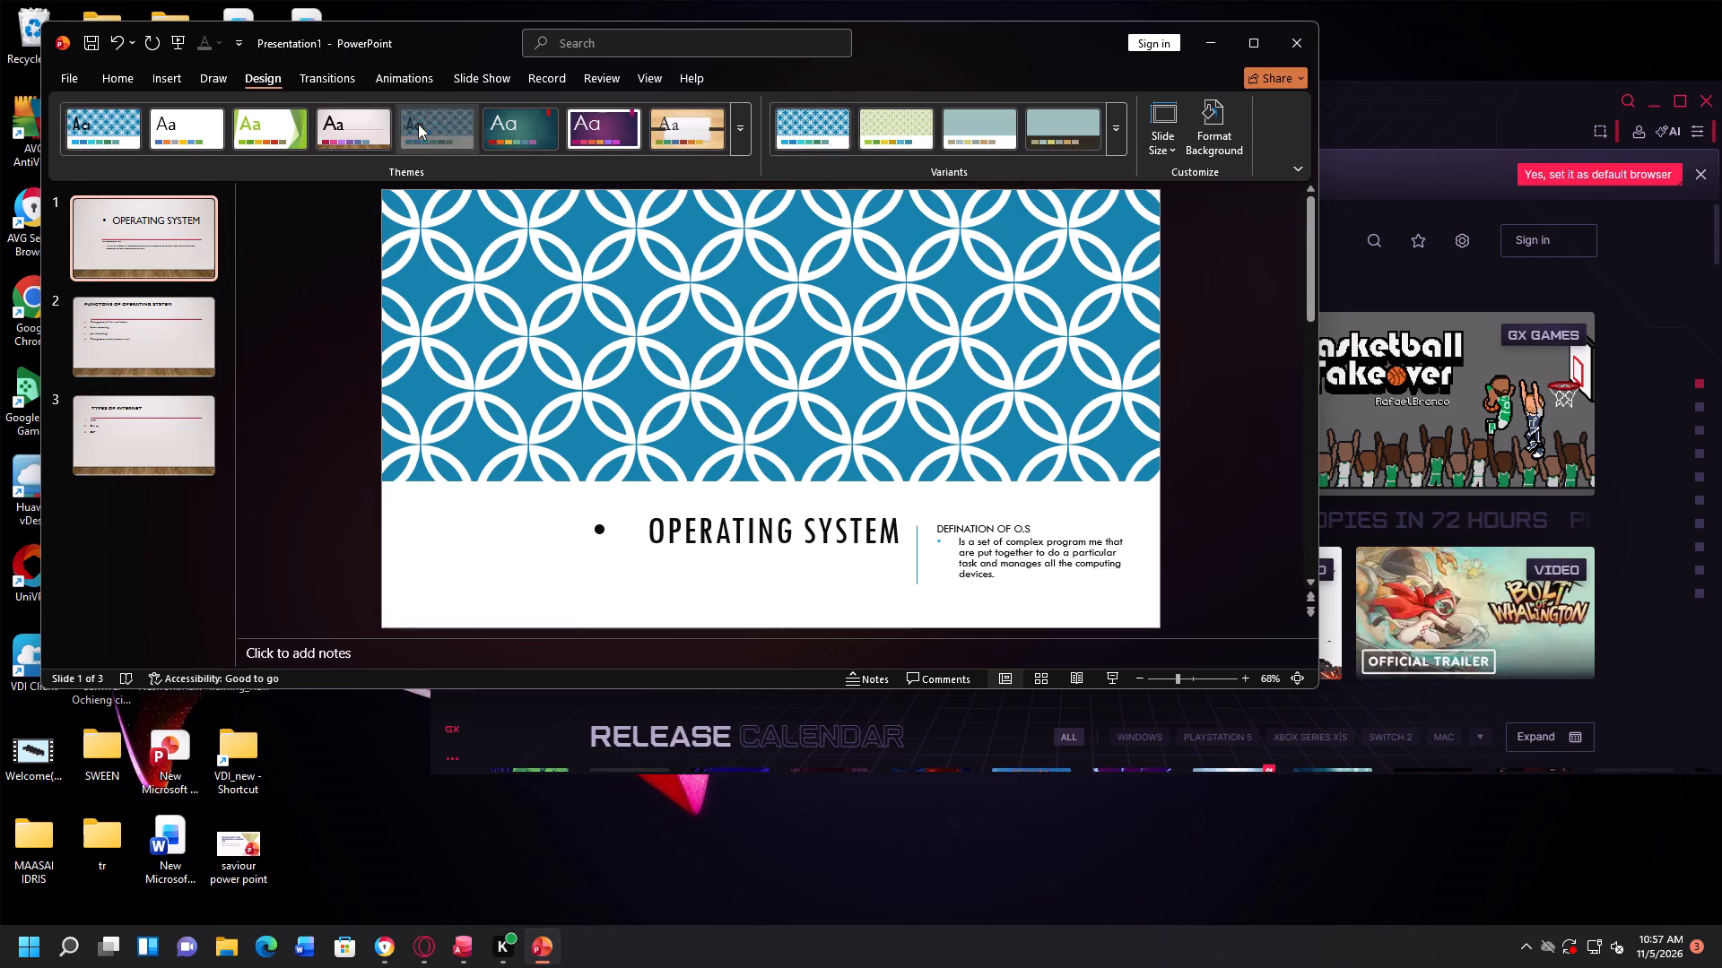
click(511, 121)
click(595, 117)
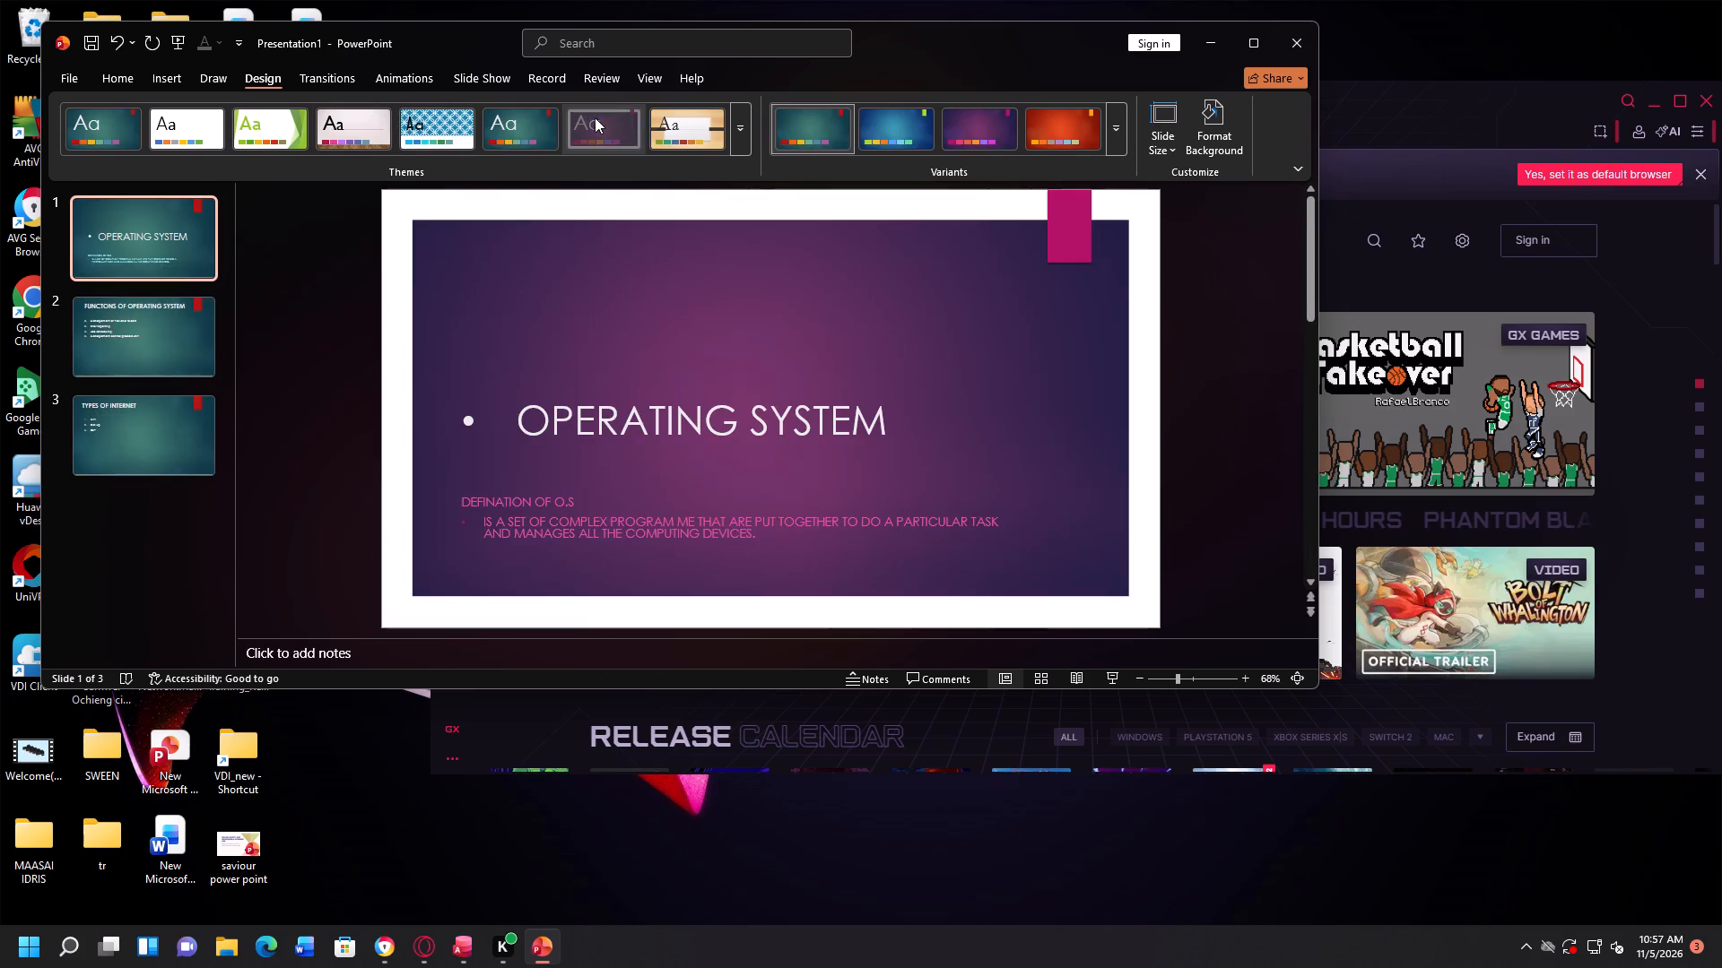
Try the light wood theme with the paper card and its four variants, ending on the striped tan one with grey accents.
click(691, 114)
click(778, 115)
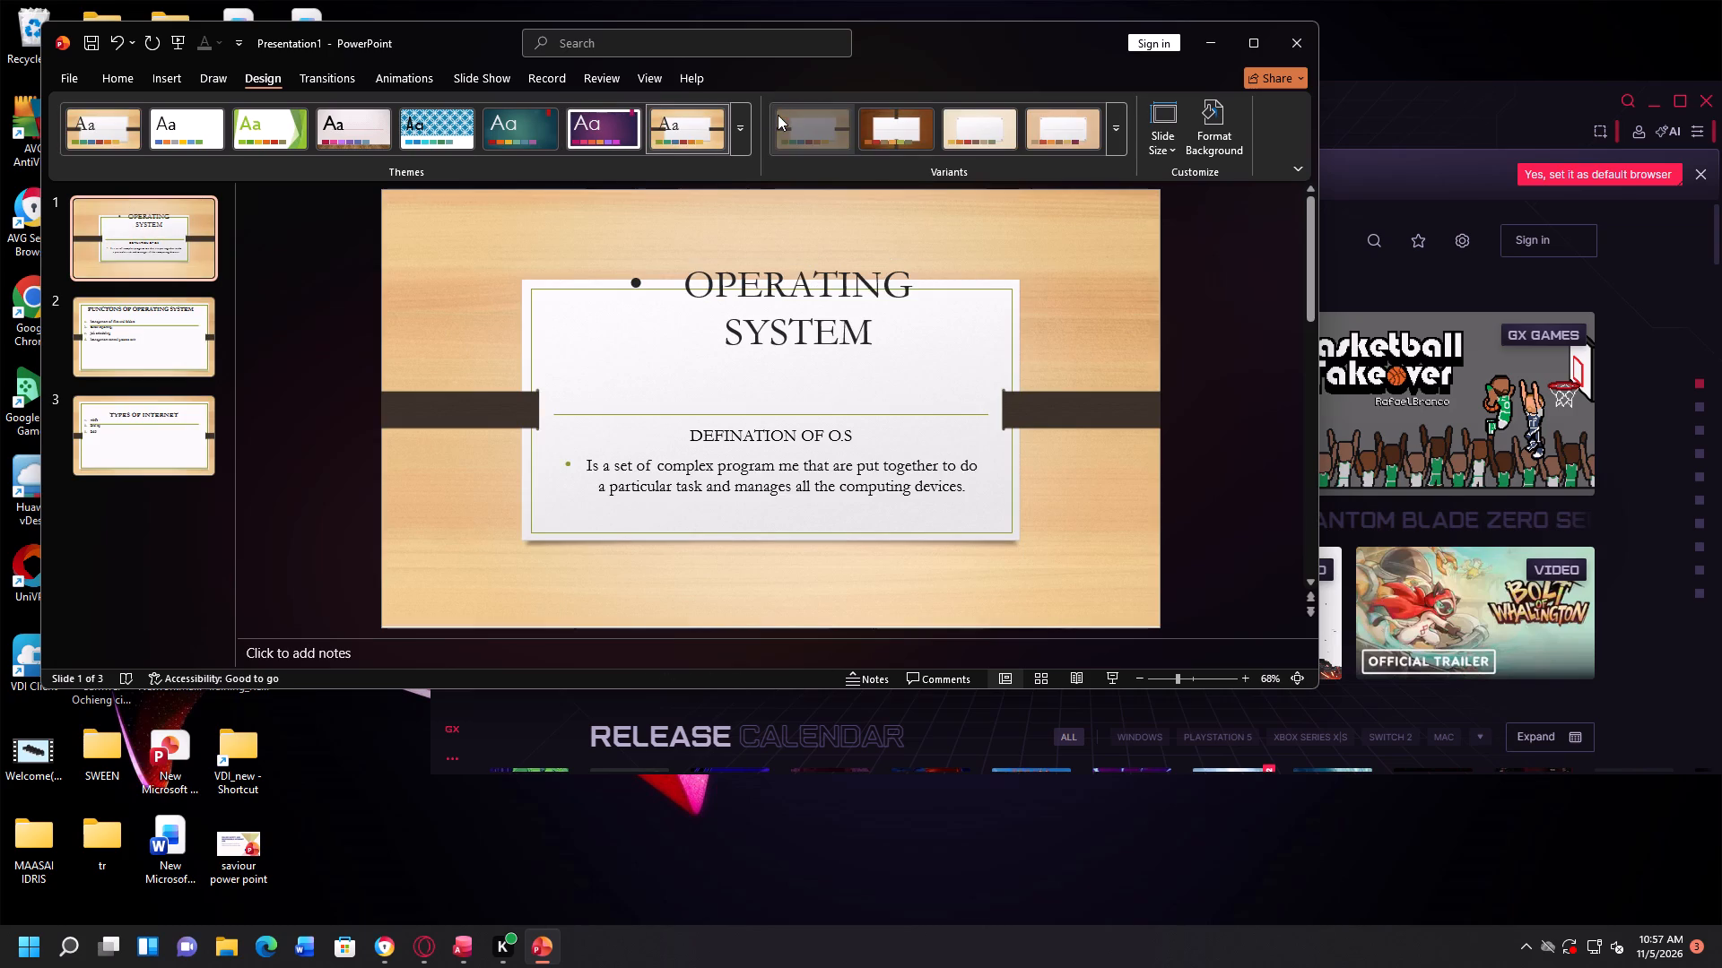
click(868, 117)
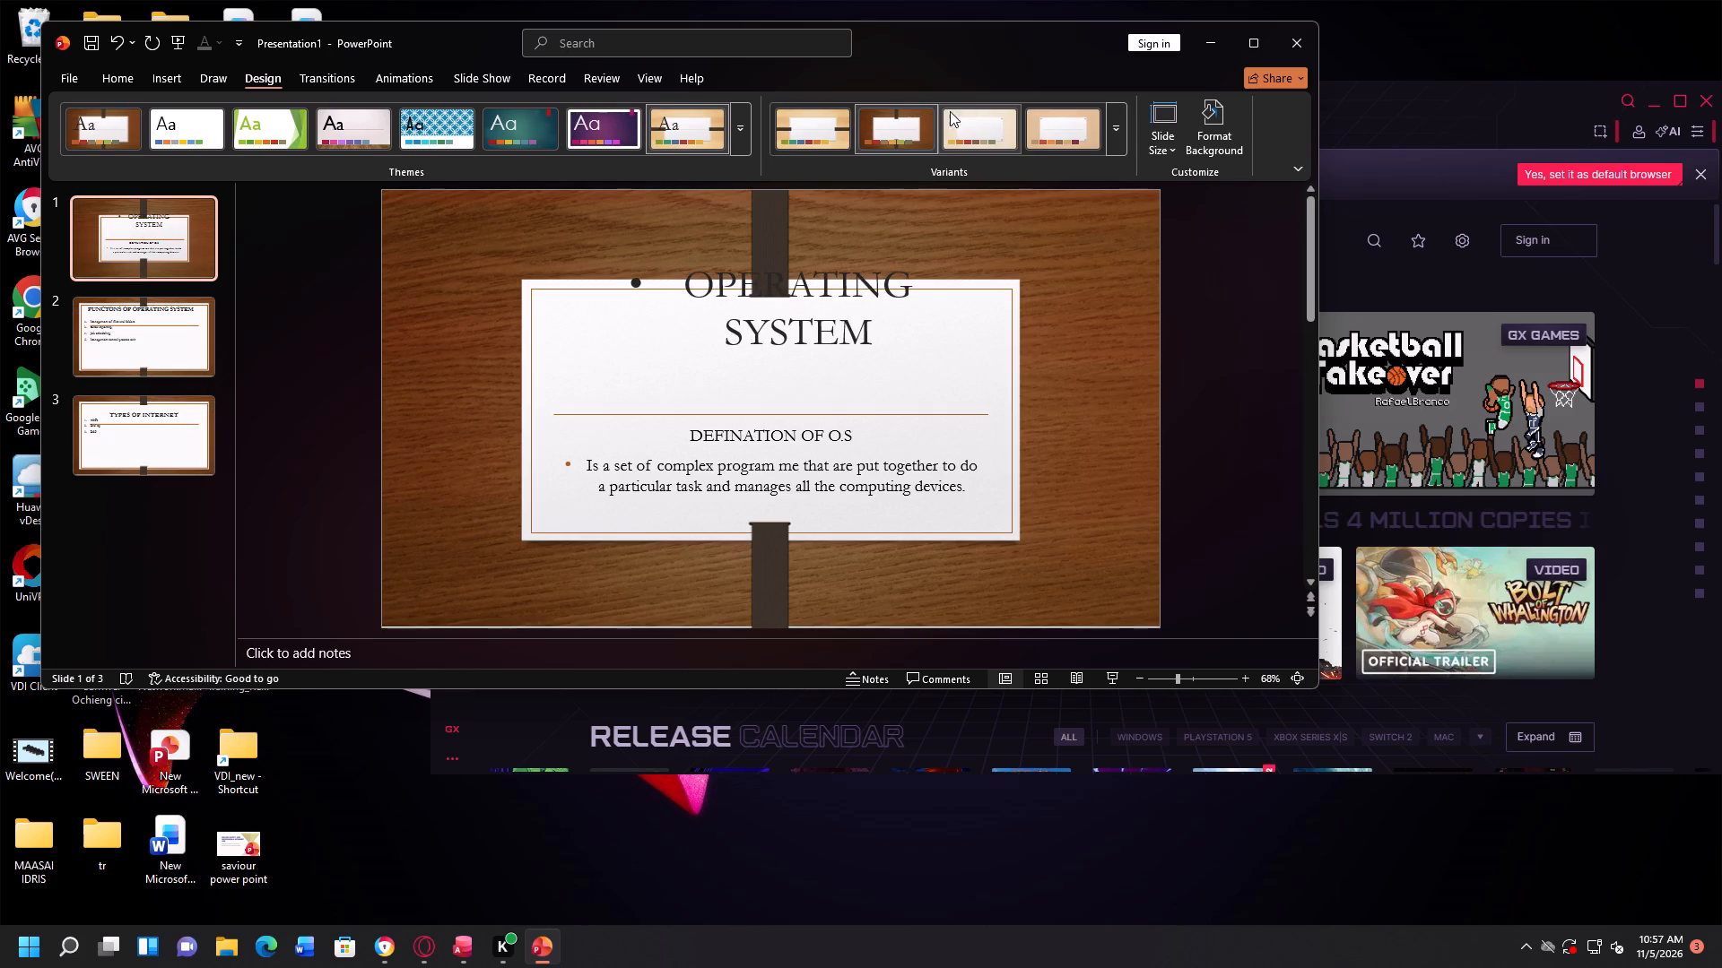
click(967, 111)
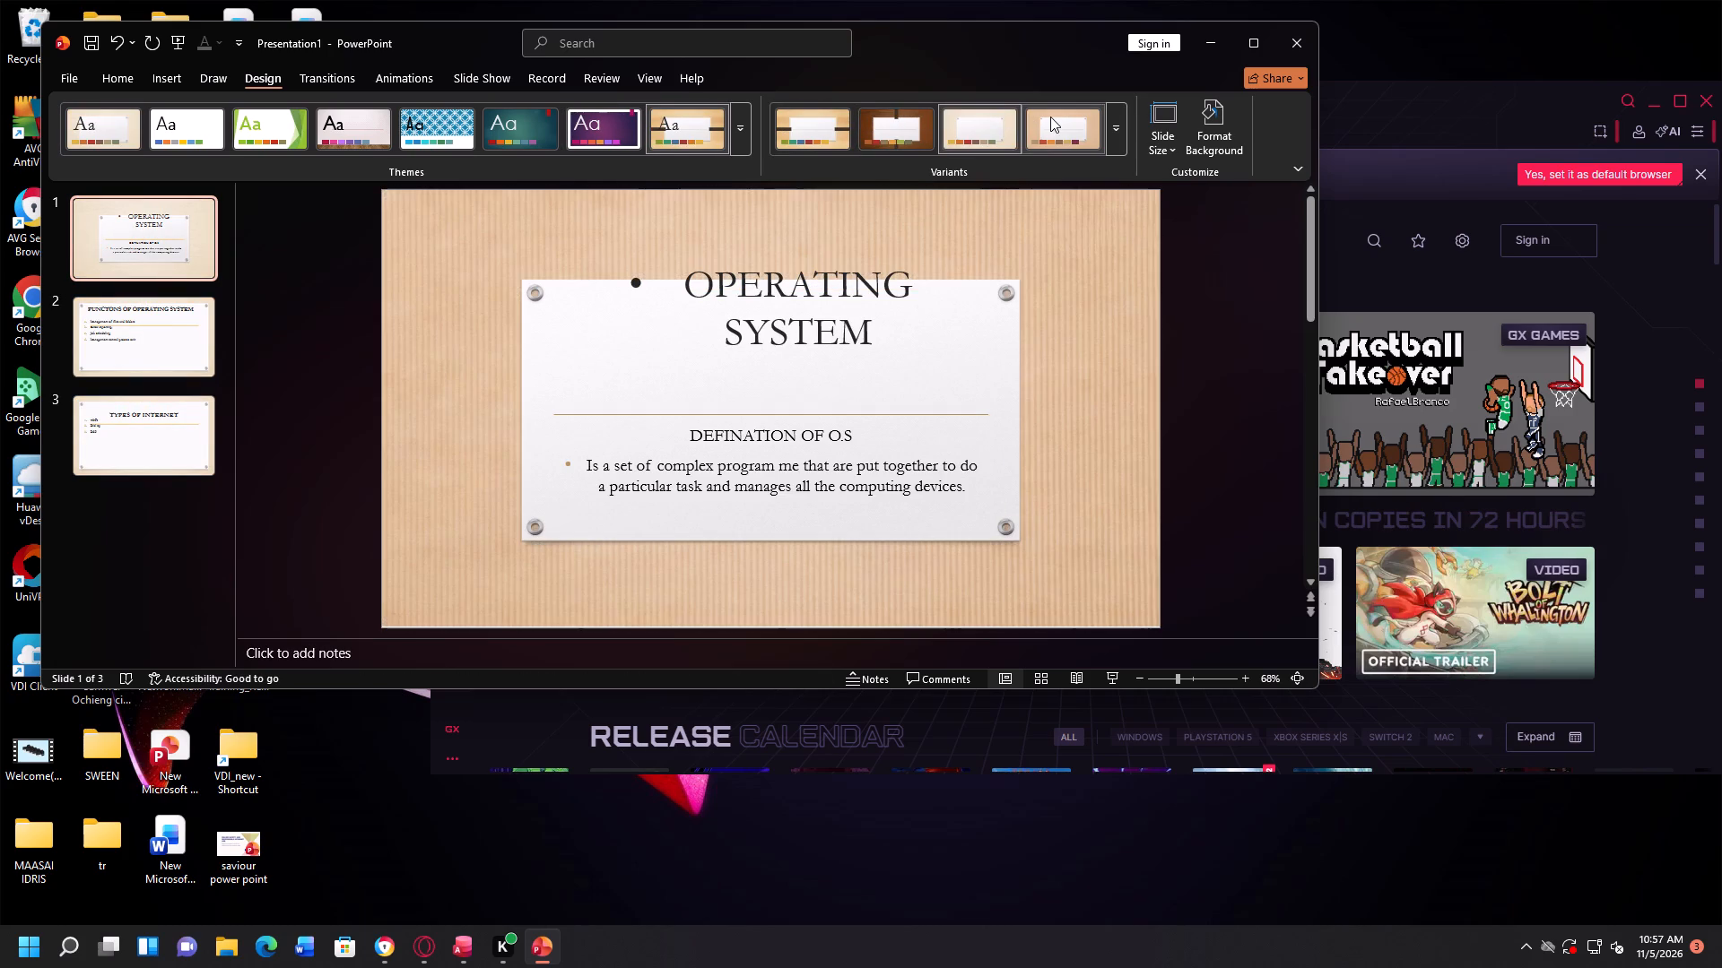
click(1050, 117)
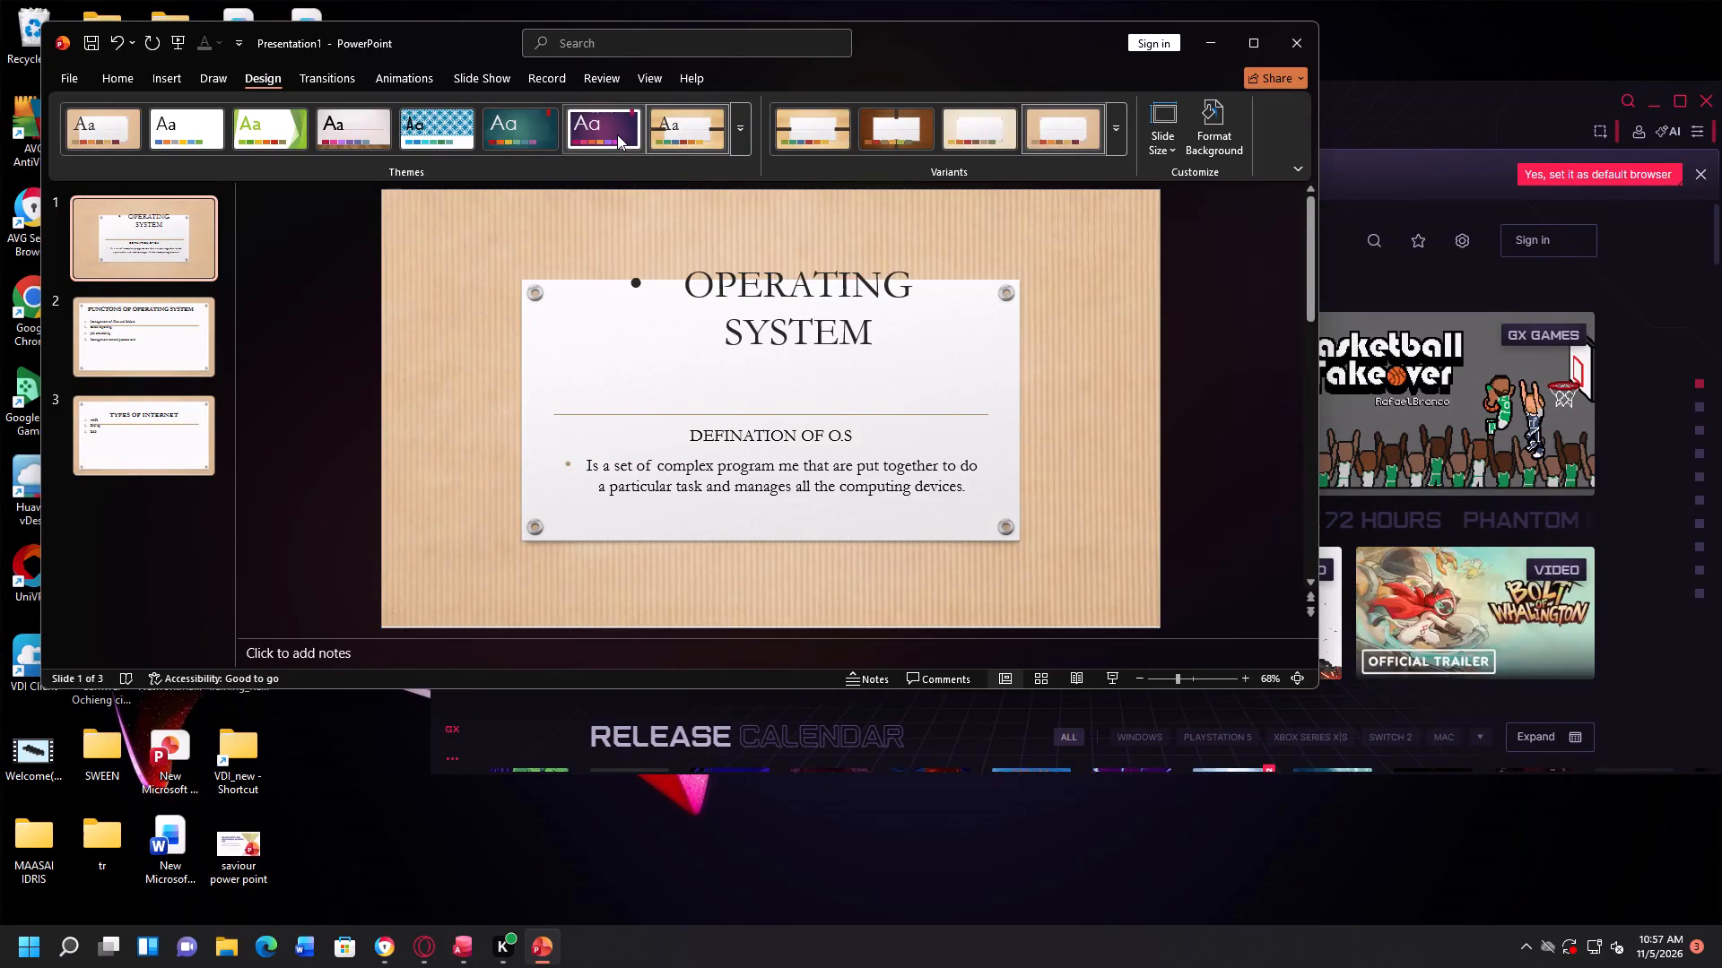
Apply the purple gradient theme with the white border and magenta tab to the presentation.
click(617, 134)
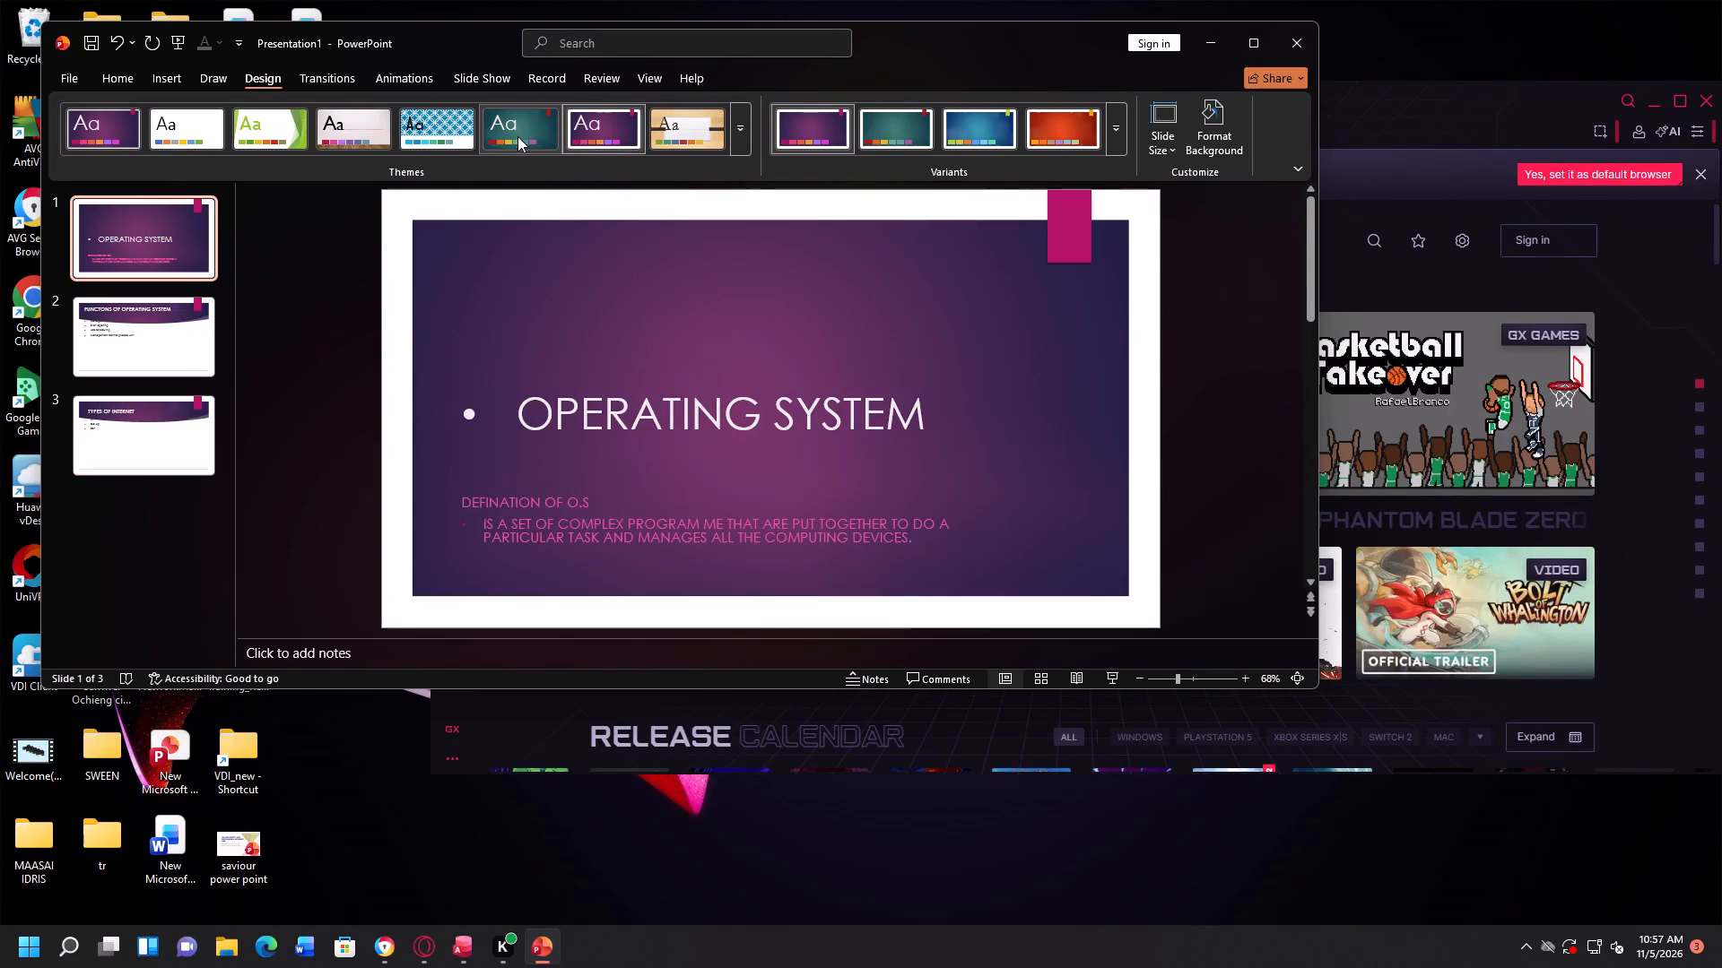
Apply the dark teal theme with the red ribbon to the whole presentation.
click(518, 135)
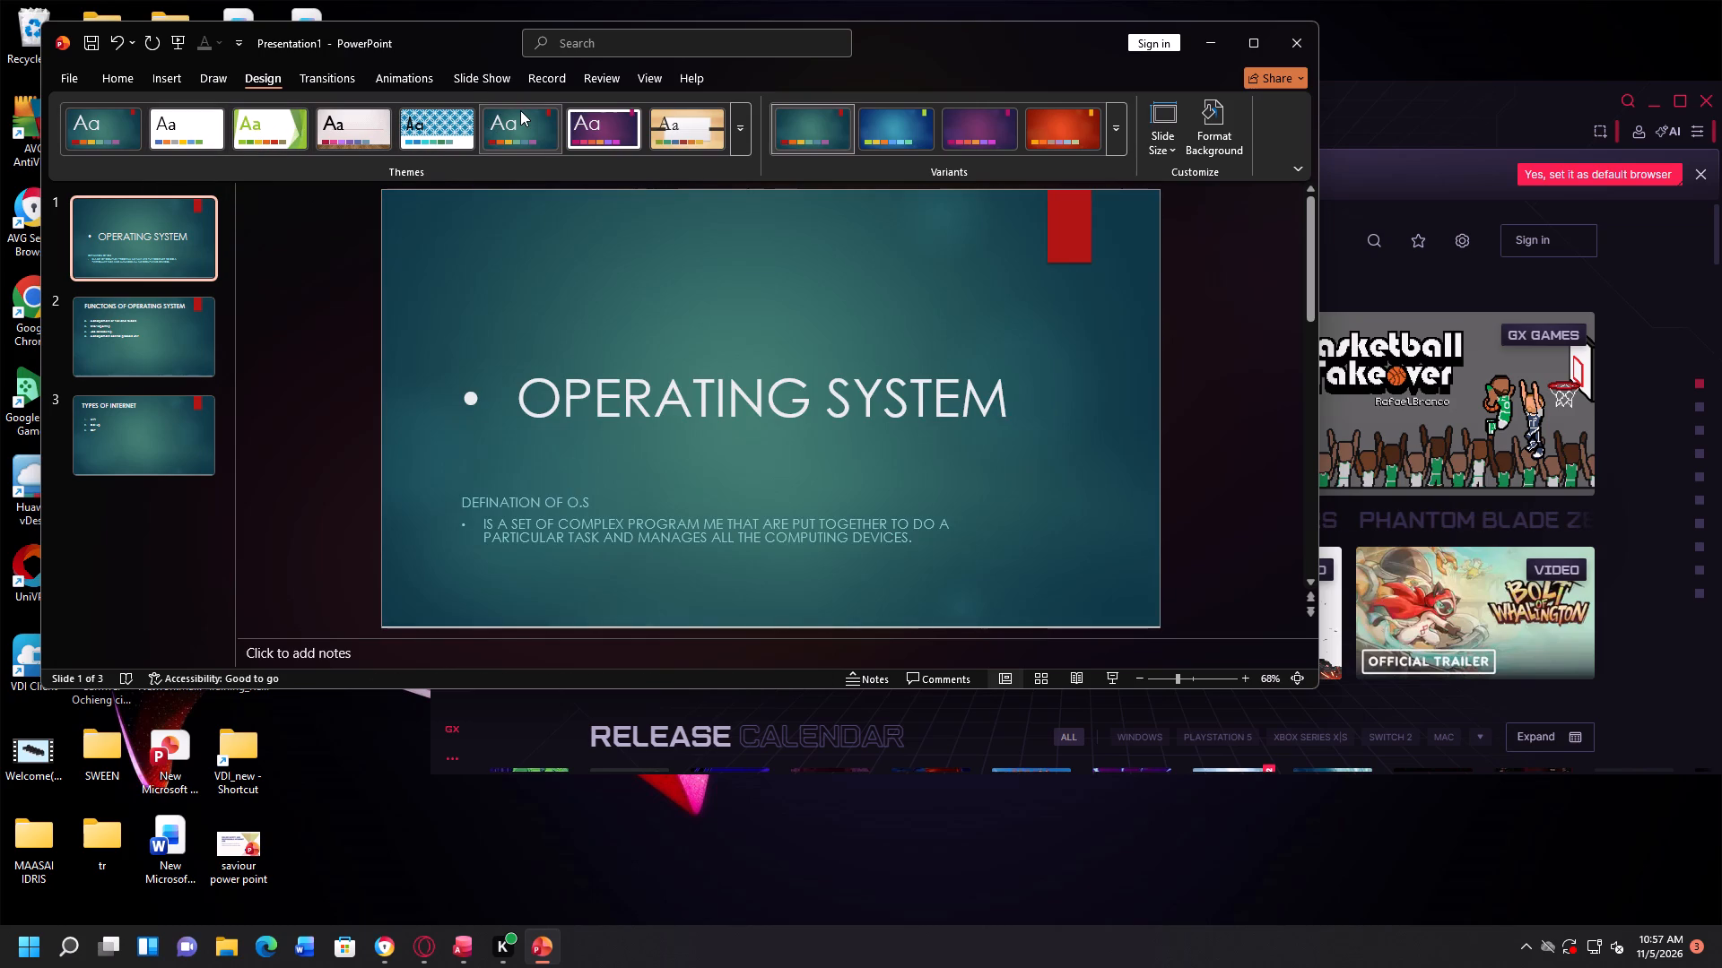
click(520, 110)
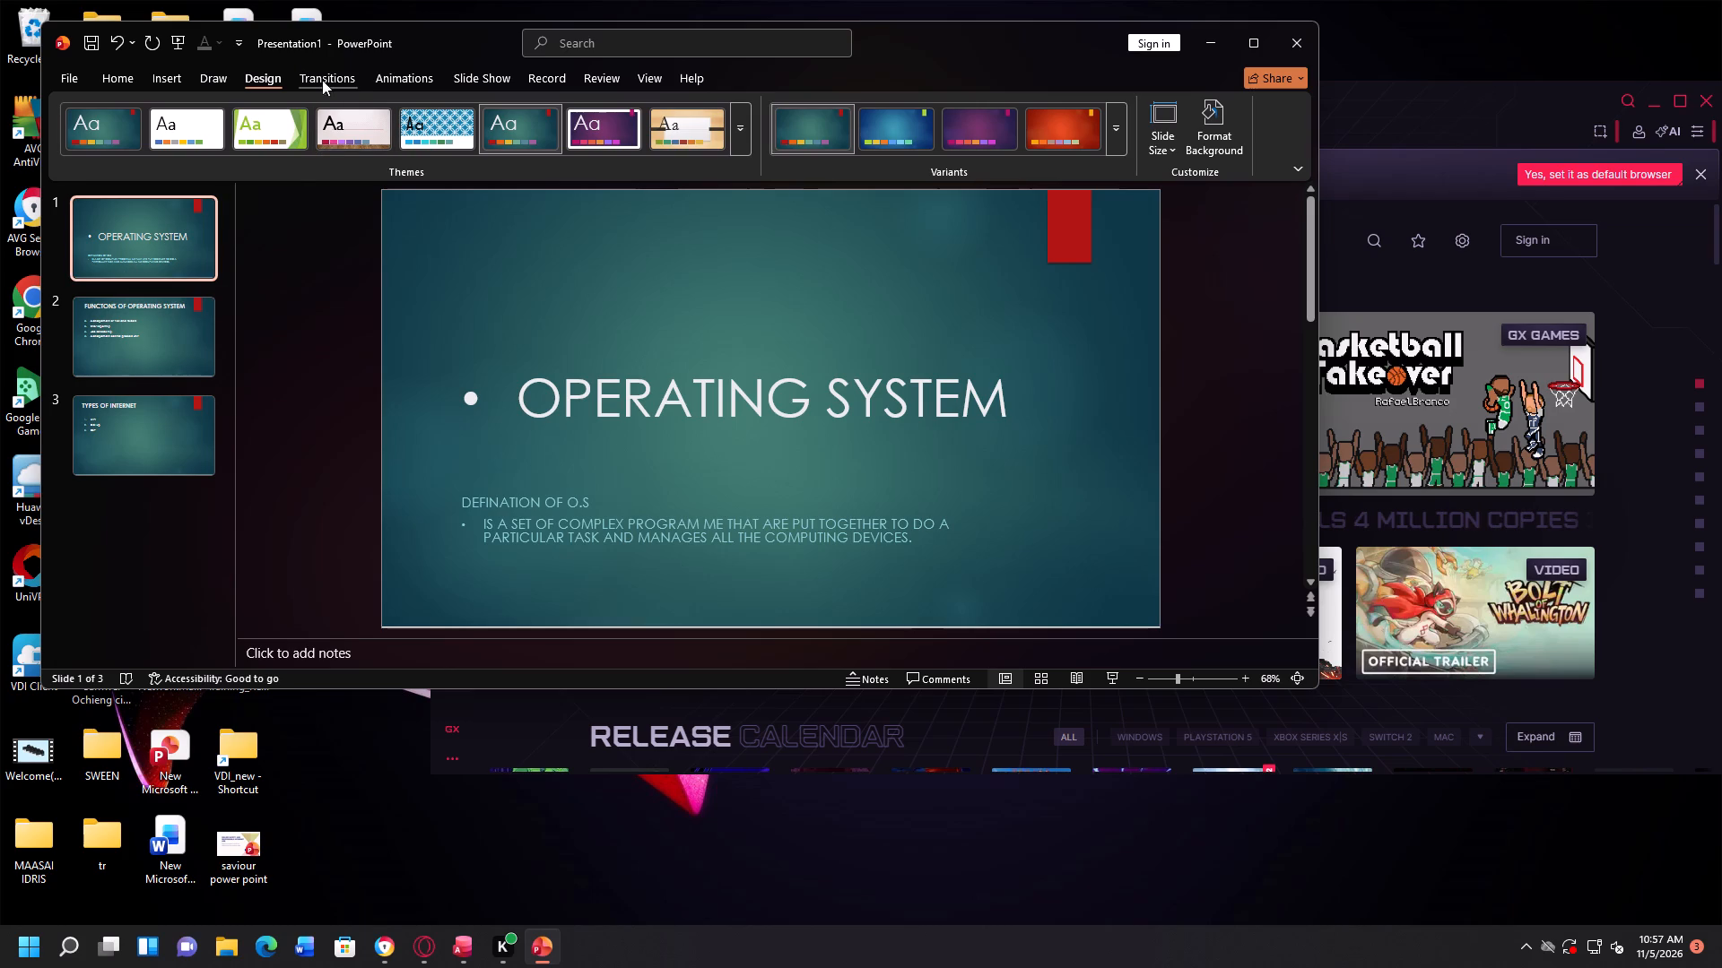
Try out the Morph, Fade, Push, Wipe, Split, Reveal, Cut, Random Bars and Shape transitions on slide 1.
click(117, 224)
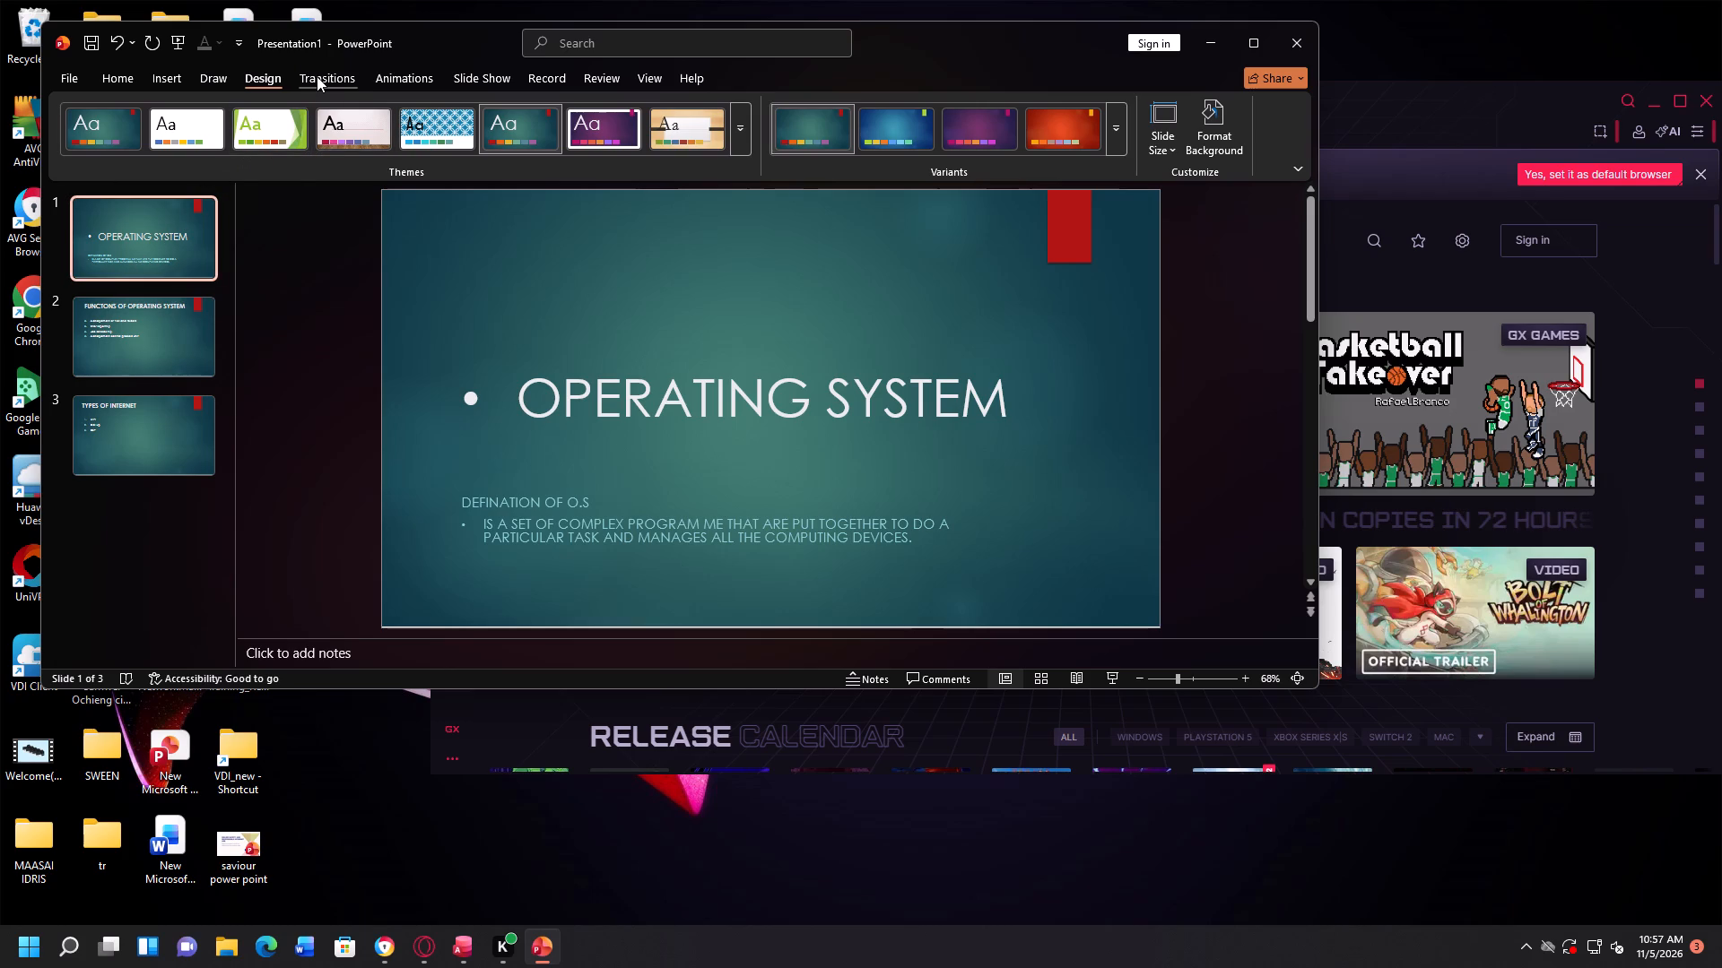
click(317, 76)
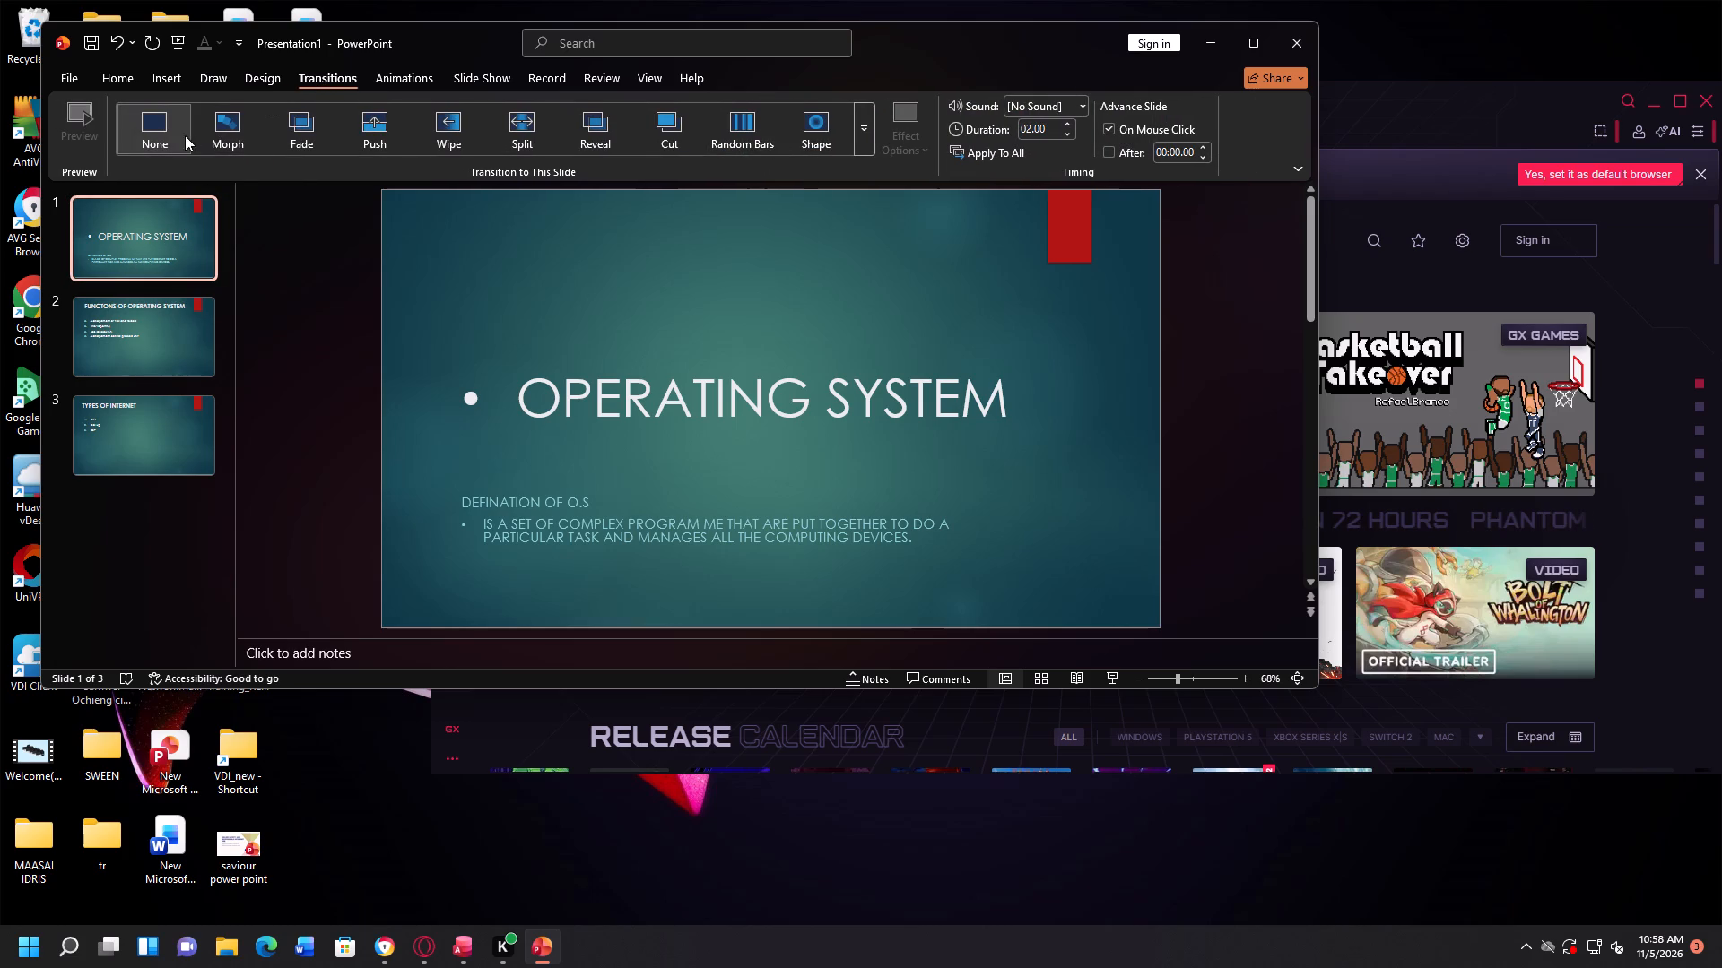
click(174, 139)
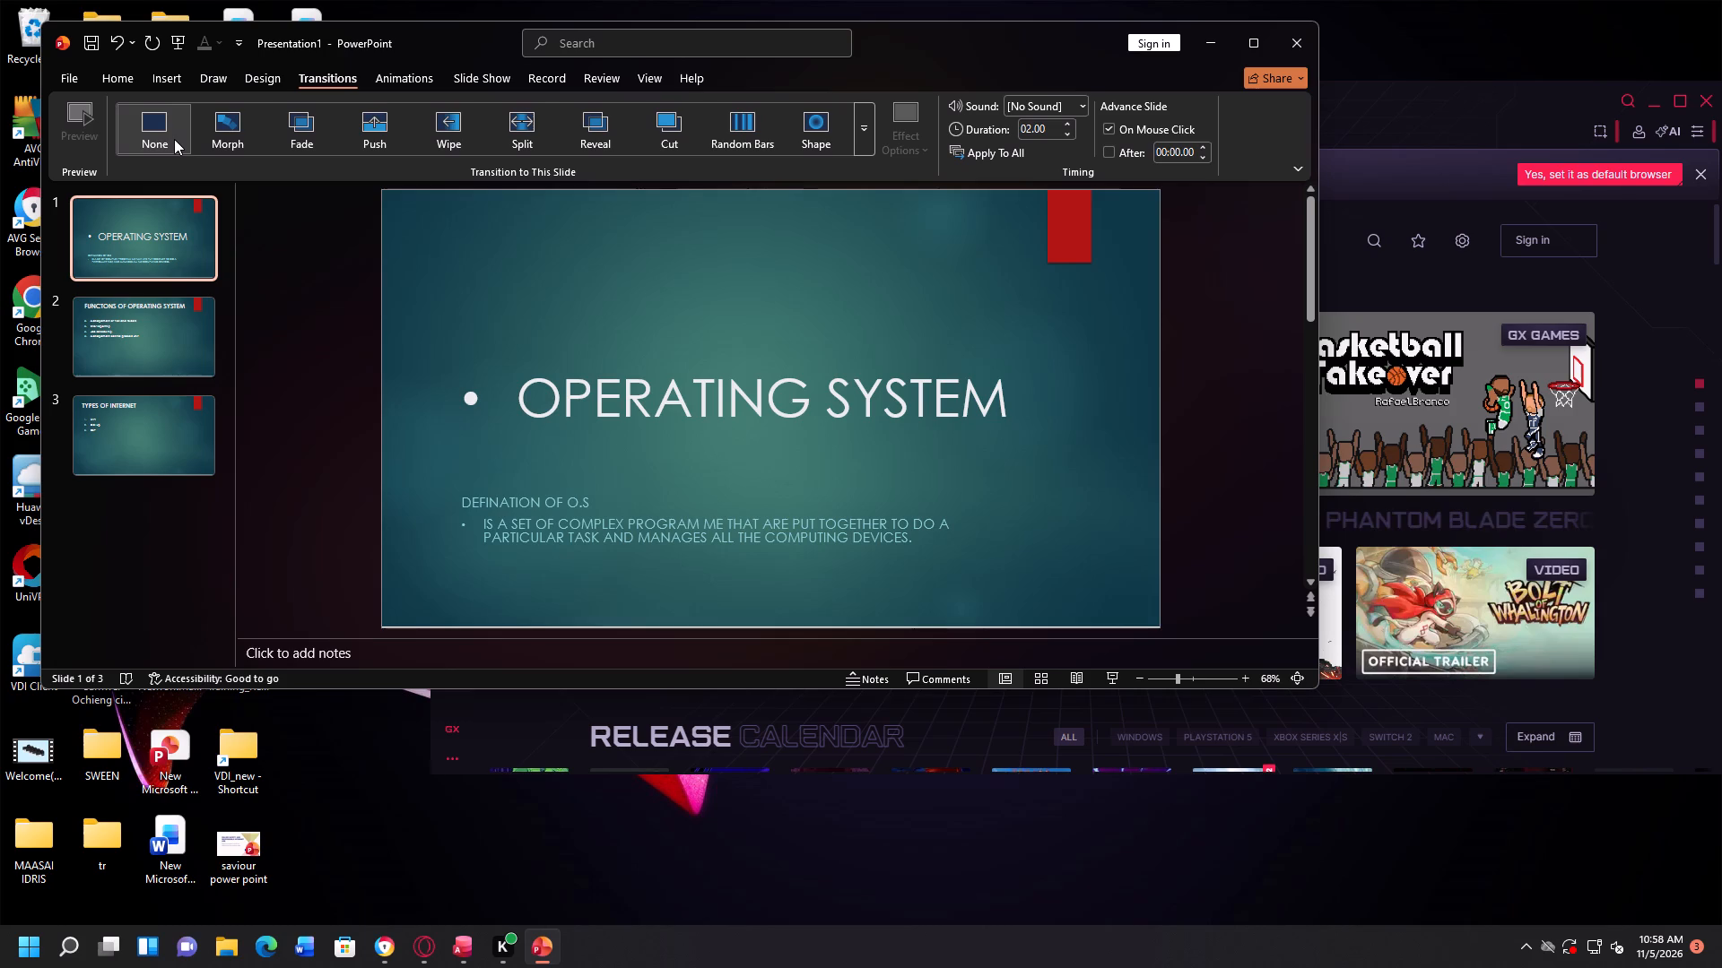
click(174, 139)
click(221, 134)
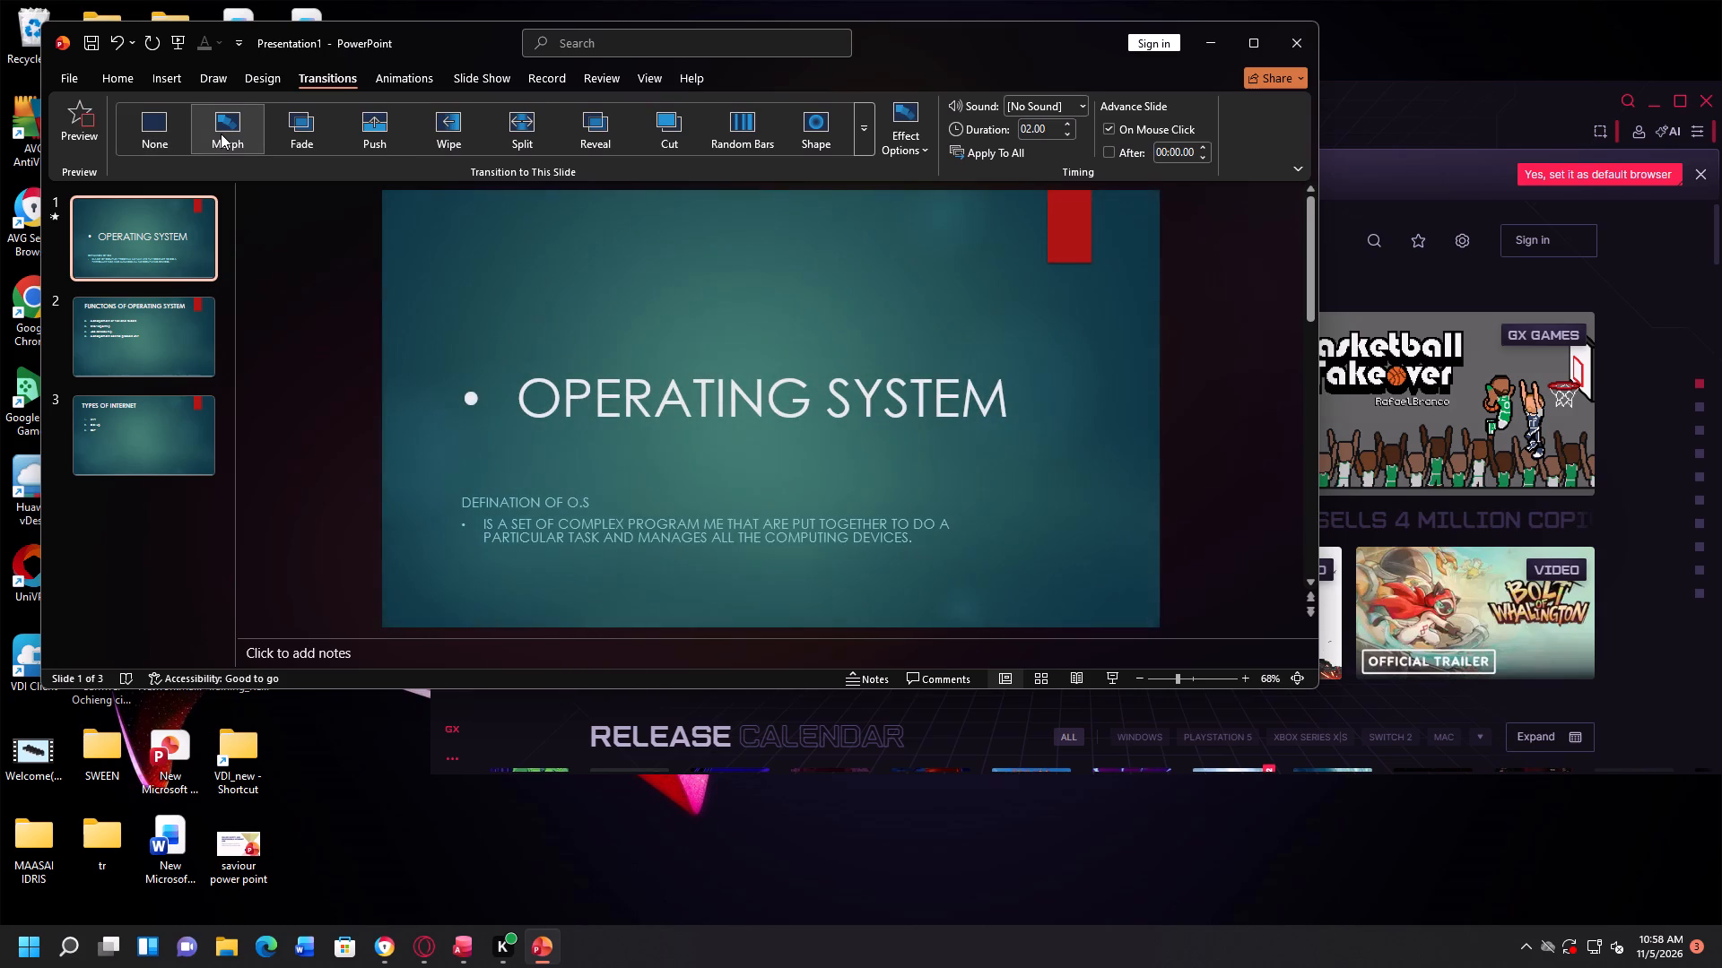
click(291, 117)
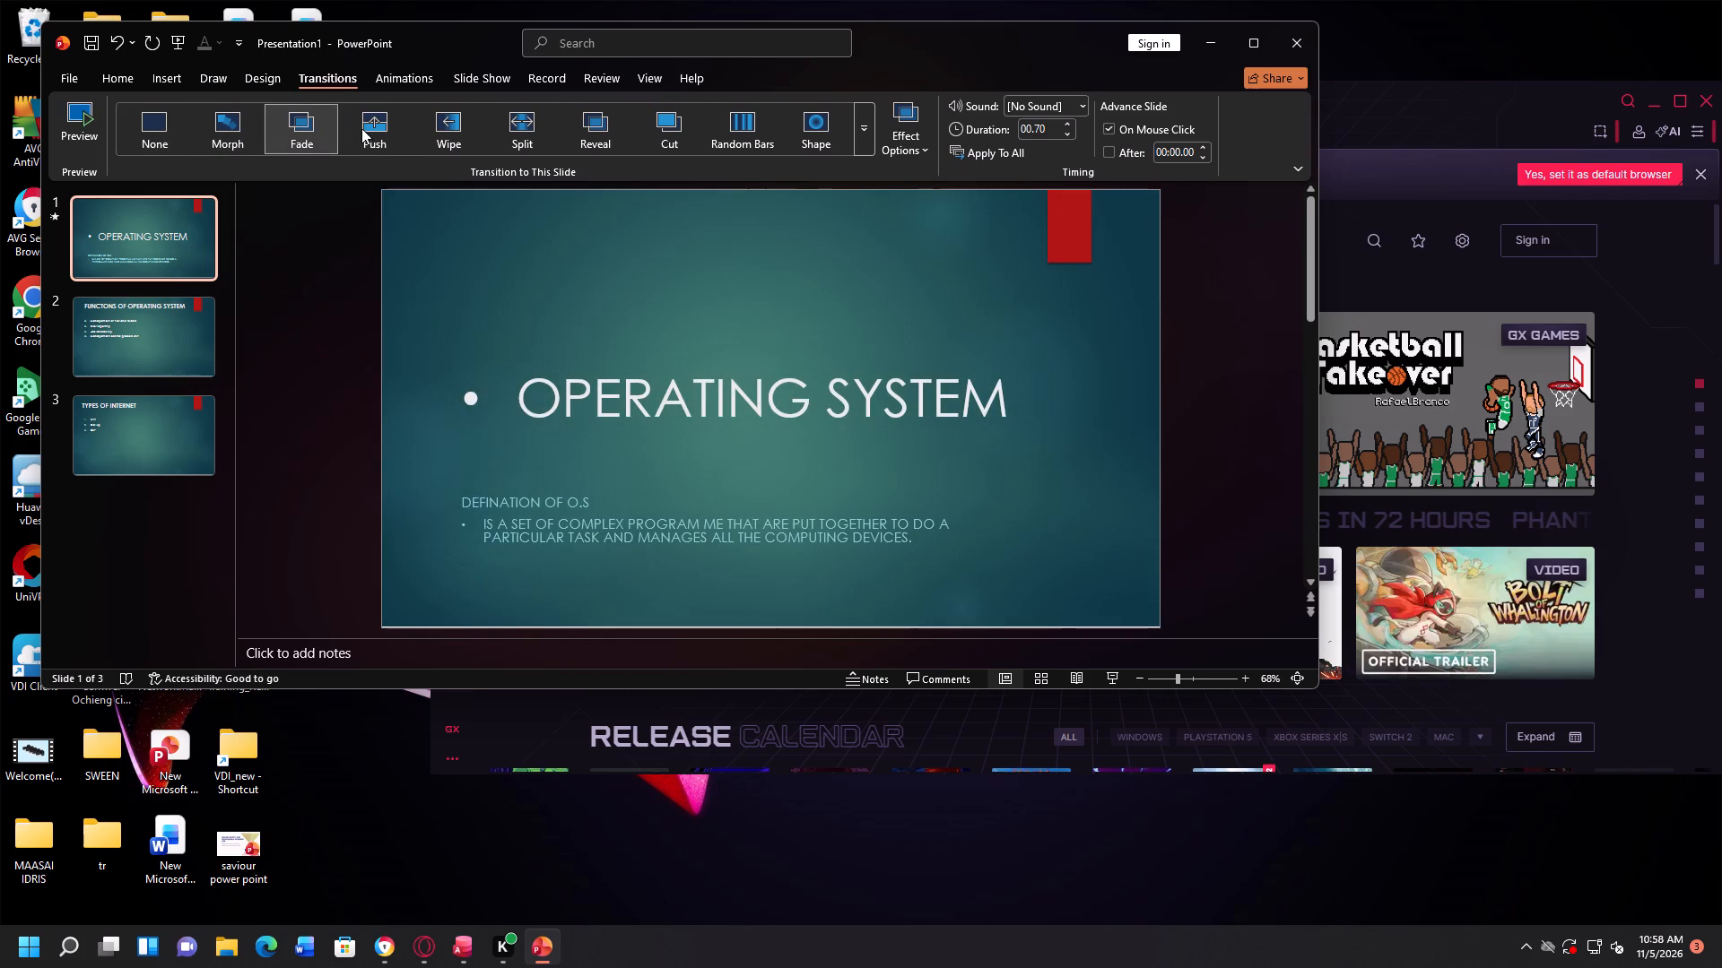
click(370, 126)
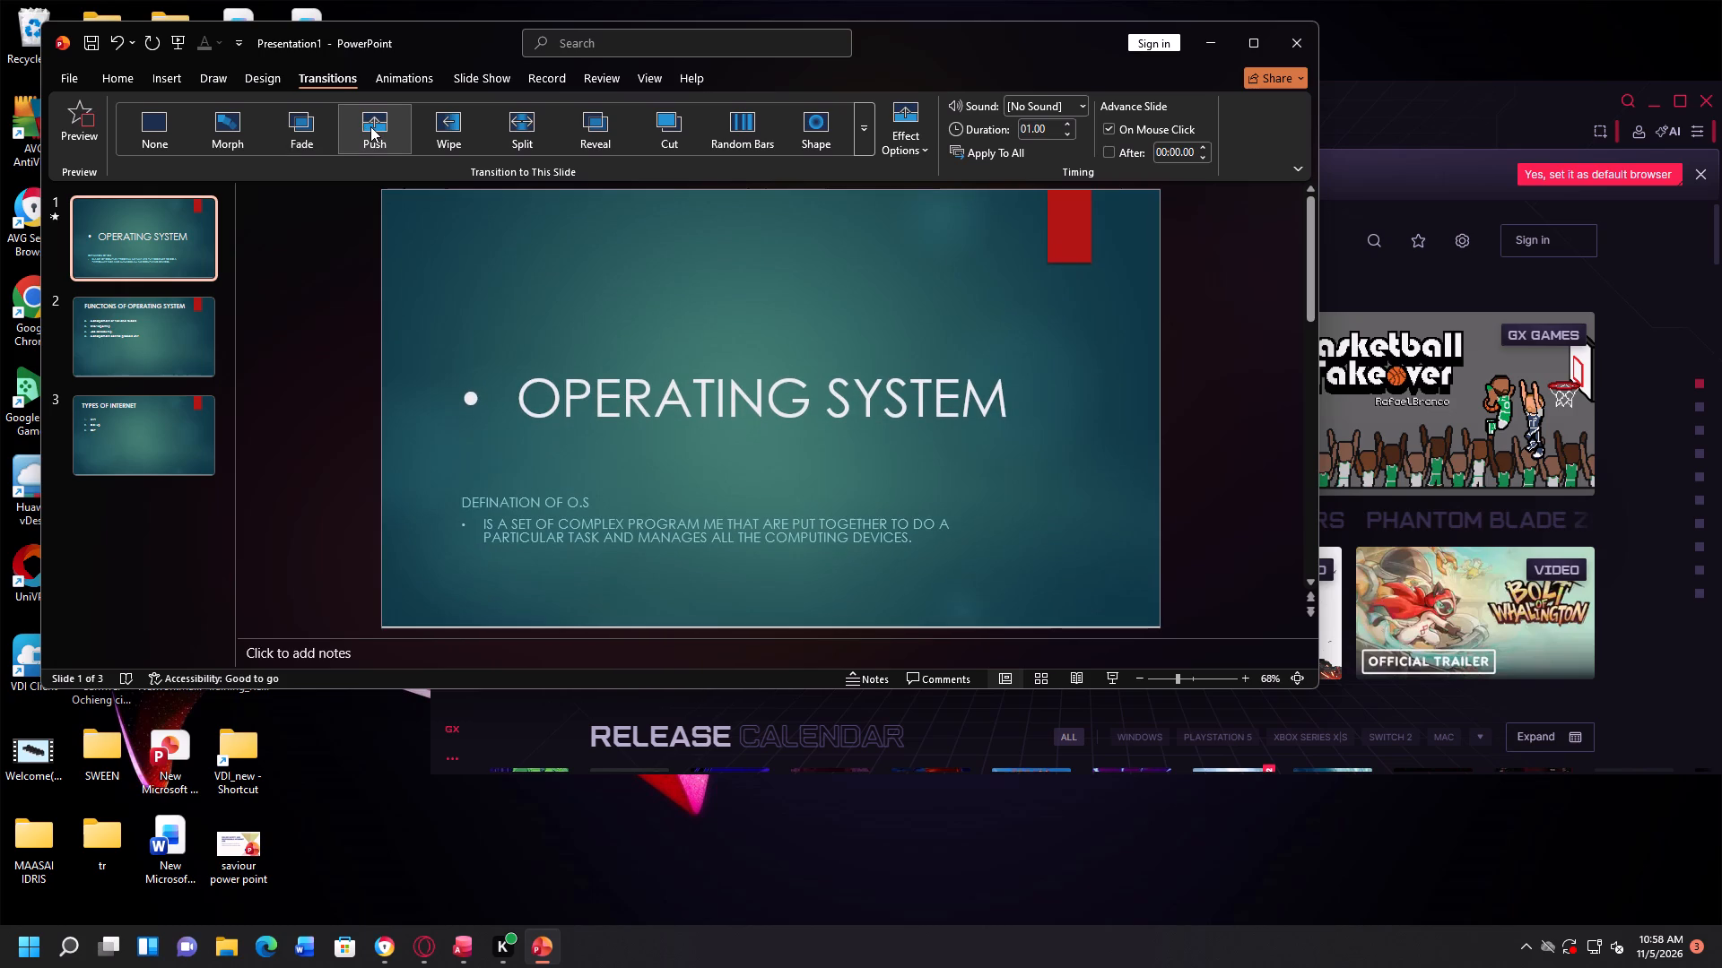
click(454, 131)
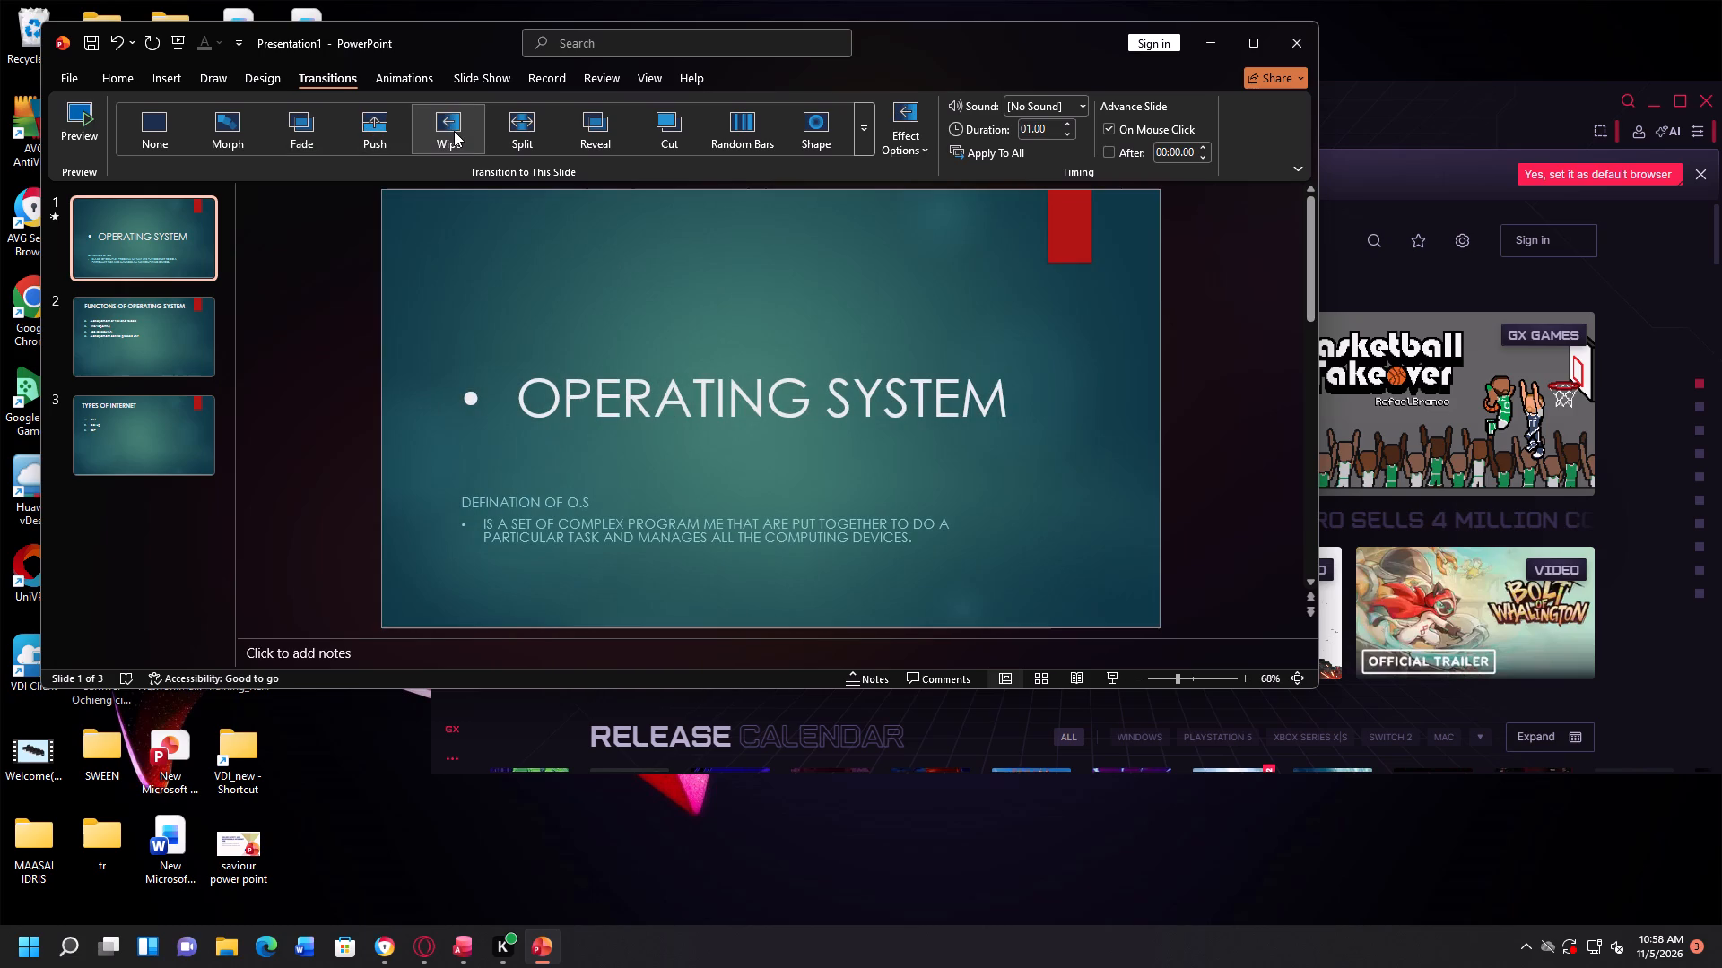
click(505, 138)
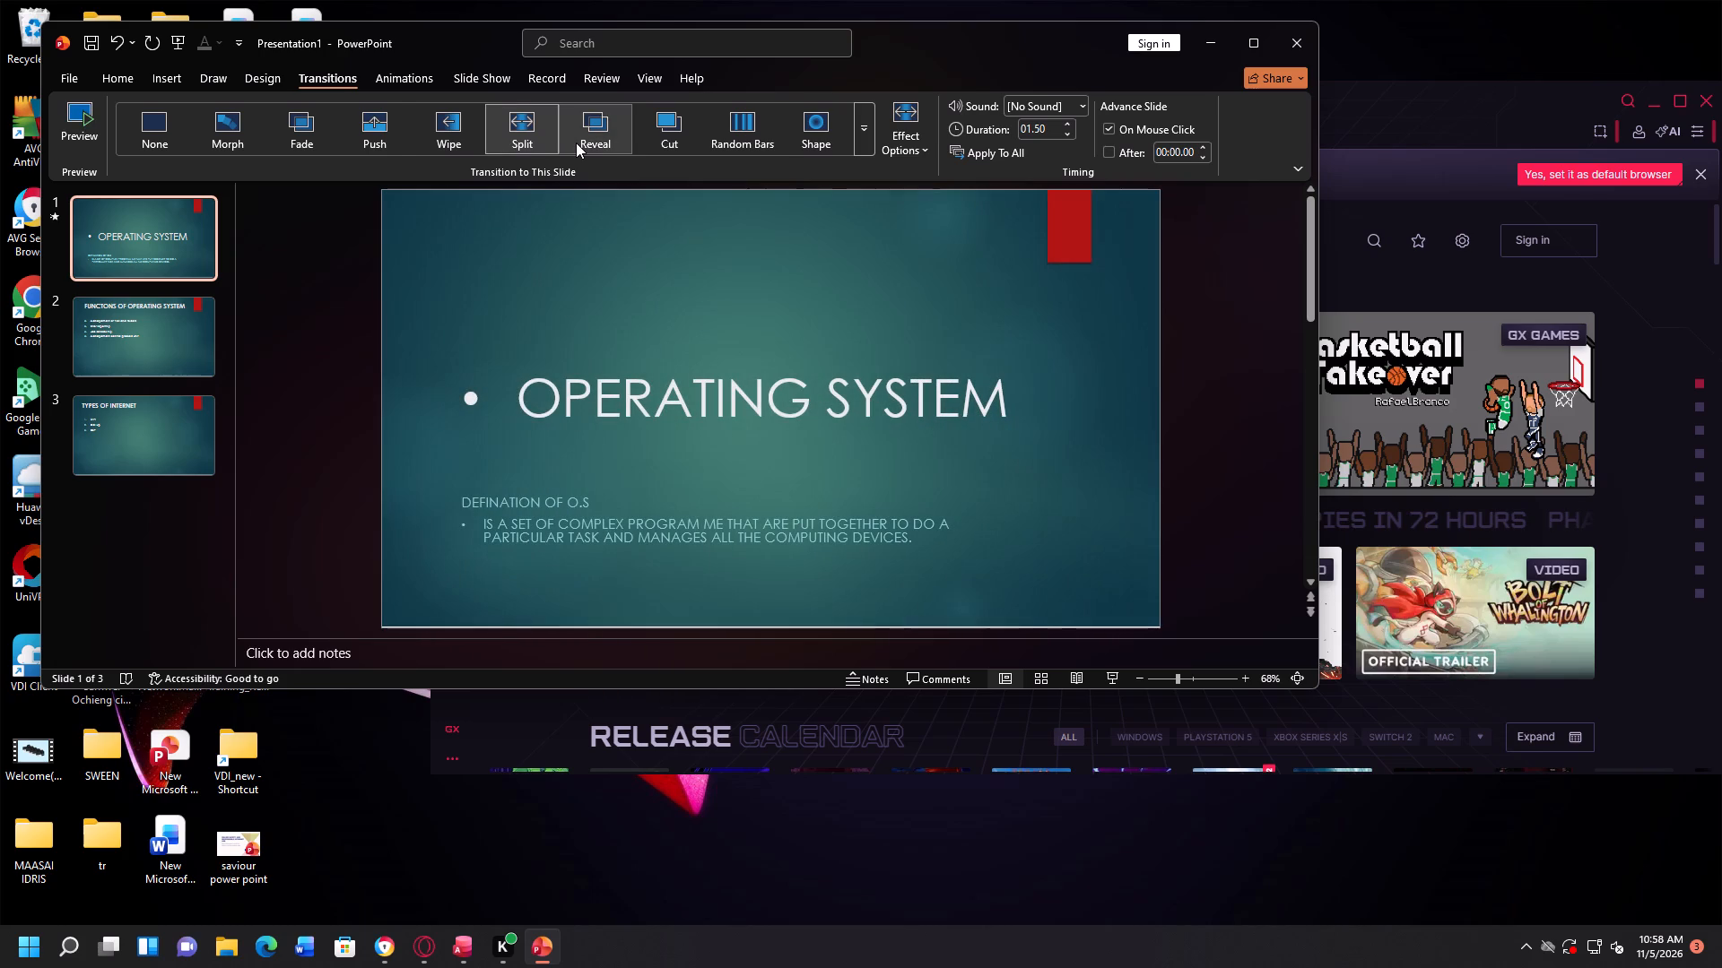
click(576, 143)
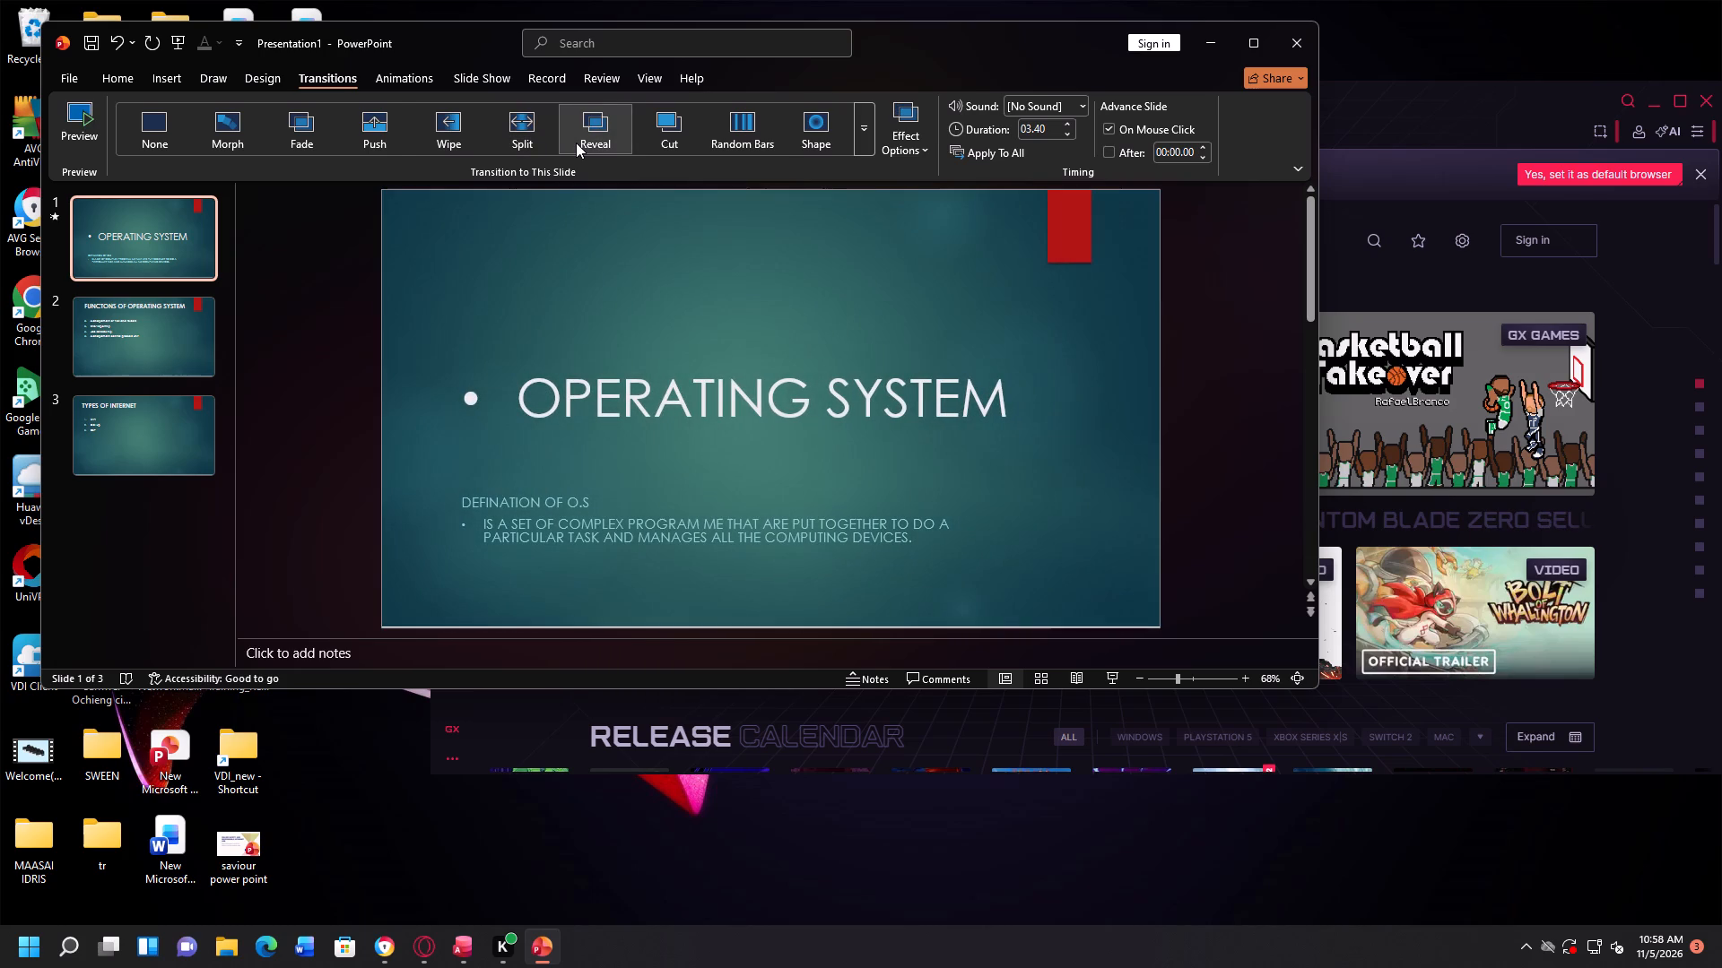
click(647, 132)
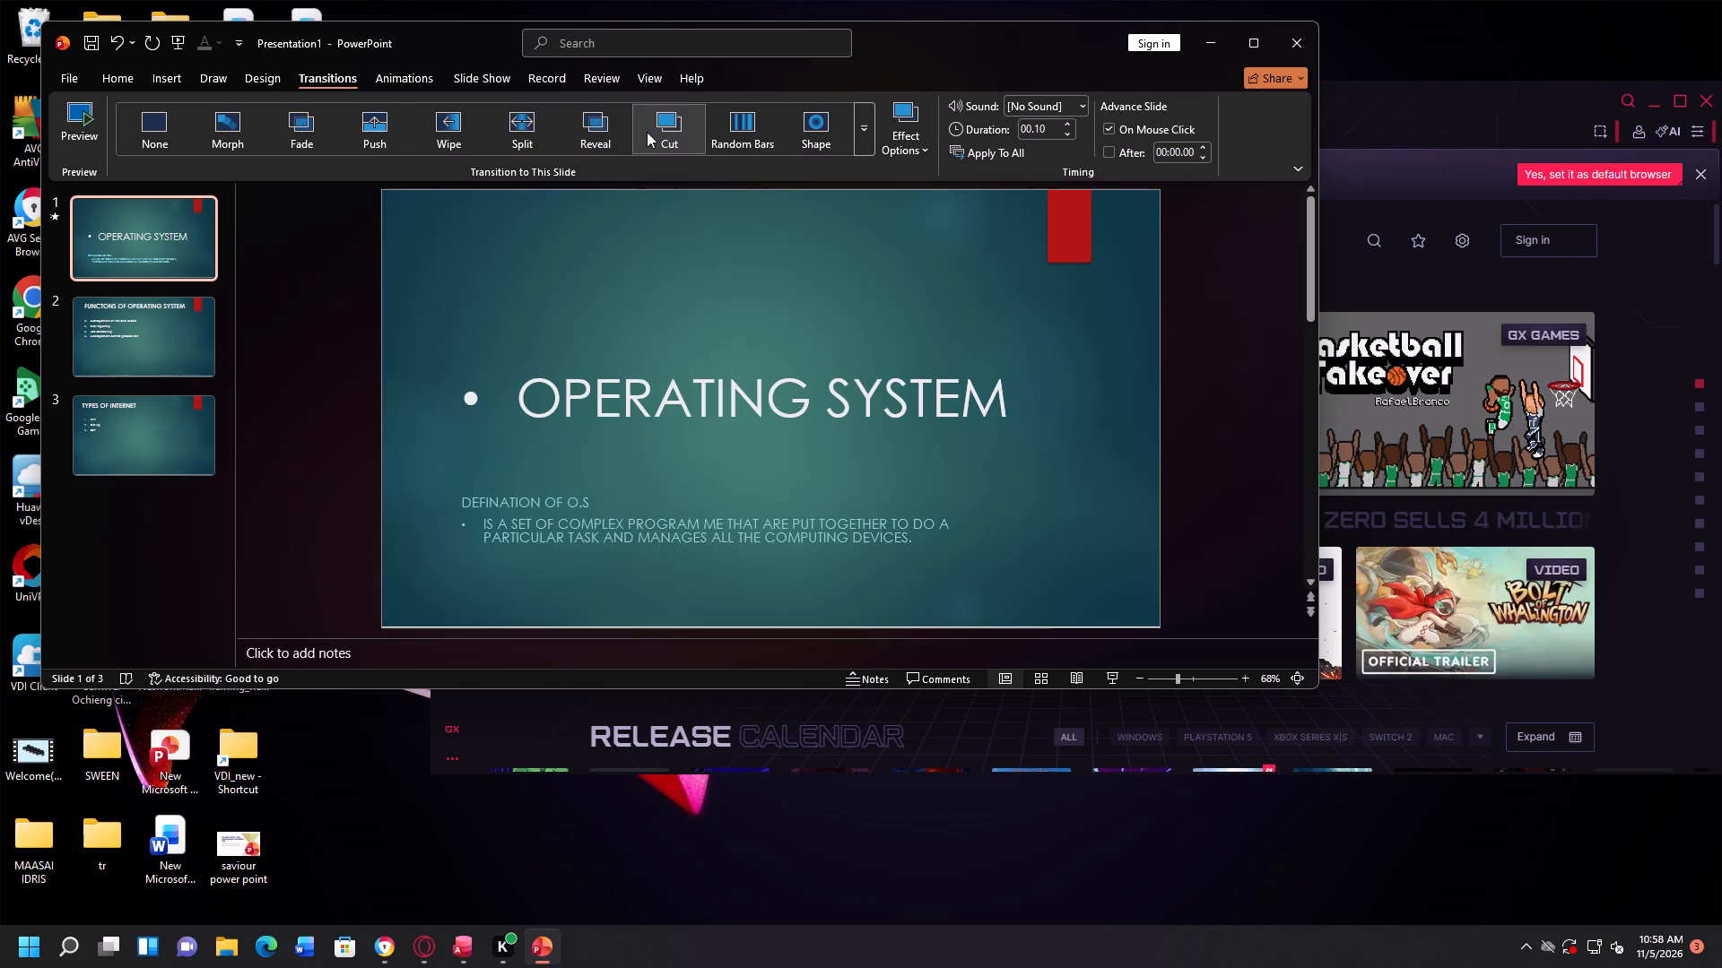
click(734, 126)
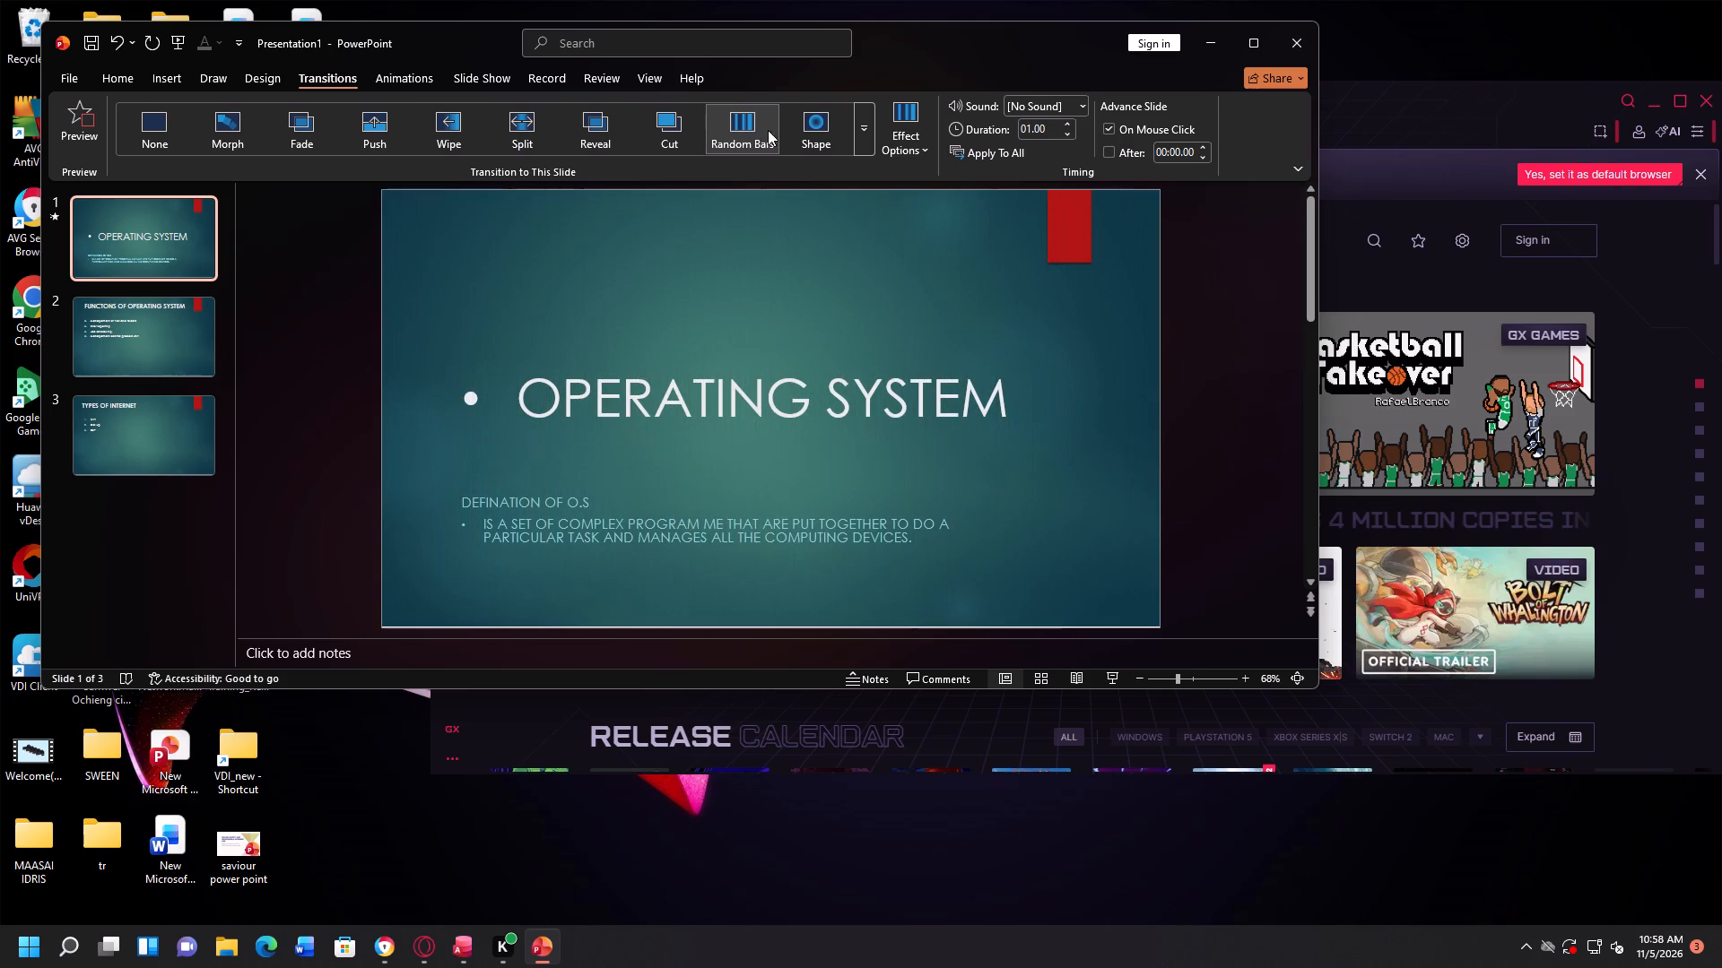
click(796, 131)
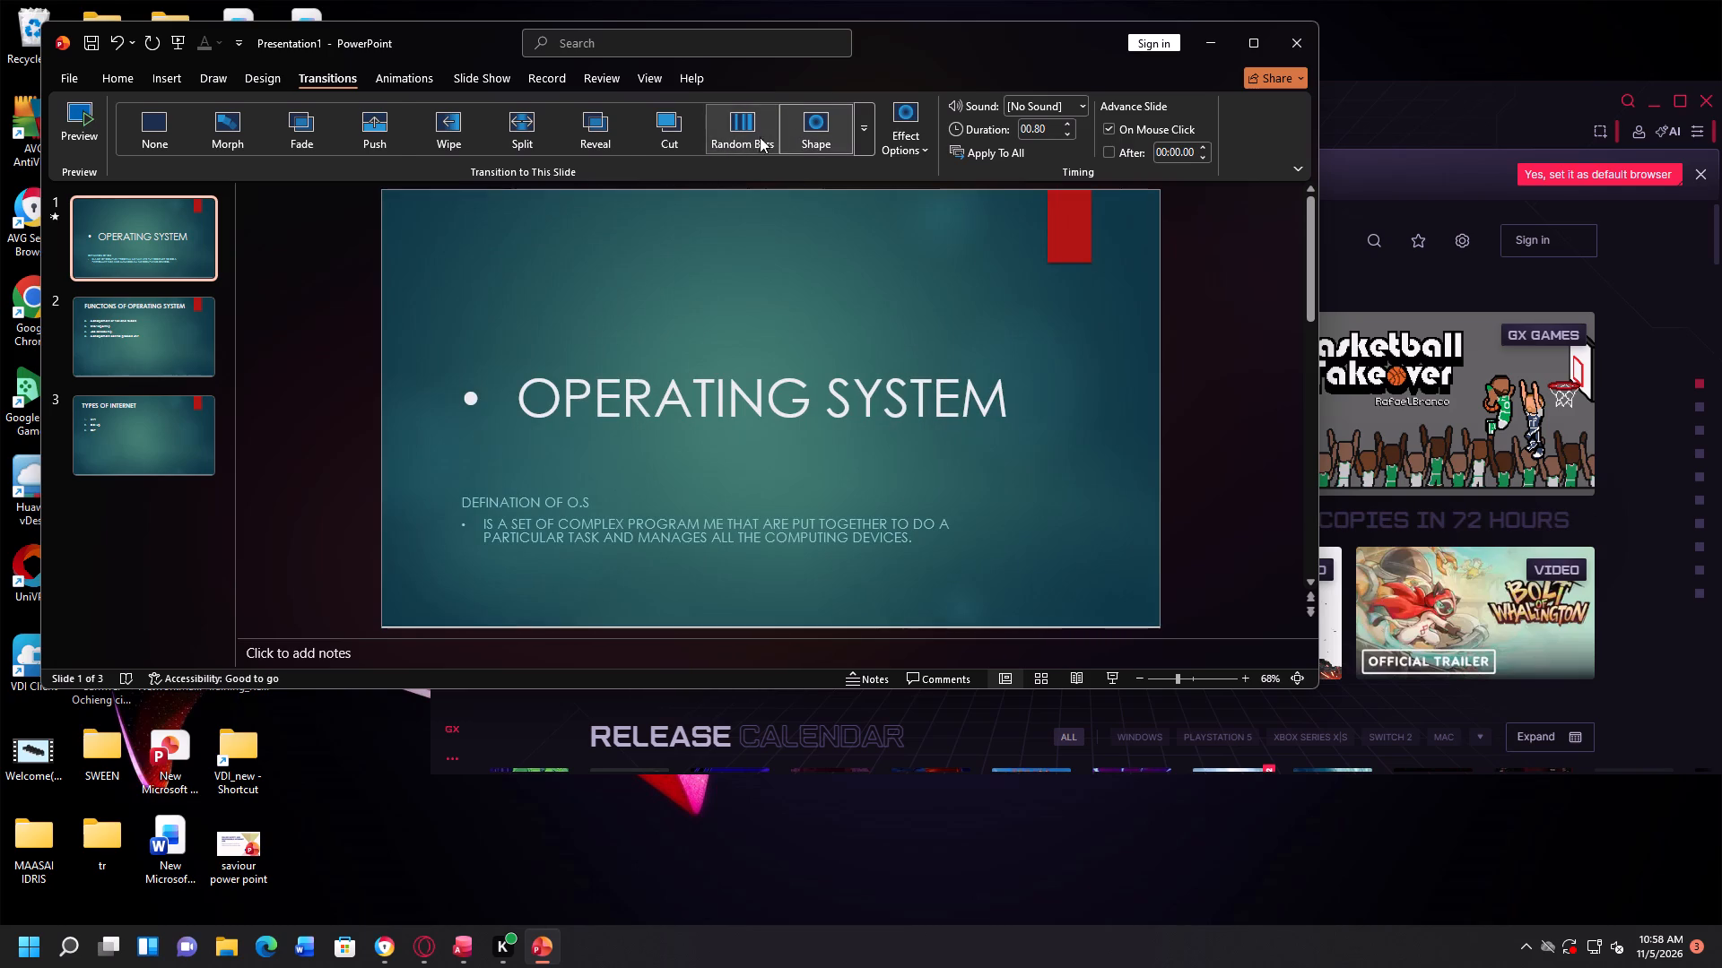
Apply the Reveal transition to slide 1.
click(599, 128)
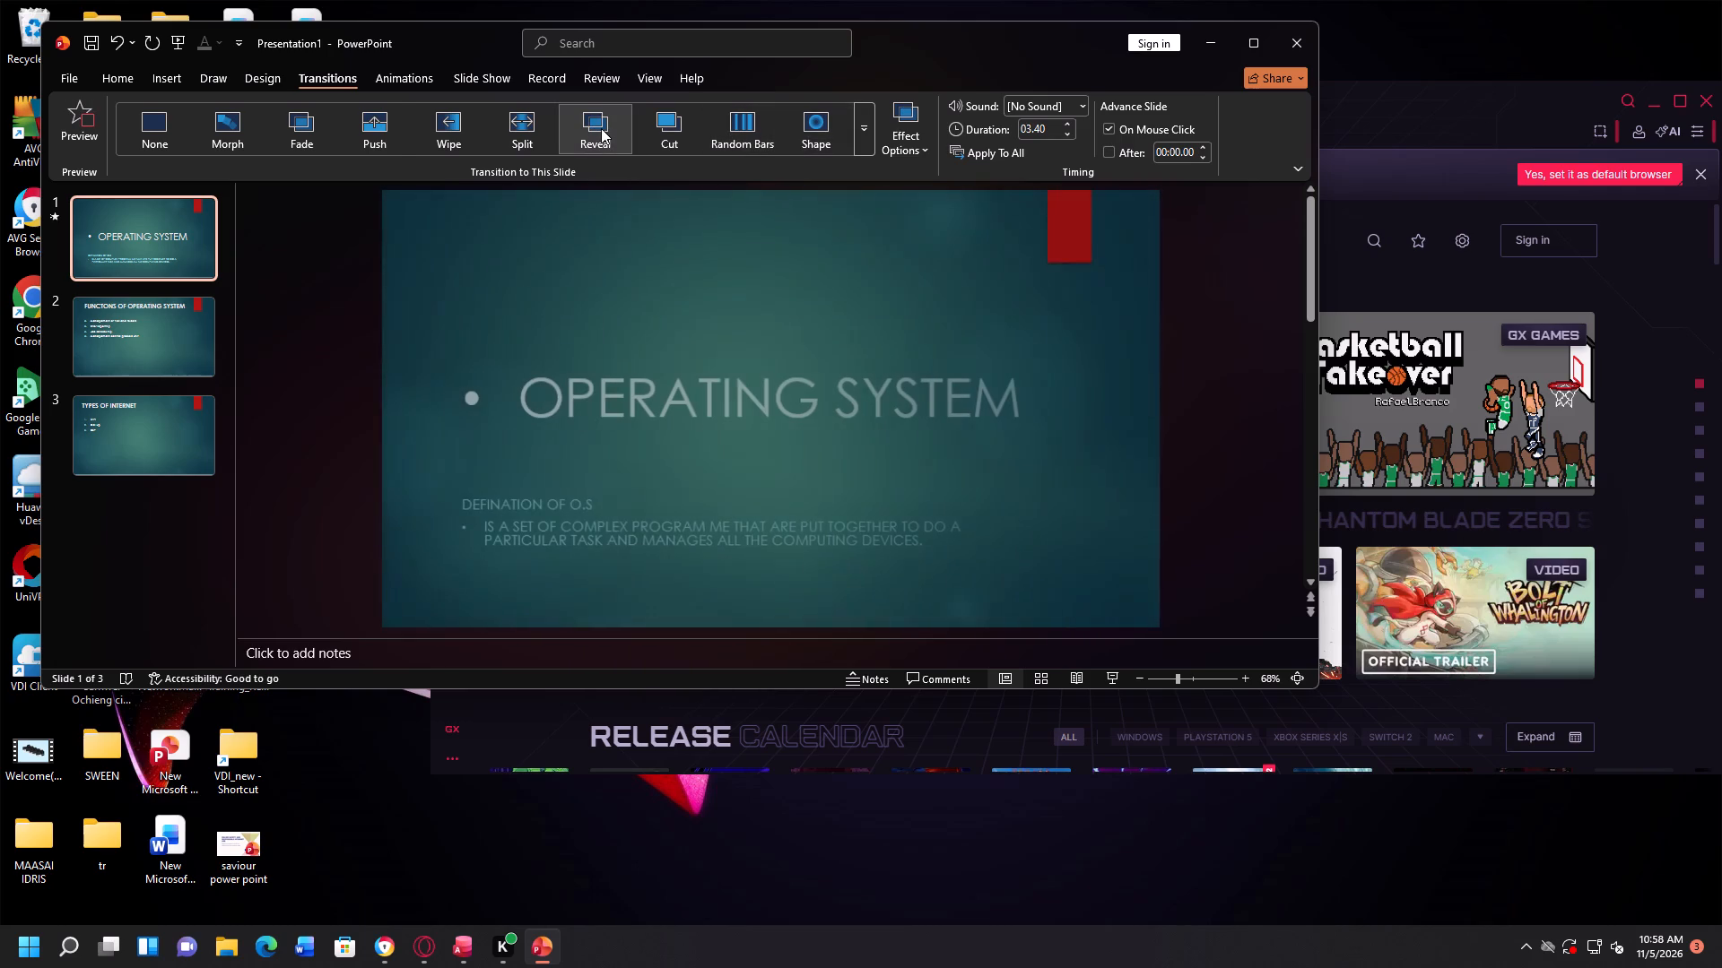
Apply the Crush transition to slide 2, the functions of operating system slide.
click(159, 342)
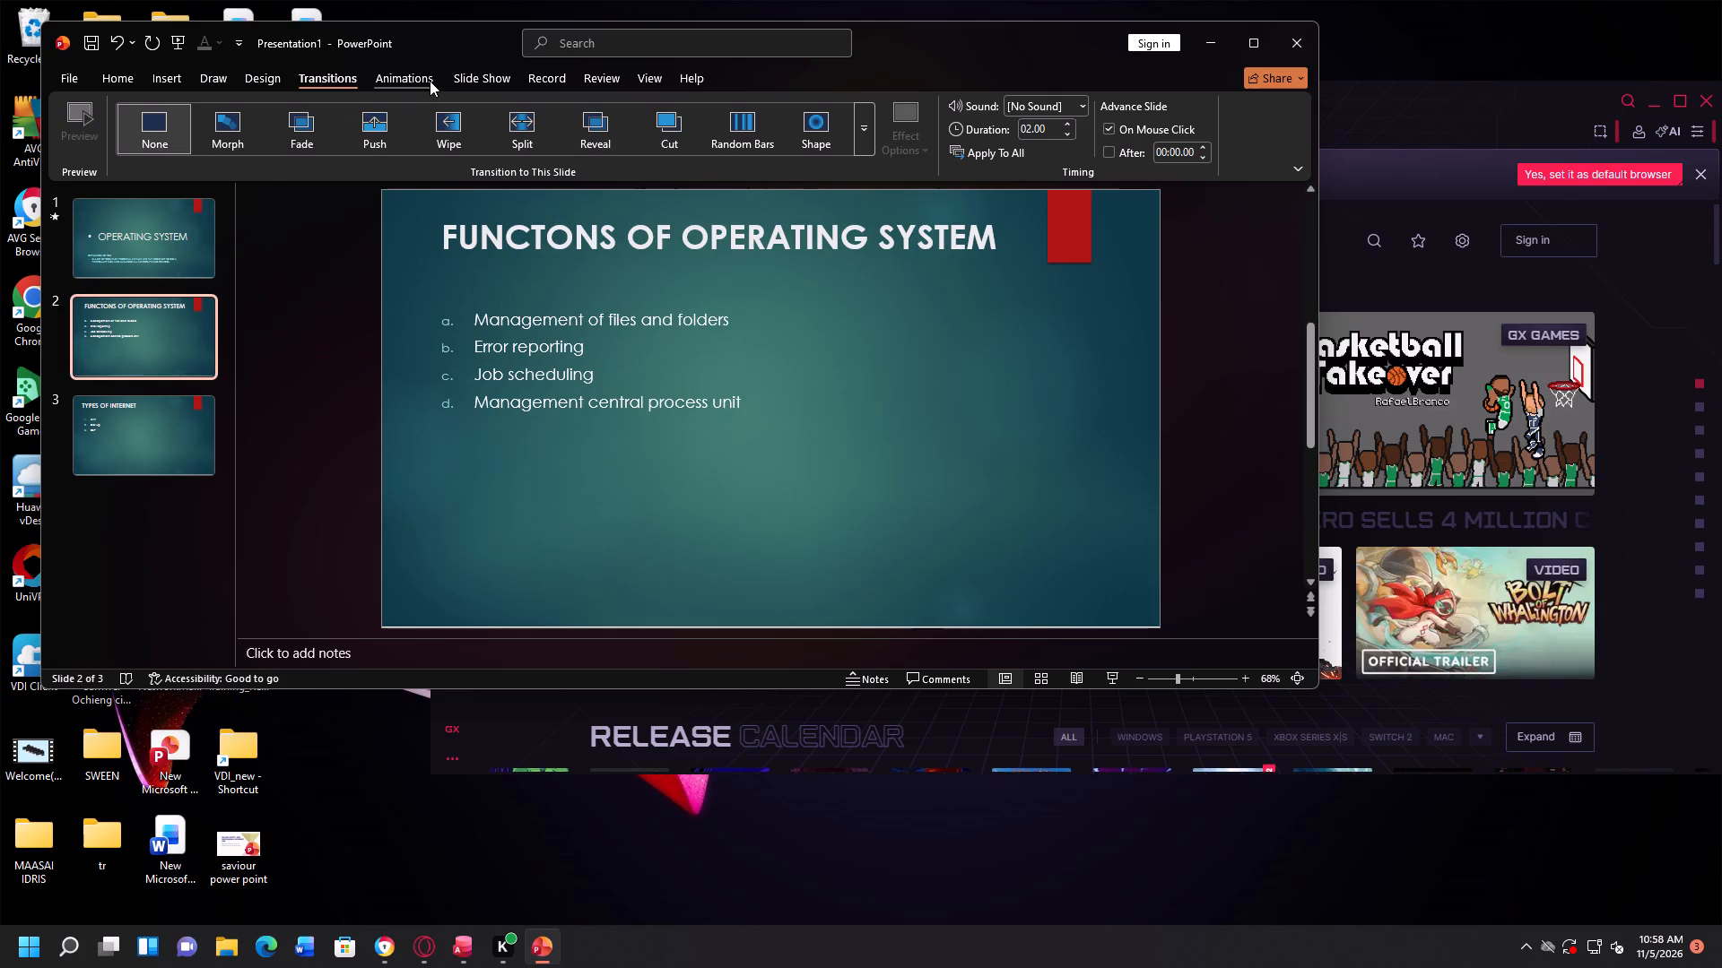
click(430, 81)
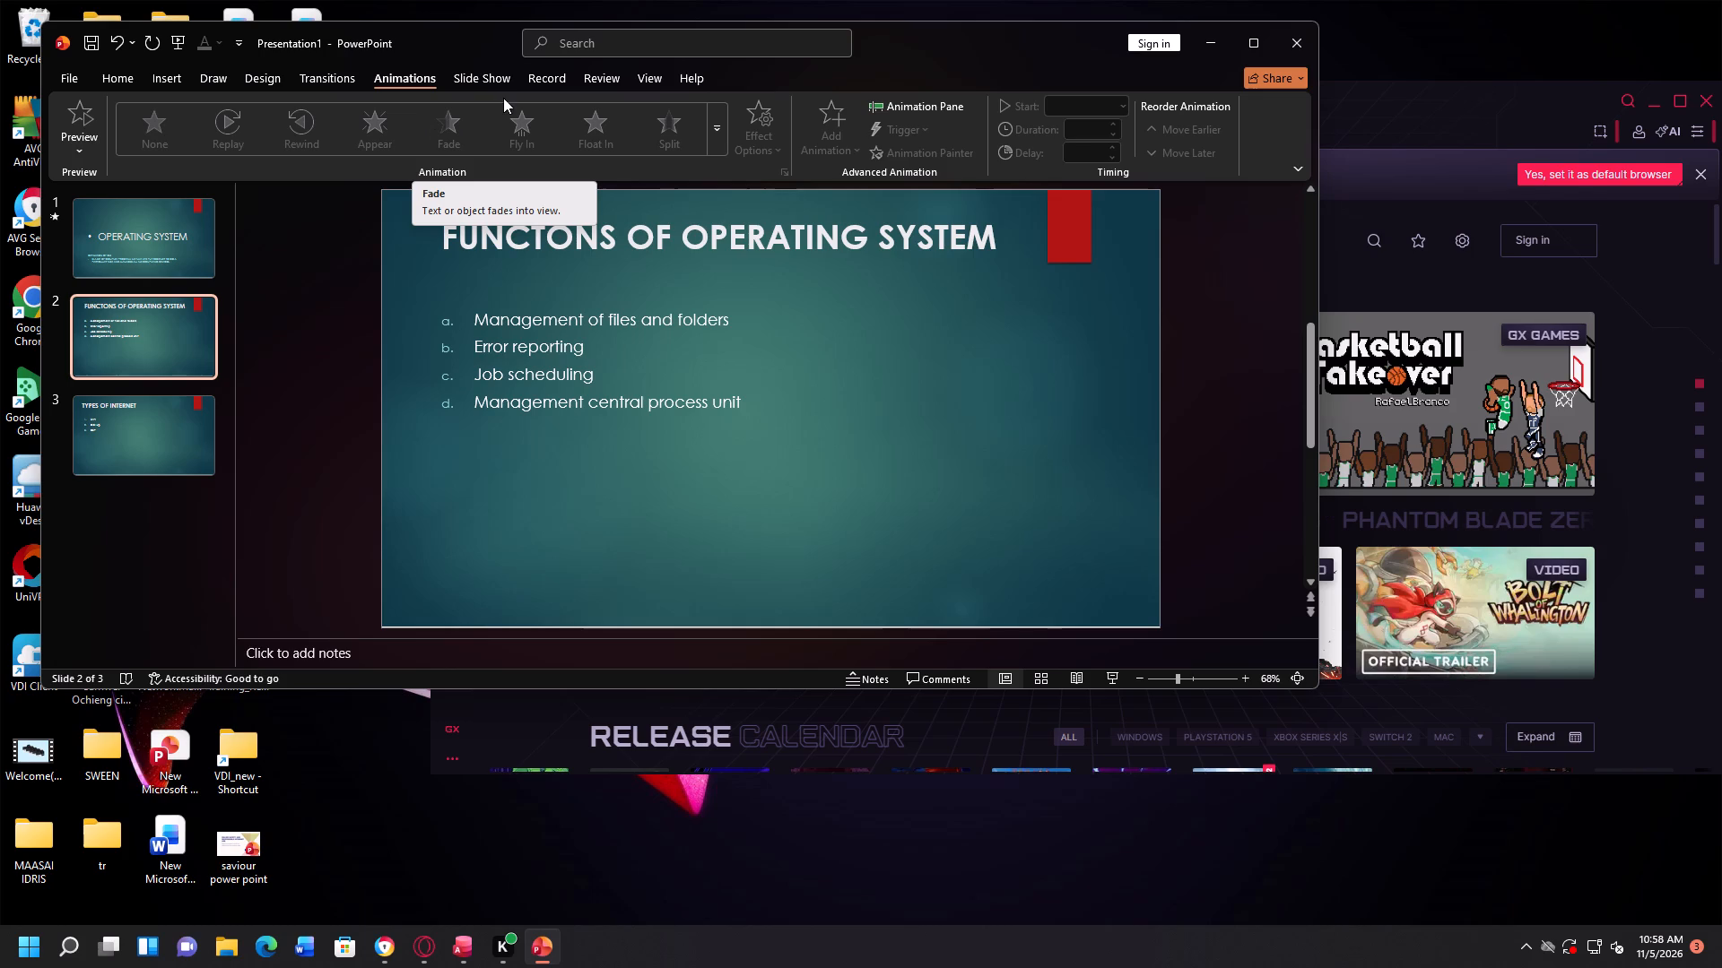
click(492, 73)
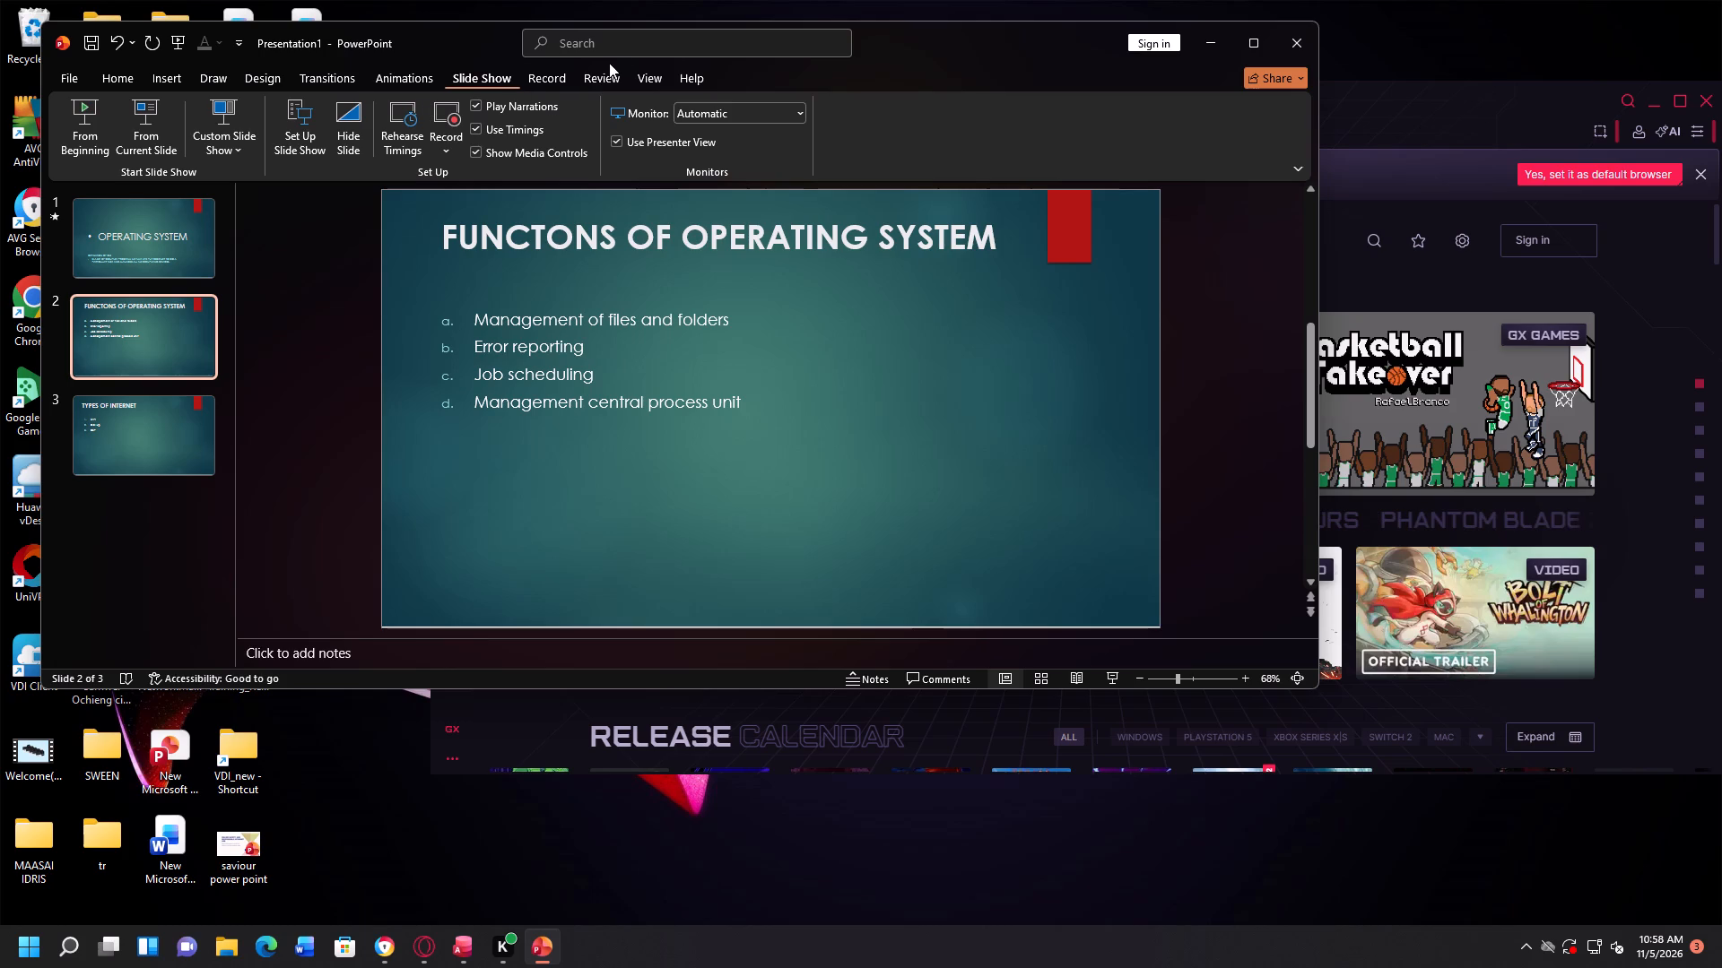
click(310, 78)
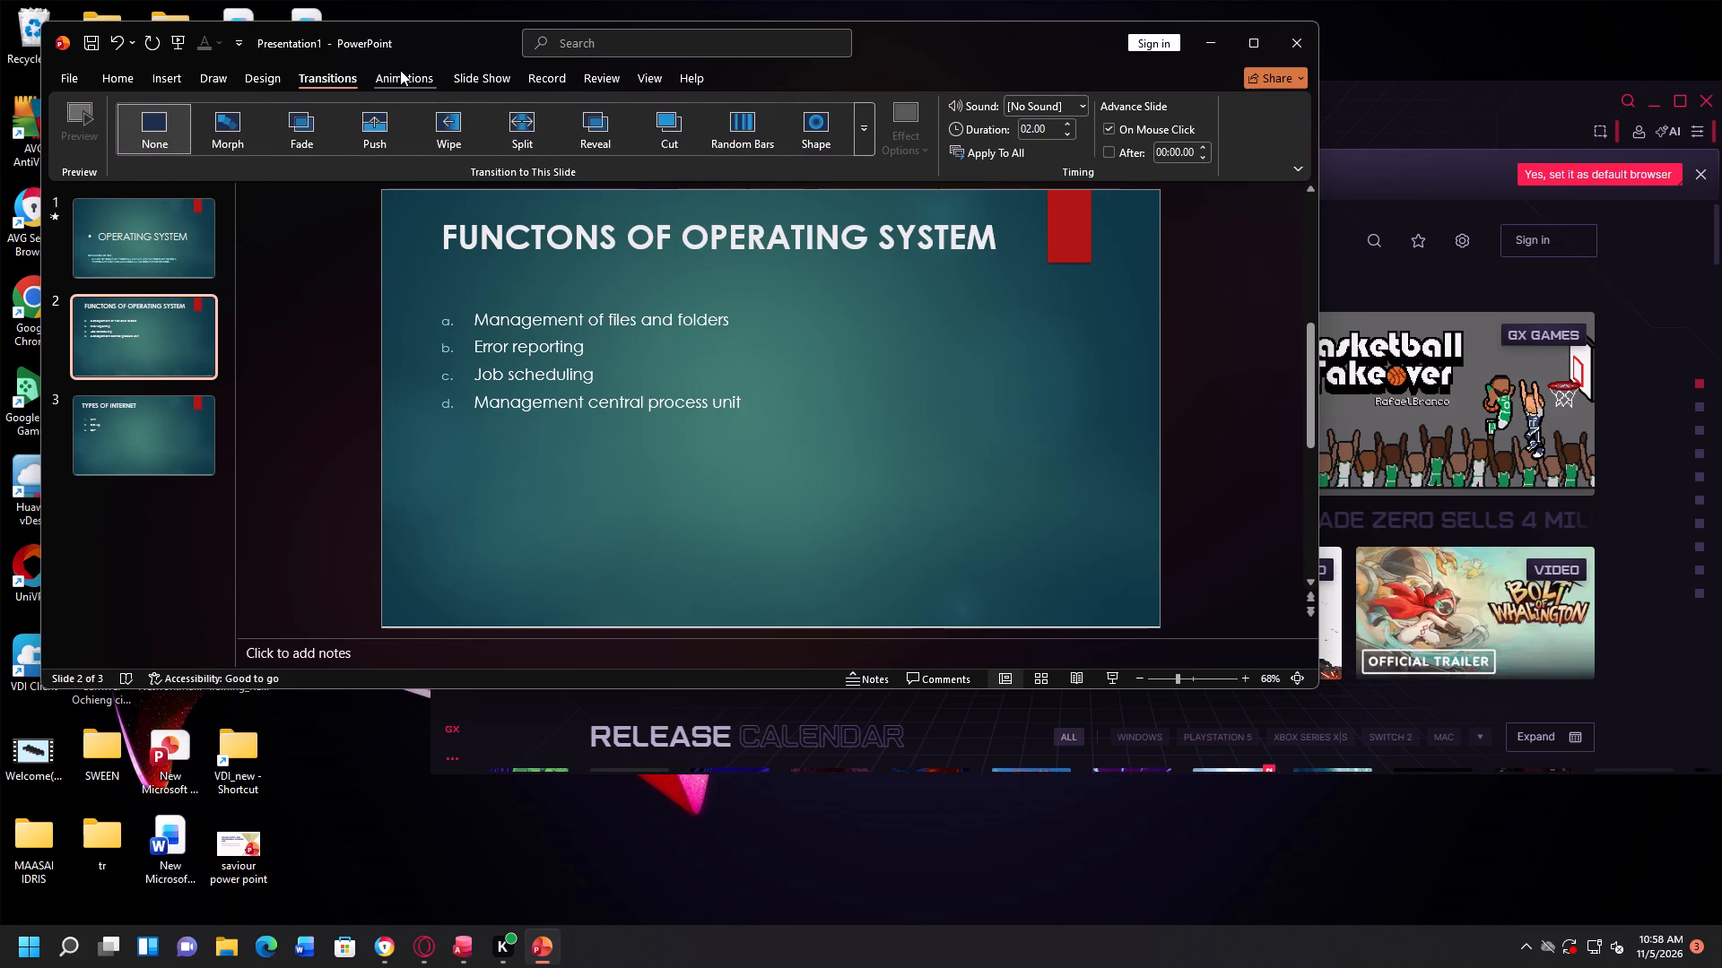
click(400, 70)
click(487, 120)
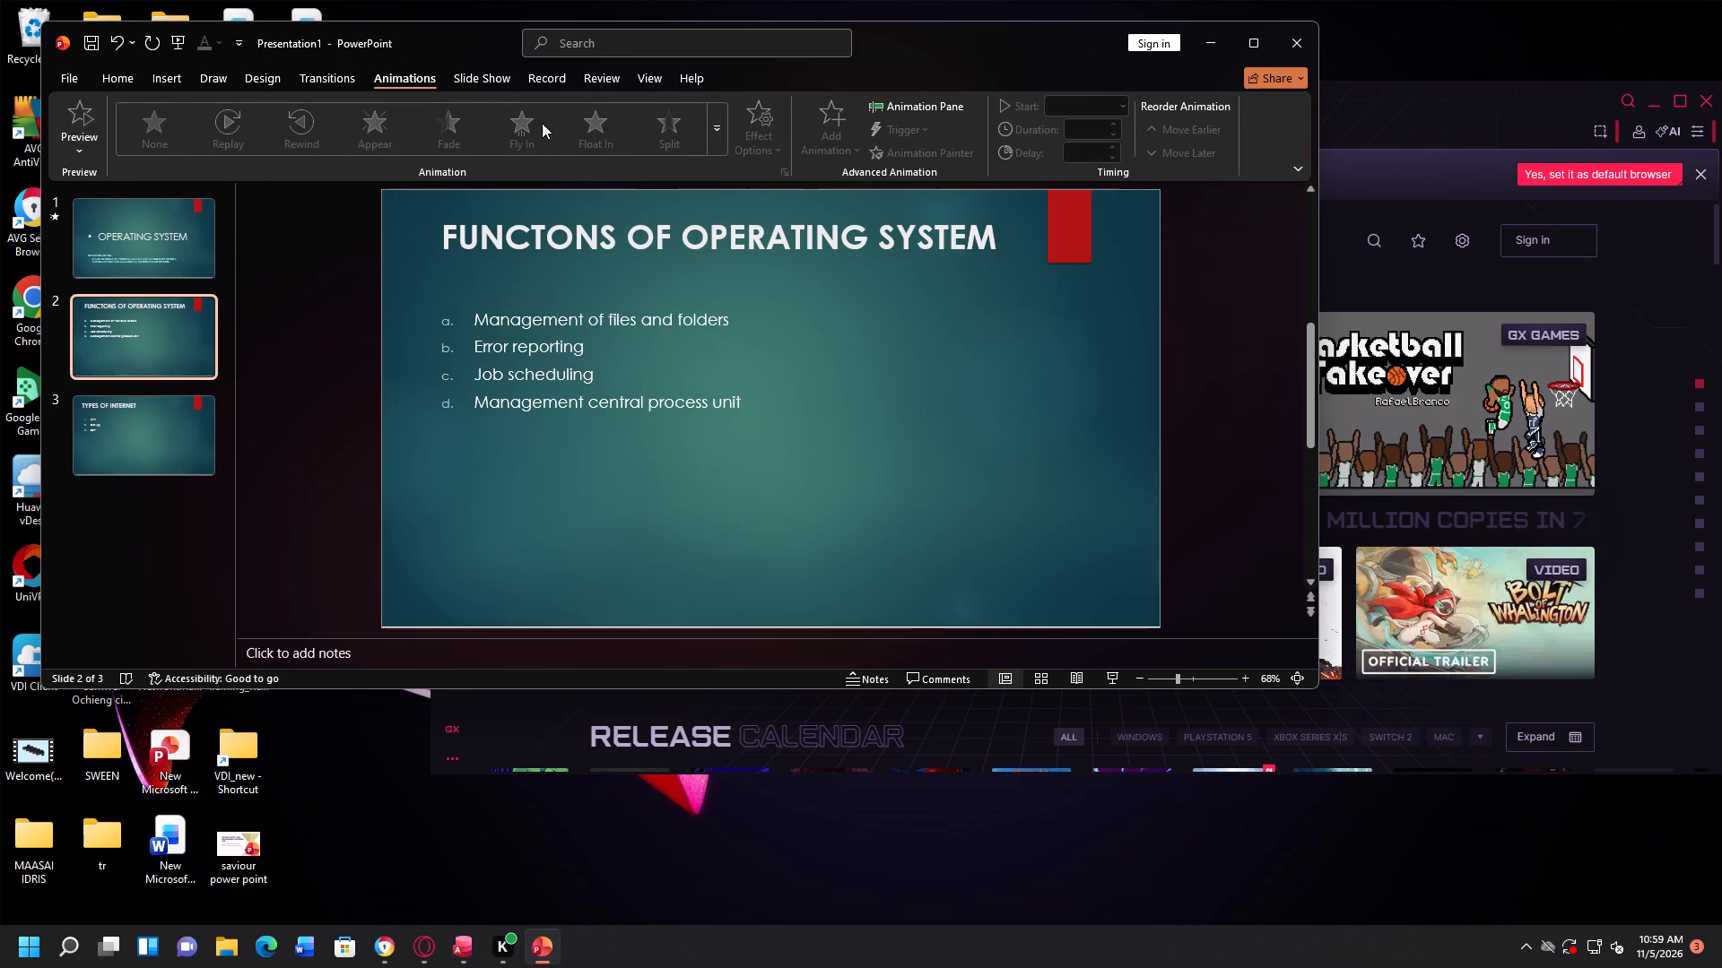
click(542, 123)
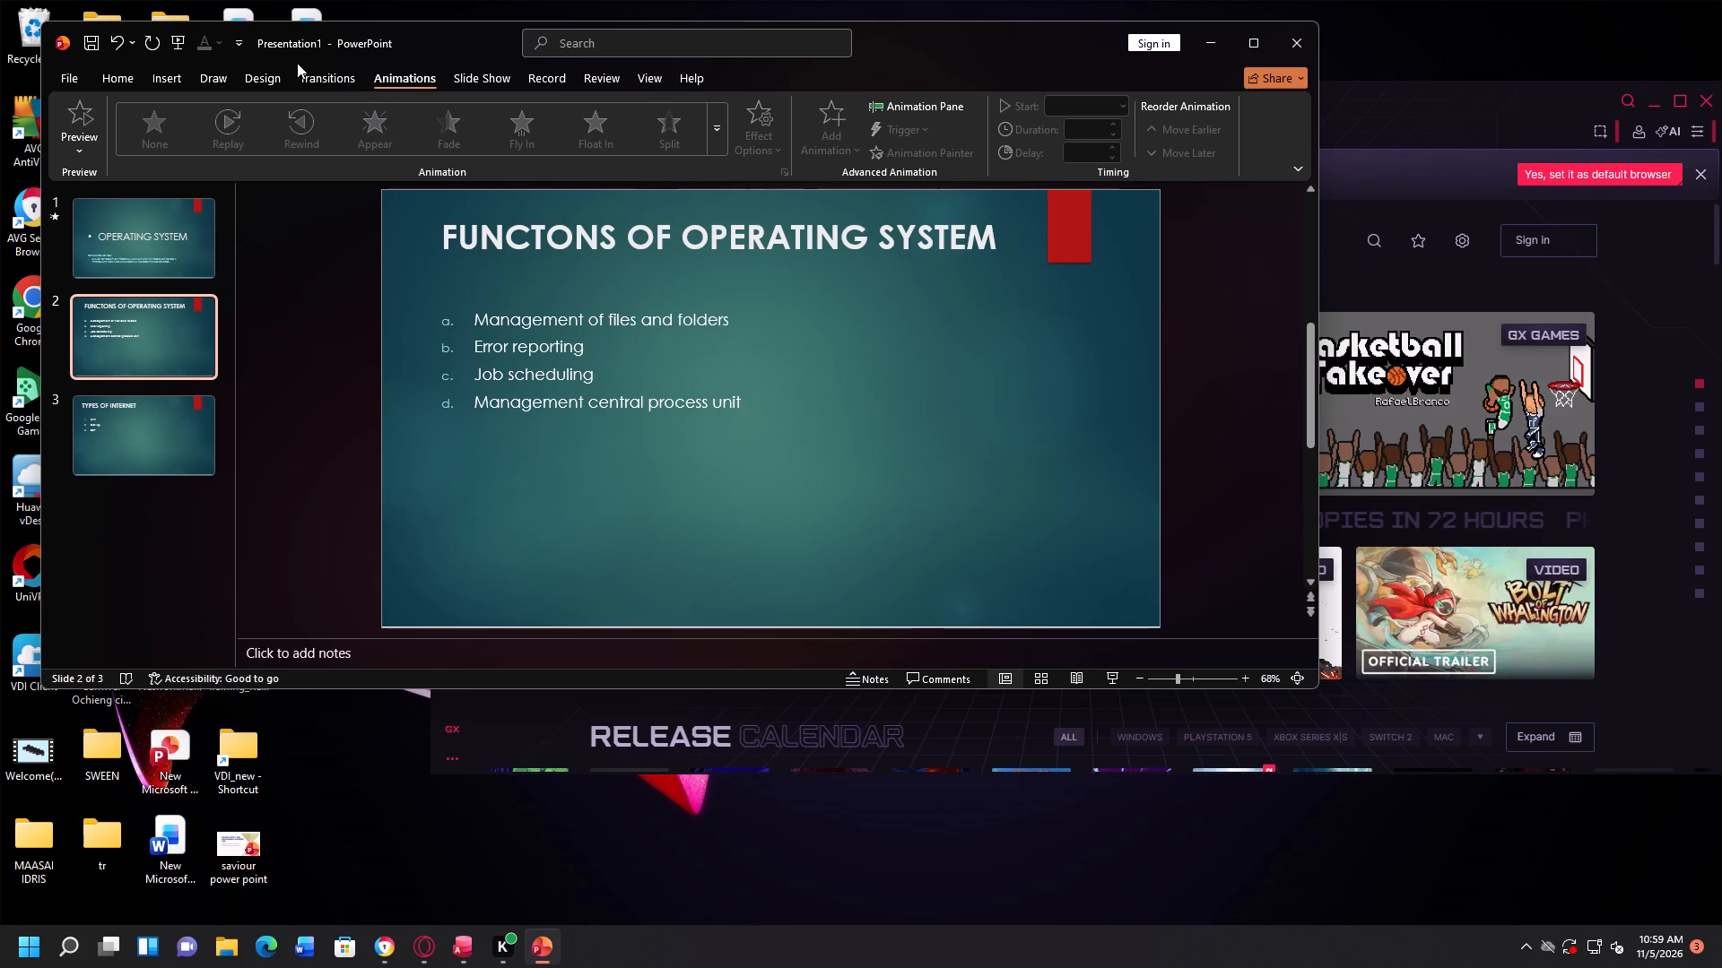
click(300, 73)
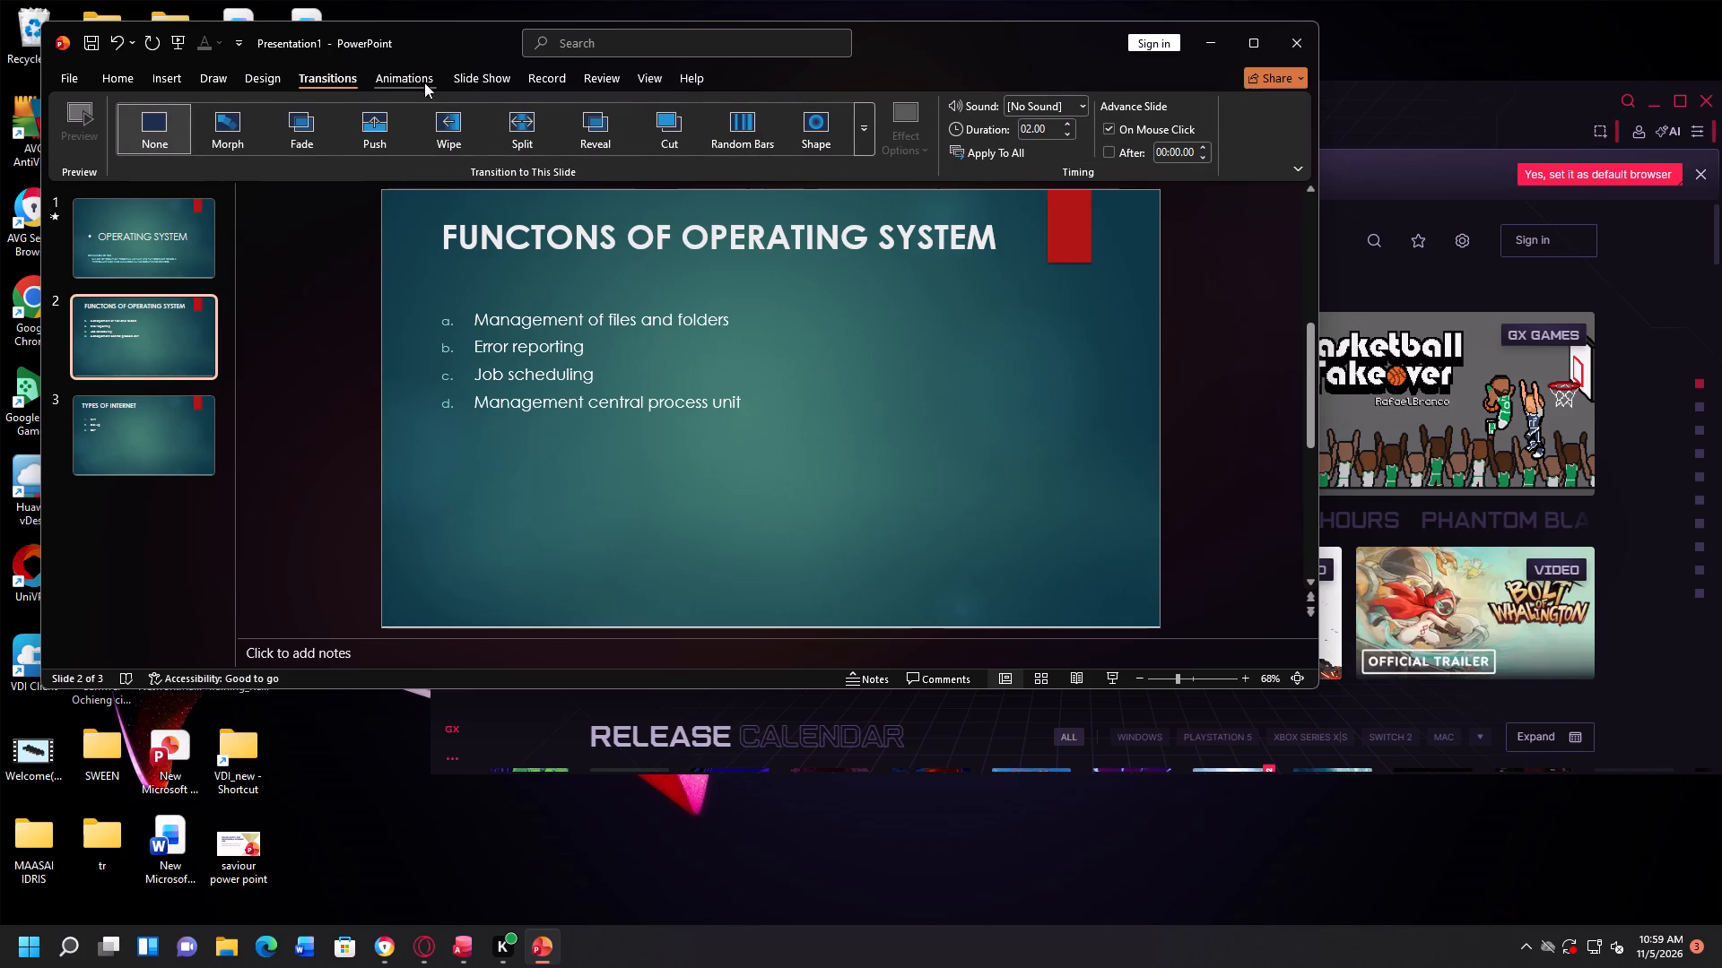
click(869, 122)
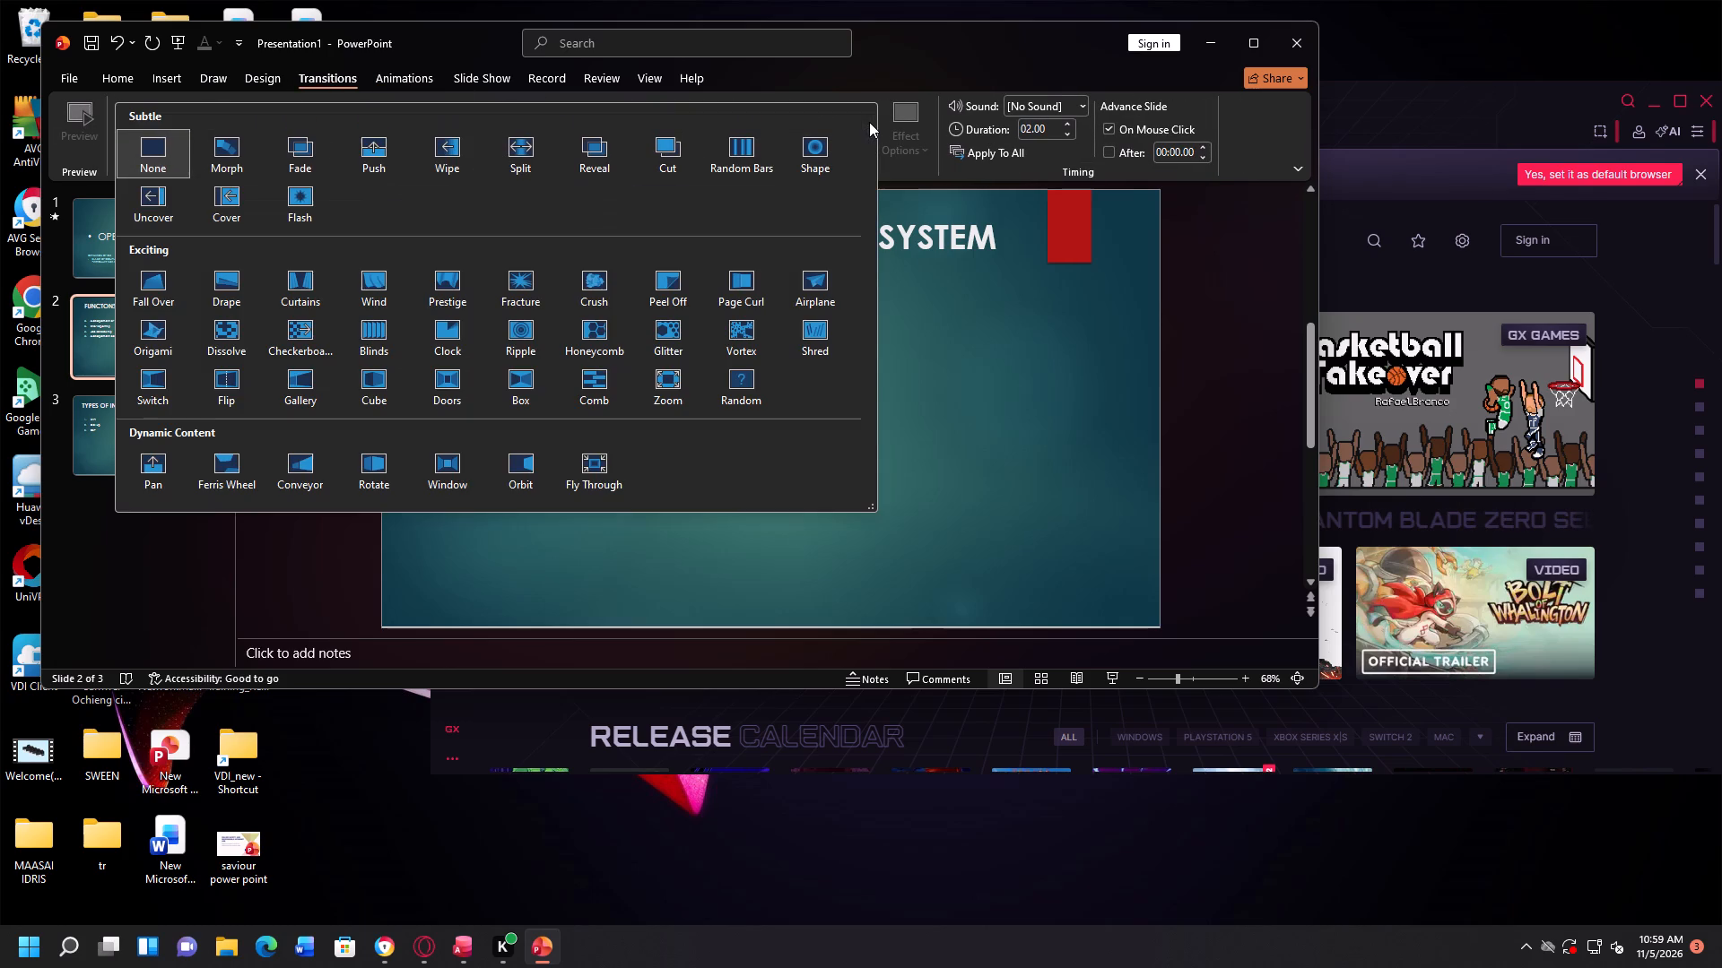
click(604, 279)
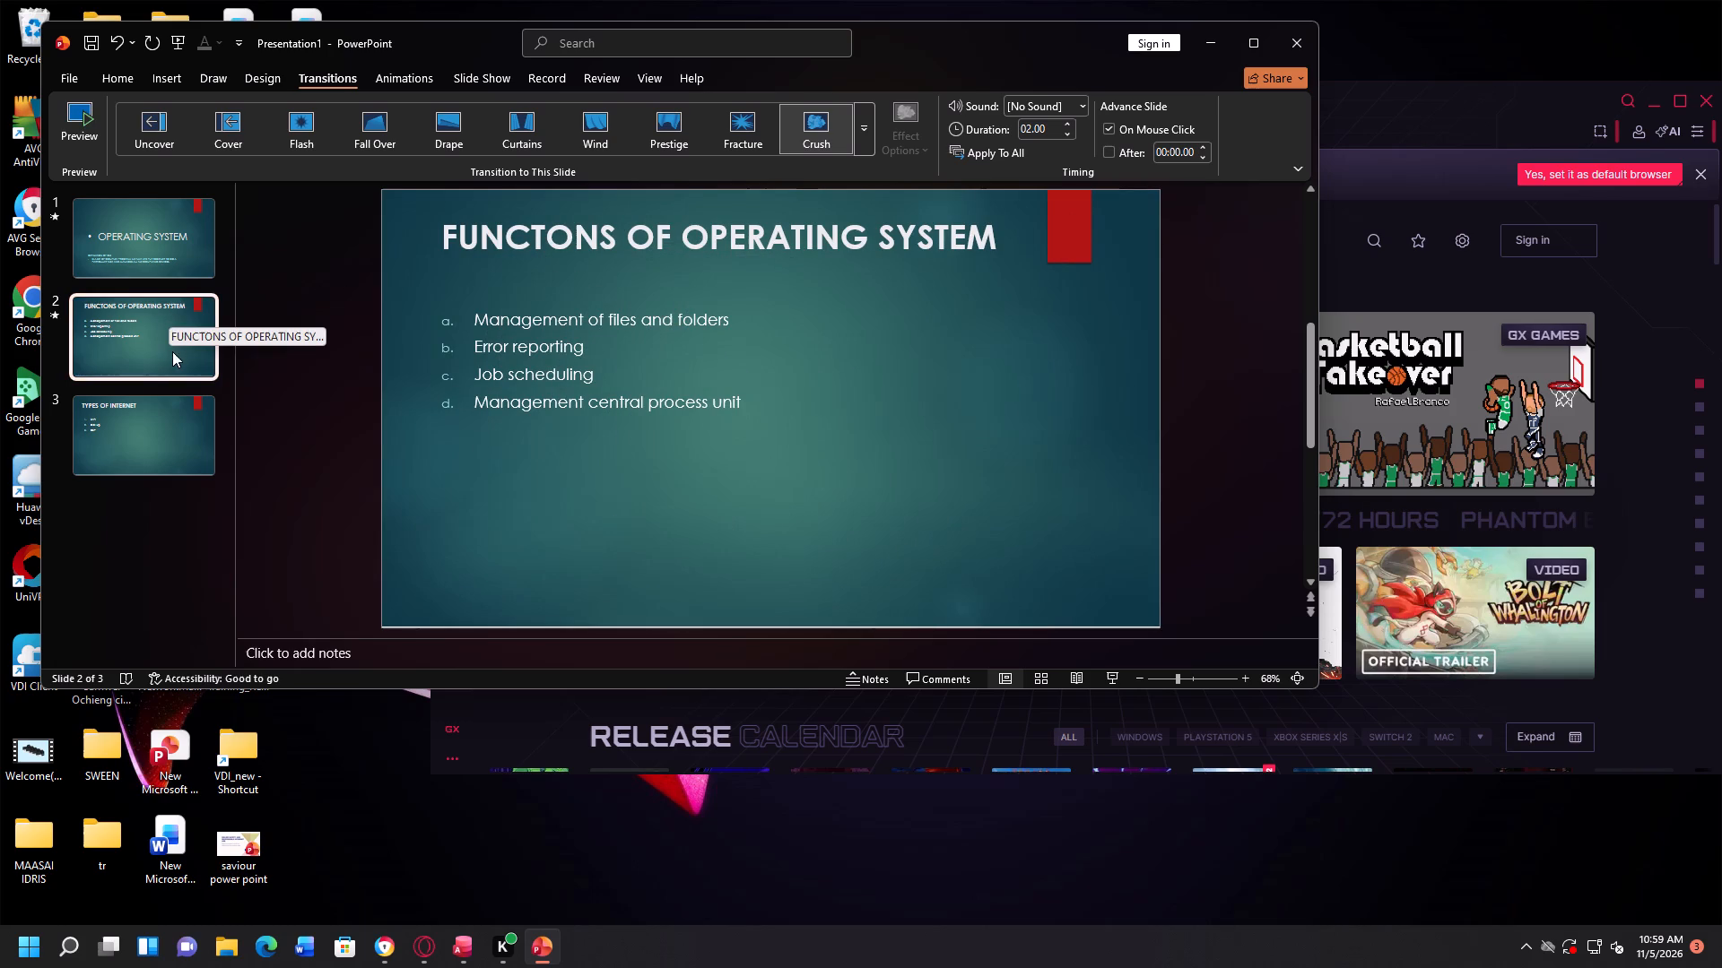
Apply the Airplane transition to slide 3, the types of internet slide.
click(171, 412)
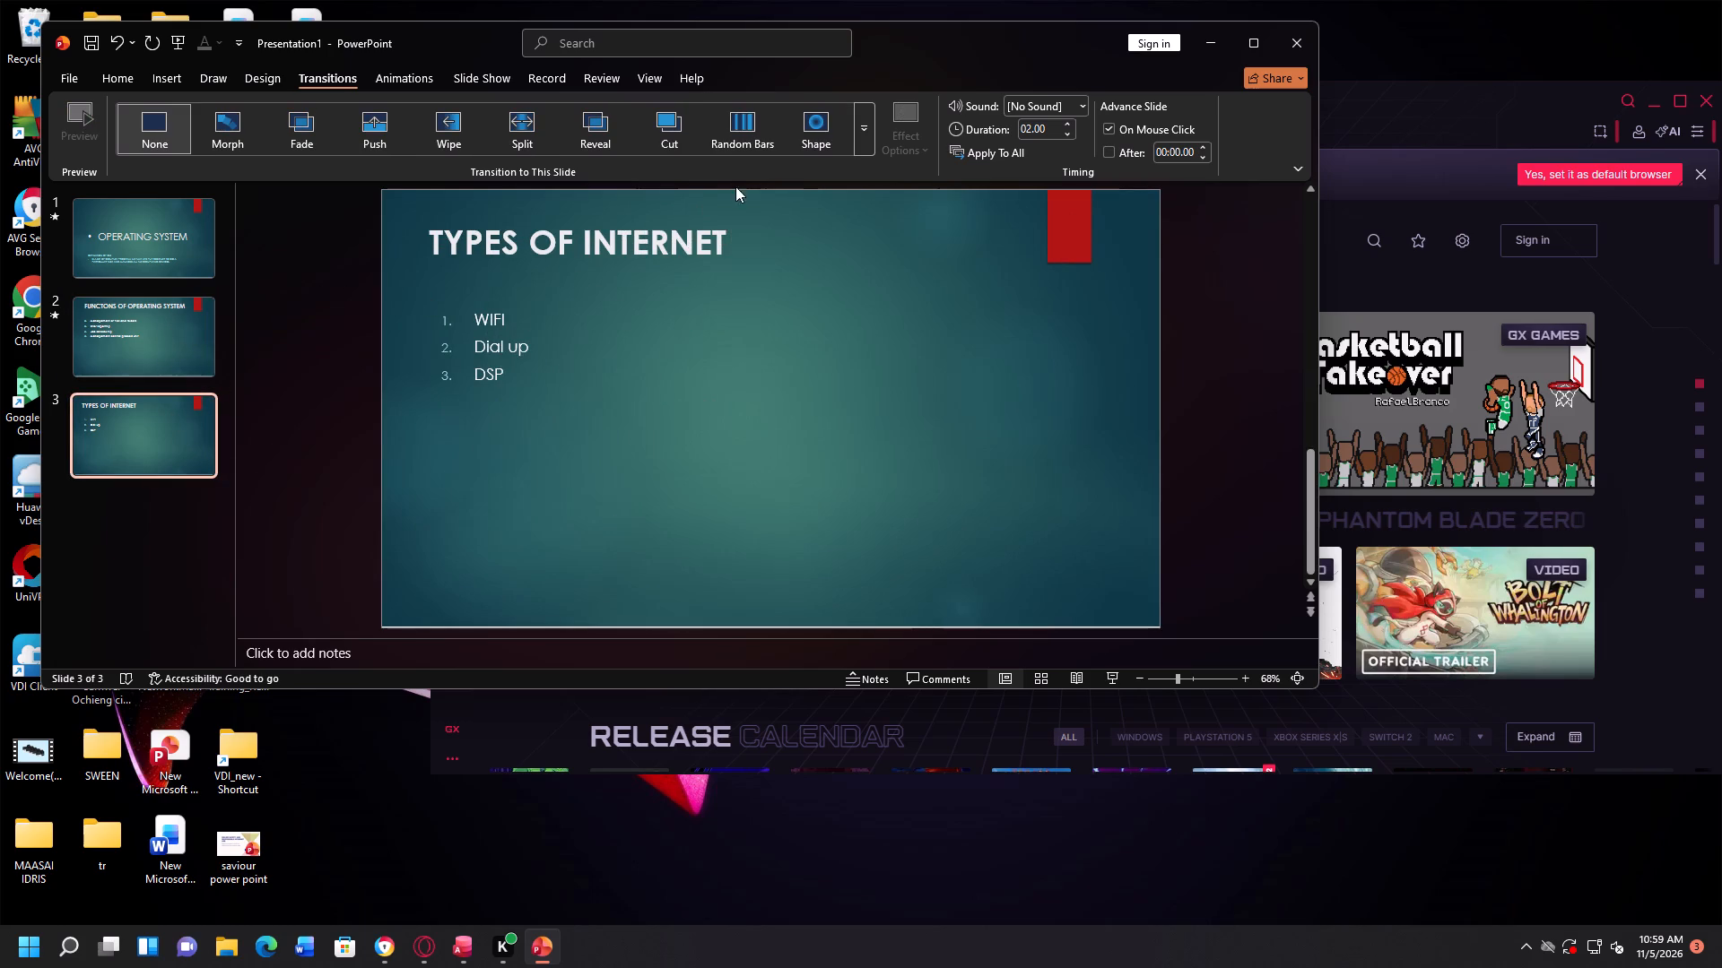
click(864, 129)
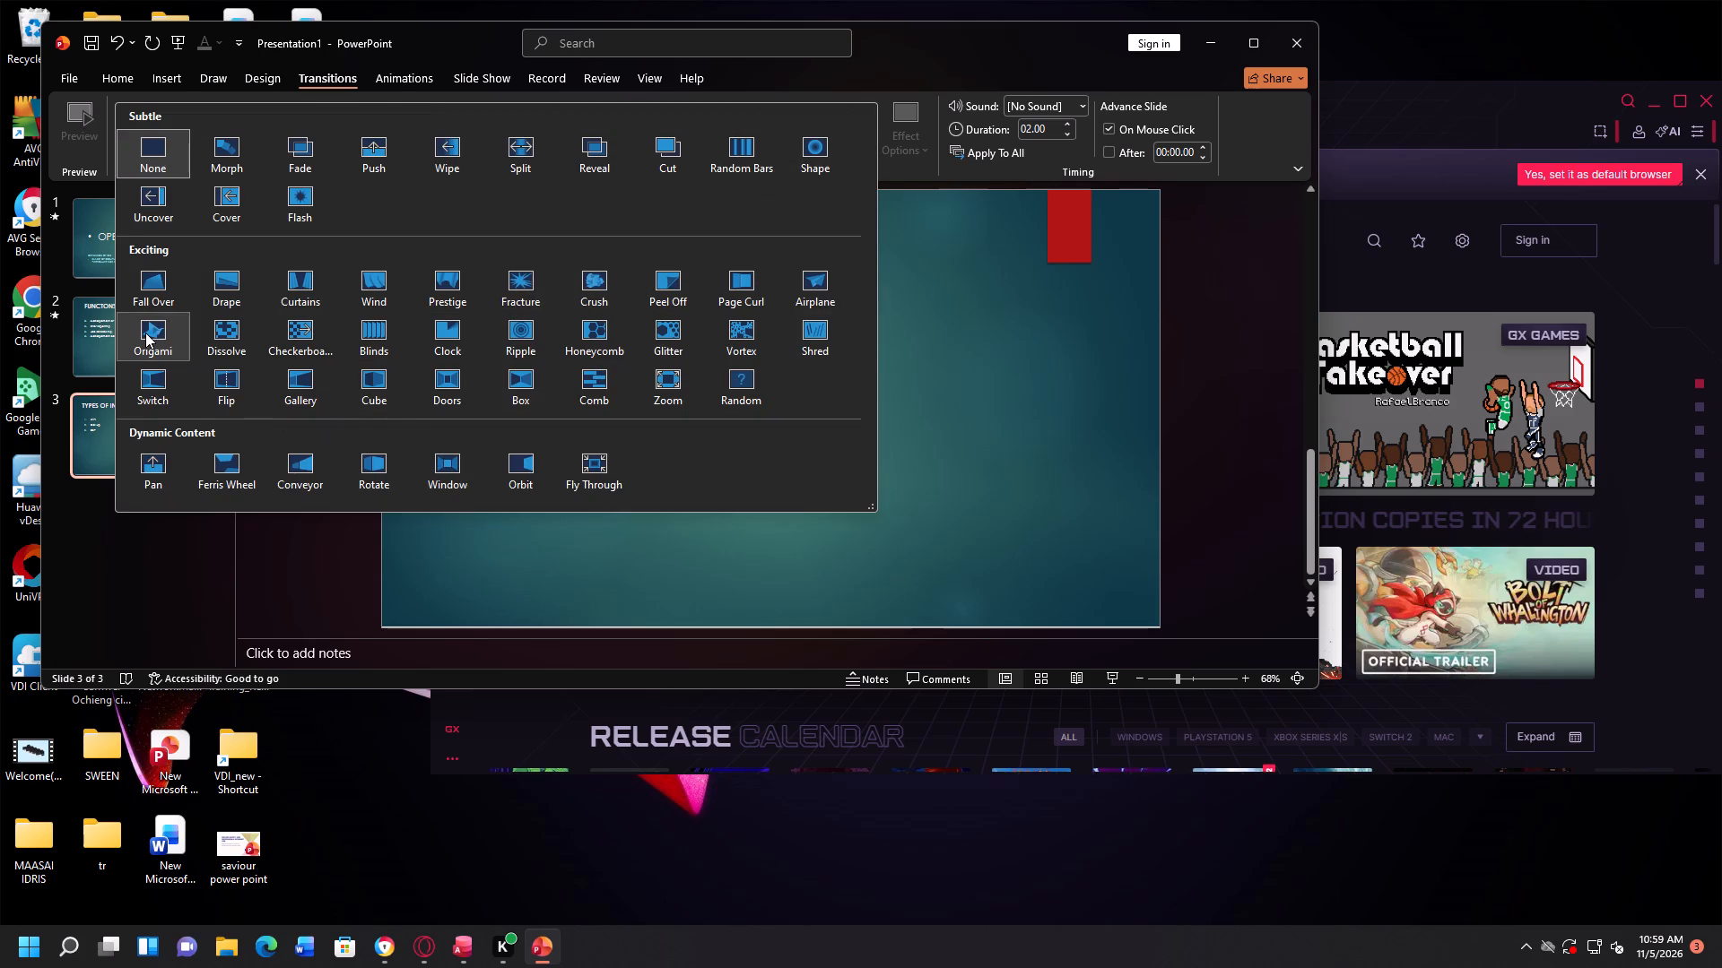
click(811, 279)
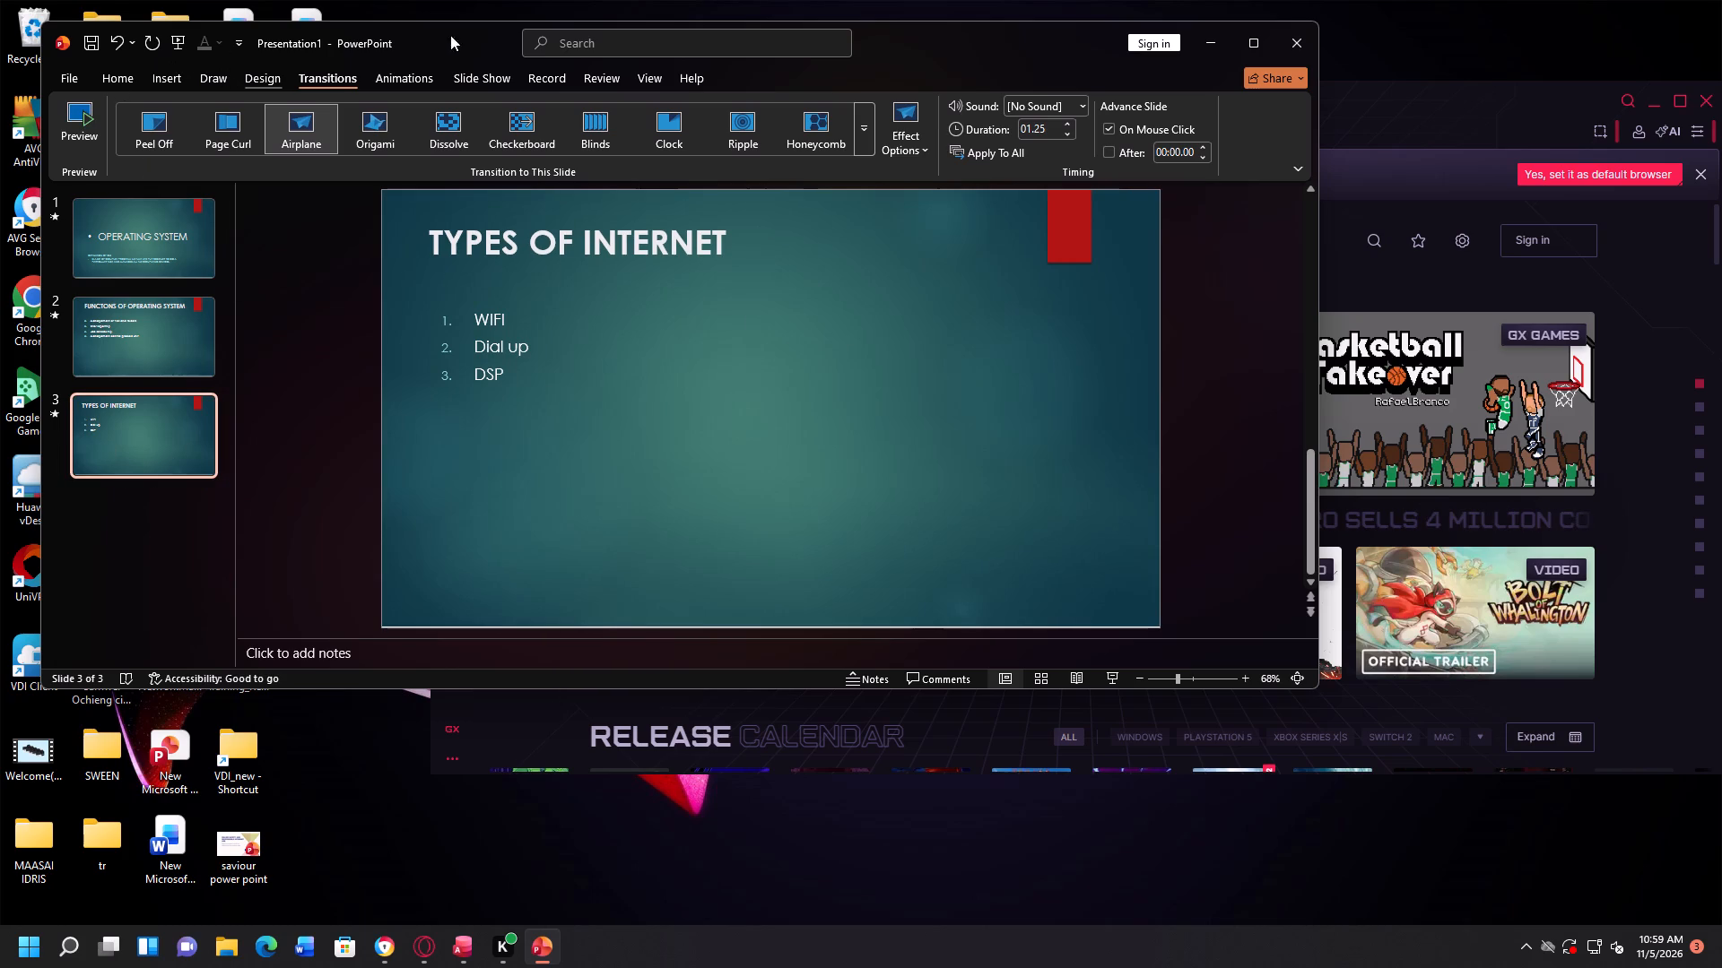
Play the slide show from the beginning through all three slides and exit at the end.
click(504, 71)
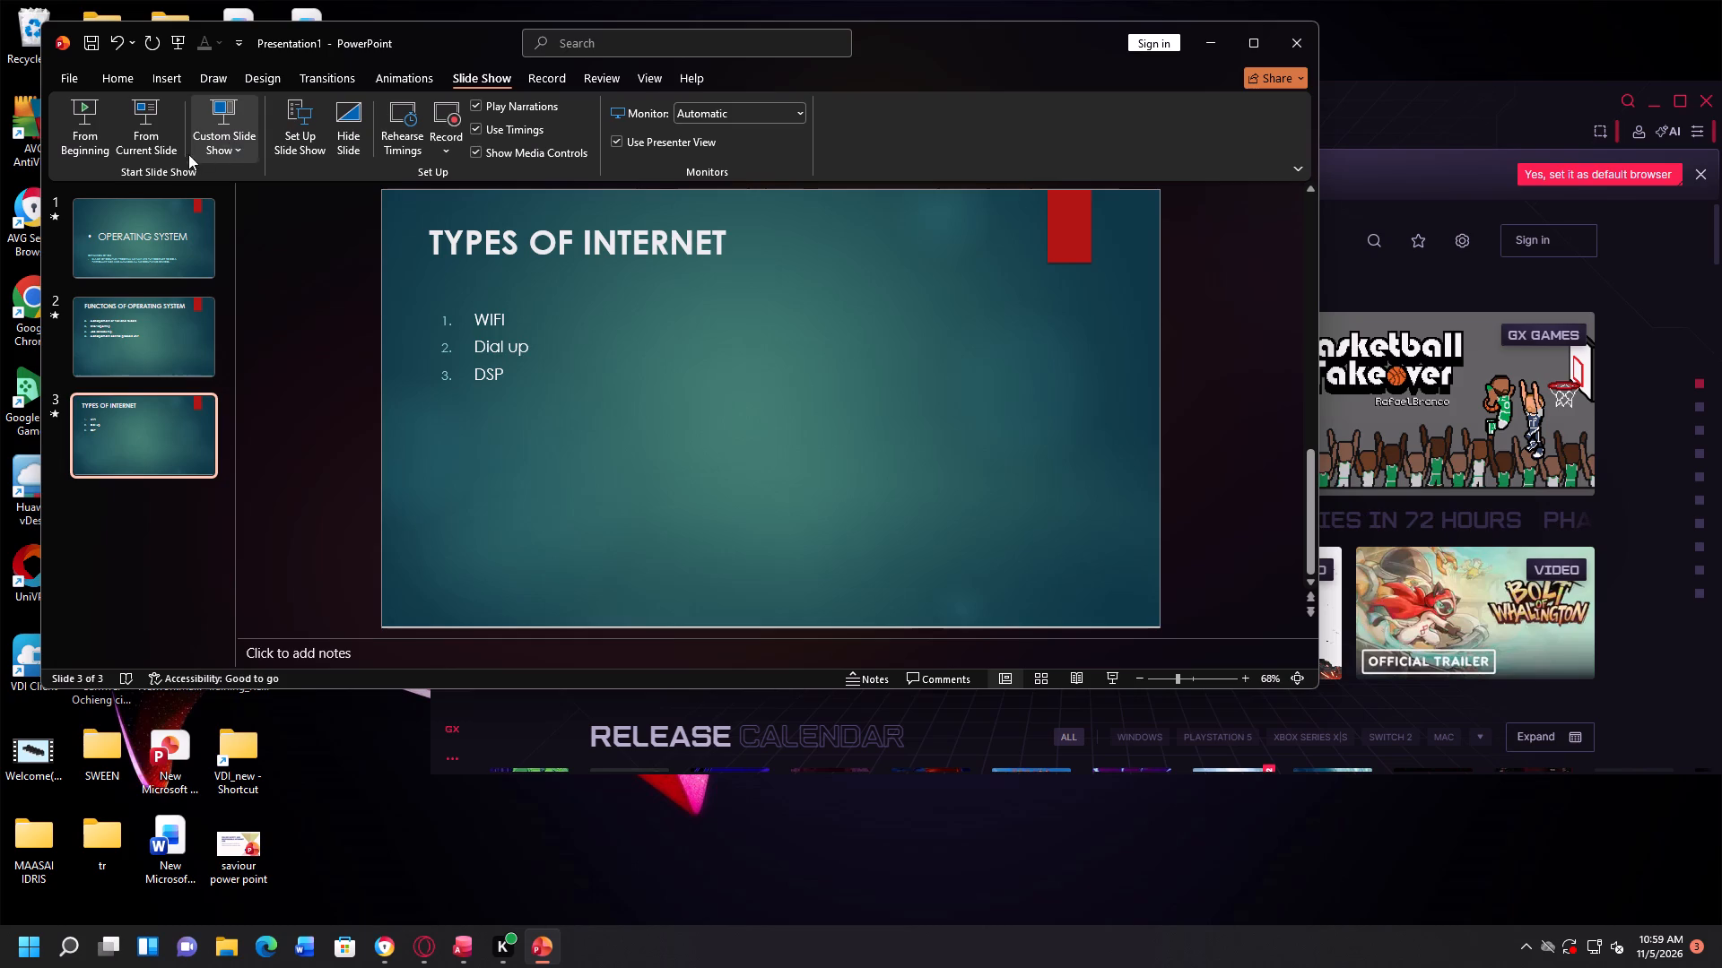
click(94, 145)
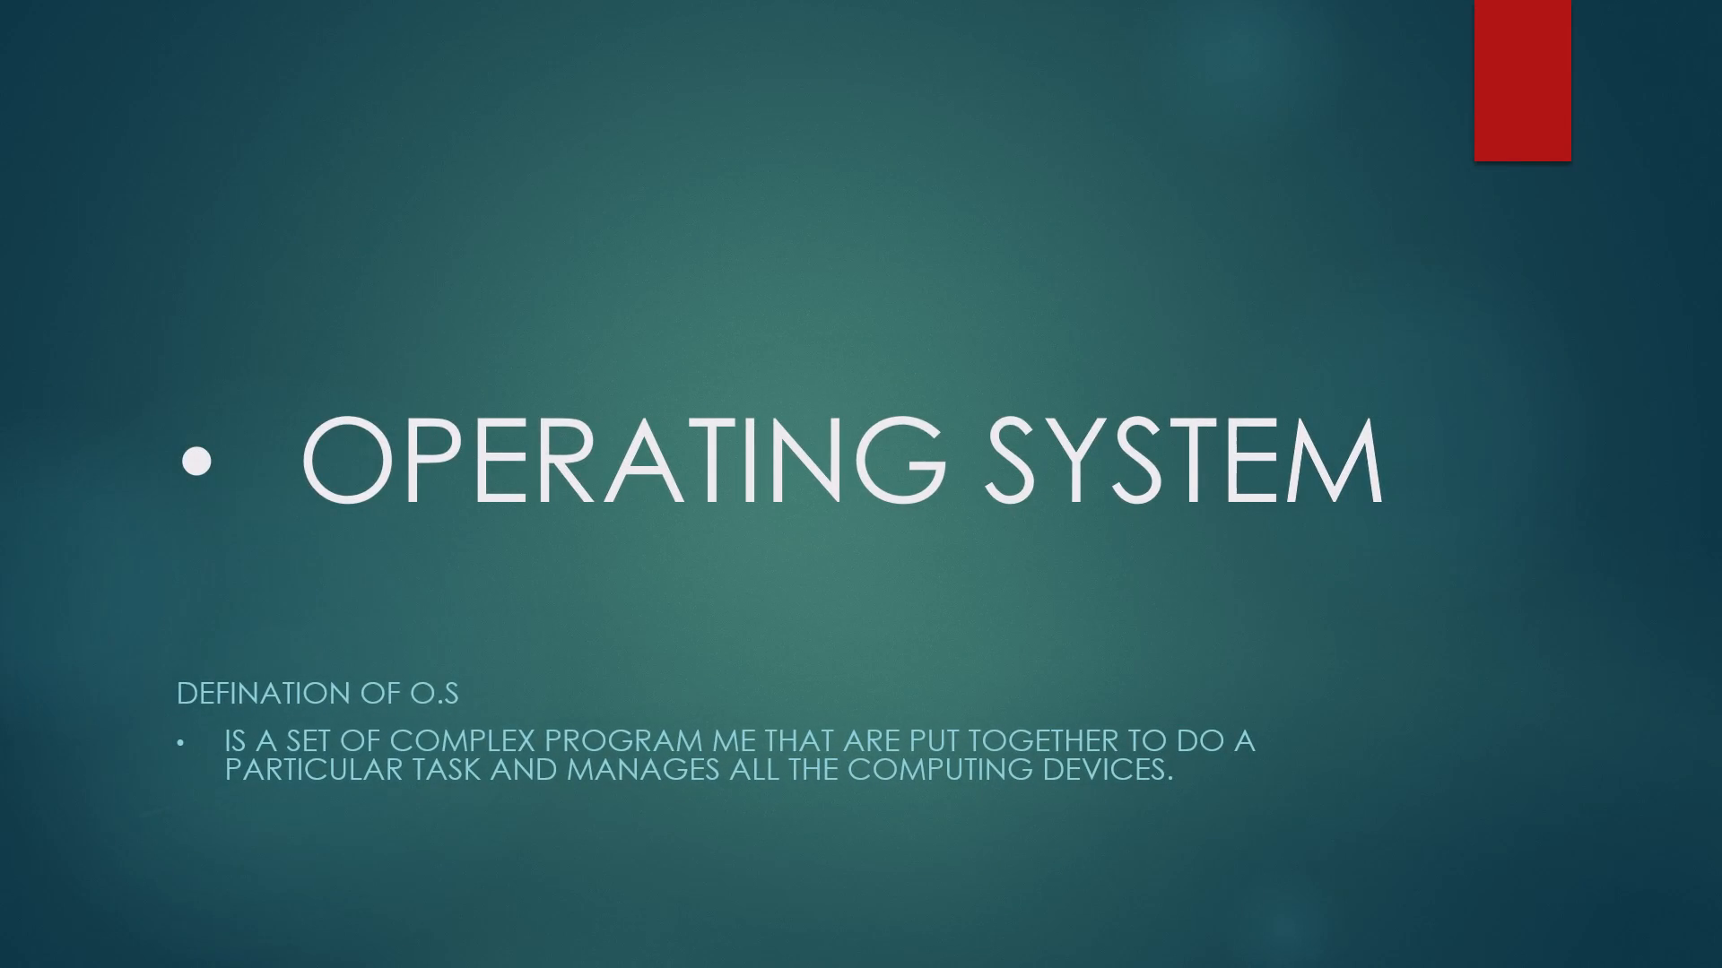
key(Return)
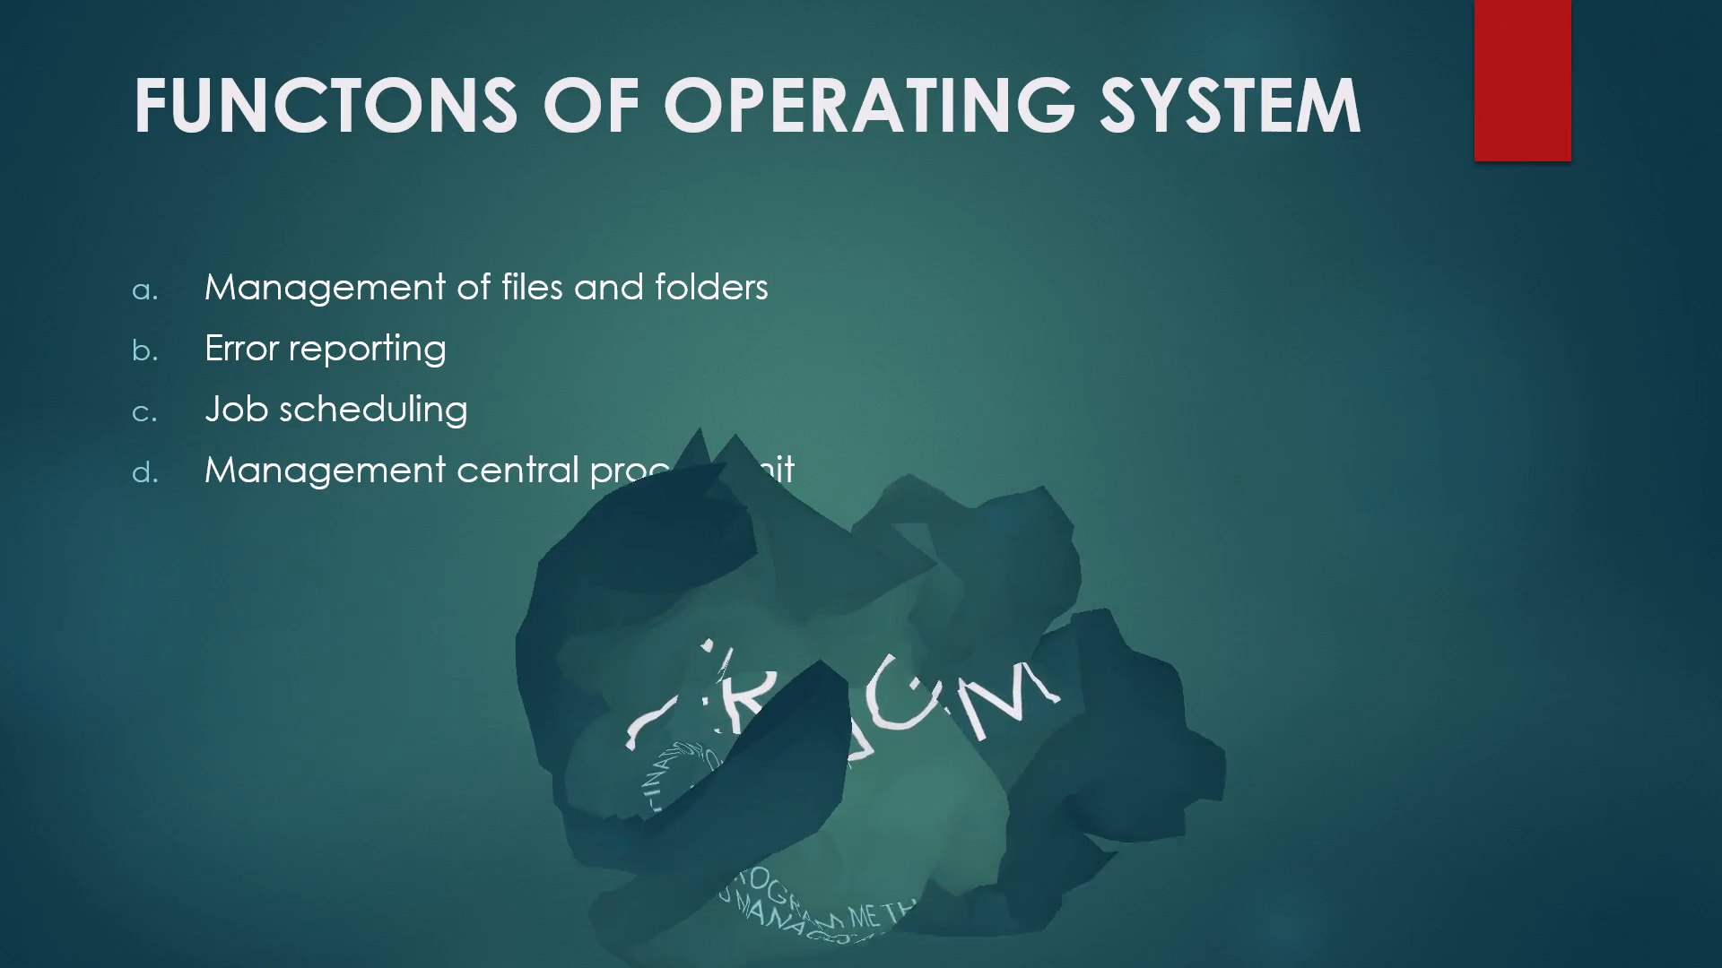
key(Return)
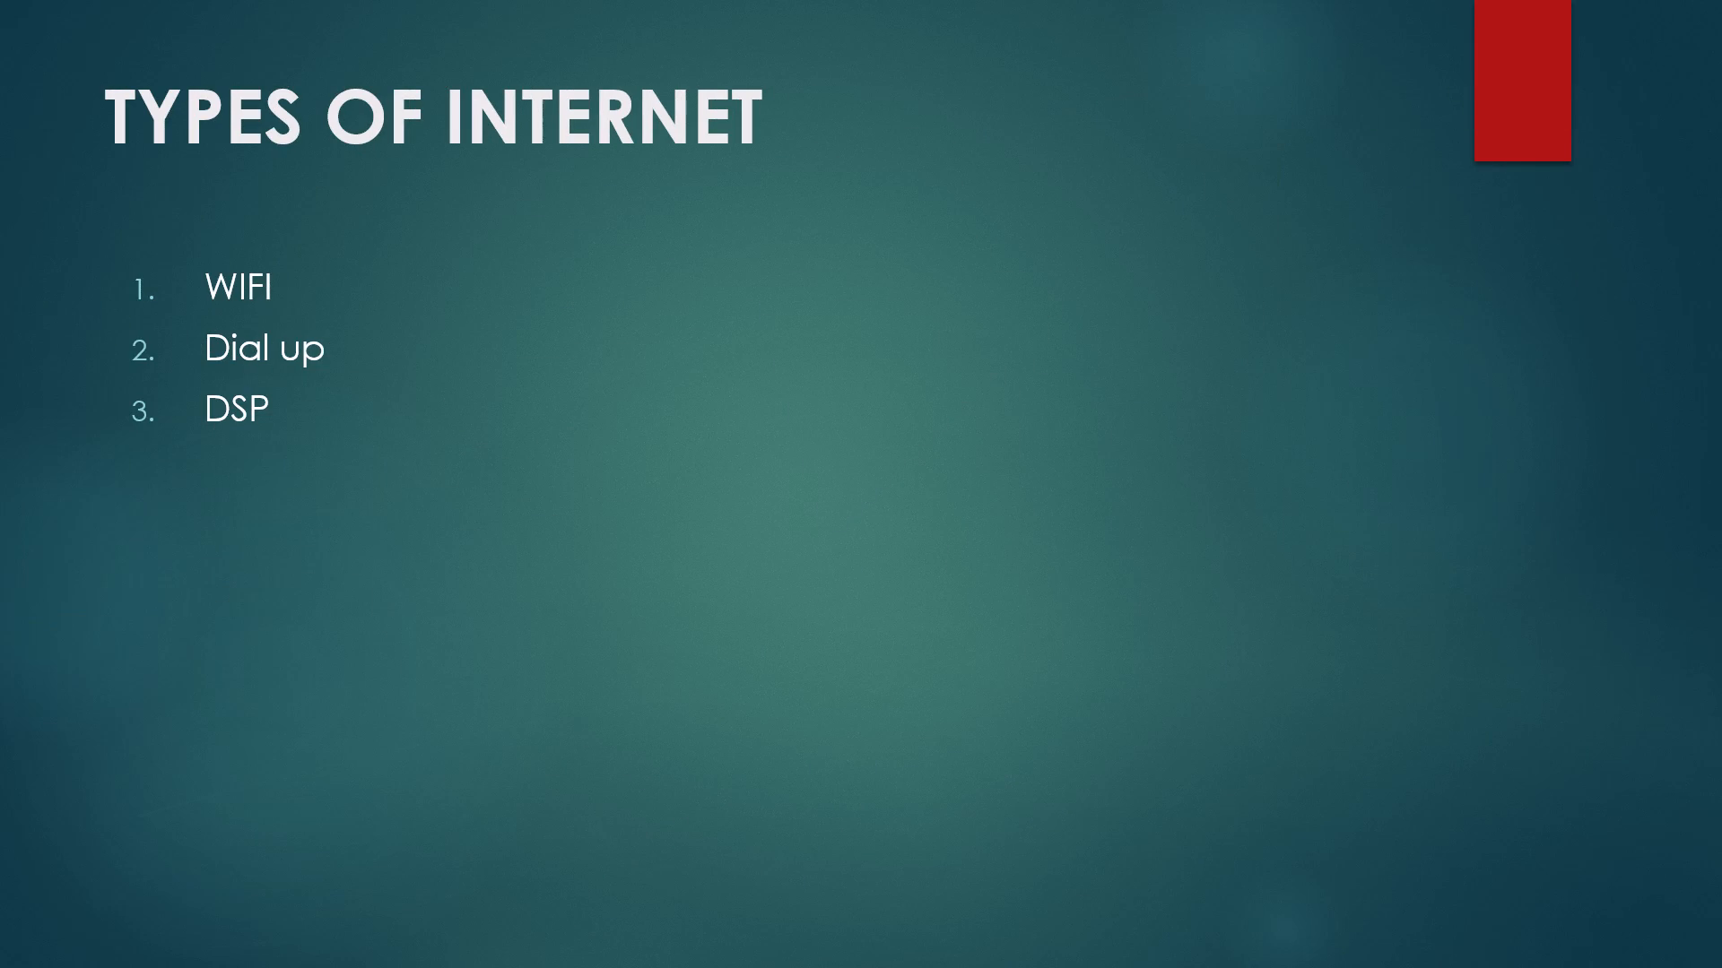
key(Return)
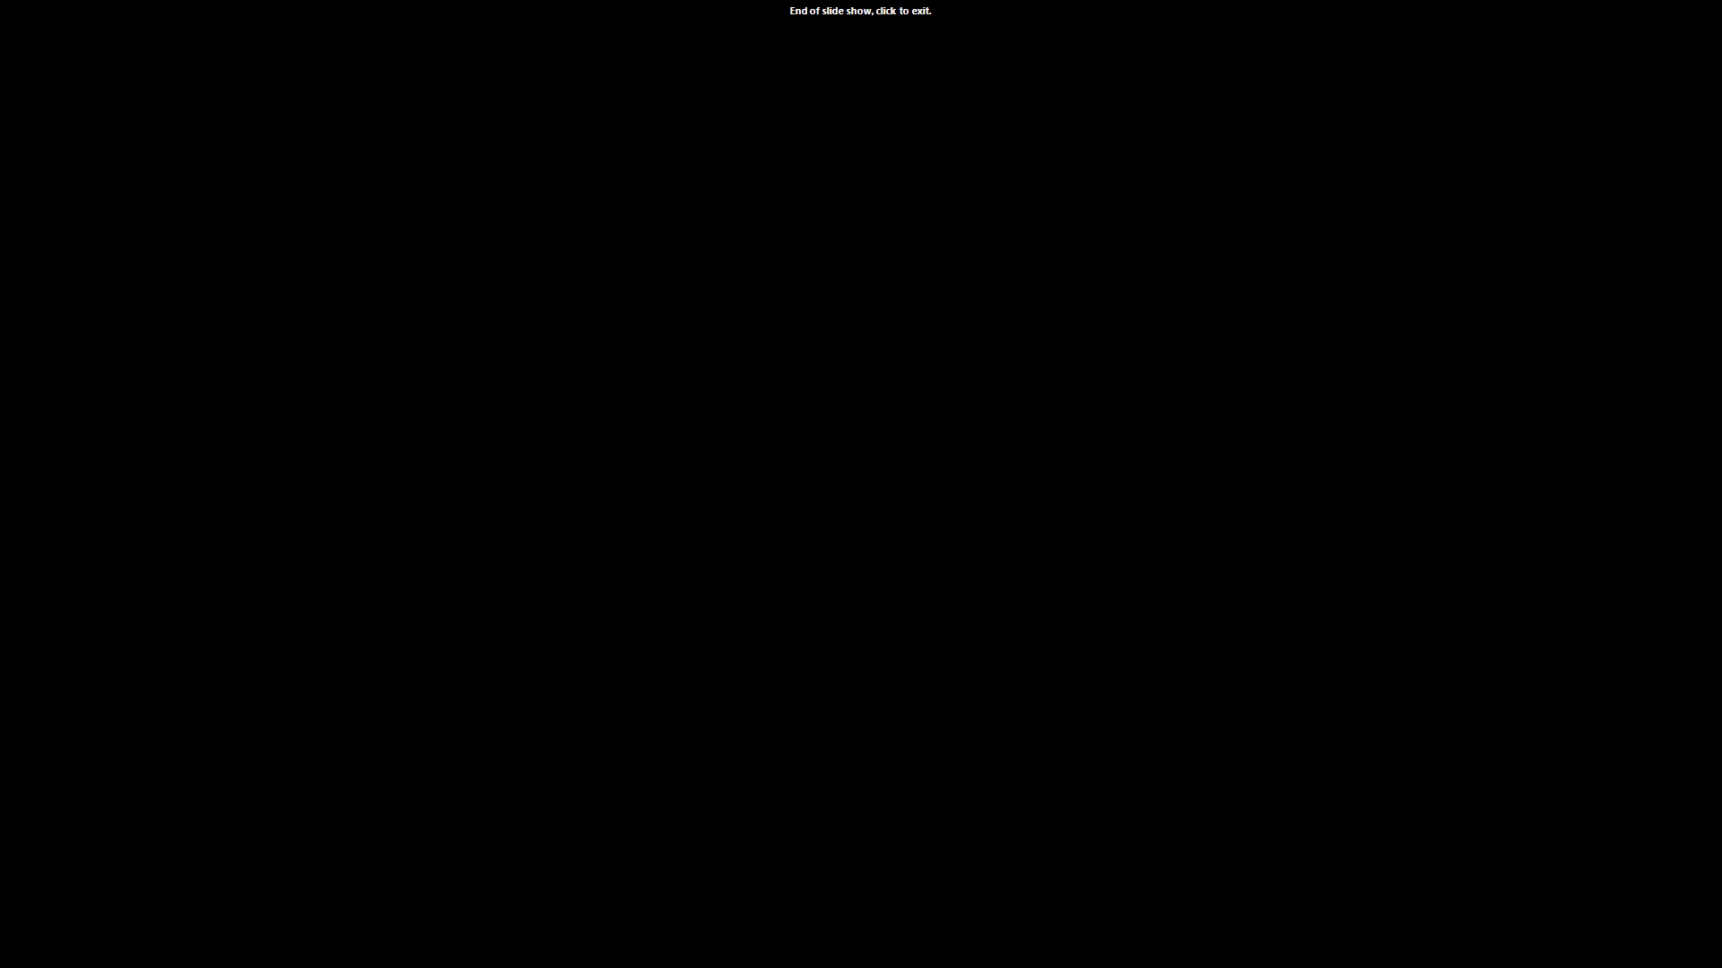
key(Return)
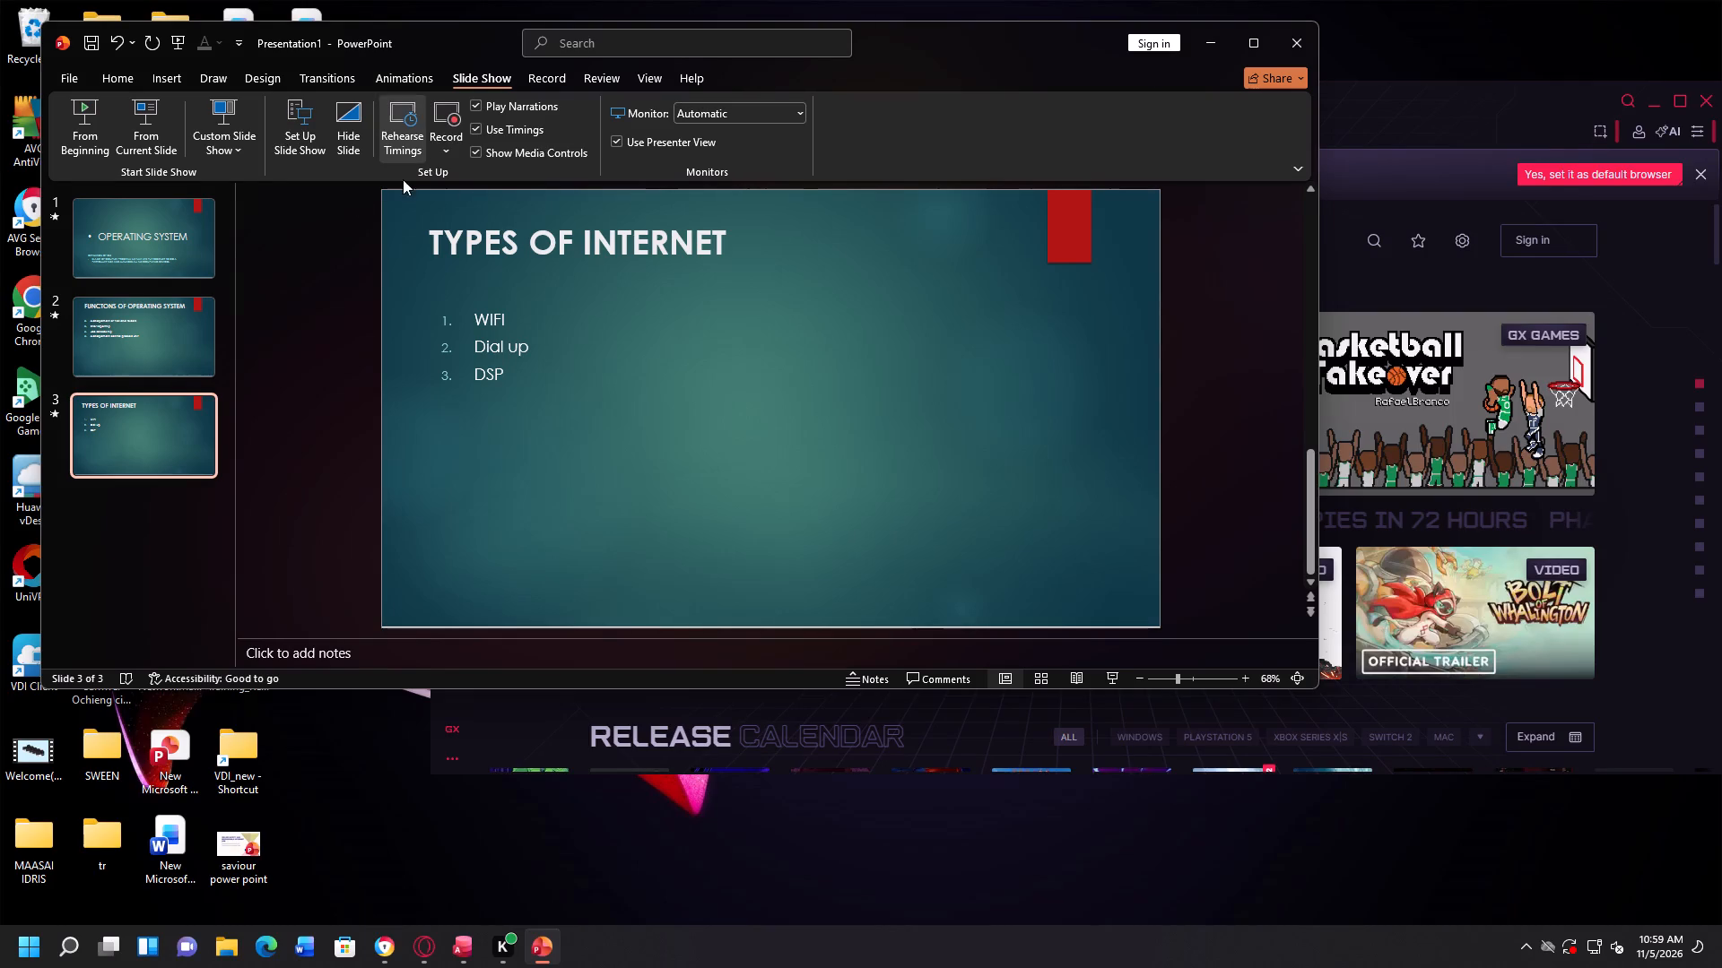
Open the slide show recording view from slide 3, types of internet, advance to the end of the show and exit.
click(448, 148)
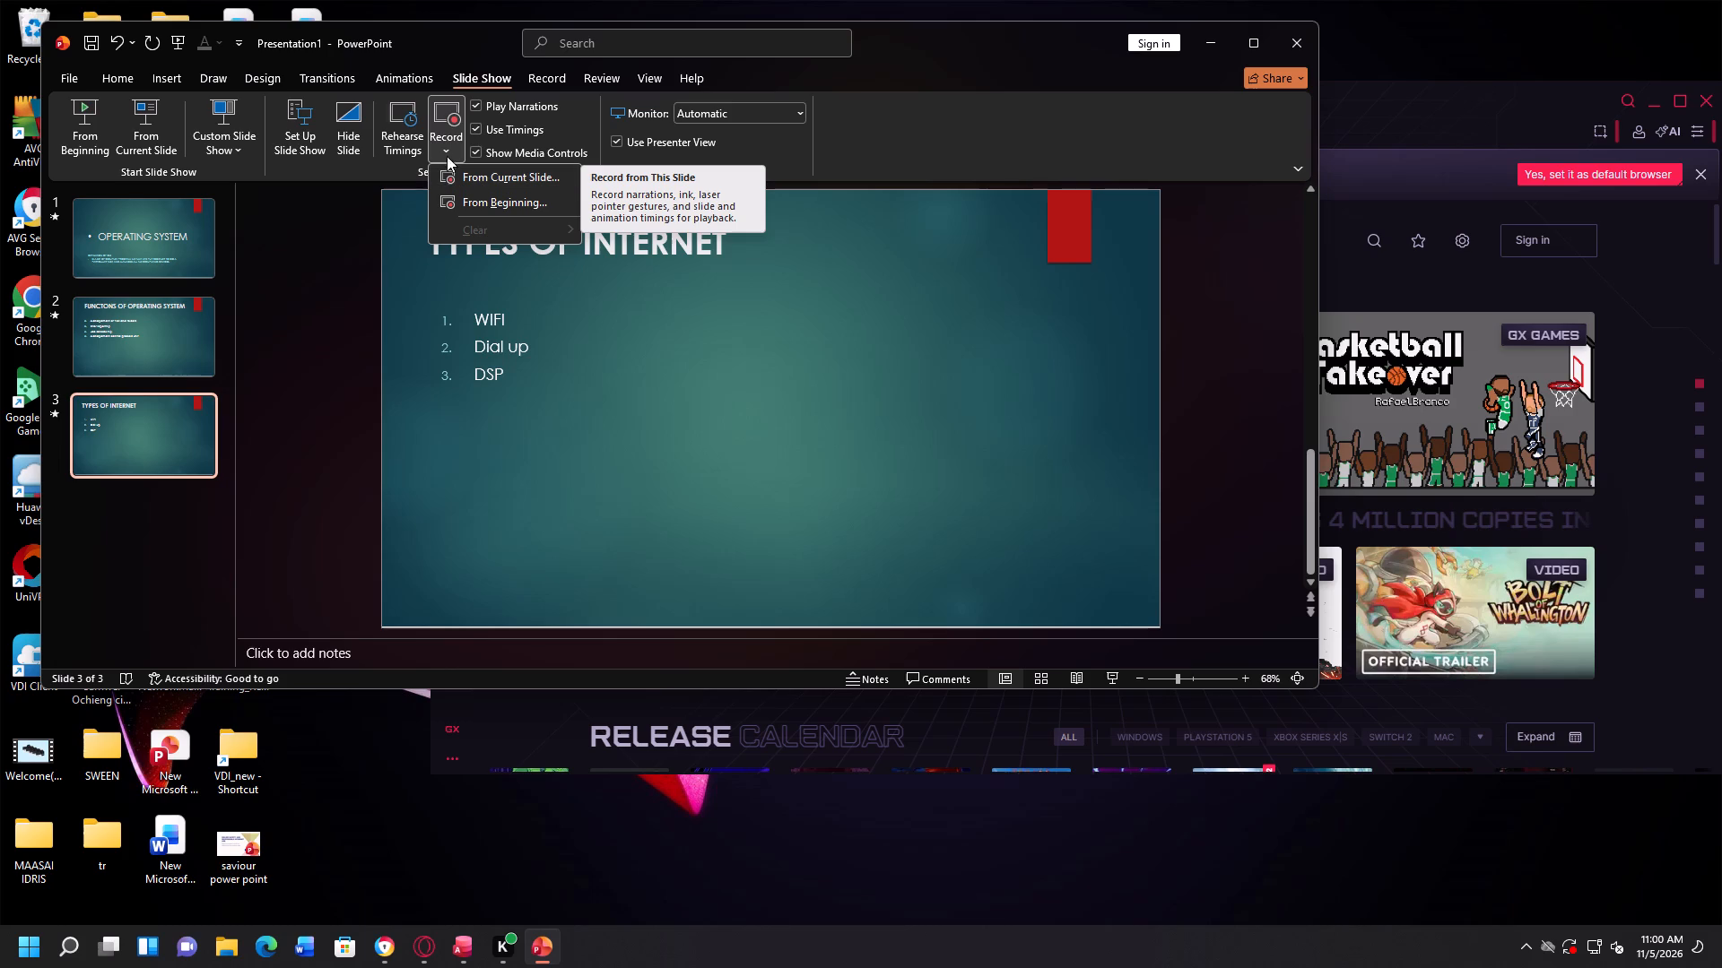
click(449, 134)
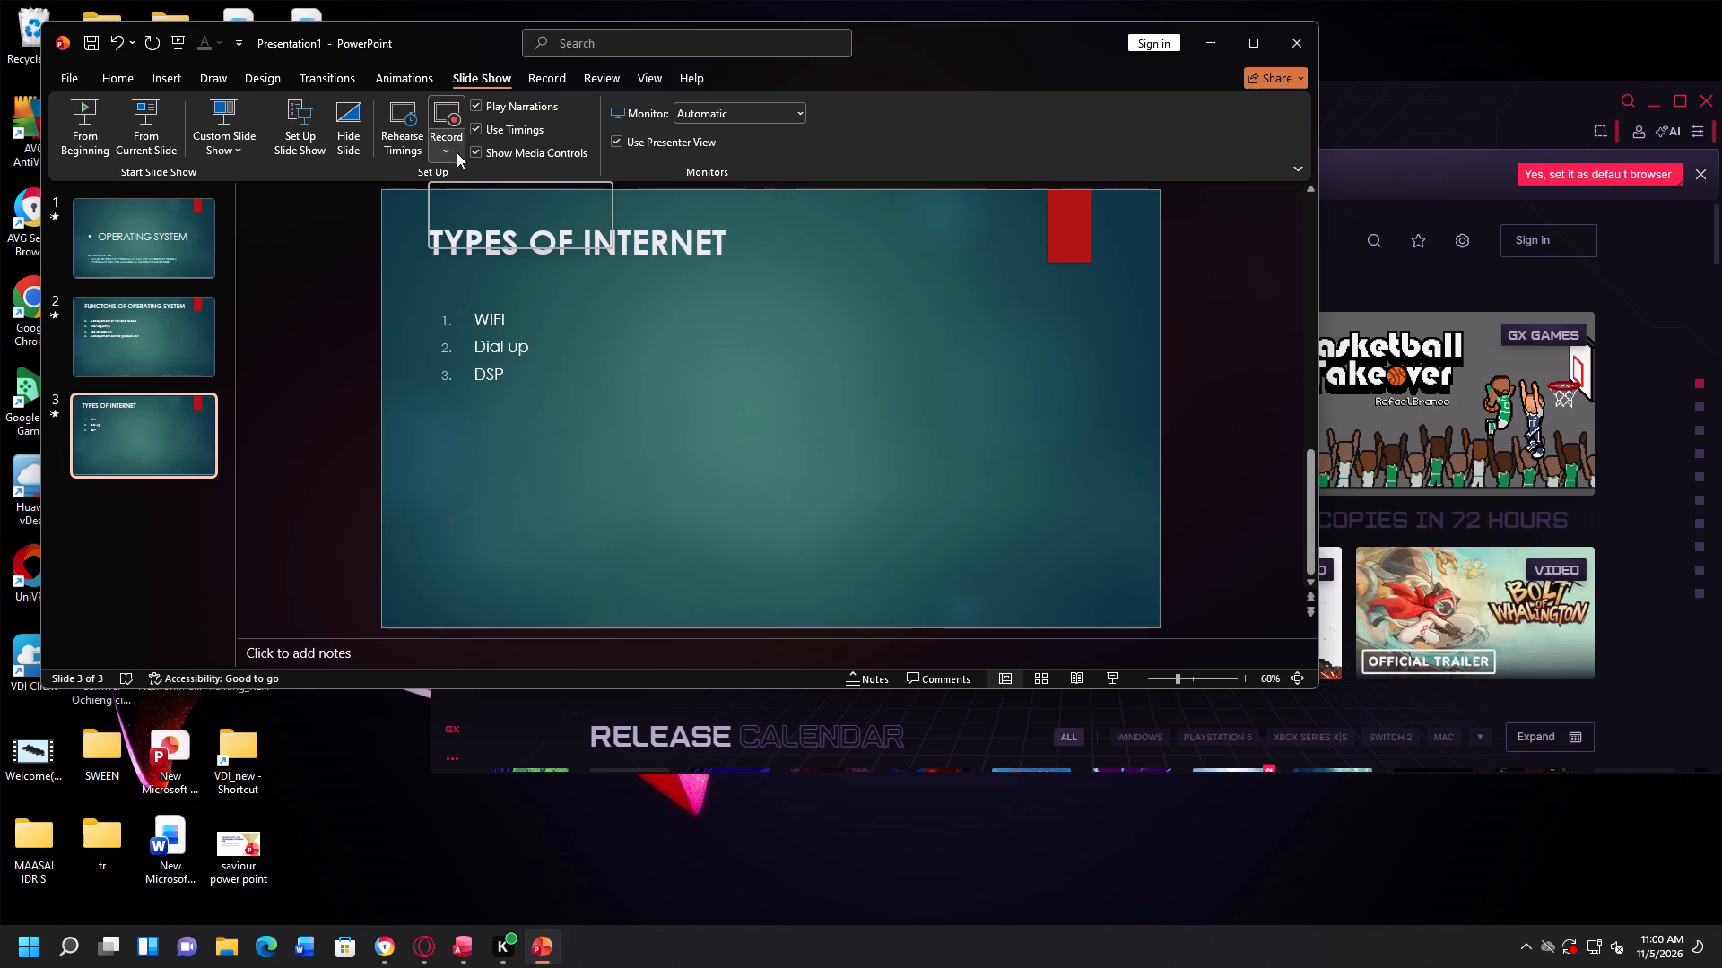
click(452, 121)
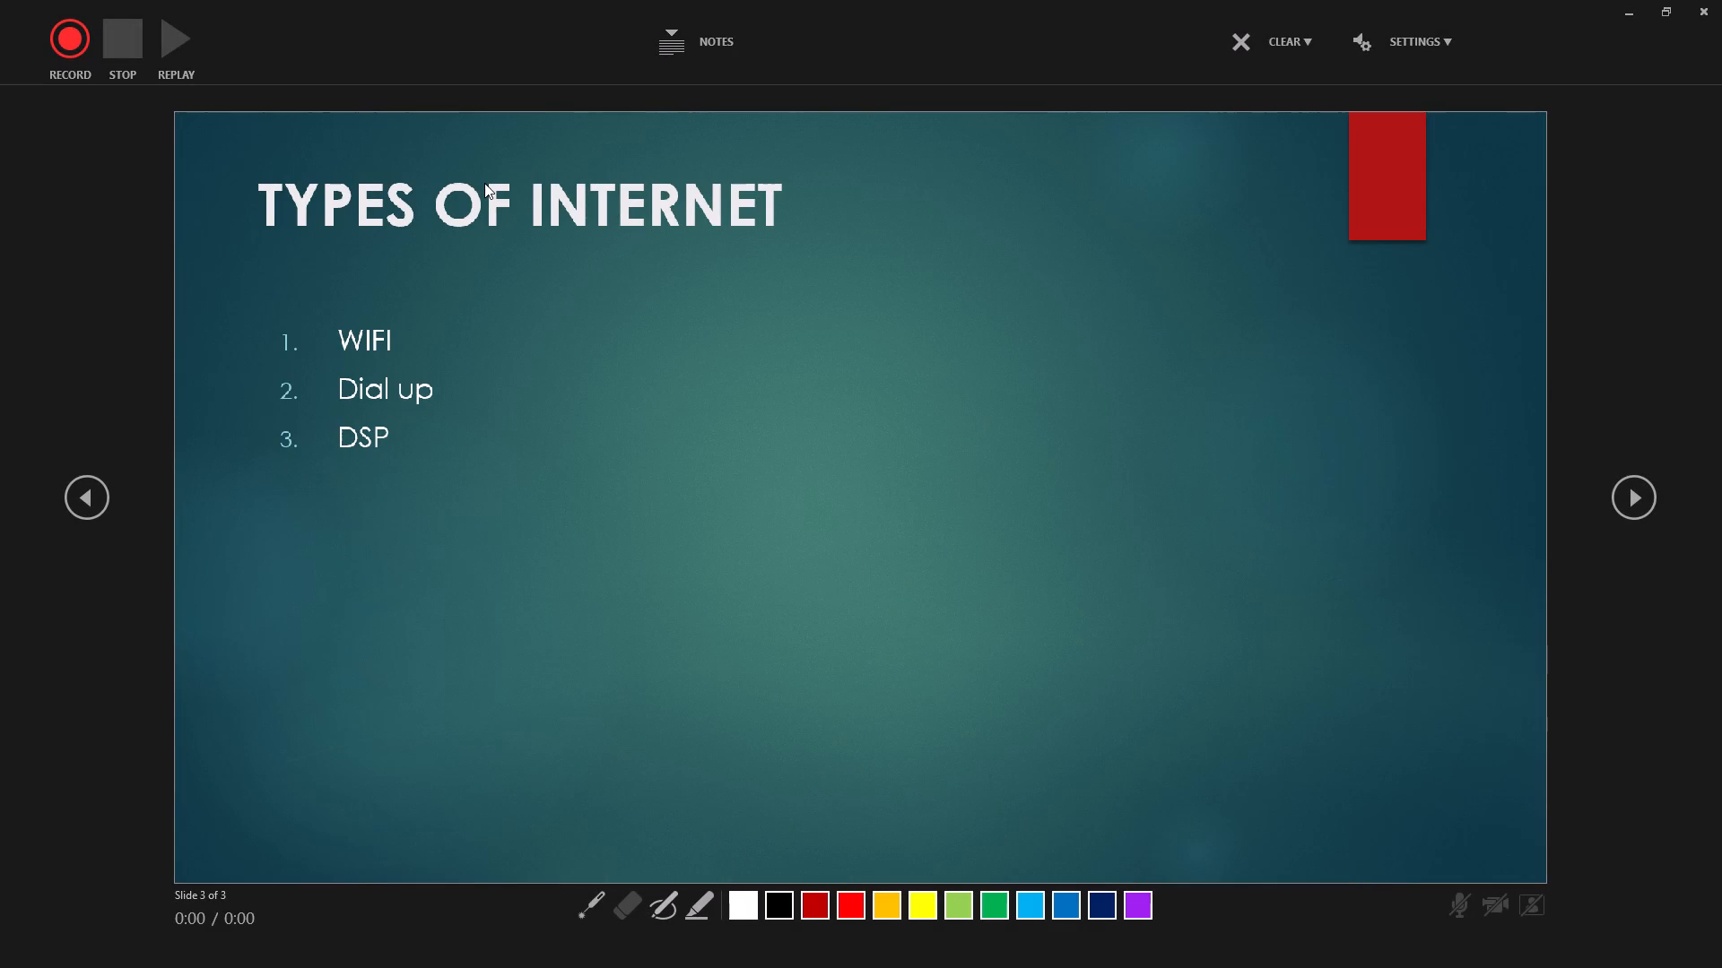
key(Return)
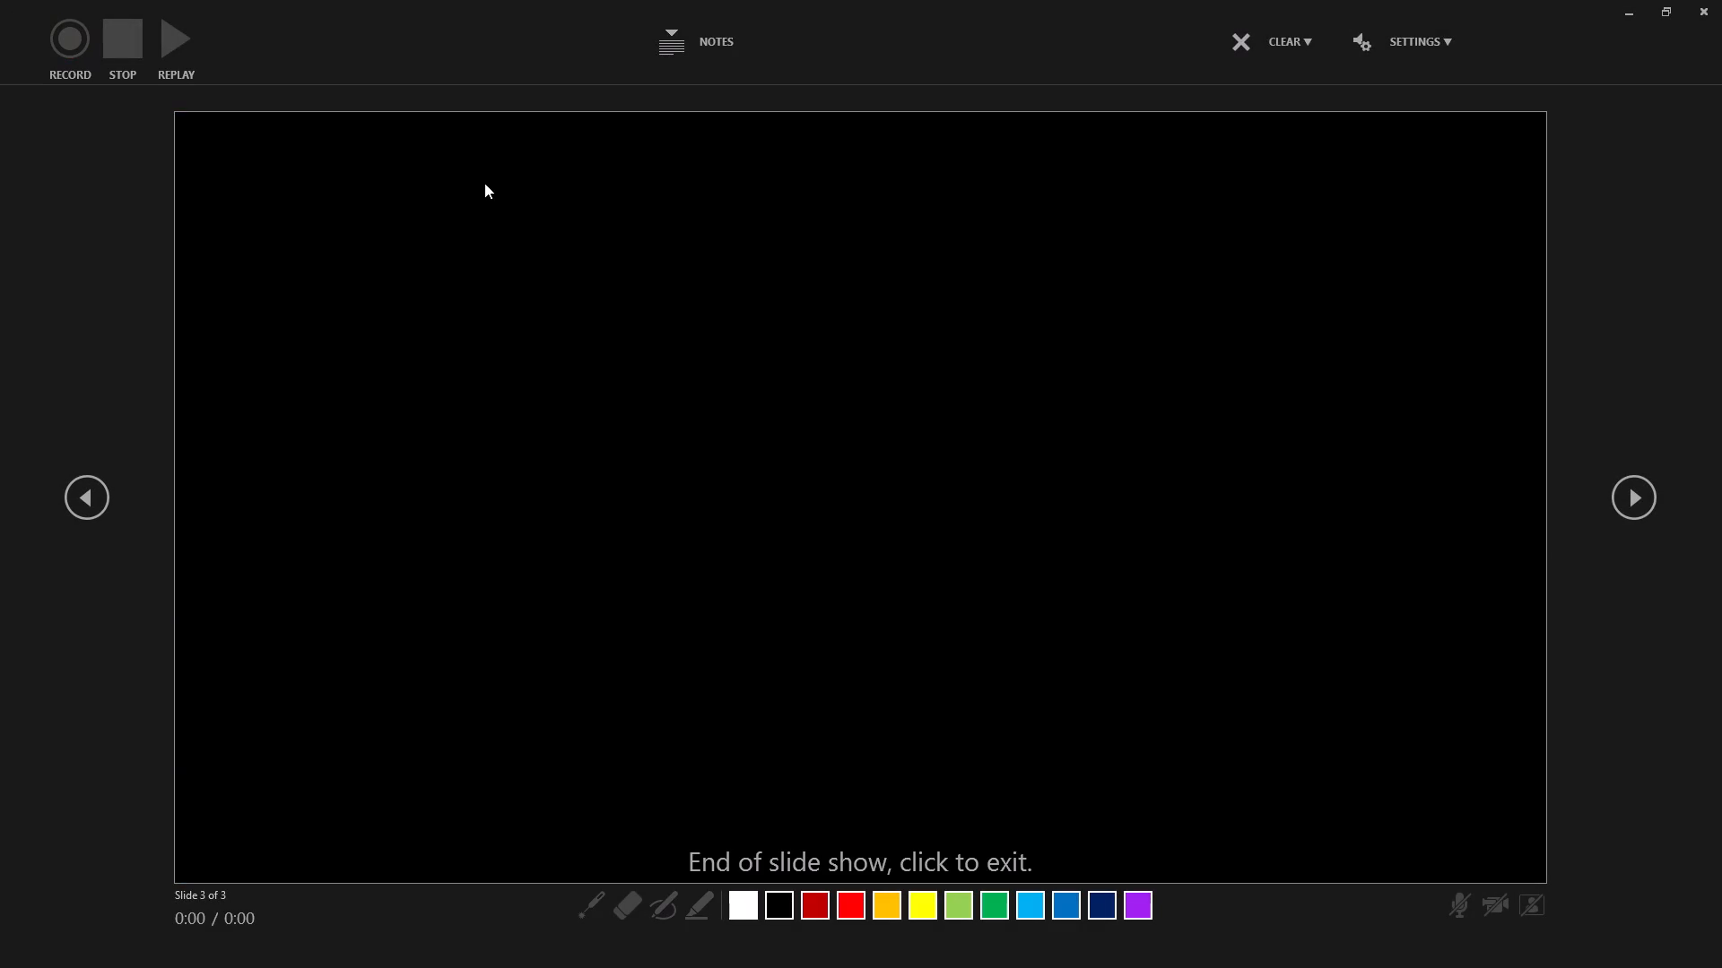
key(Return)
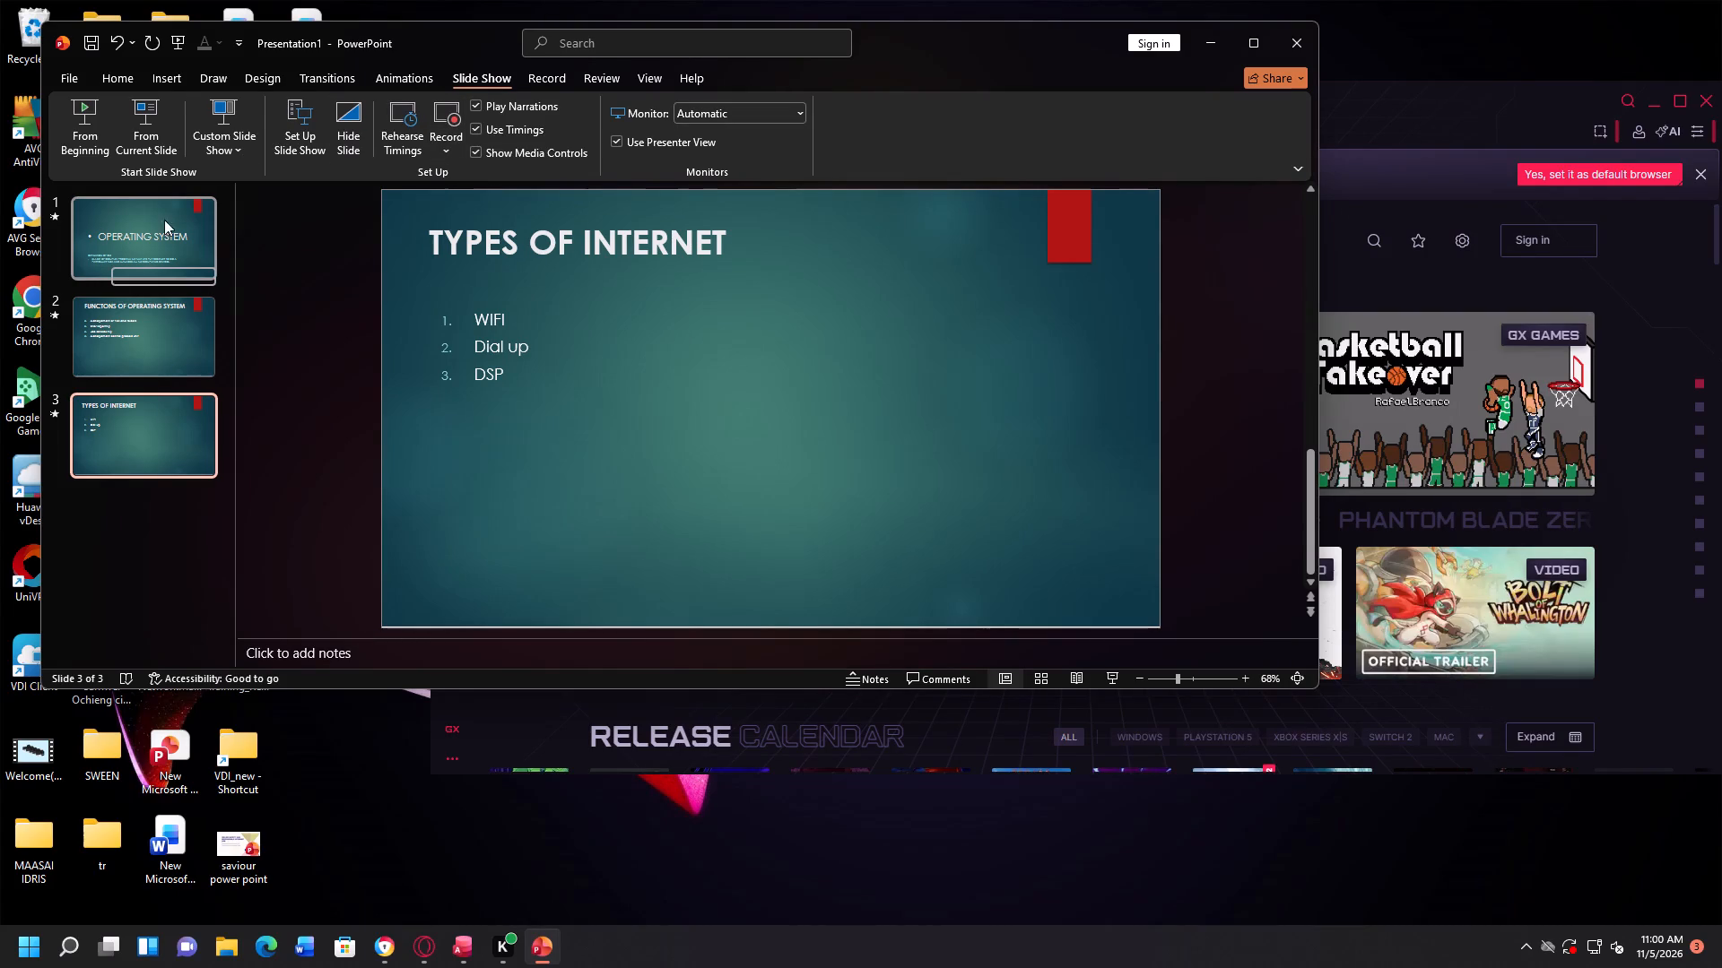
Open the recording view from slide 1, advance through all three slides without recording, and exit at the end.
click(138, 226)
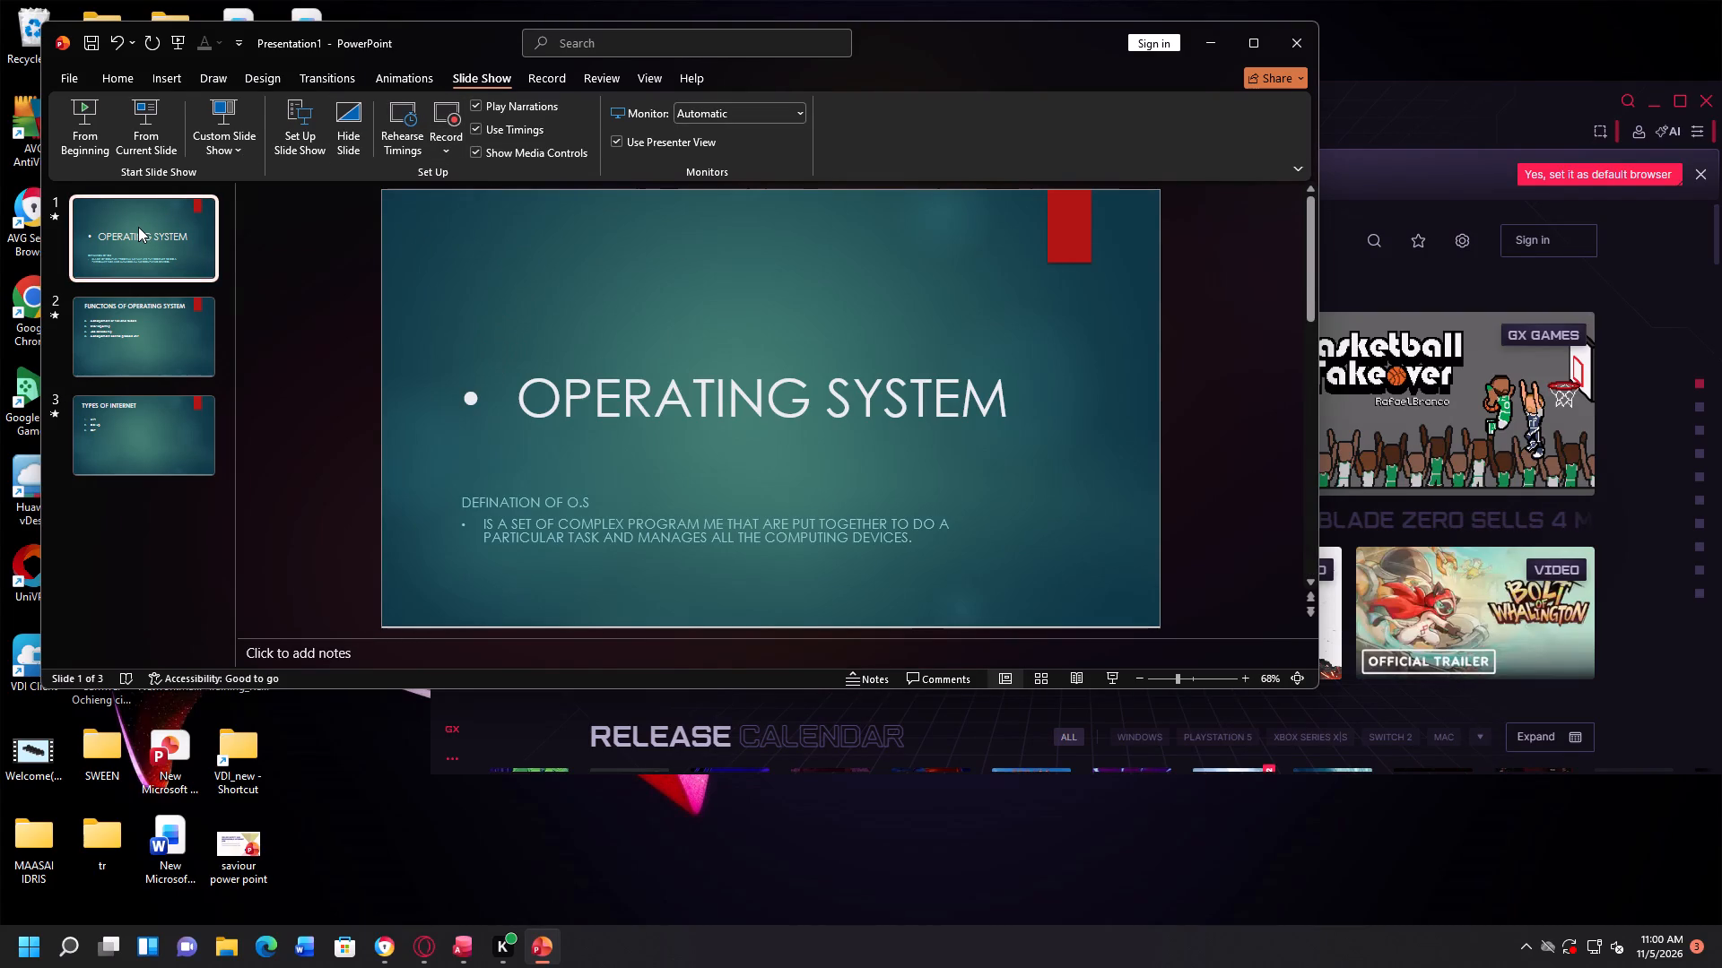
click(454, 119)
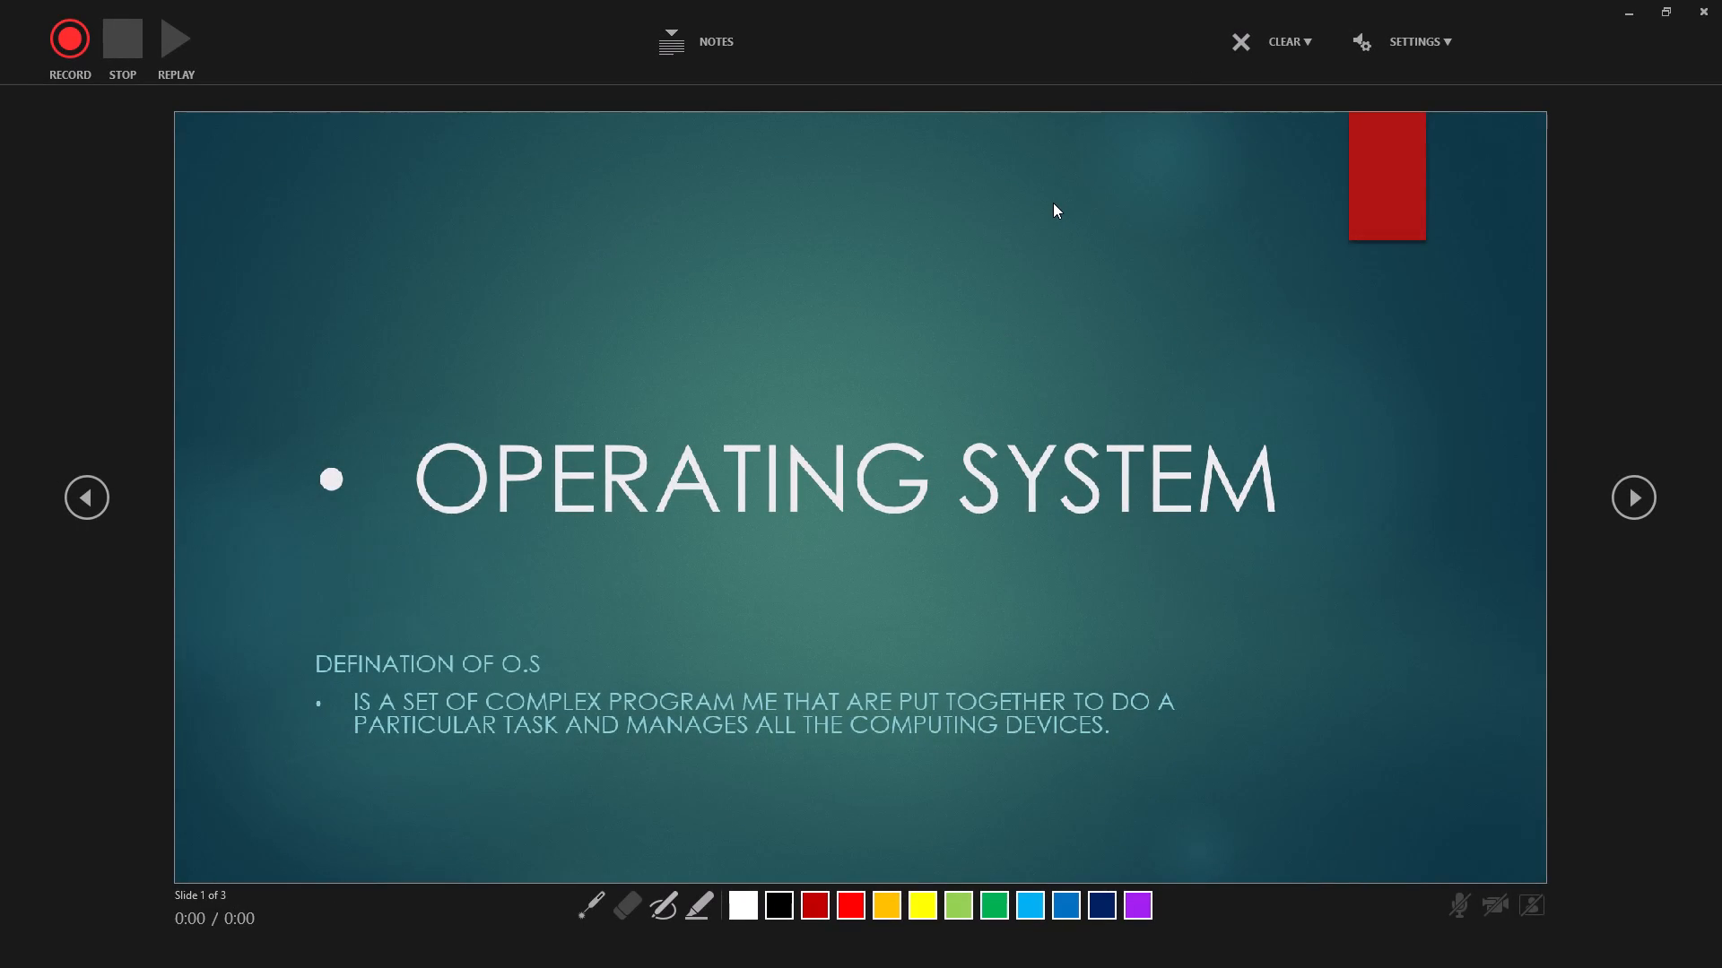
key(Return)
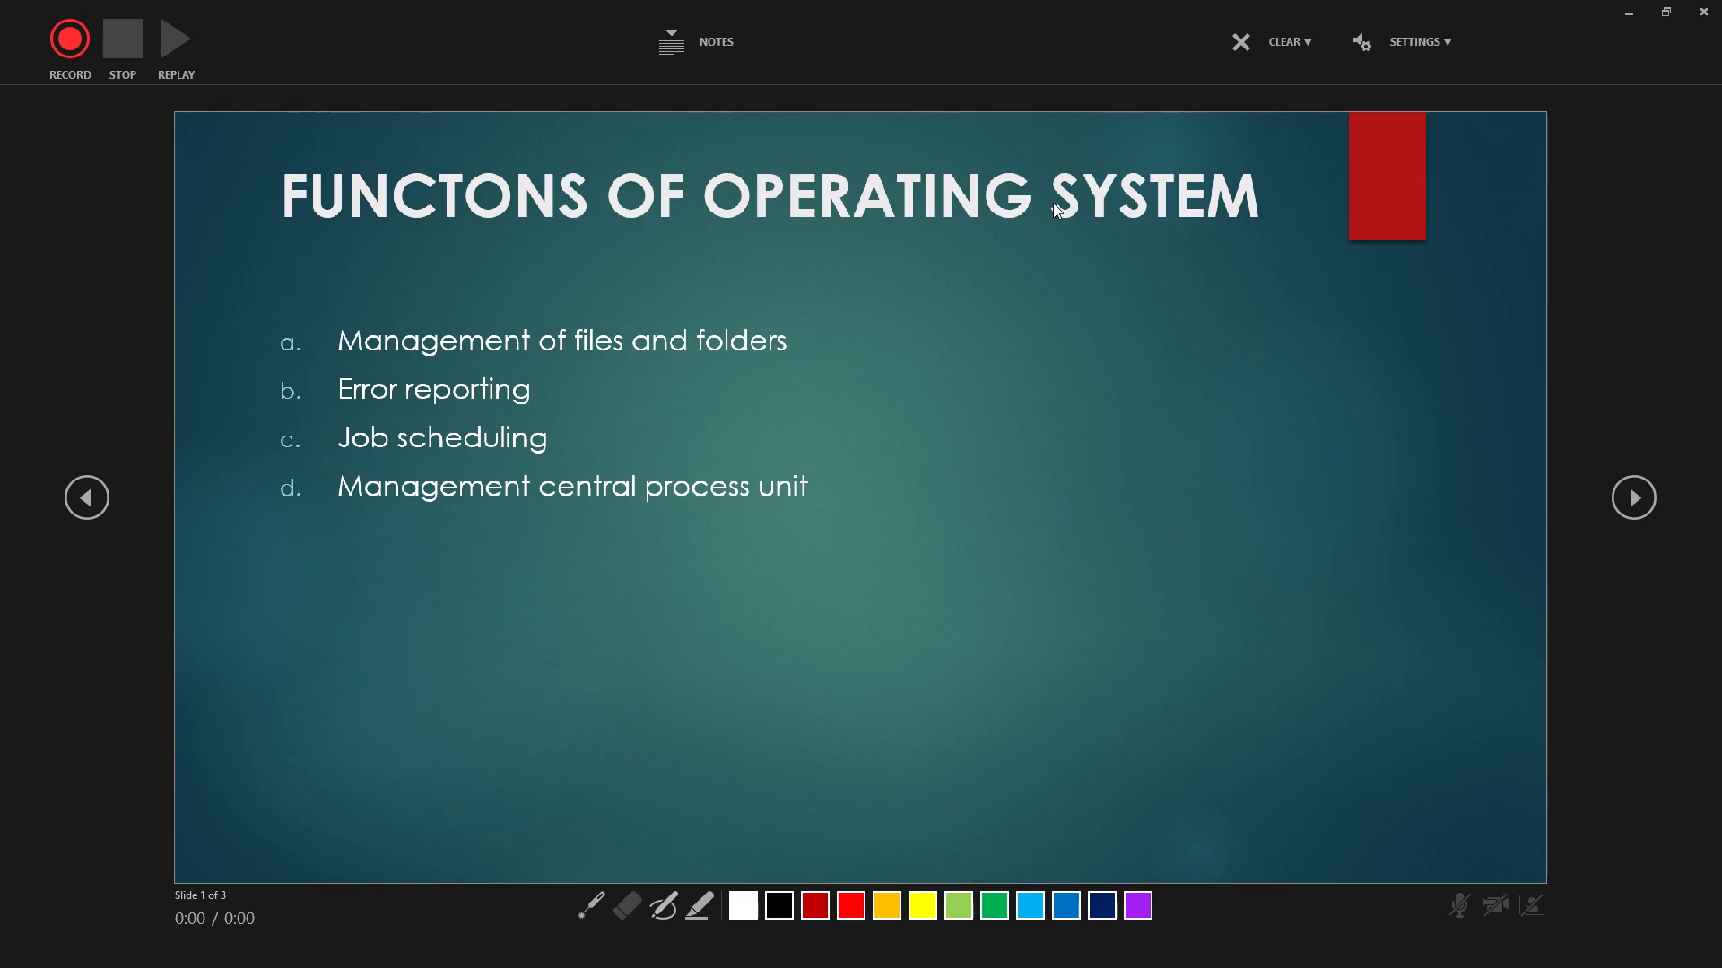
key(Return)
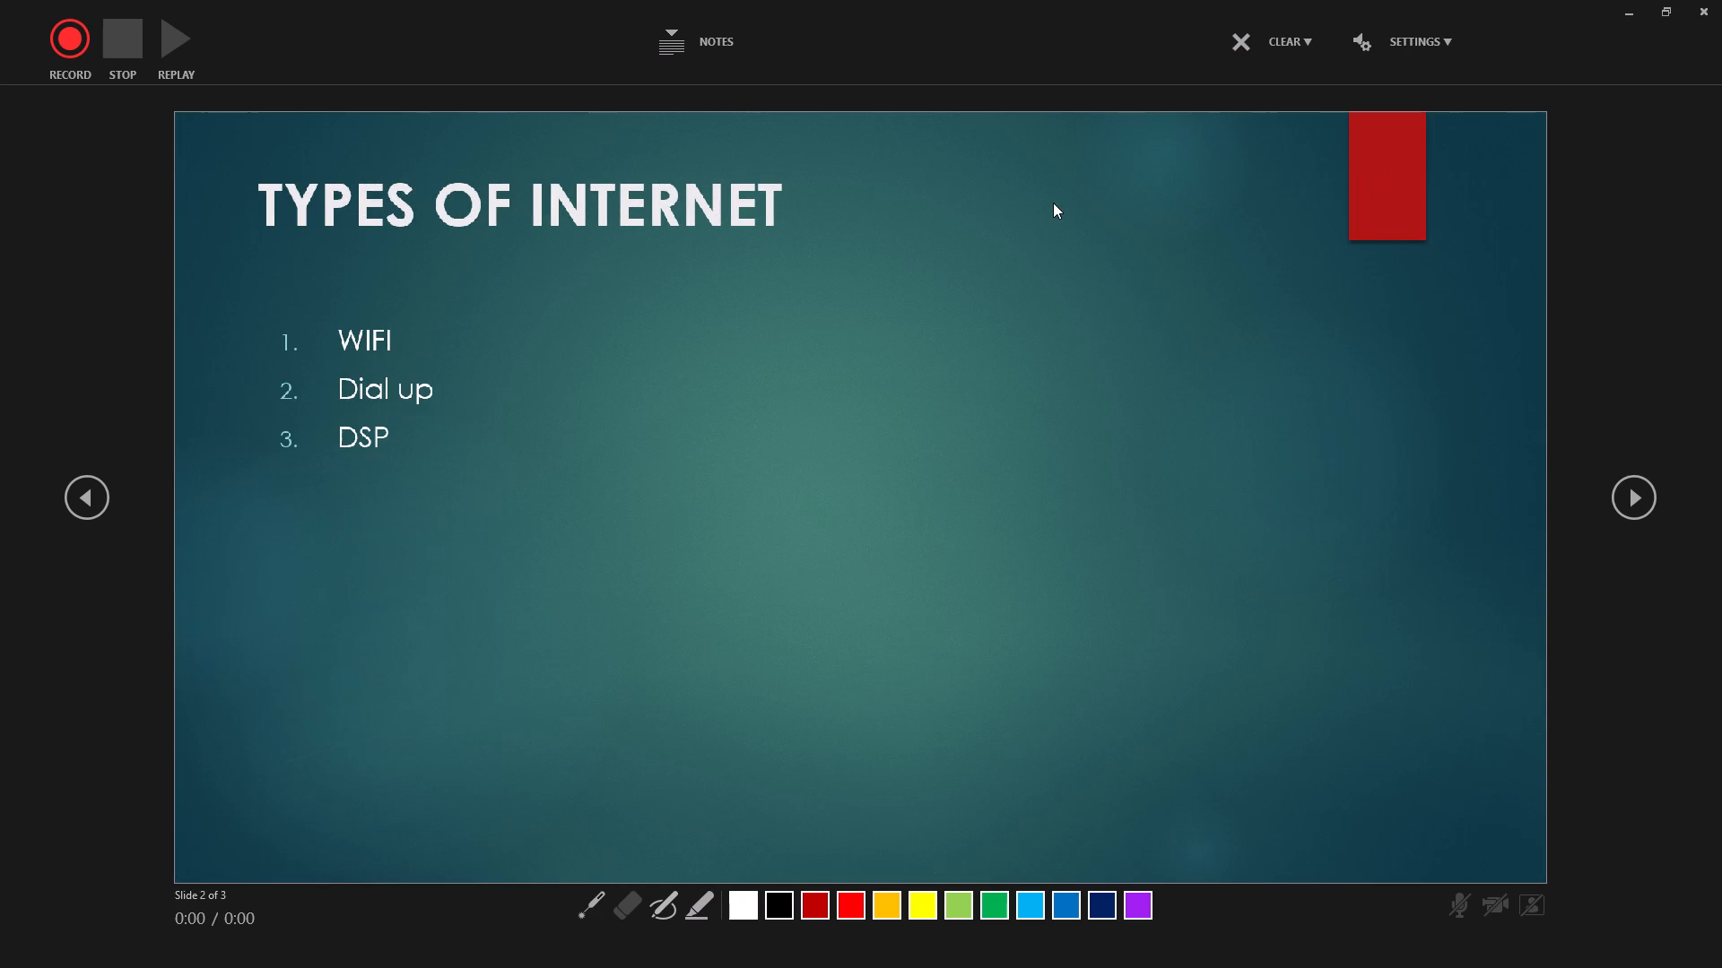
key(Return)
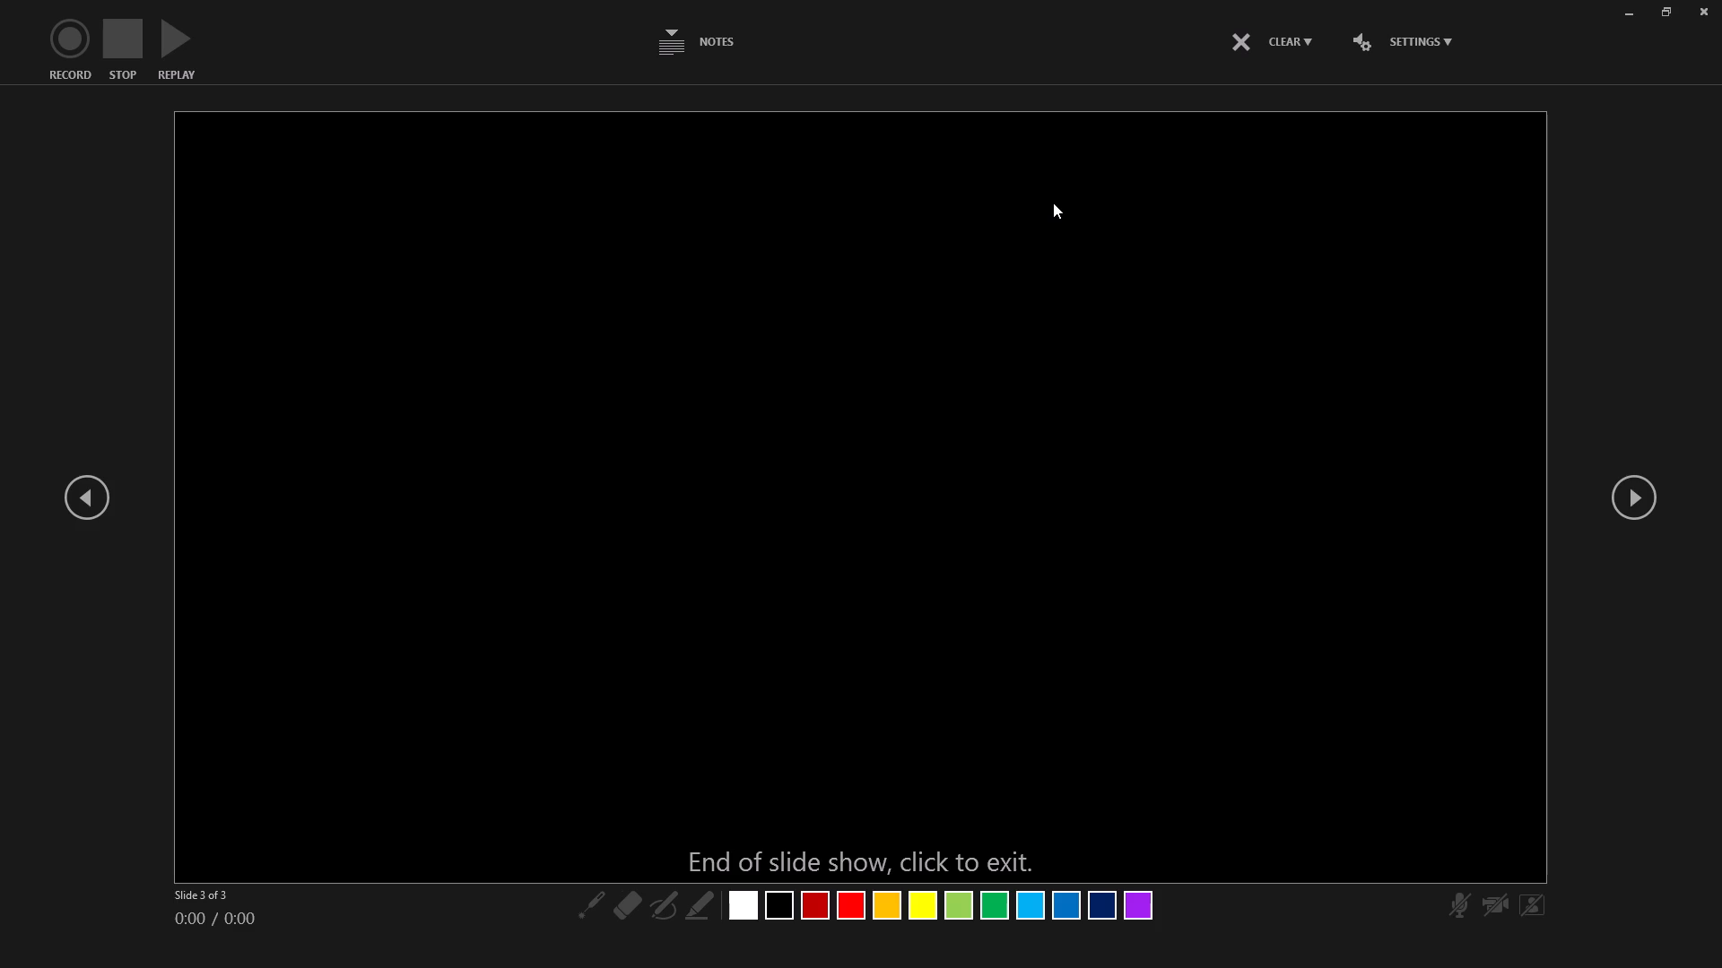
key(Return)
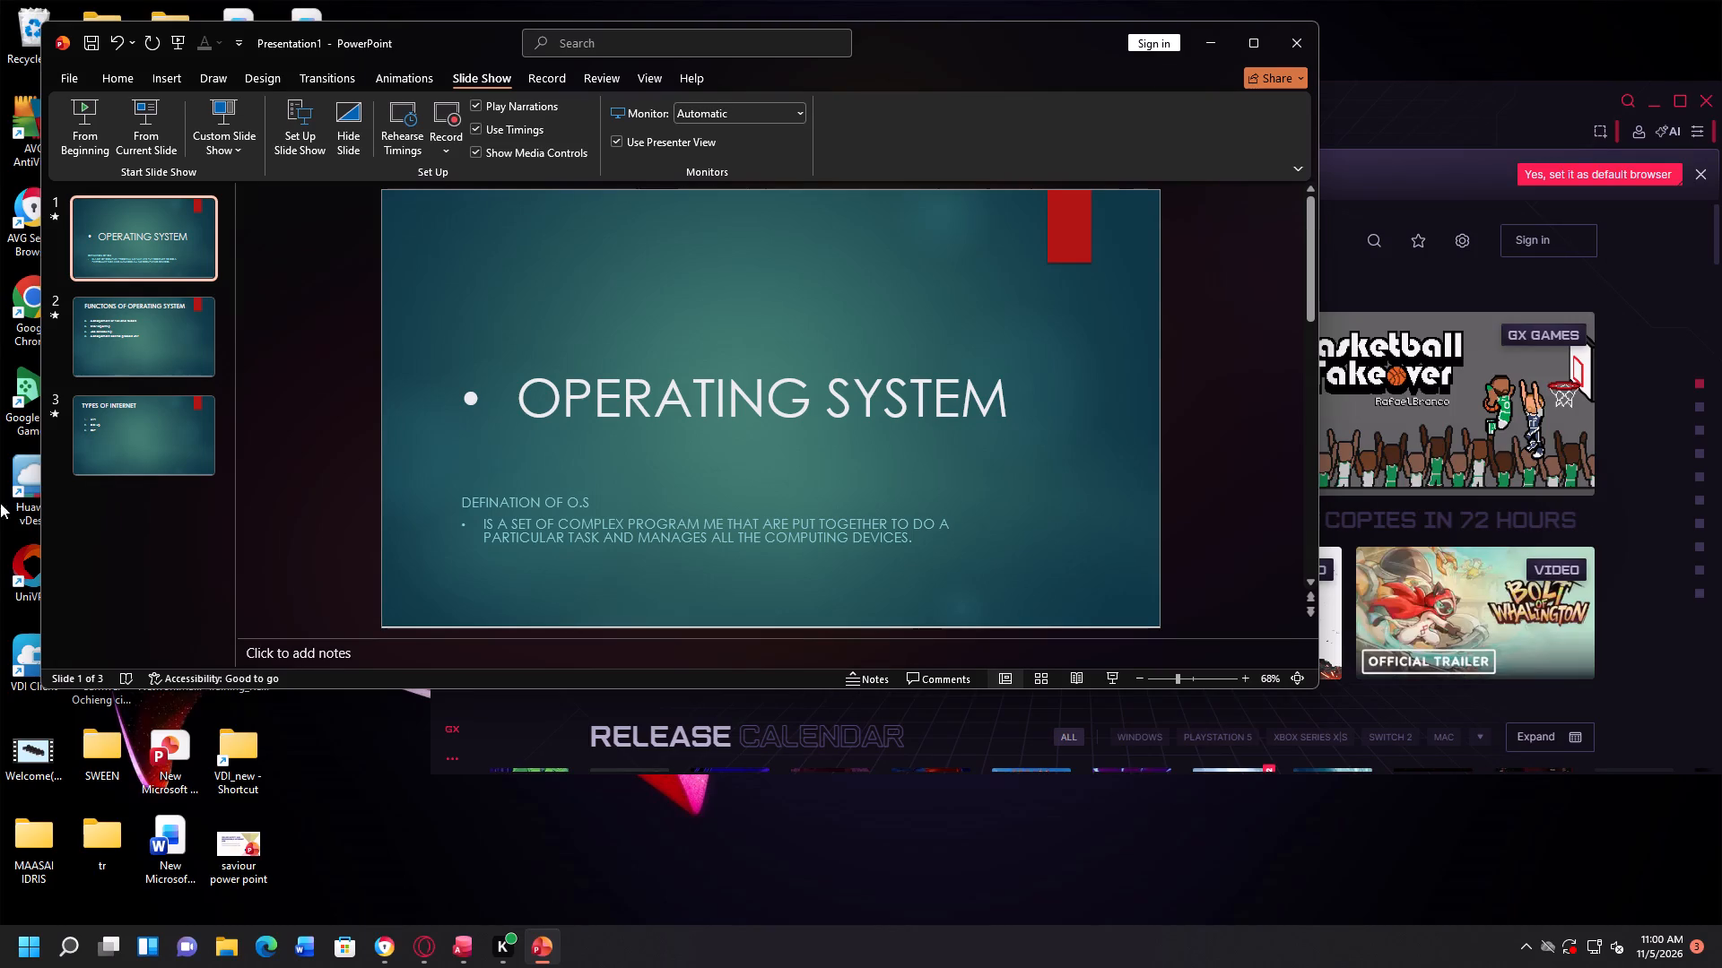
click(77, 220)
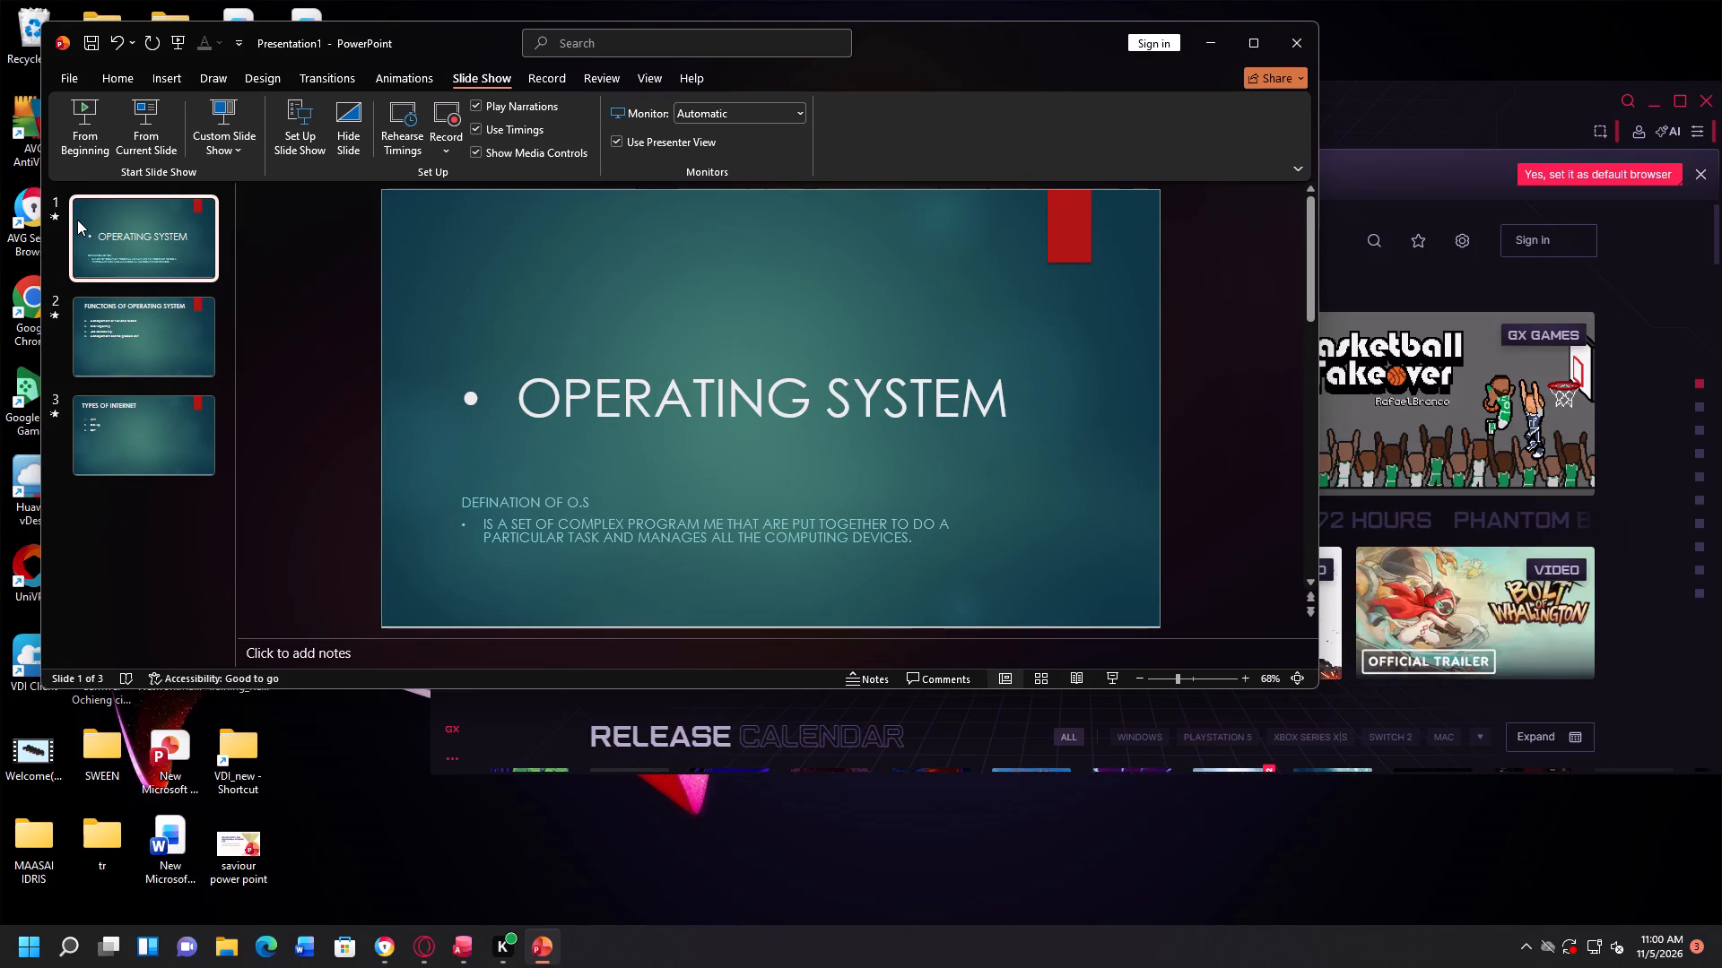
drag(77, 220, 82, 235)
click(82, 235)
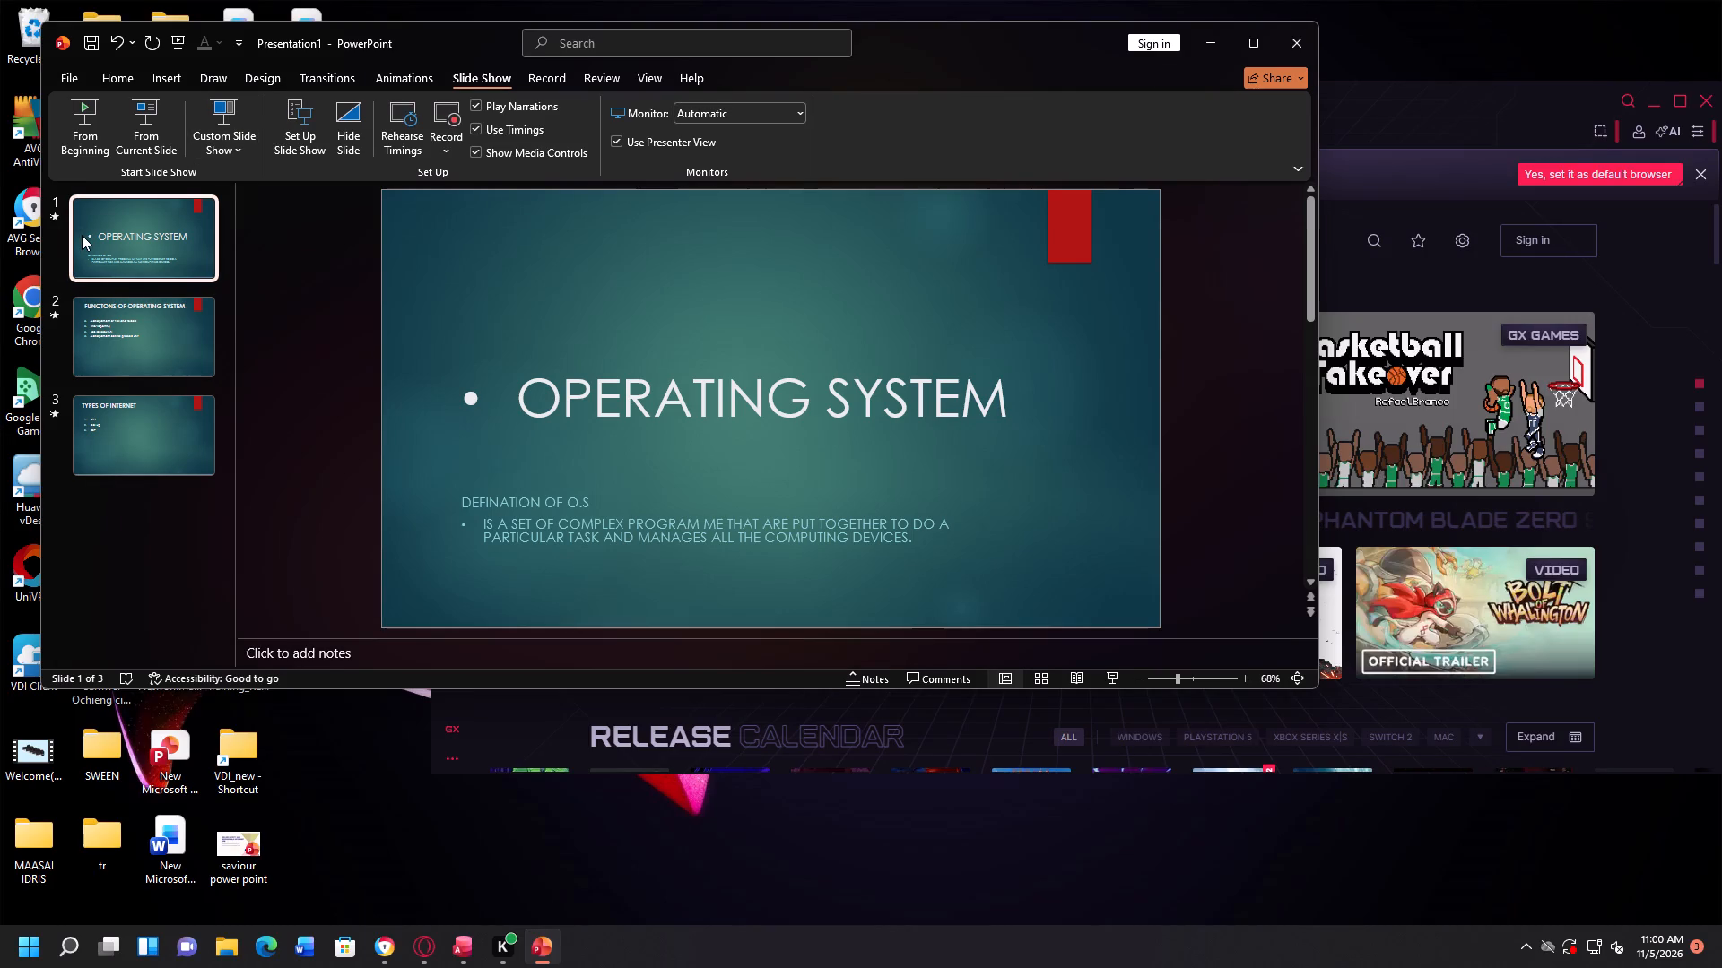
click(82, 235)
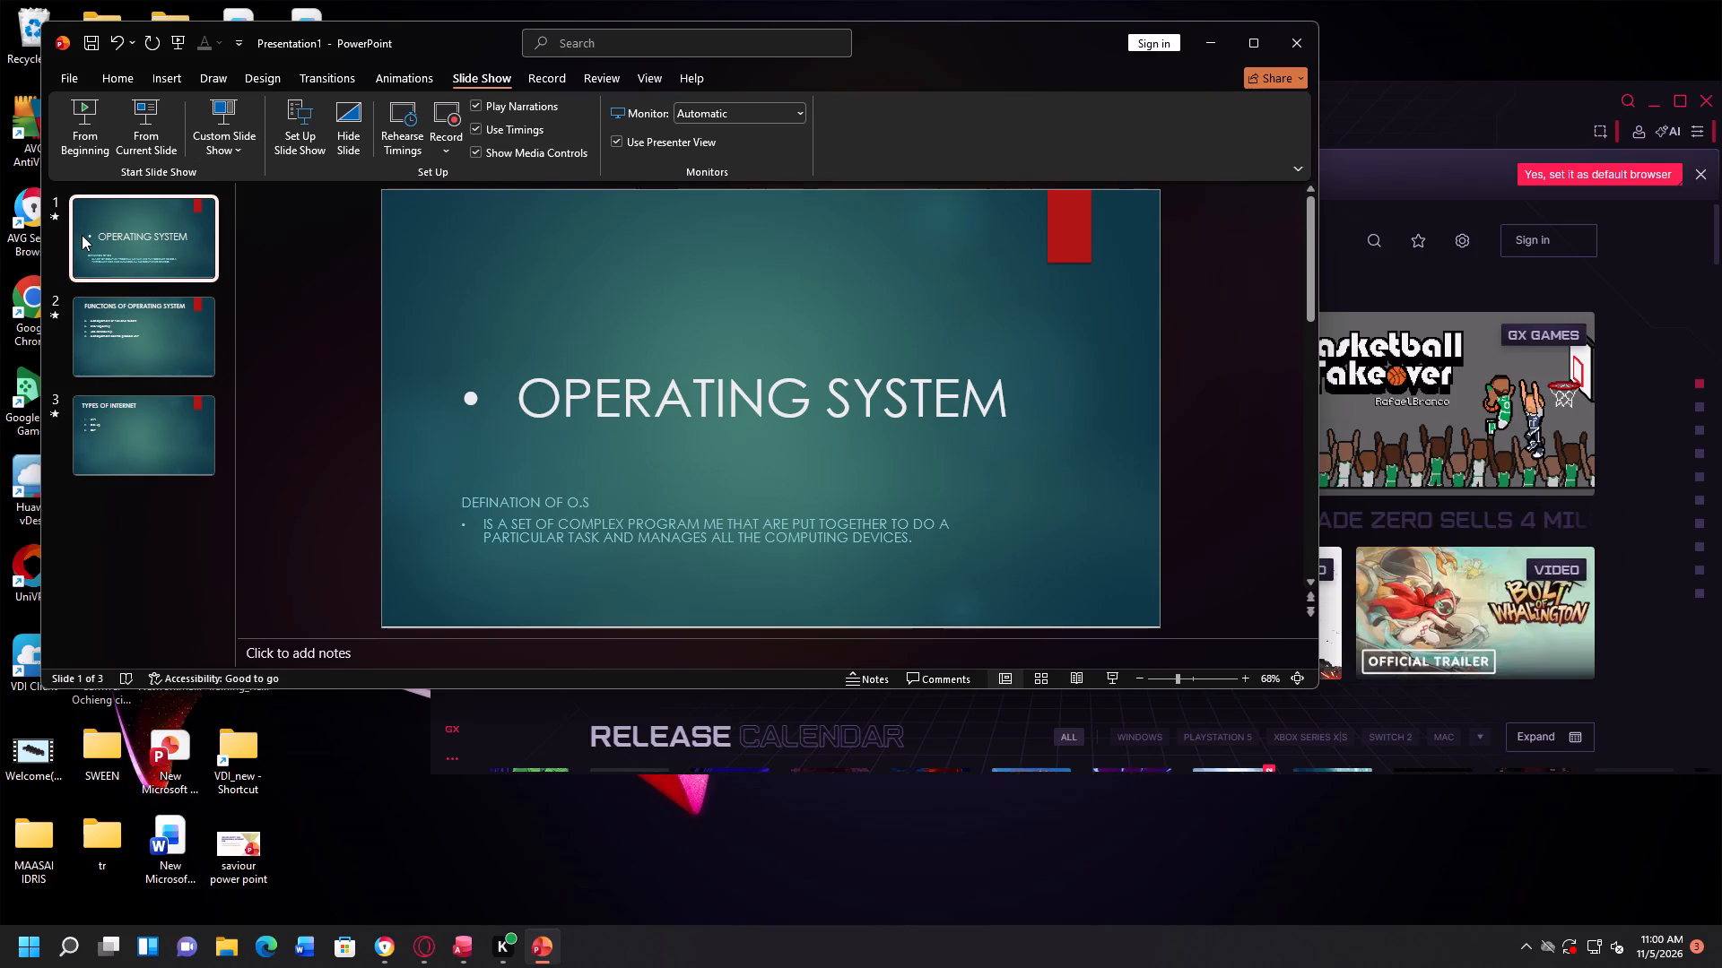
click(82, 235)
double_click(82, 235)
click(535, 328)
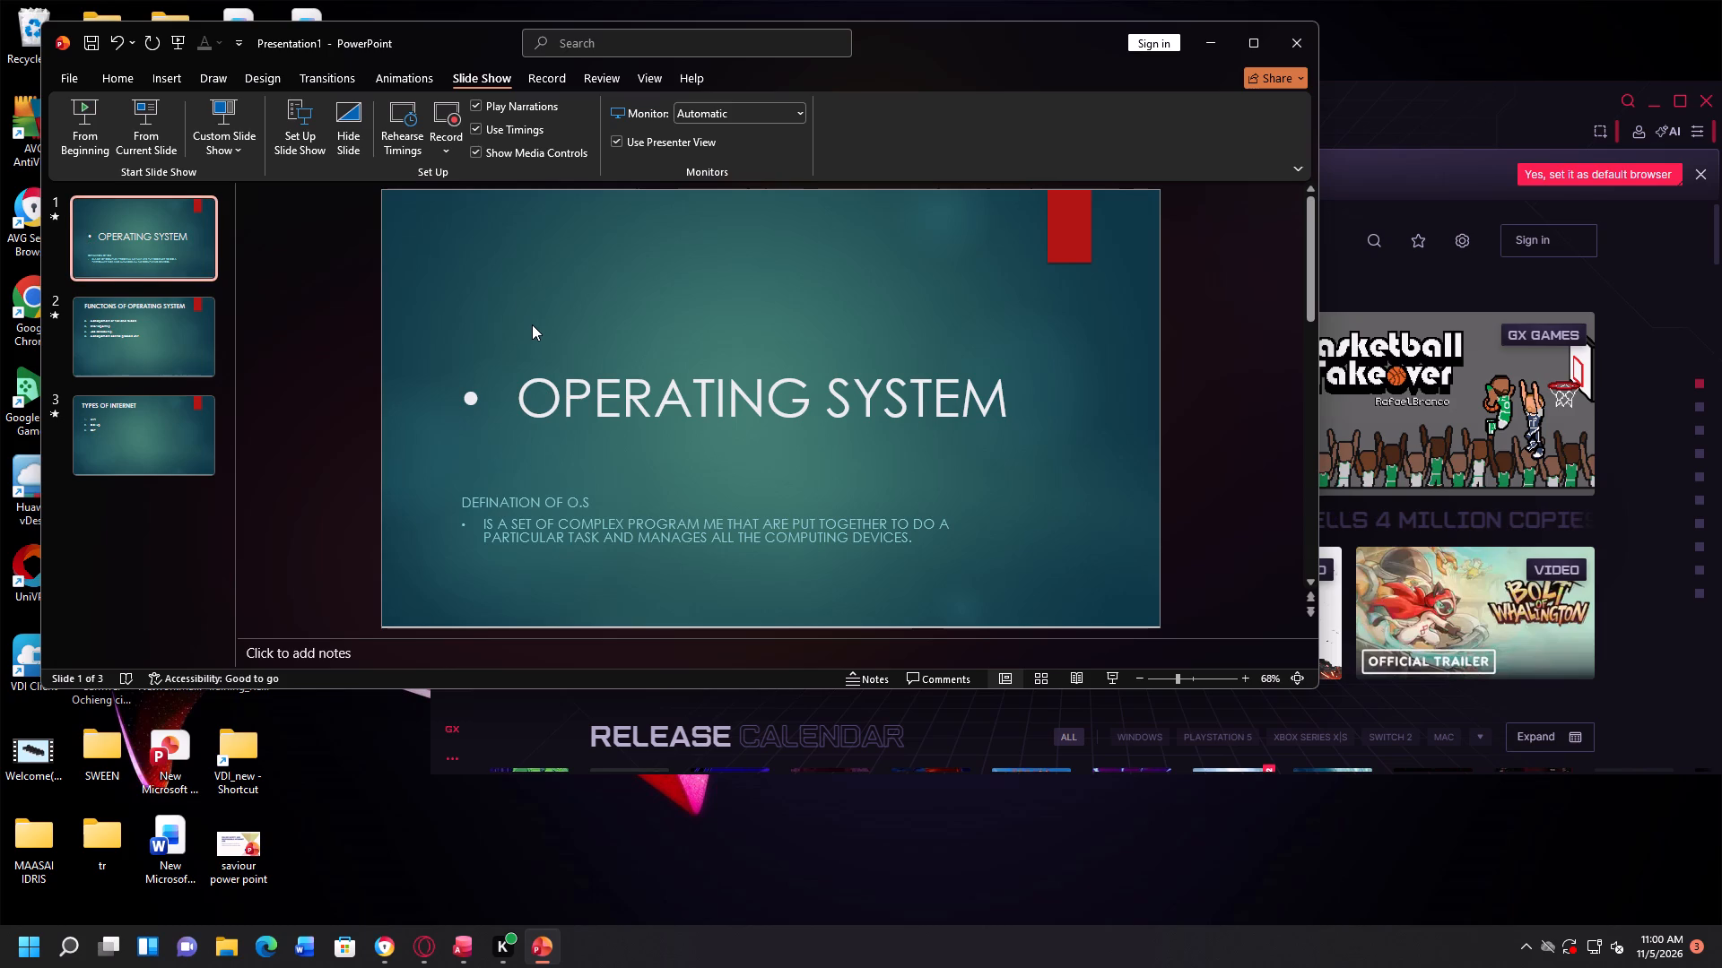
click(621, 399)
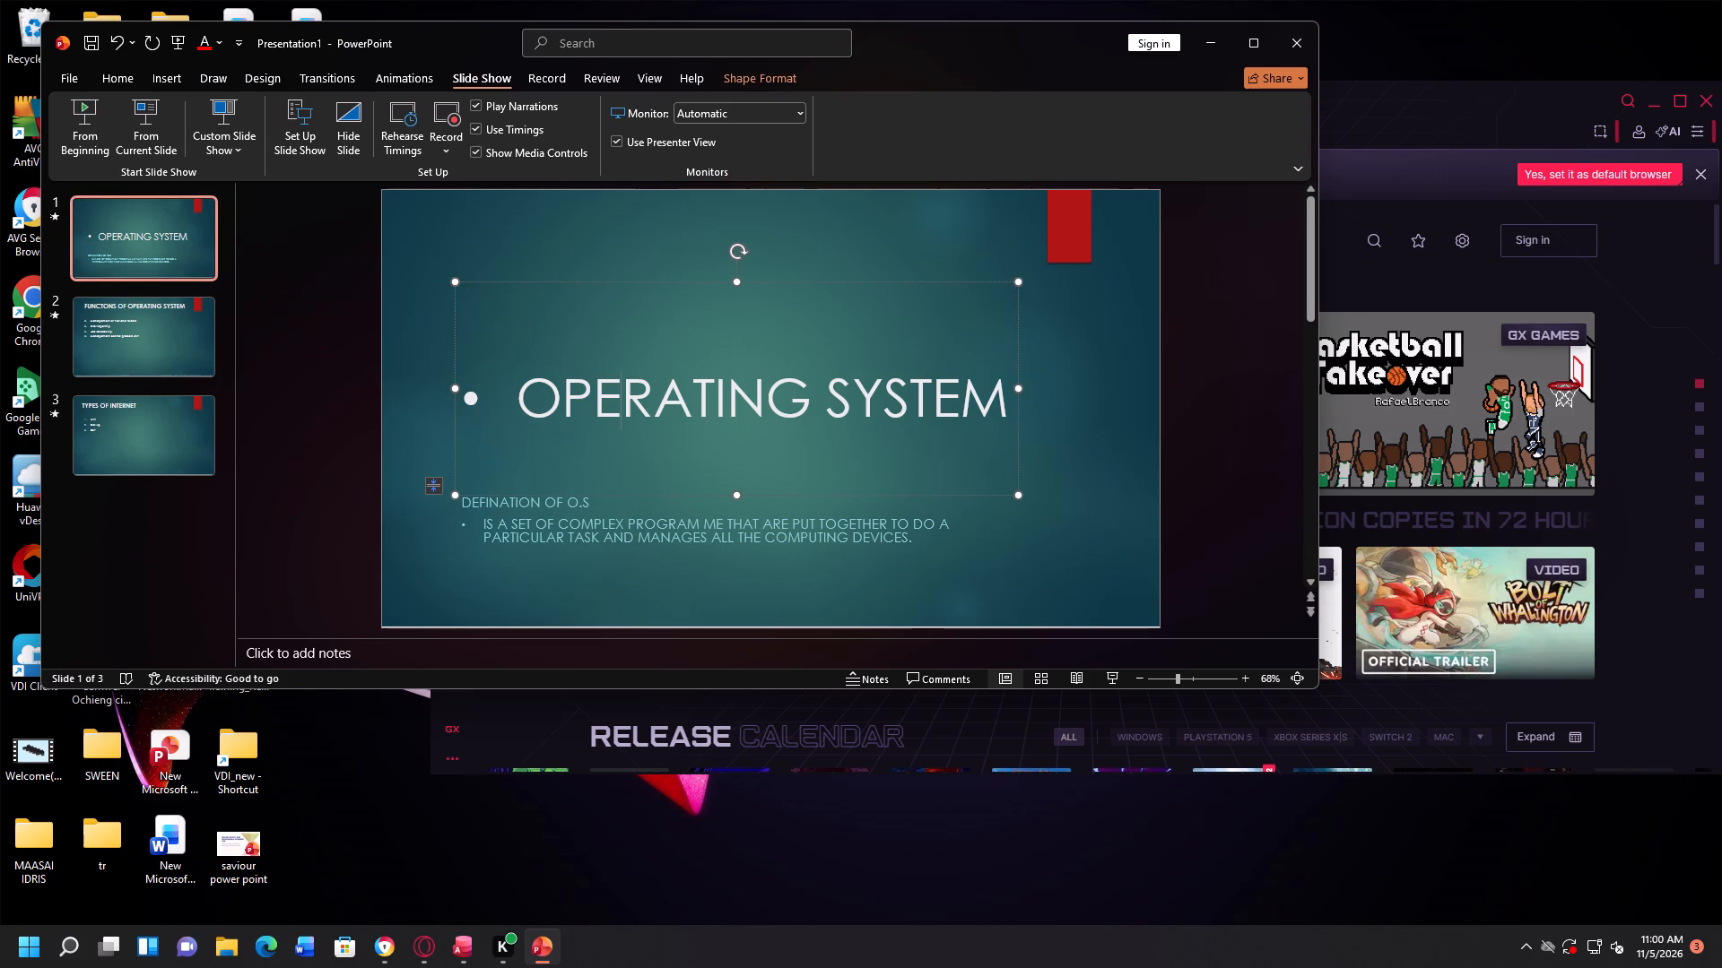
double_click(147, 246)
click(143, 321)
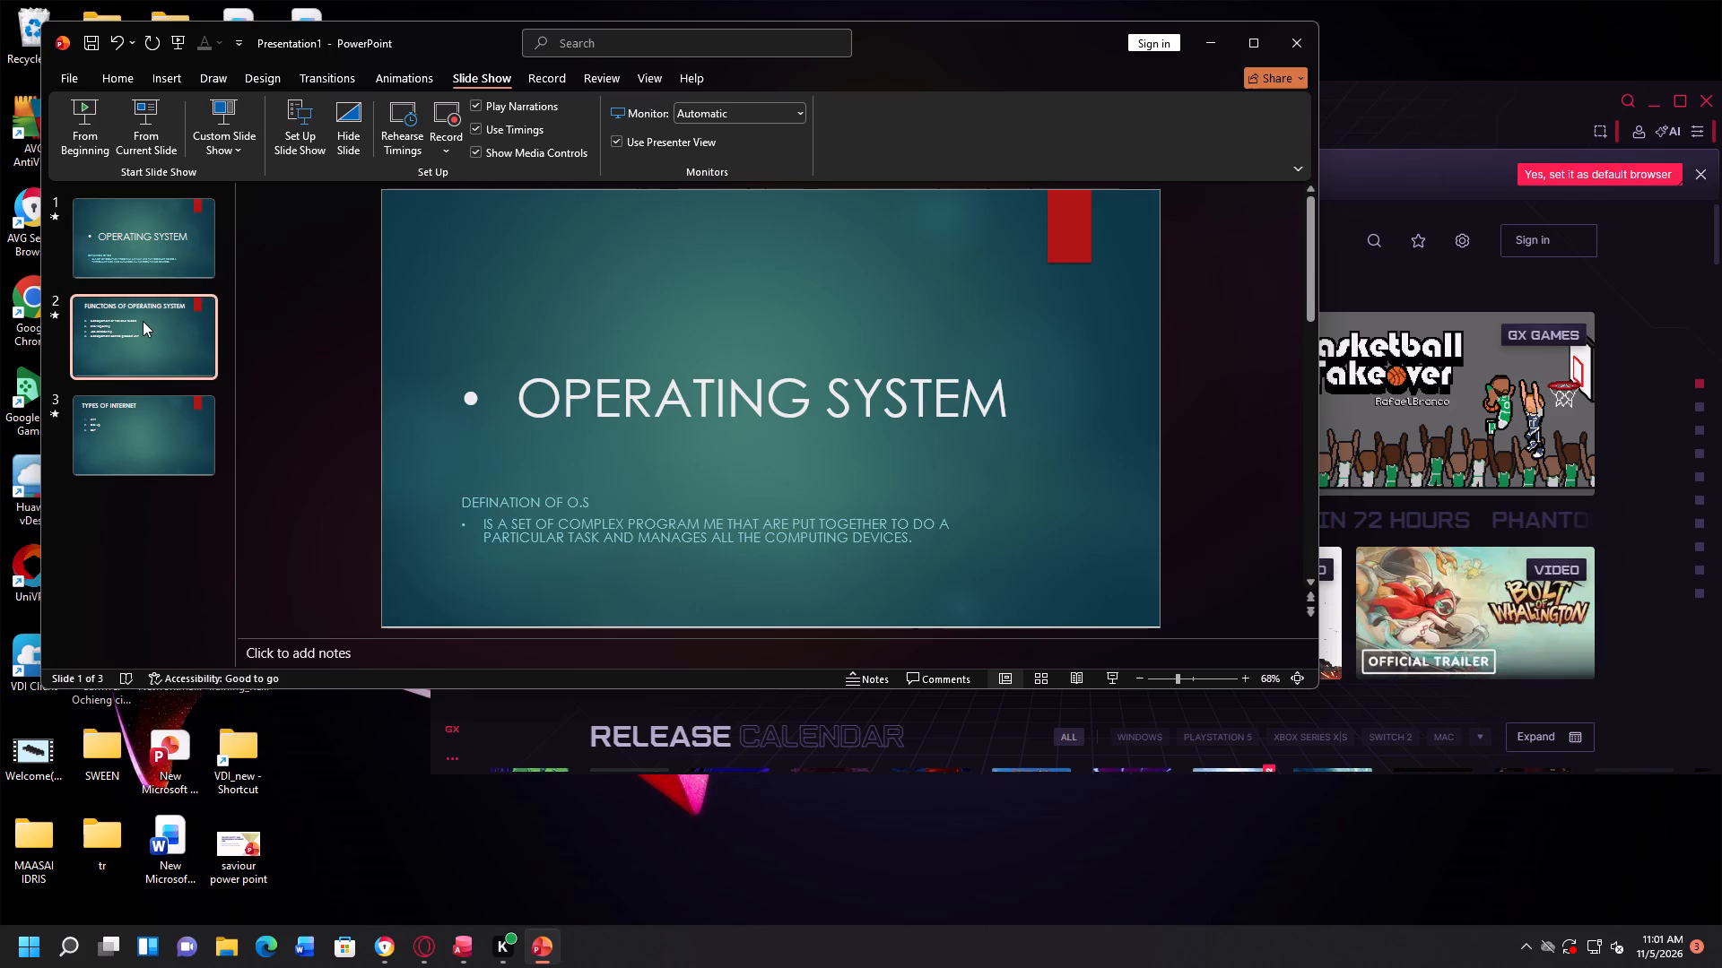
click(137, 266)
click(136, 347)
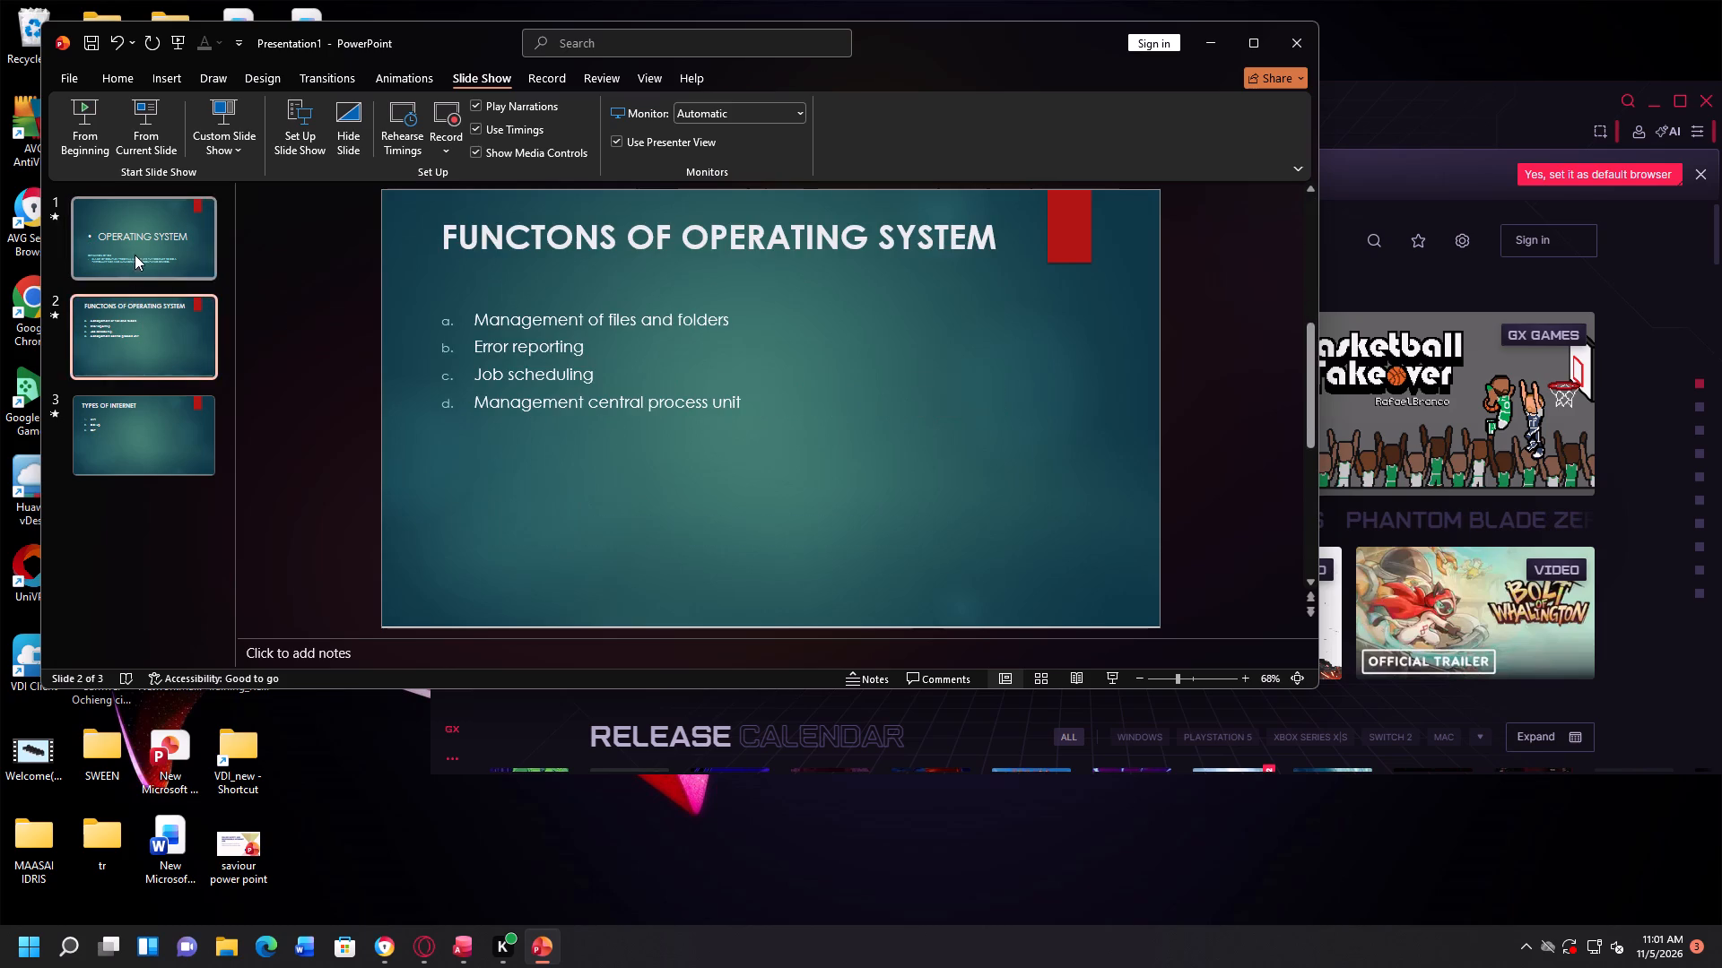
Open the recording view from slide 1, step through all three slides without recording, and exit at the end.
click(135, 250)
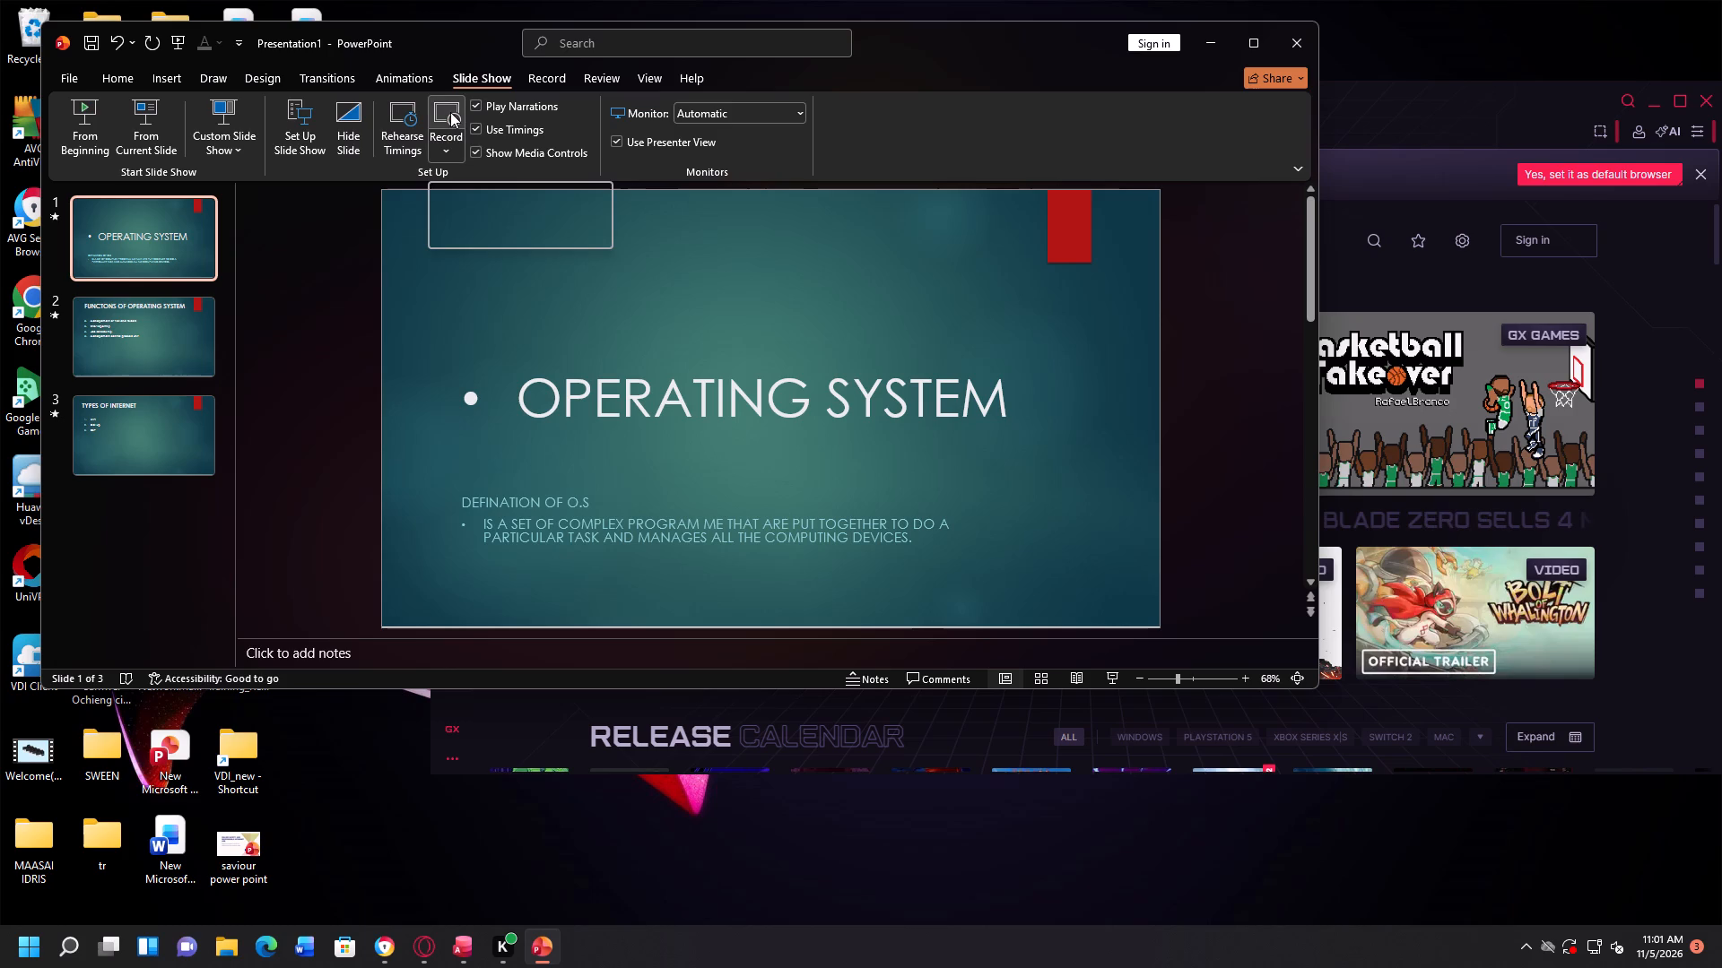
click(450, 154)
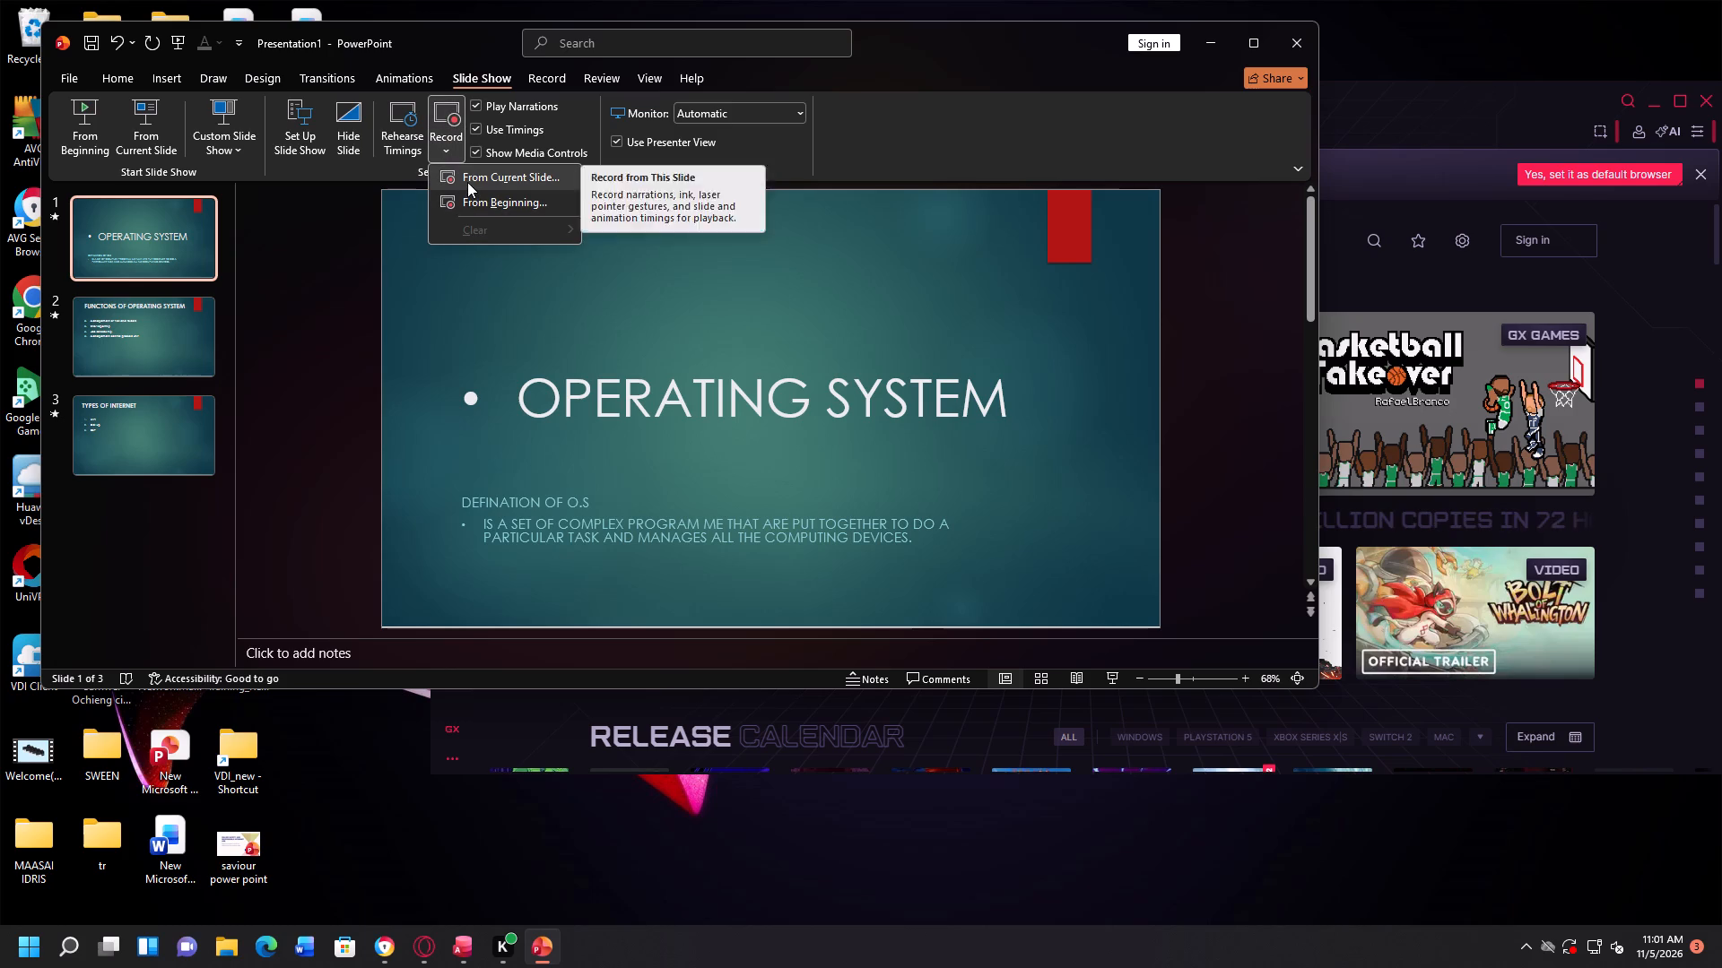
click(467, 182)
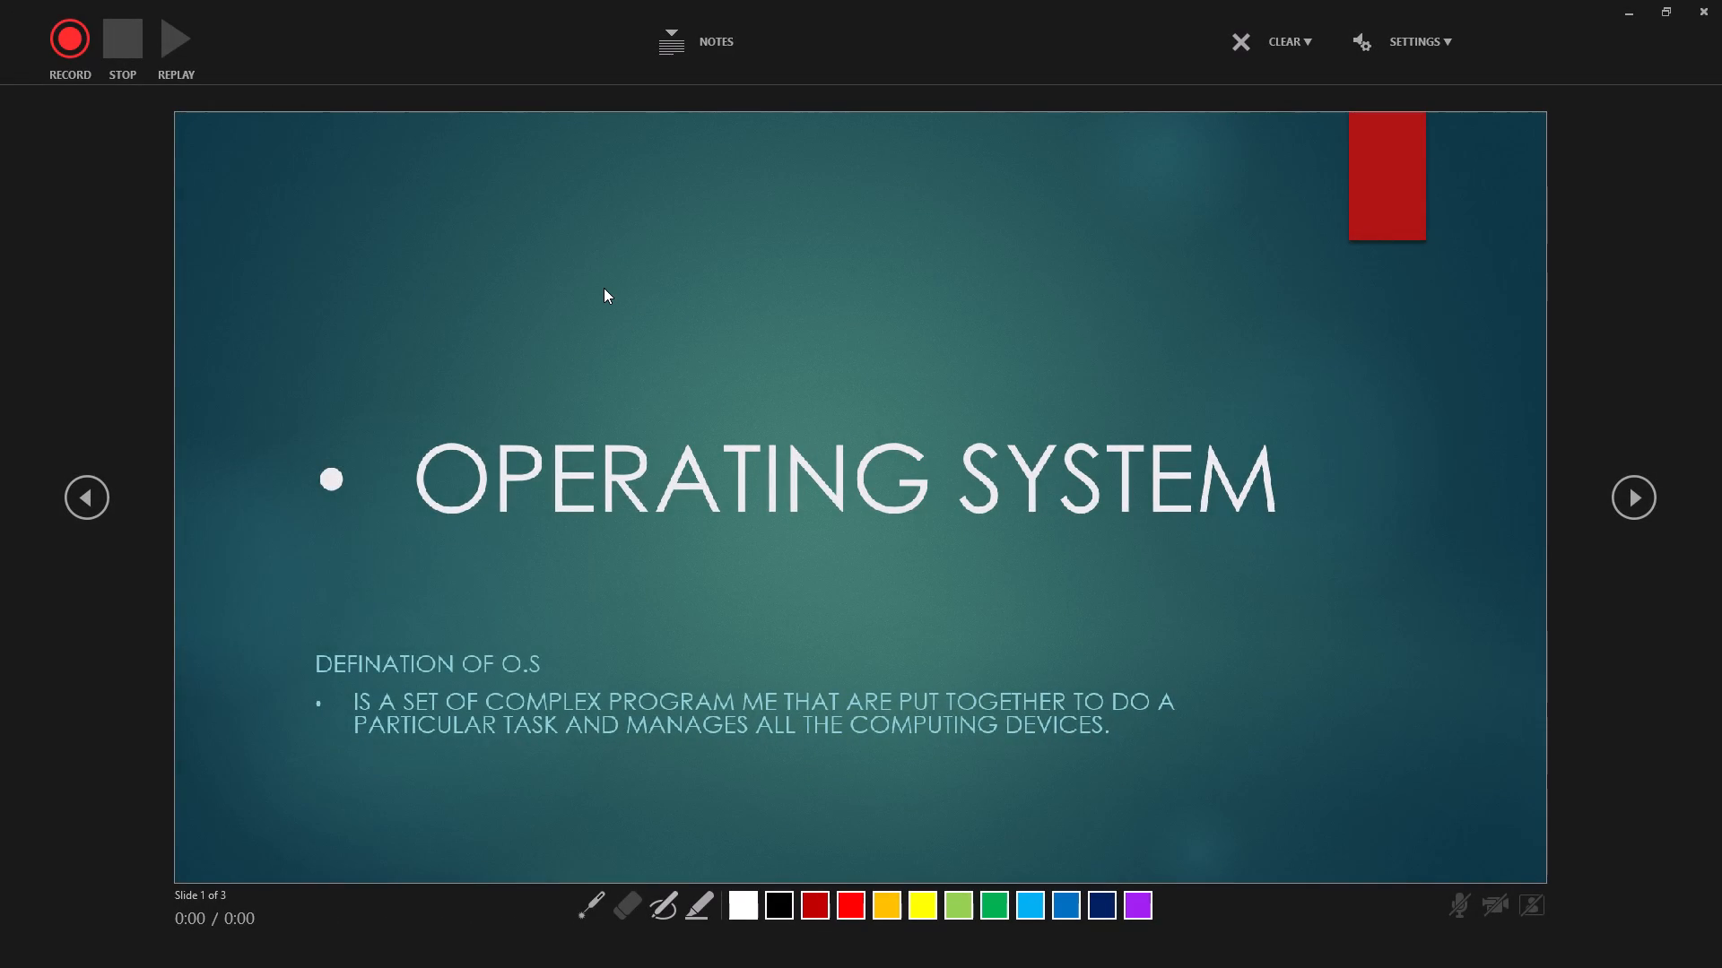
key(Return)
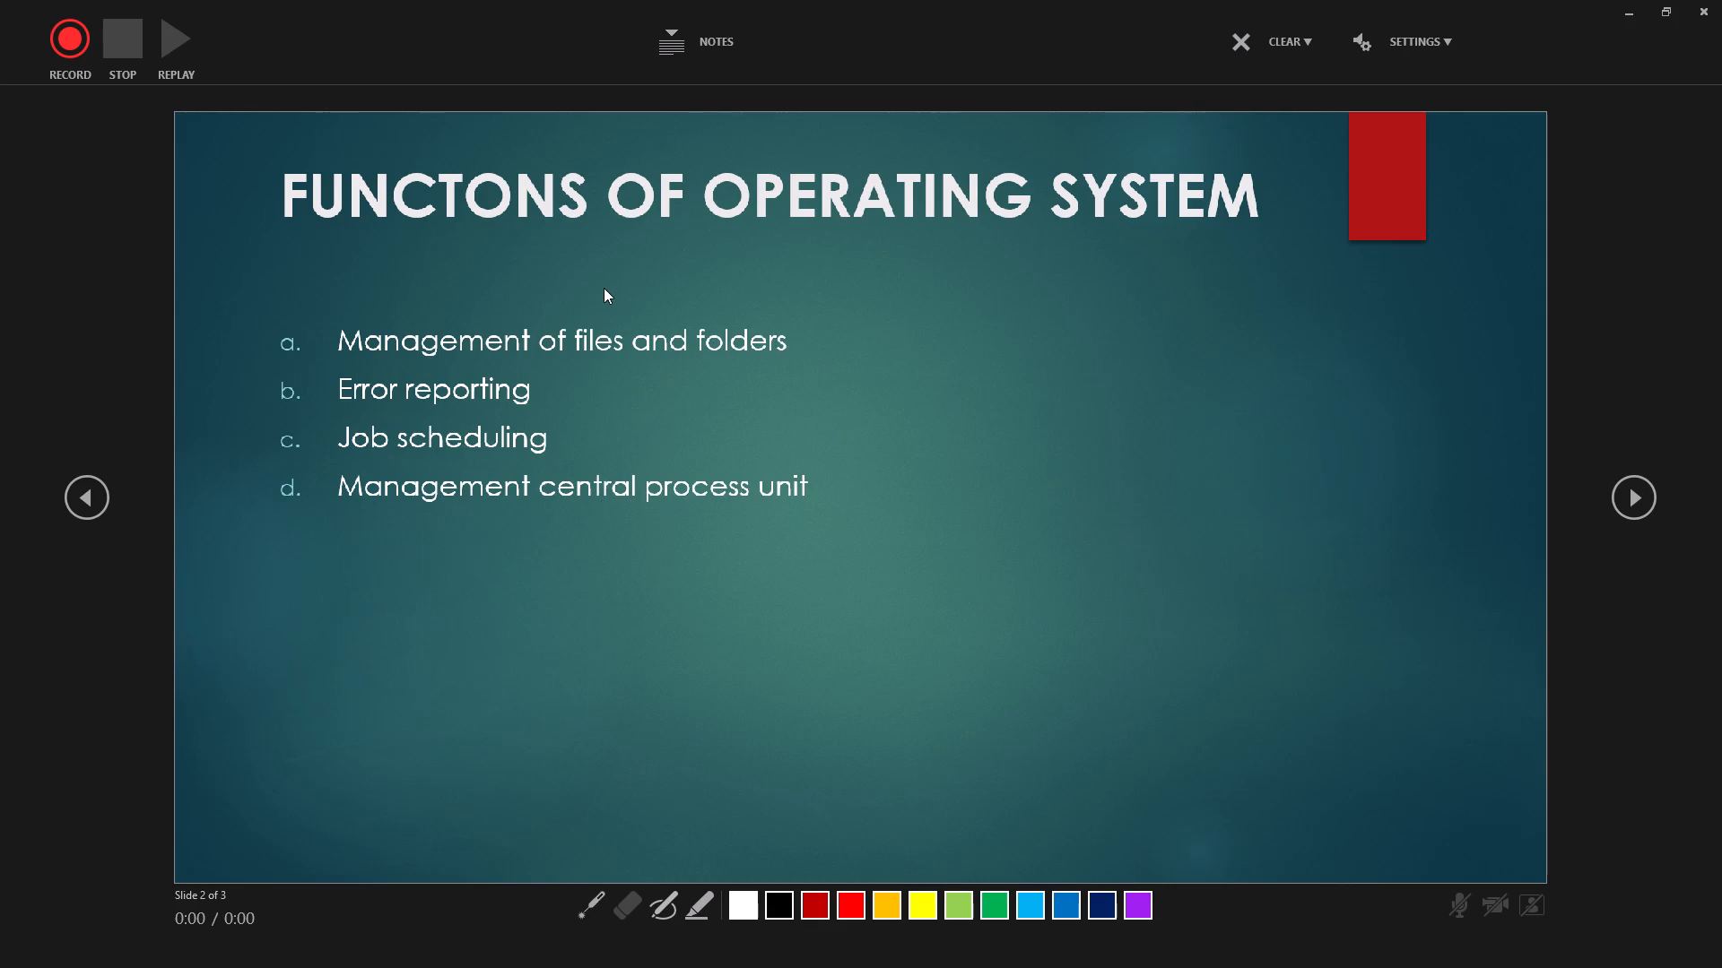
key(Return)
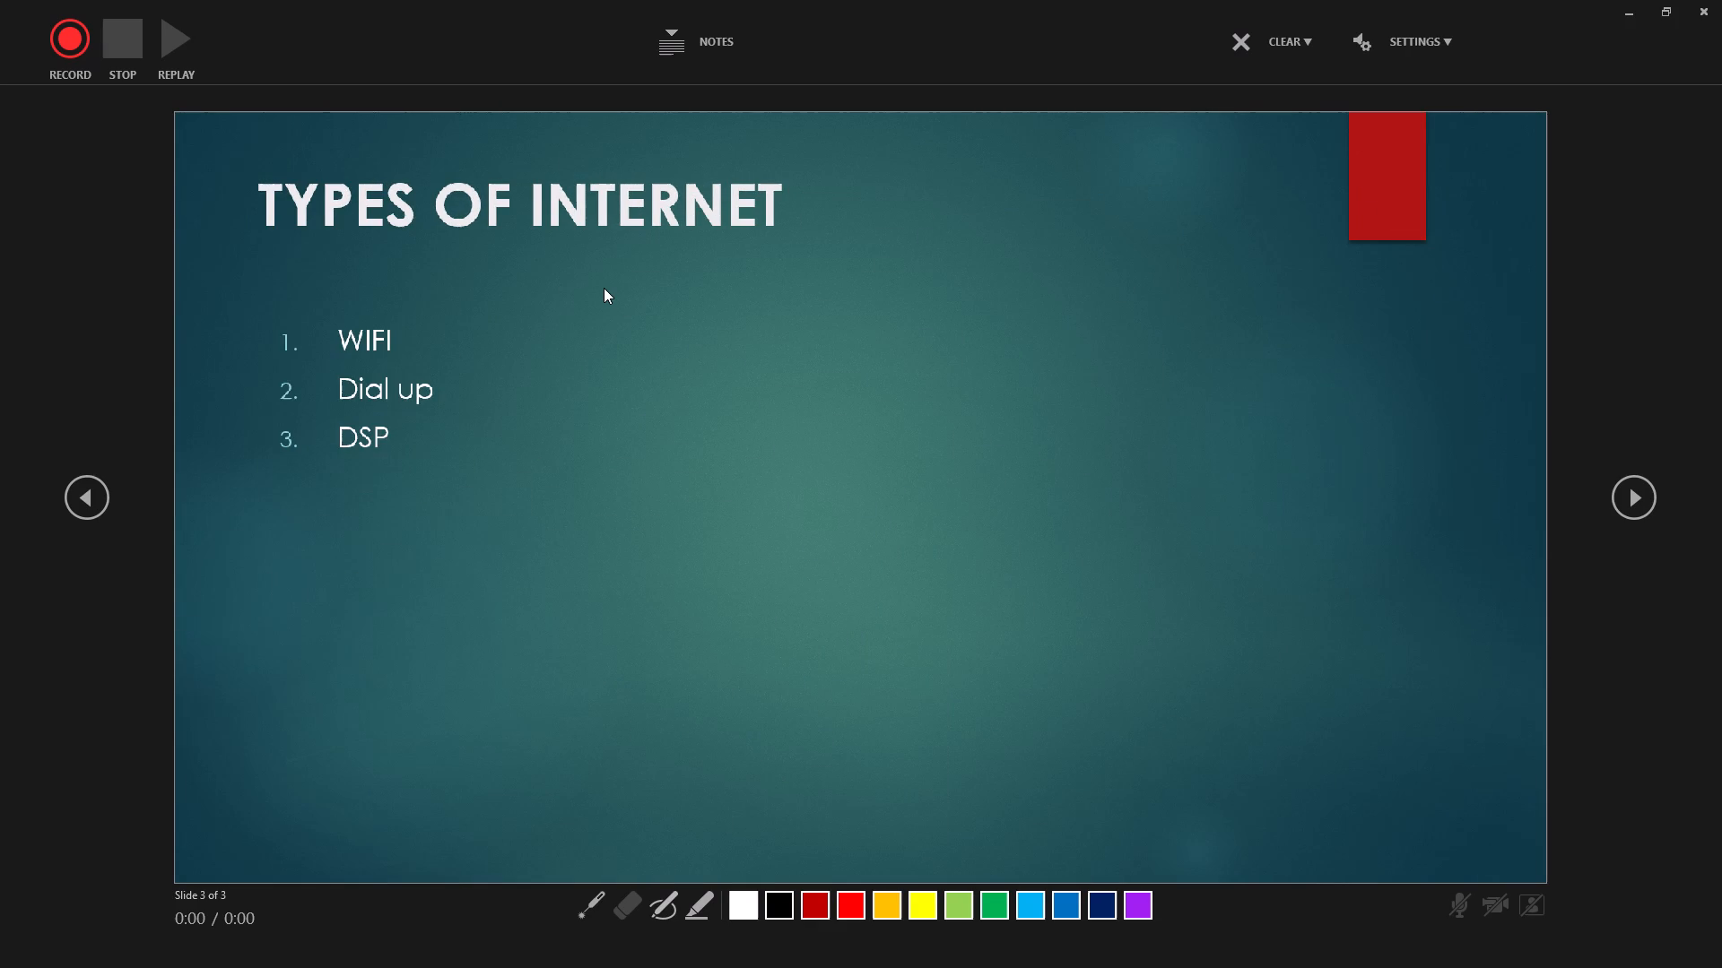
key(Return)
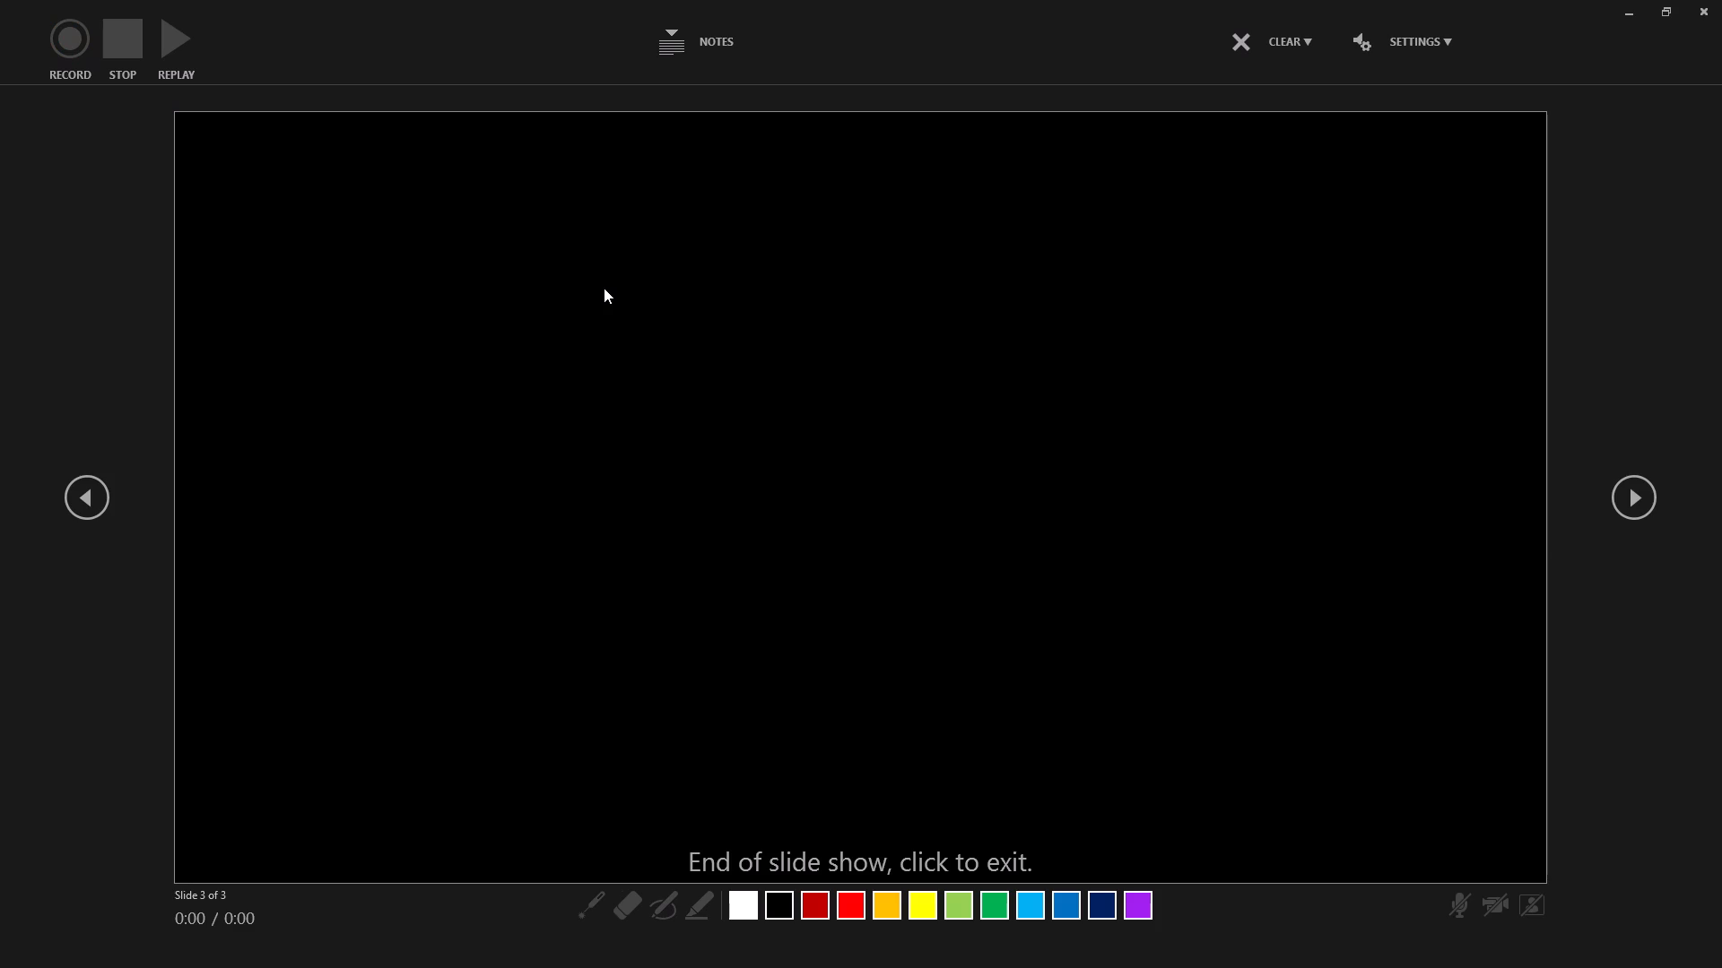
key(Return)
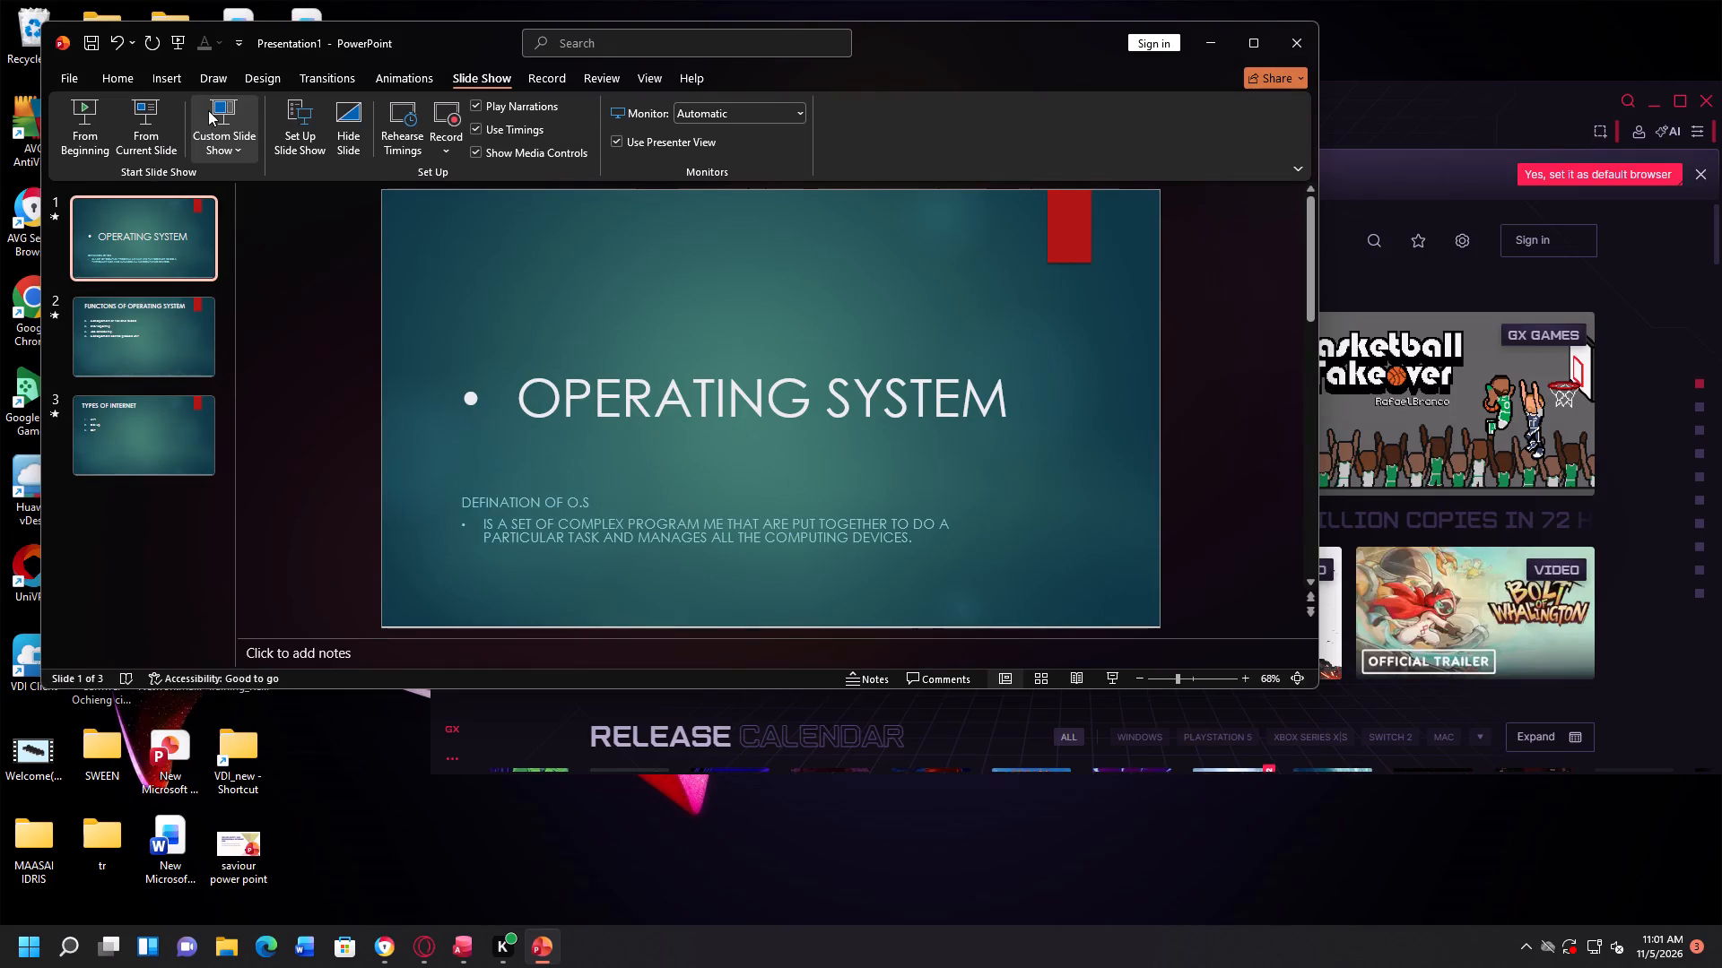
Play the slide show from the beginning through all three slides and exit at the end.
click(463, 73)
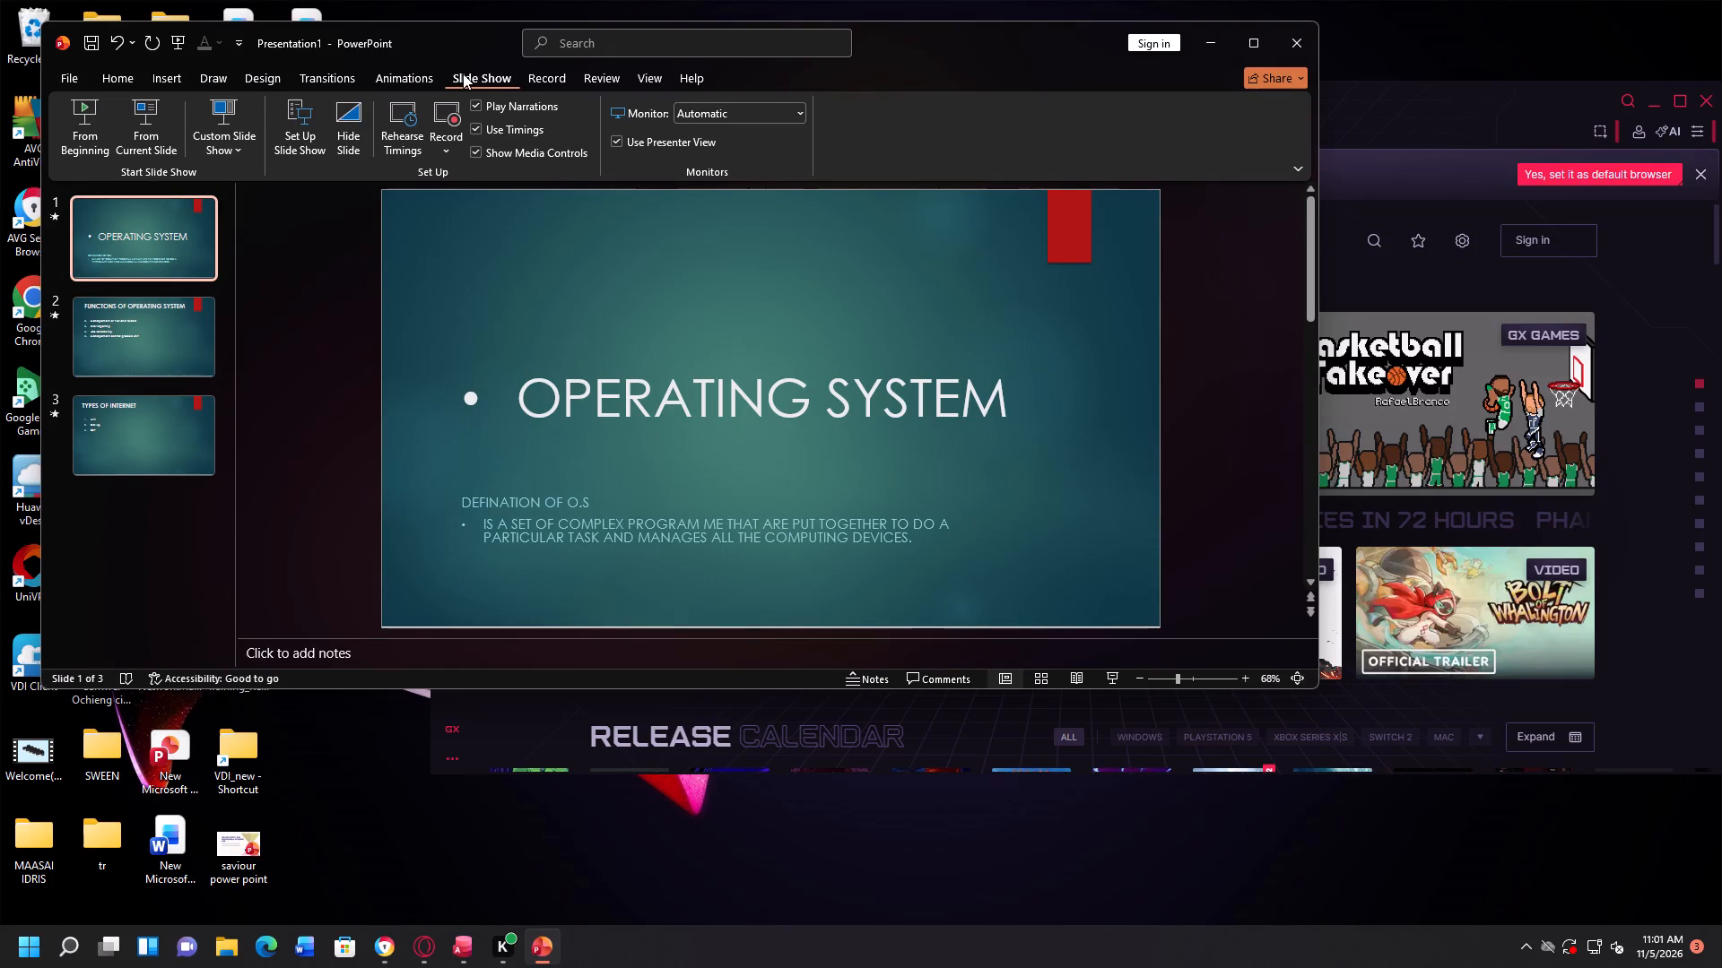
click(78, 138)
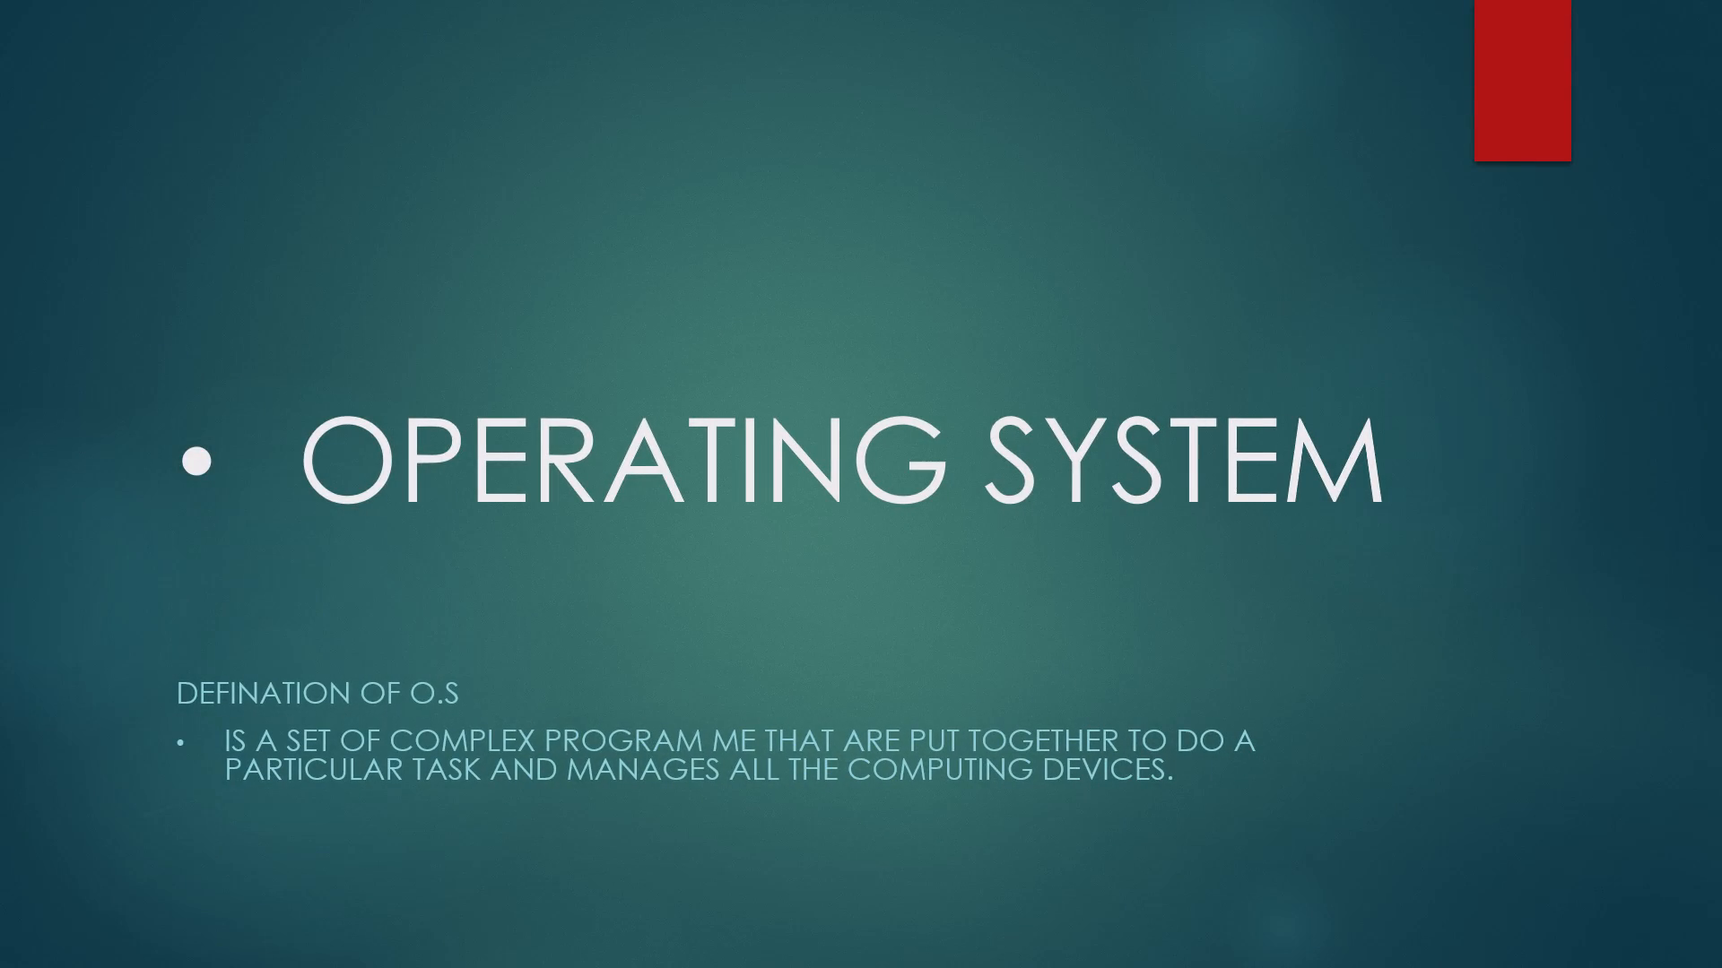
key(Return)
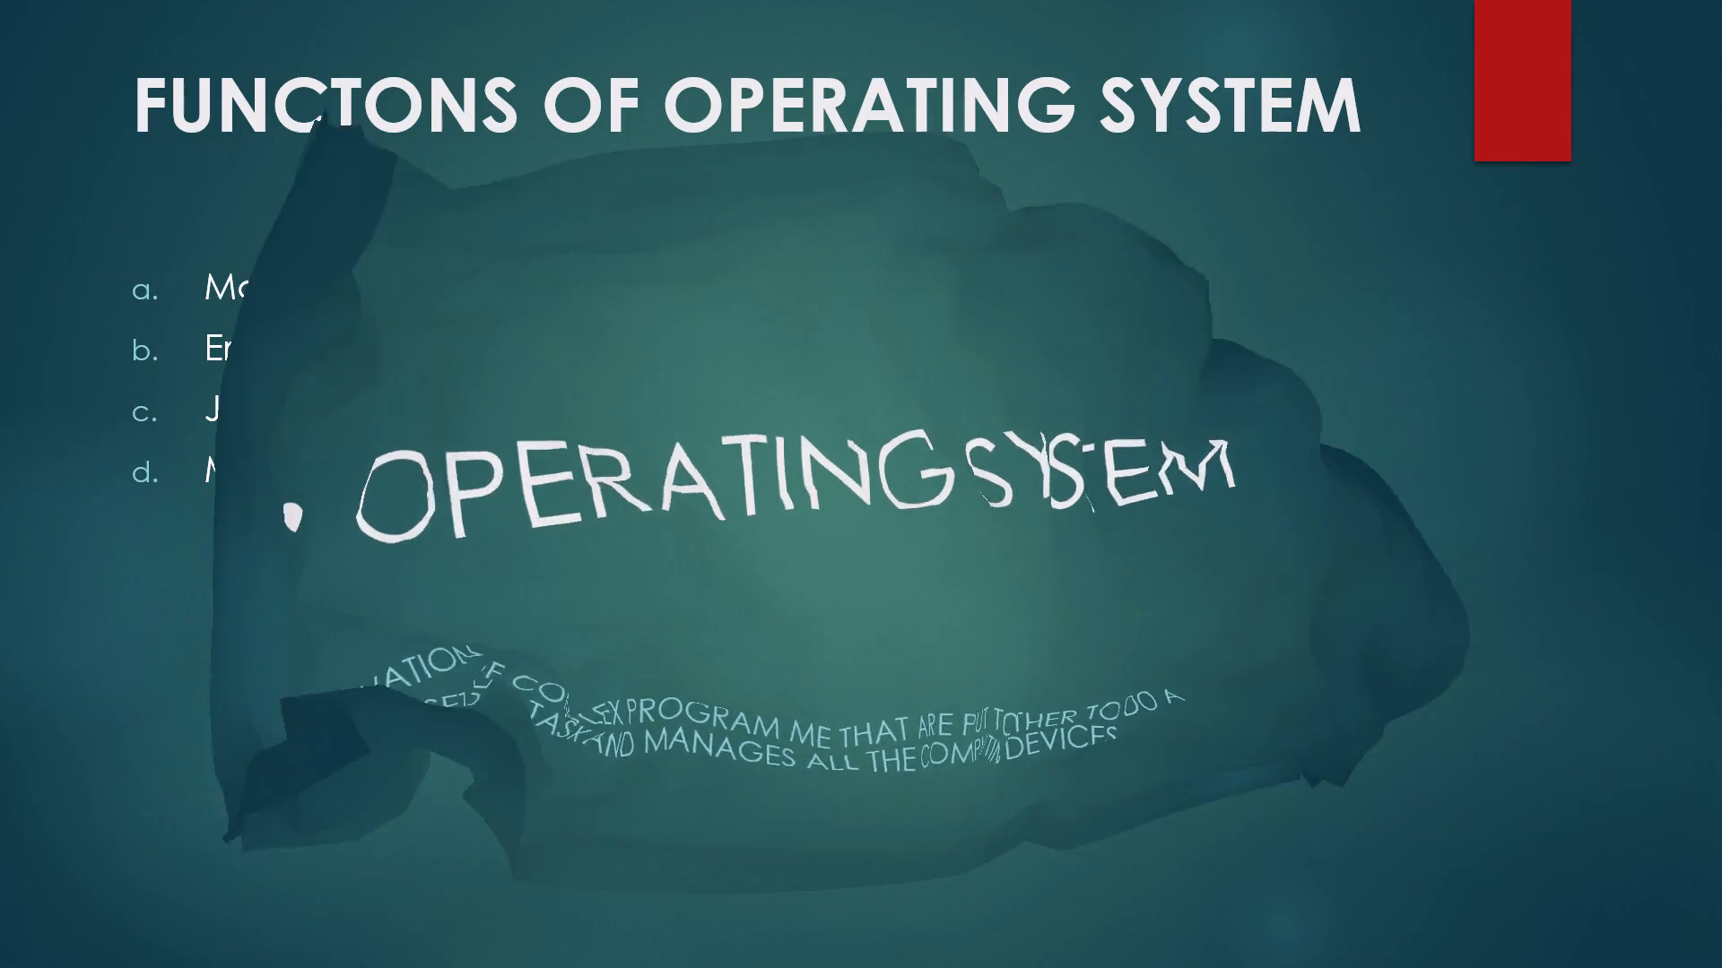
key(Return)
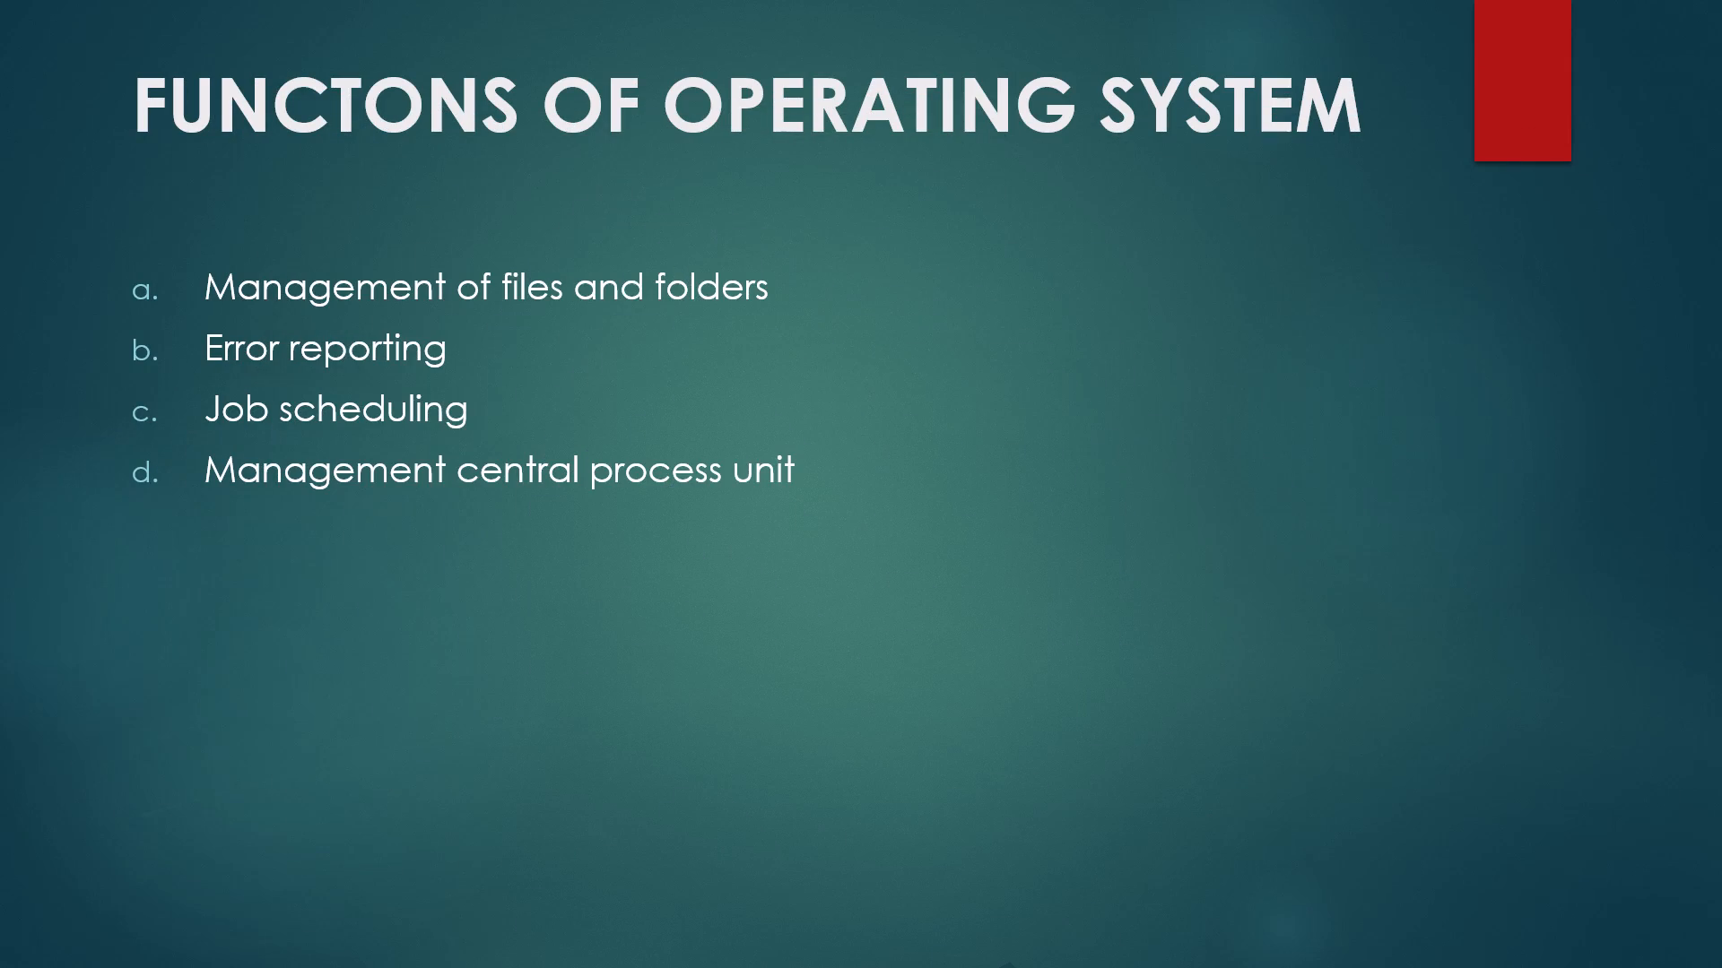
key(Return)
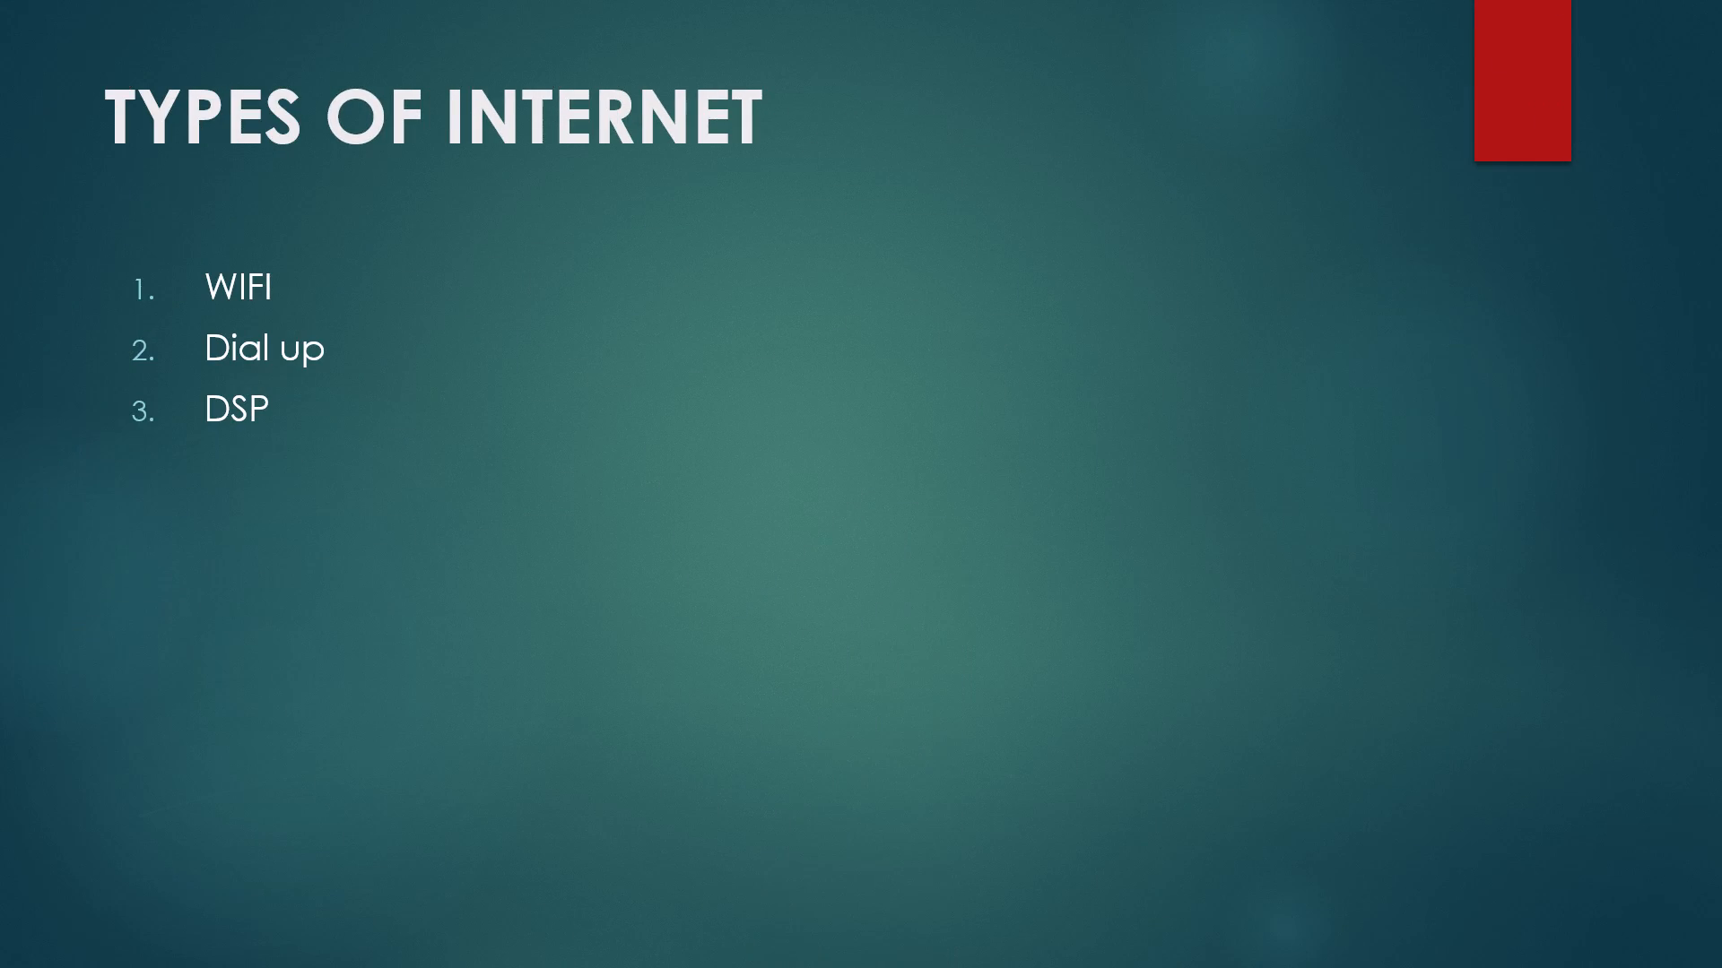
key(Return)
key(Return)
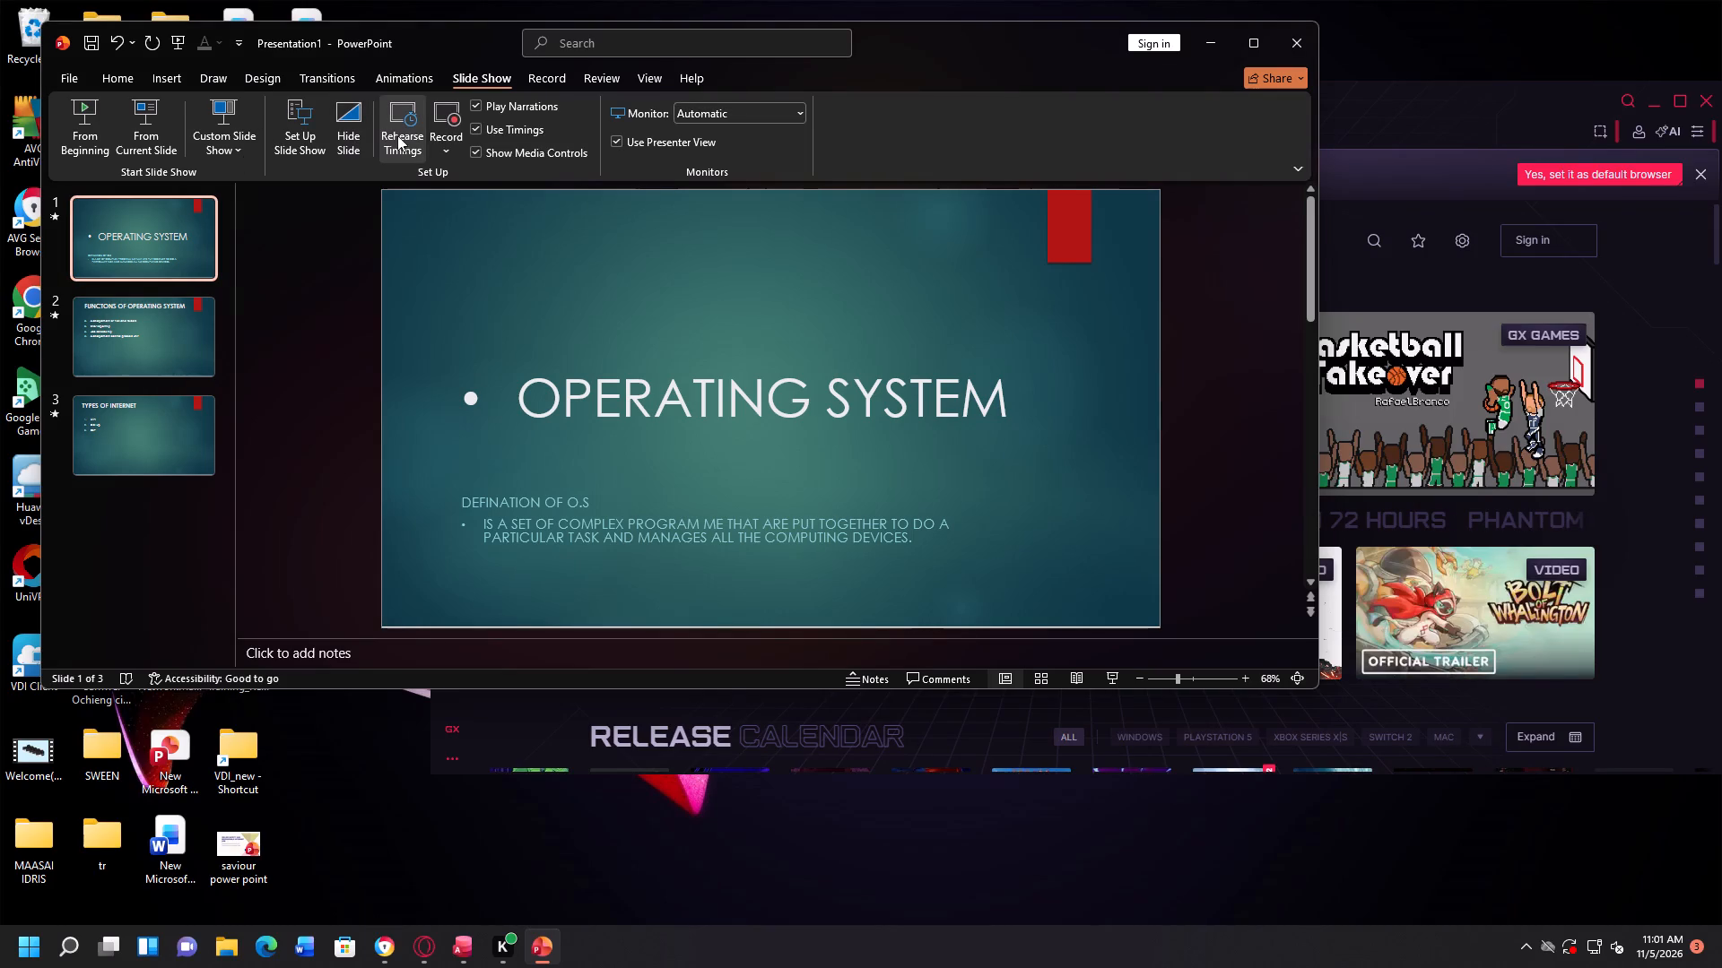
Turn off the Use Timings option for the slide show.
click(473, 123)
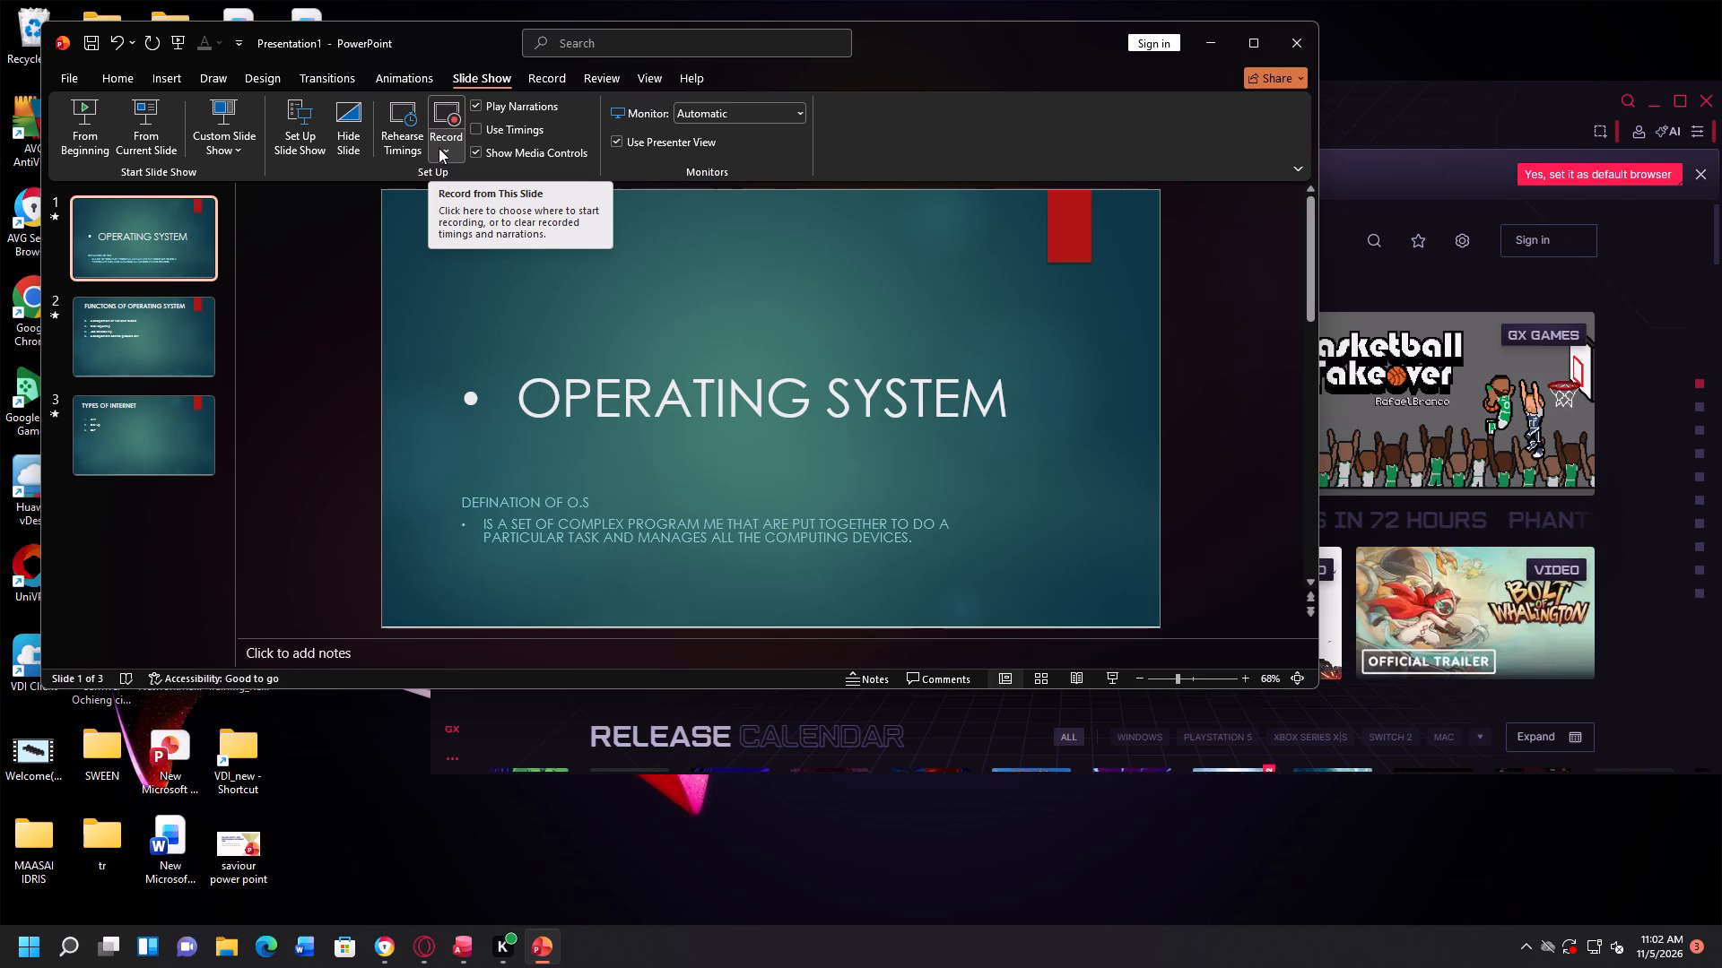
Open the recording view from the beginning, step through all three slides without recording, and exit at the end.
click(439, 148)
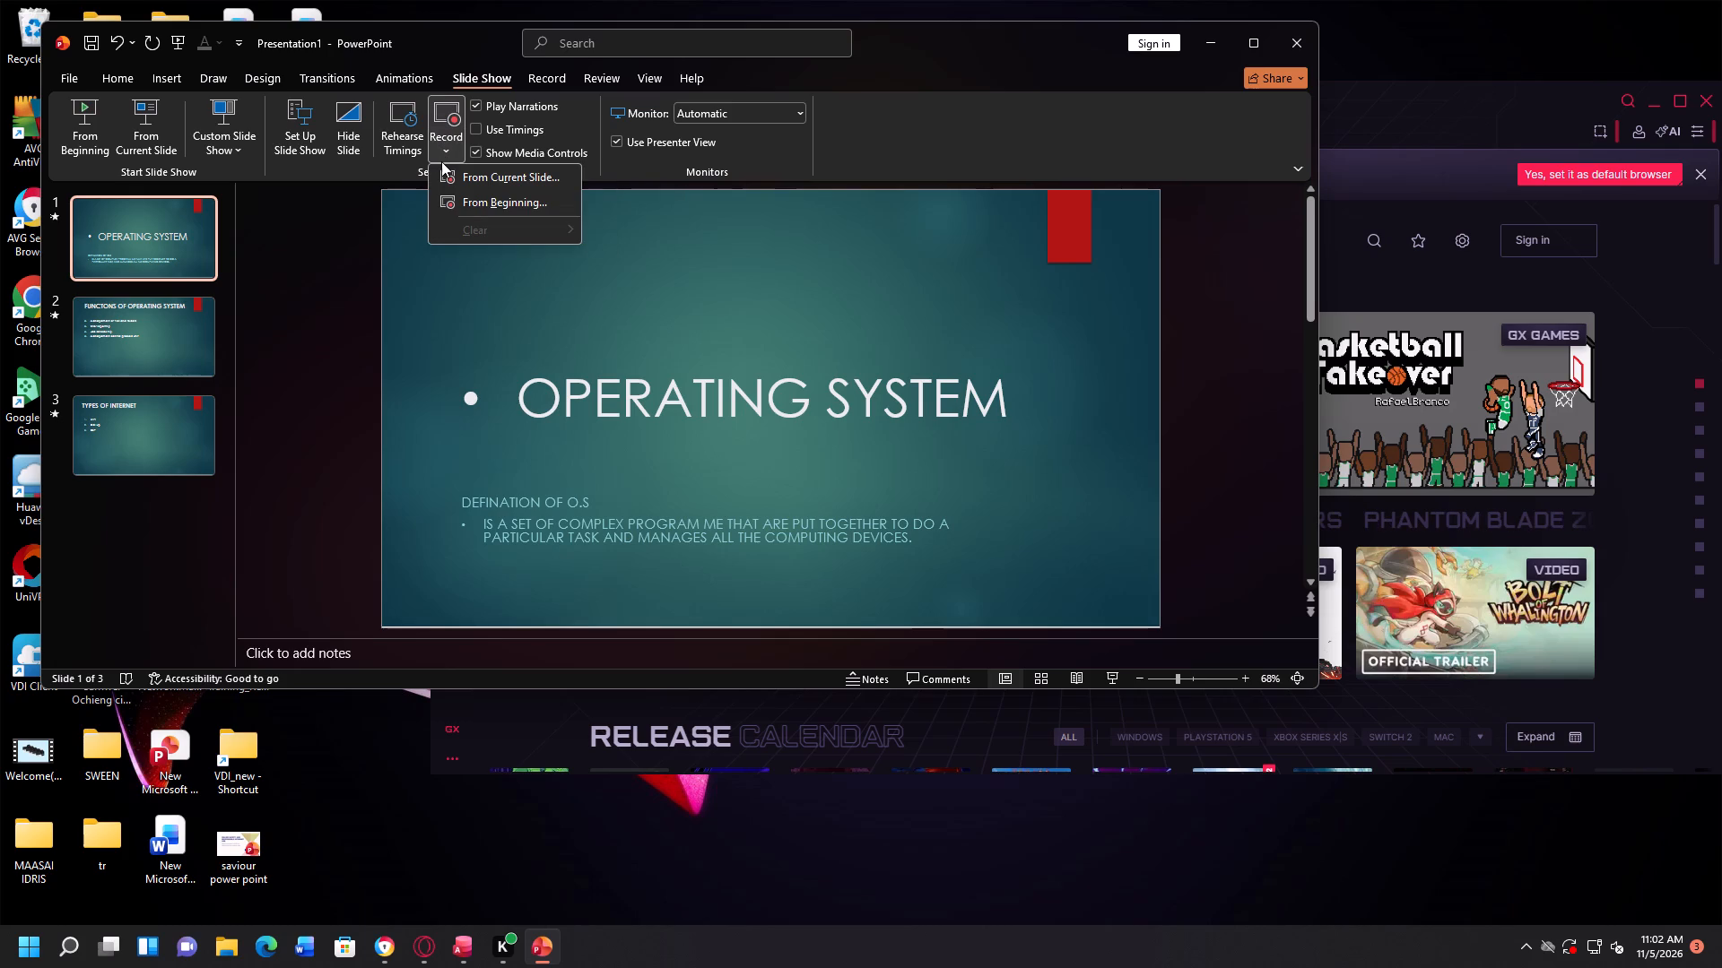
click(459, 198)
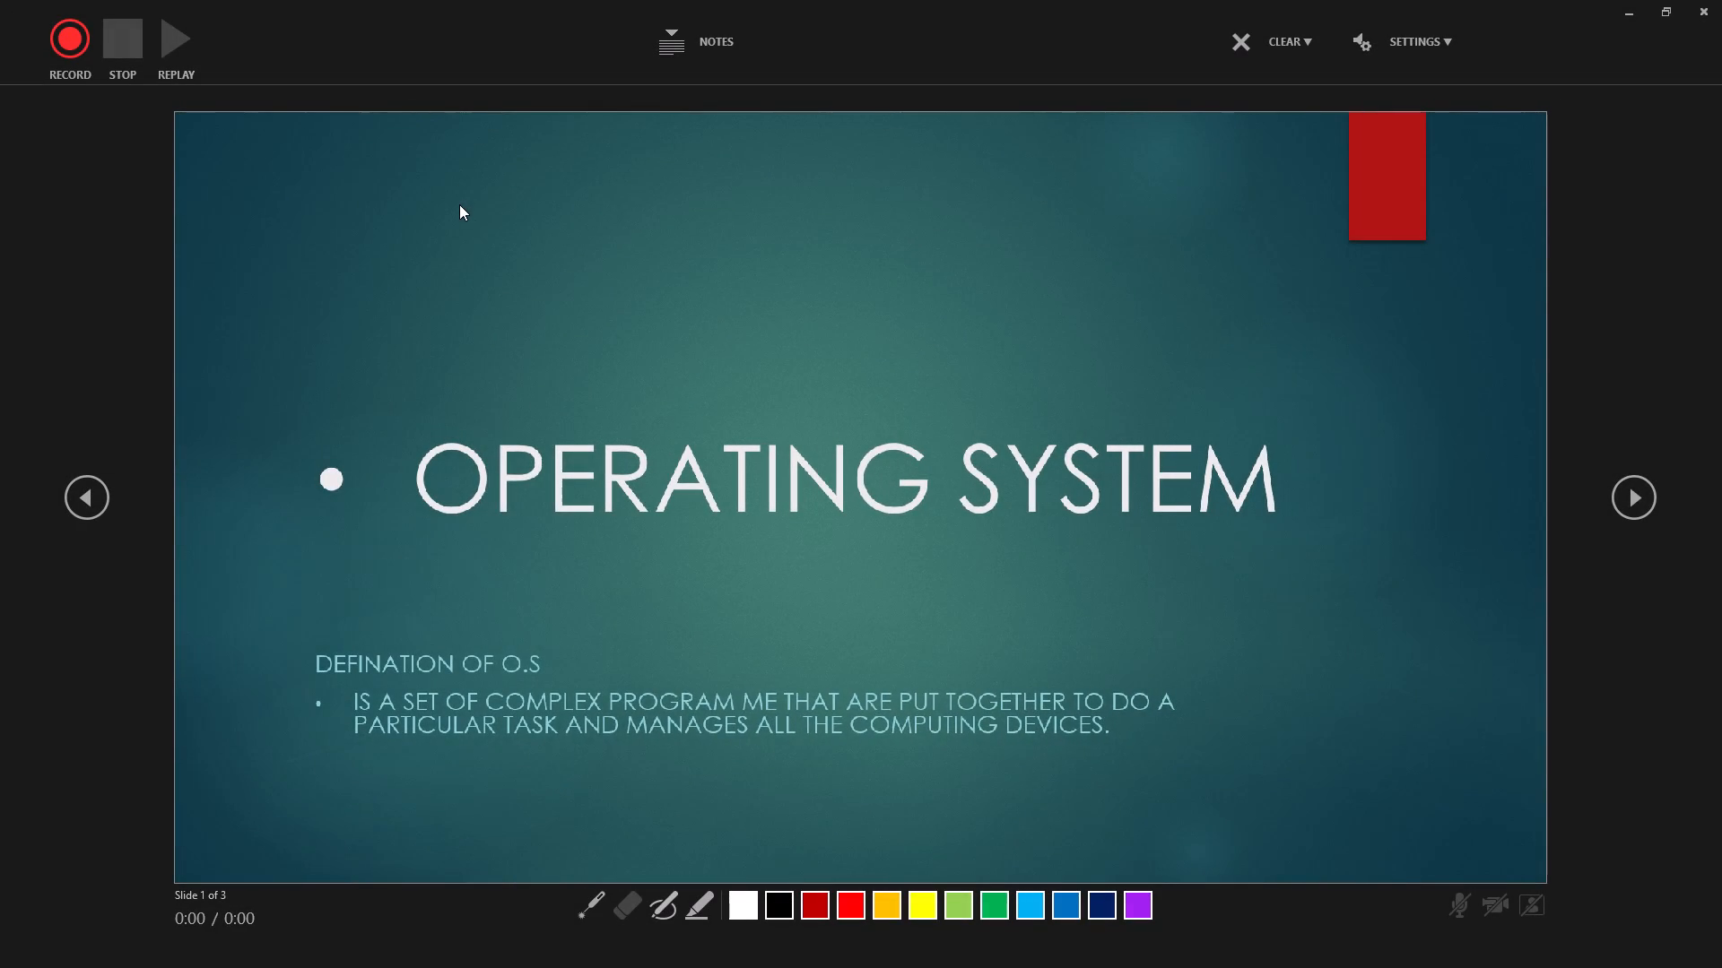
key(Return)
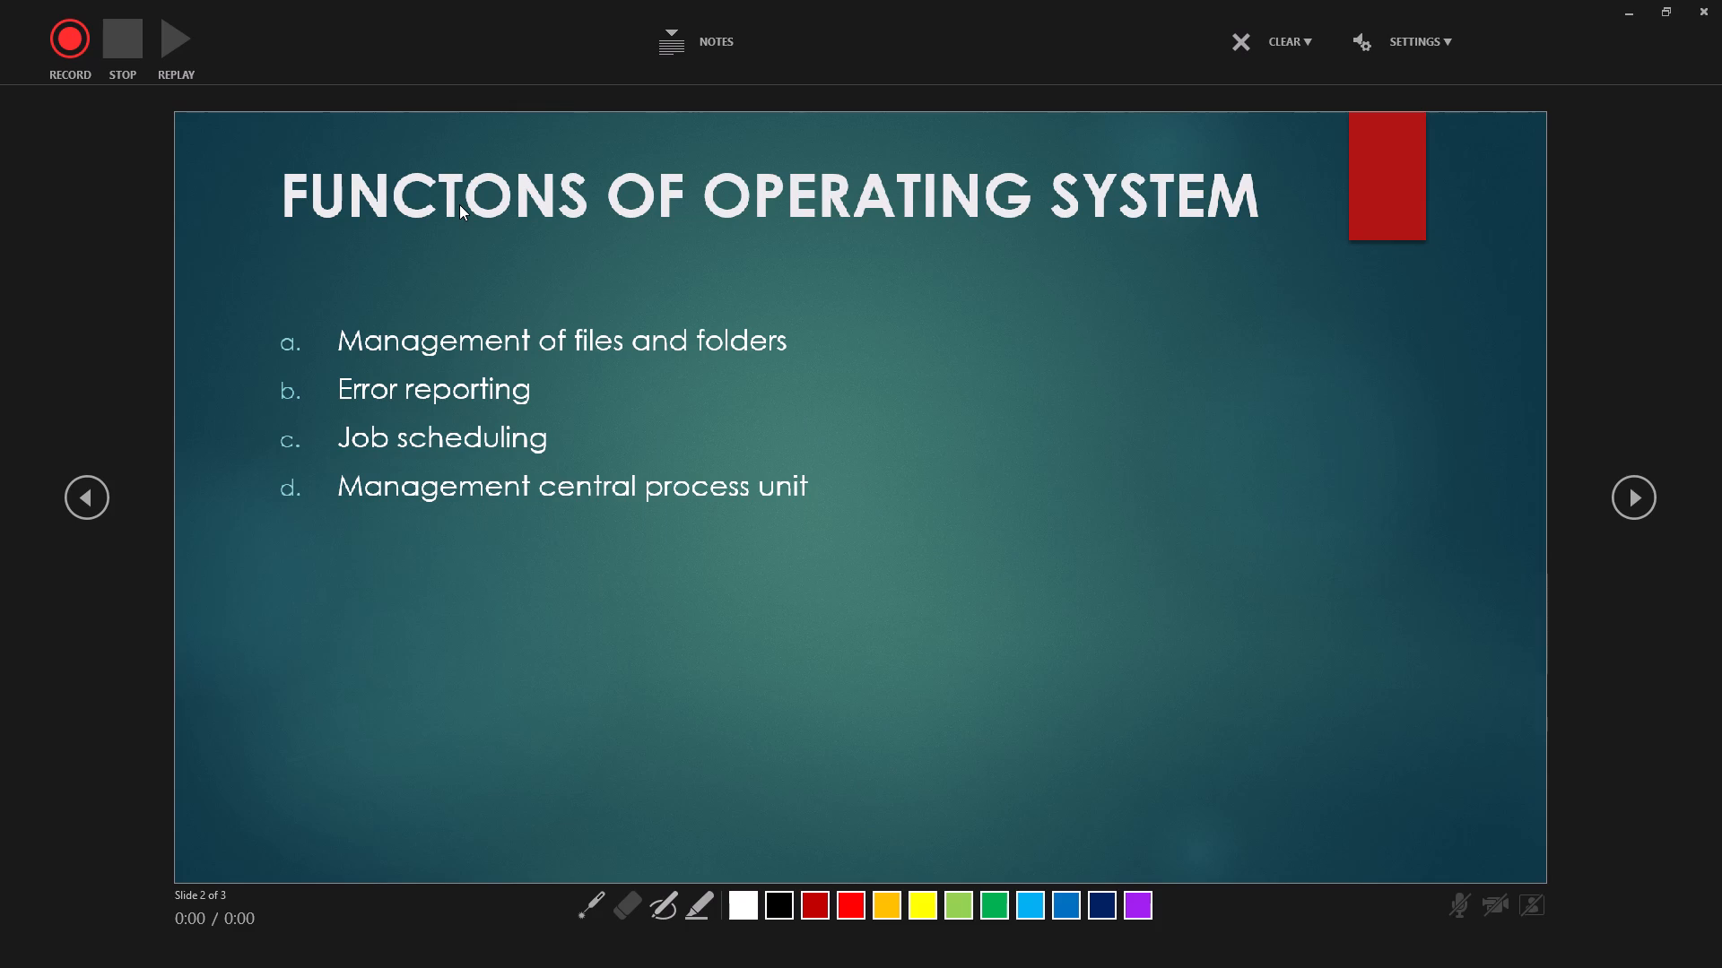
key(Return)
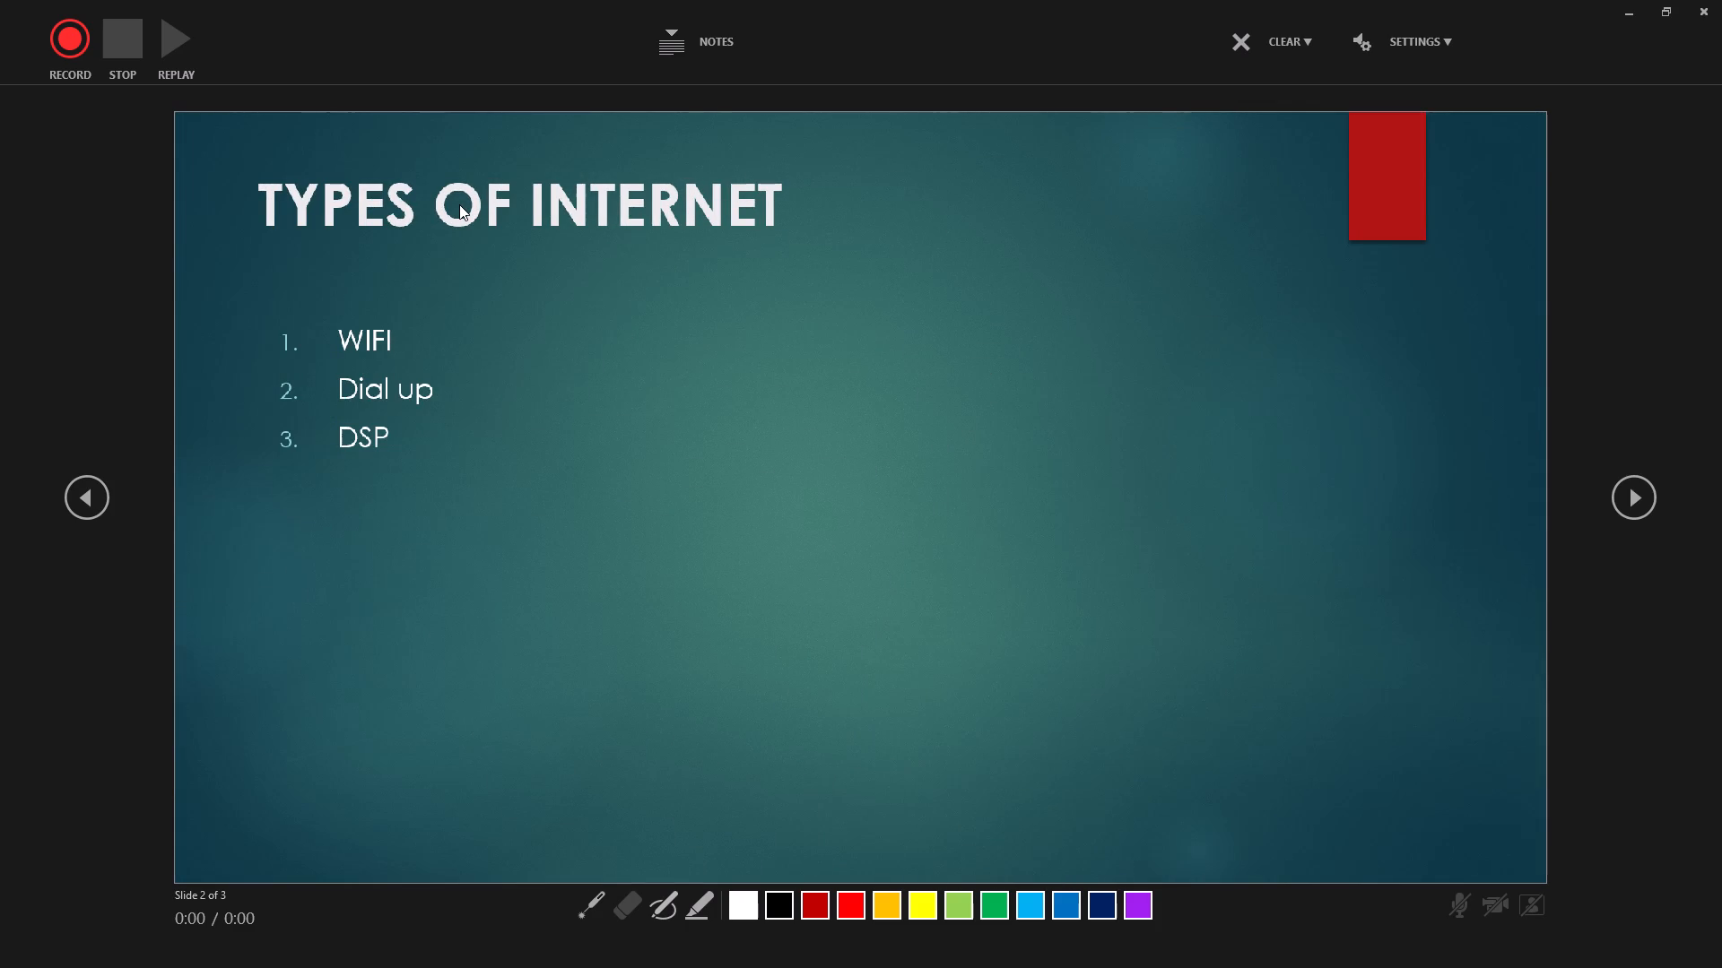
key(Return)
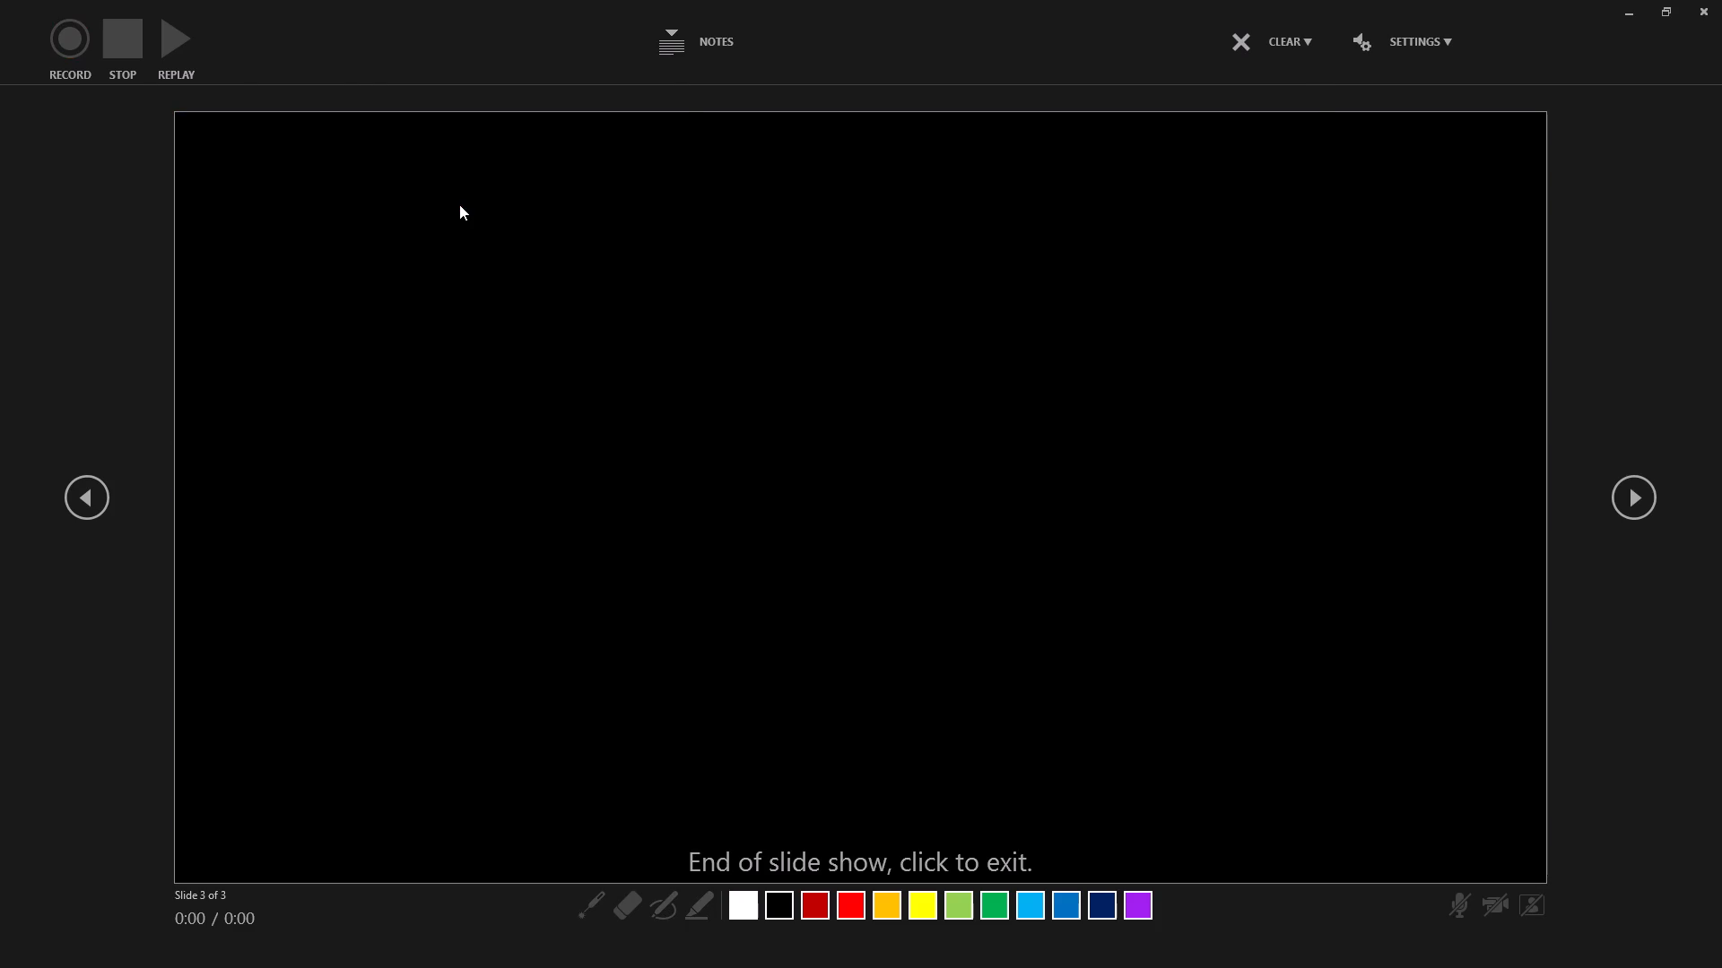
key(Return)
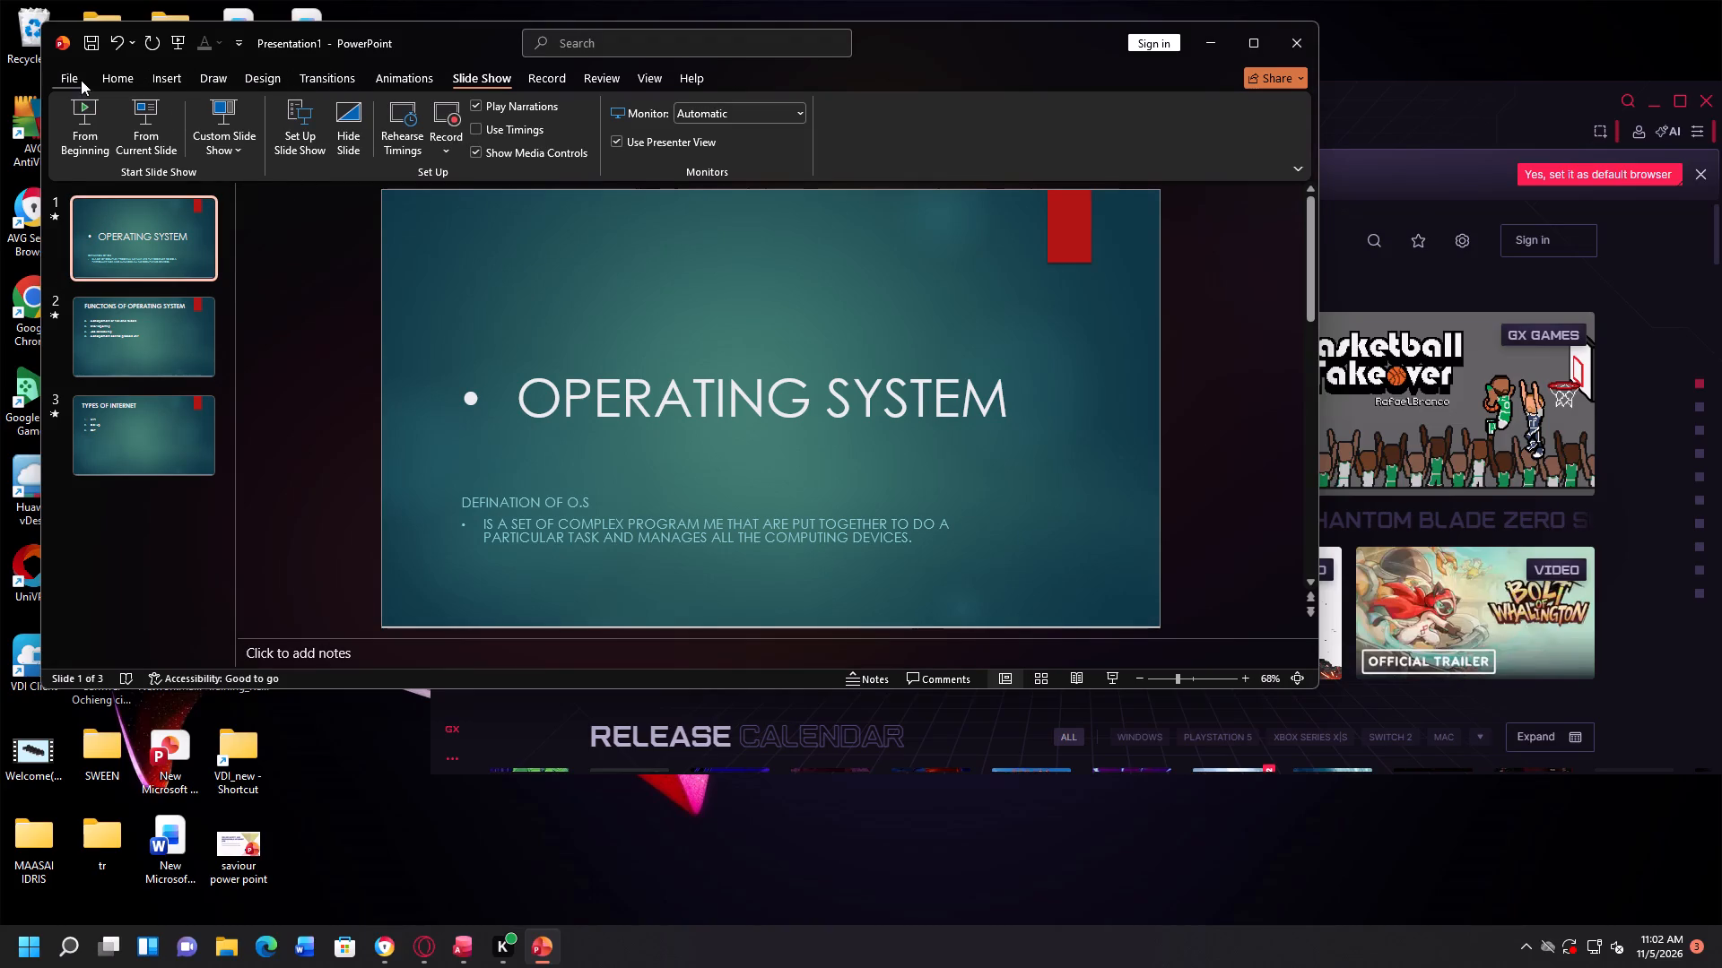
Play the slide show from the beginning through all three slides and exit back to the editing view.
click(477, 74)
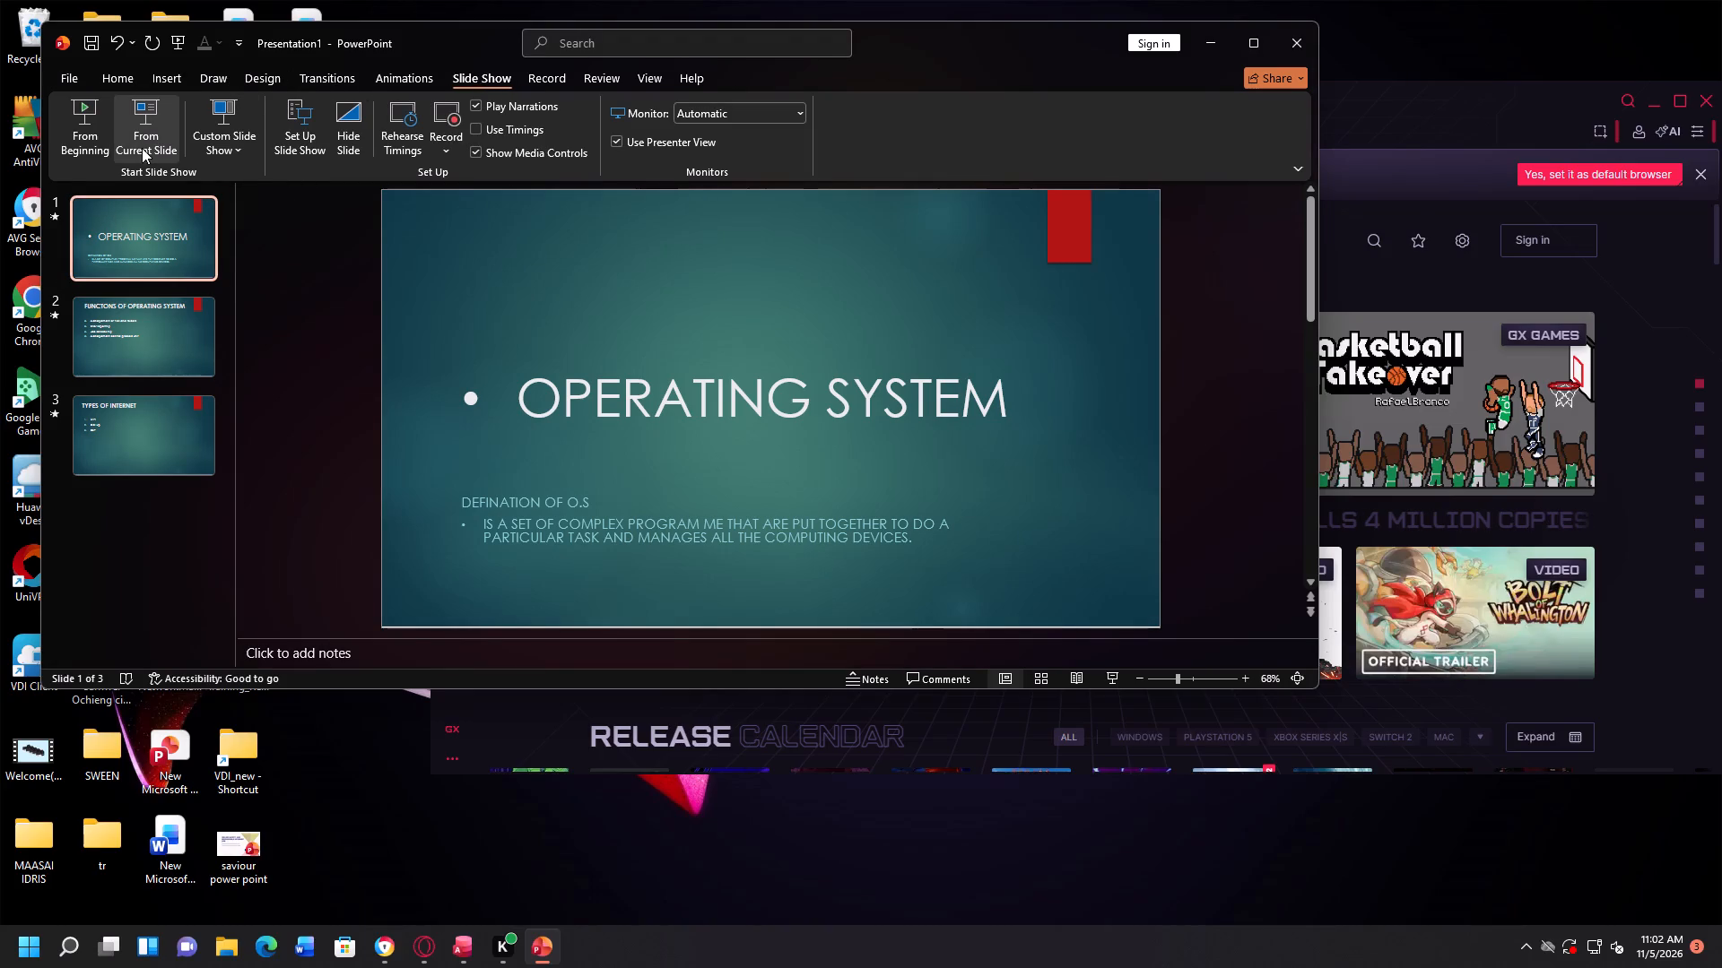
click(172, 241)
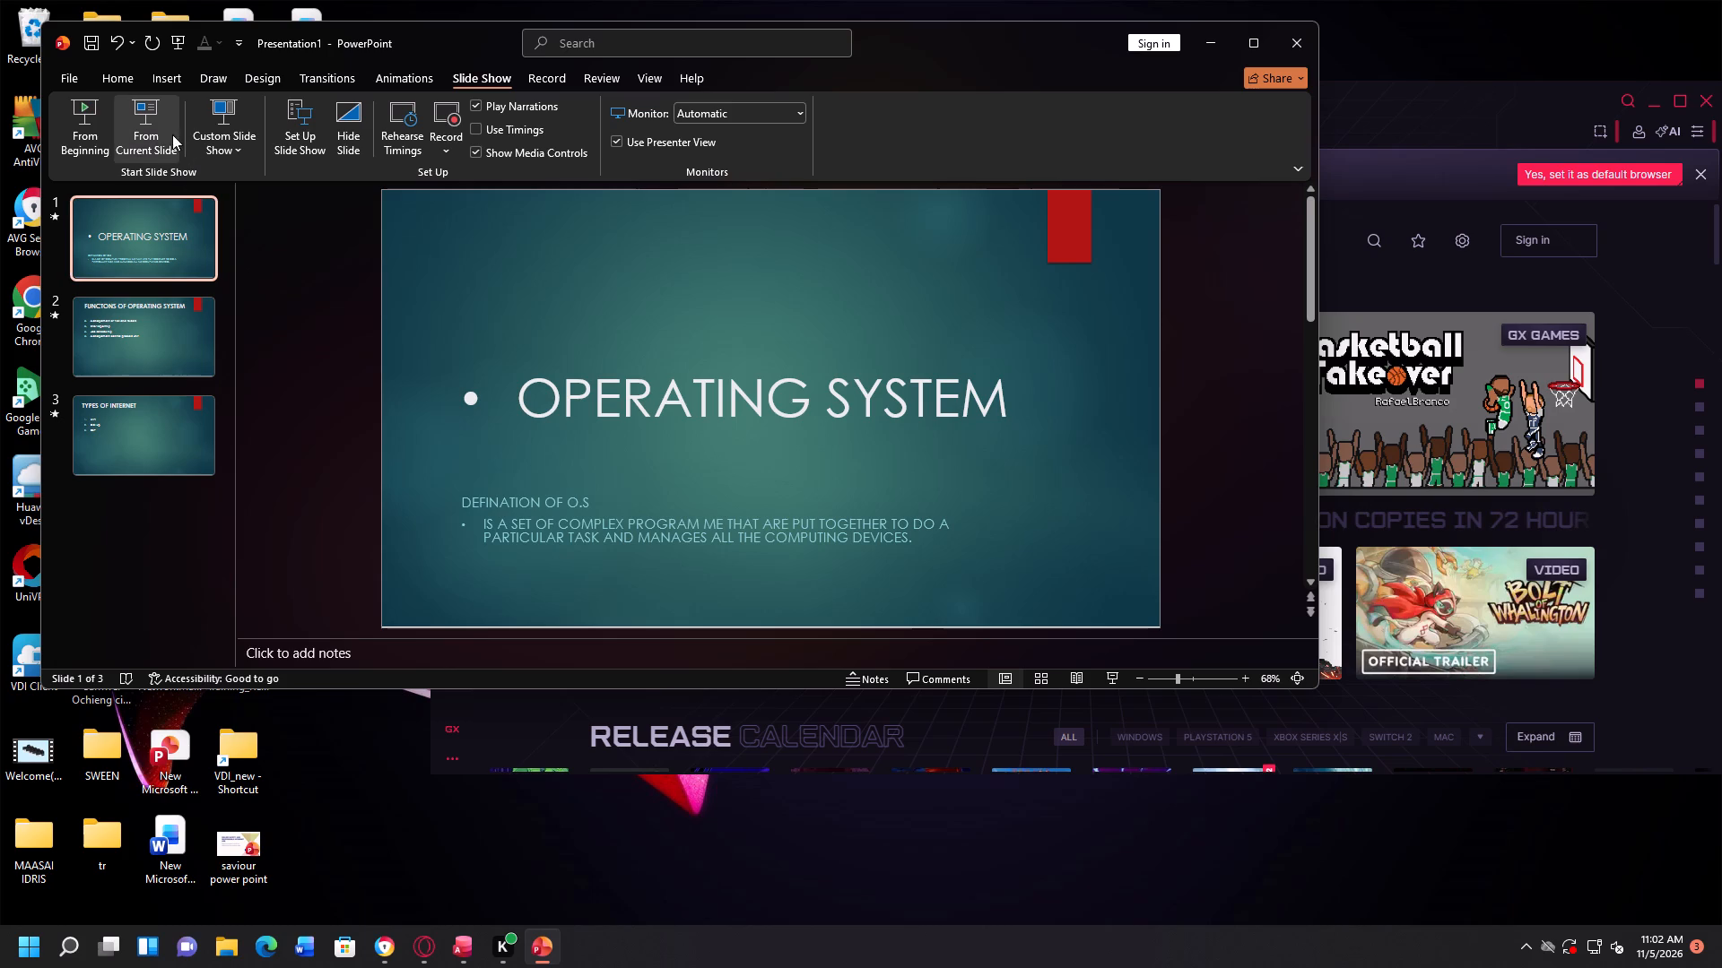
click(88, 151)
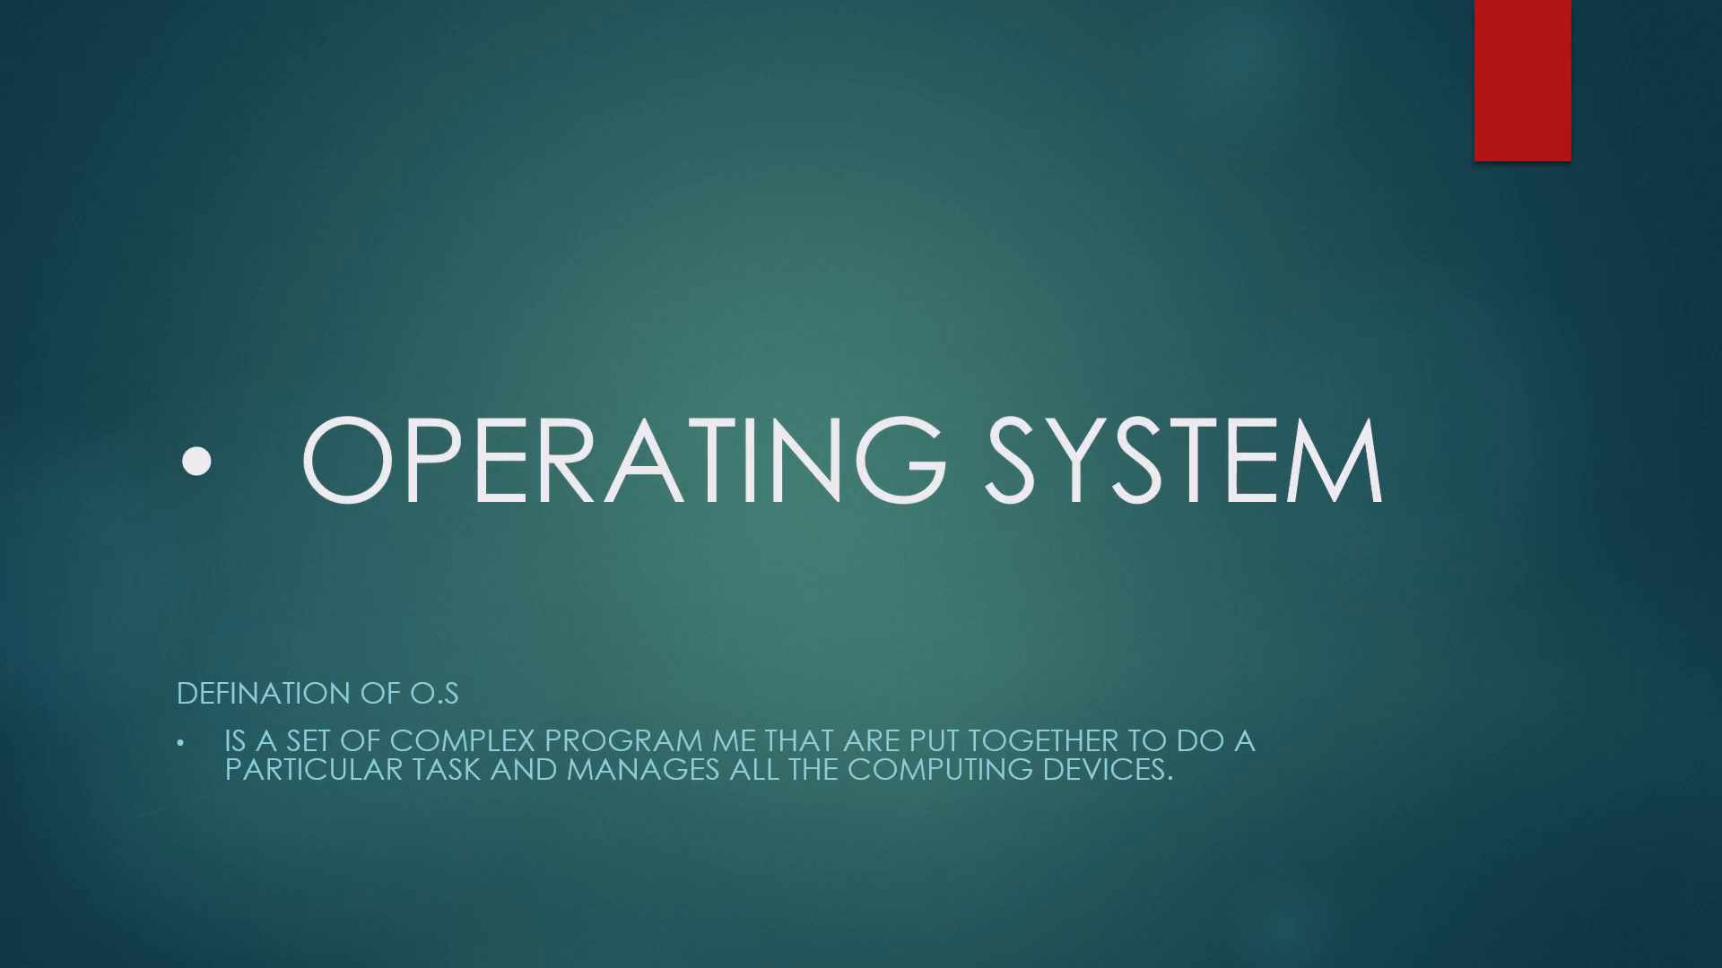
key(Return)
key(Return)
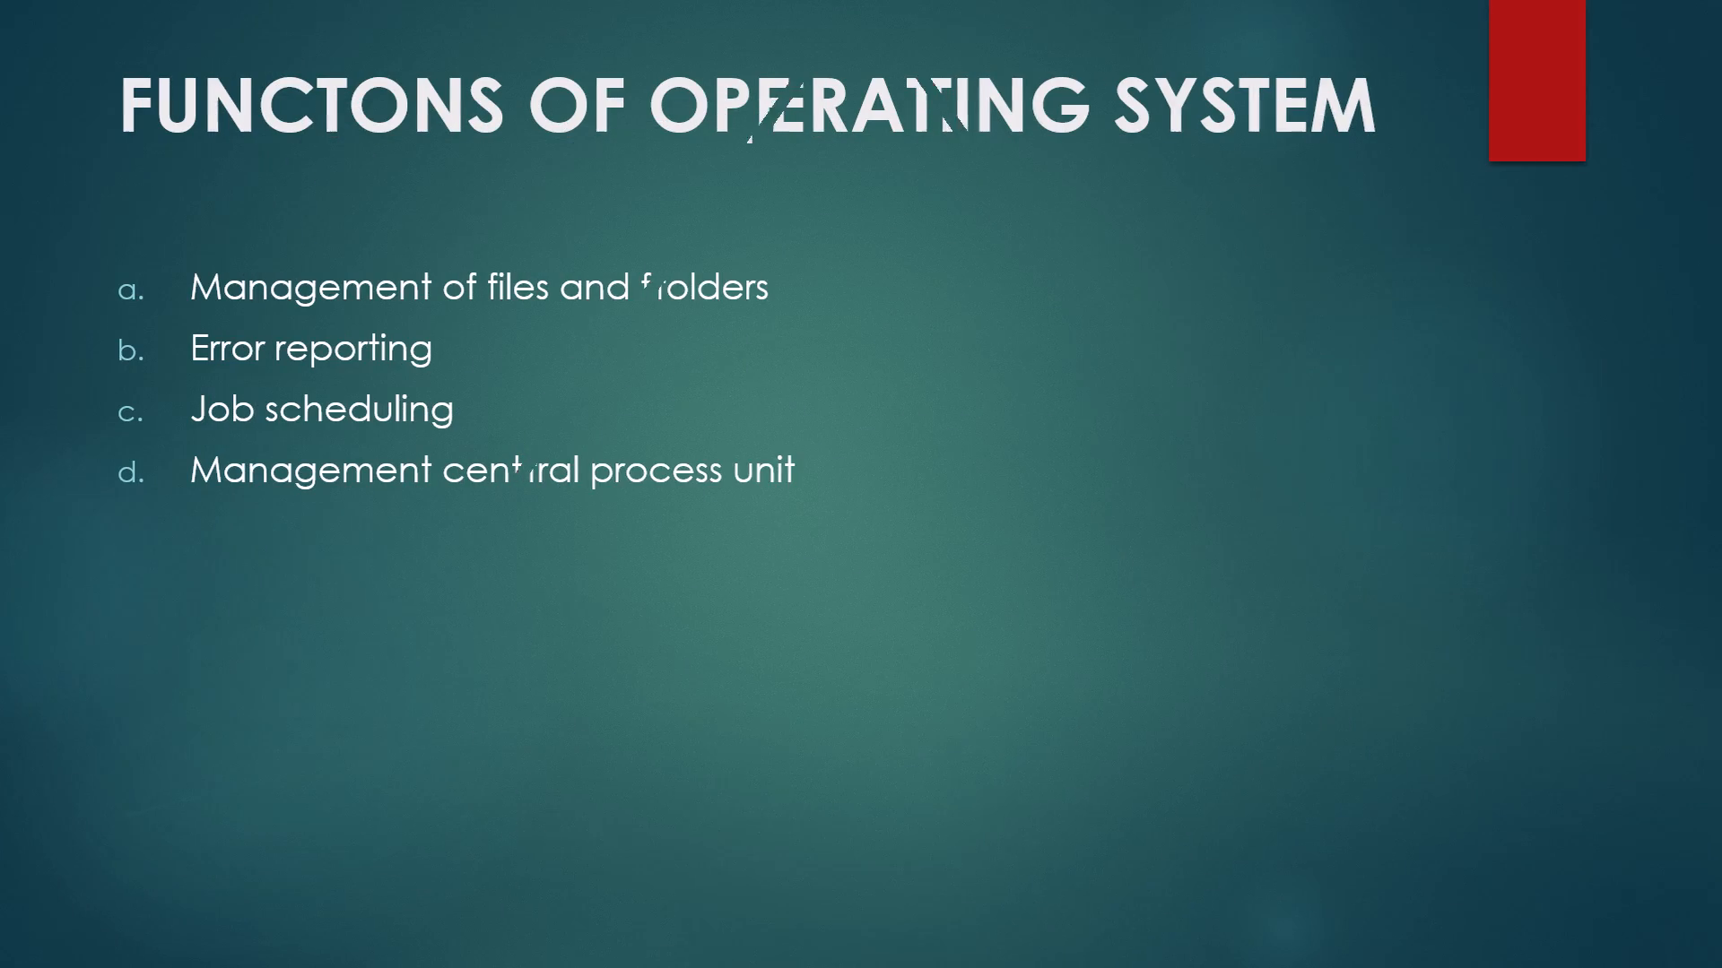
key(Return)
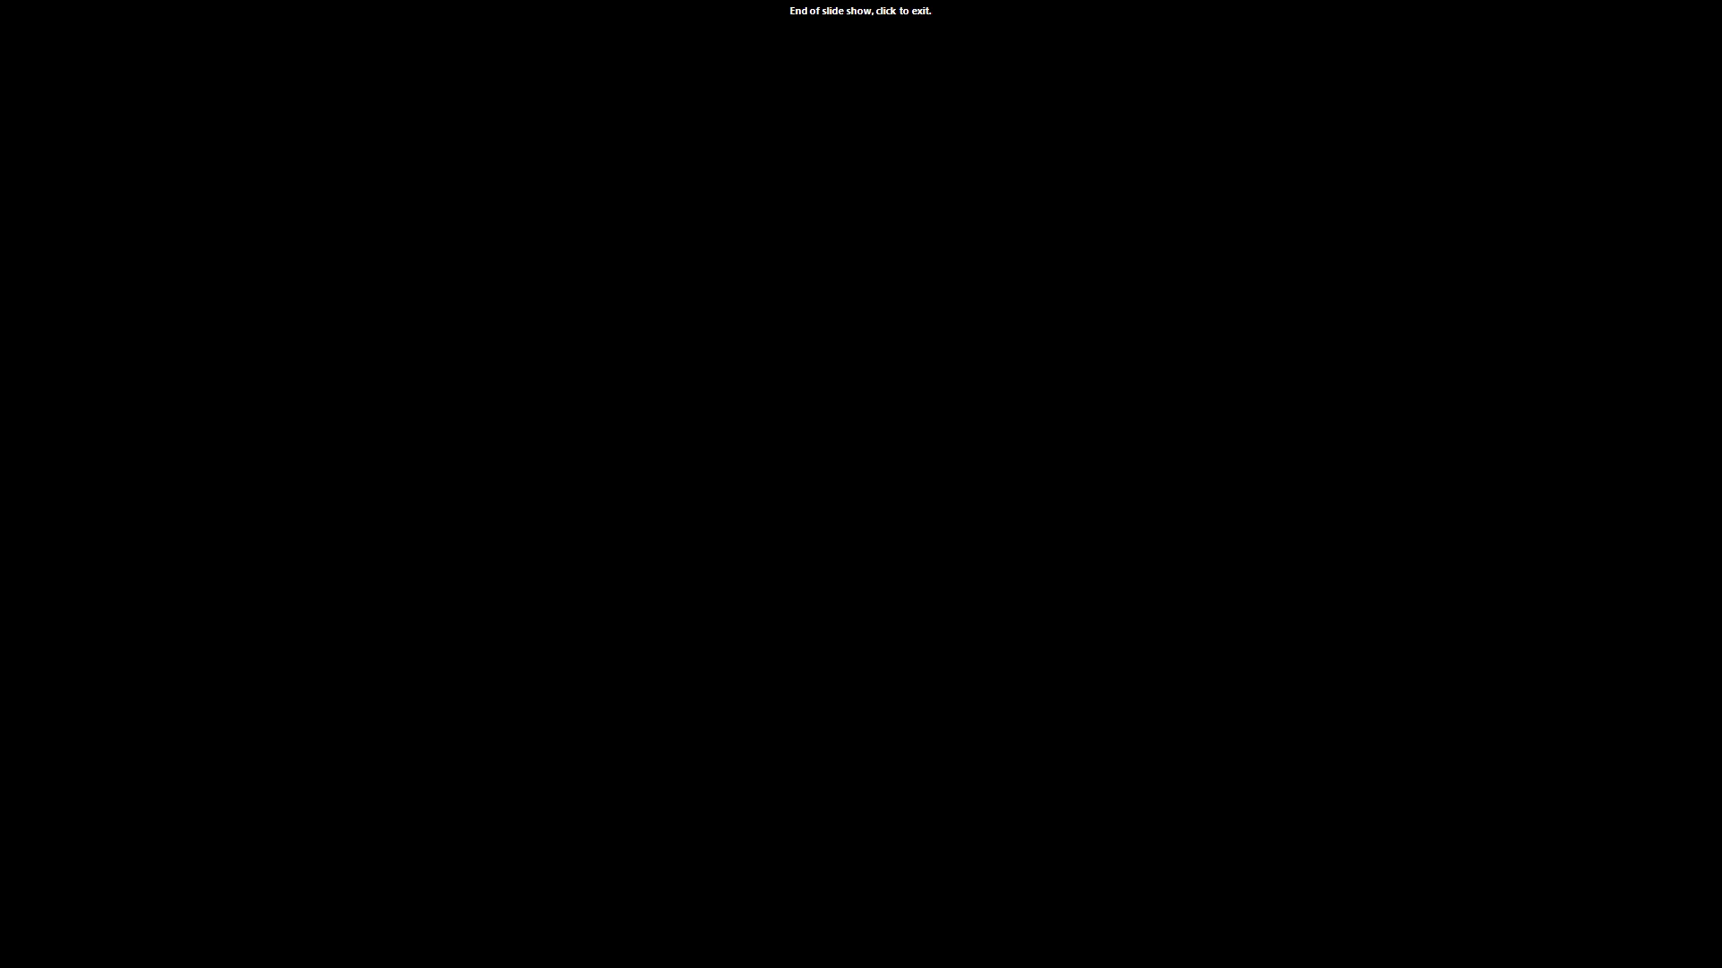
key(Return)
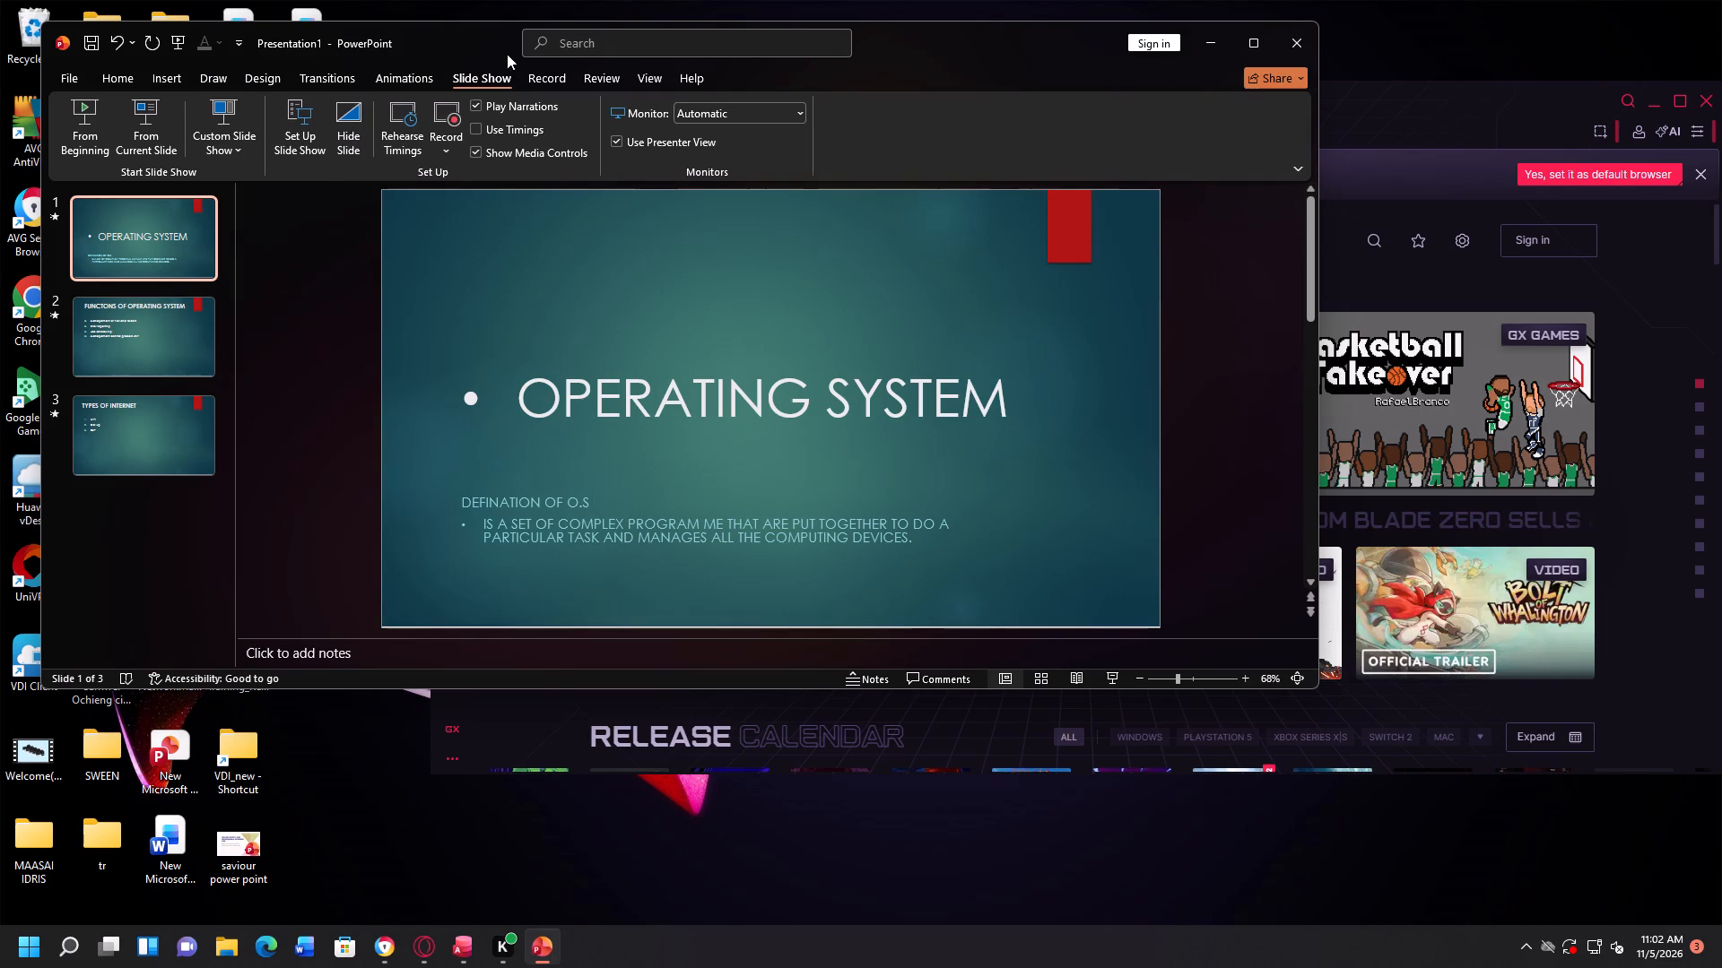
Record the slide show starting at the Operating System slide, advance through all three slides, and exit at the end.
click(441, 150)
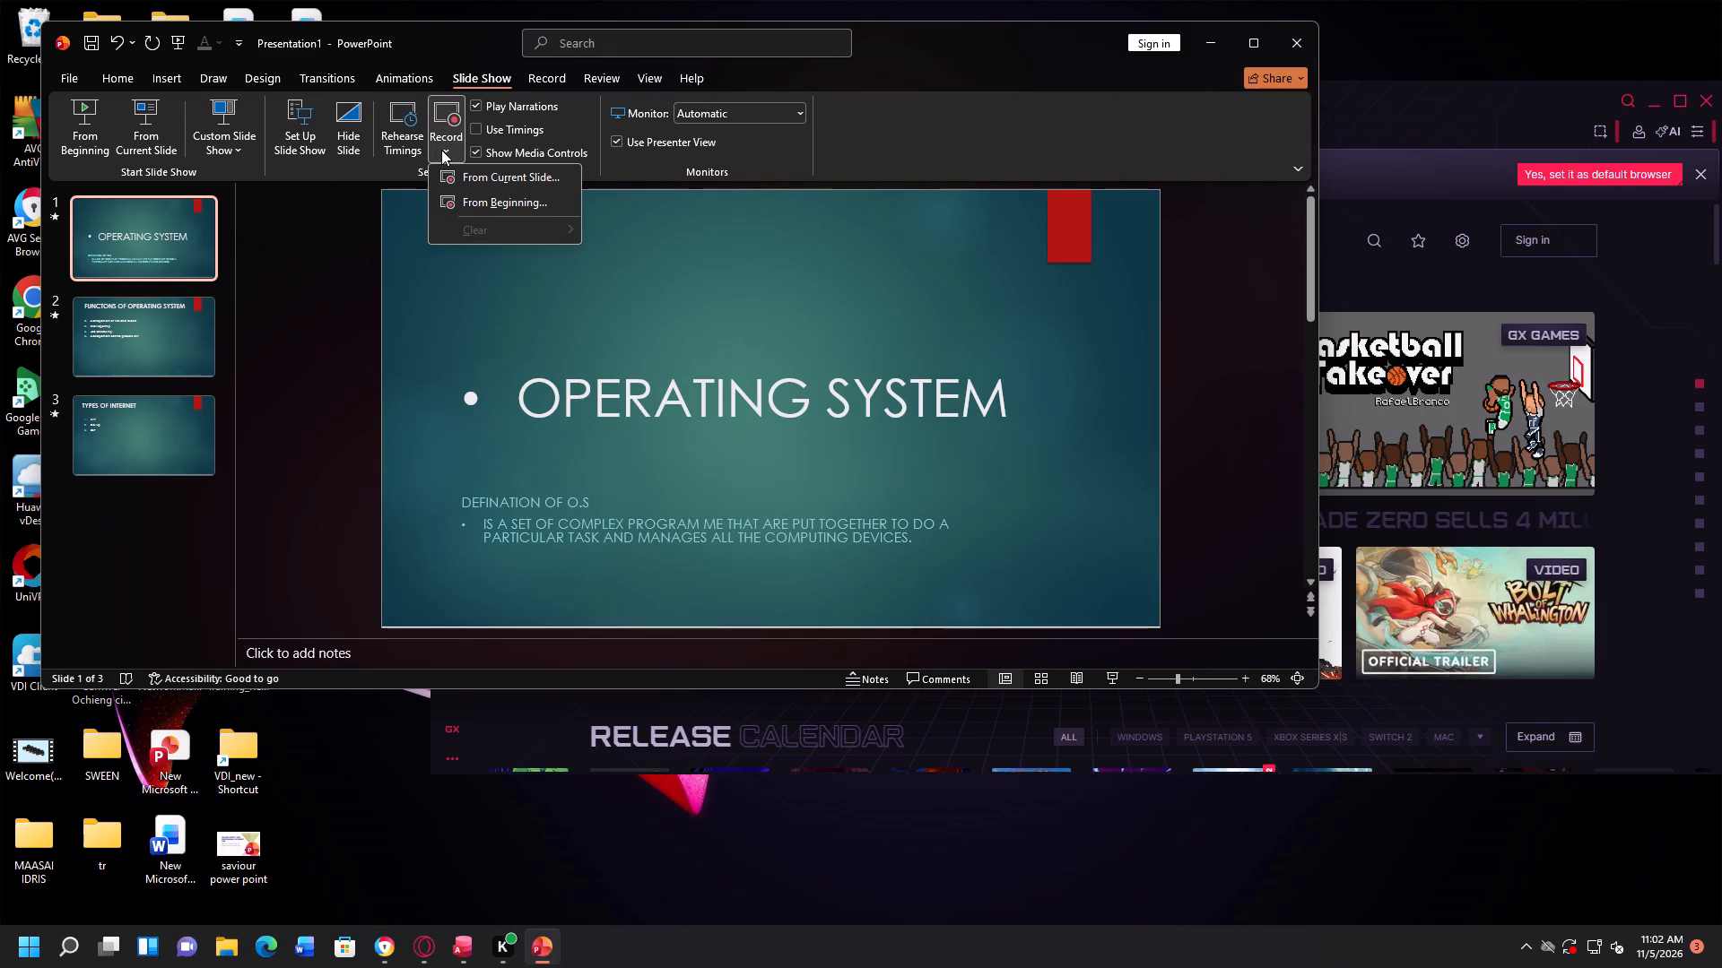
double_click(196, 240)
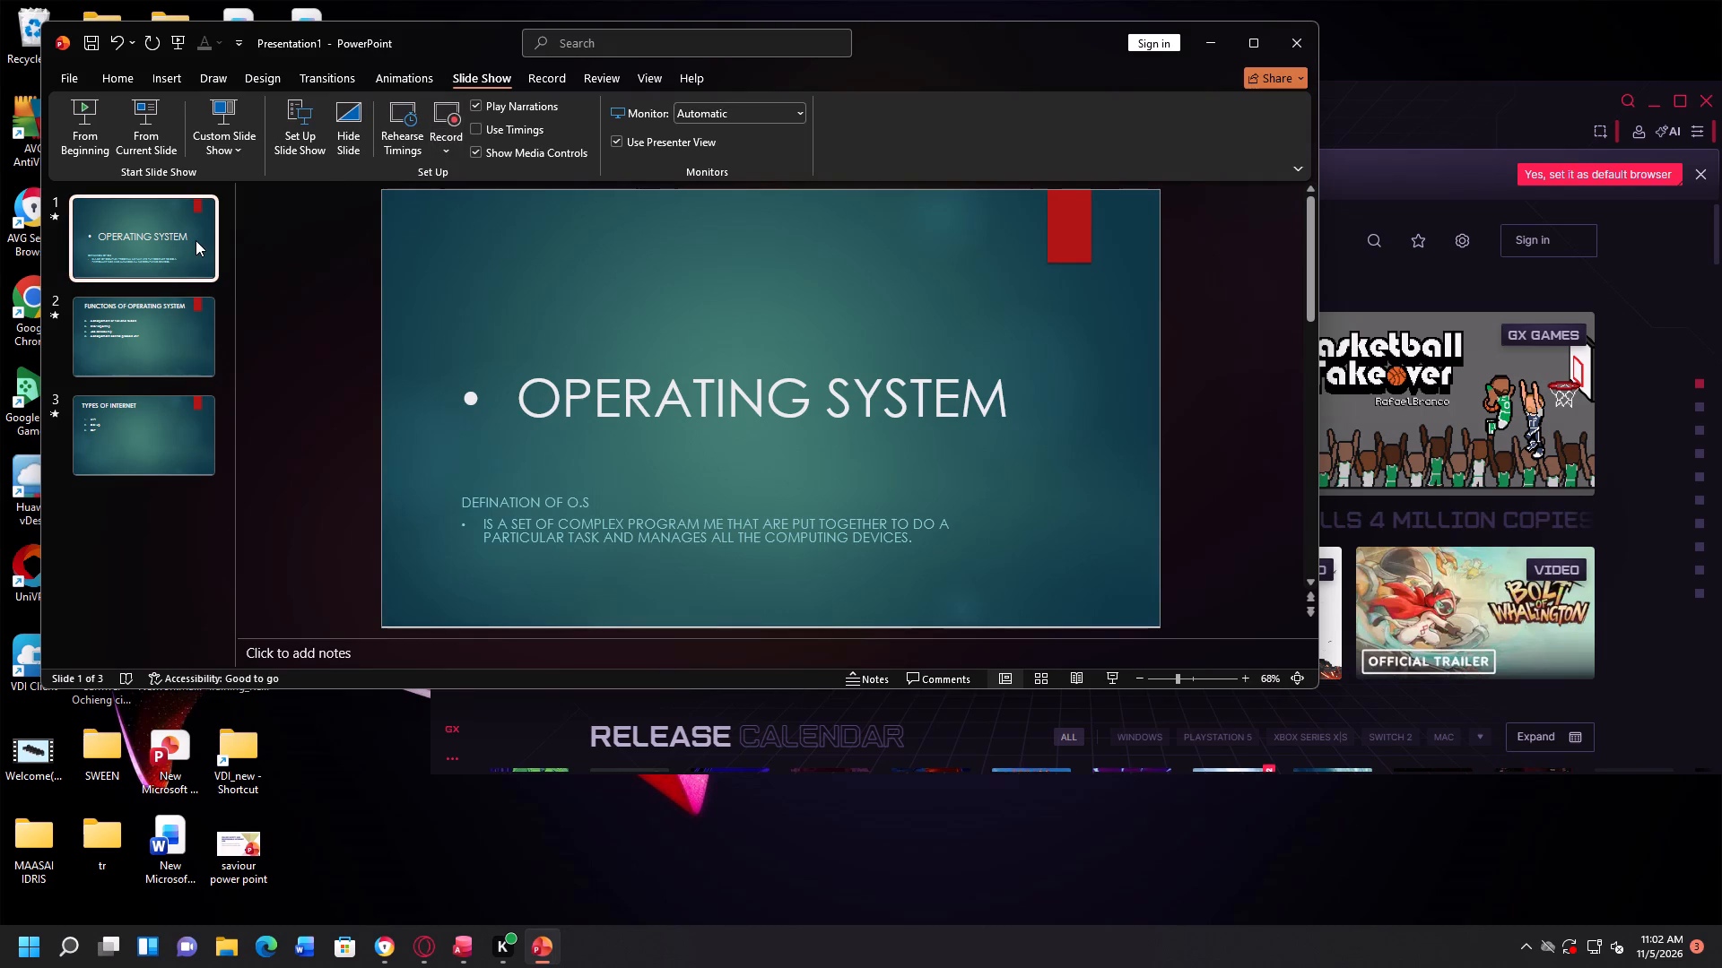
click(453, 119)
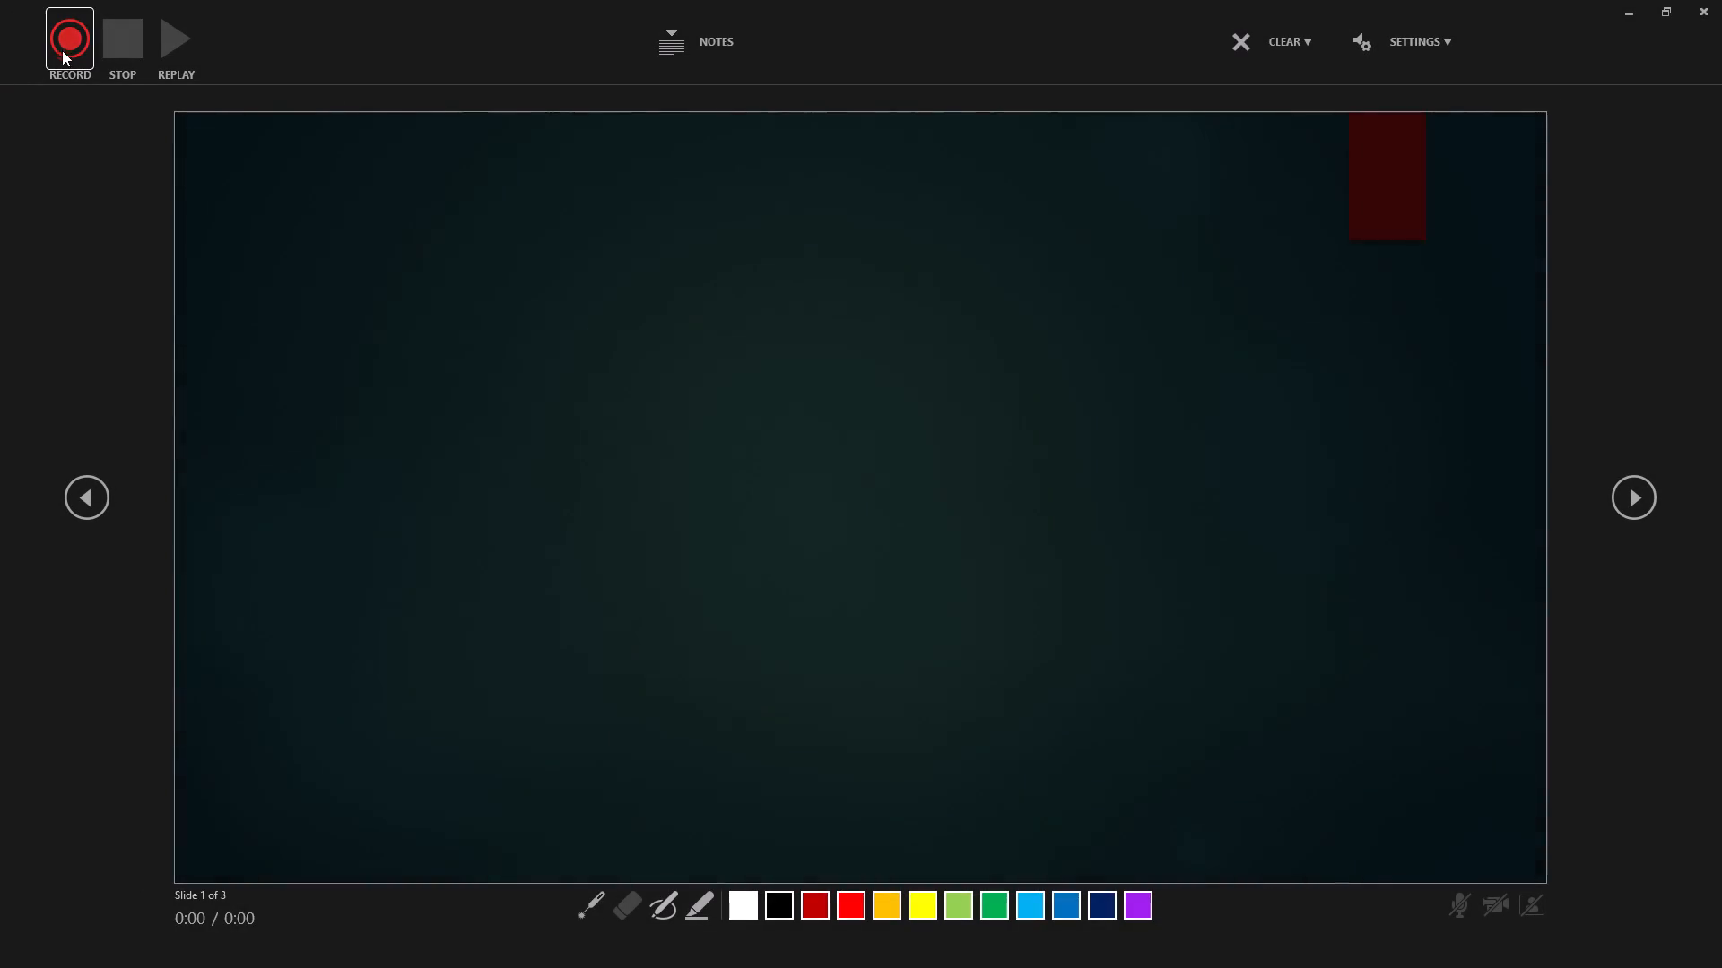
click(65, 45)
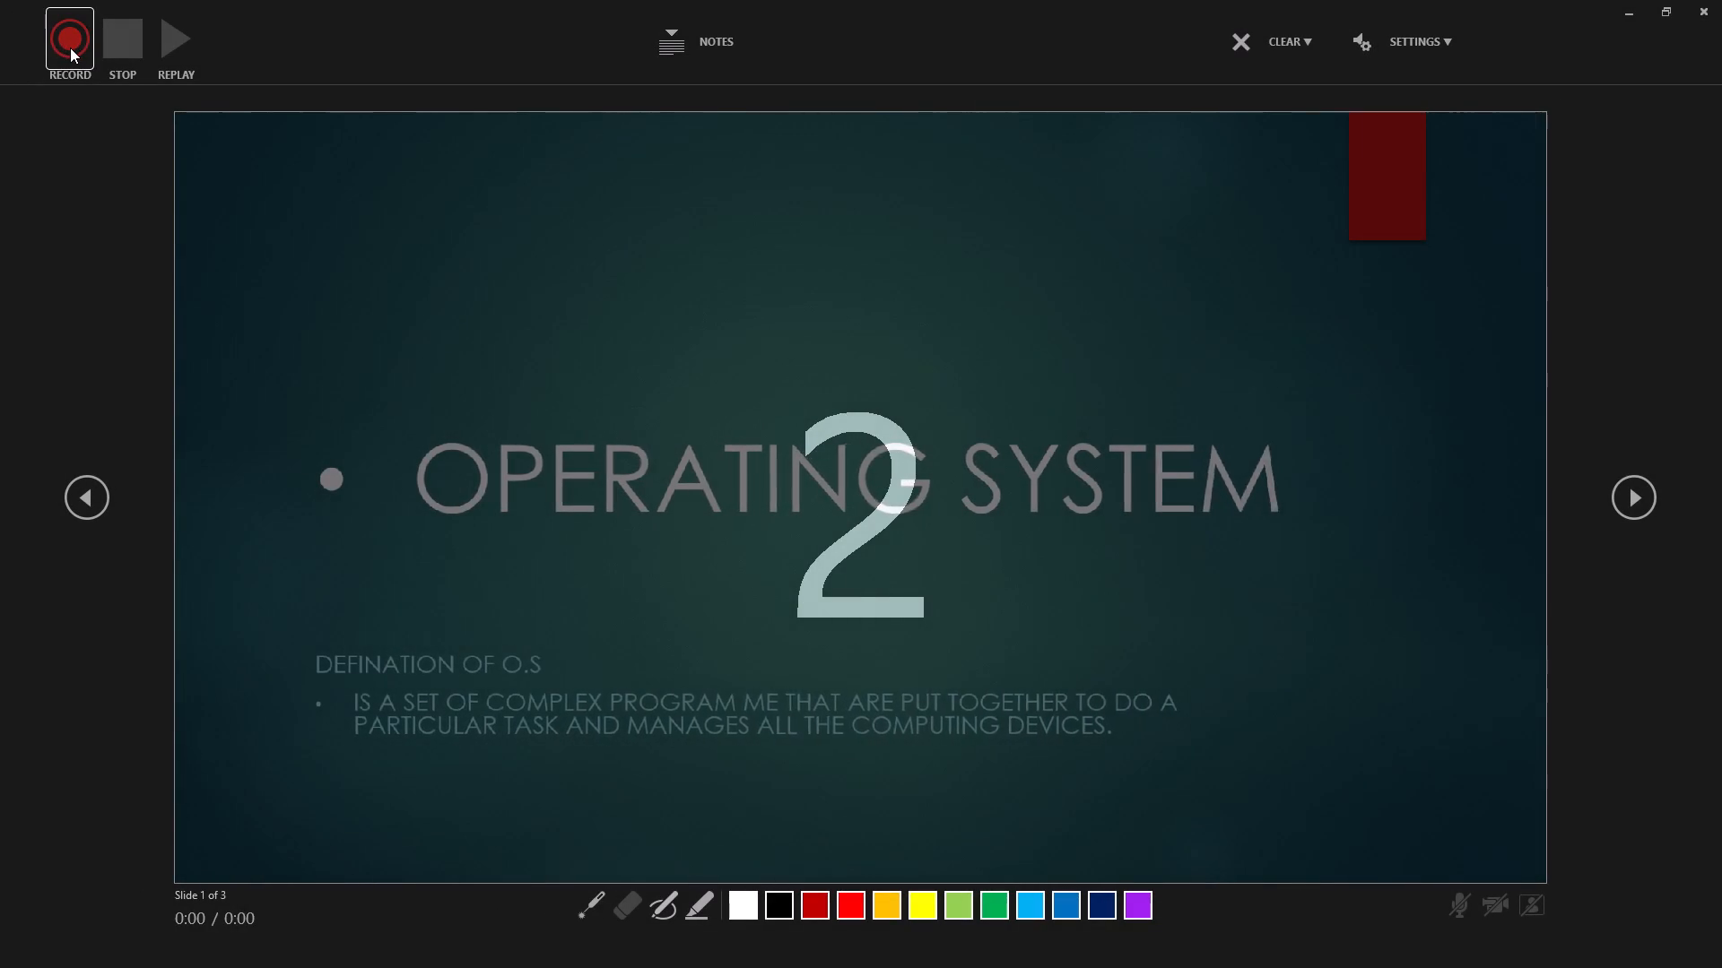
key(Return)
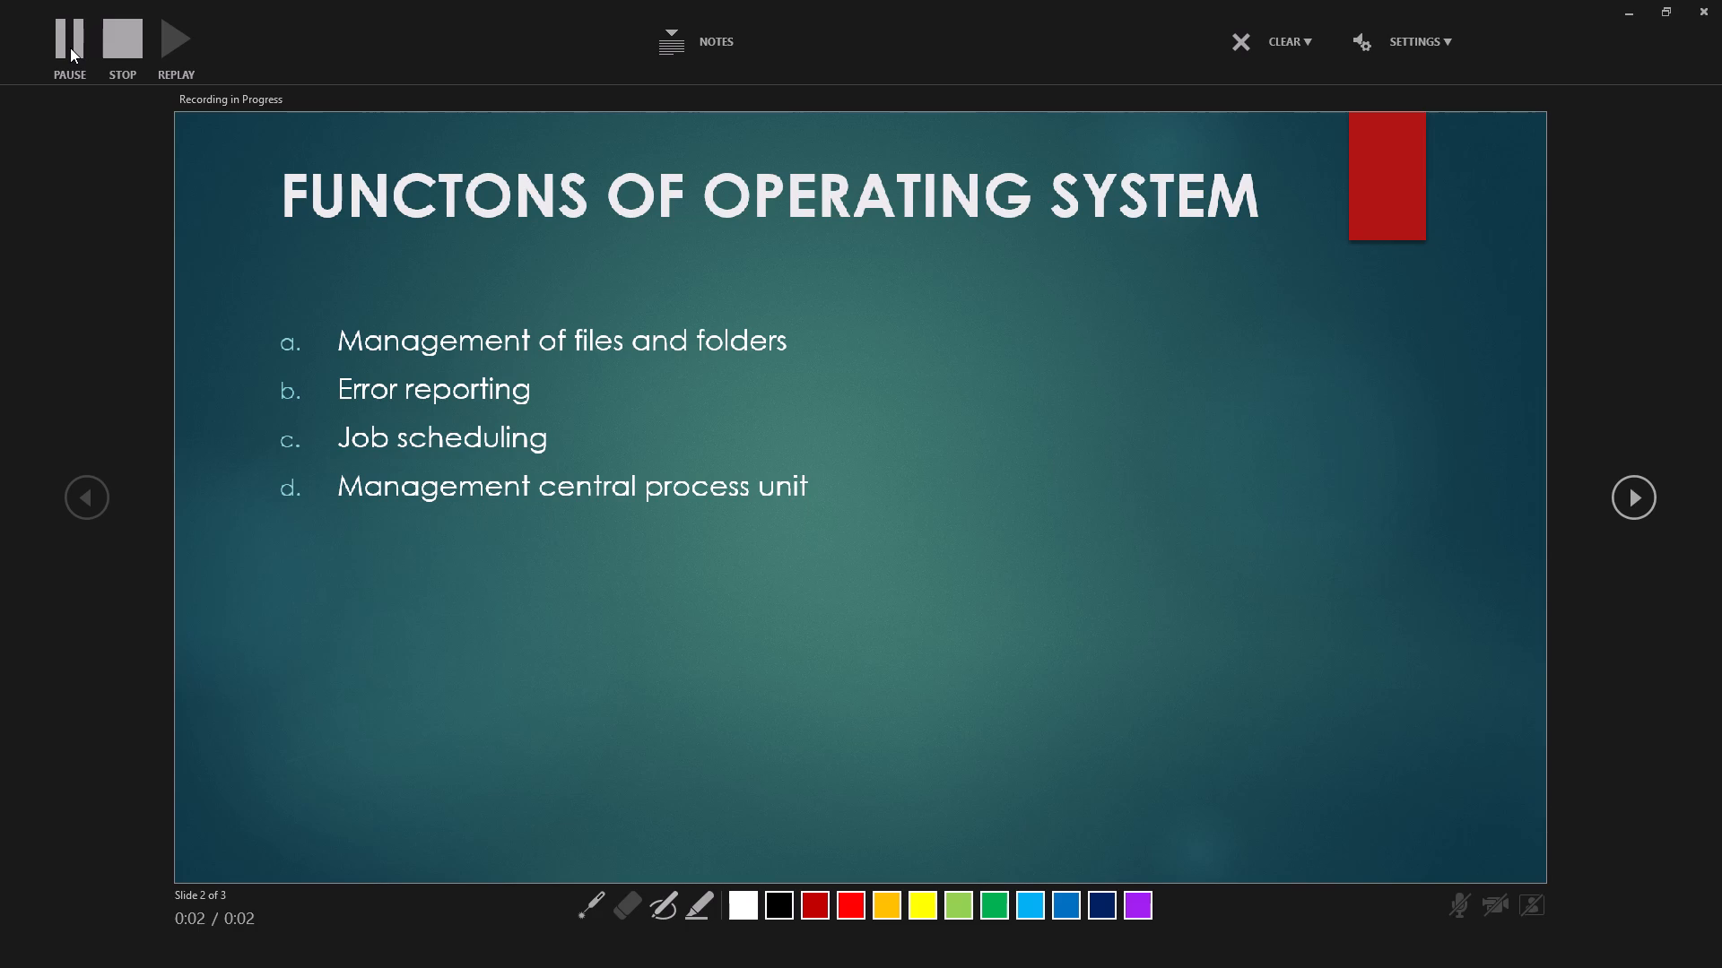
key(Return)
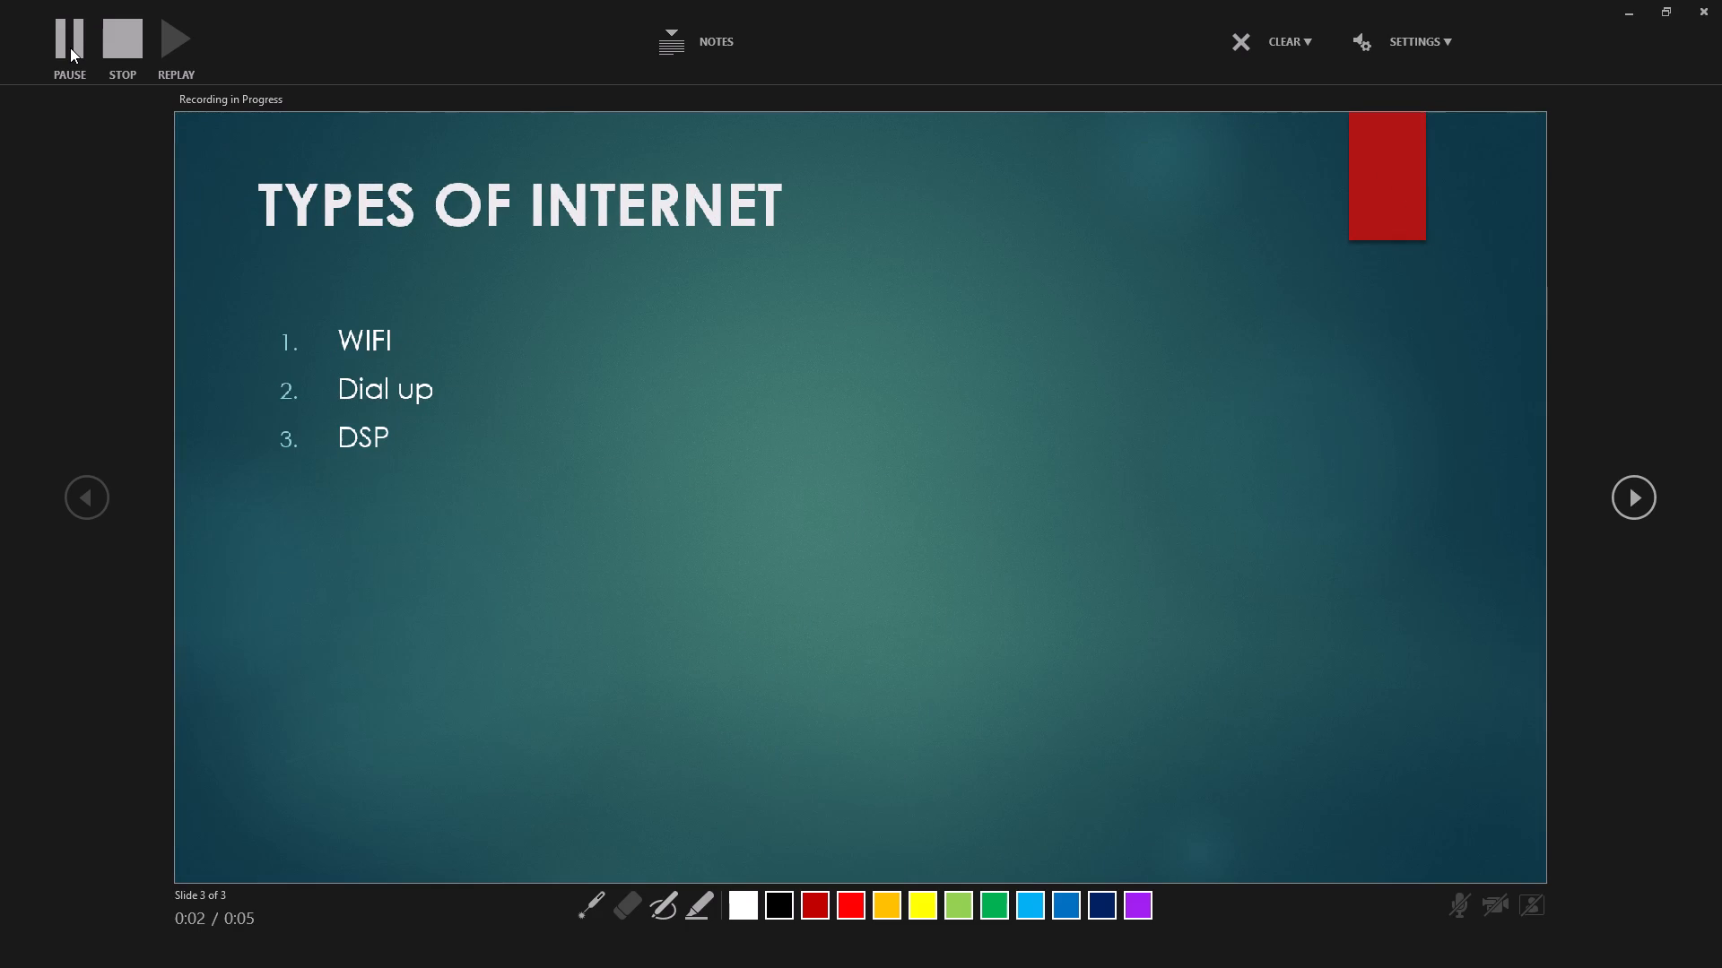
key(Return)
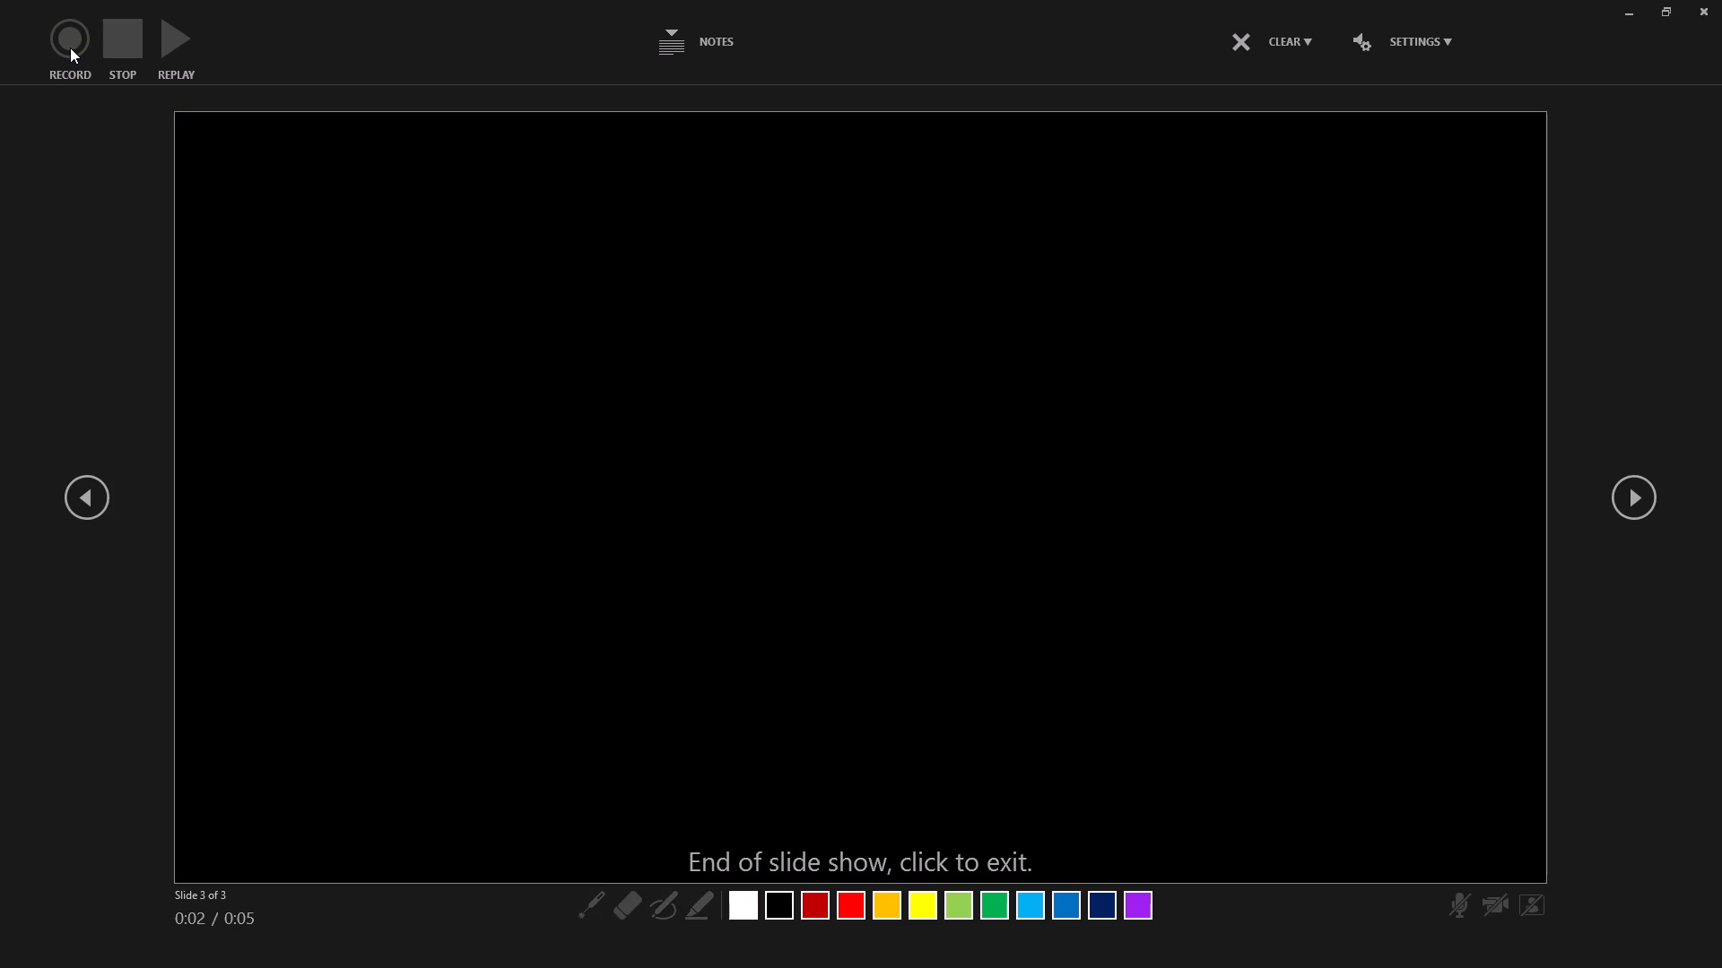
click(902, 856)
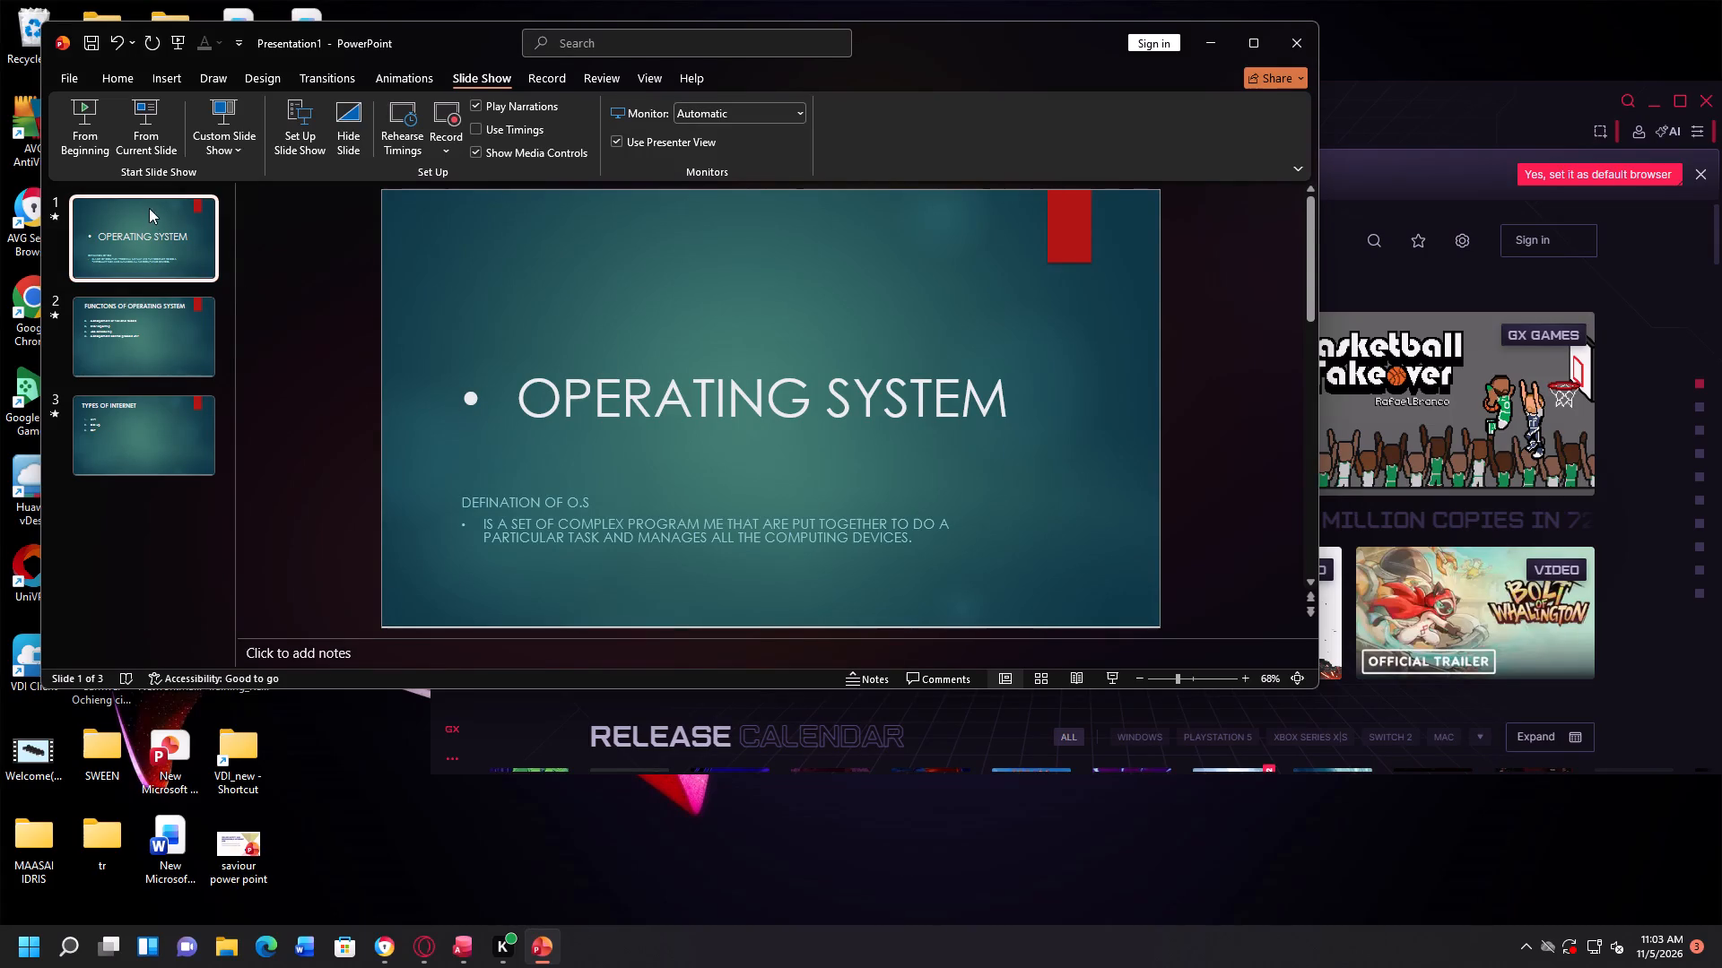
Play the slide show from the beginning through all three slides and exit back to the editing view.
click(145, 235)
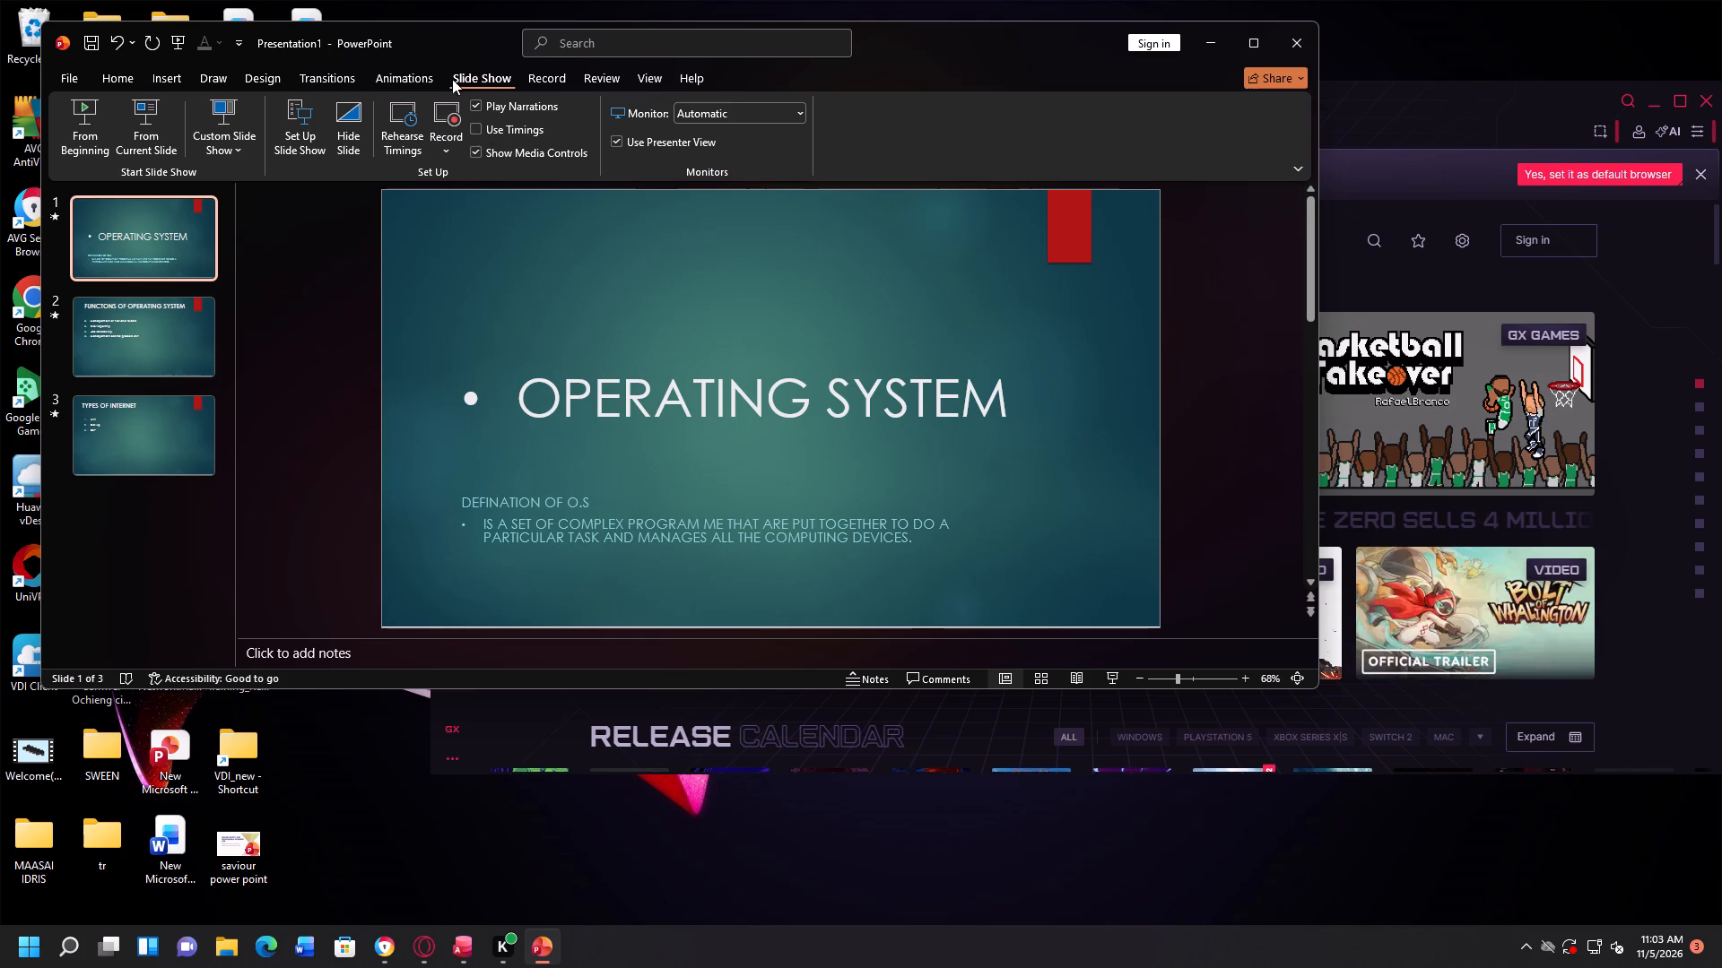
click(482, 79)
click(77, 137)
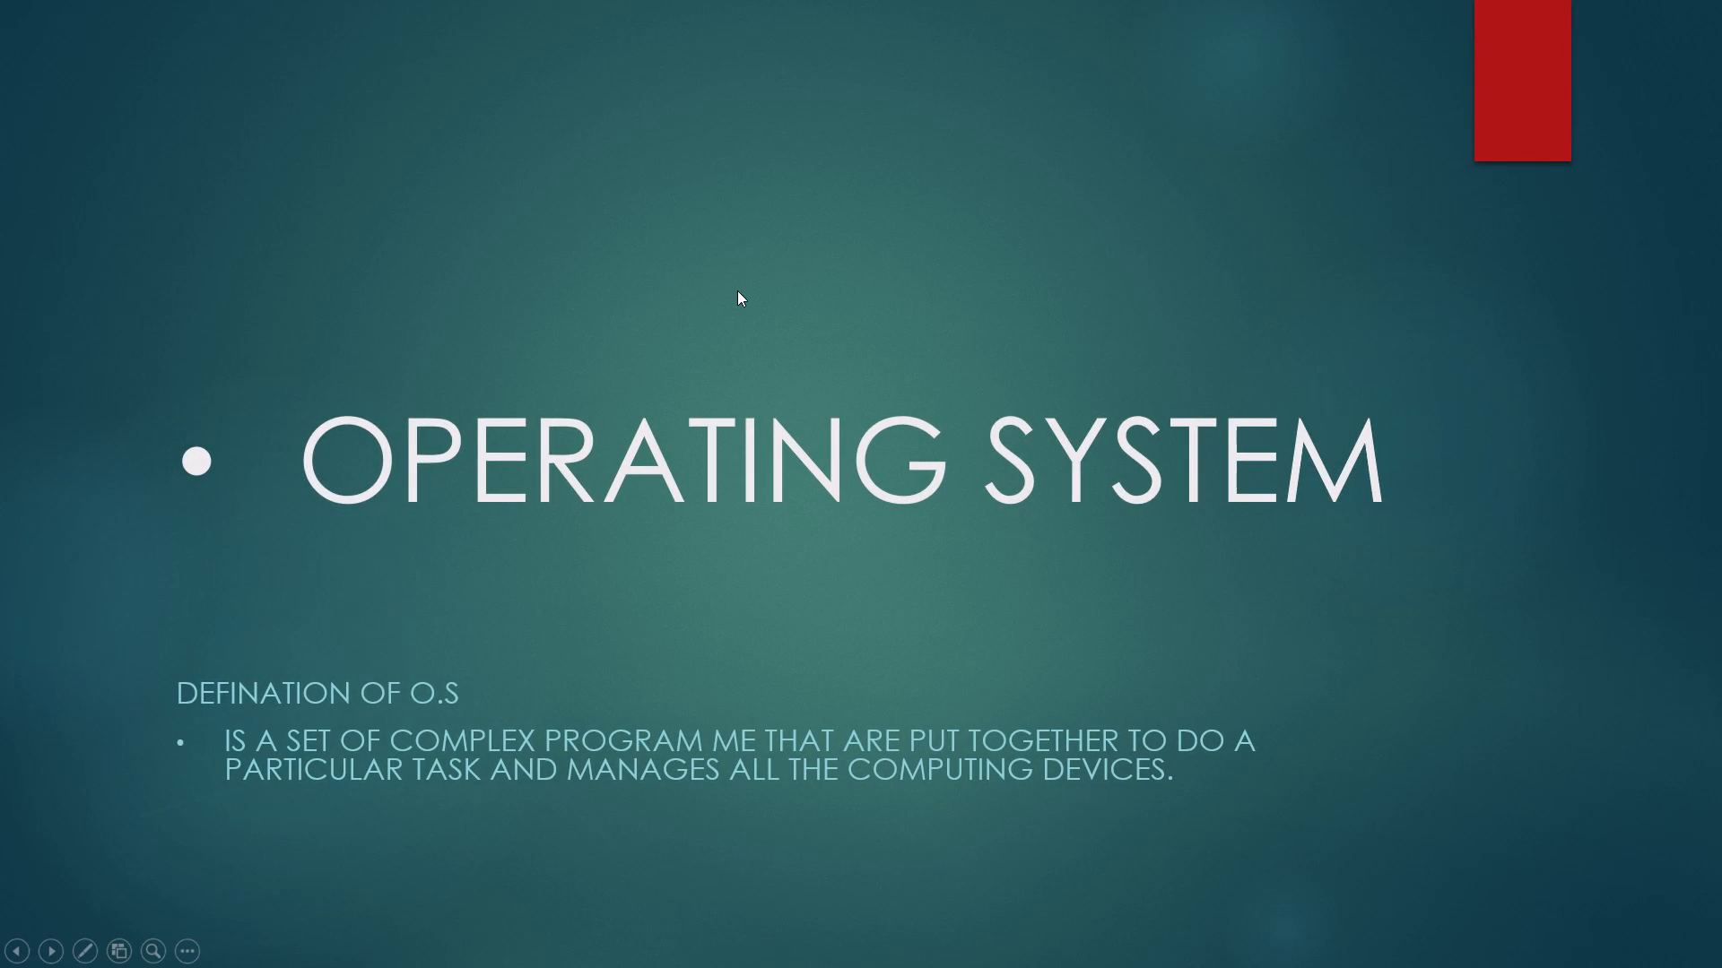
key(Return)
key(Return)
key(Return)
key(Return)
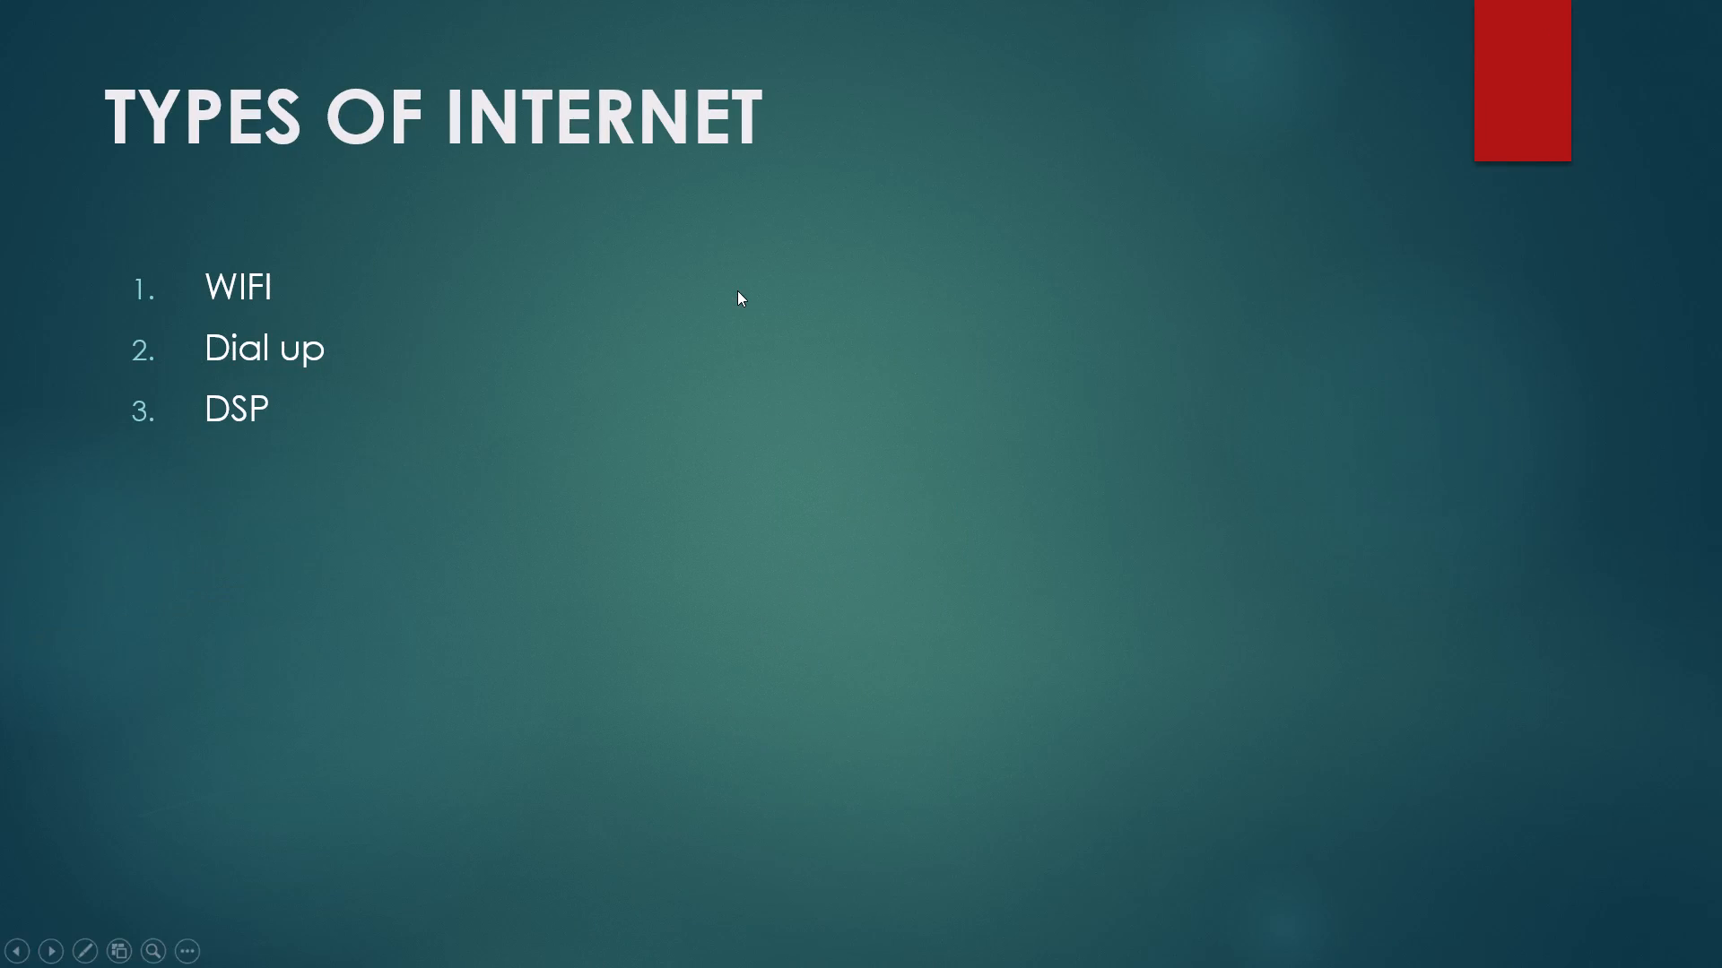
key(Return)
key(Return)
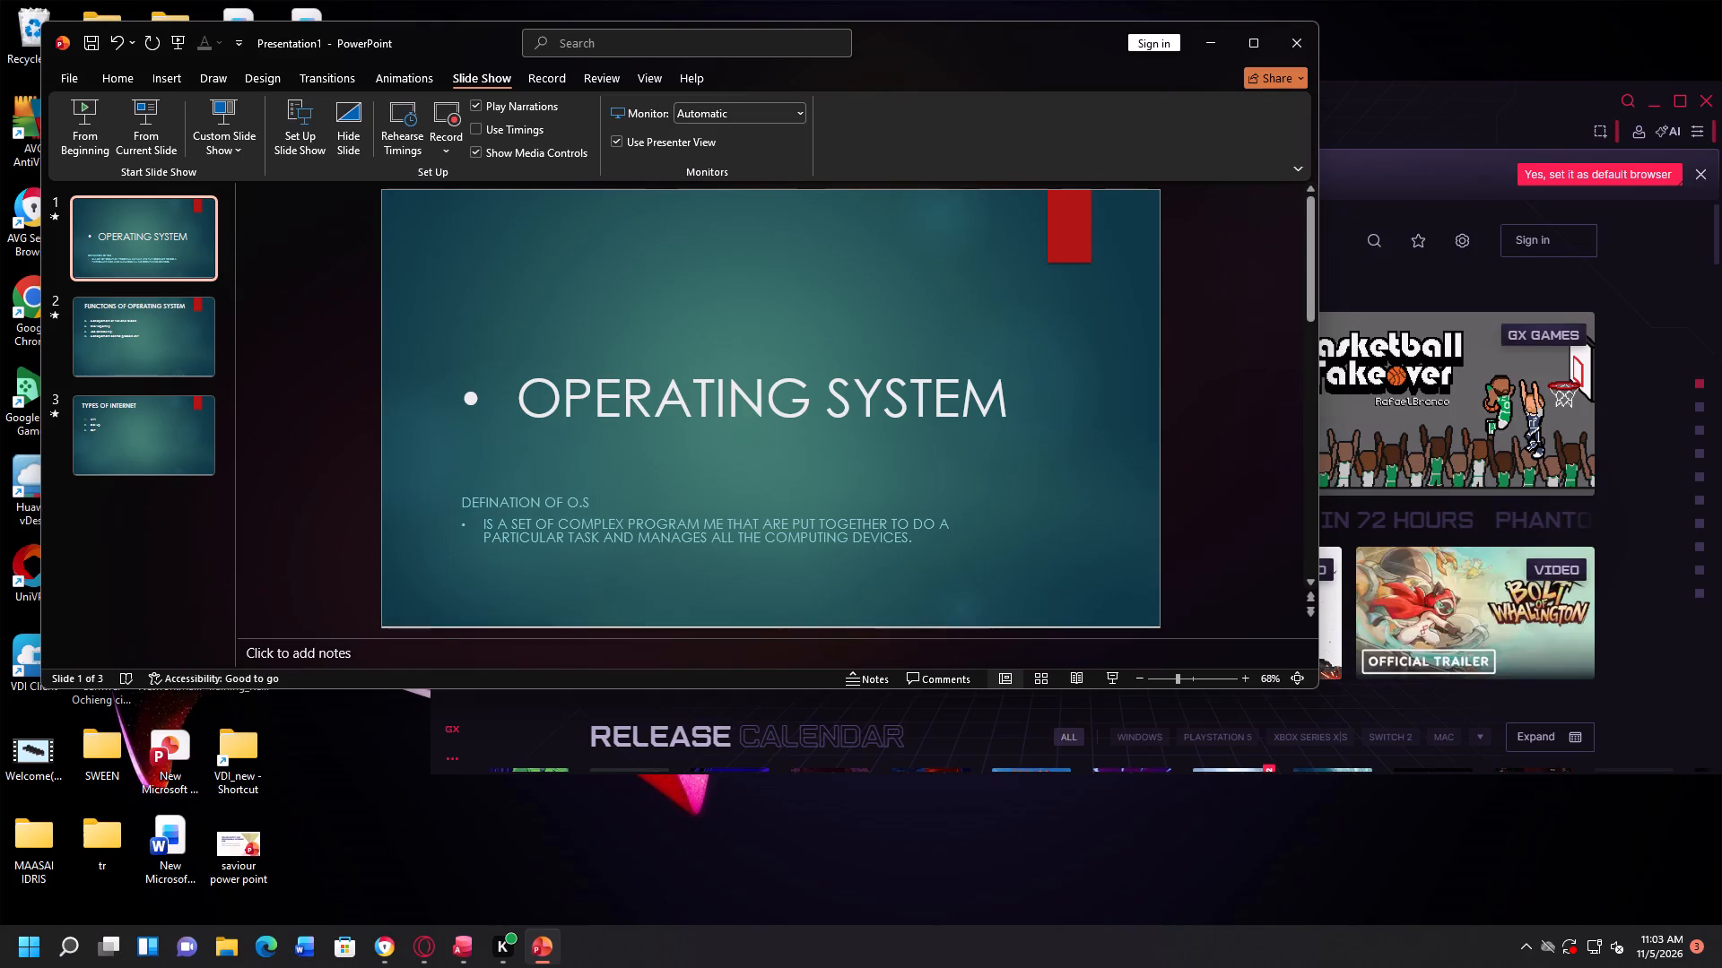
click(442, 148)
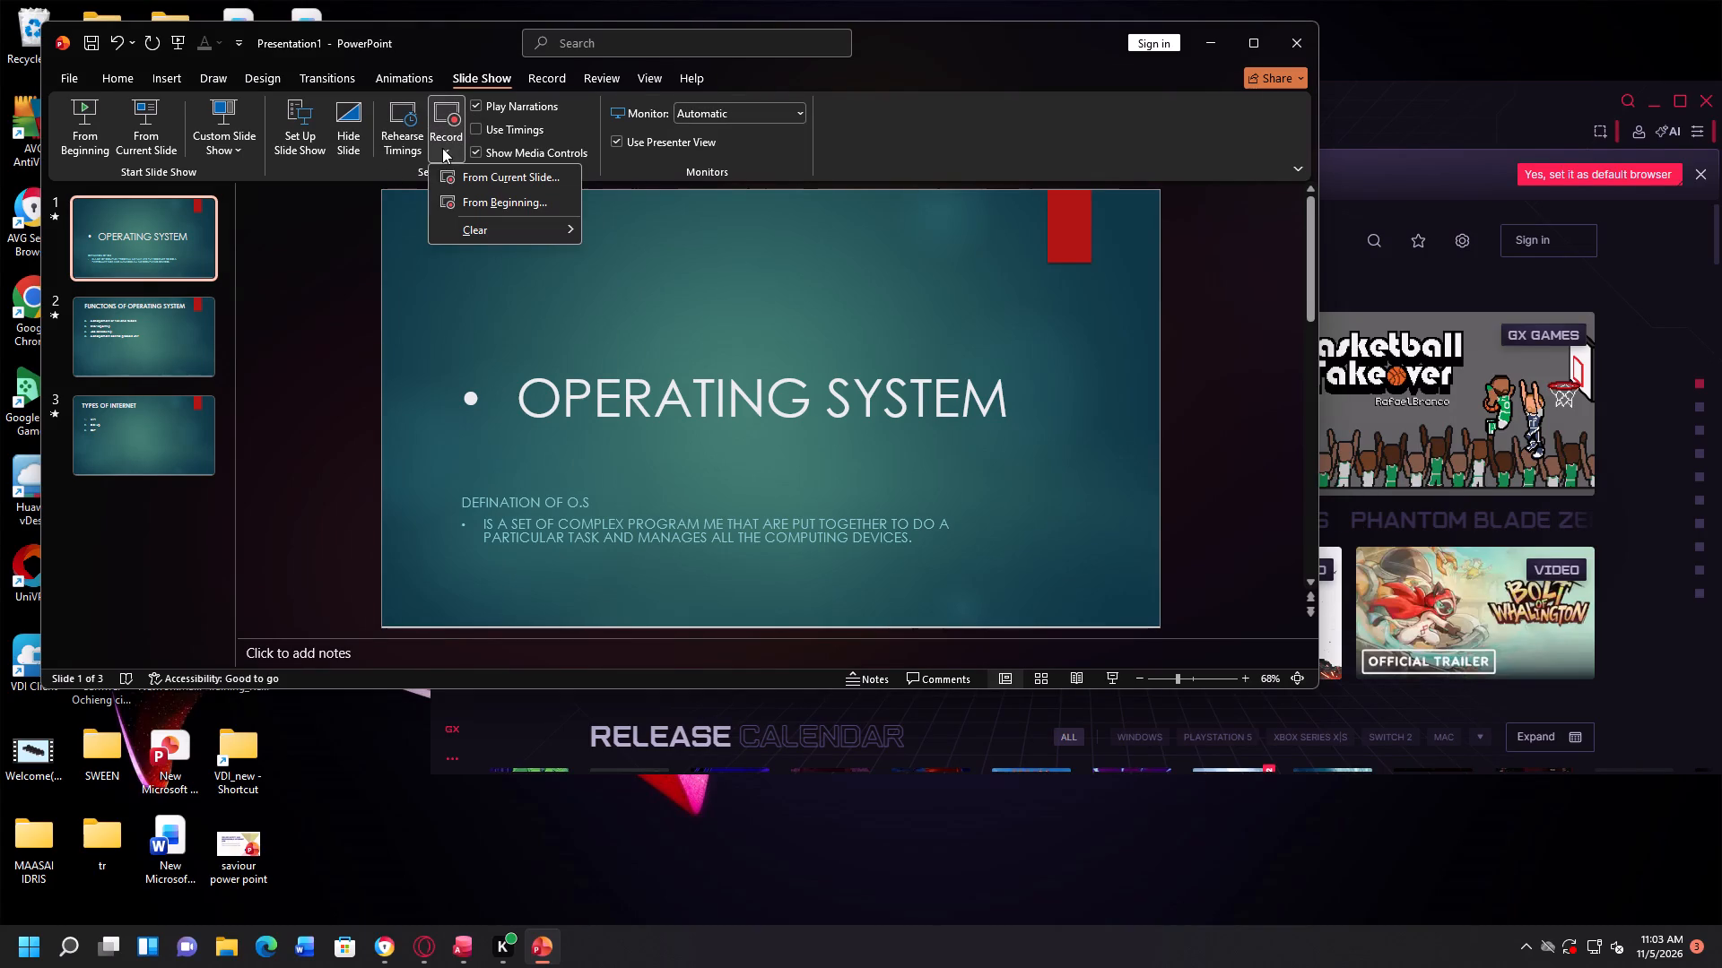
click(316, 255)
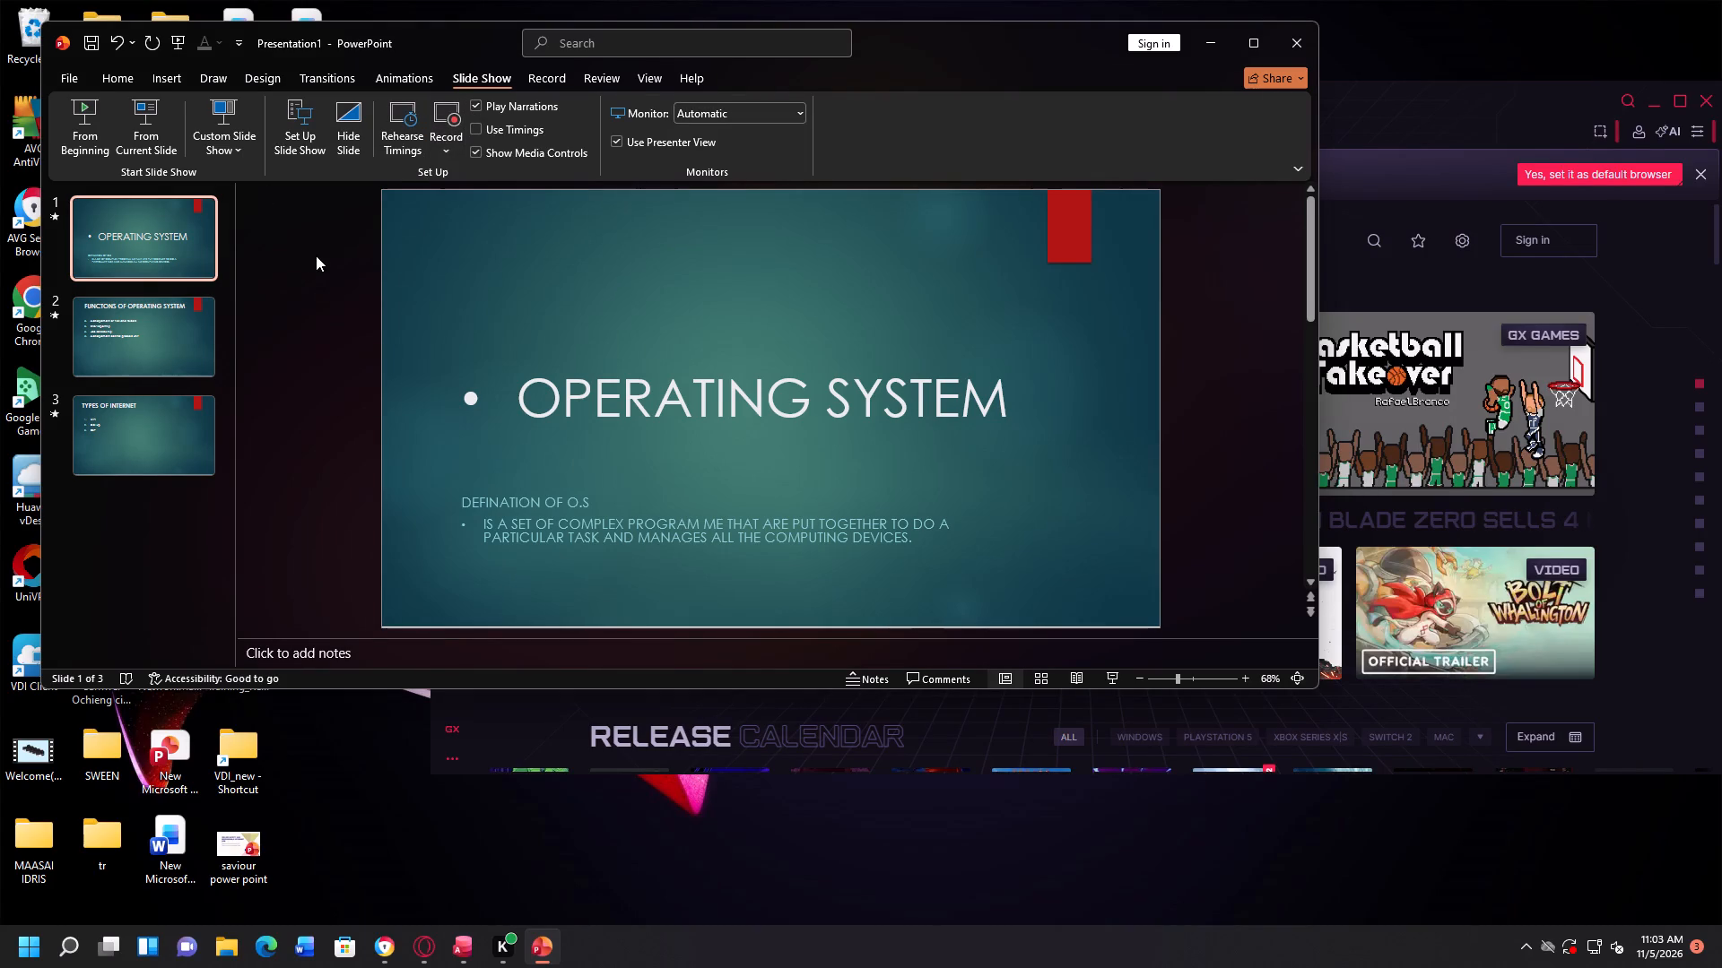
Turn on the Use Timings option for the slide show.
click(472, 126)
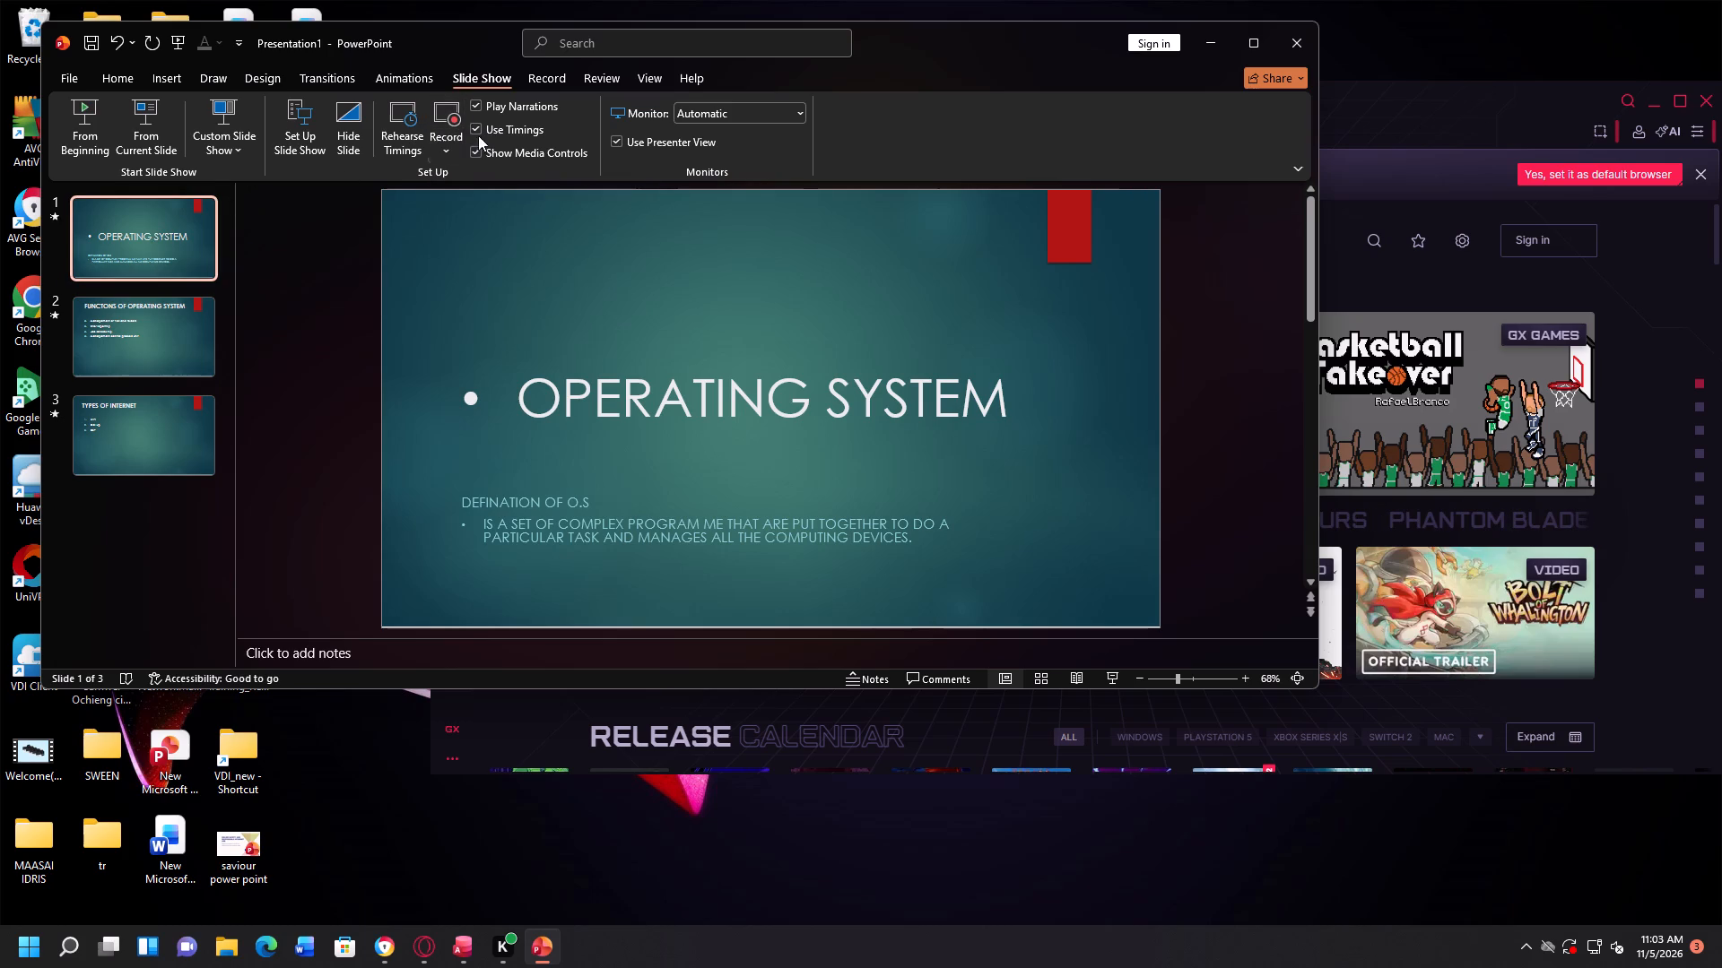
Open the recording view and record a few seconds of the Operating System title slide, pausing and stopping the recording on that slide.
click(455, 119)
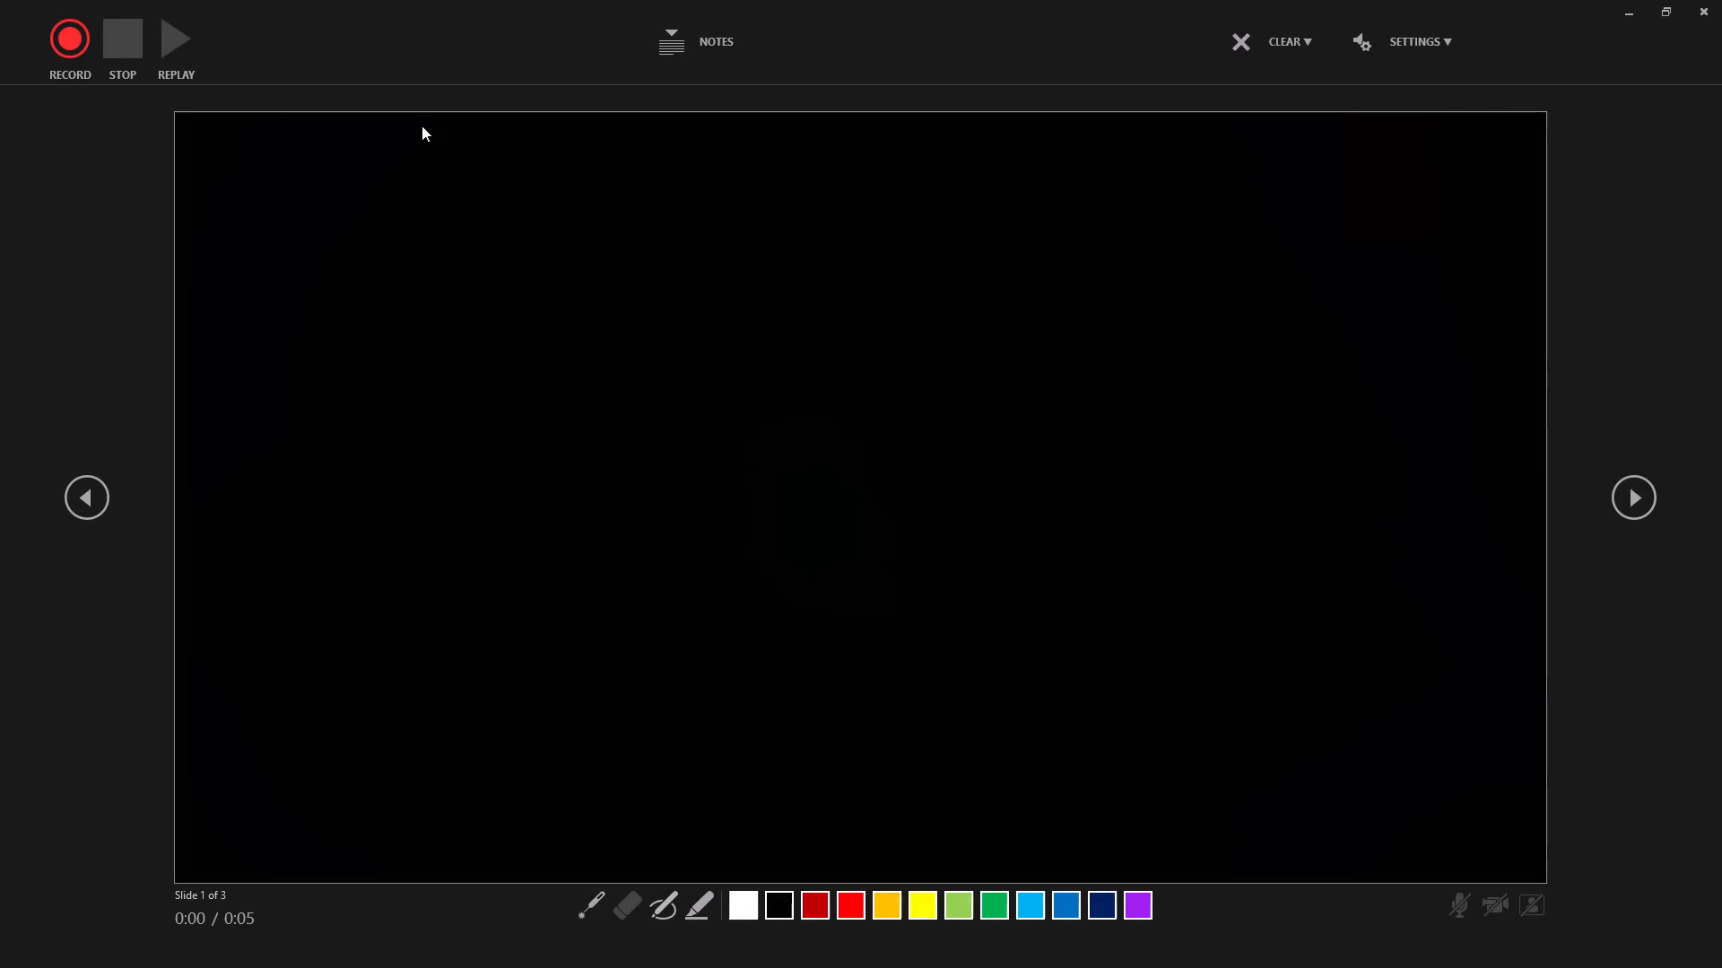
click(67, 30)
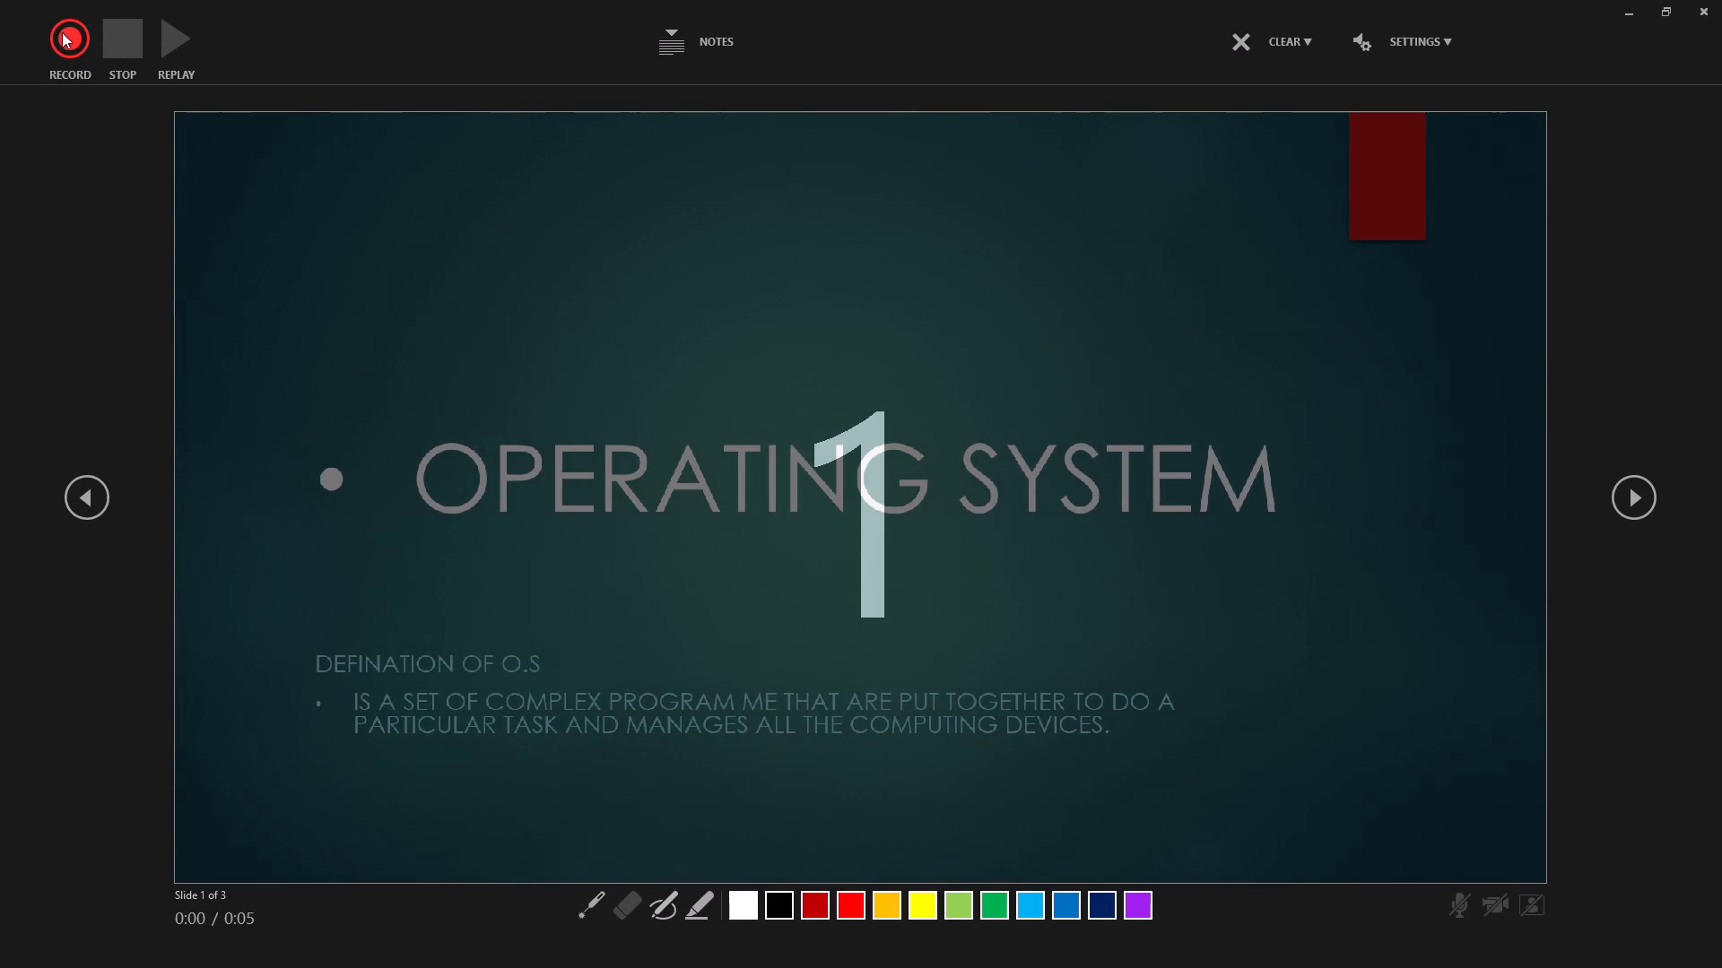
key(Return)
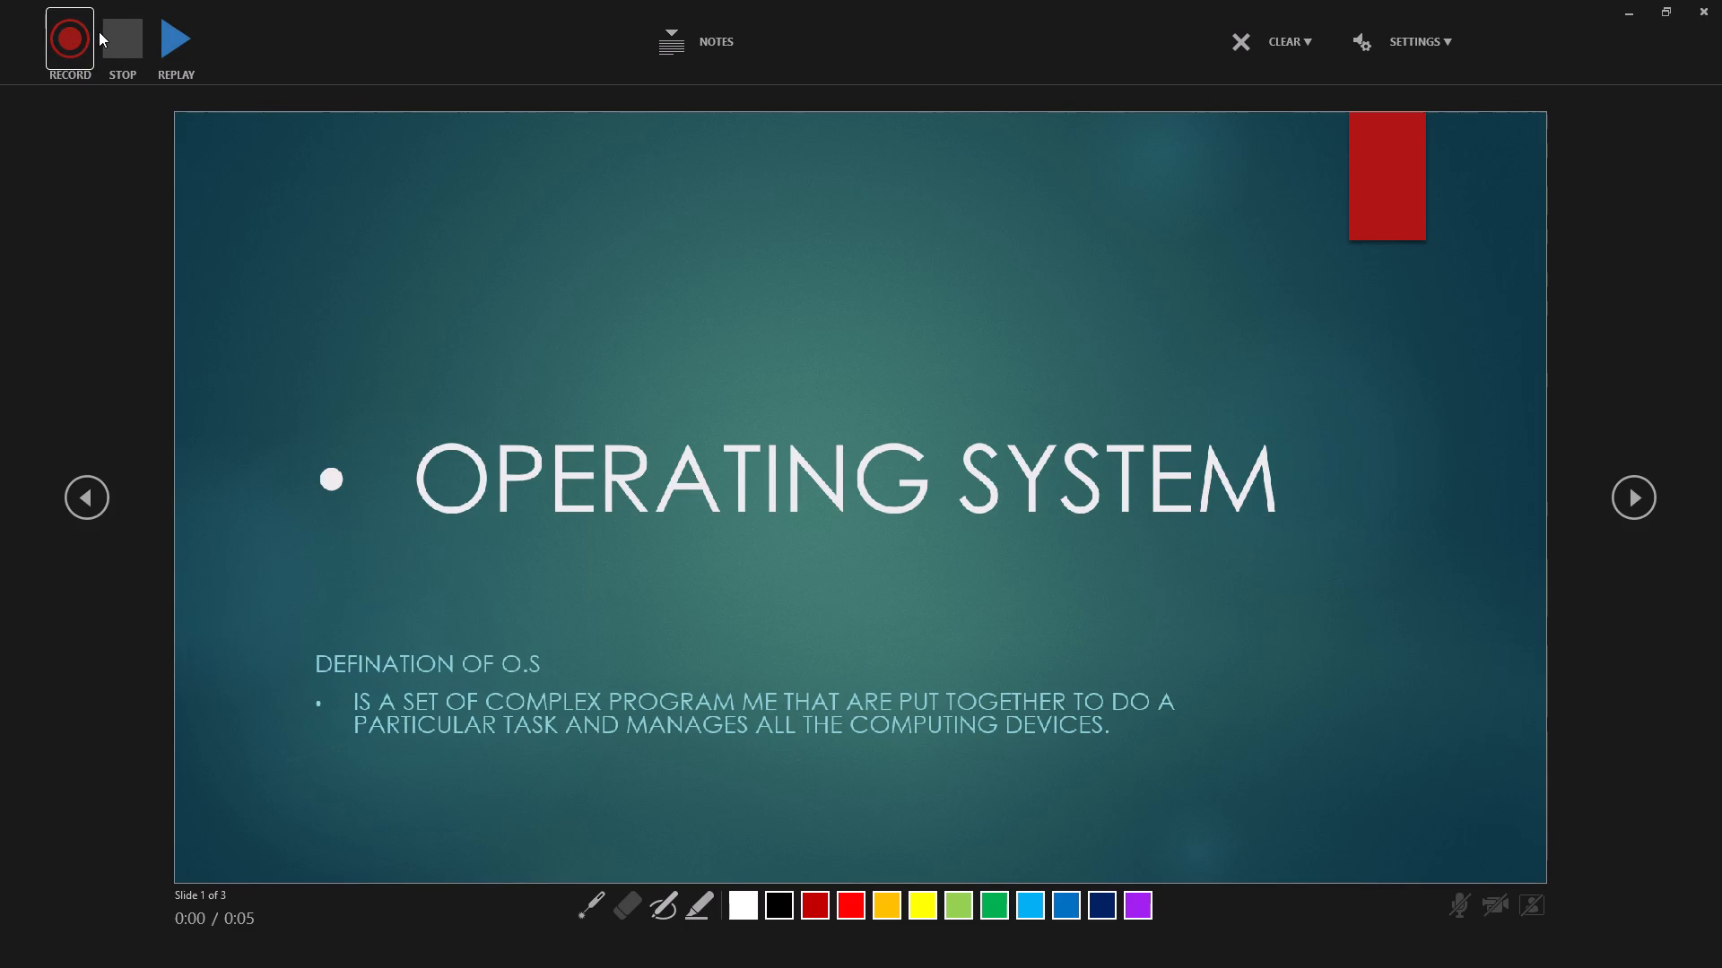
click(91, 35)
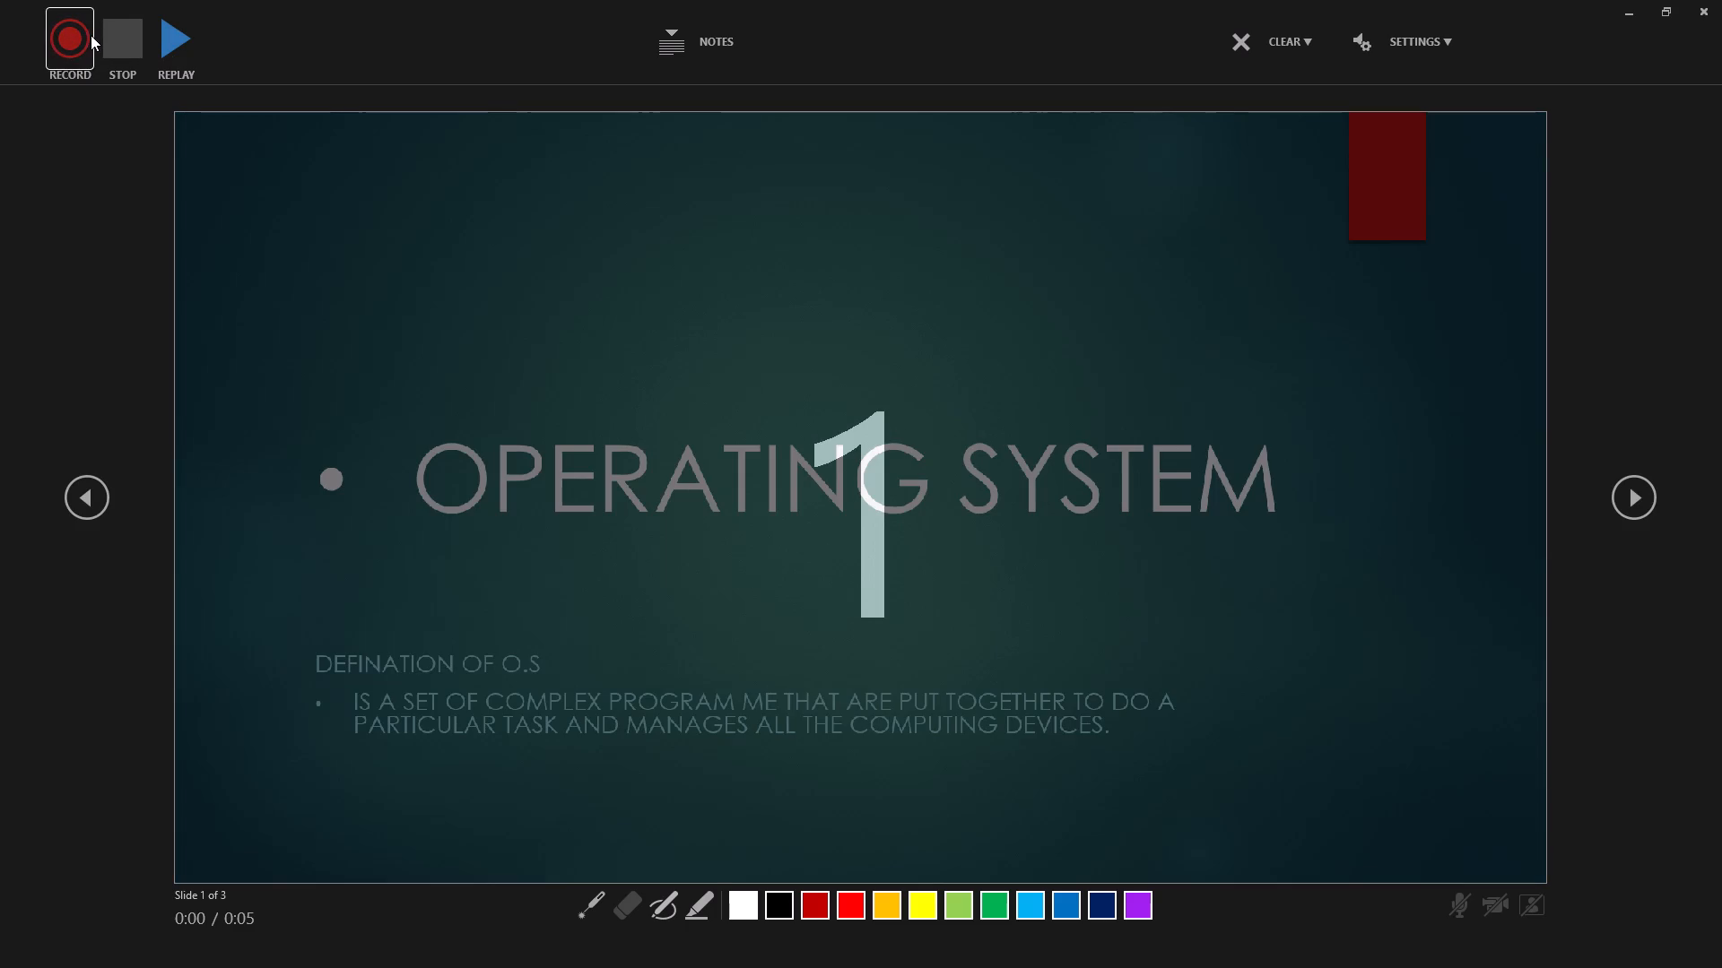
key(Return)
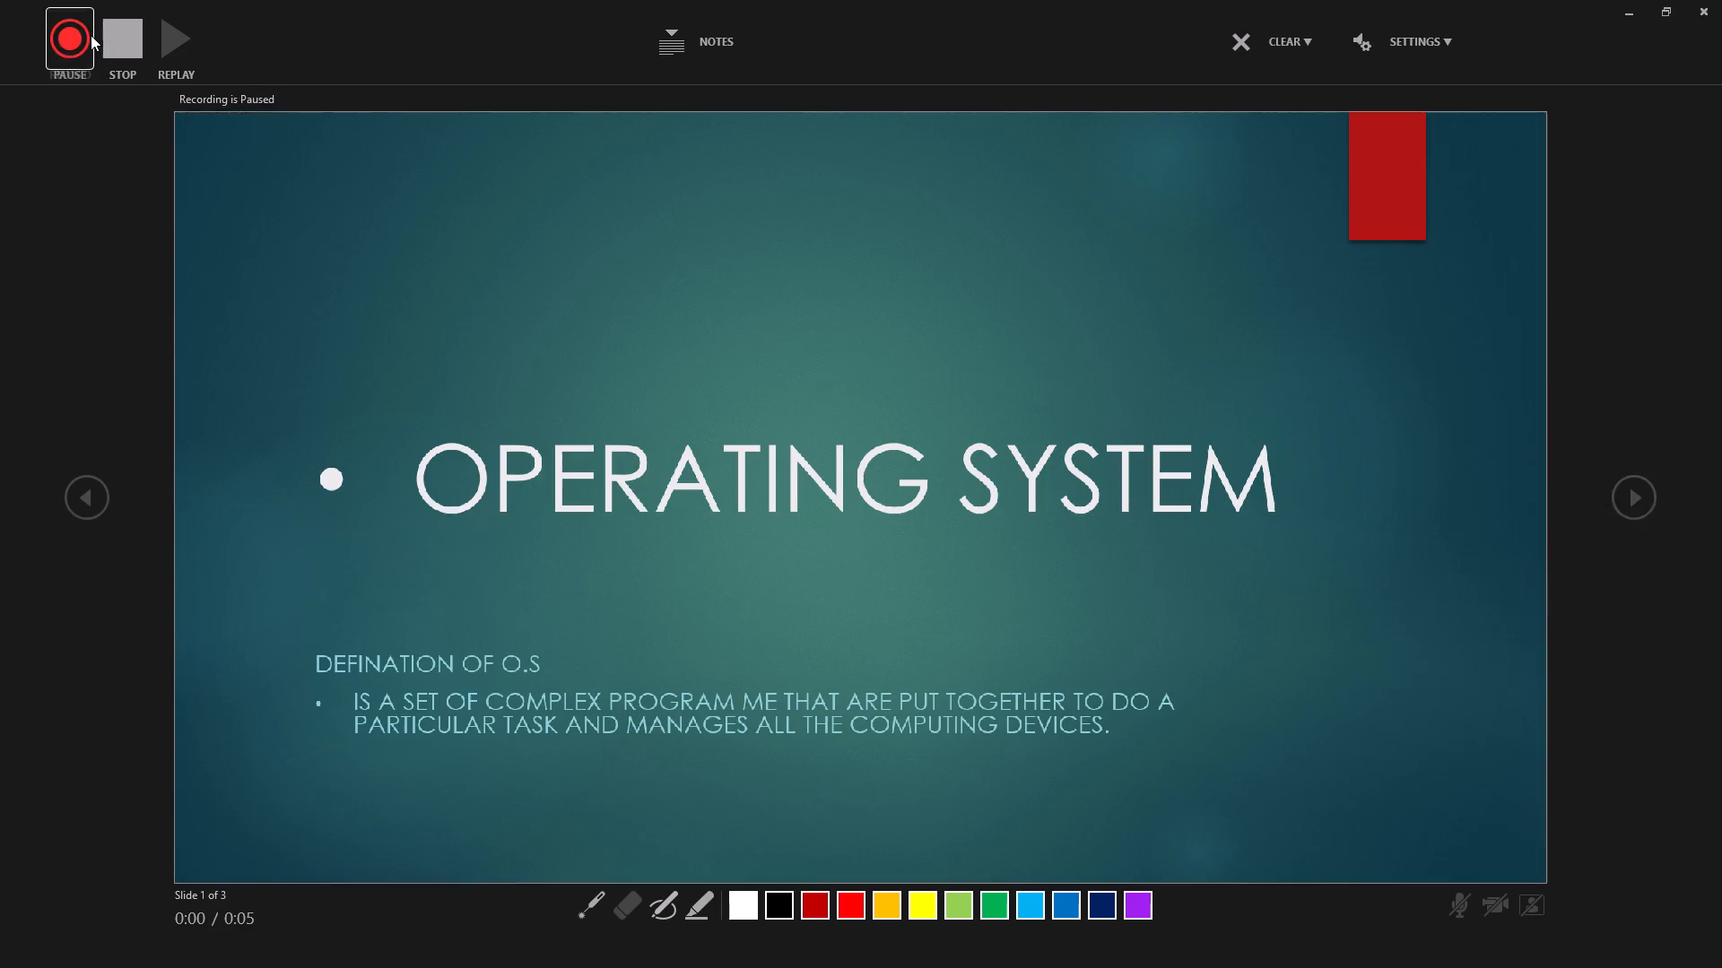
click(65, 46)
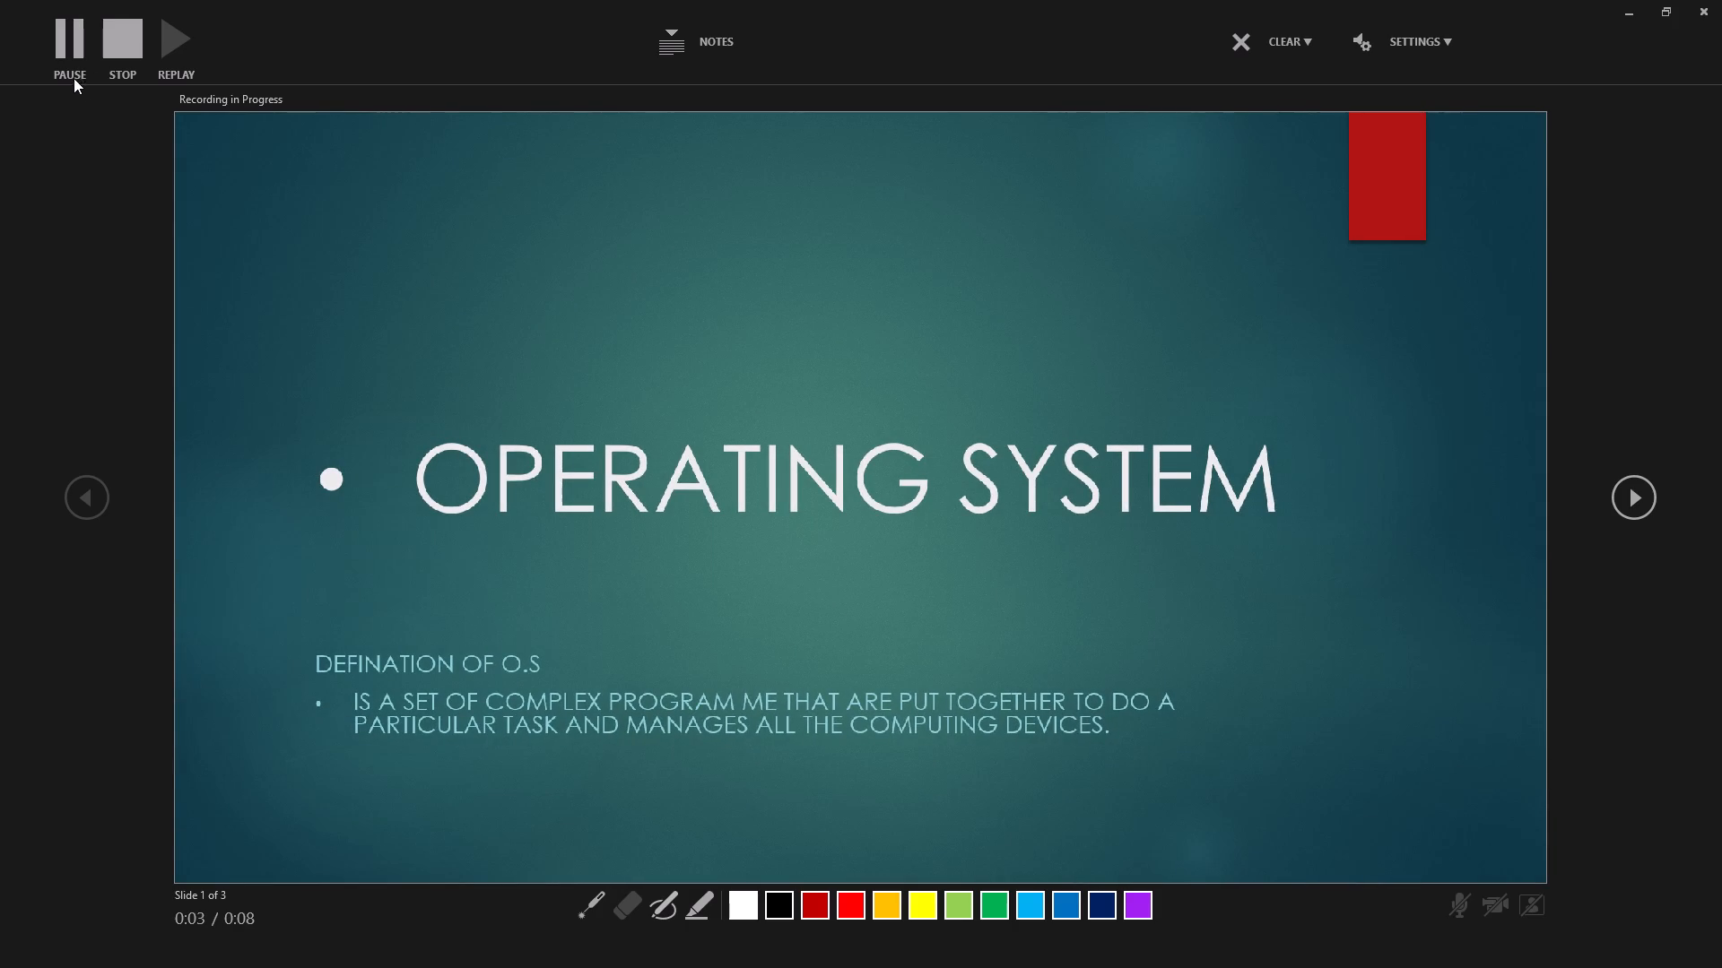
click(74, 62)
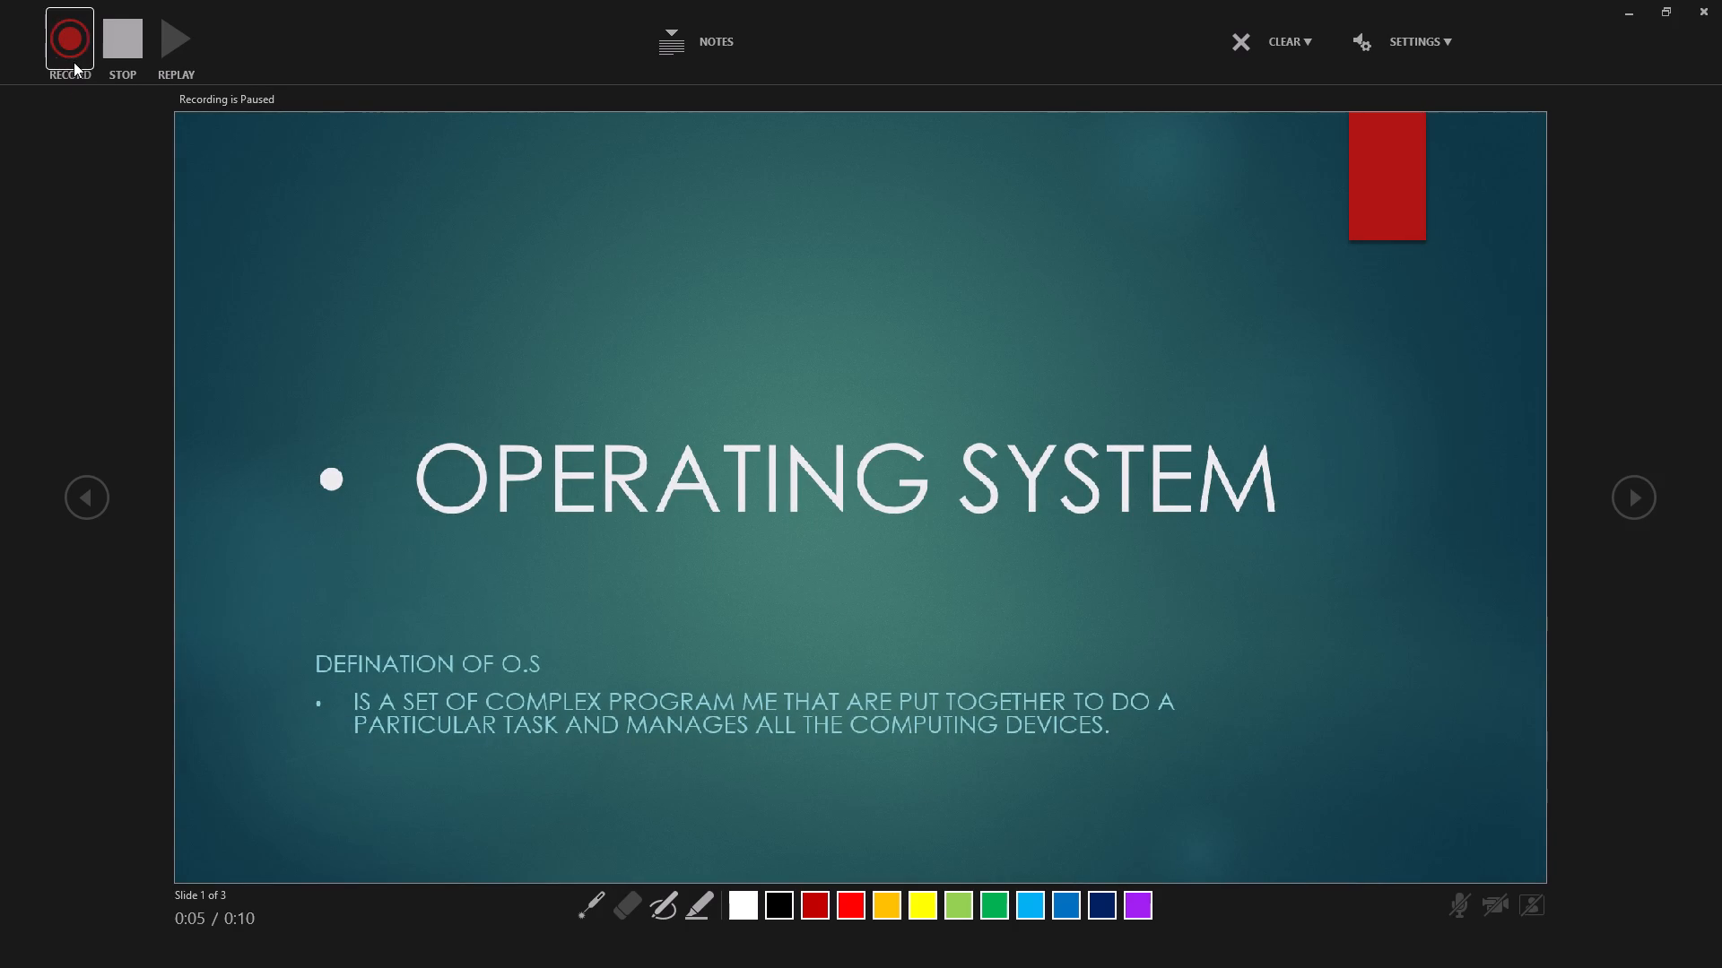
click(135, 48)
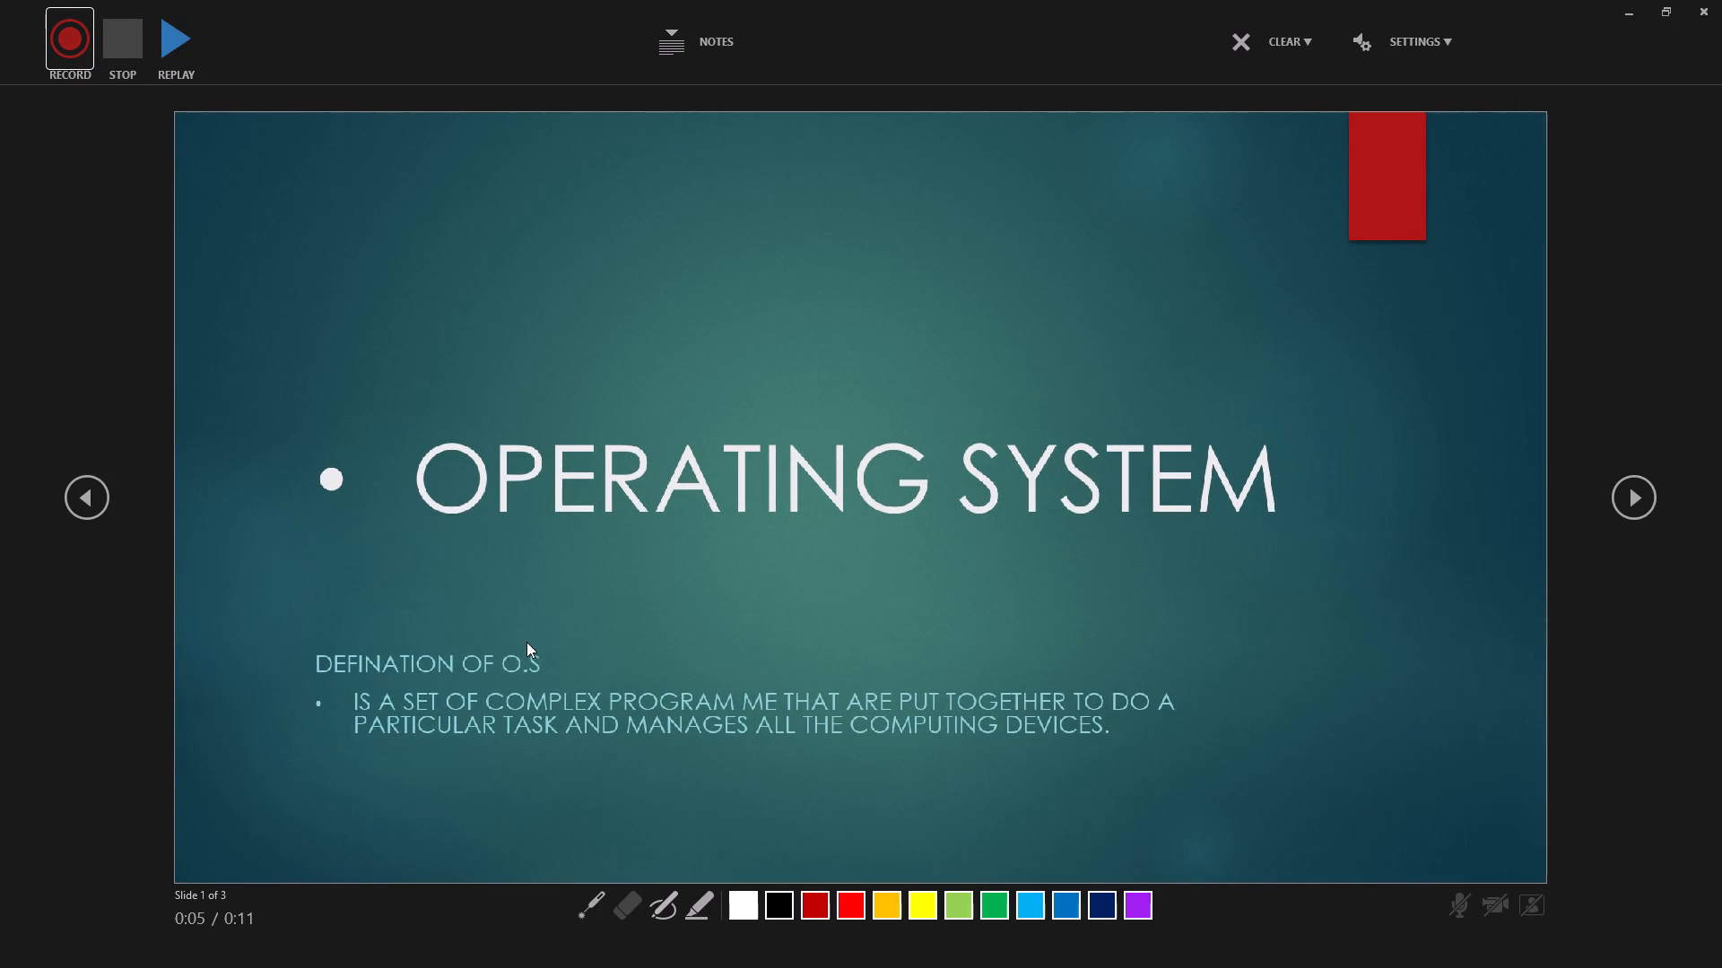
Step through the three slides in the recording view without recording and exit at the end.
click(86, 484)
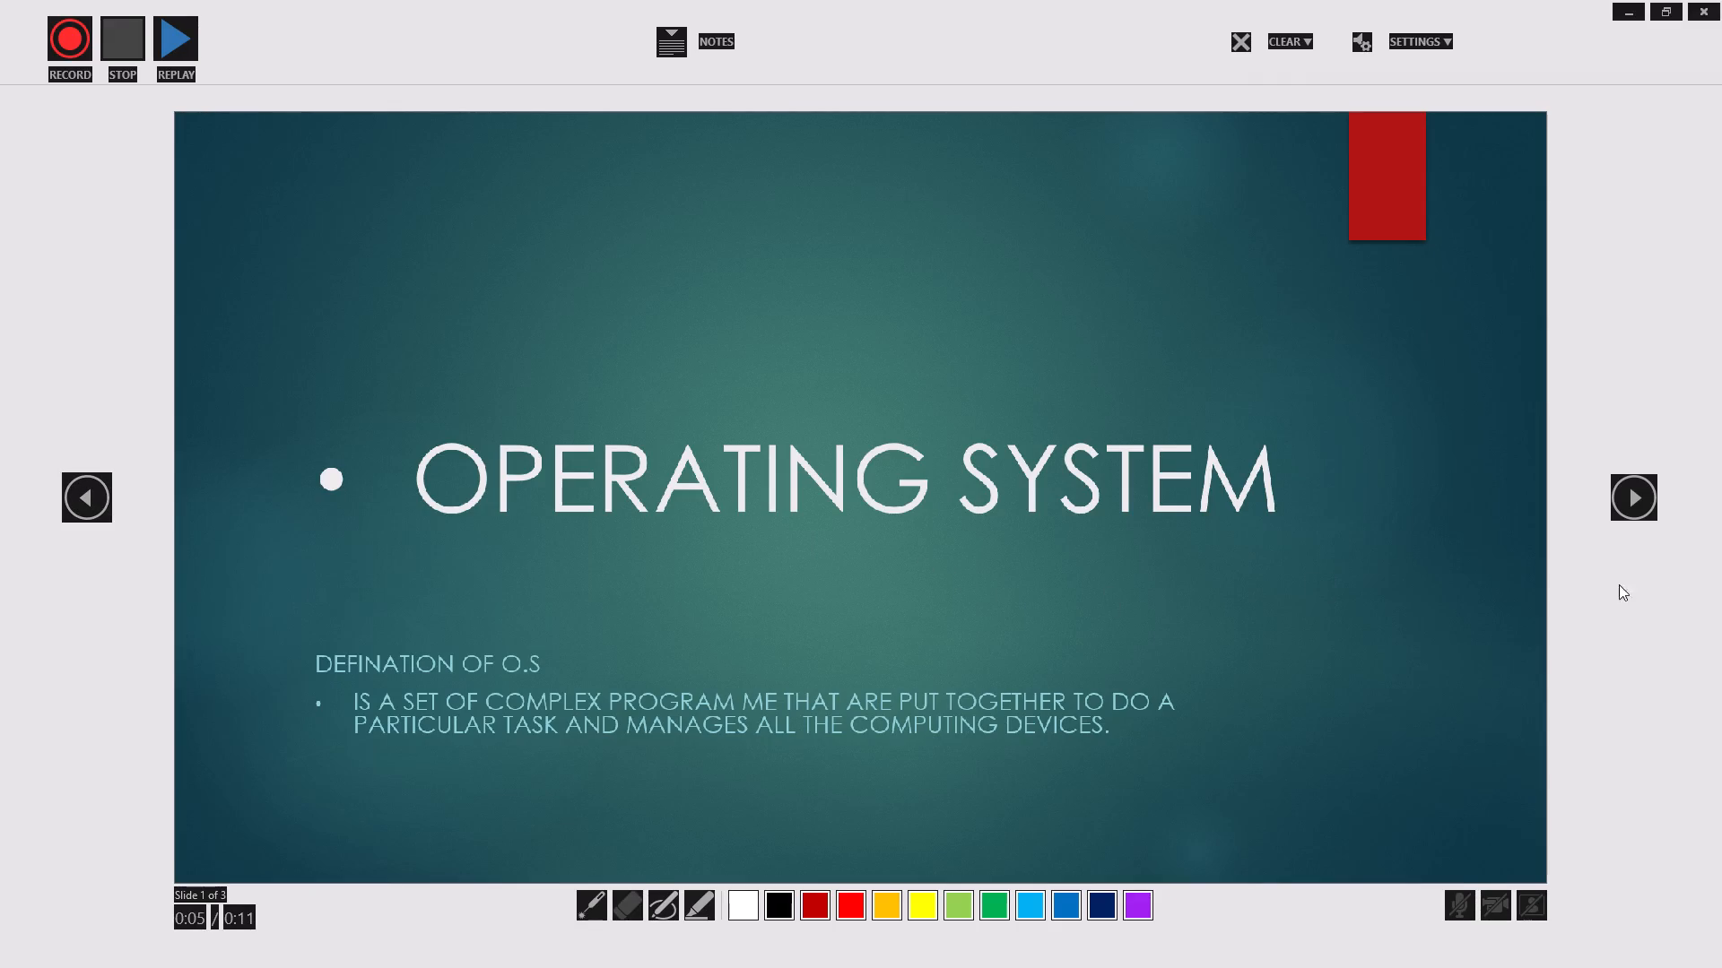
click(1654, 511)
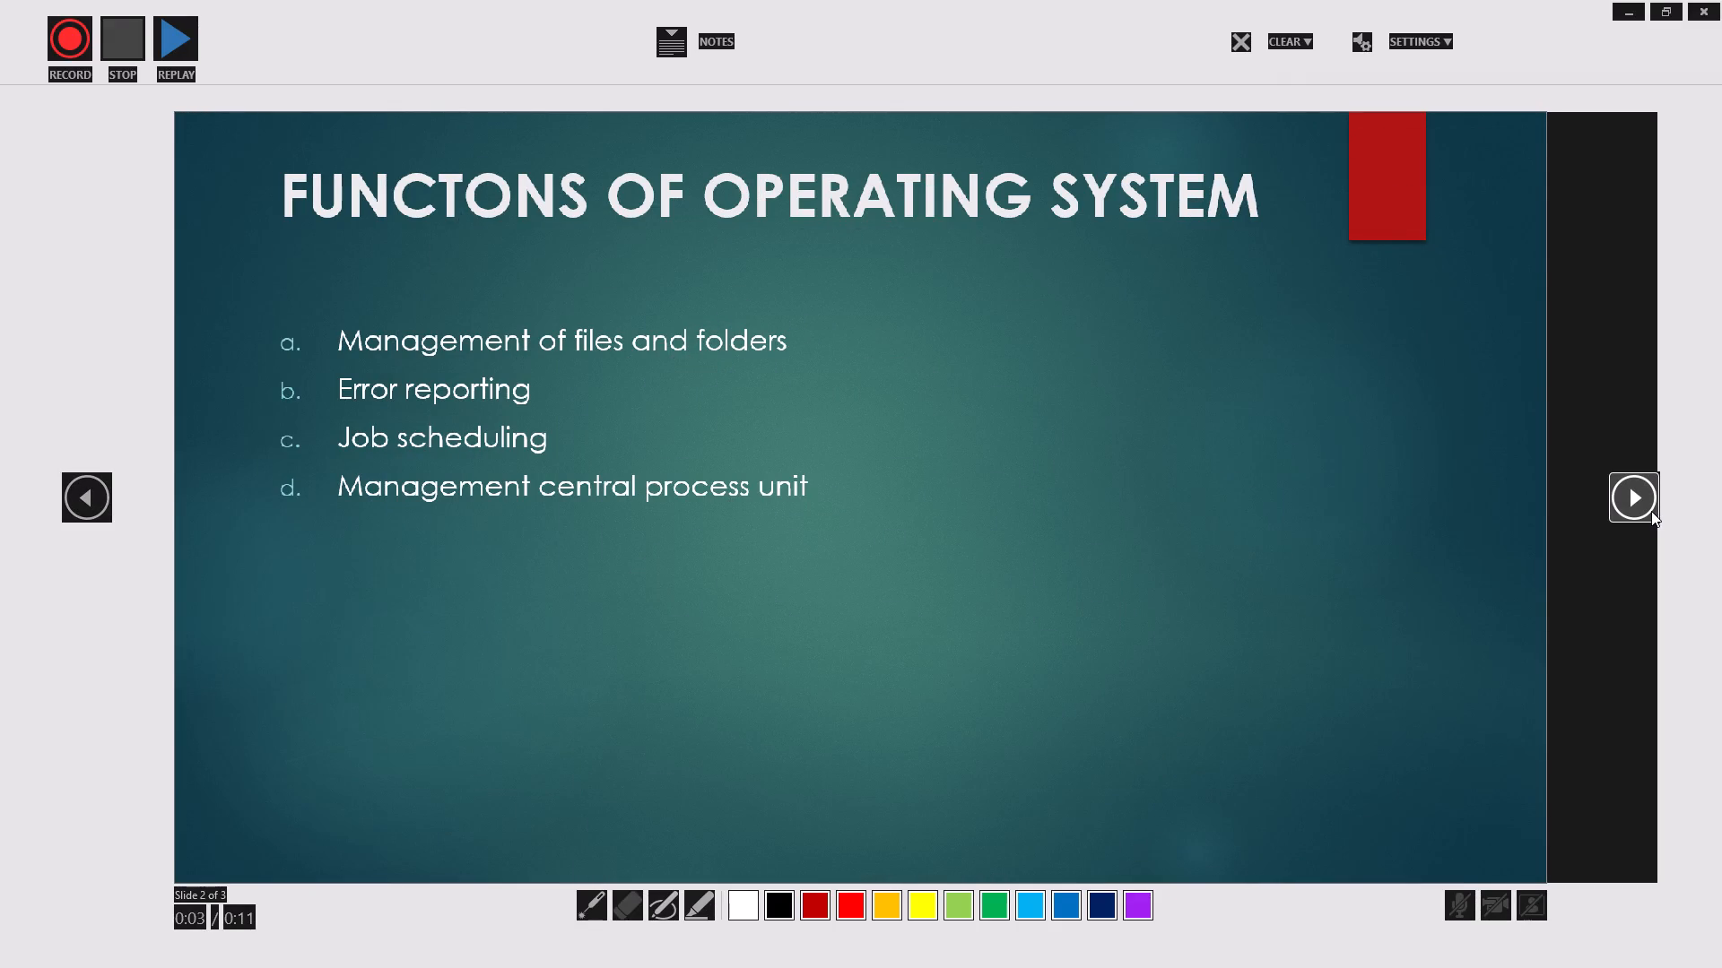
click(1651, 511)
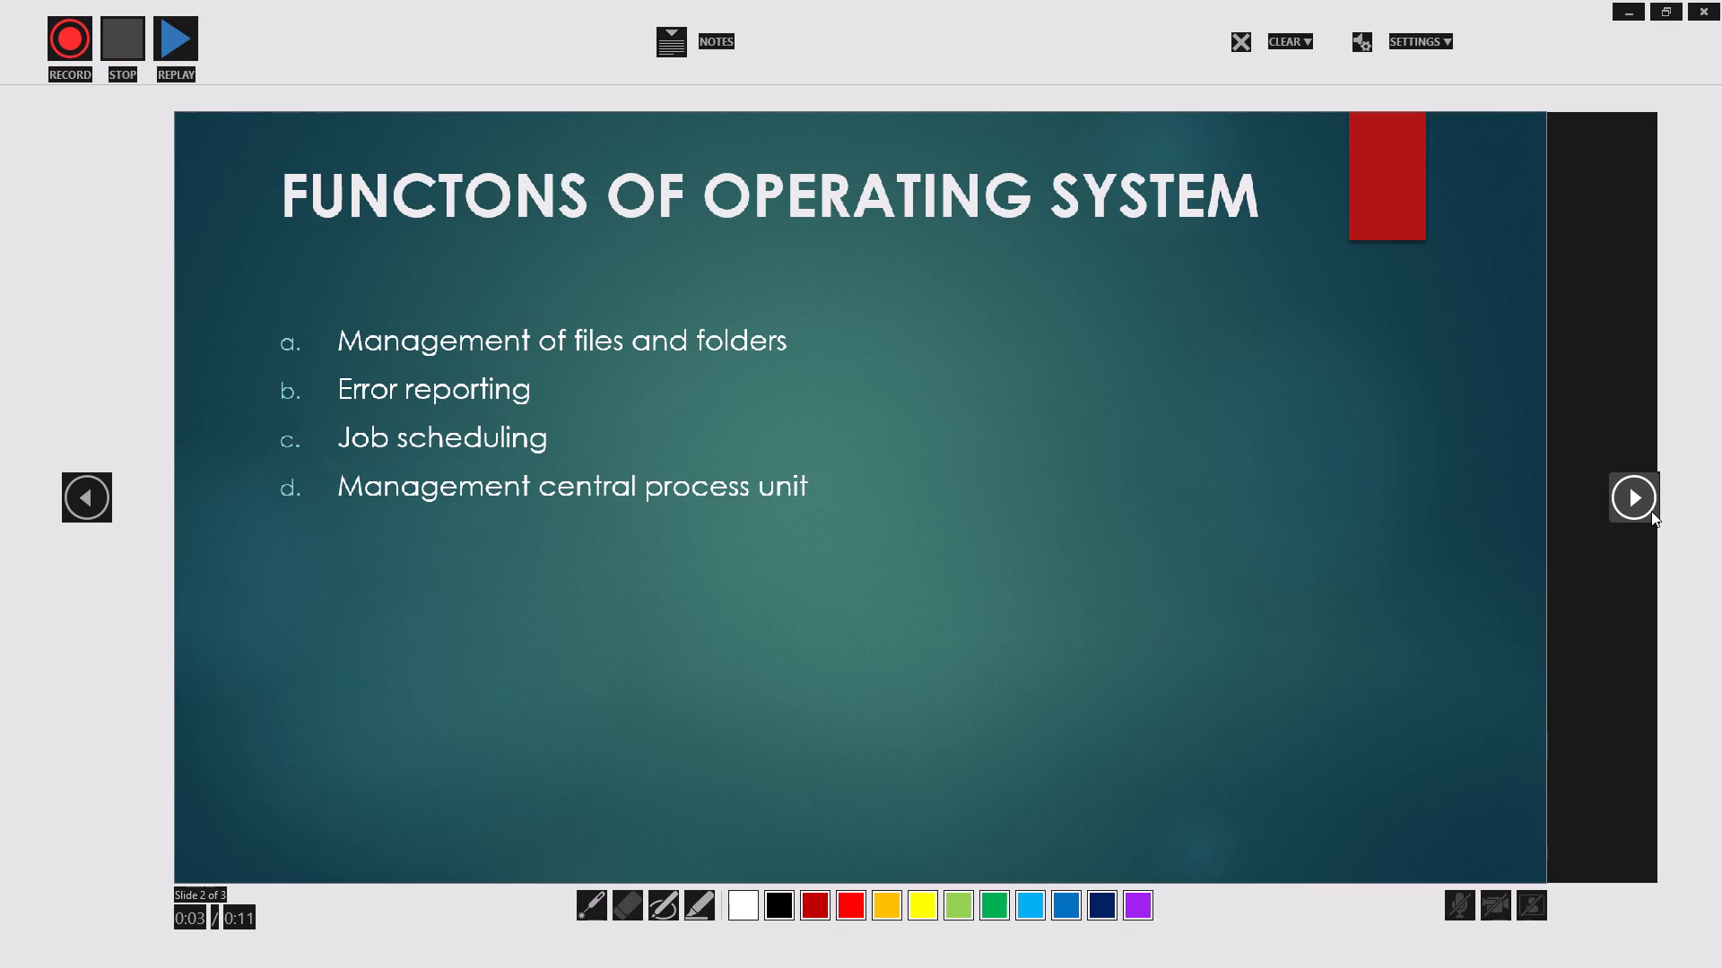
click(1650, 512)
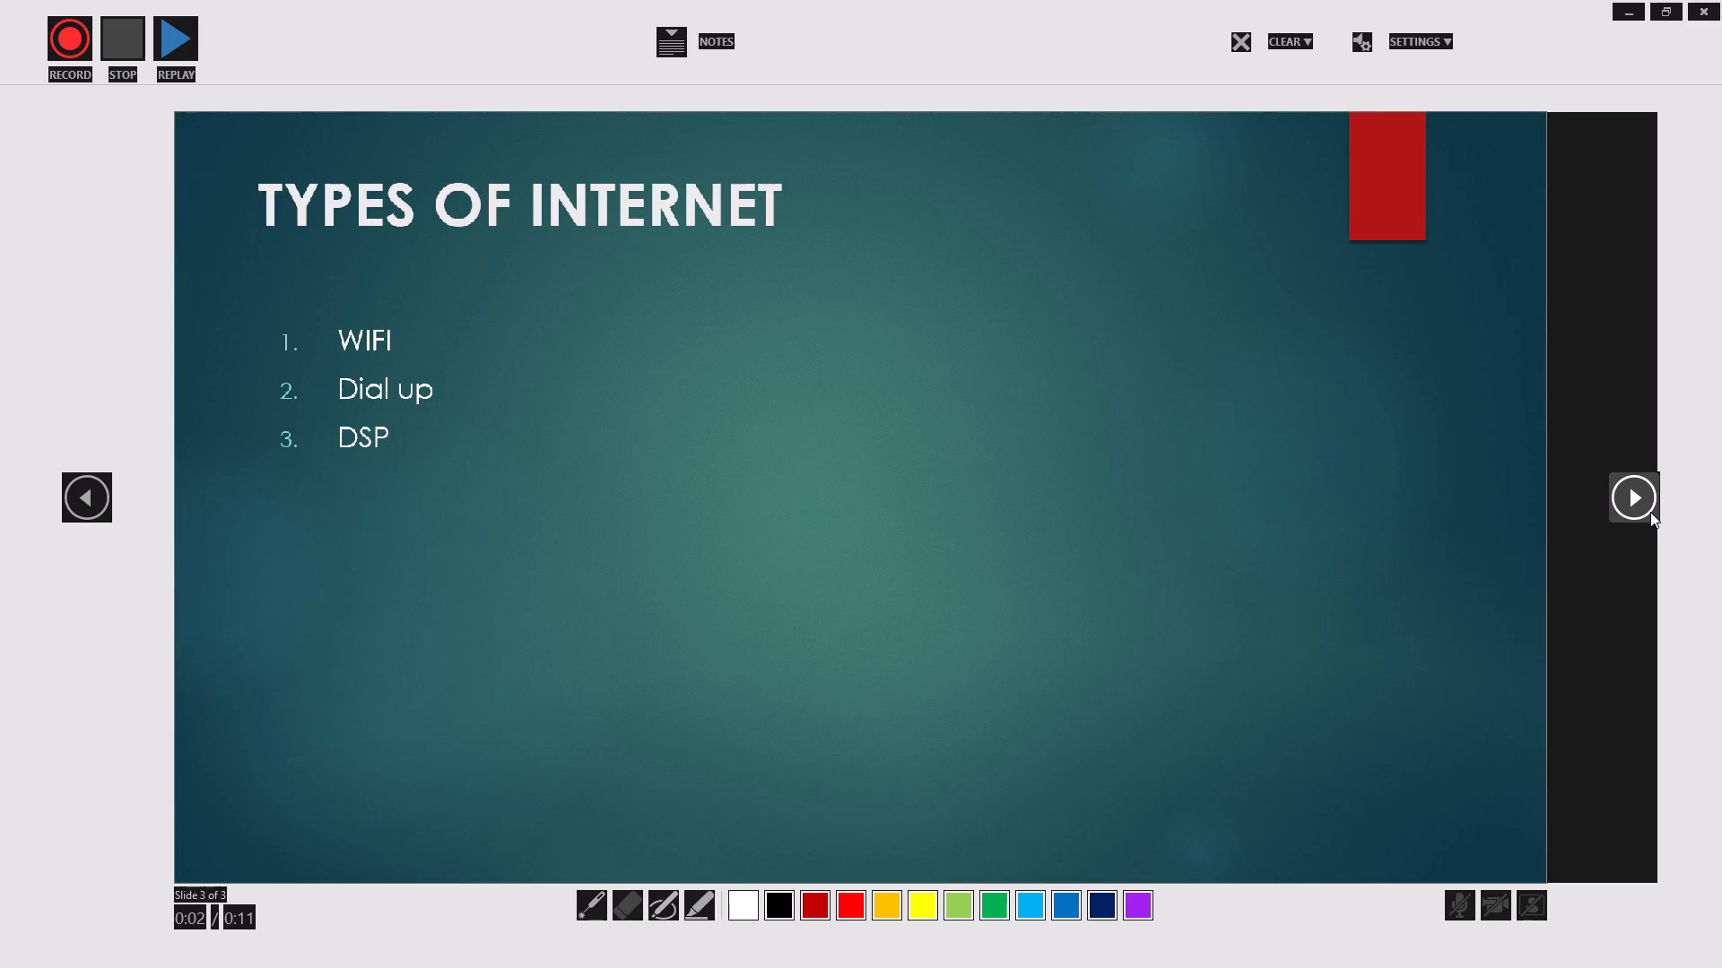
click(1650, 512)
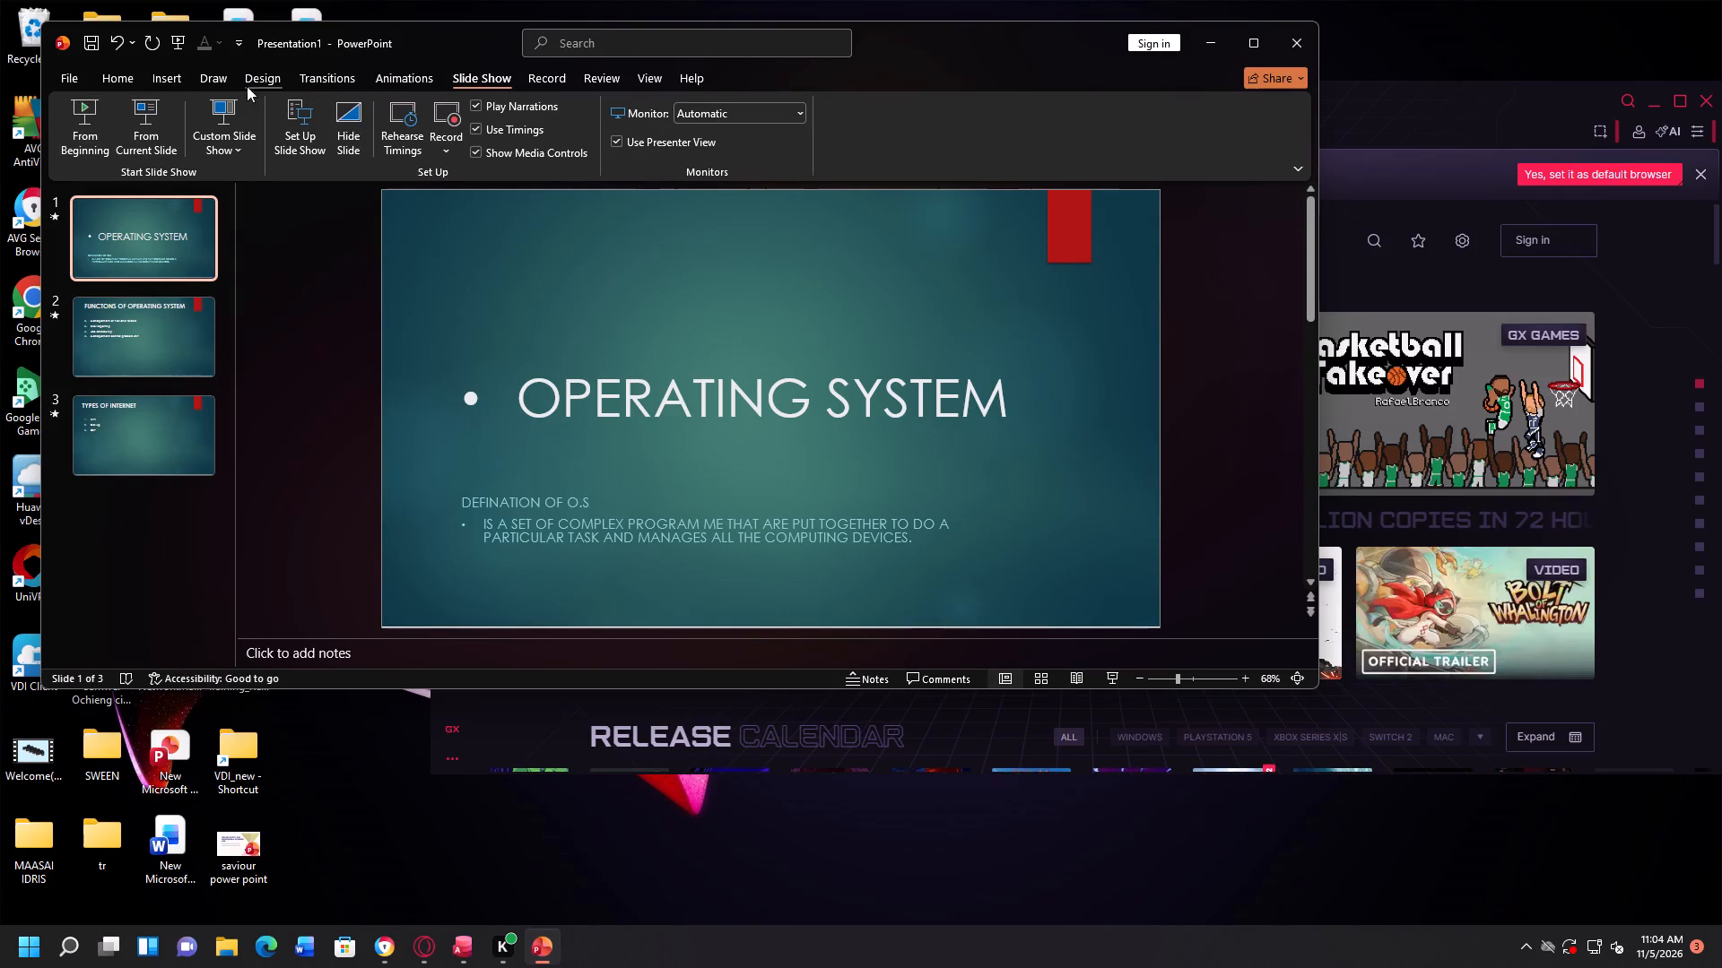
Reopen the recording view from slide 1, advance through all three slides without recording, and exit to the editing view.
click(487, 74)
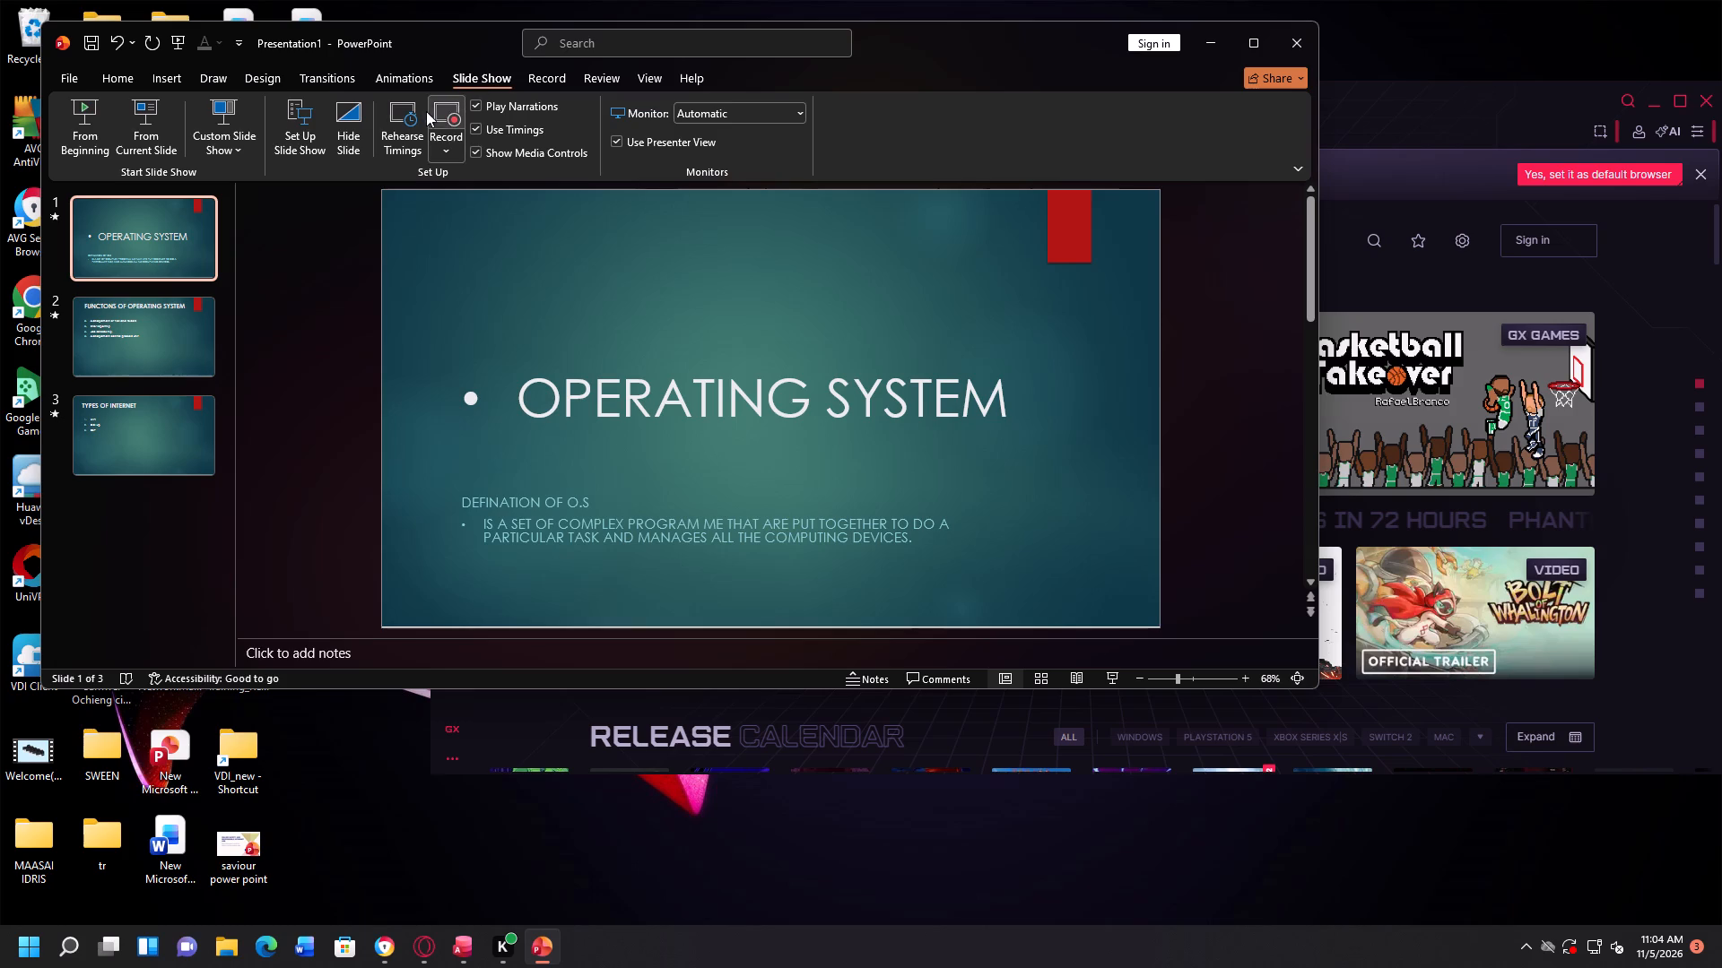
click(149, 230)
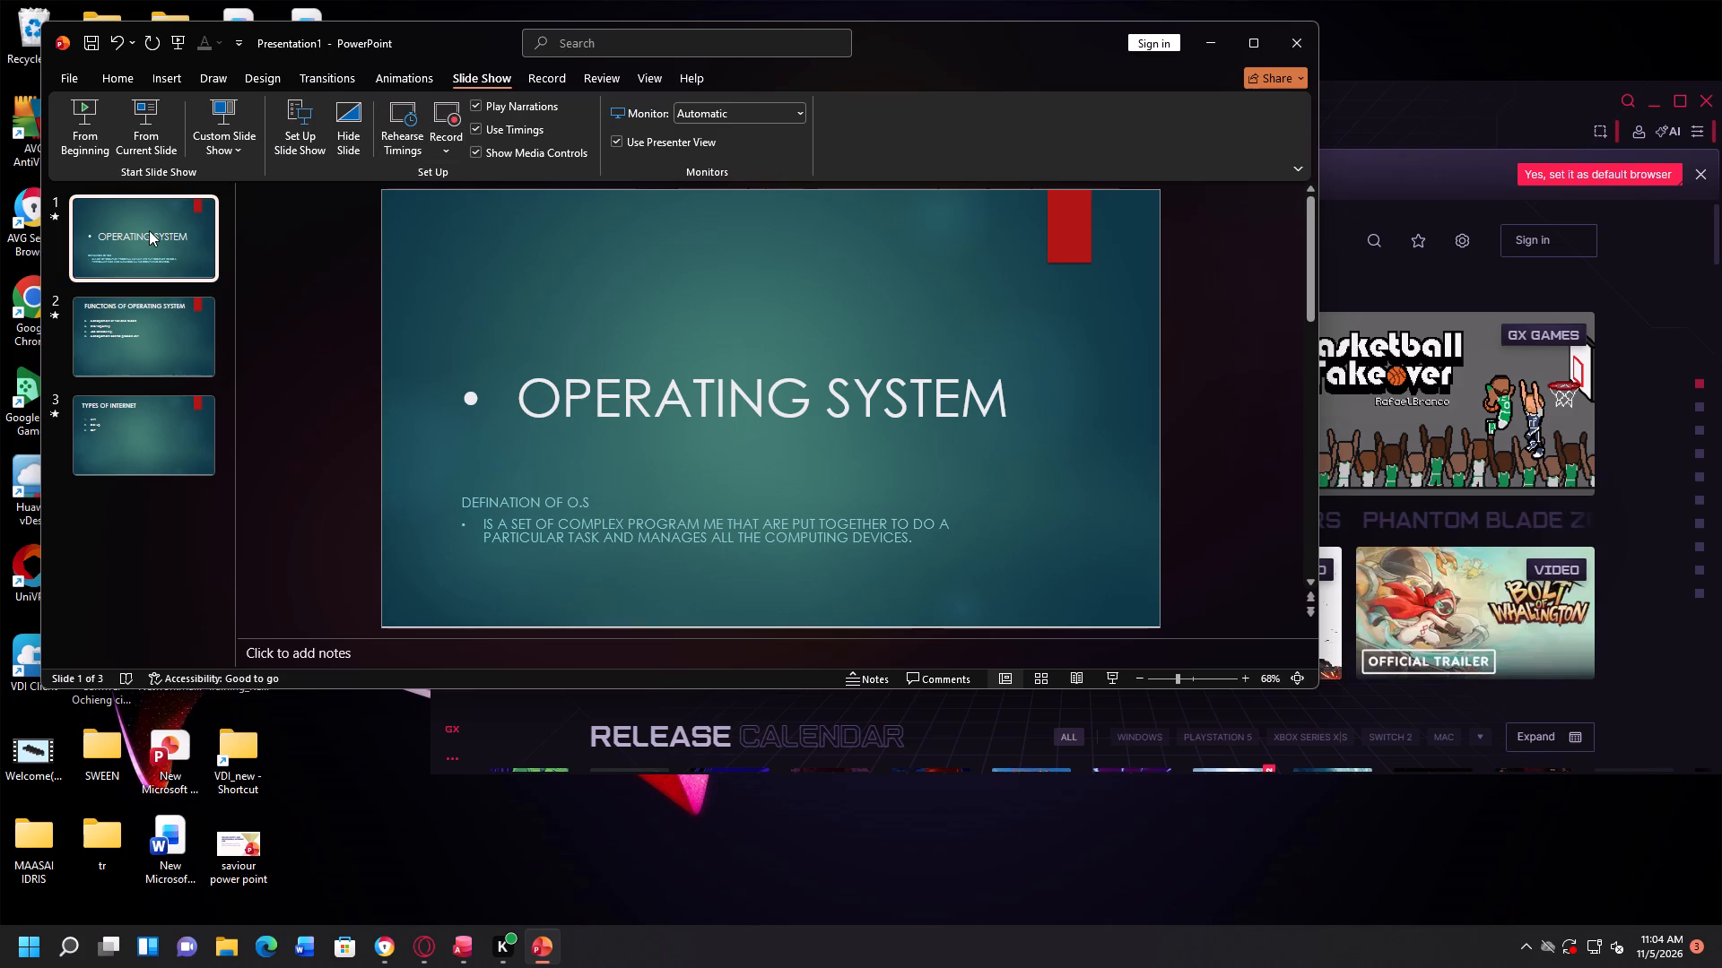
click(144, 229)
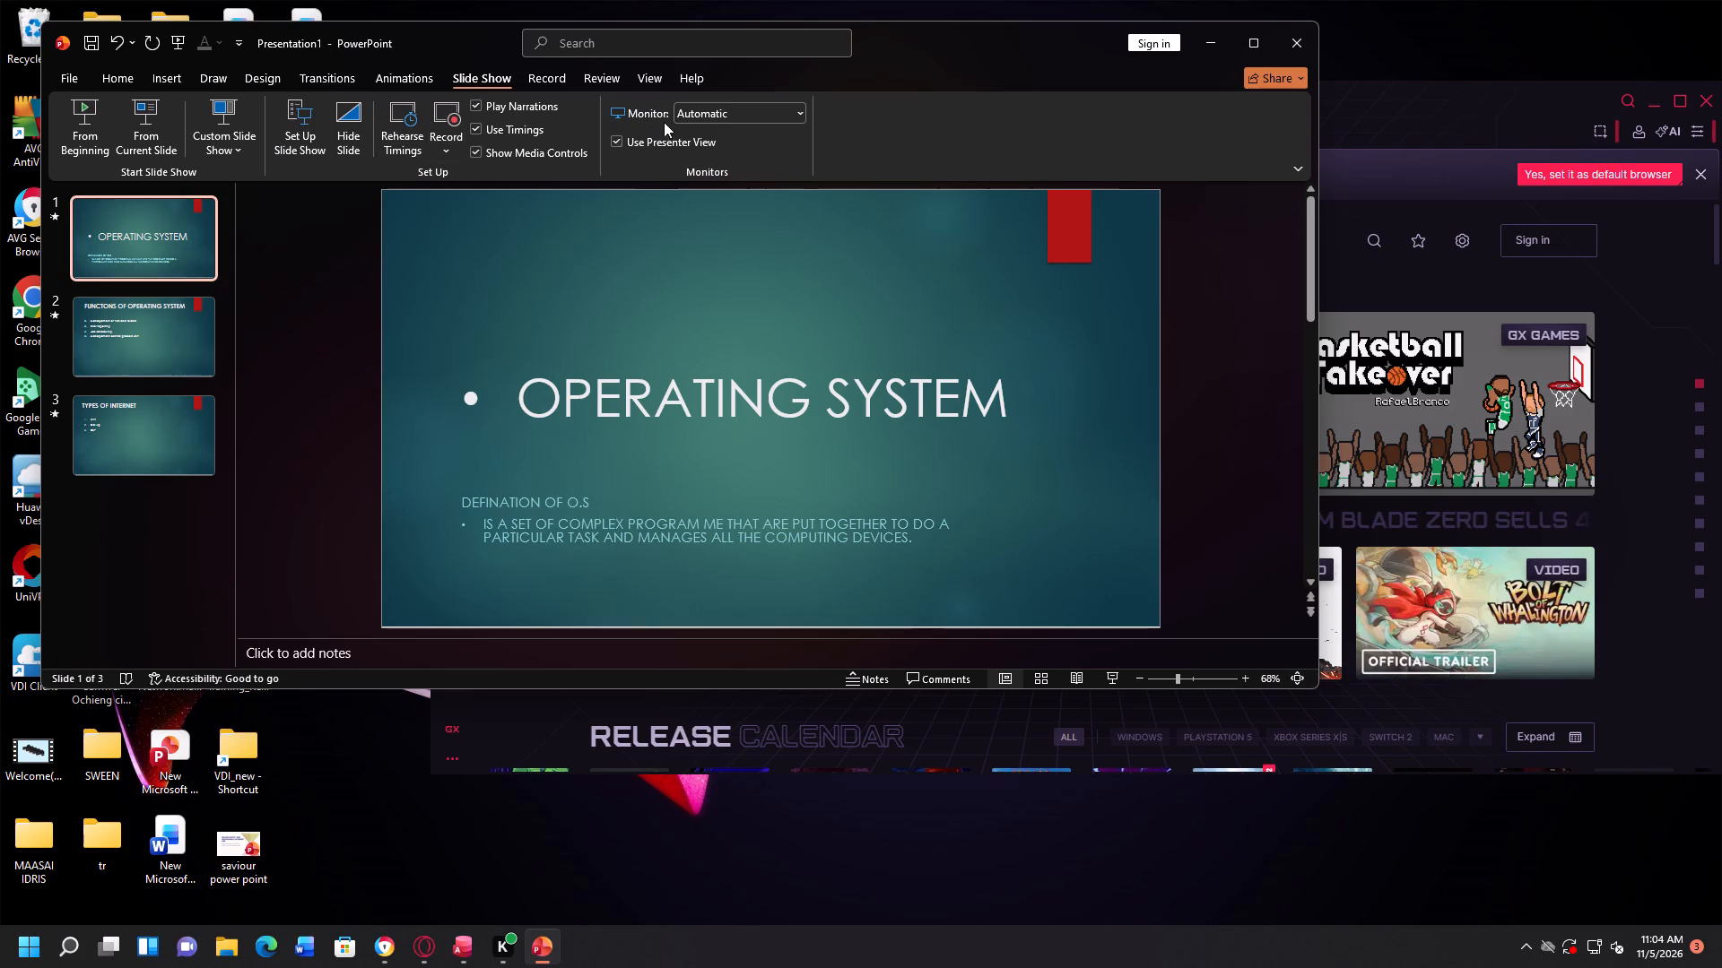
click(556, 69)
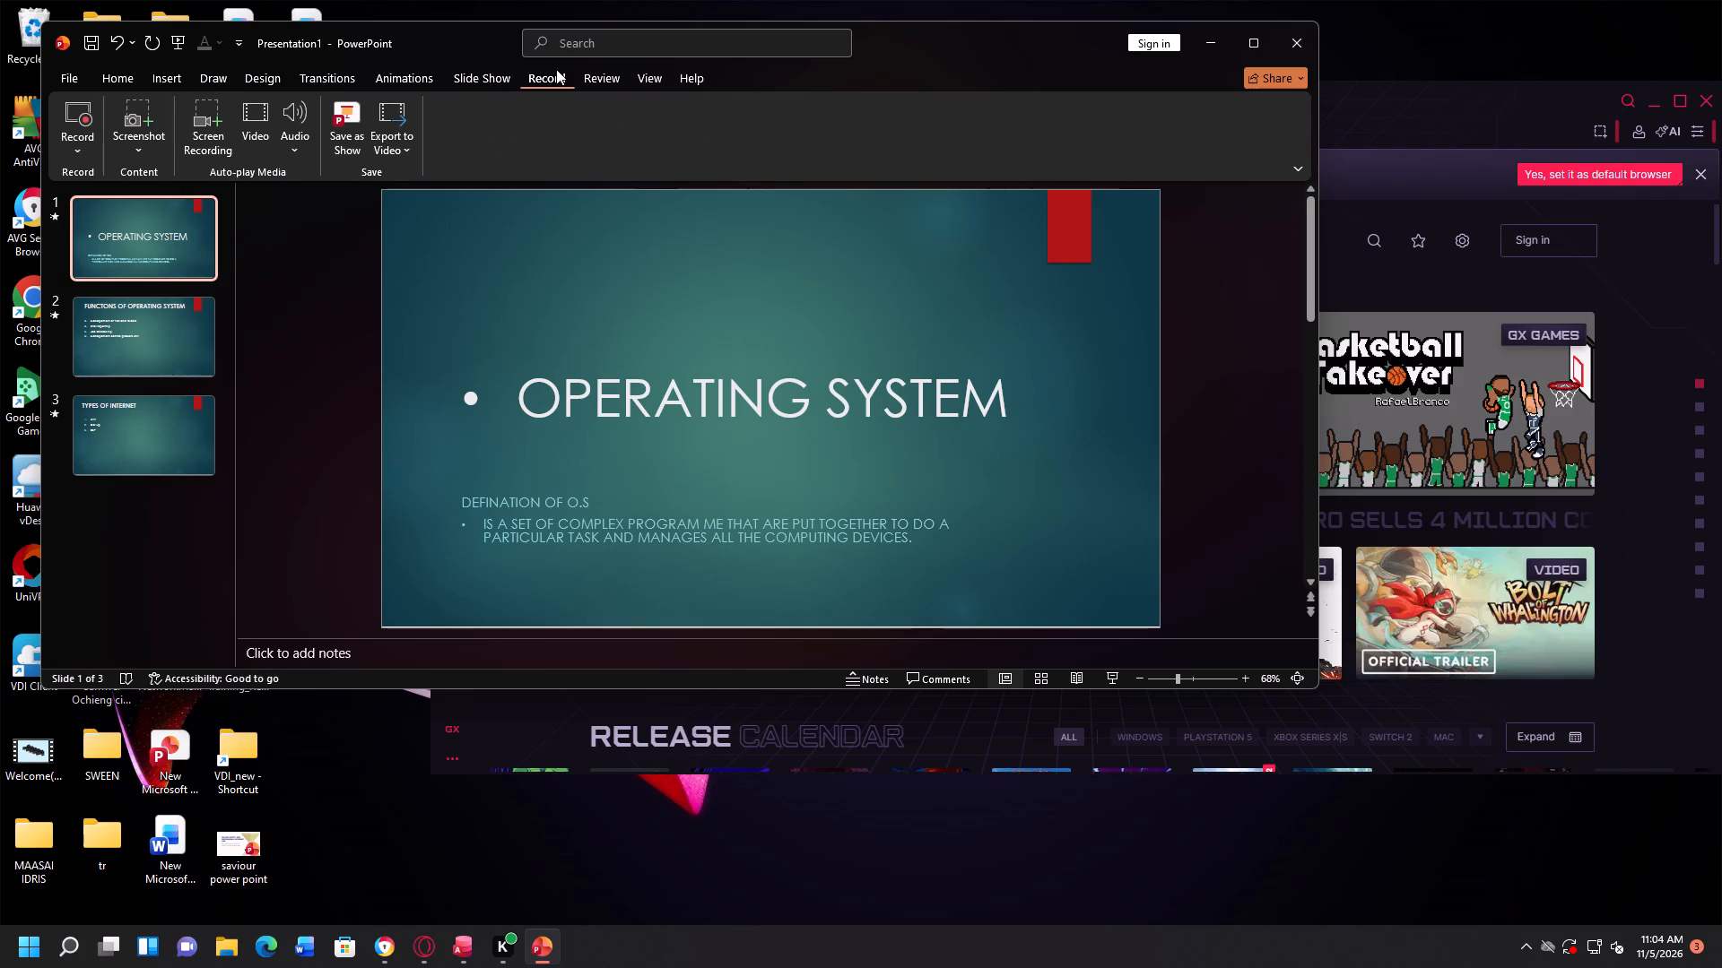
click(84, 117)
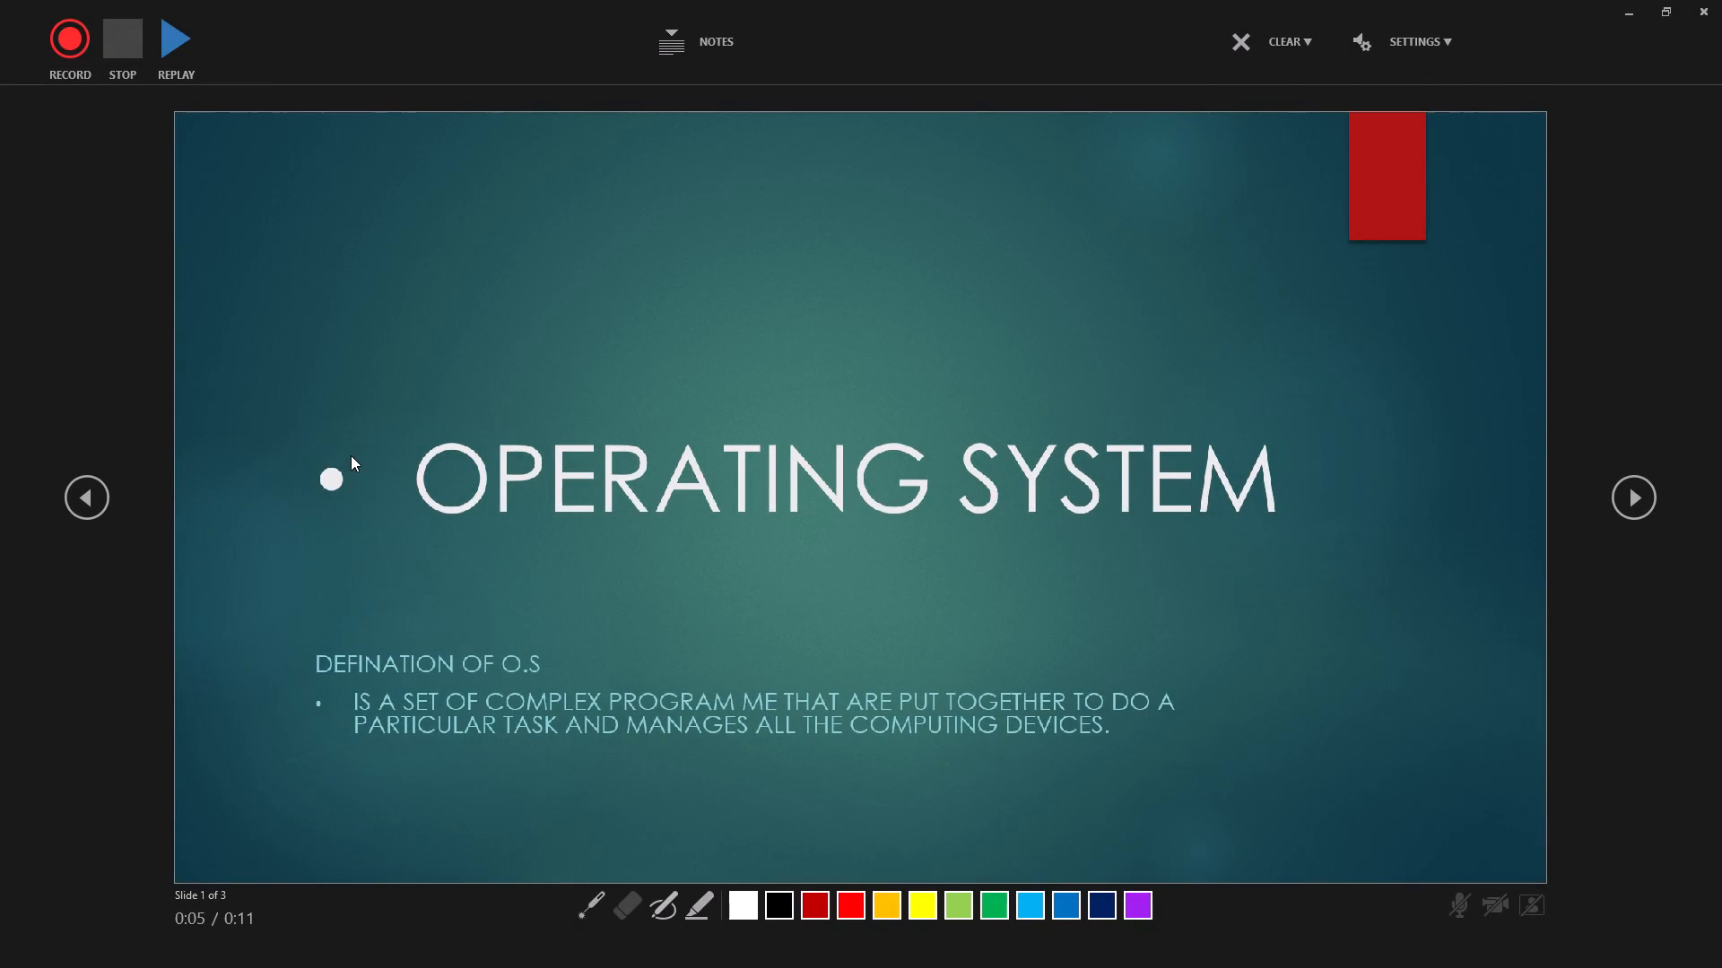
key(Return)
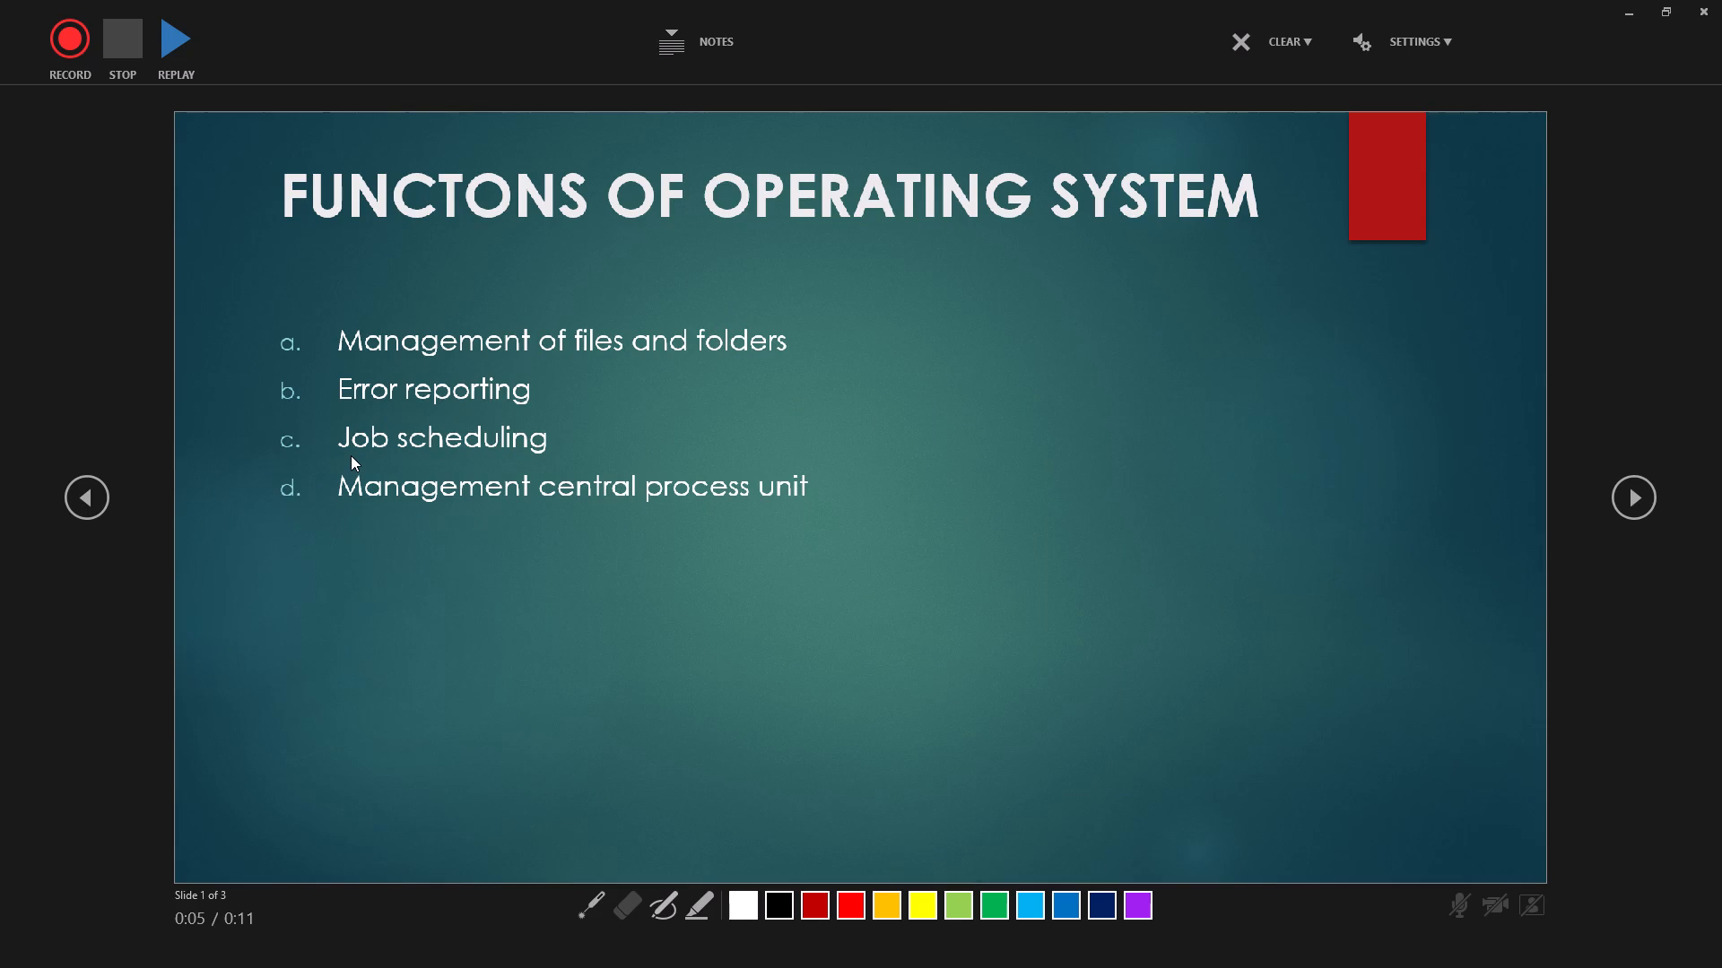
key(Return)
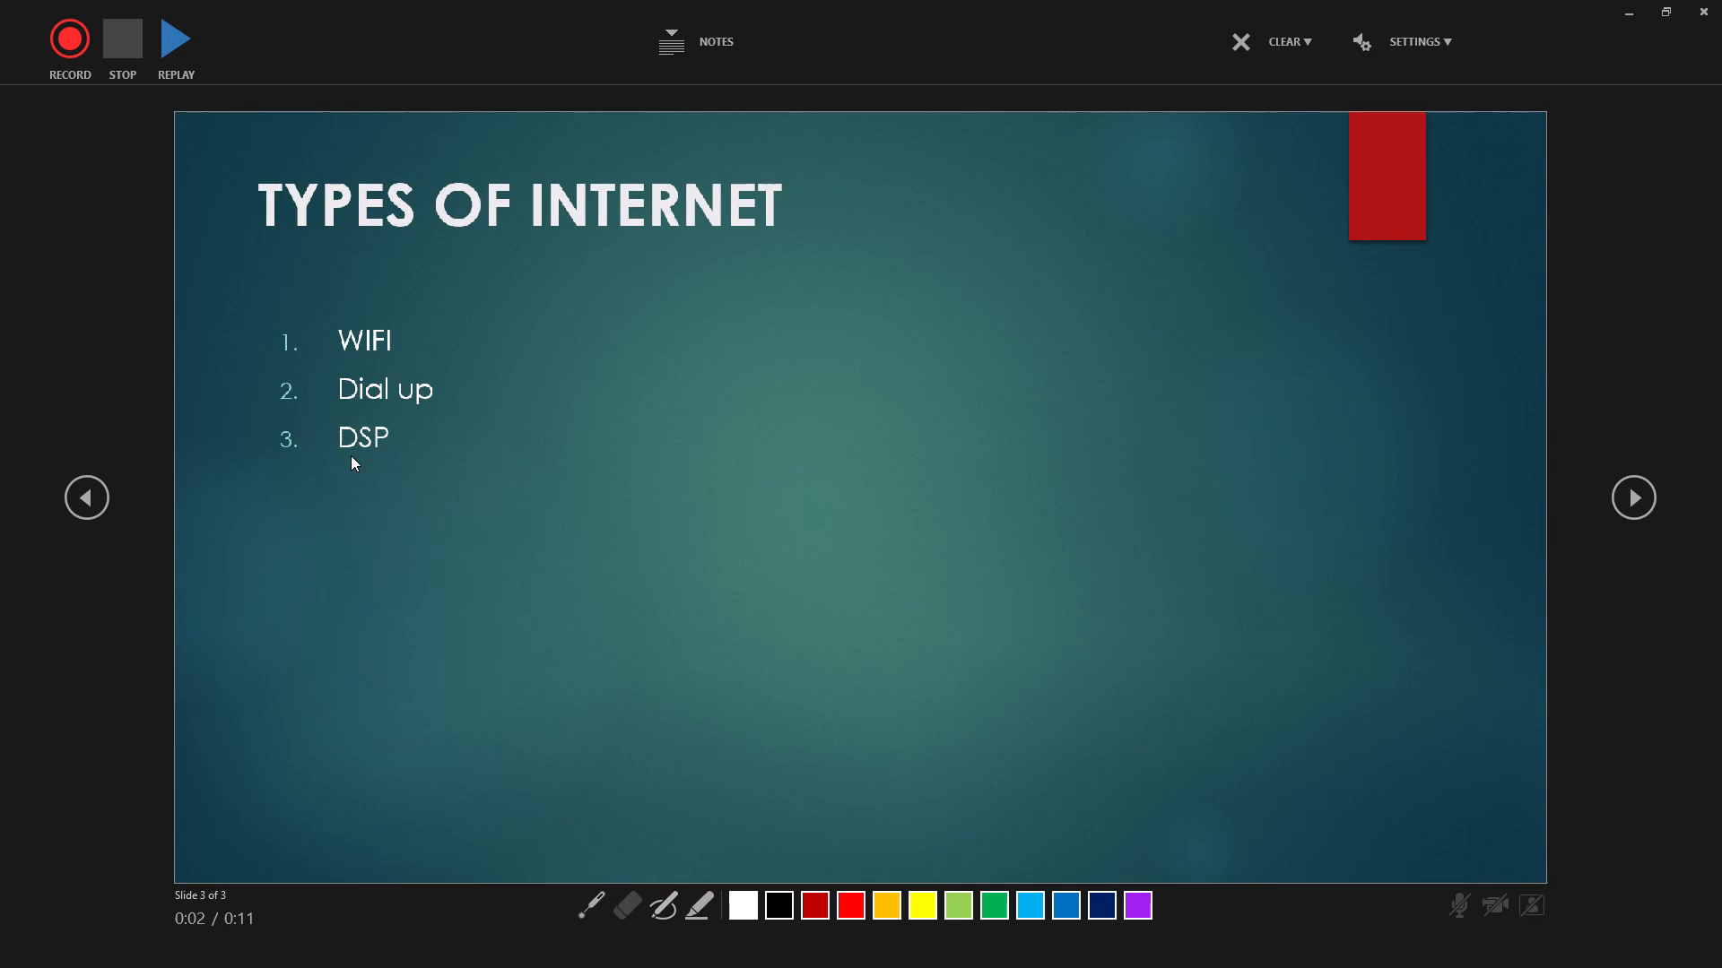
key(Return)
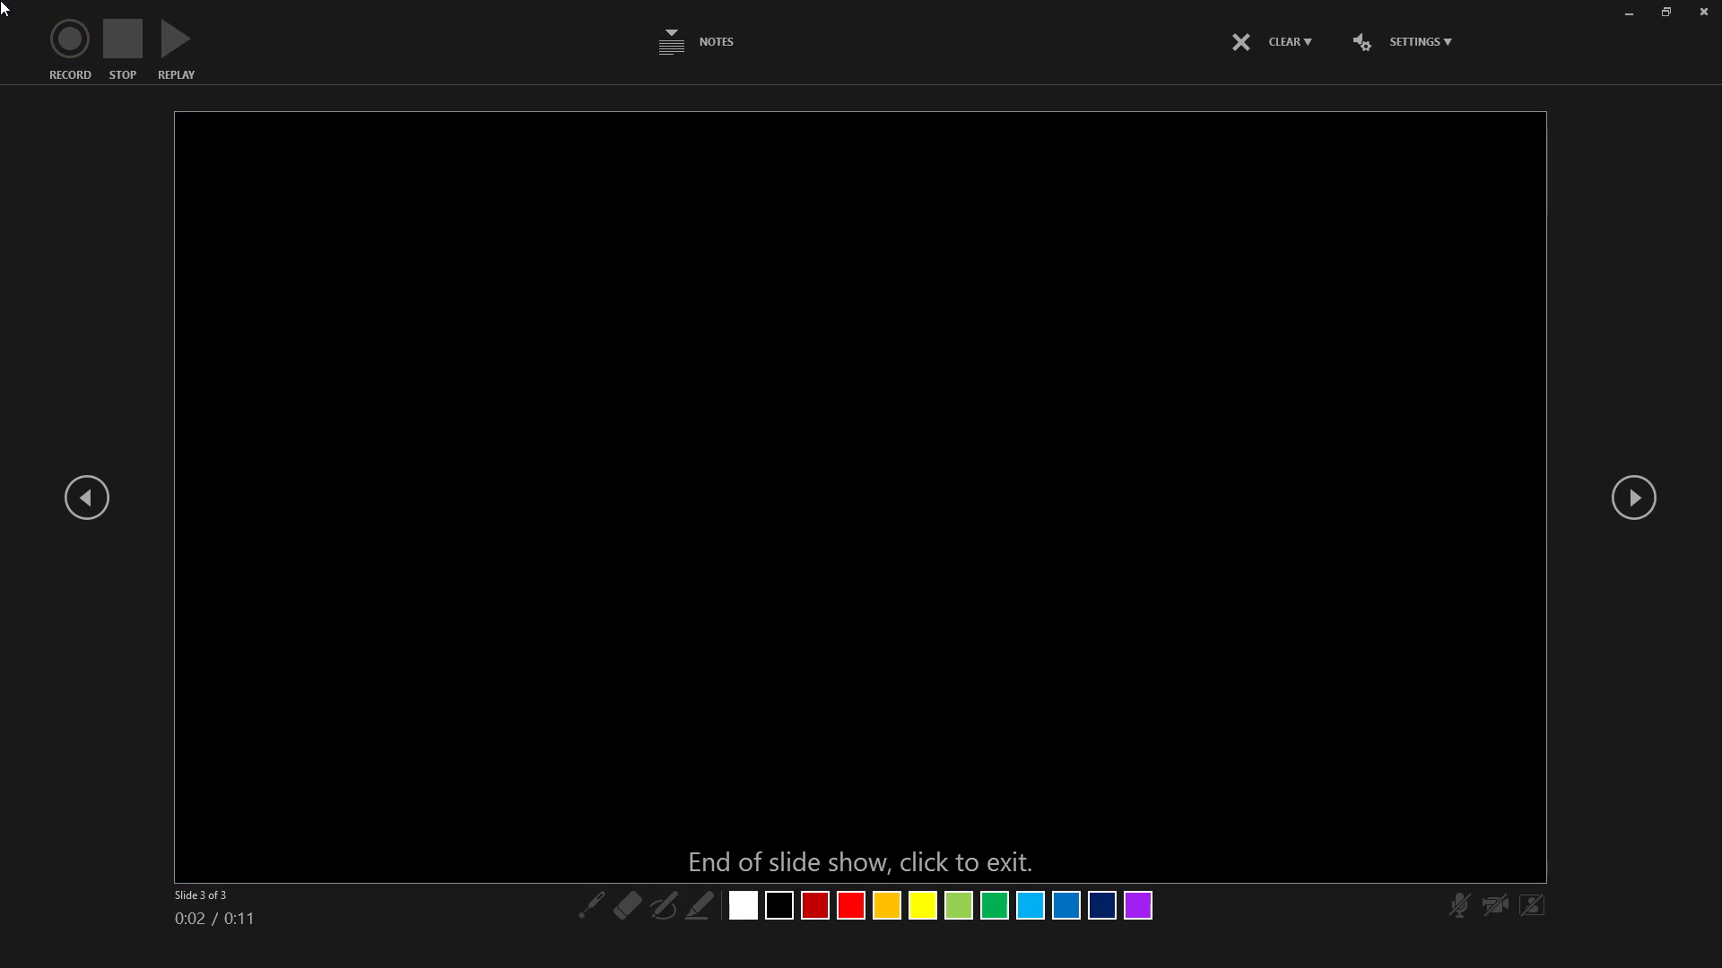
click(172, 48)
click(217, 180)
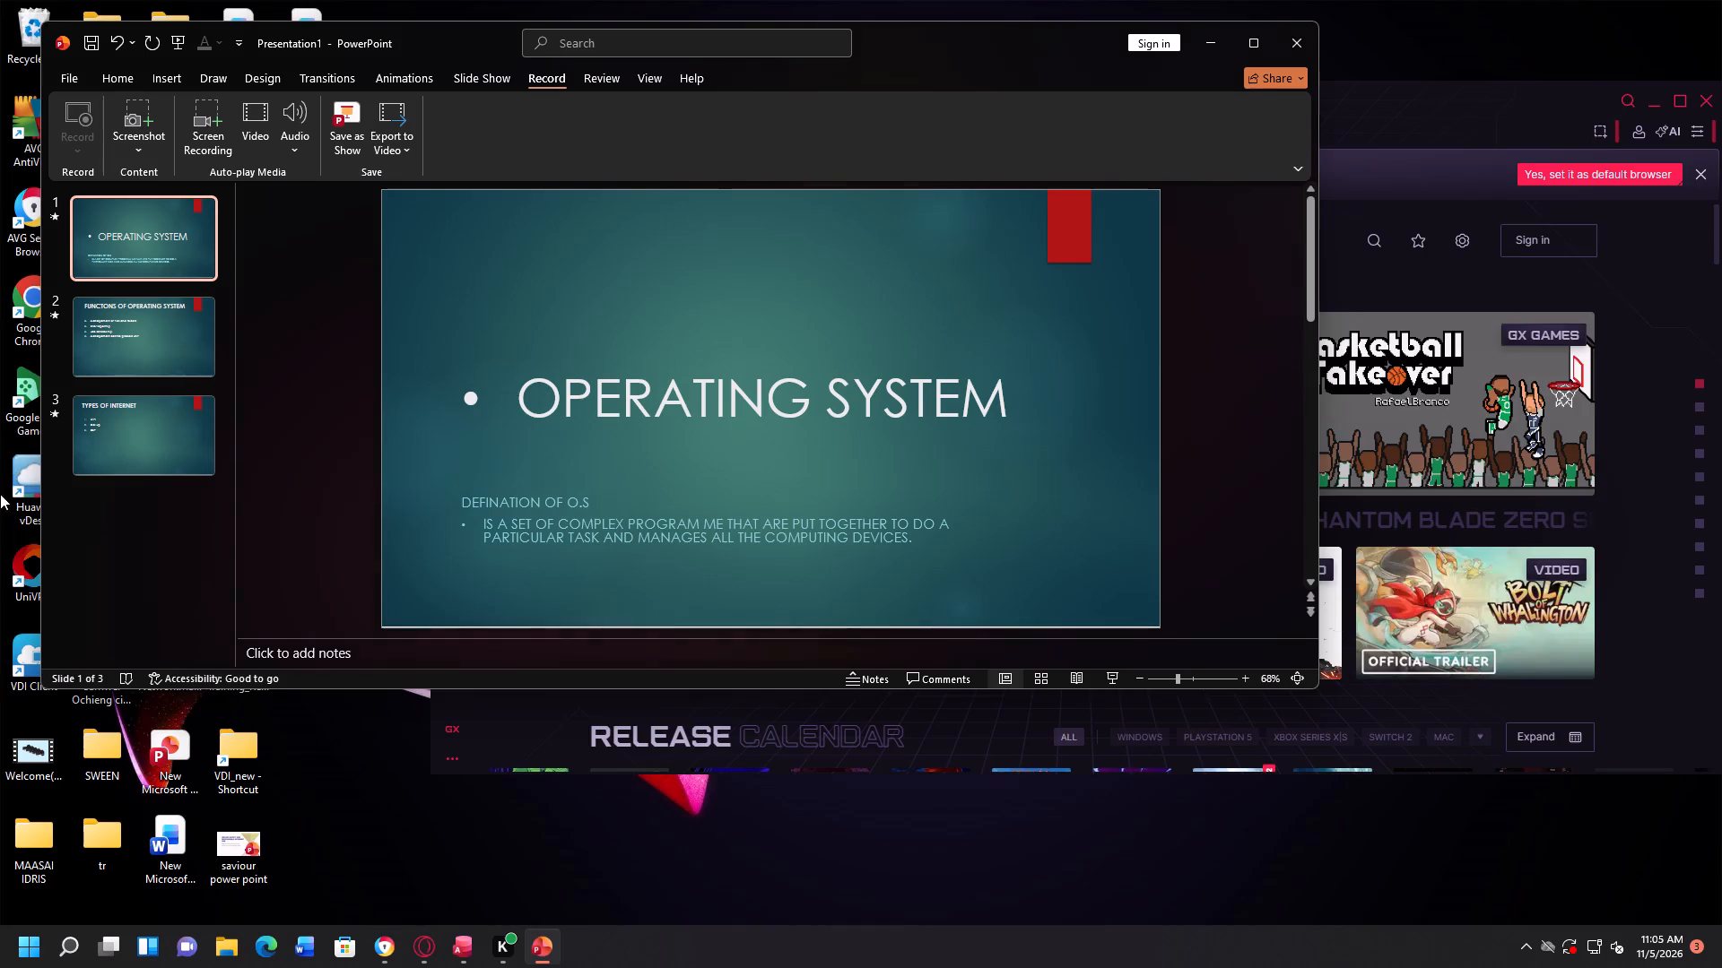
Open the recording view on the Operating System title slide.
click(526, 462)
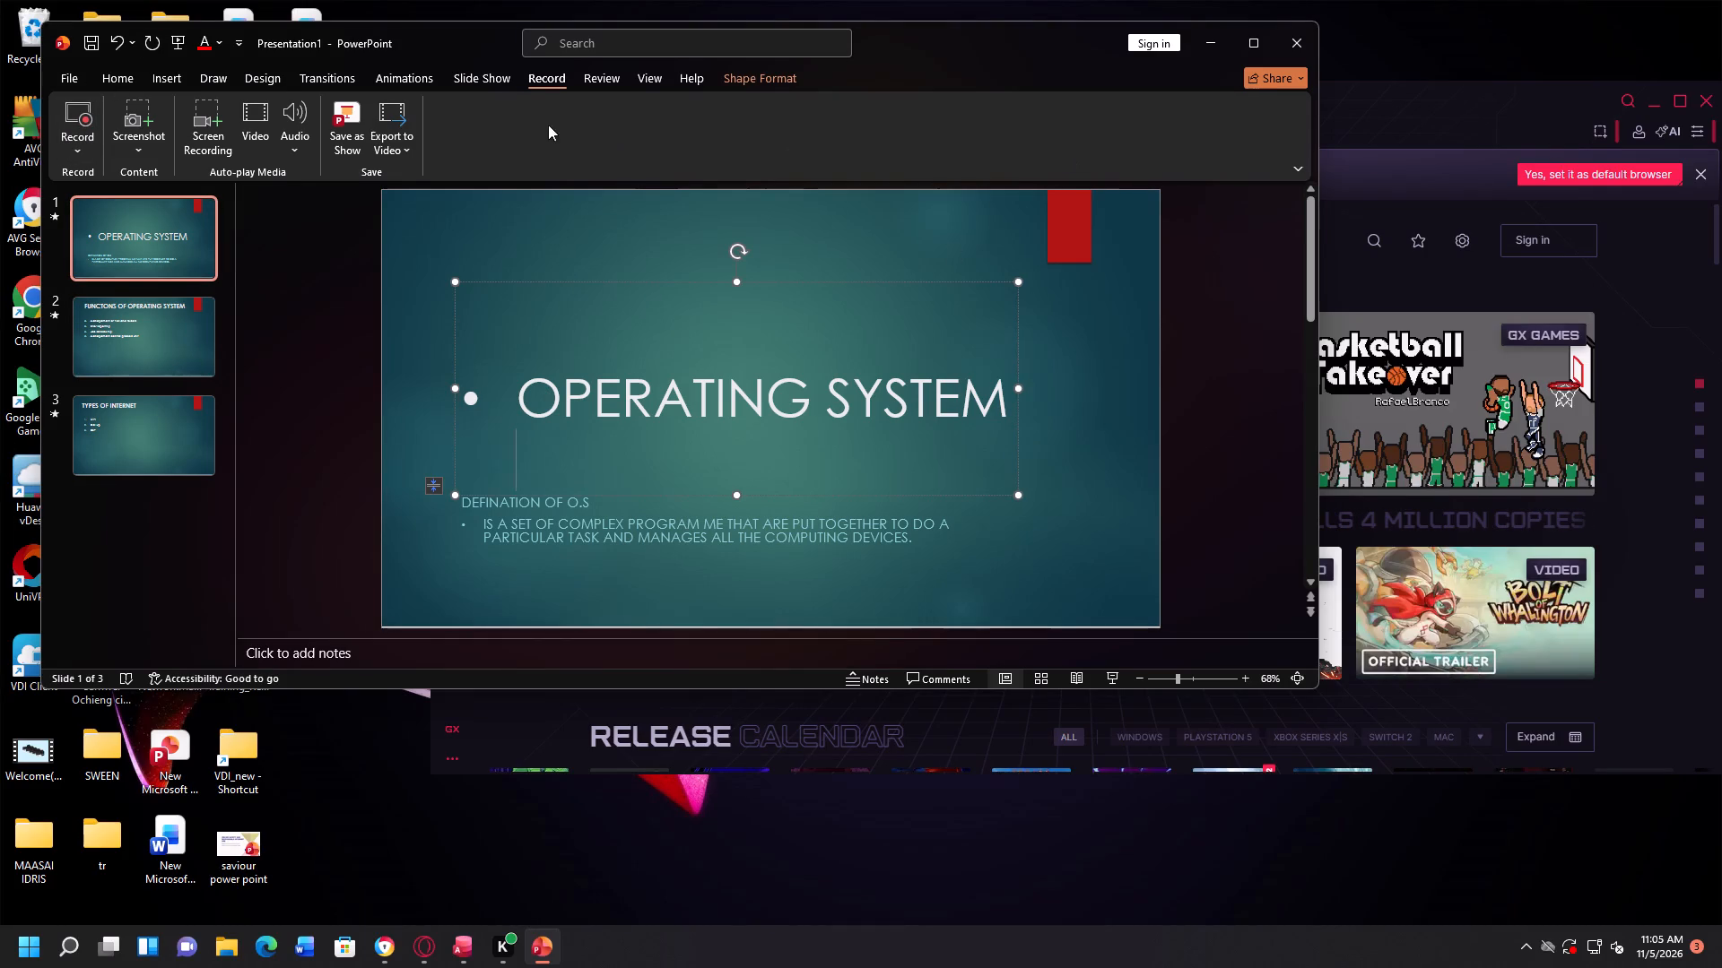
click(543, 79)
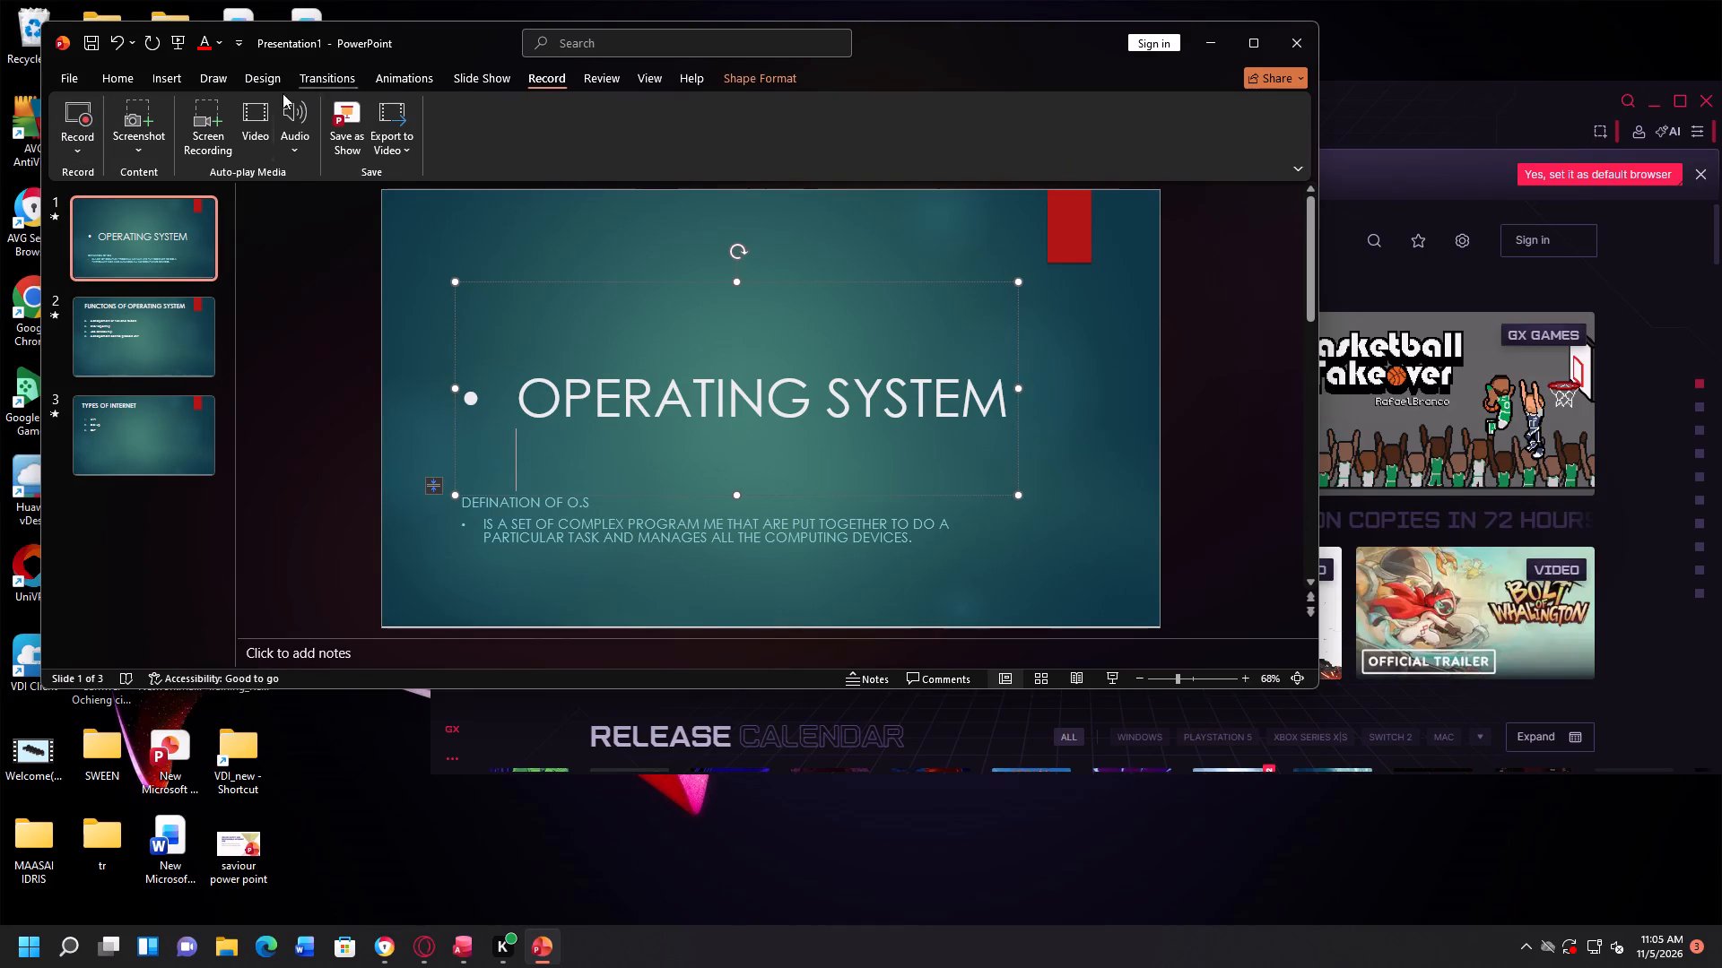
click(84, 117)
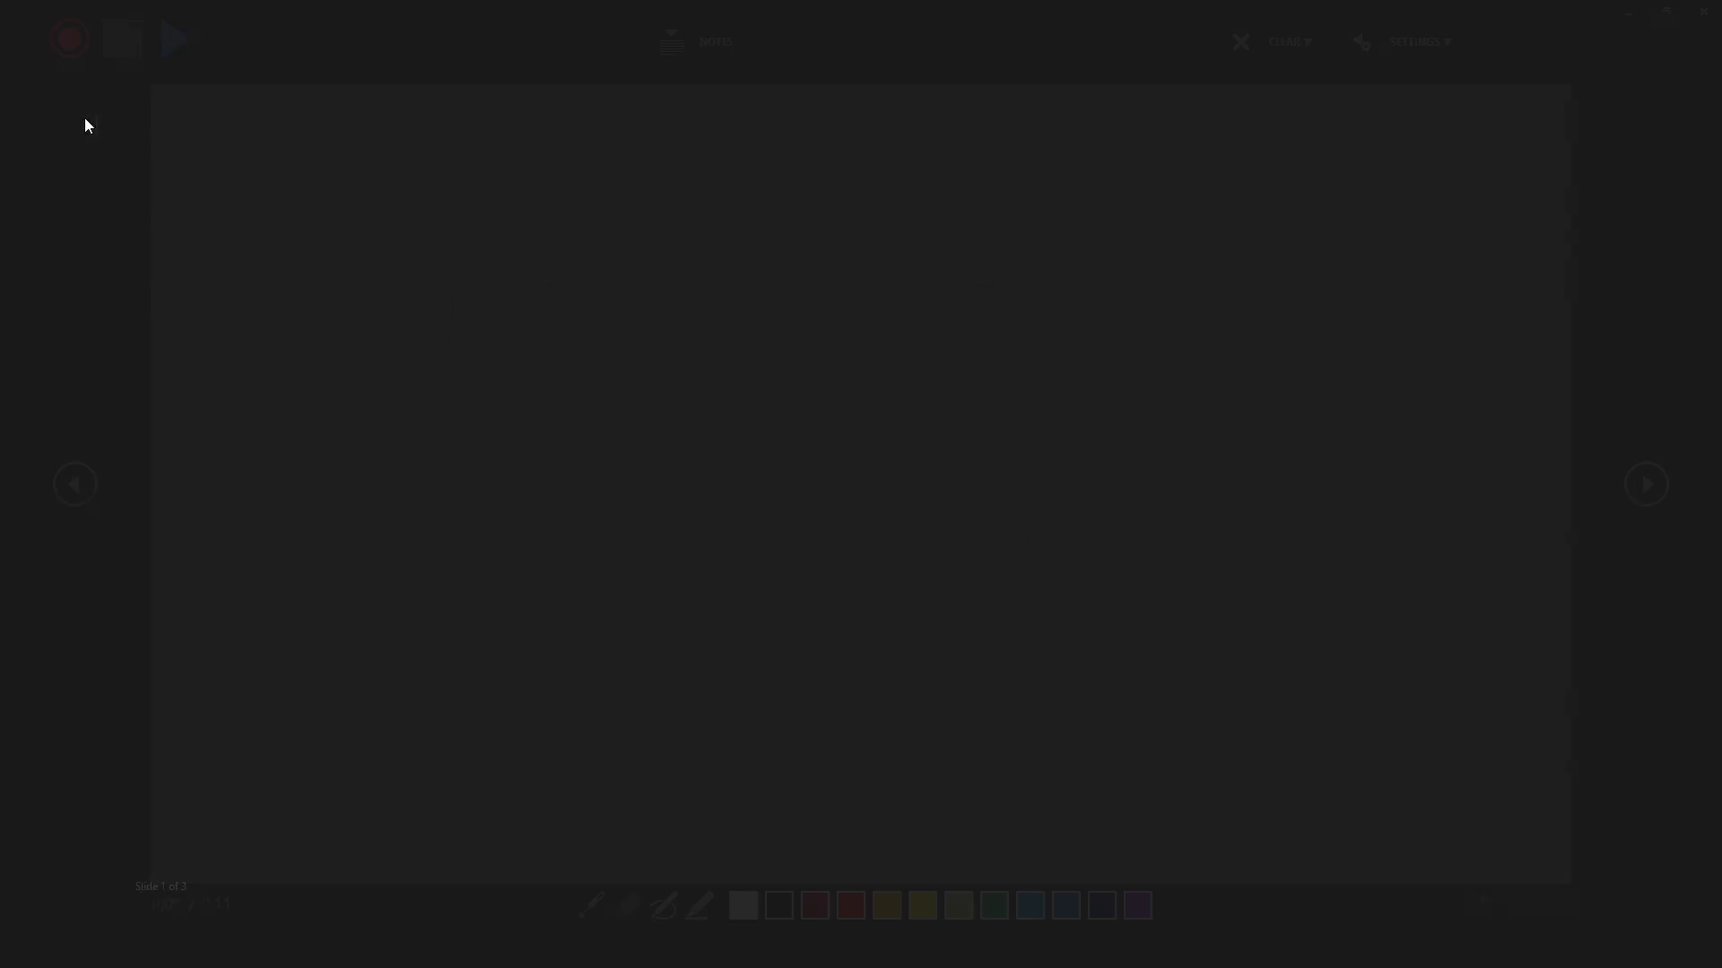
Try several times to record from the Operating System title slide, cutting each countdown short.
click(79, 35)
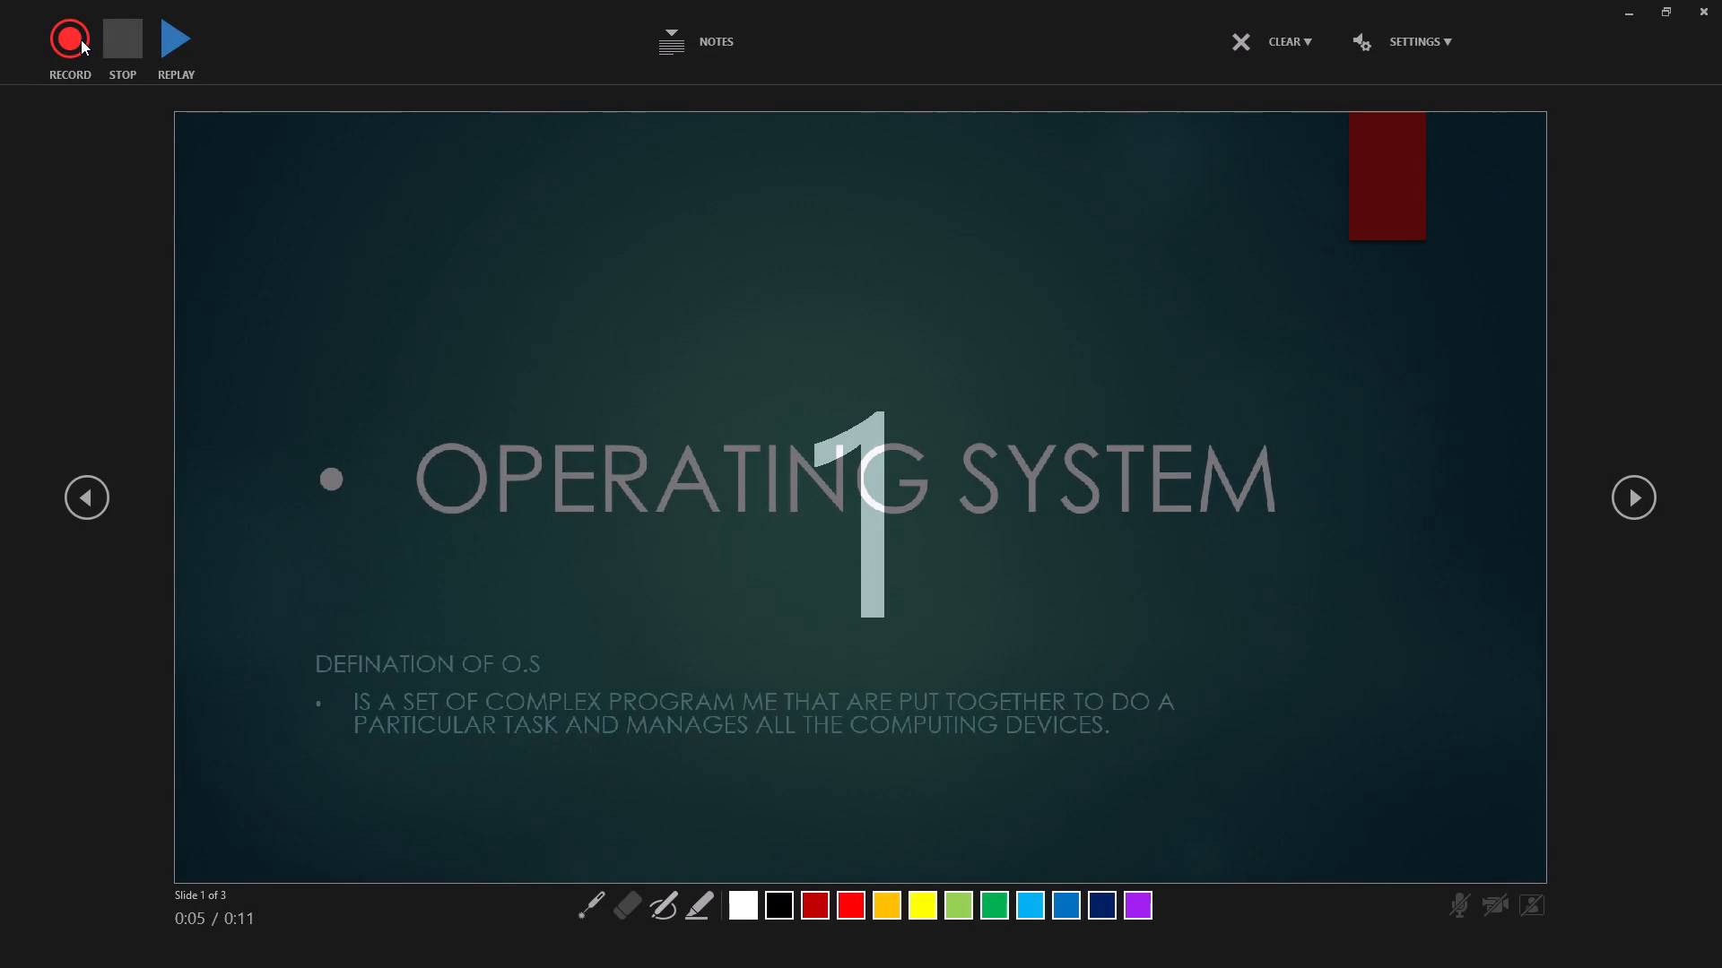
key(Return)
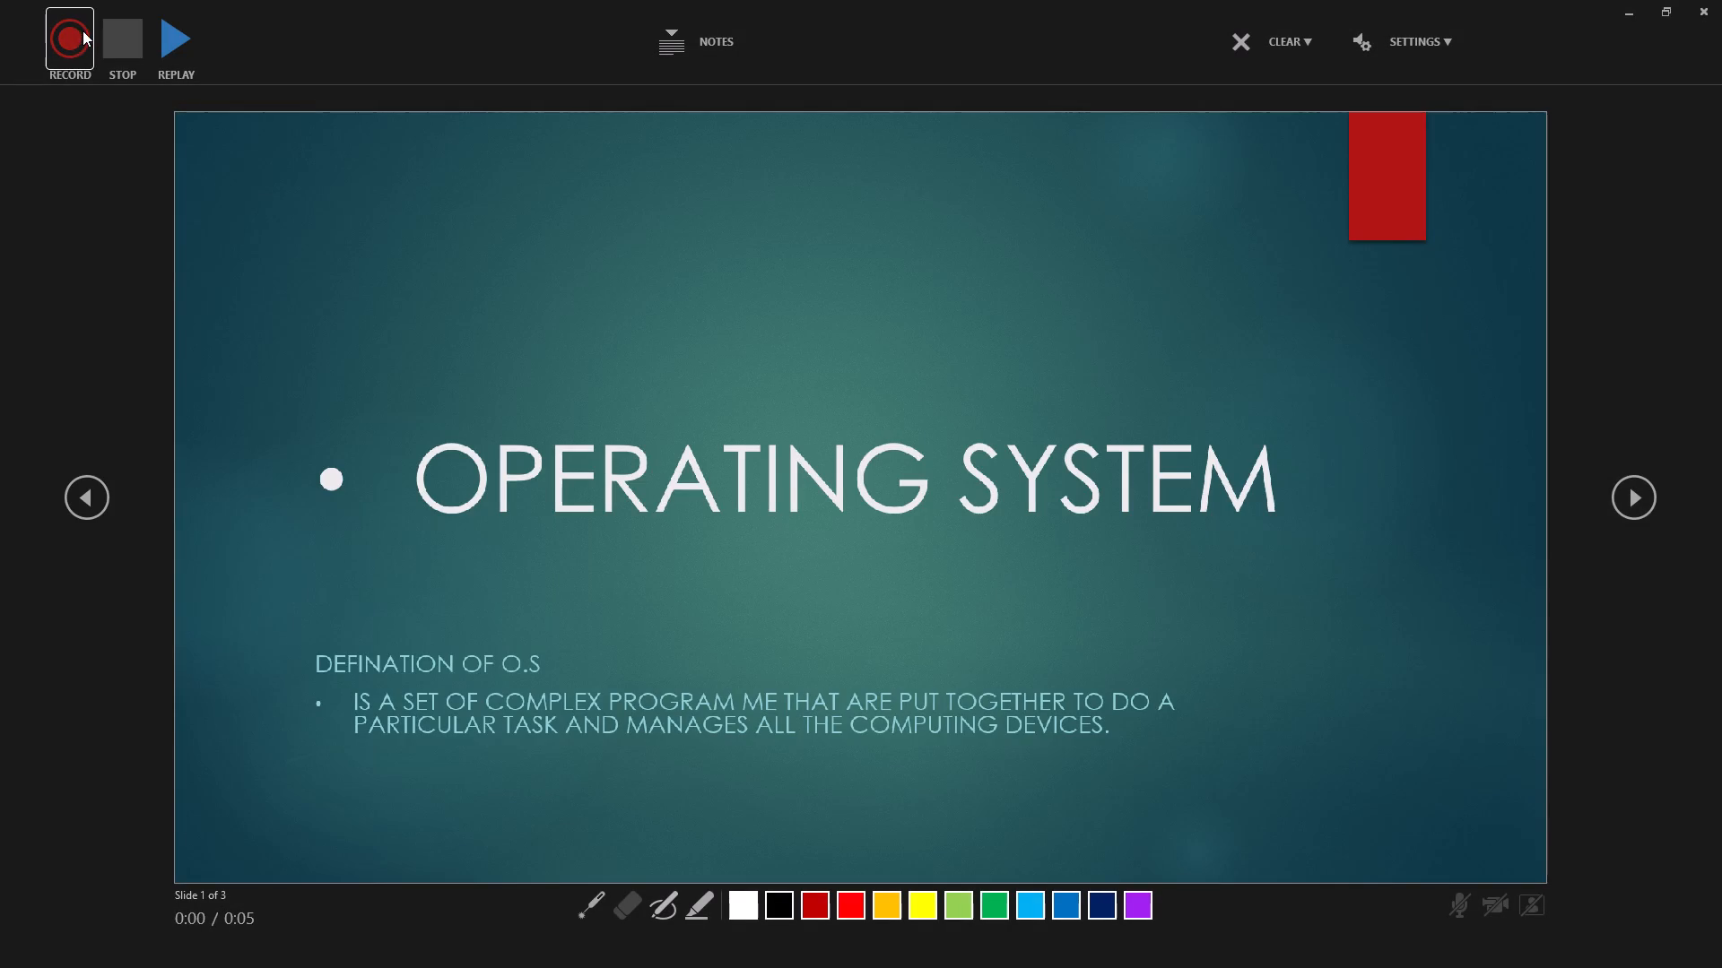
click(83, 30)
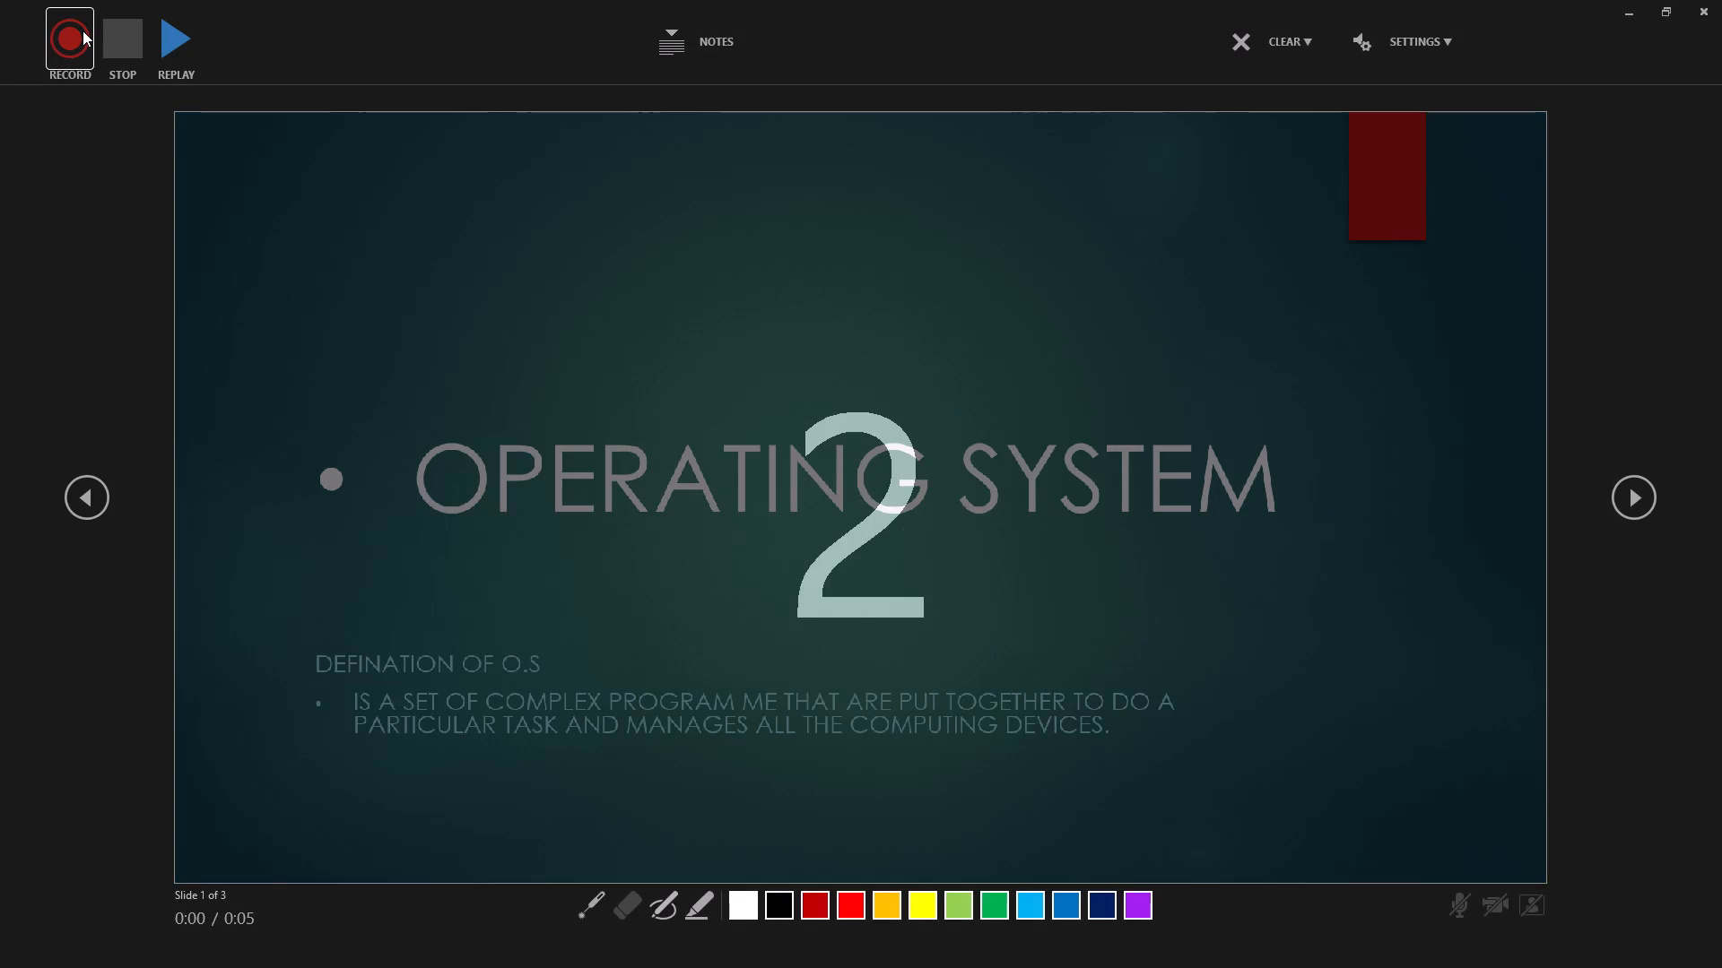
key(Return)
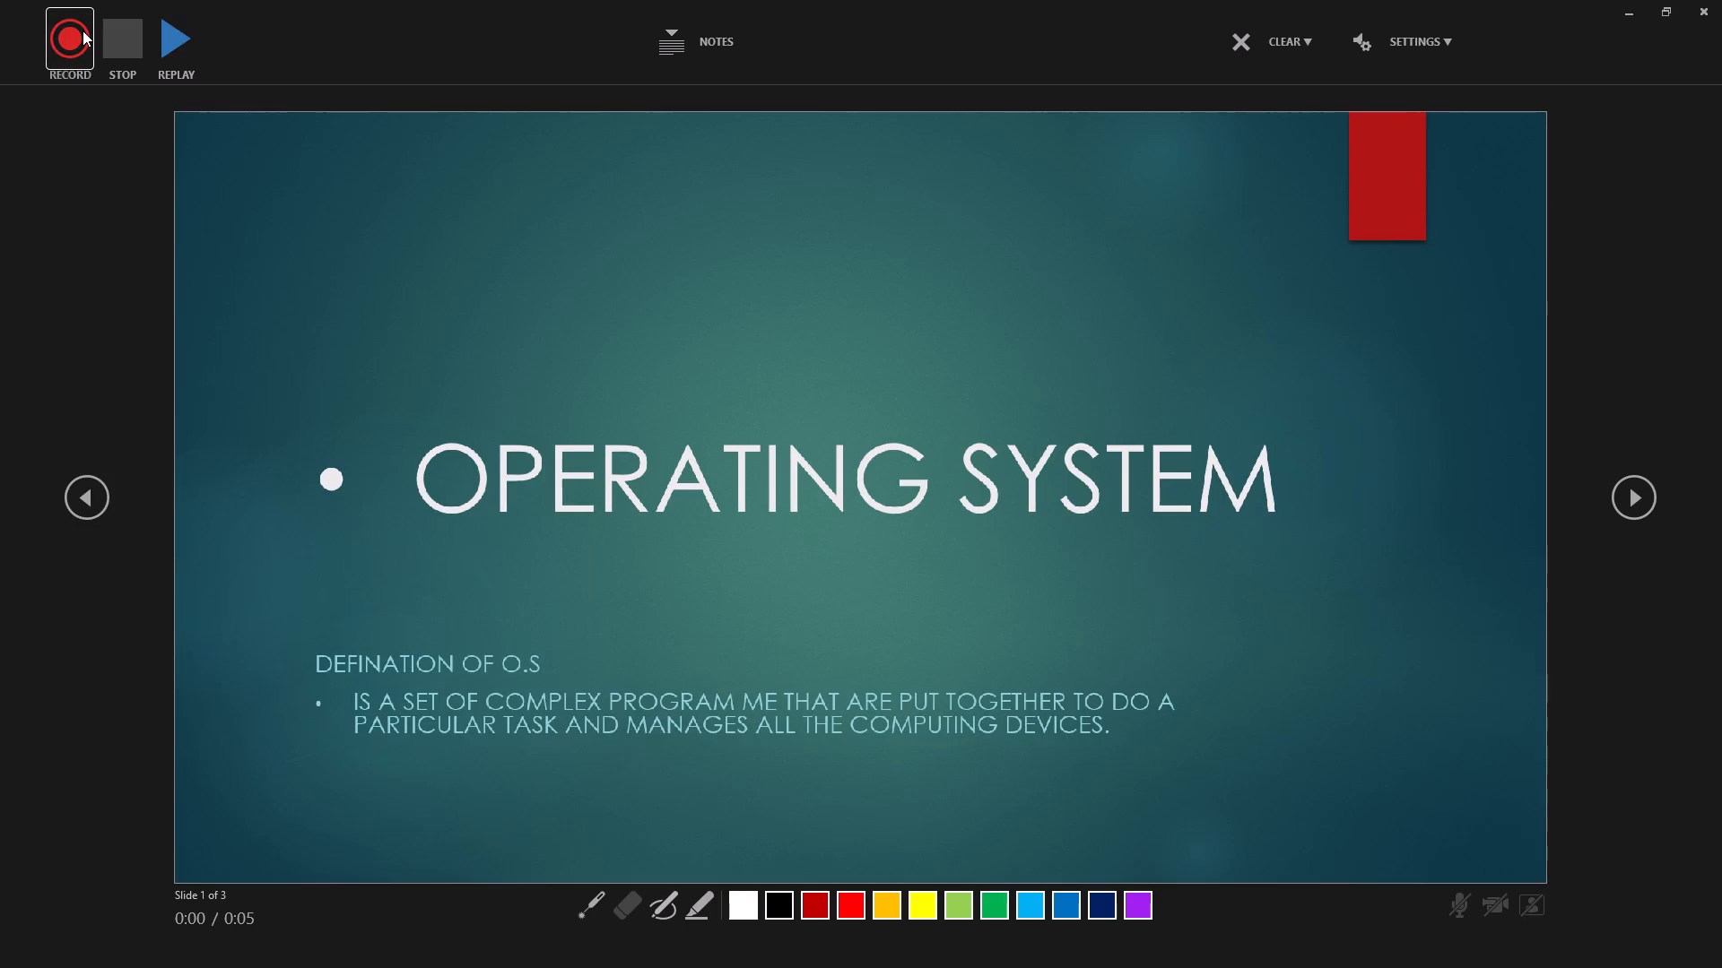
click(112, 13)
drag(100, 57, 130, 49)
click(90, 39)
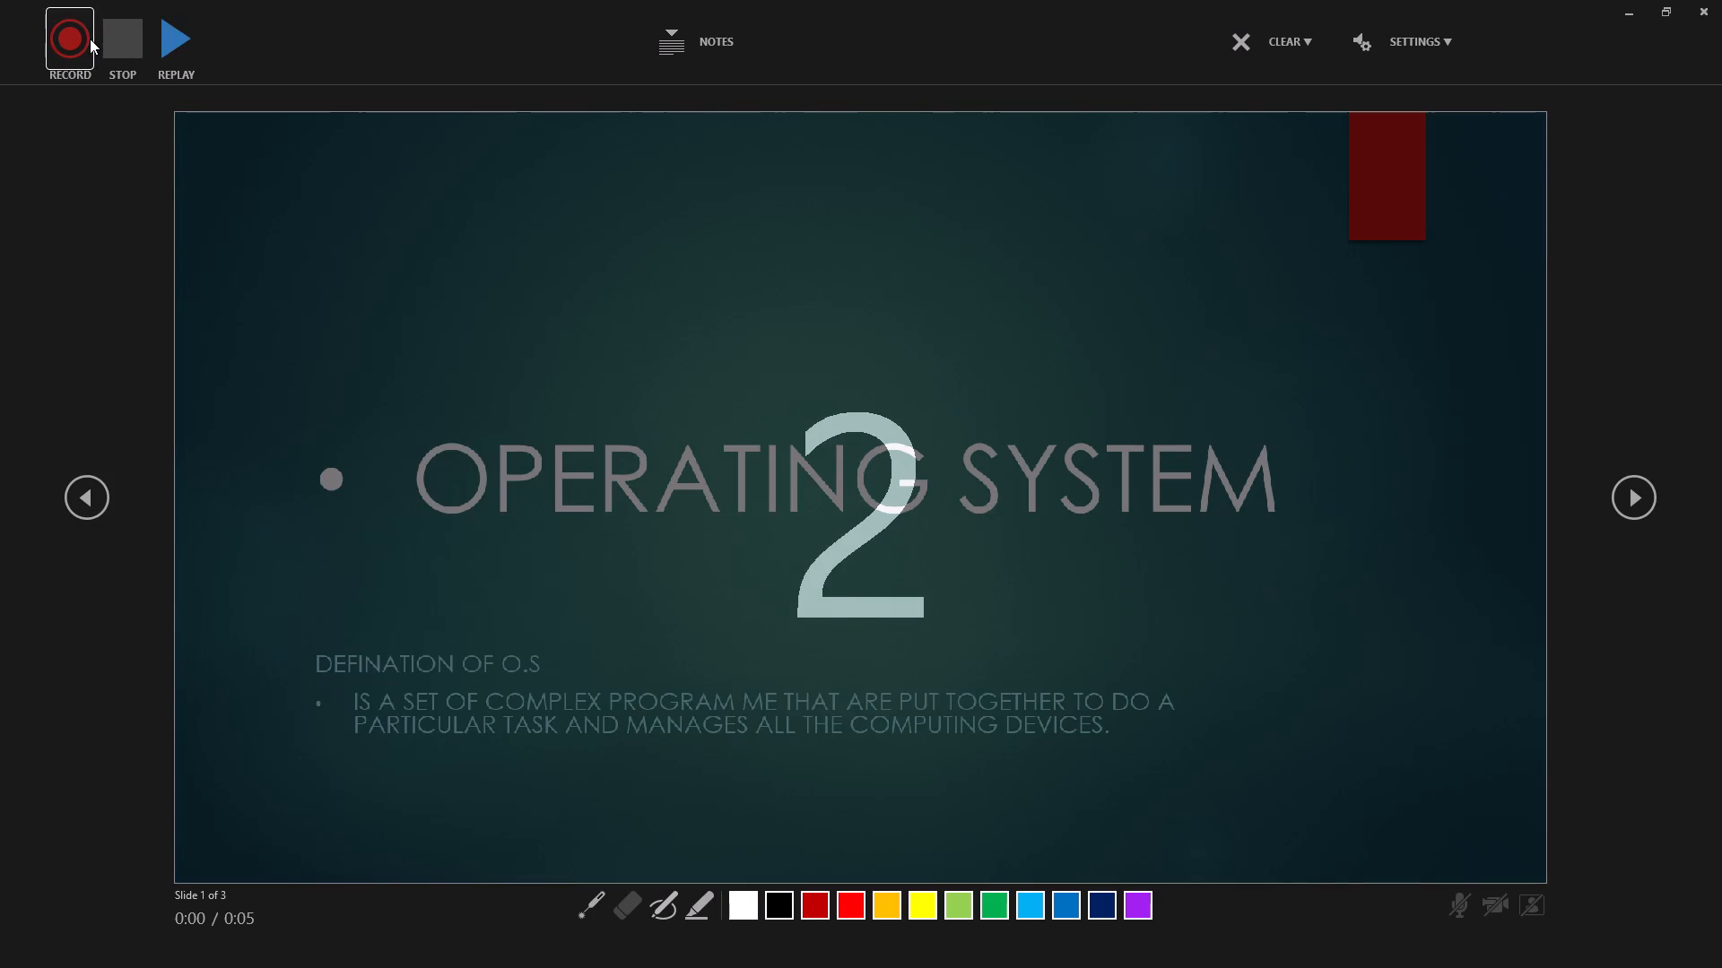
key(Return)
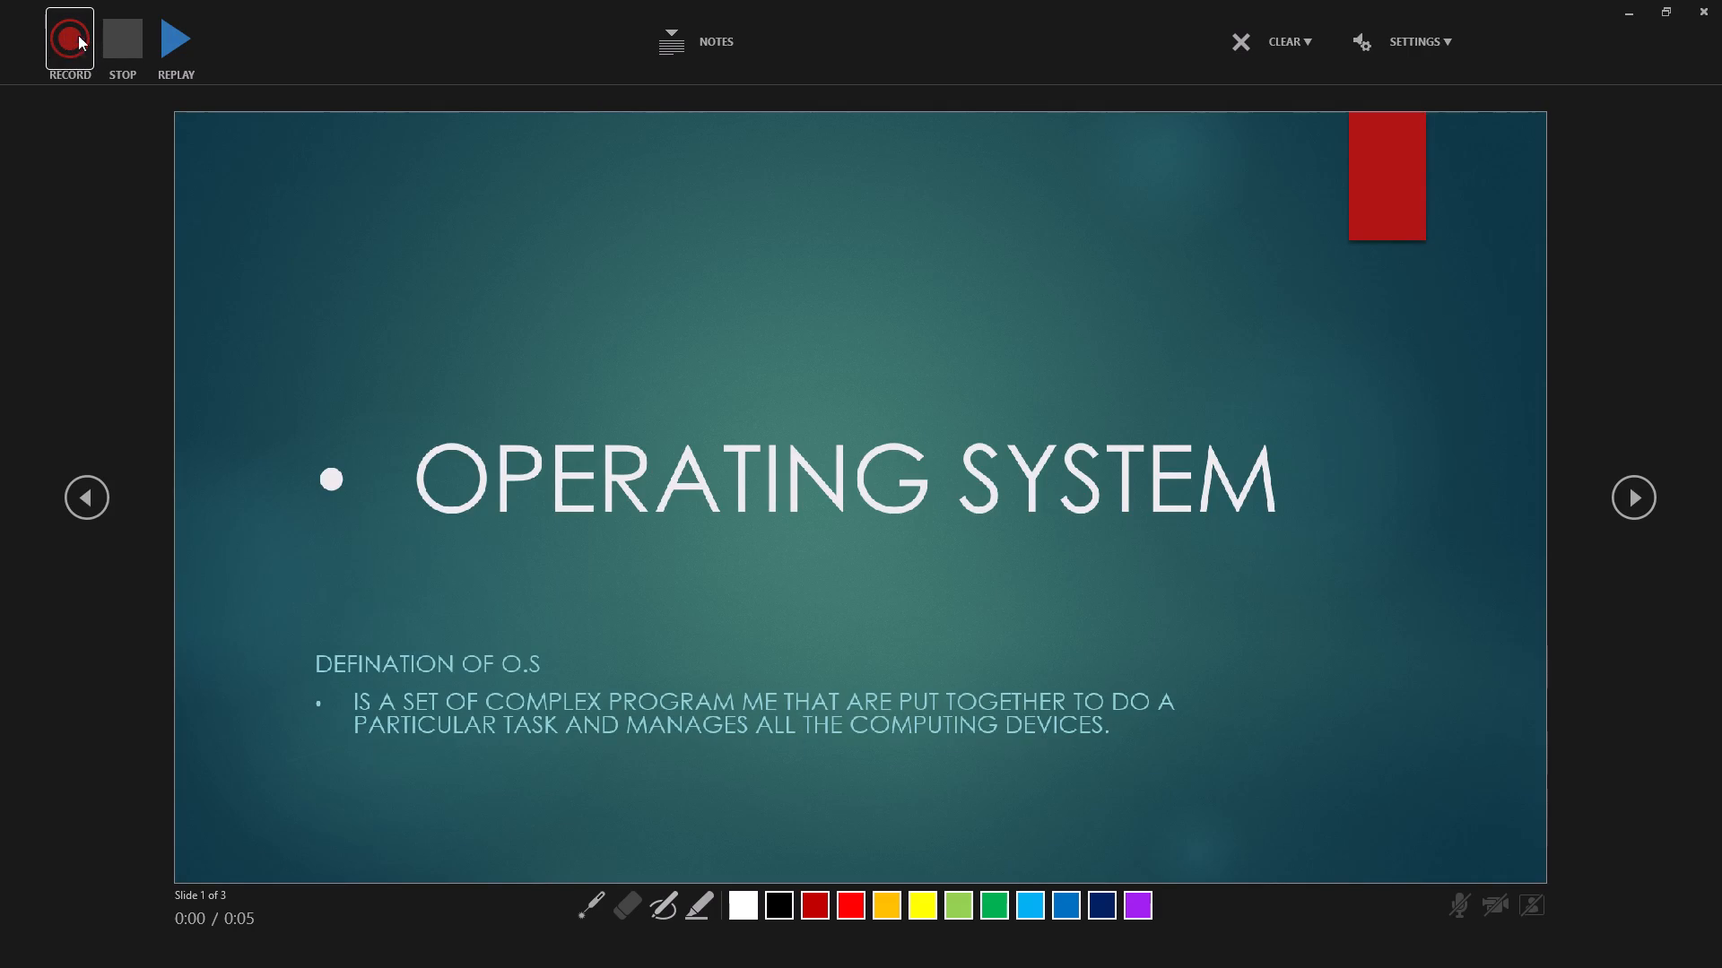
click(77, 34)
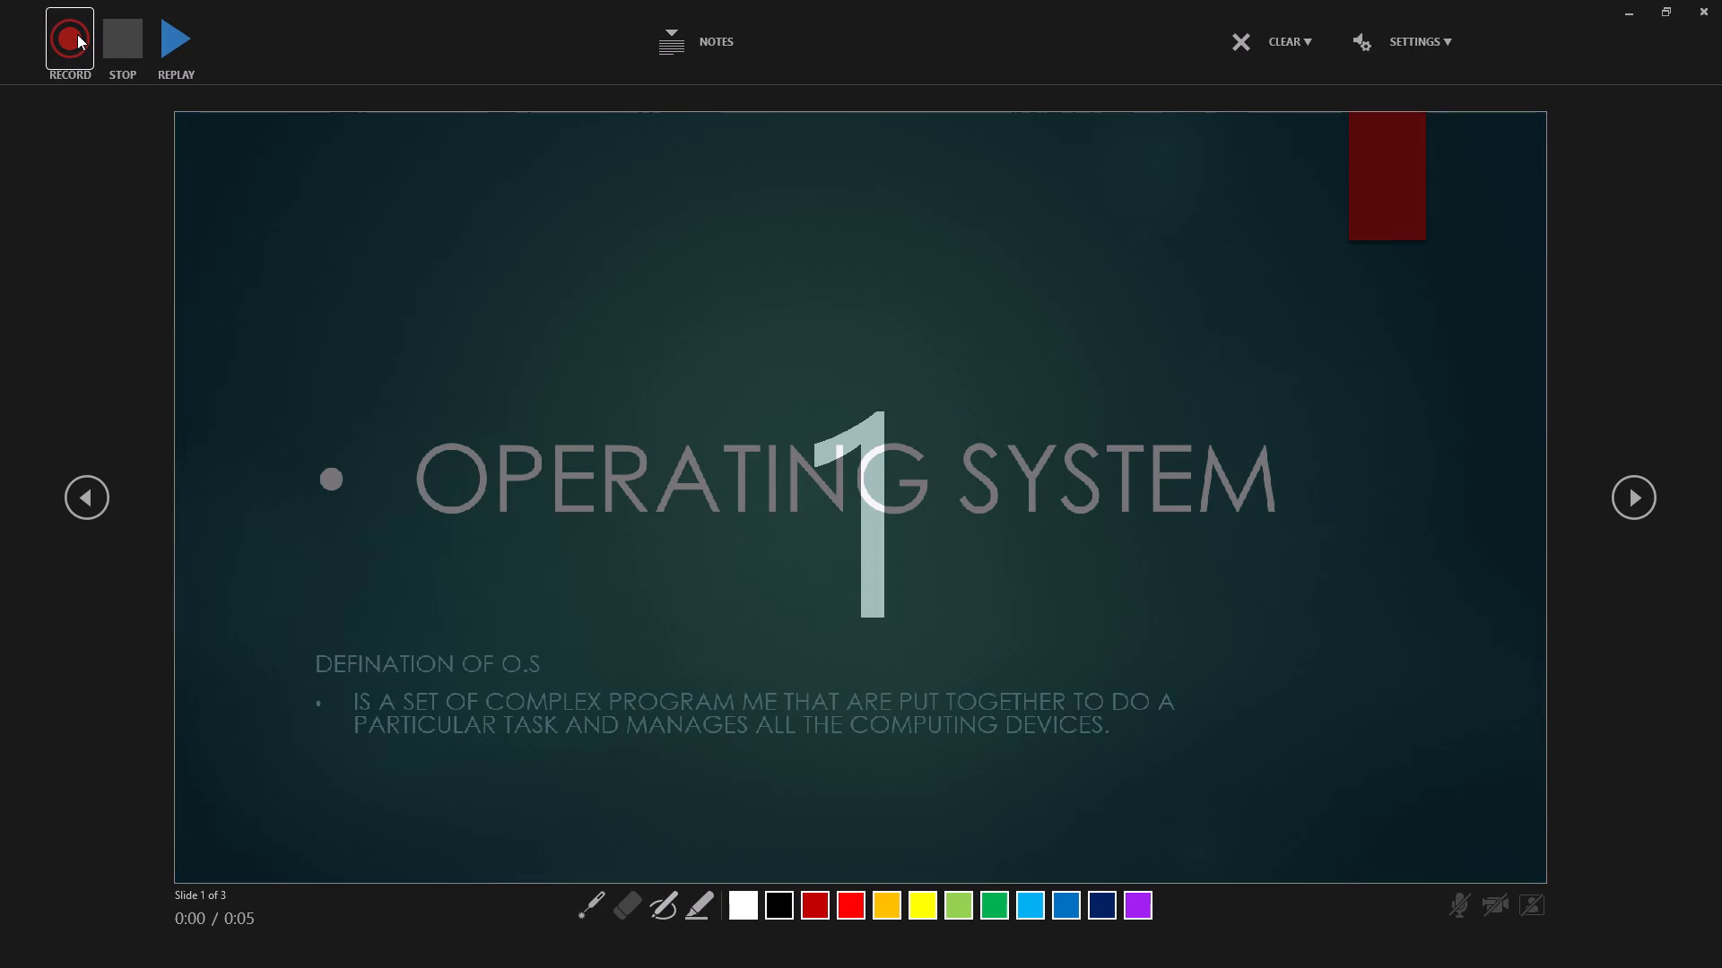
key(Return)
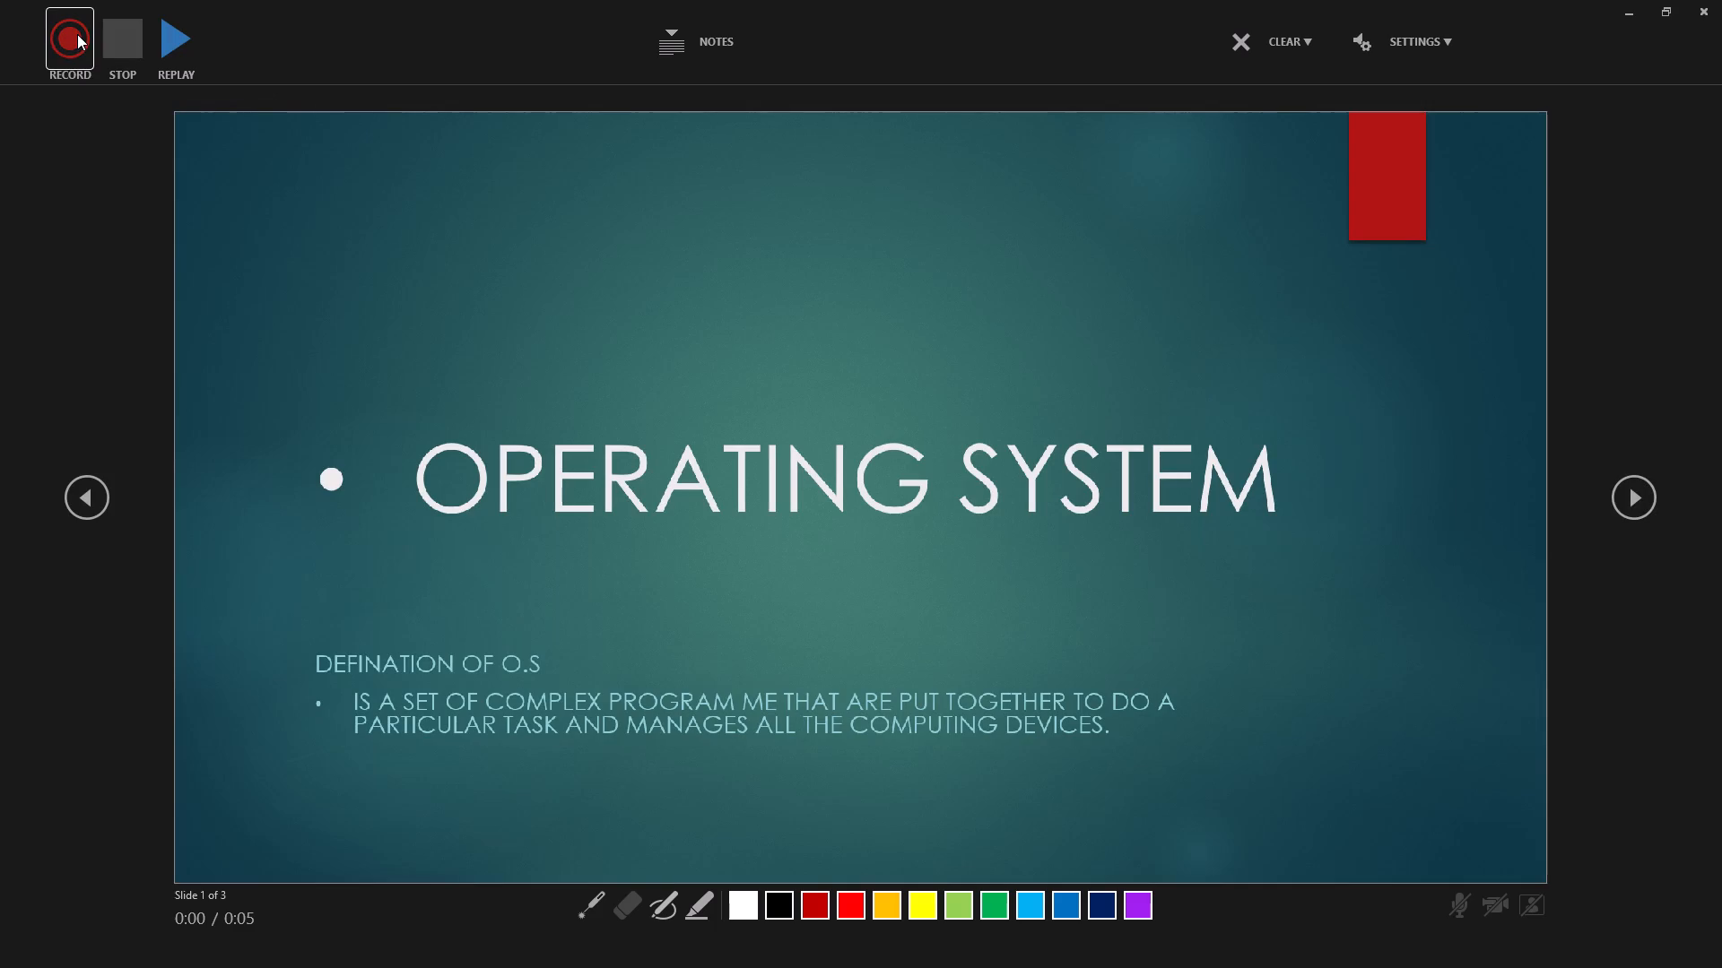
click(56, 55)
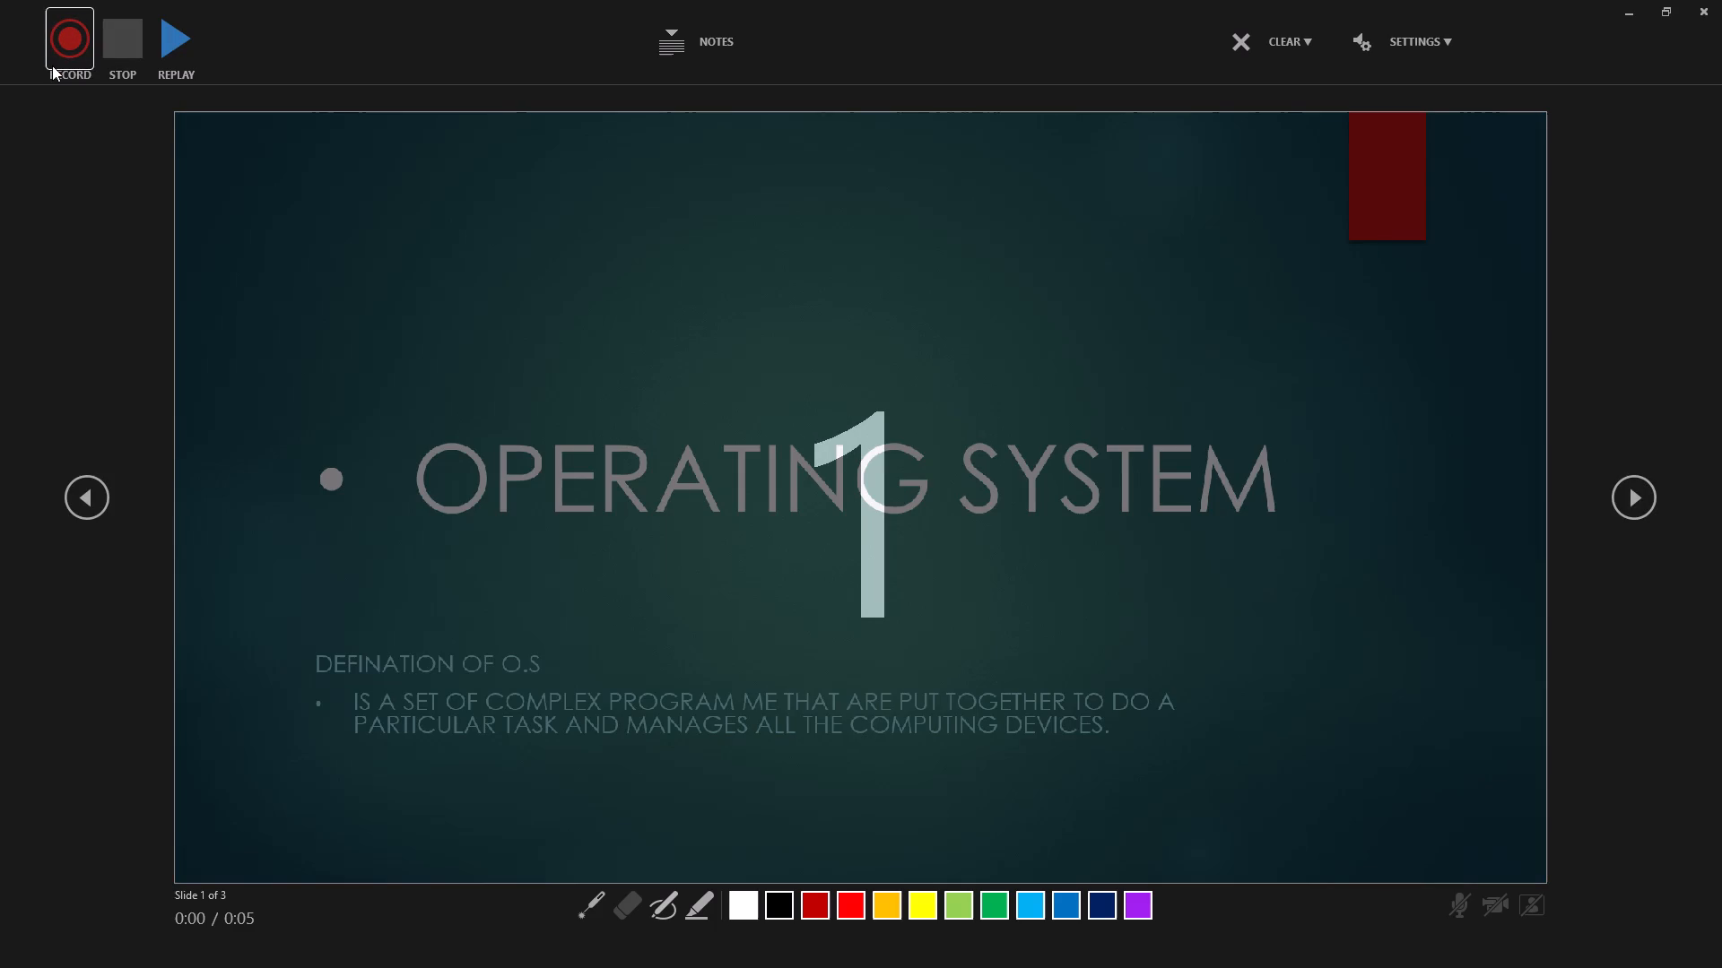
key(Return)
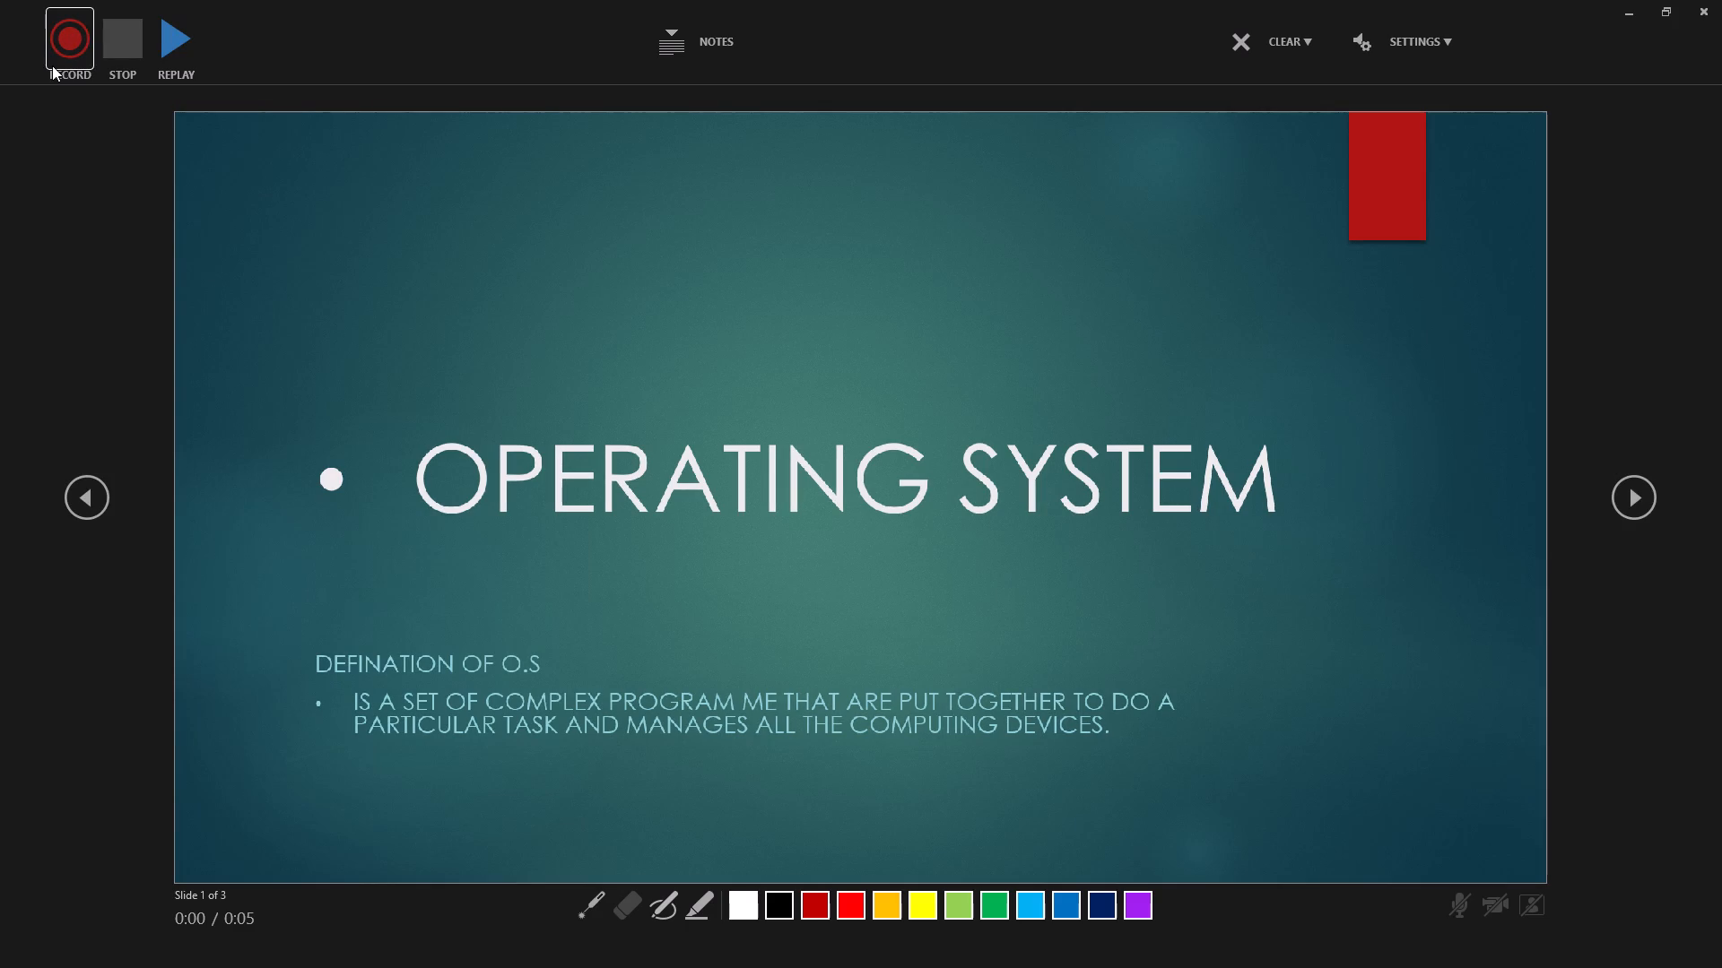
Replay the slide show from the title slide to its end, and replay the Types of Internet slide again.
click(163, 30)
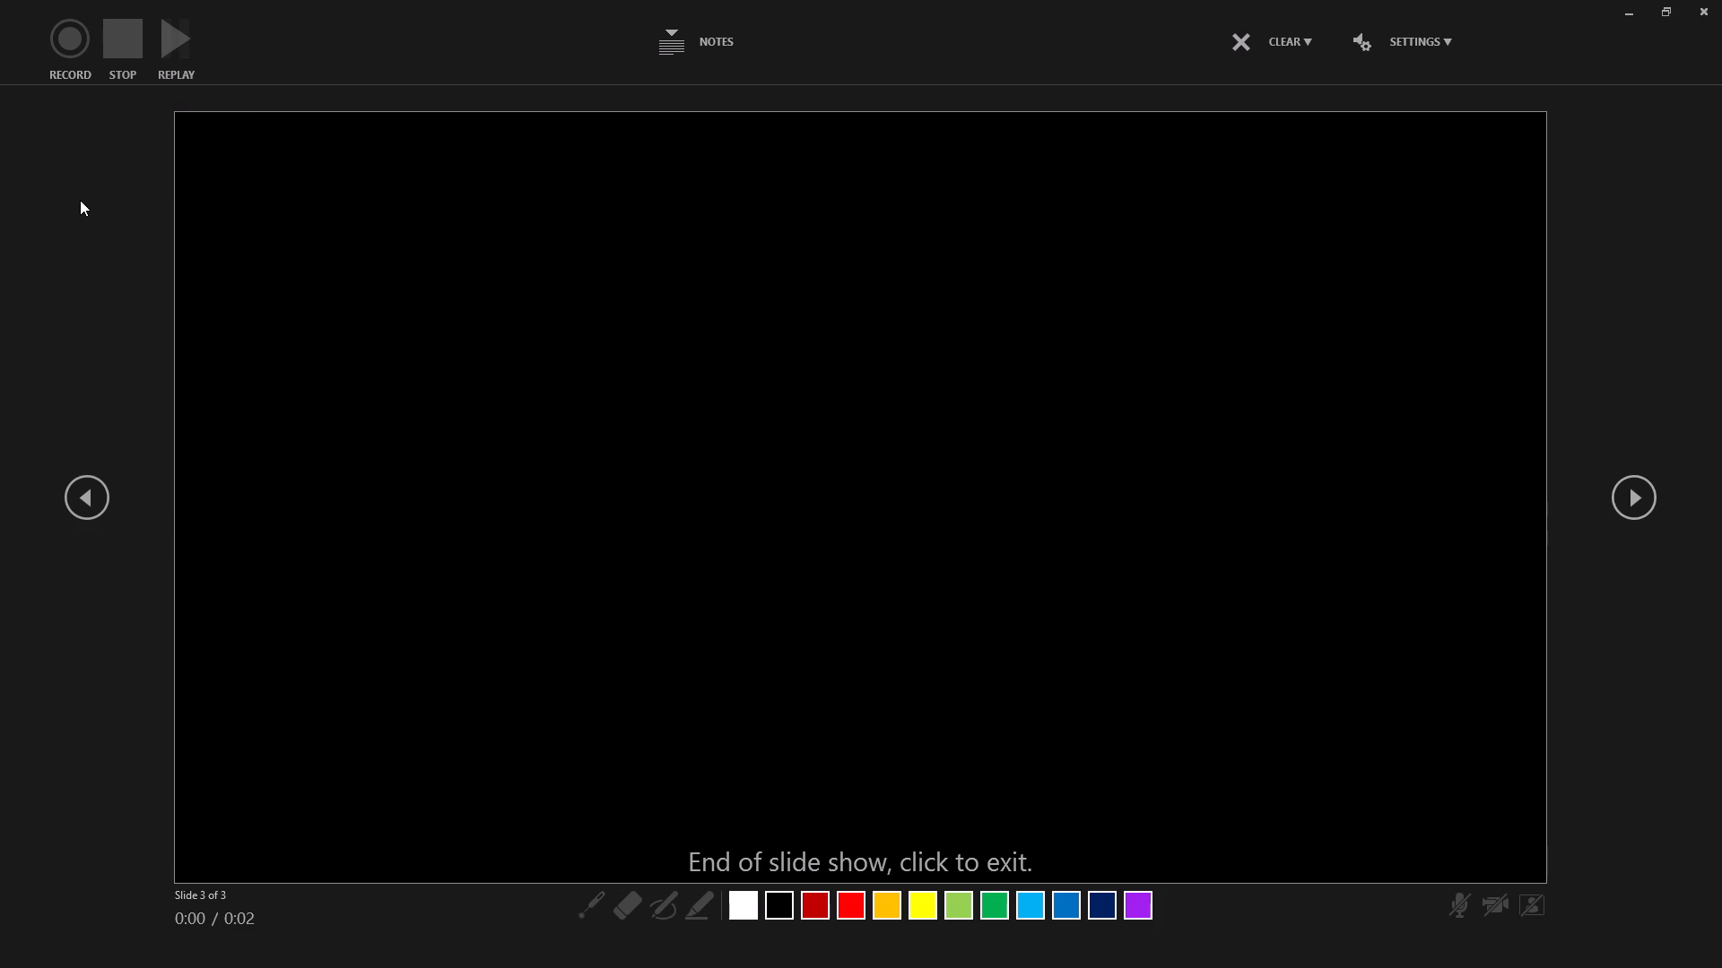
click(161, 37)
click(91, 489)
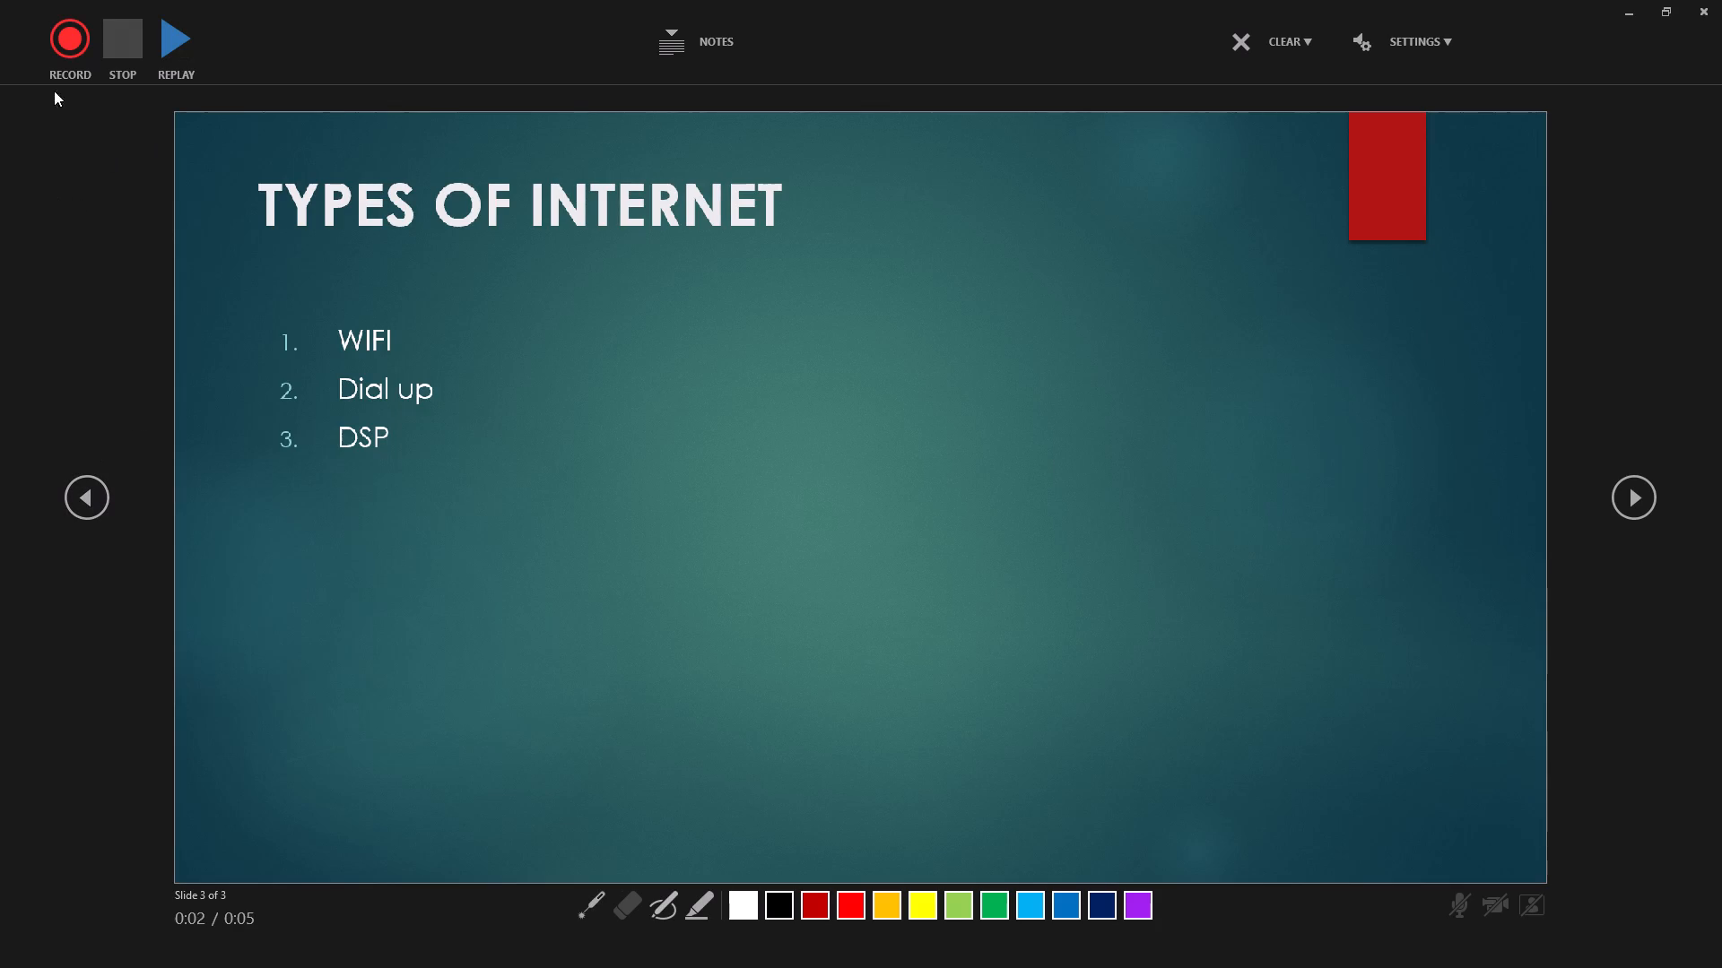
click(171, 47)
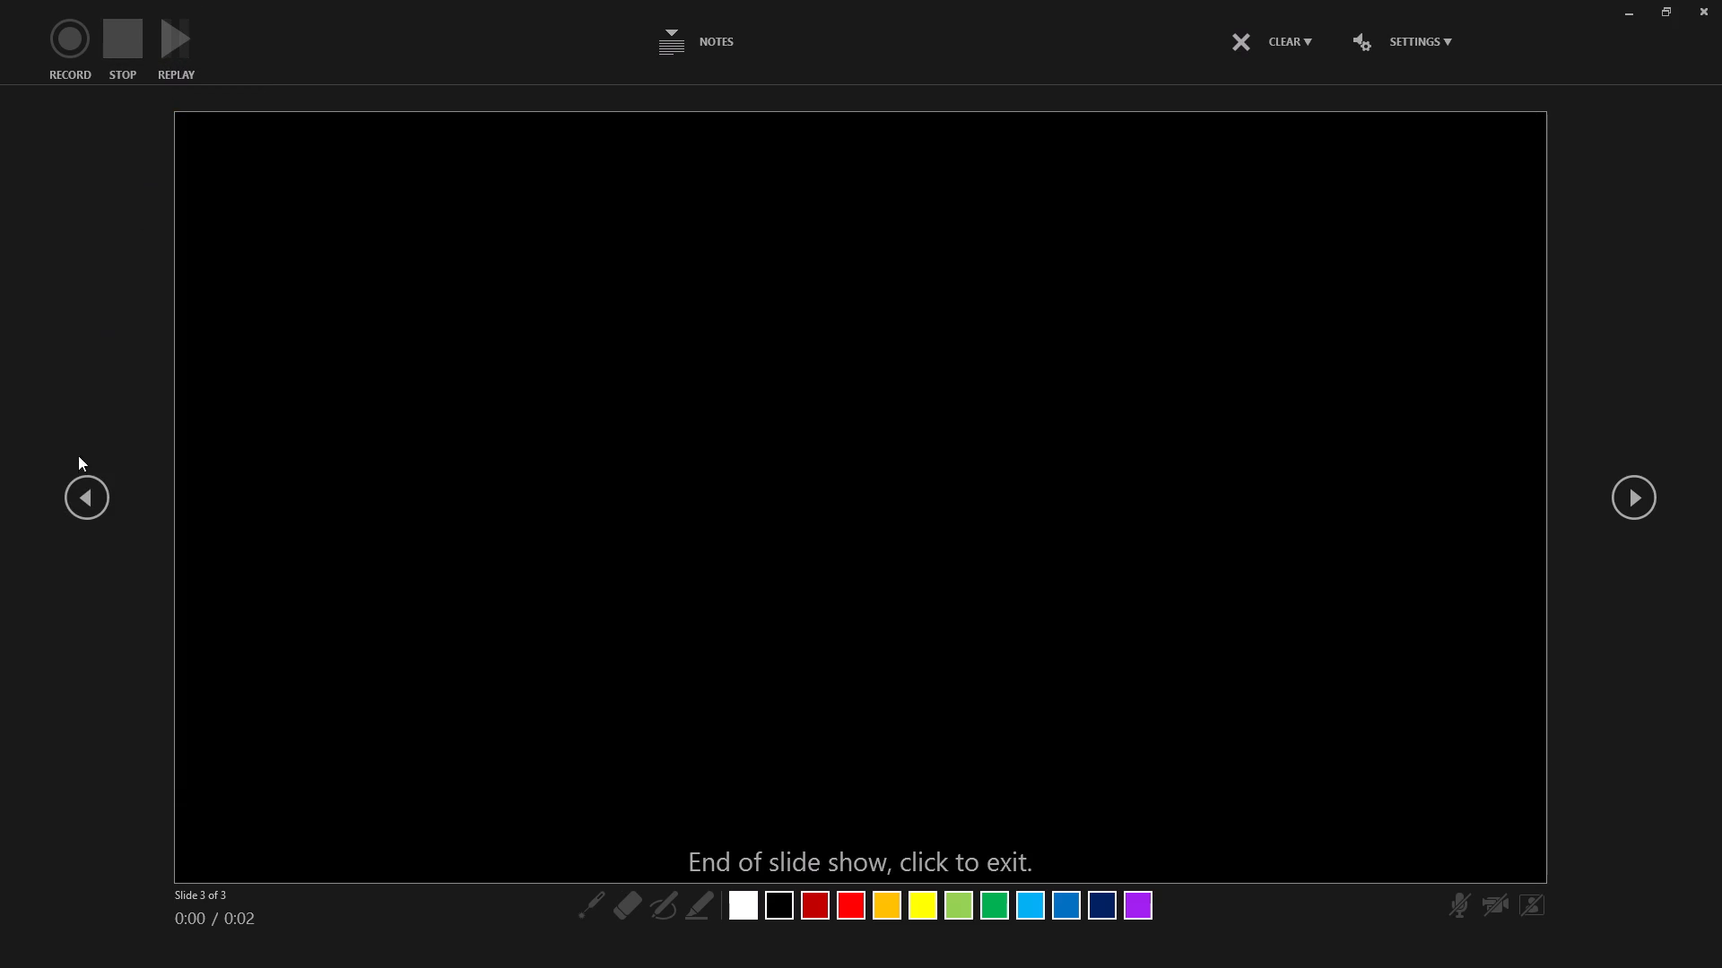
Return to the Operating System title slide, replay all three slides to the end, and exit to the editing view.
click(82, 483)
click(82, 483)
click(82, 483)
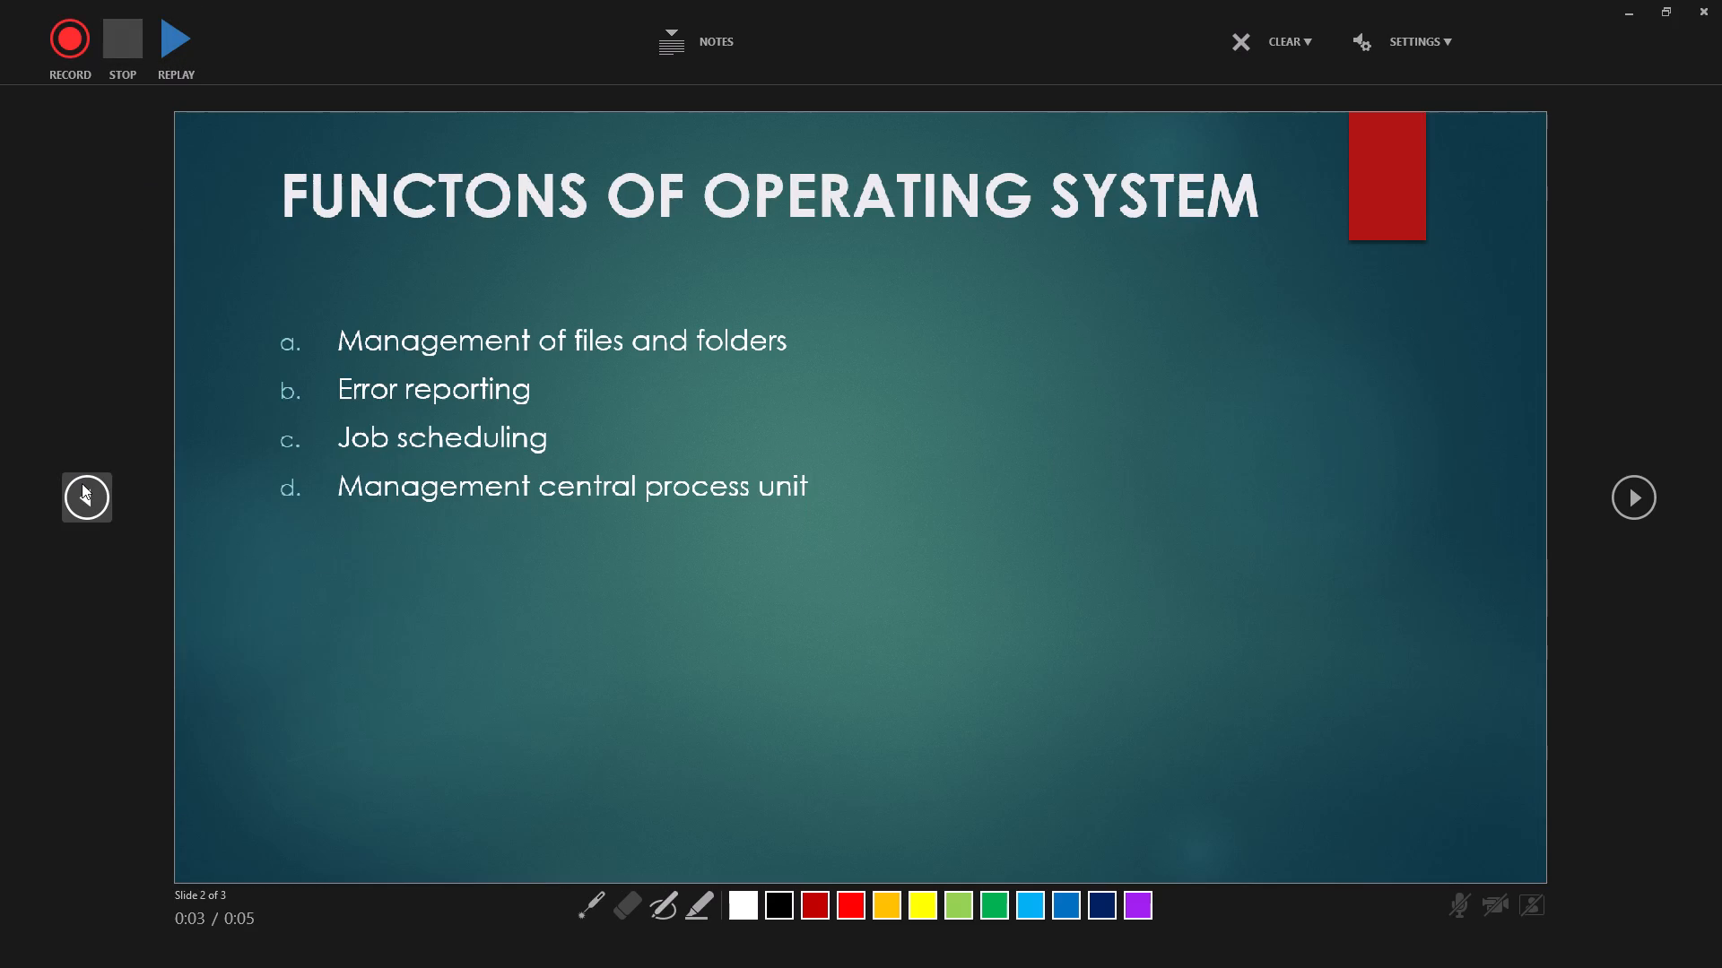
click(82, 483)
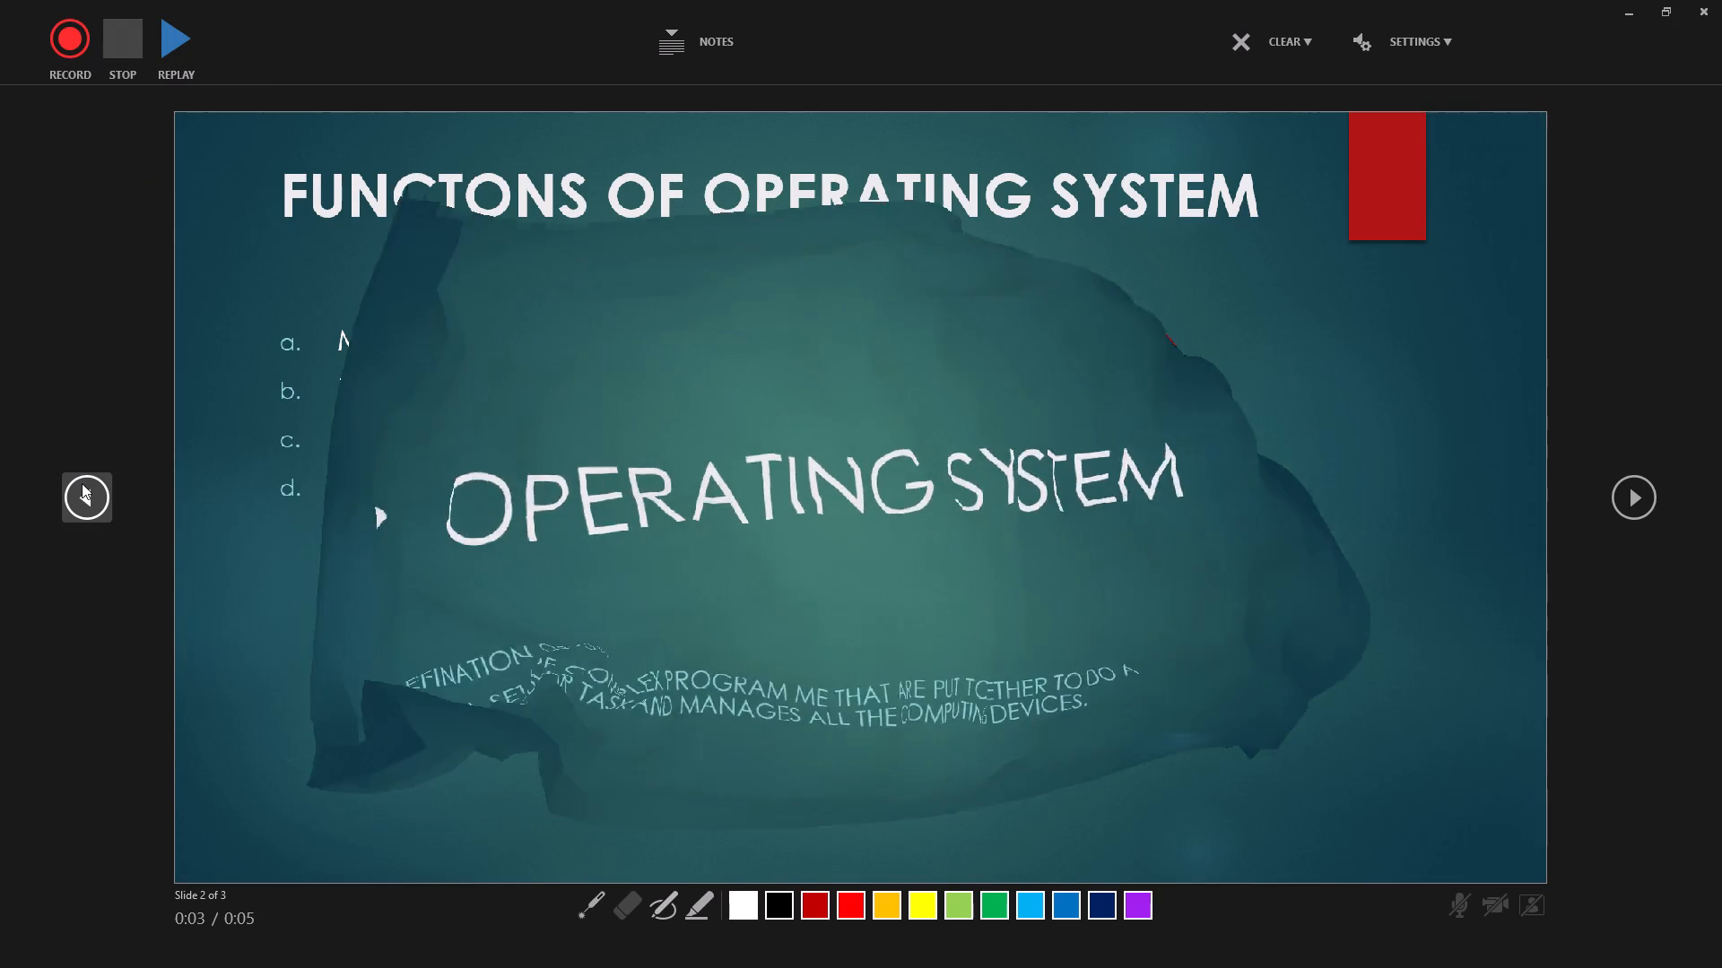
click(82, 483)
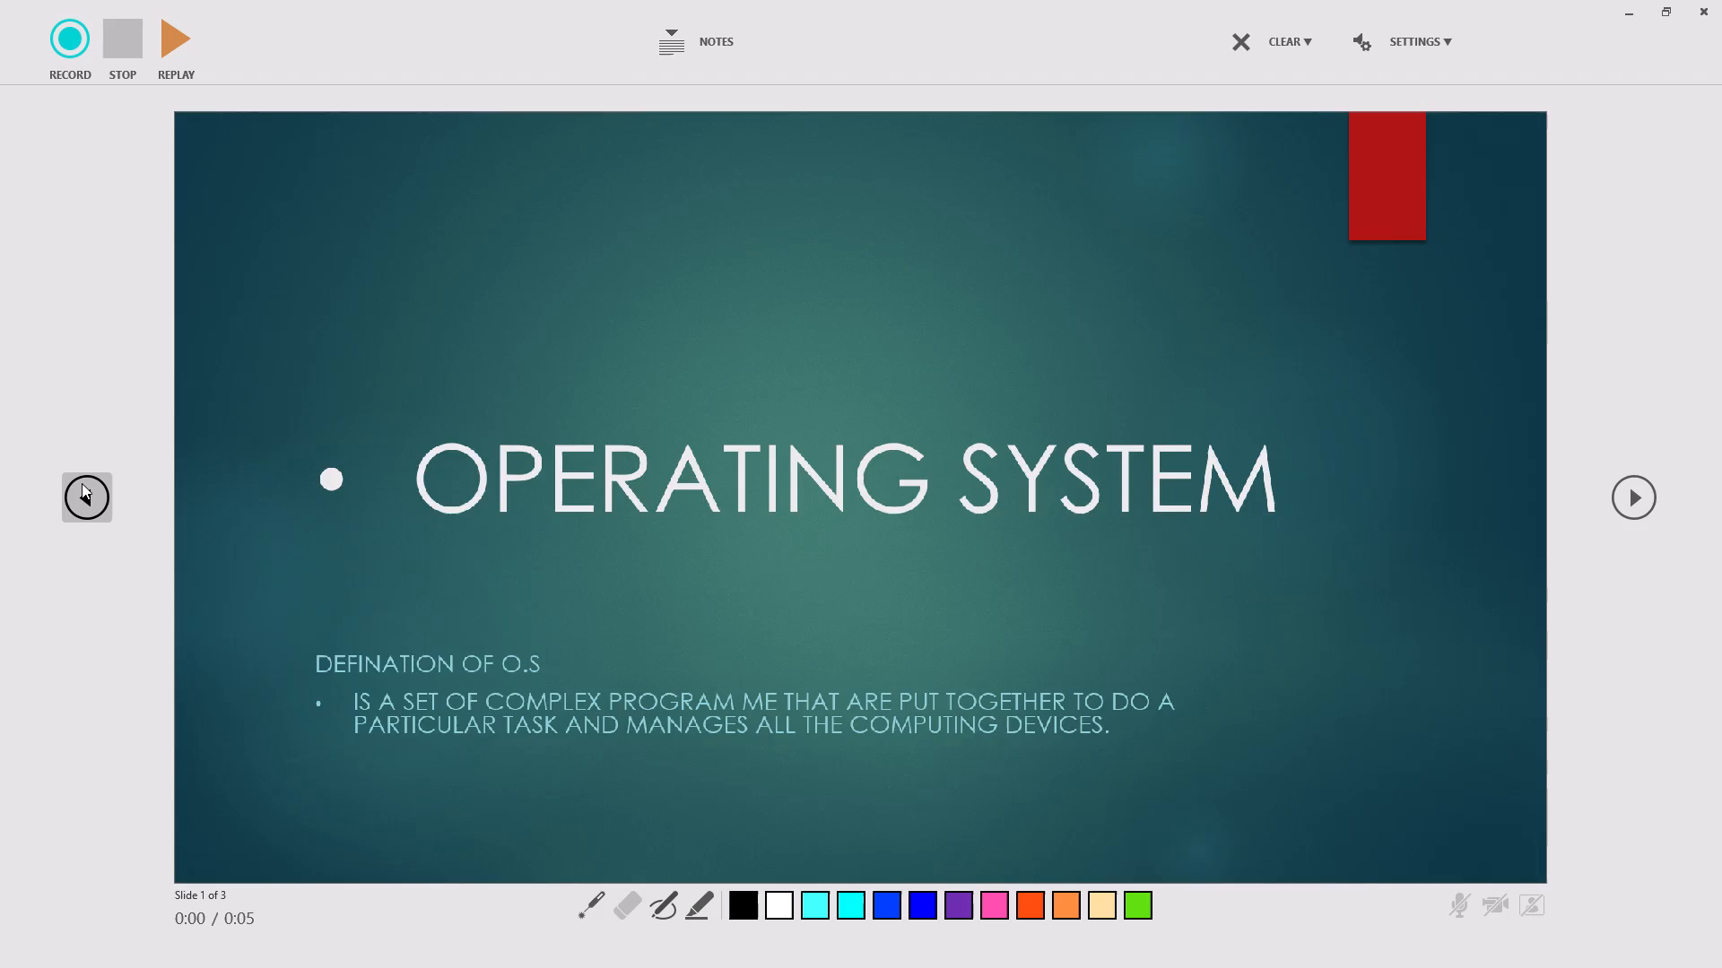
click(82, 483)
click(82, 483)
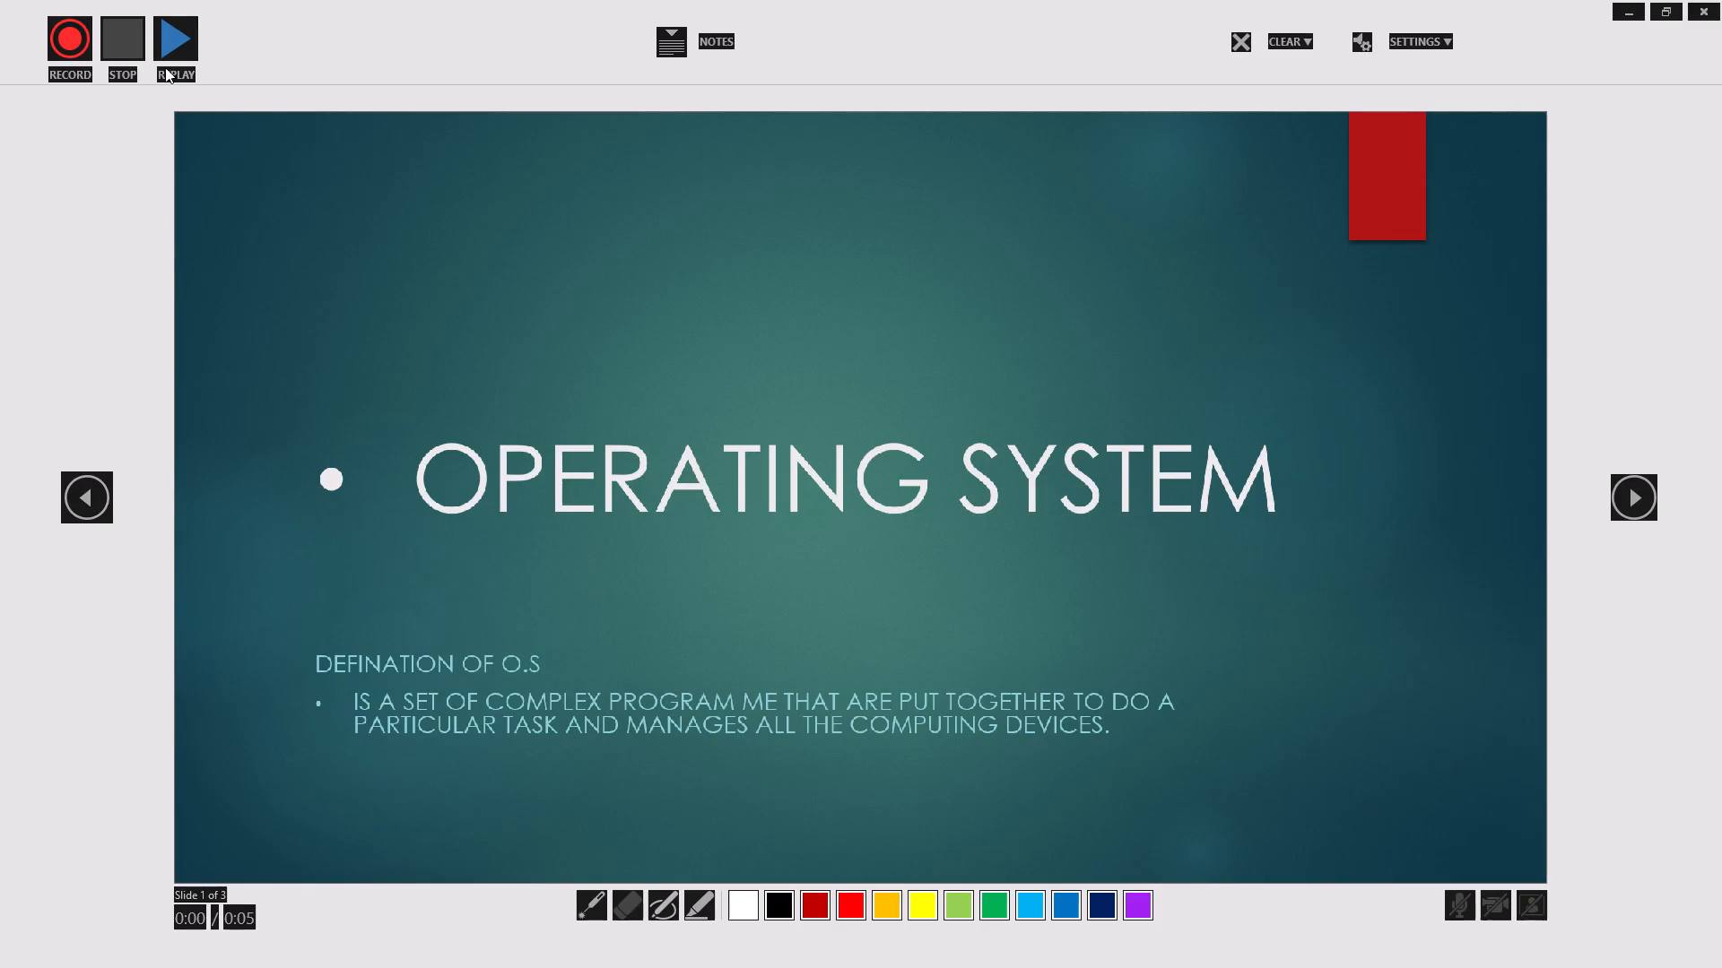
click(167, 60)
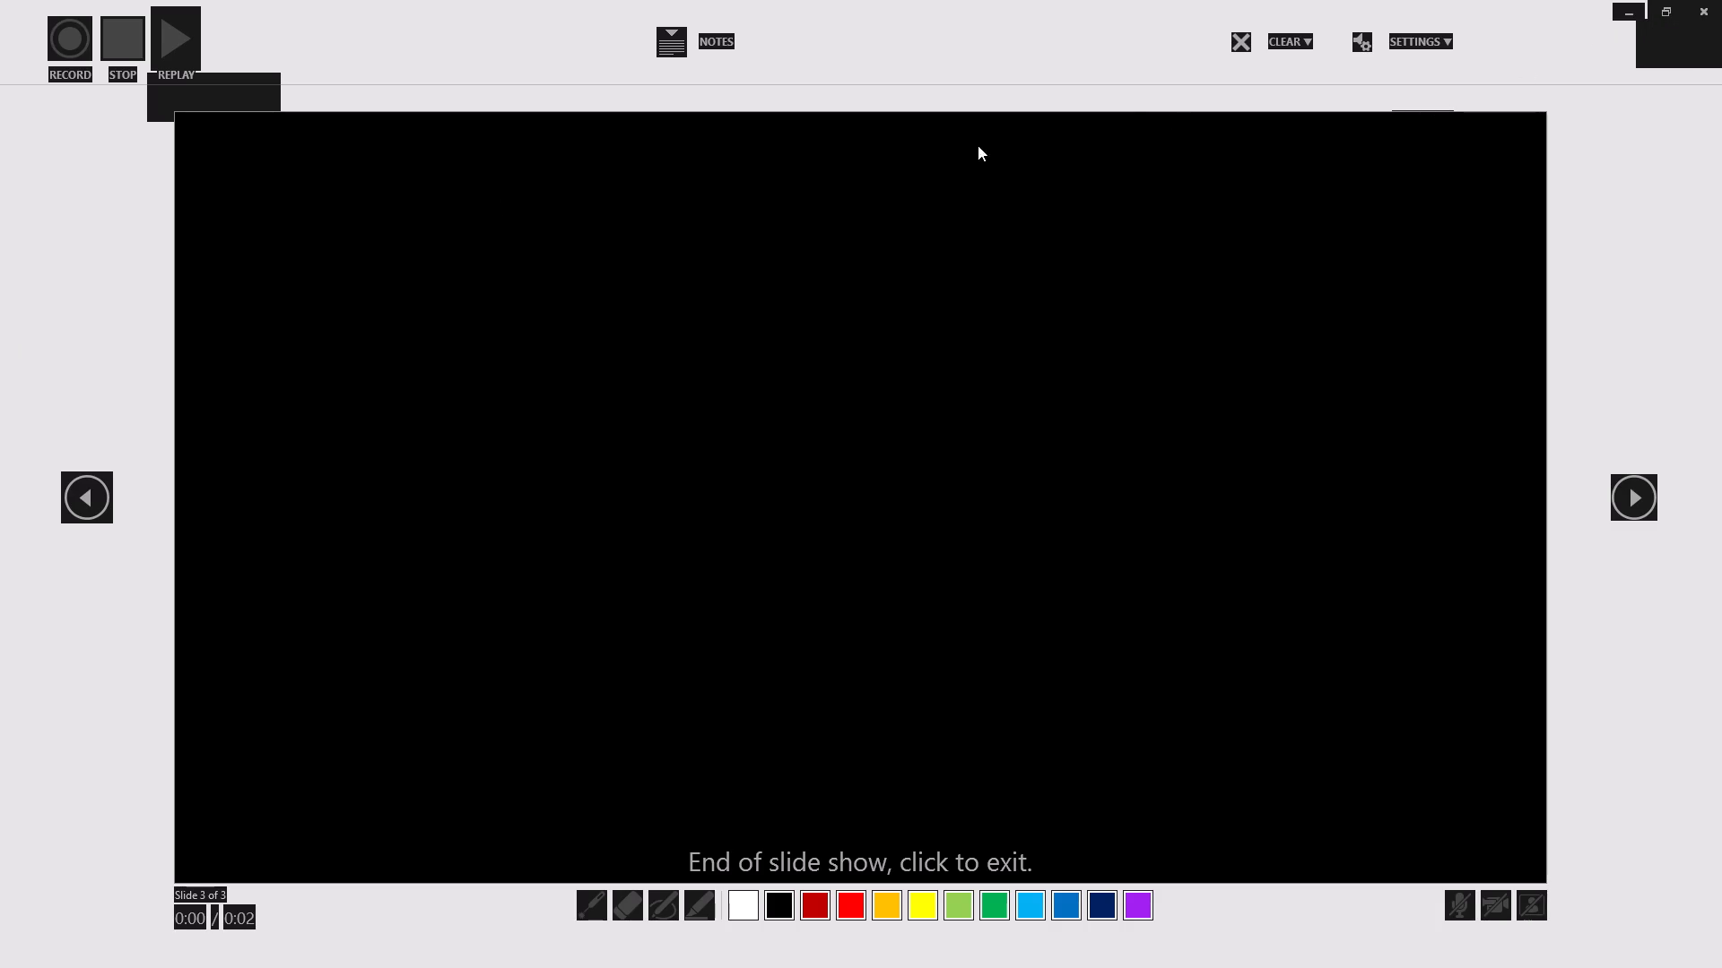
click(62, 246)
click(1638, 480)
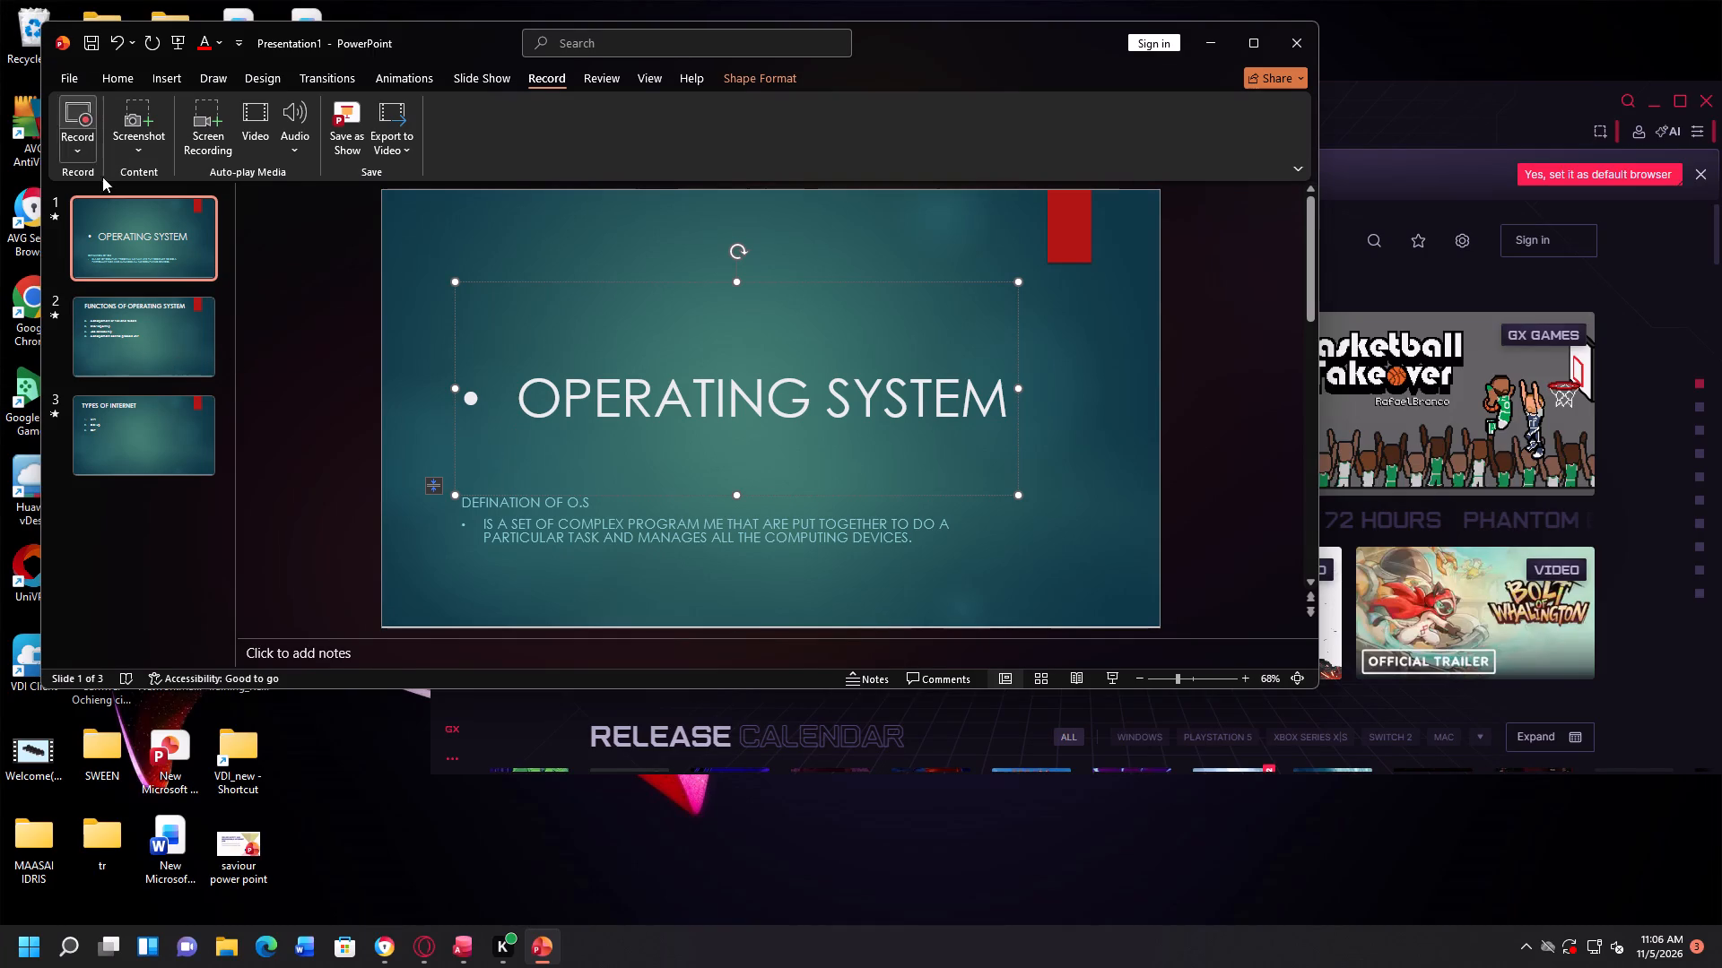
Reopen the recording view from slide 1 and advance through all three slides to the end without recording.
click(119, 268)
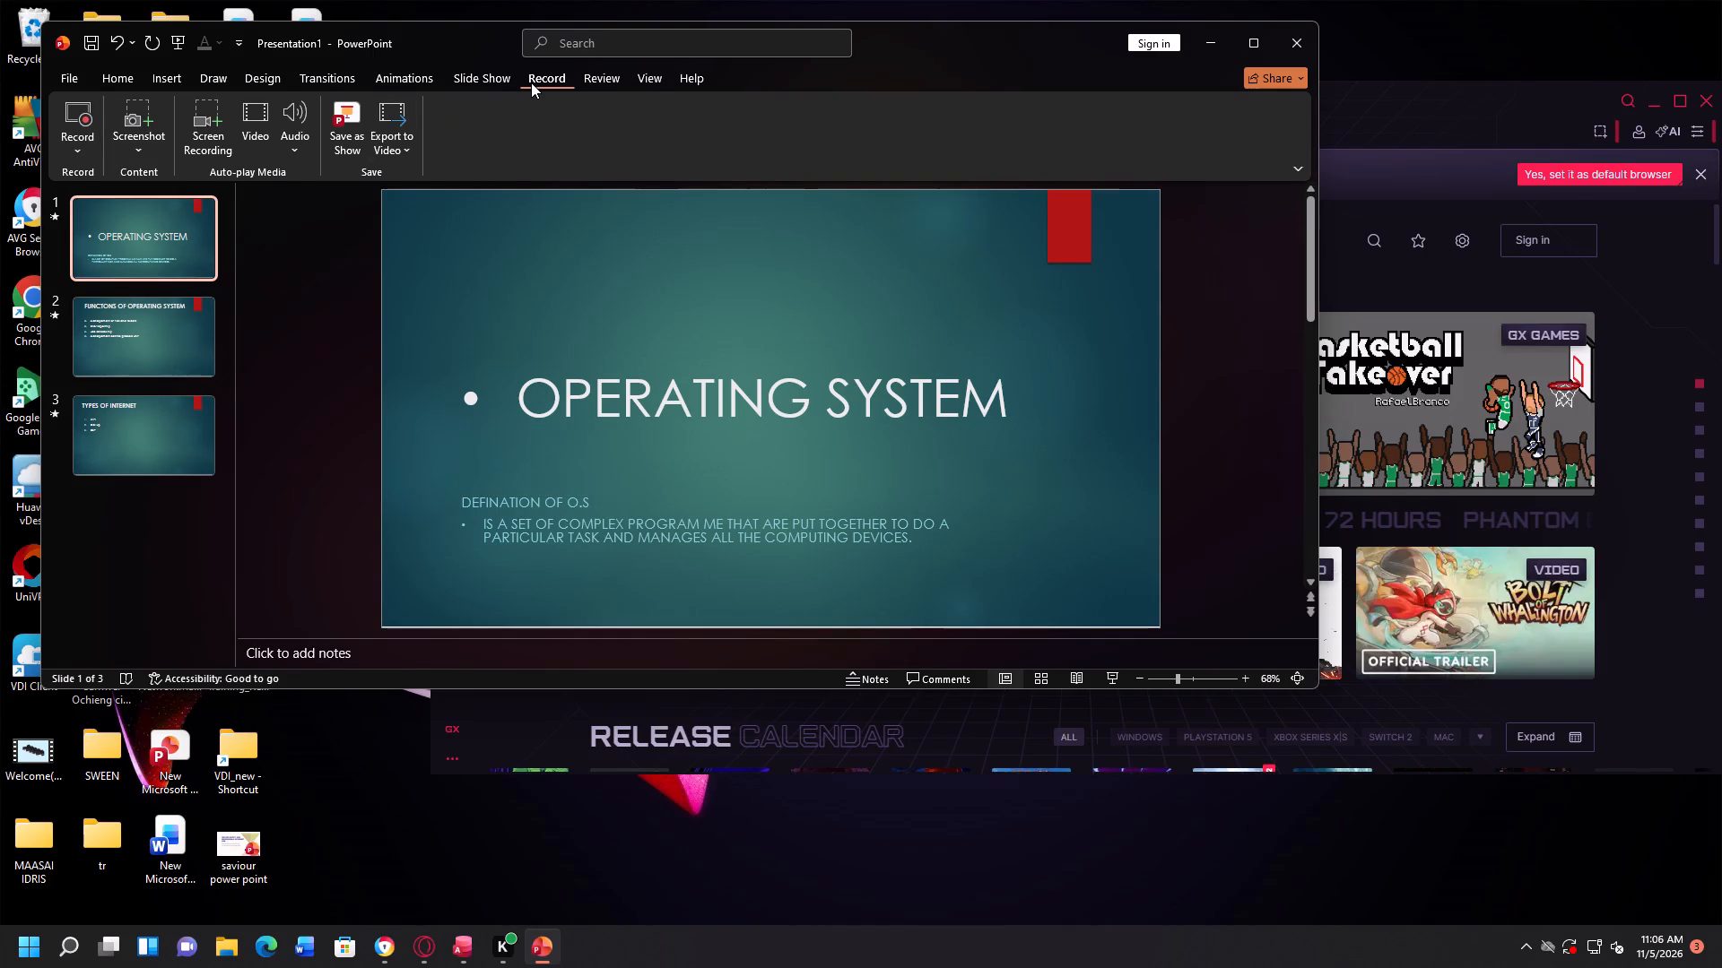
click(531, 82)
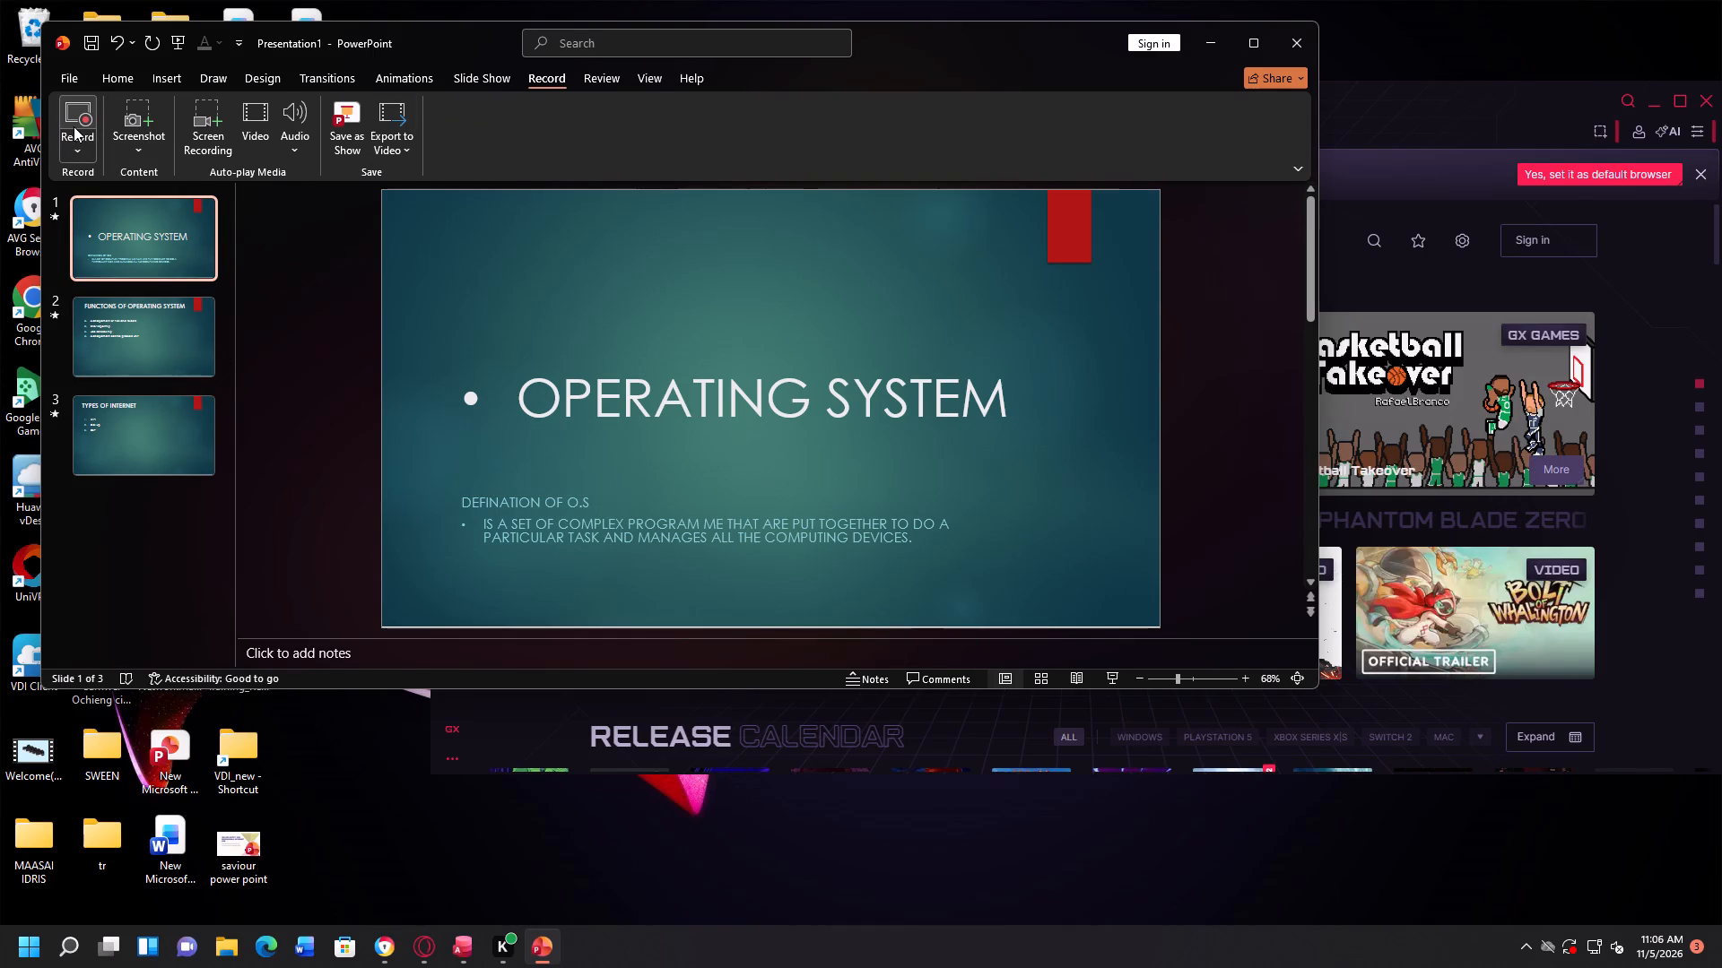
click(83, 108)
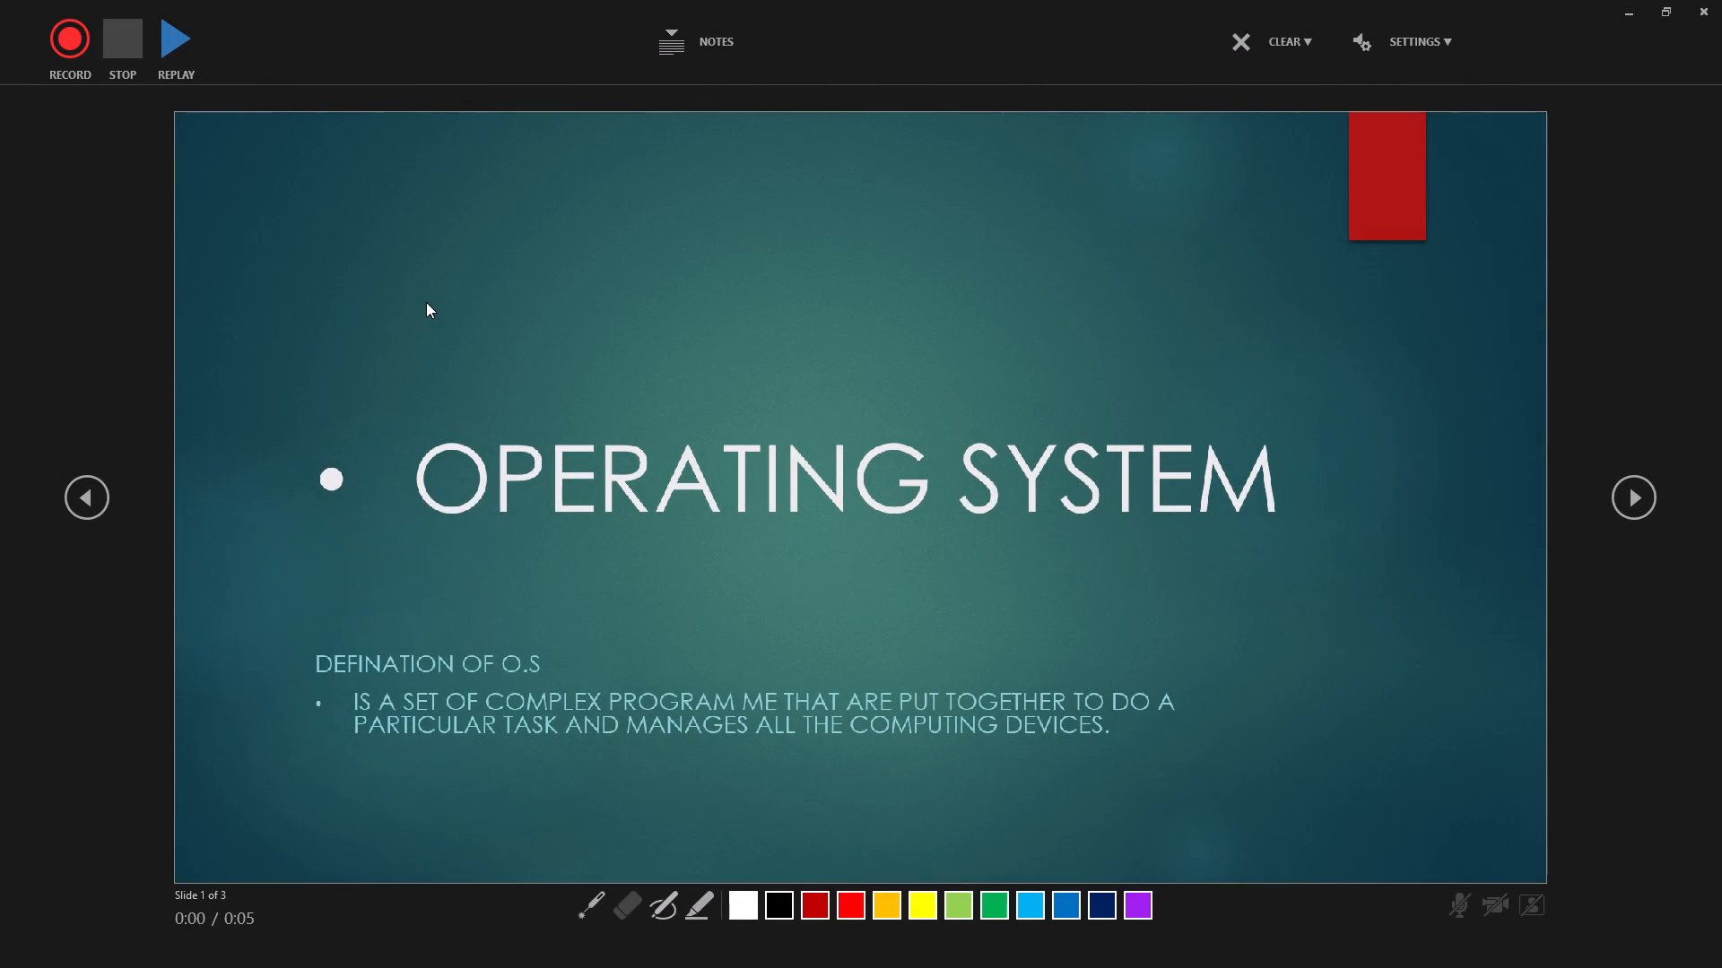
key(Return)
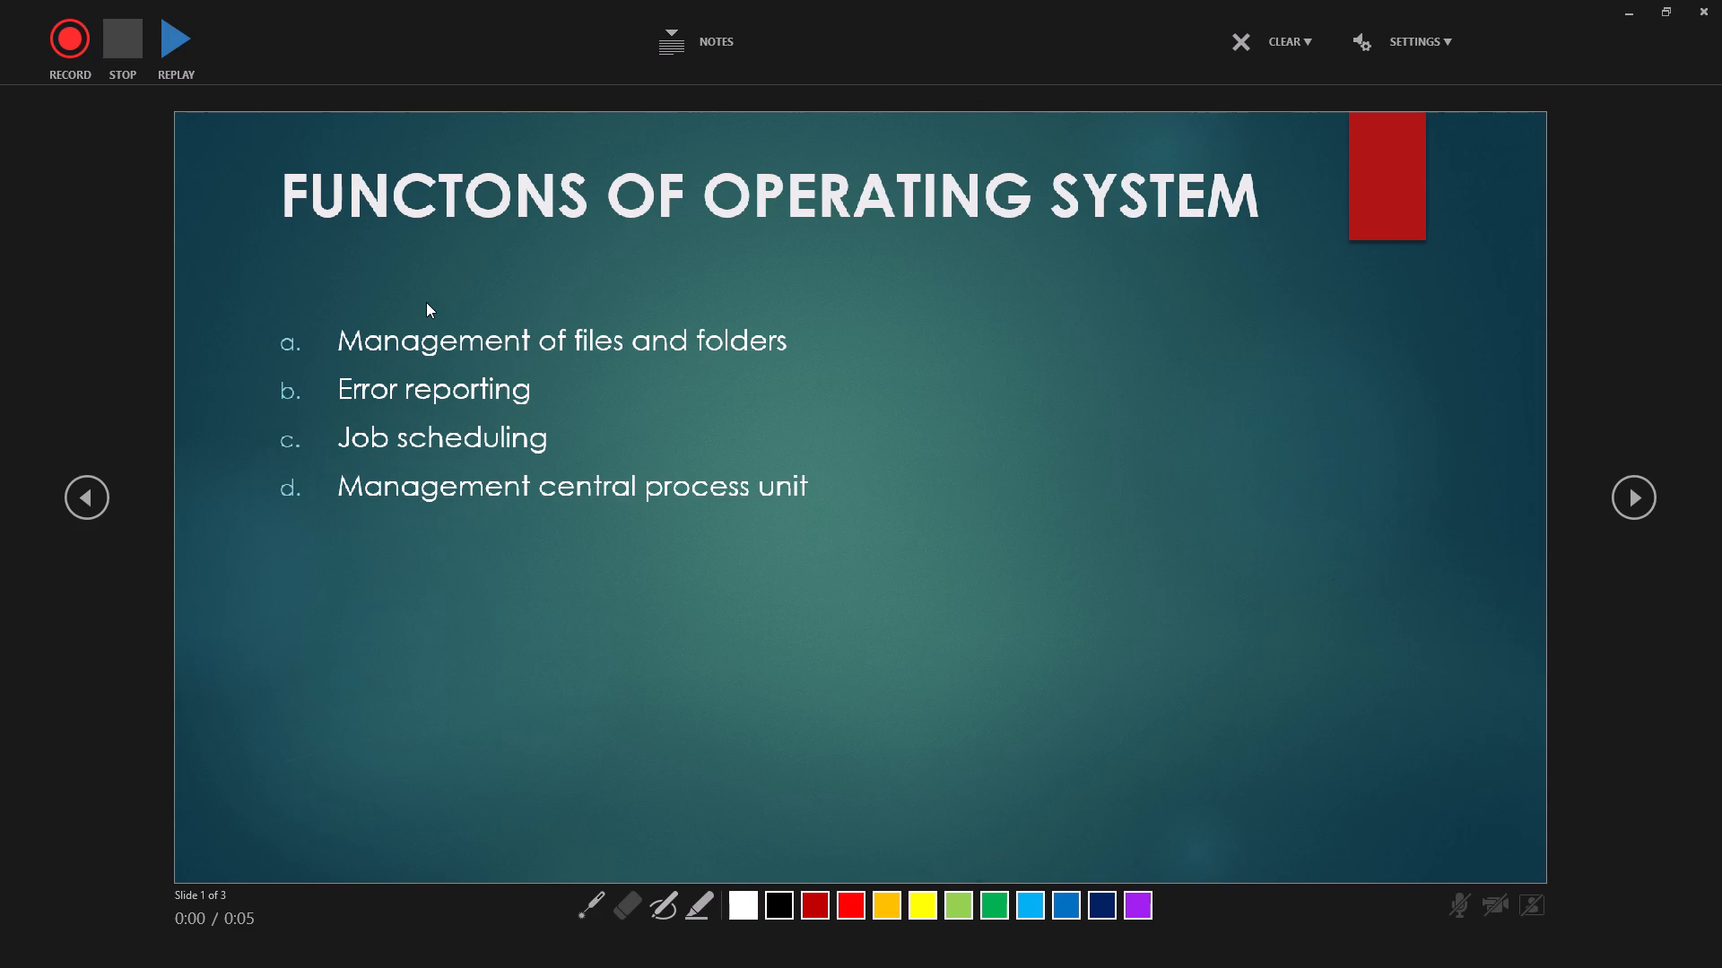
key(Return)
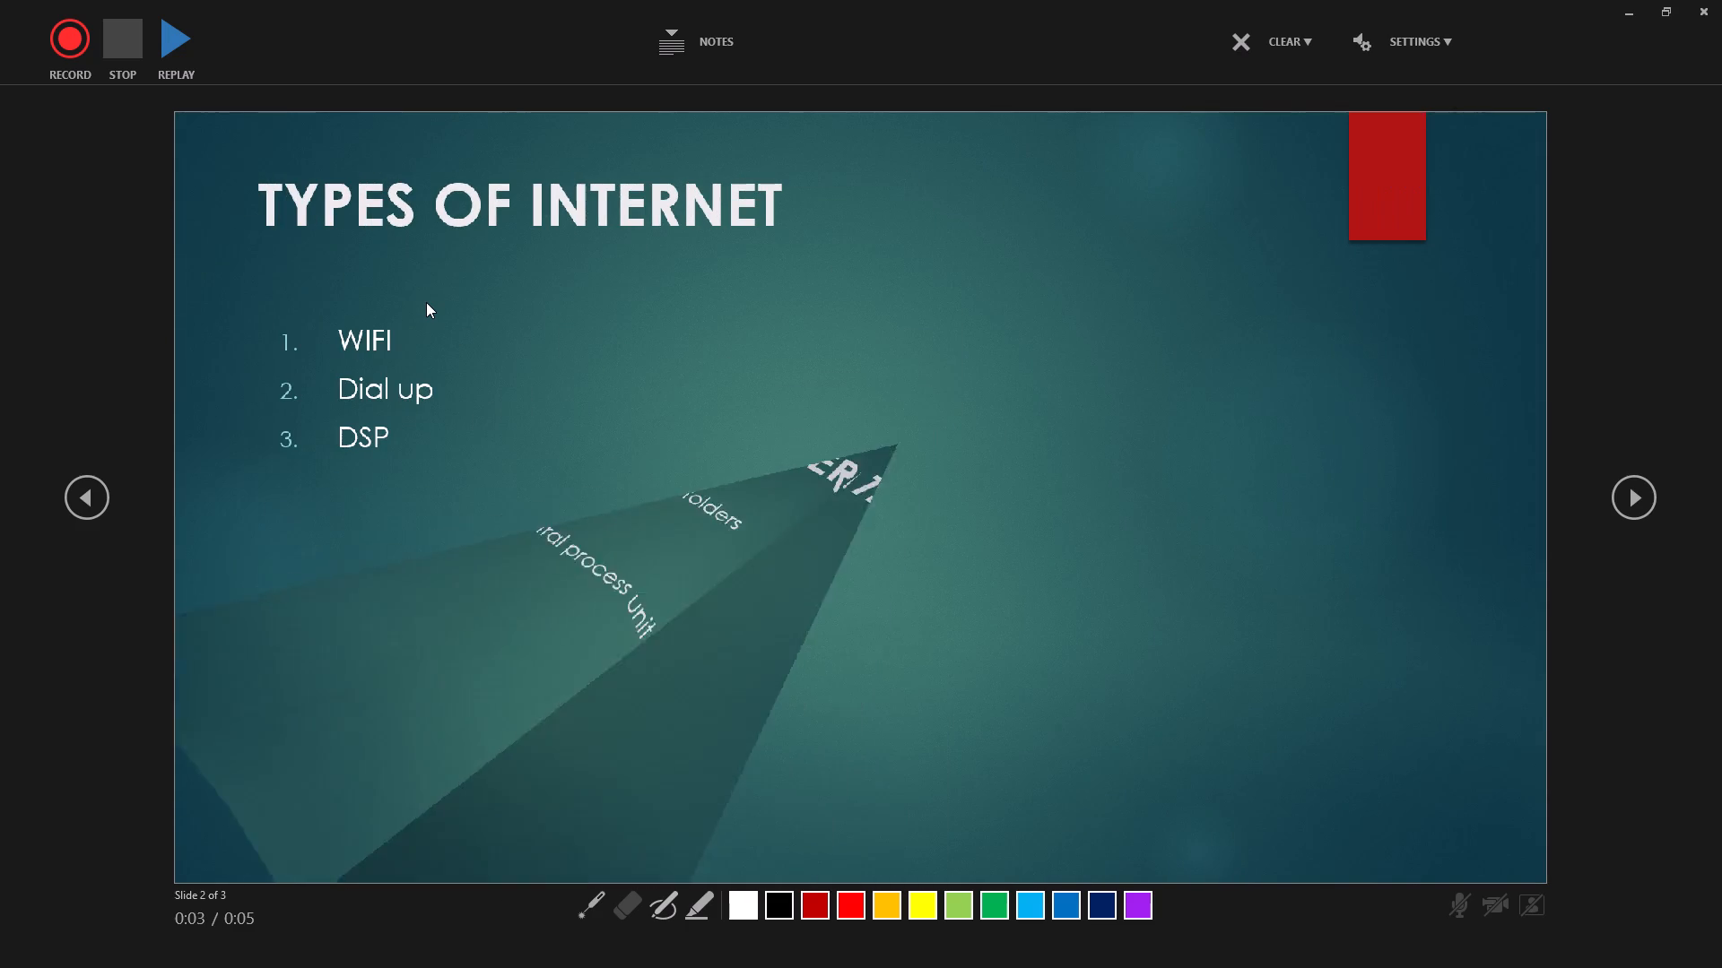
key(Return)
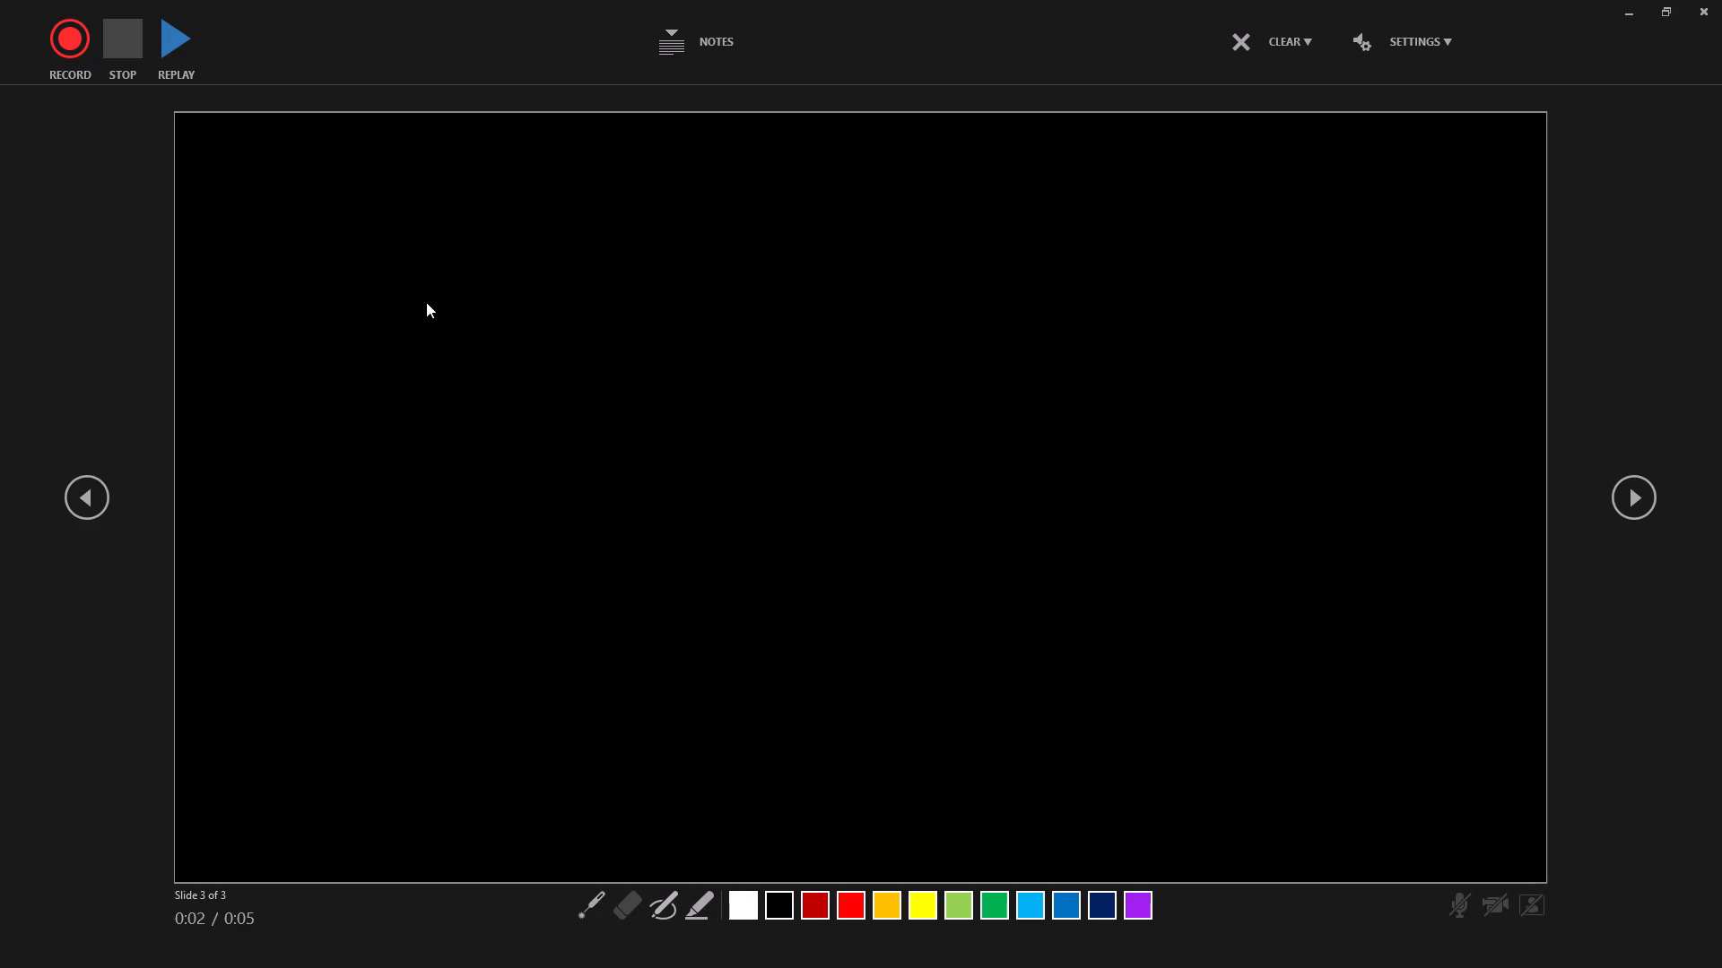
click(185, 48)
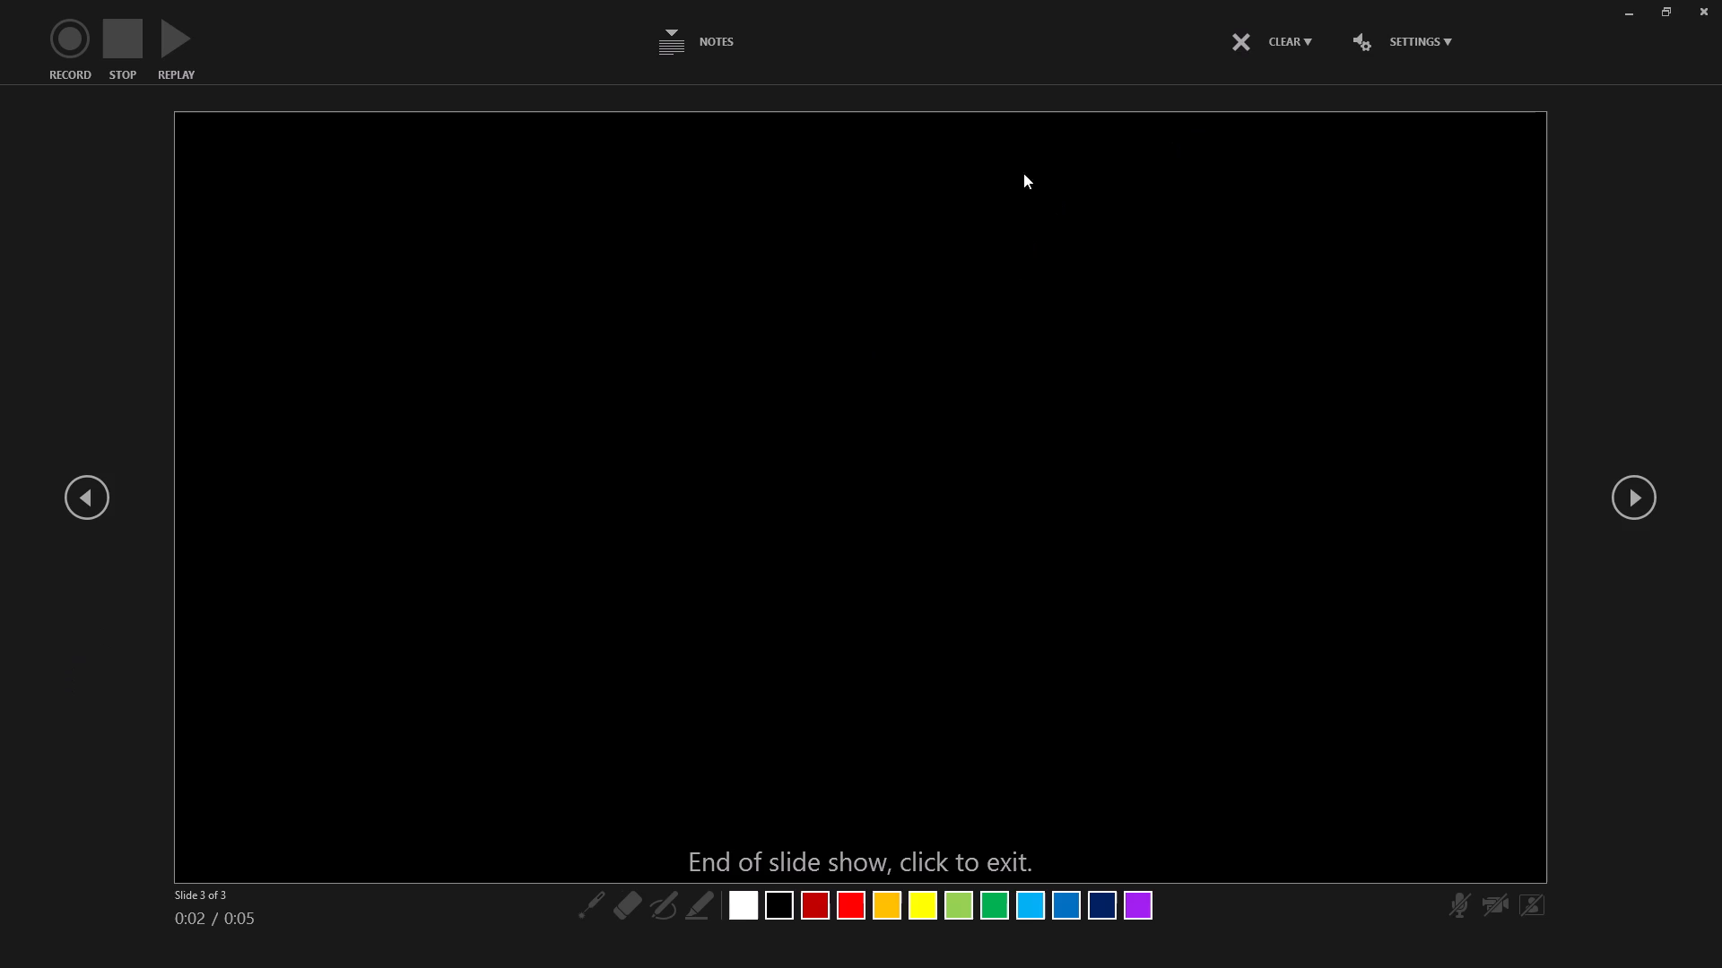
Clear the recordings on all slides and exit to the editing view.
click(1264, 46)
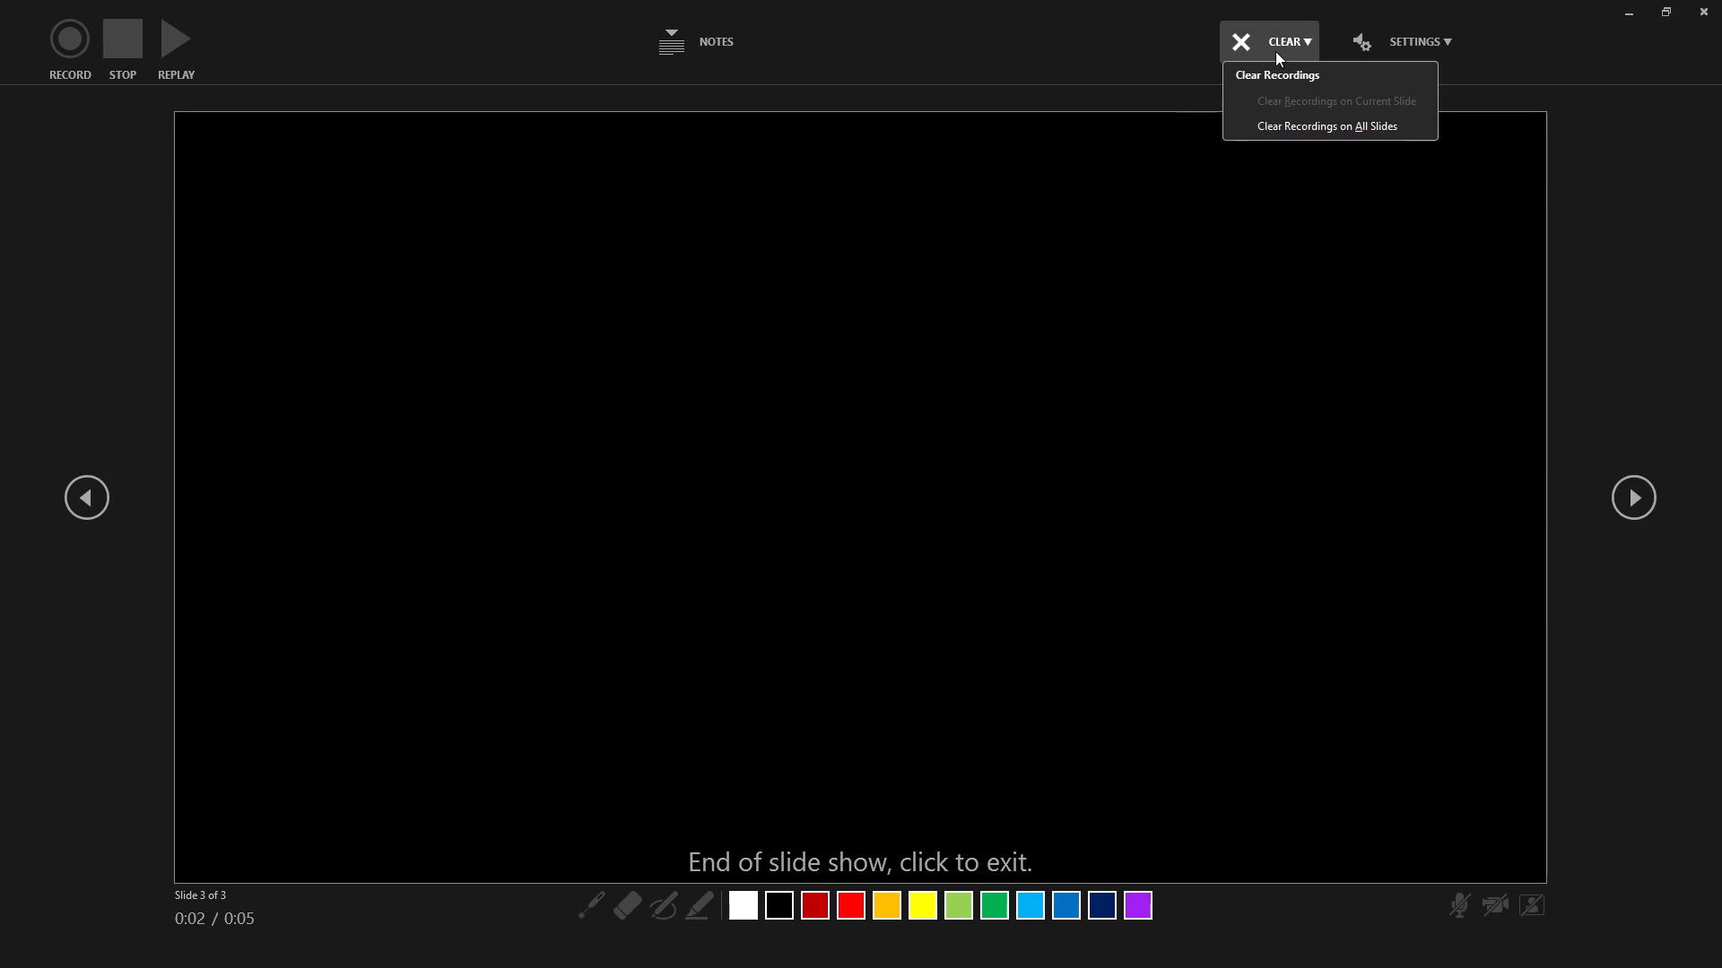
click(1281, 73)
double_click(1281, 74)
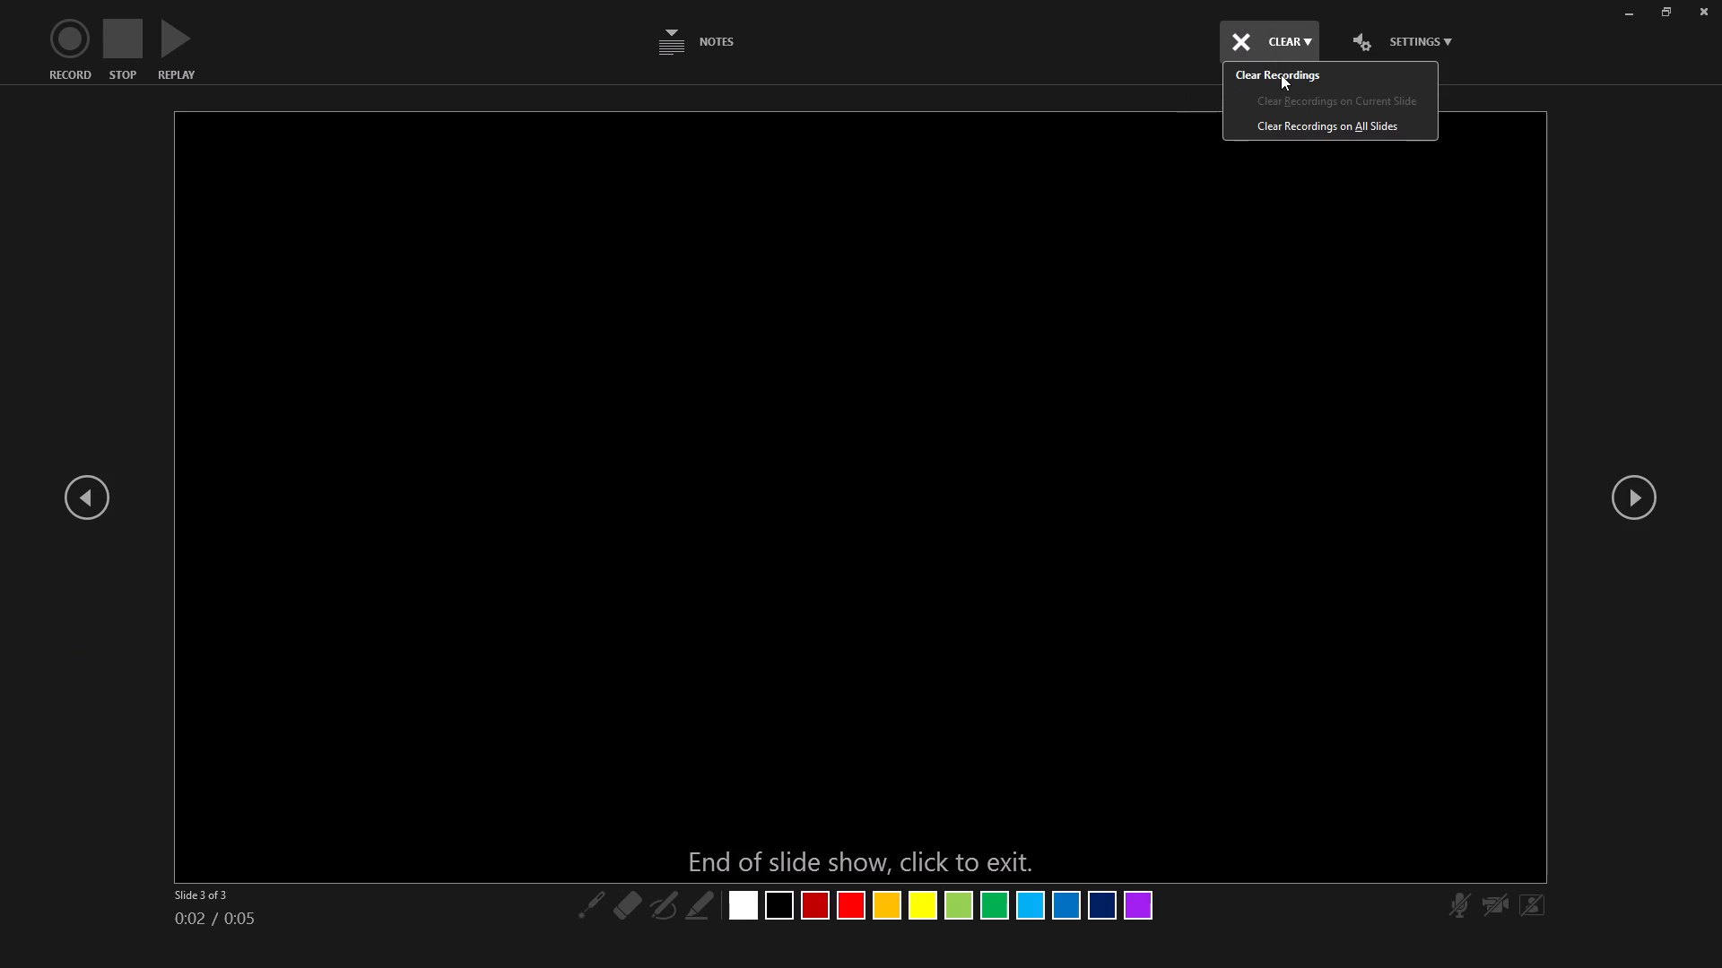
click(1281, 76)
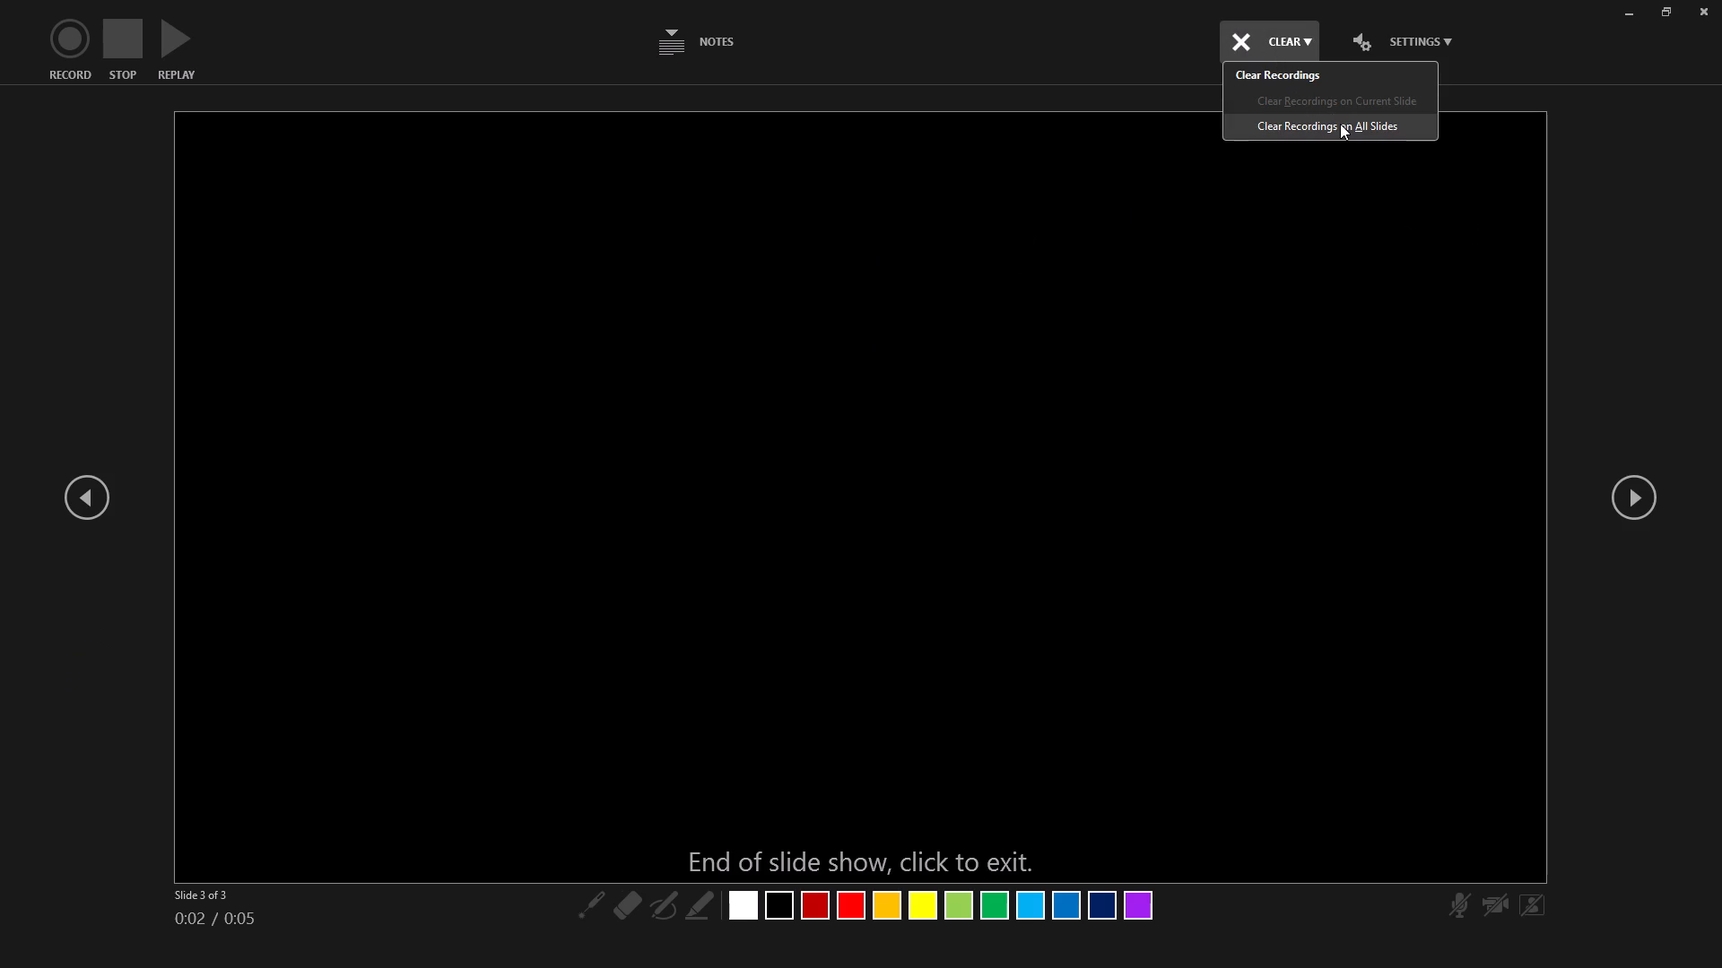
click(1340, 124)
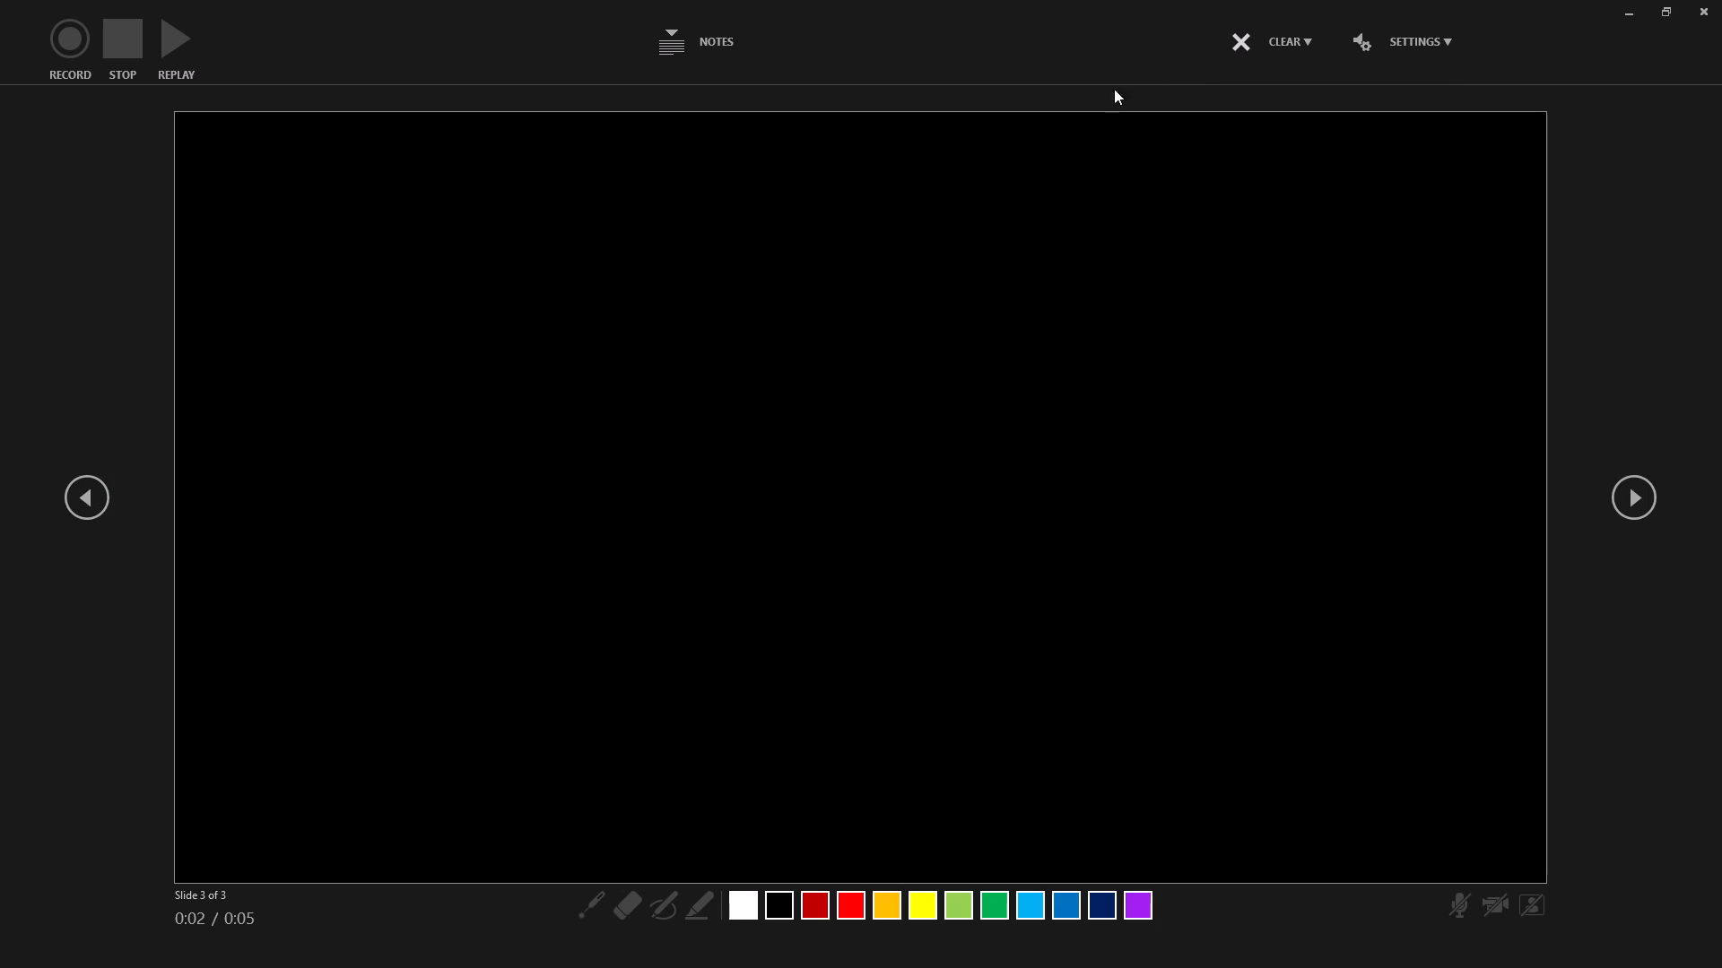
key(period)
key(Return)
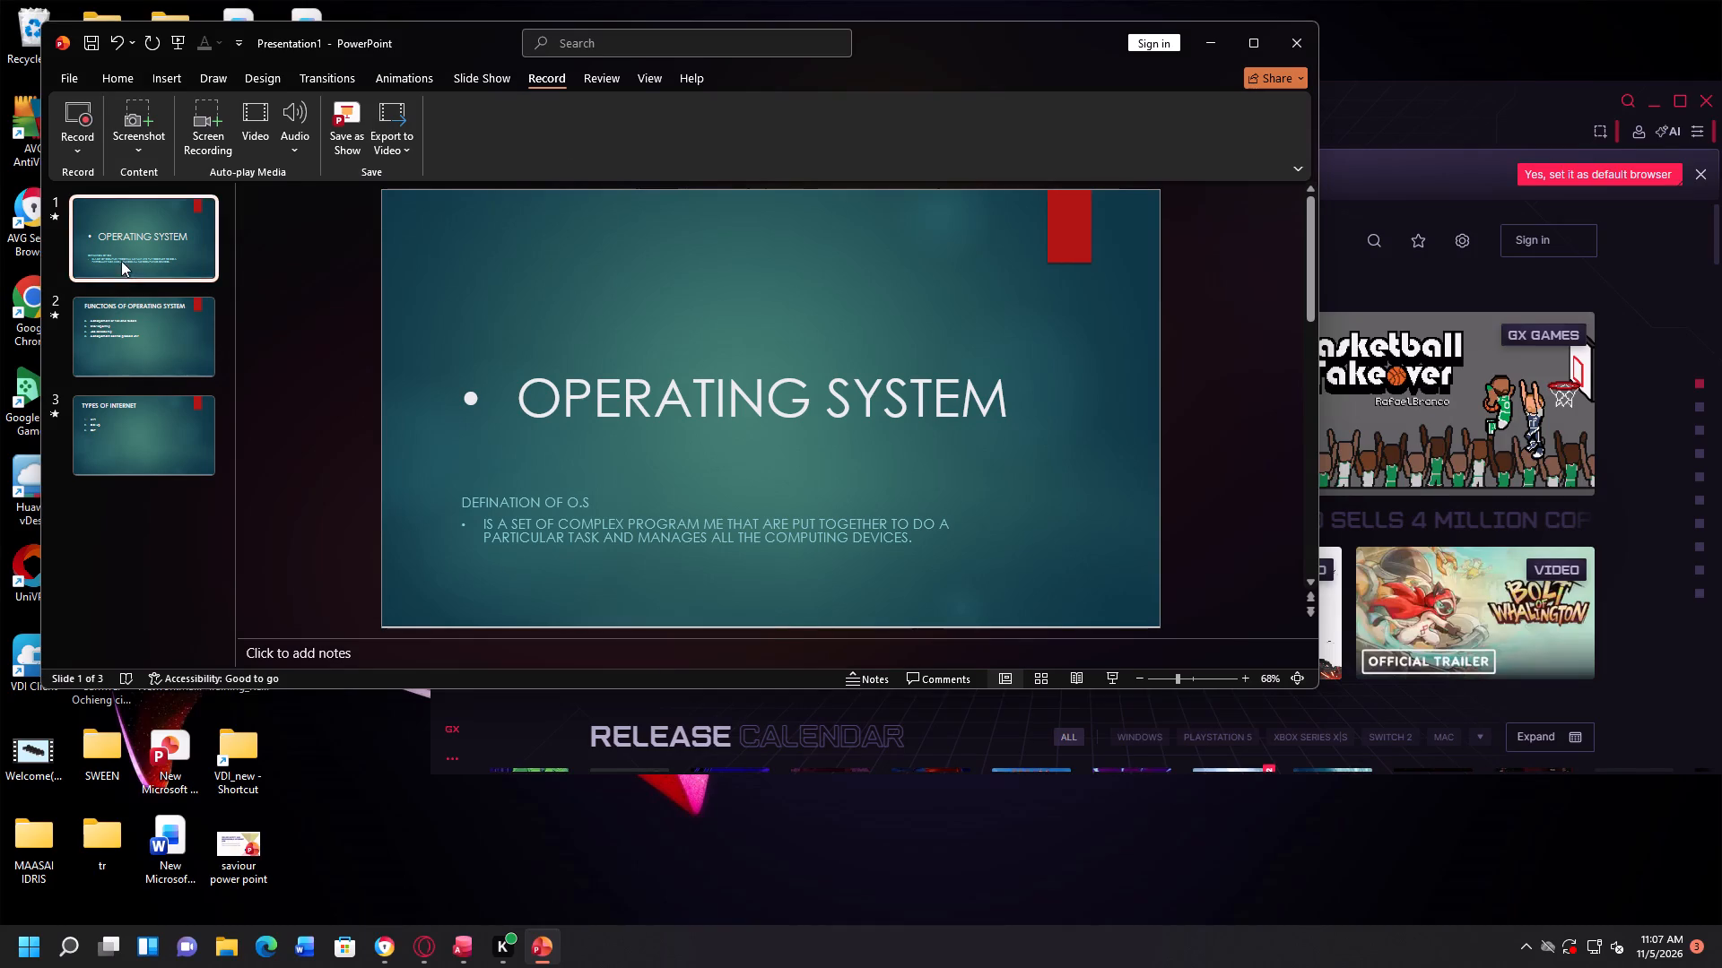
Reopen the recording view and start a new recording from the Operating System title slide.
click(79, 100)
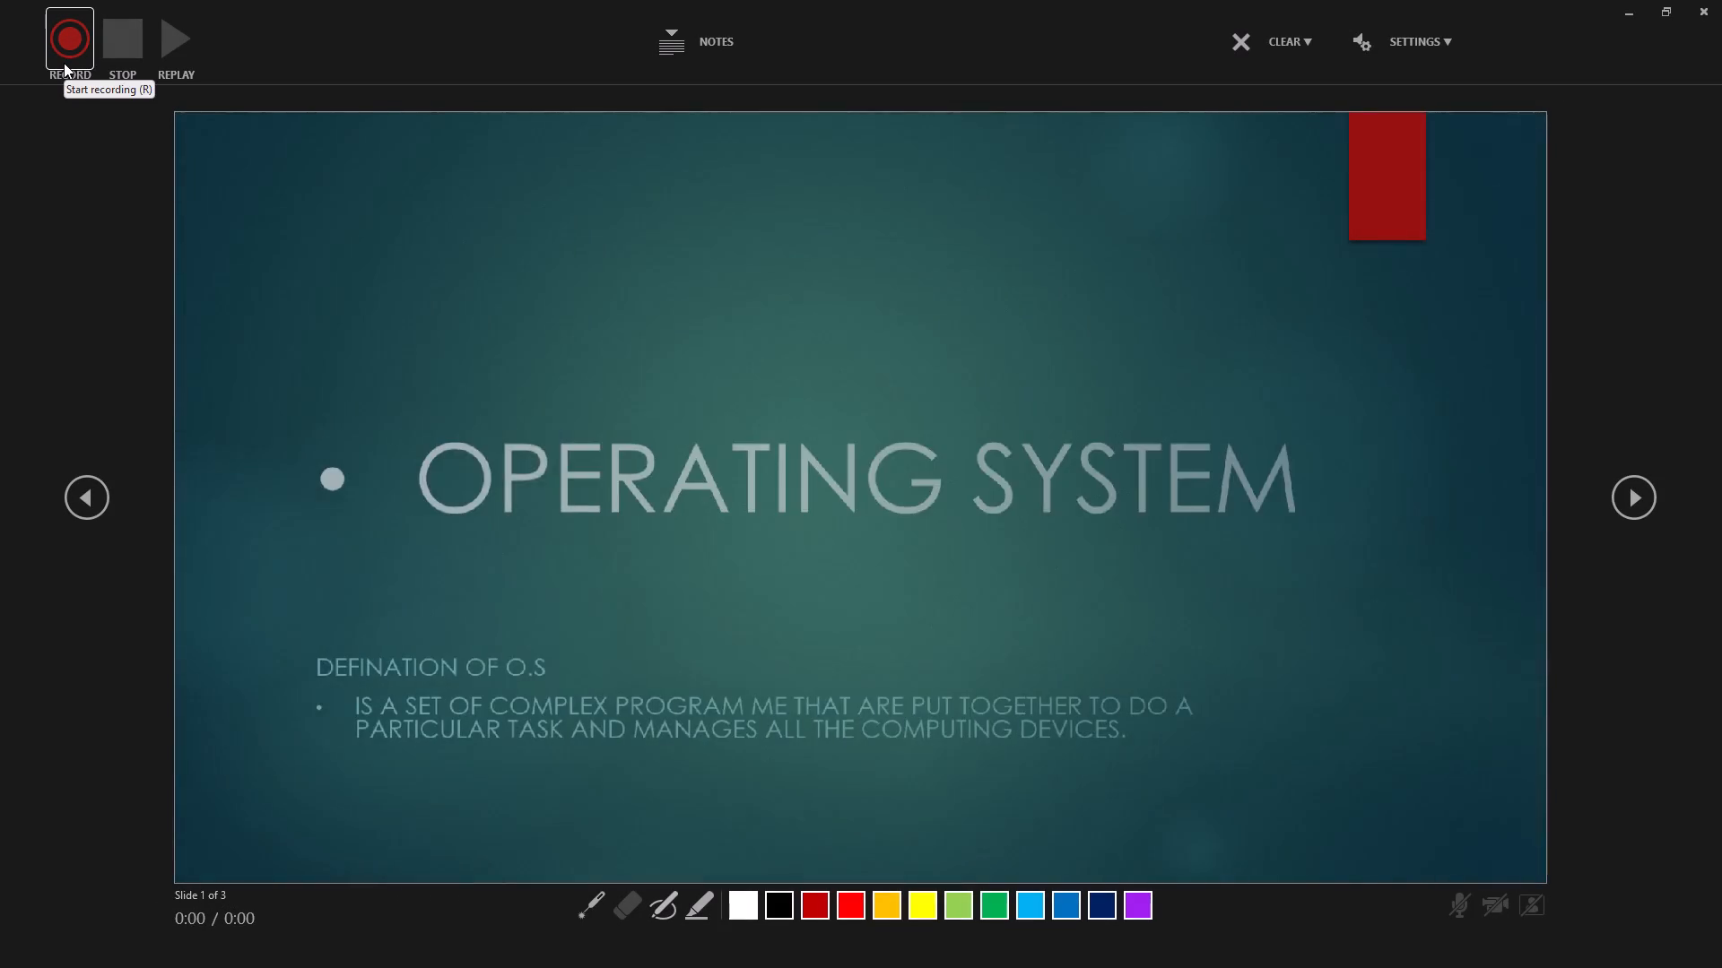
click(64, 63)
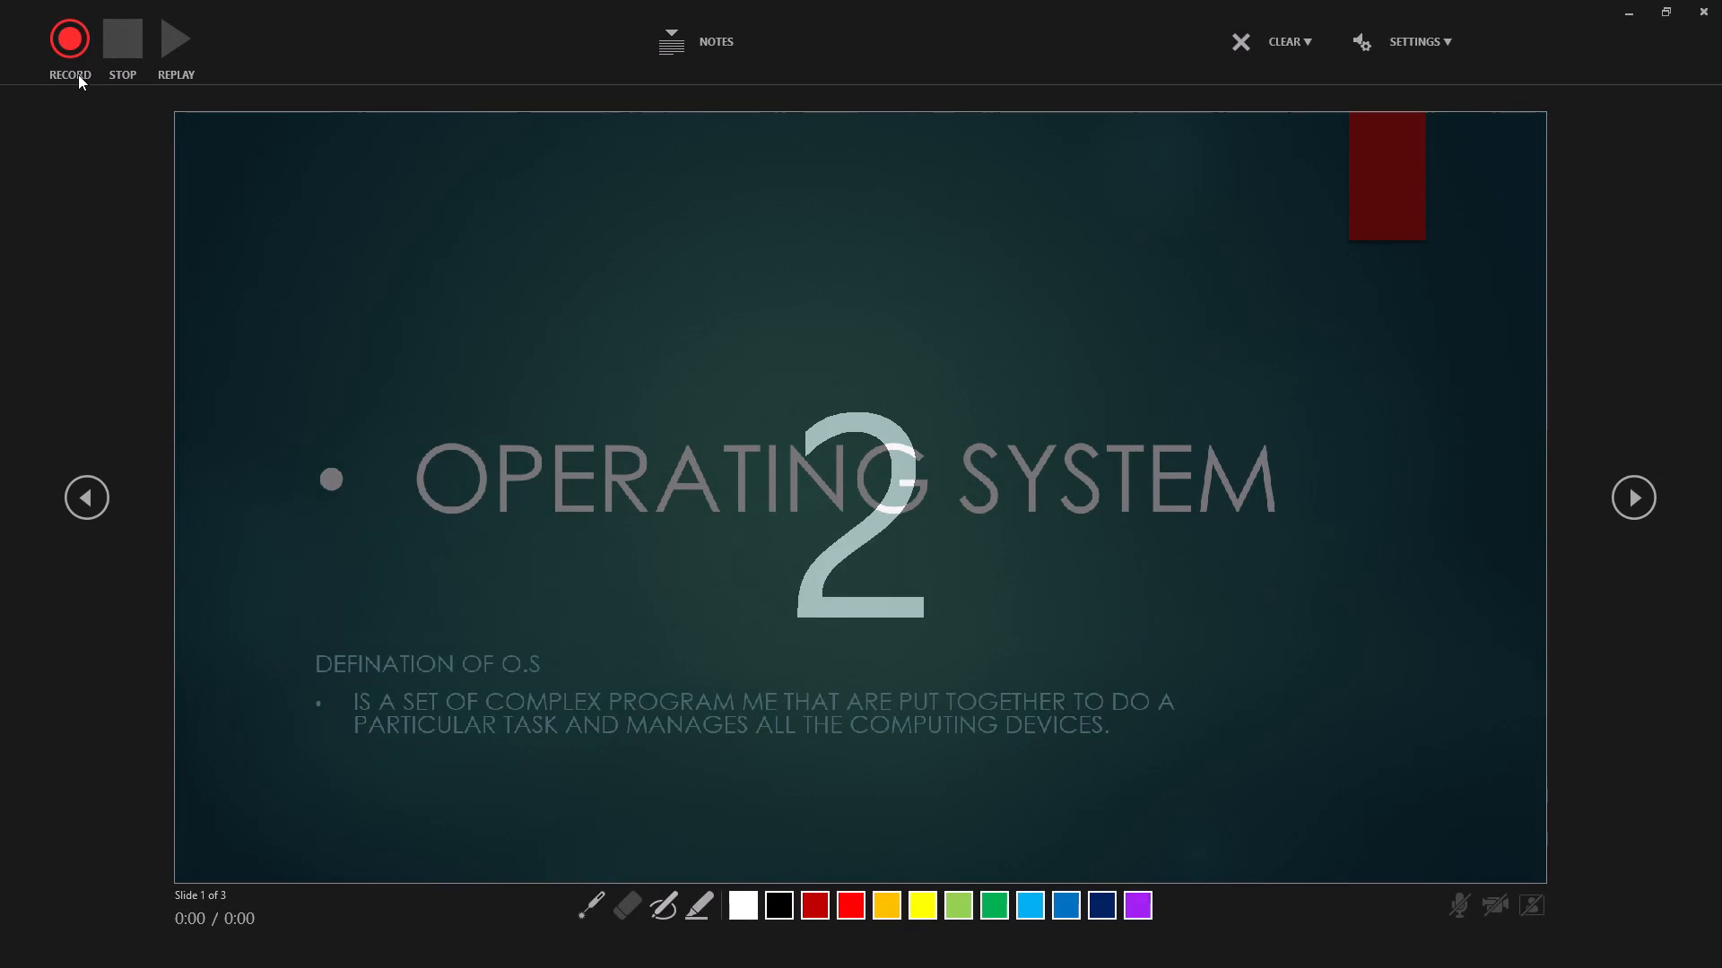
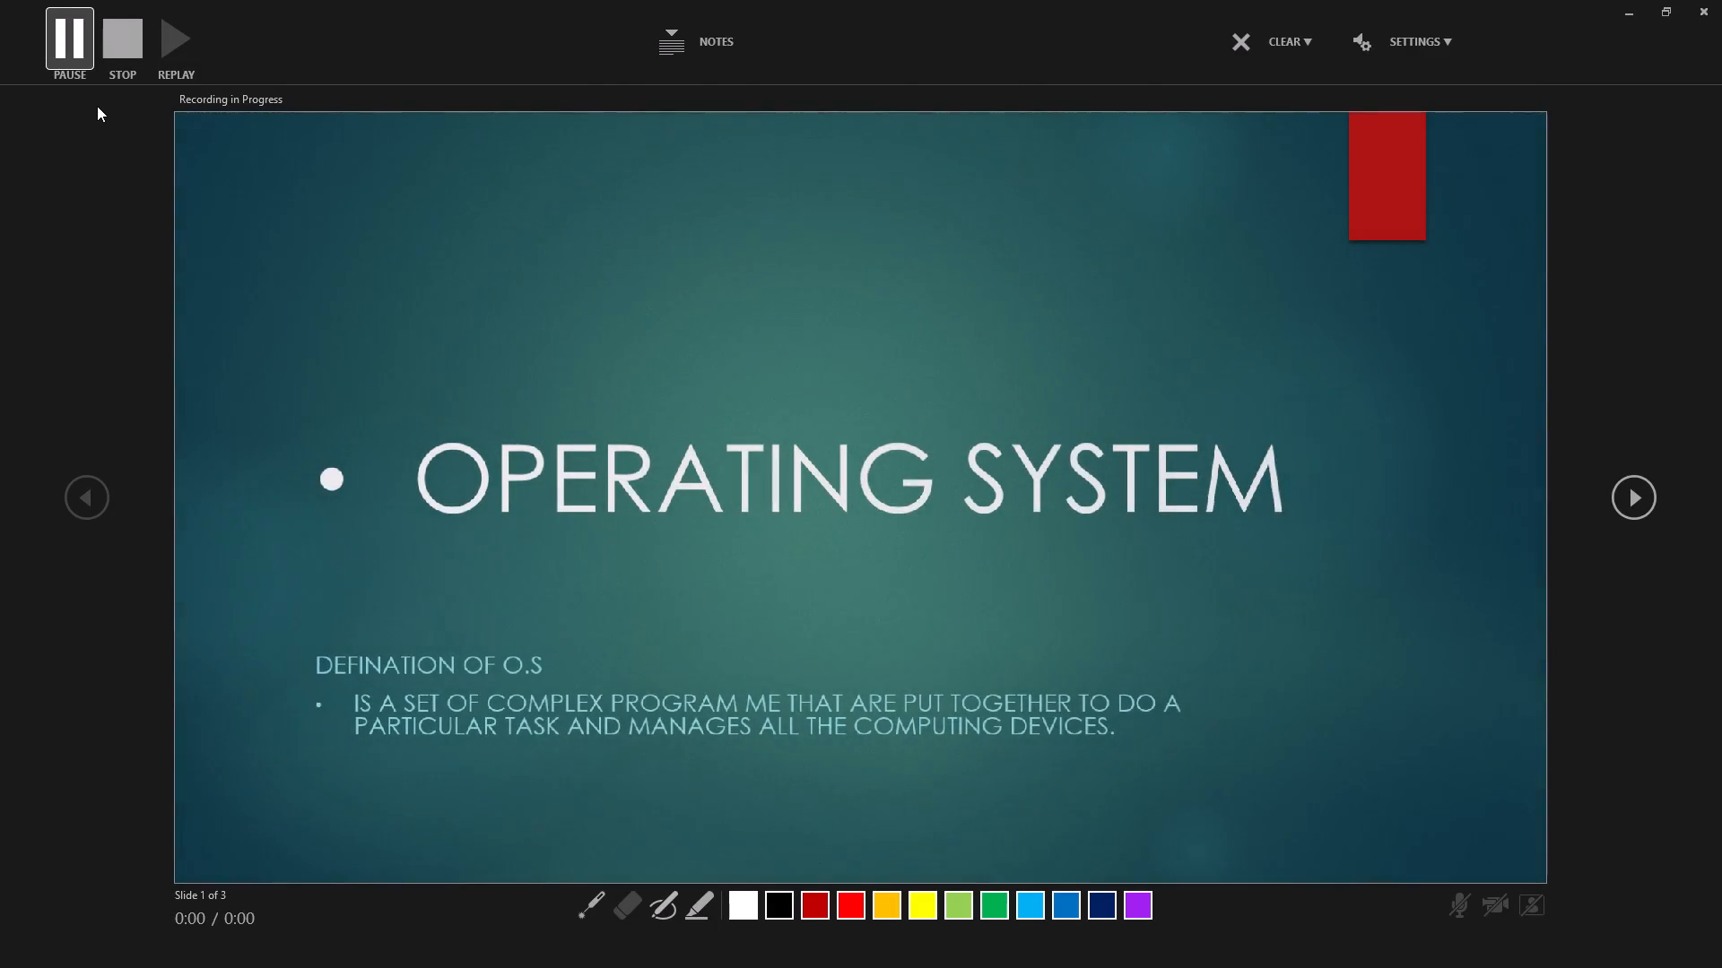
Record the slide show by advancing from the Operating System title slide through all three slides to the end.
key(Return)
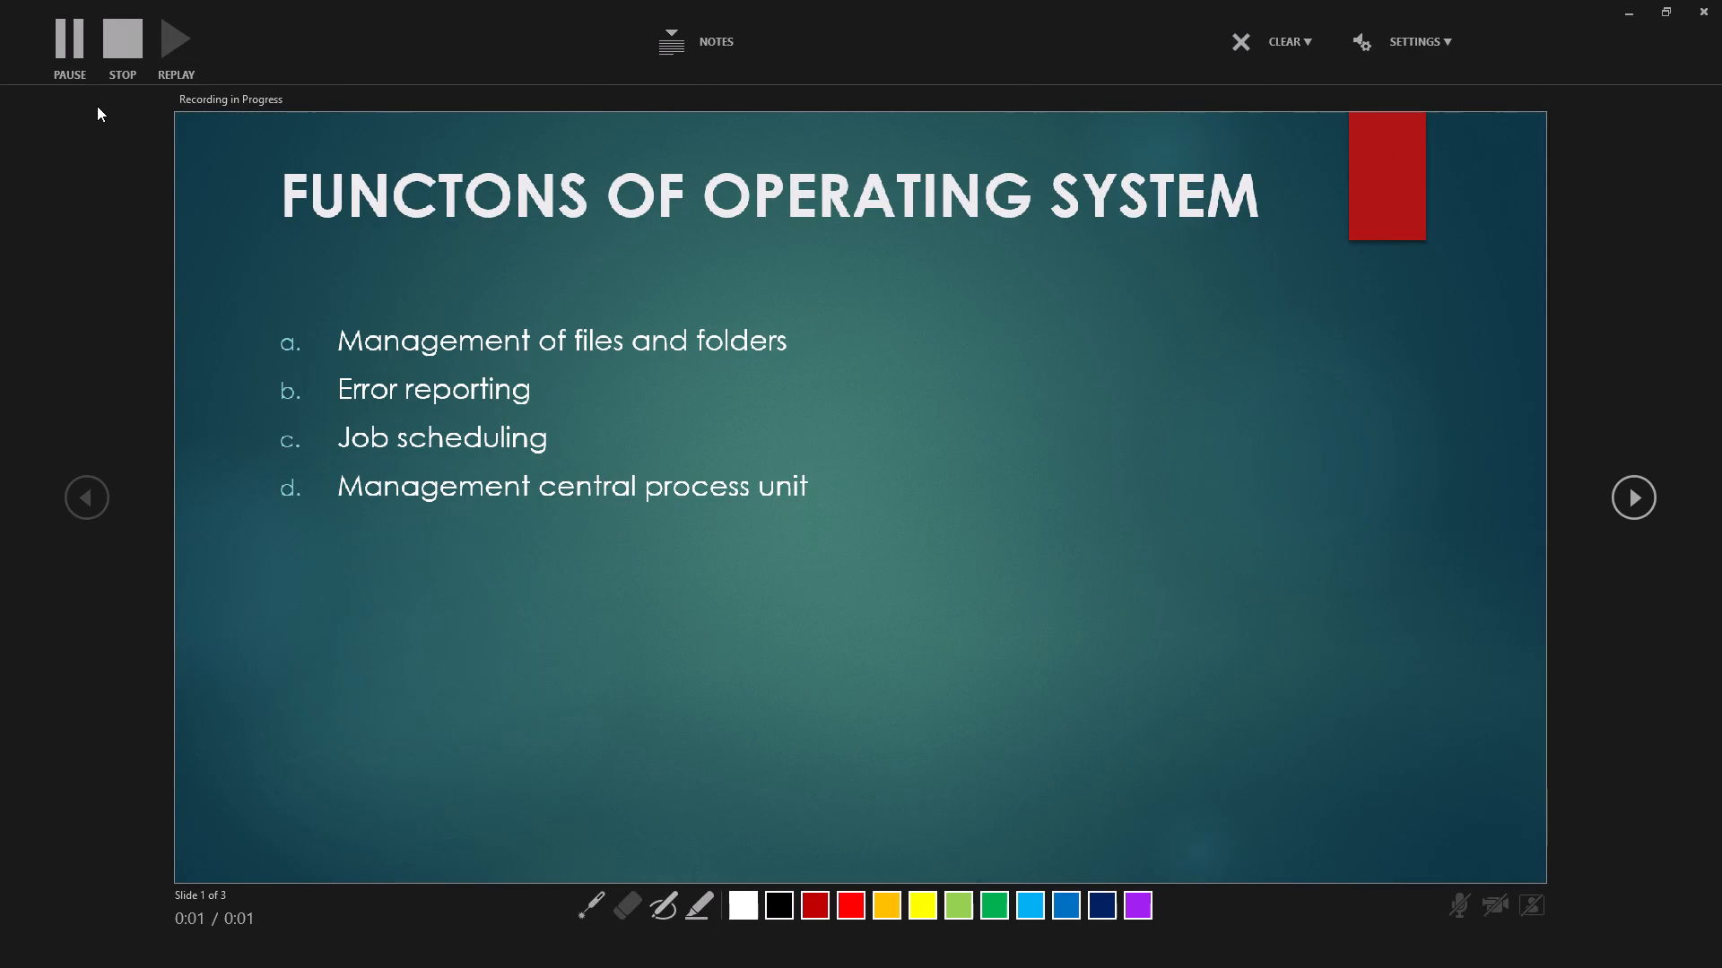
key(Return)
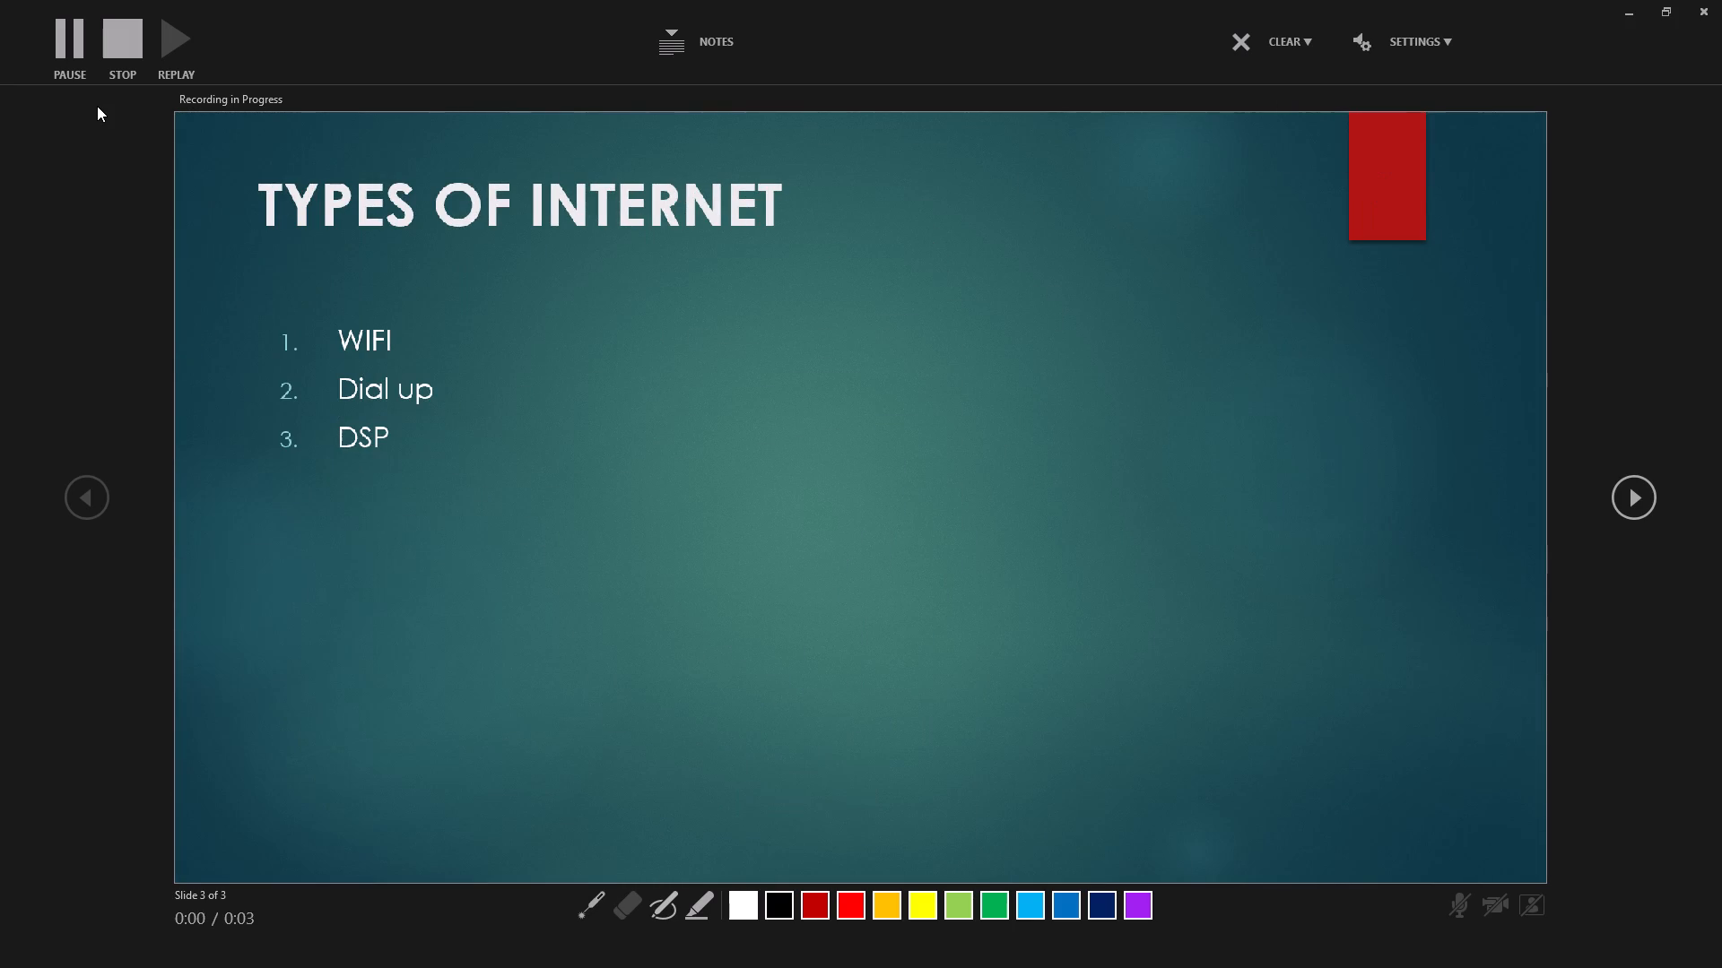
key(Return)
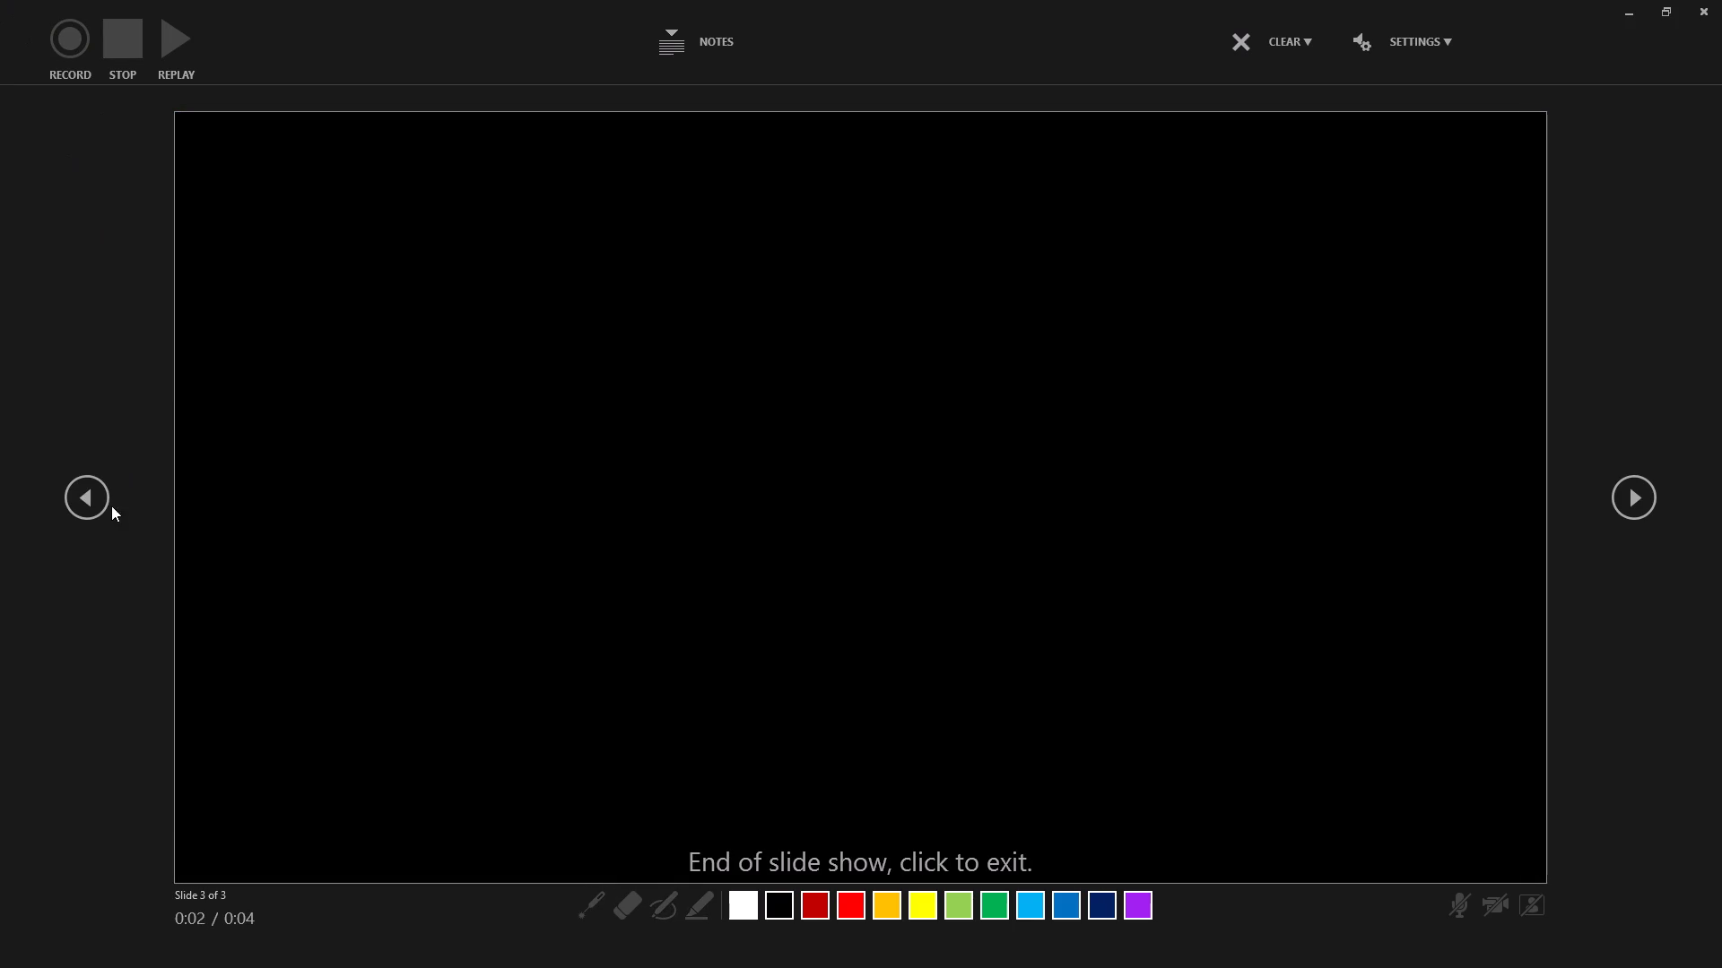
Return to the first slide, replay the recording through to the end, and exit to the editing view.
click(86, 505)
click(93, 504)
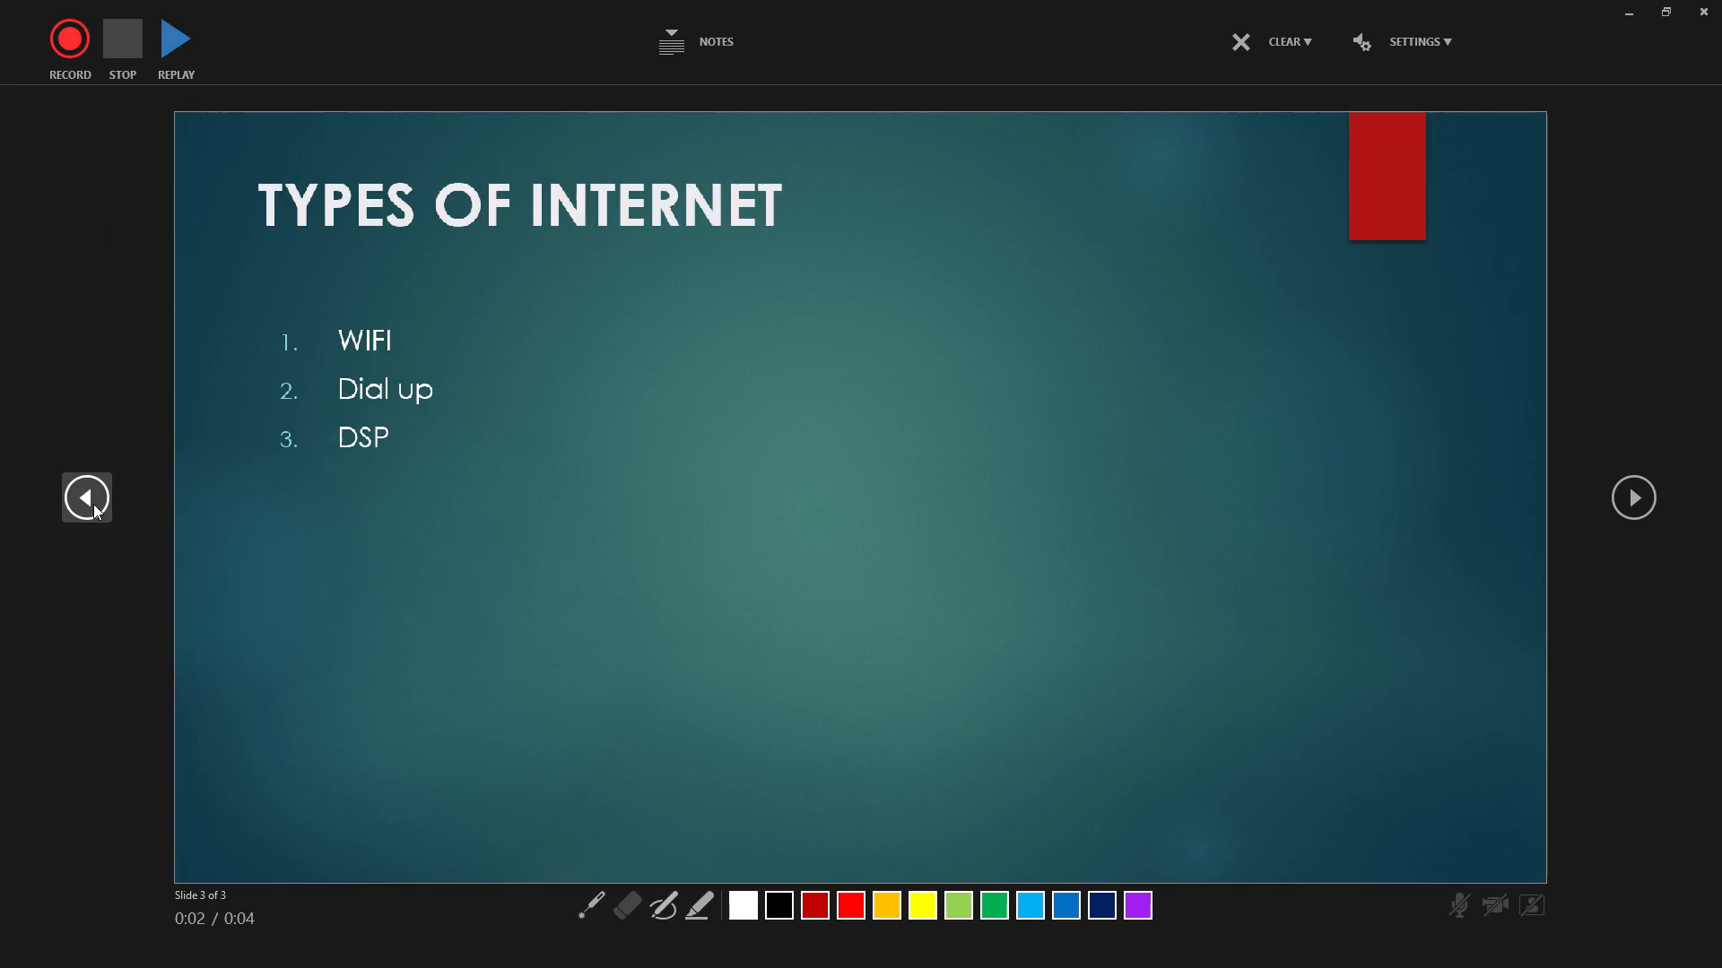
click(87, 504)
click(87, 504)
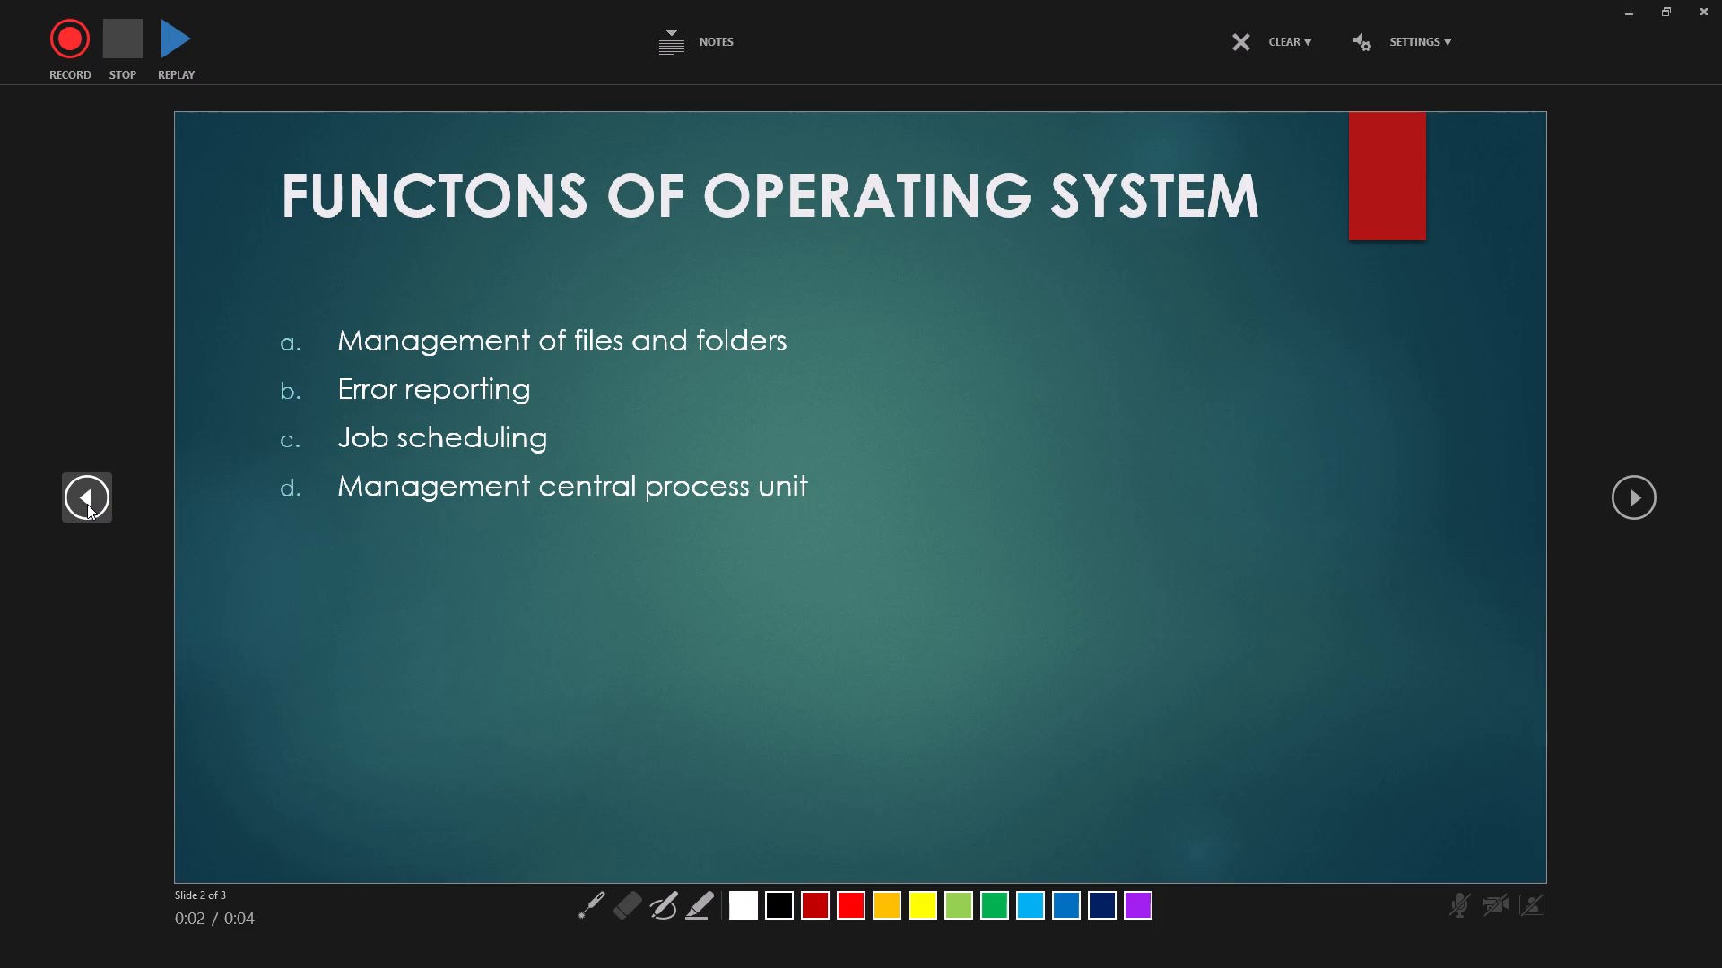
click(82, 507)
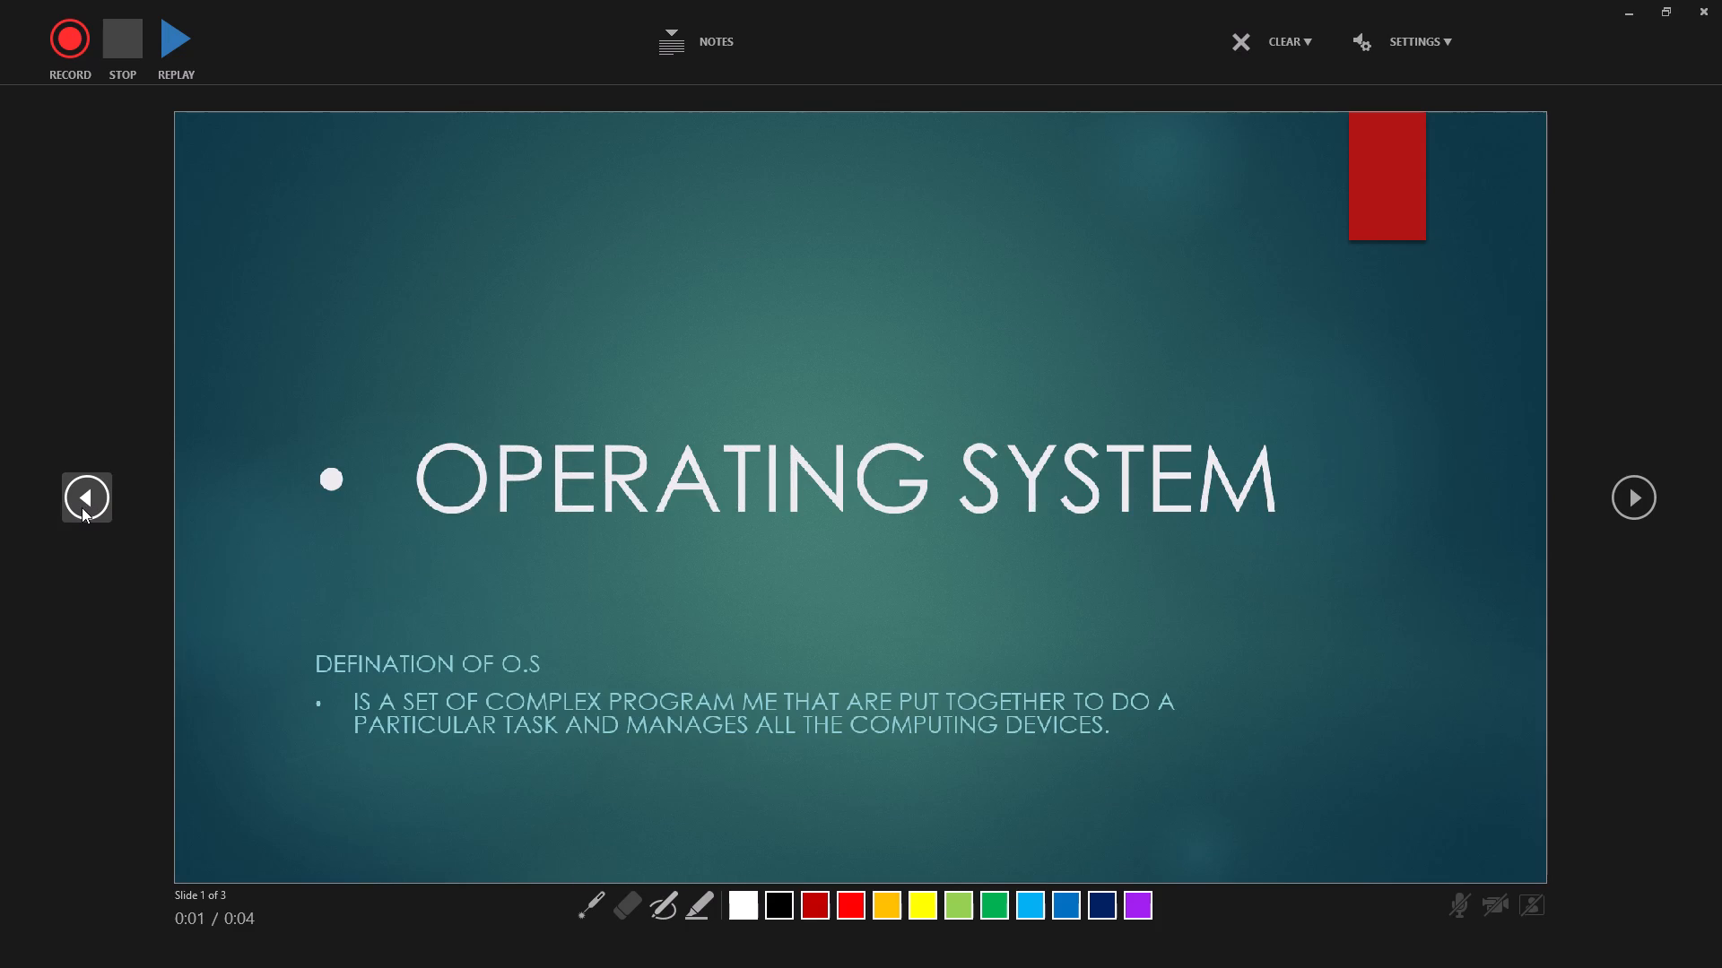
click(158, 50)
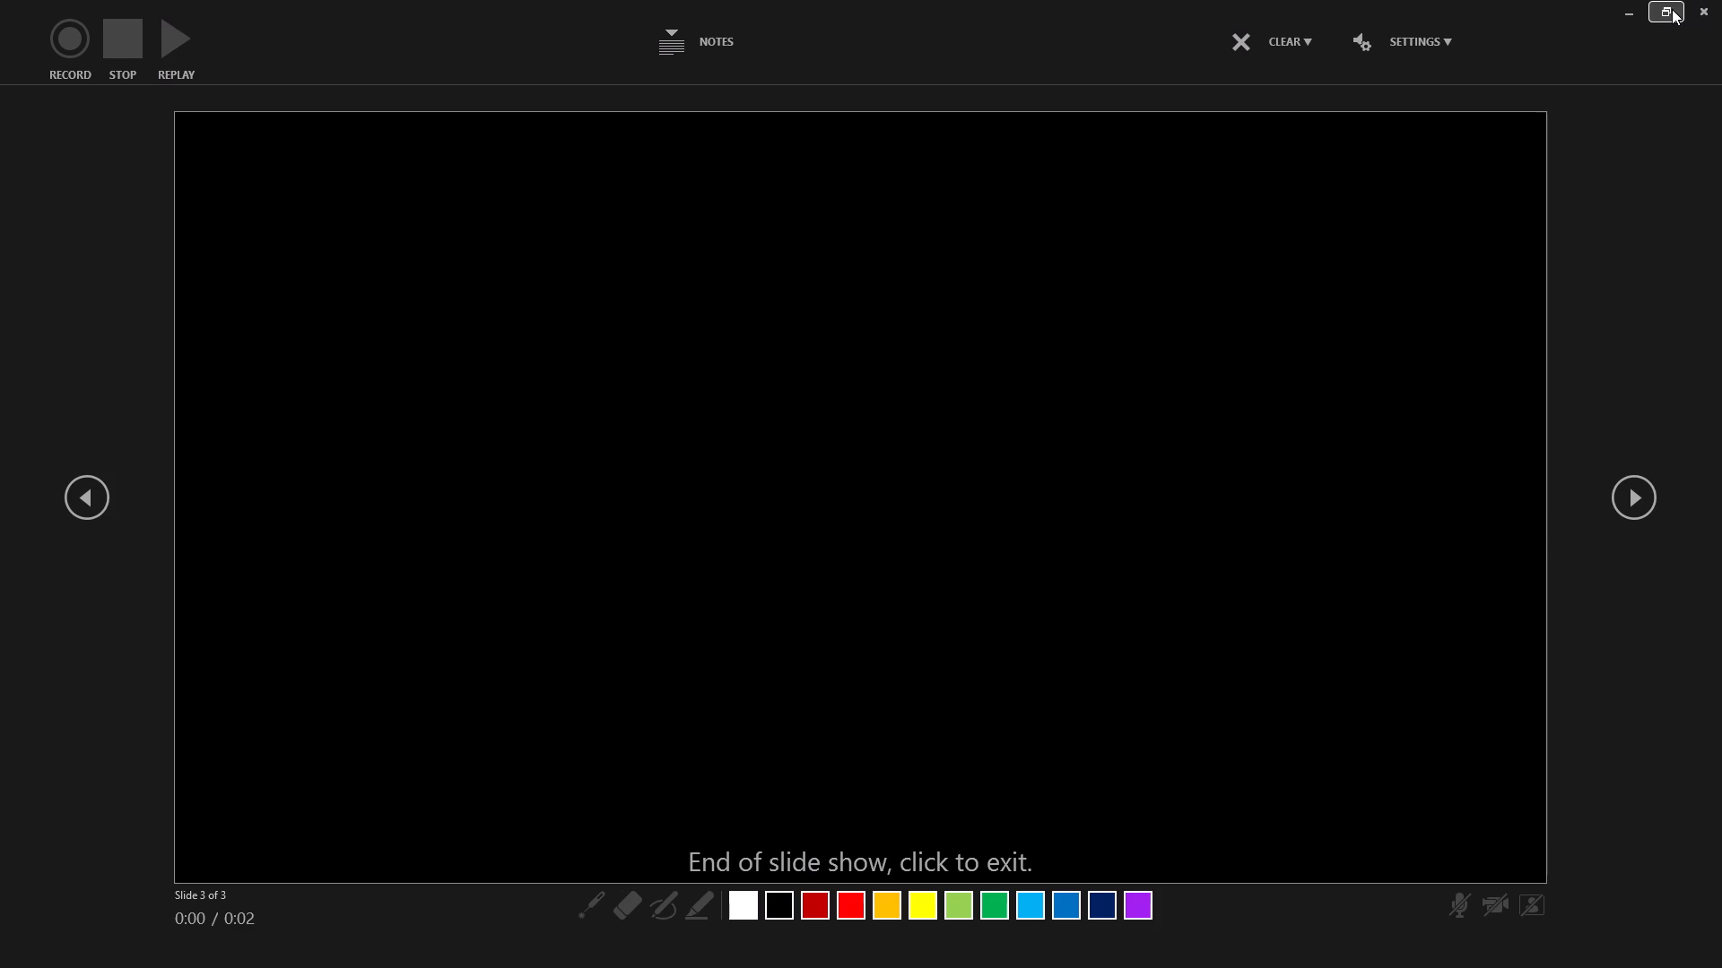
click(1657, 11)
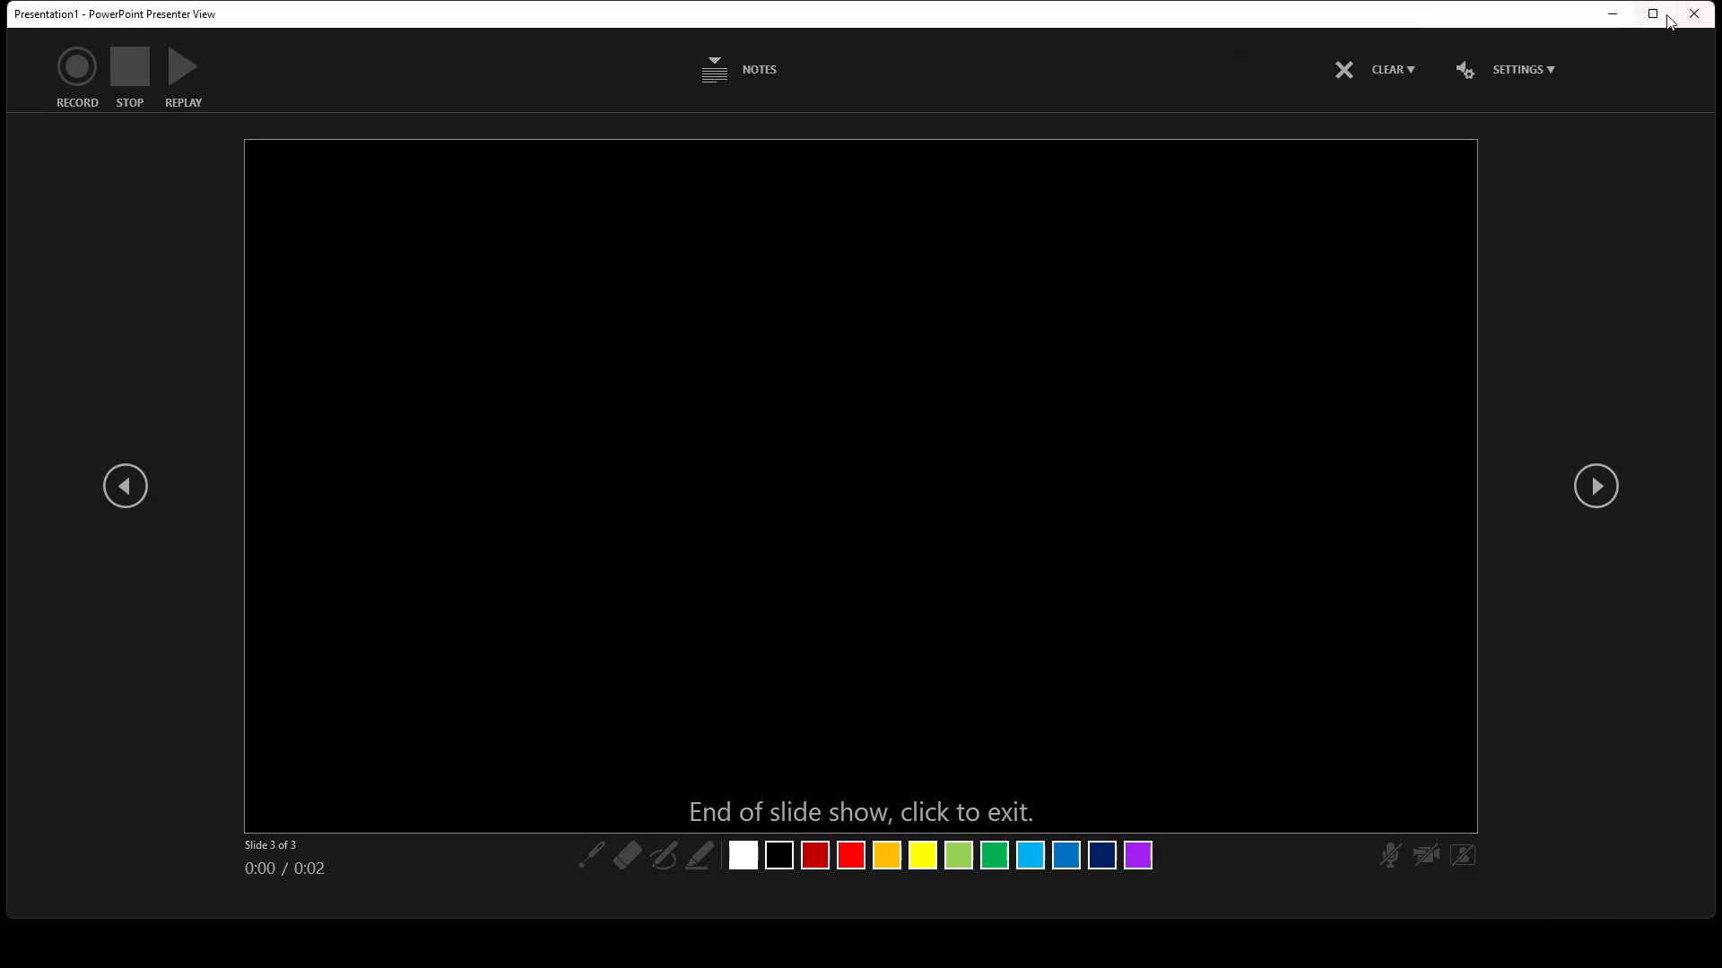
click(623, 514)
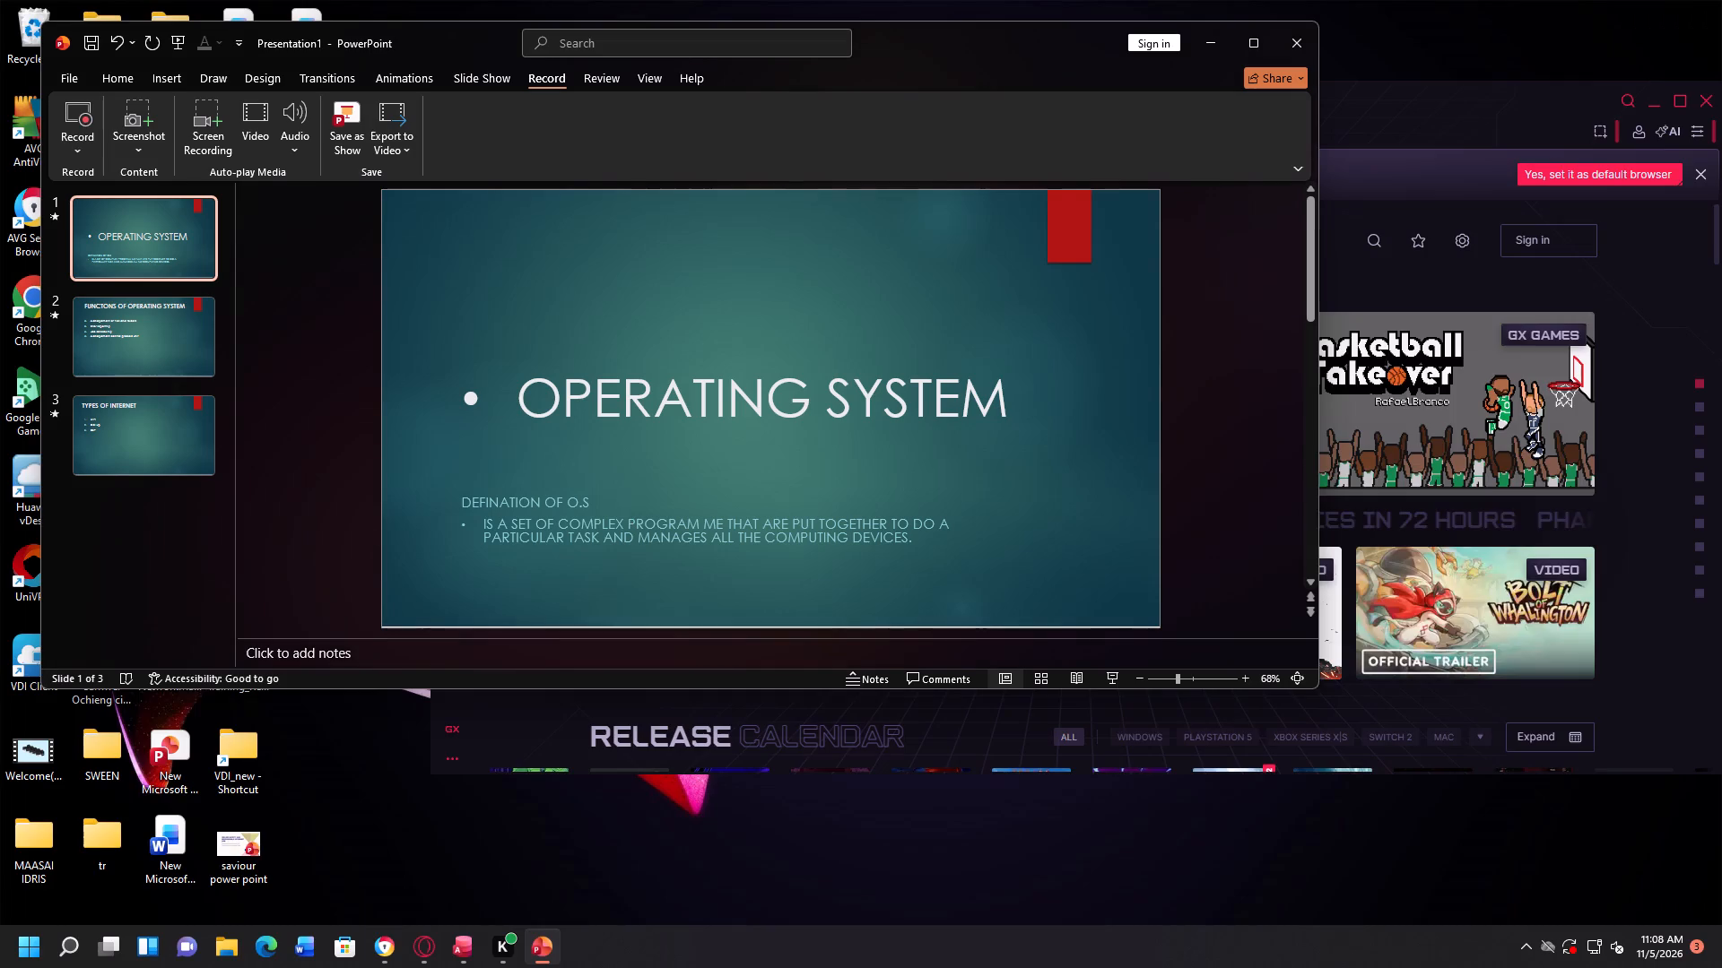
Reopen the recording view from slide 1, advance through all three slides without recording, and exit at the end.
double_click(158, 235)
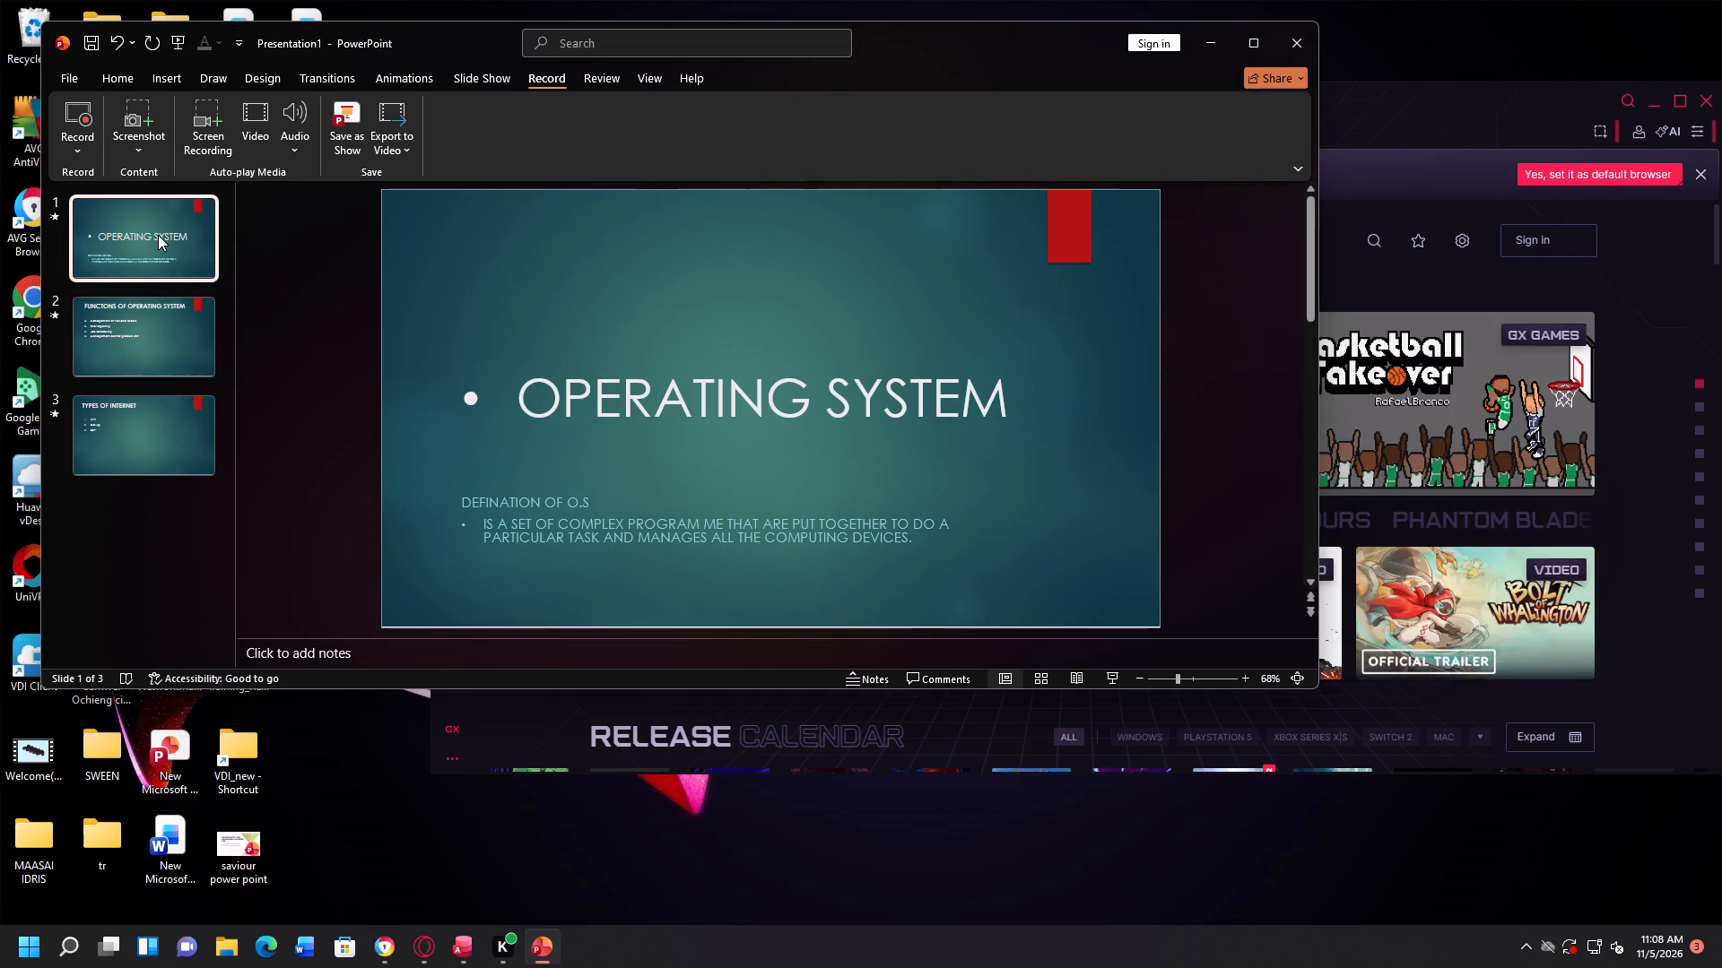
click(94, 235)
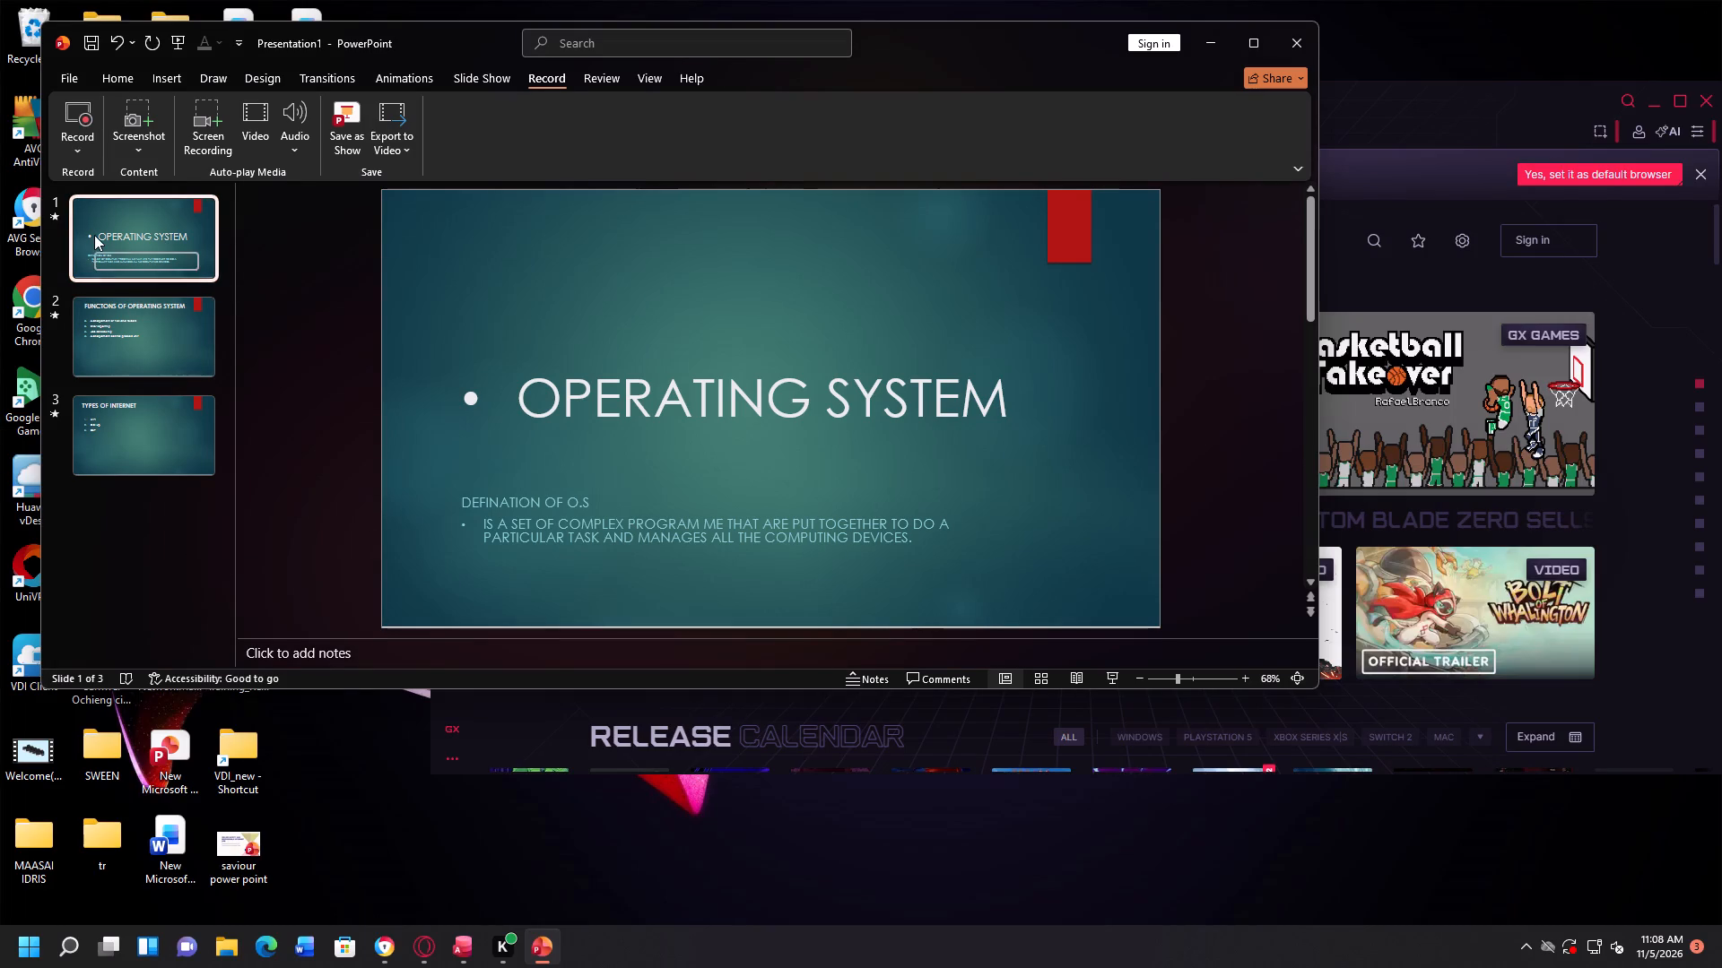
click(491, 77)
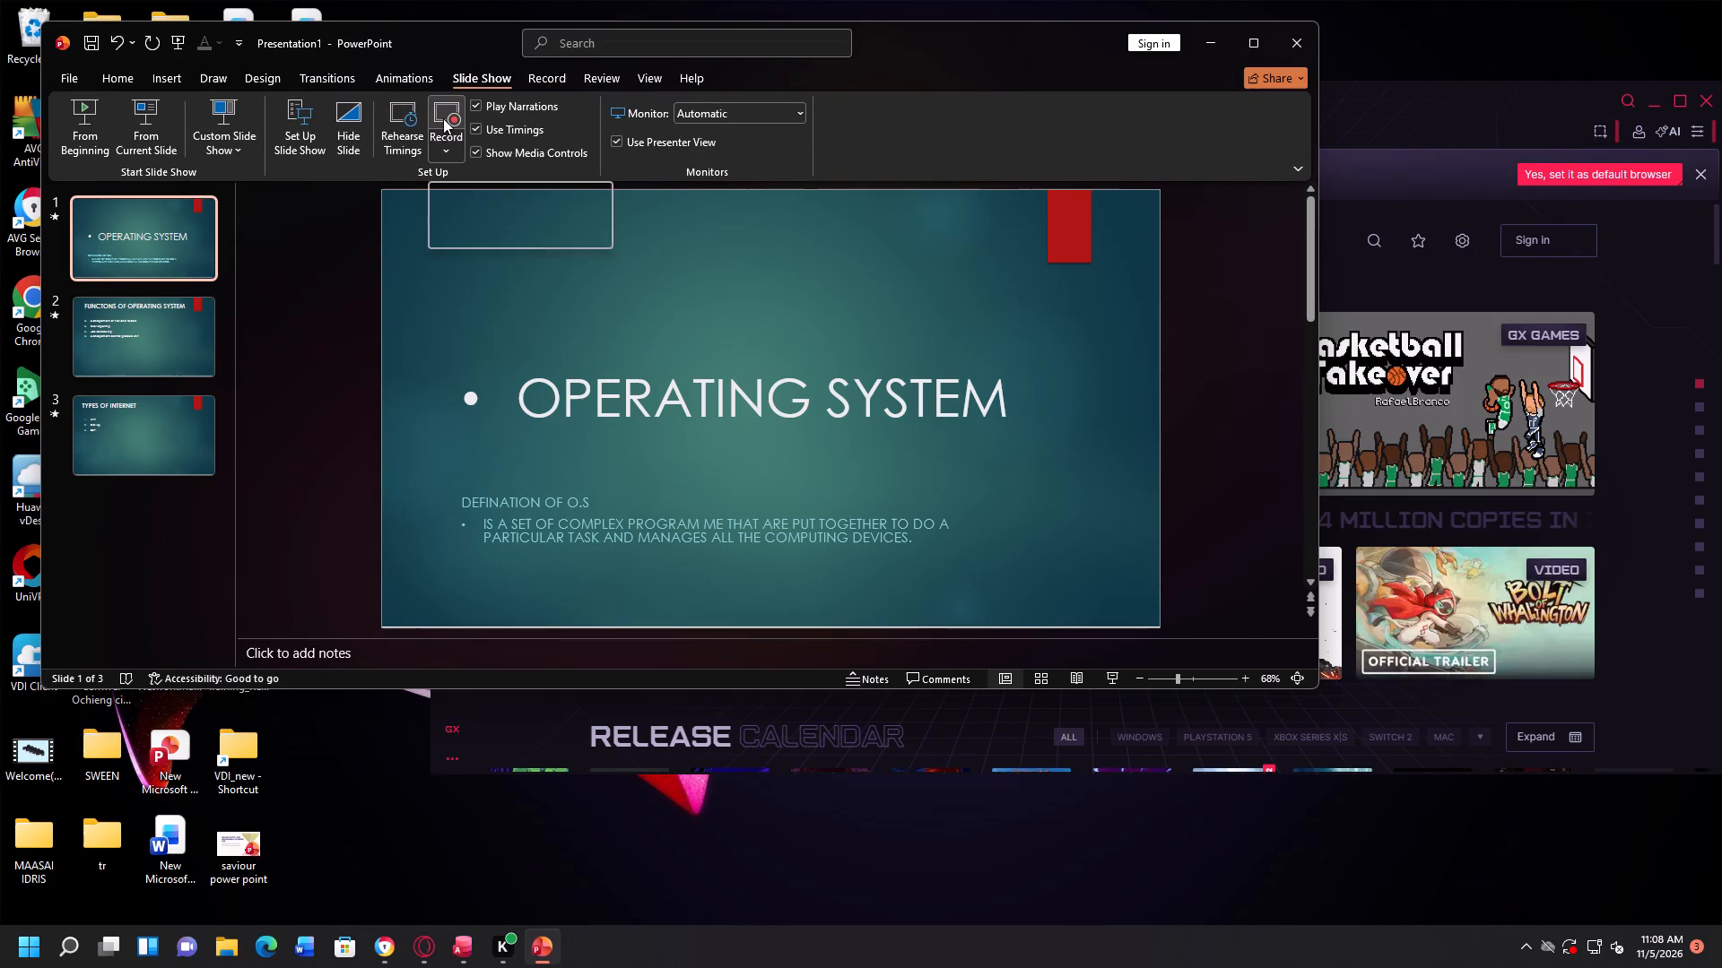
click(443, 118)
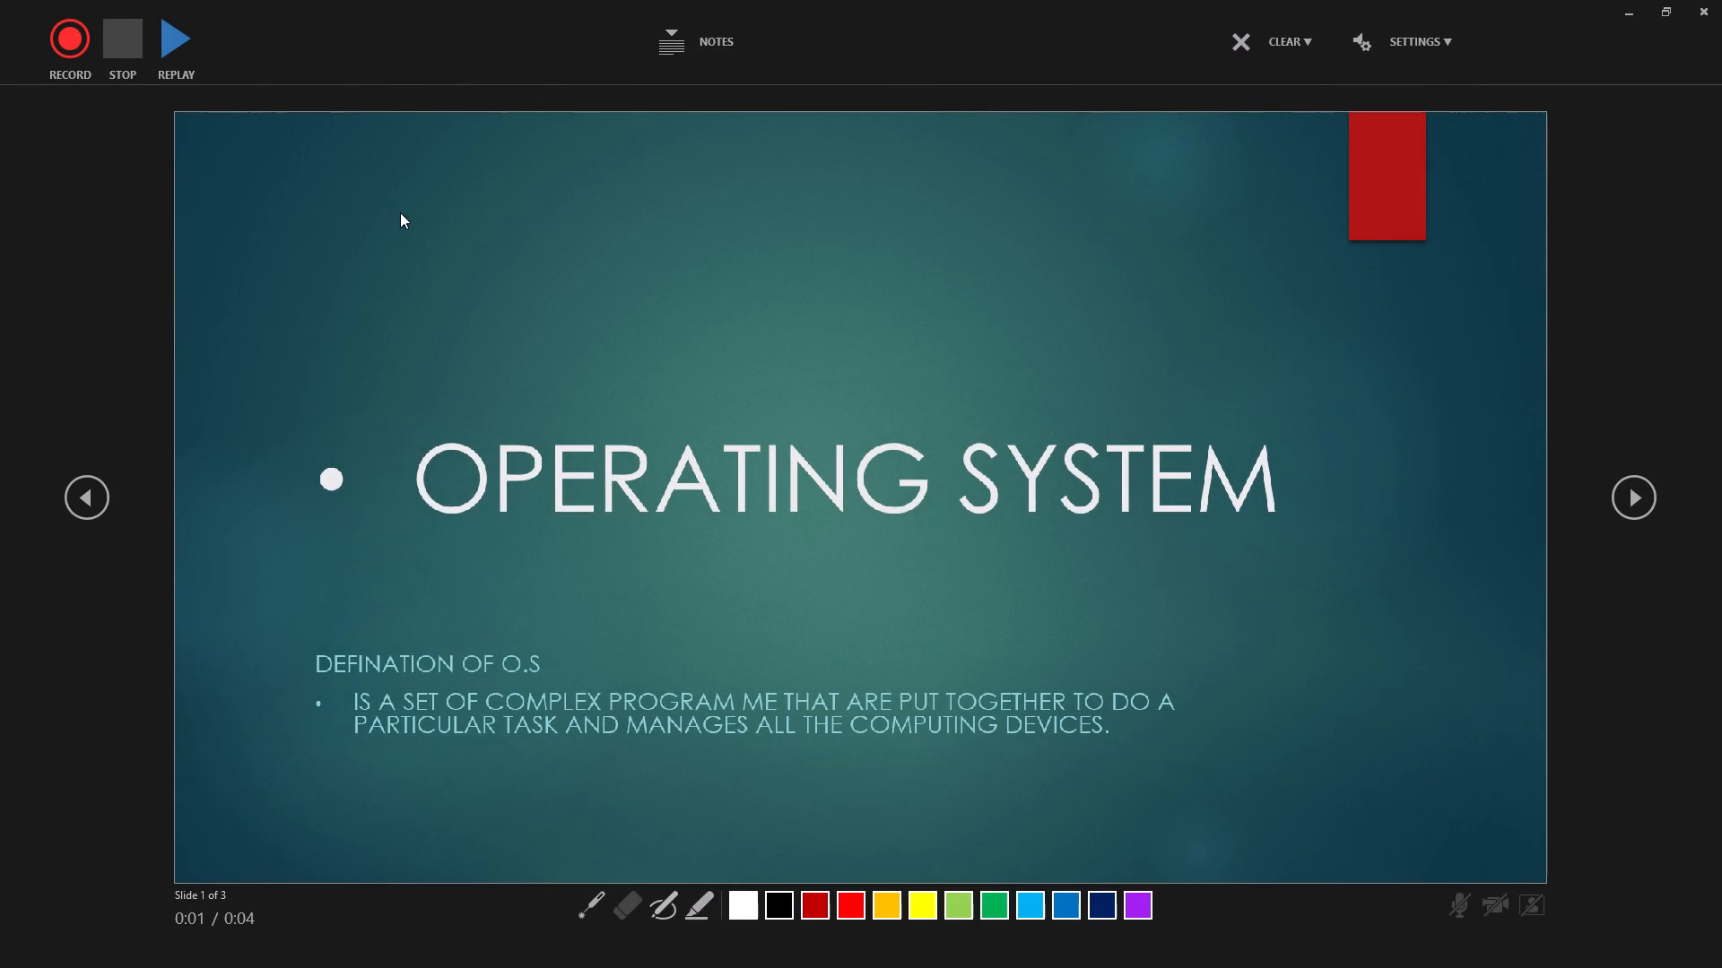
key(Return)
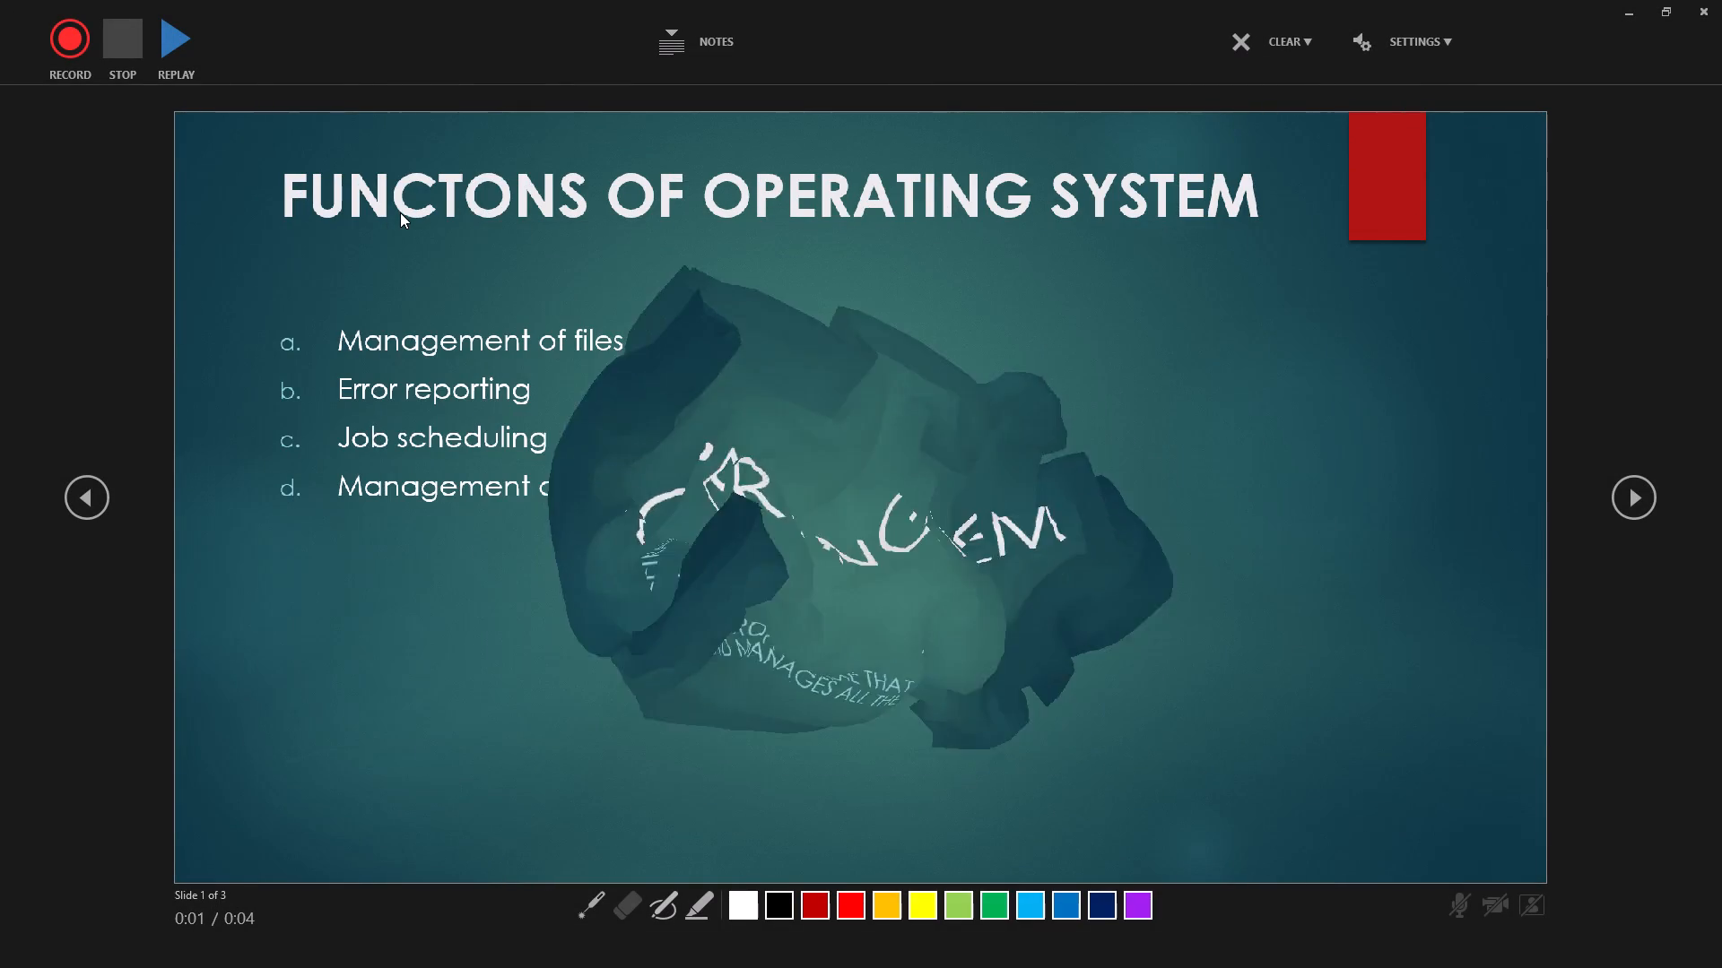
key(Return)
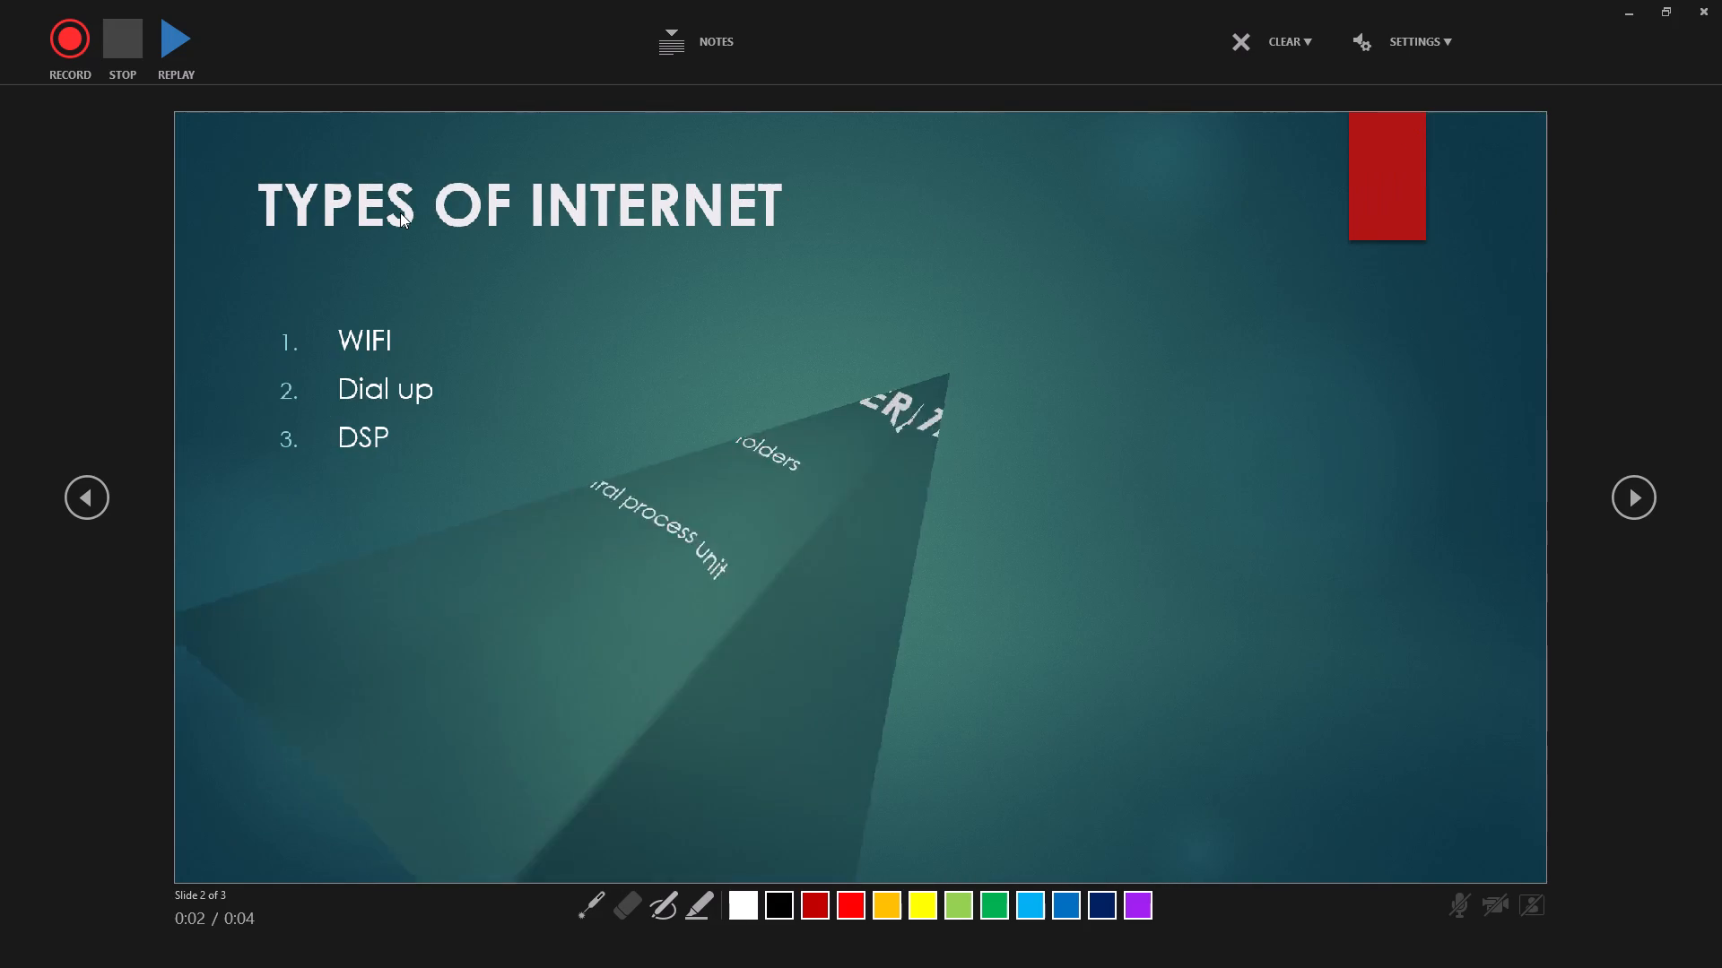
key(Return)
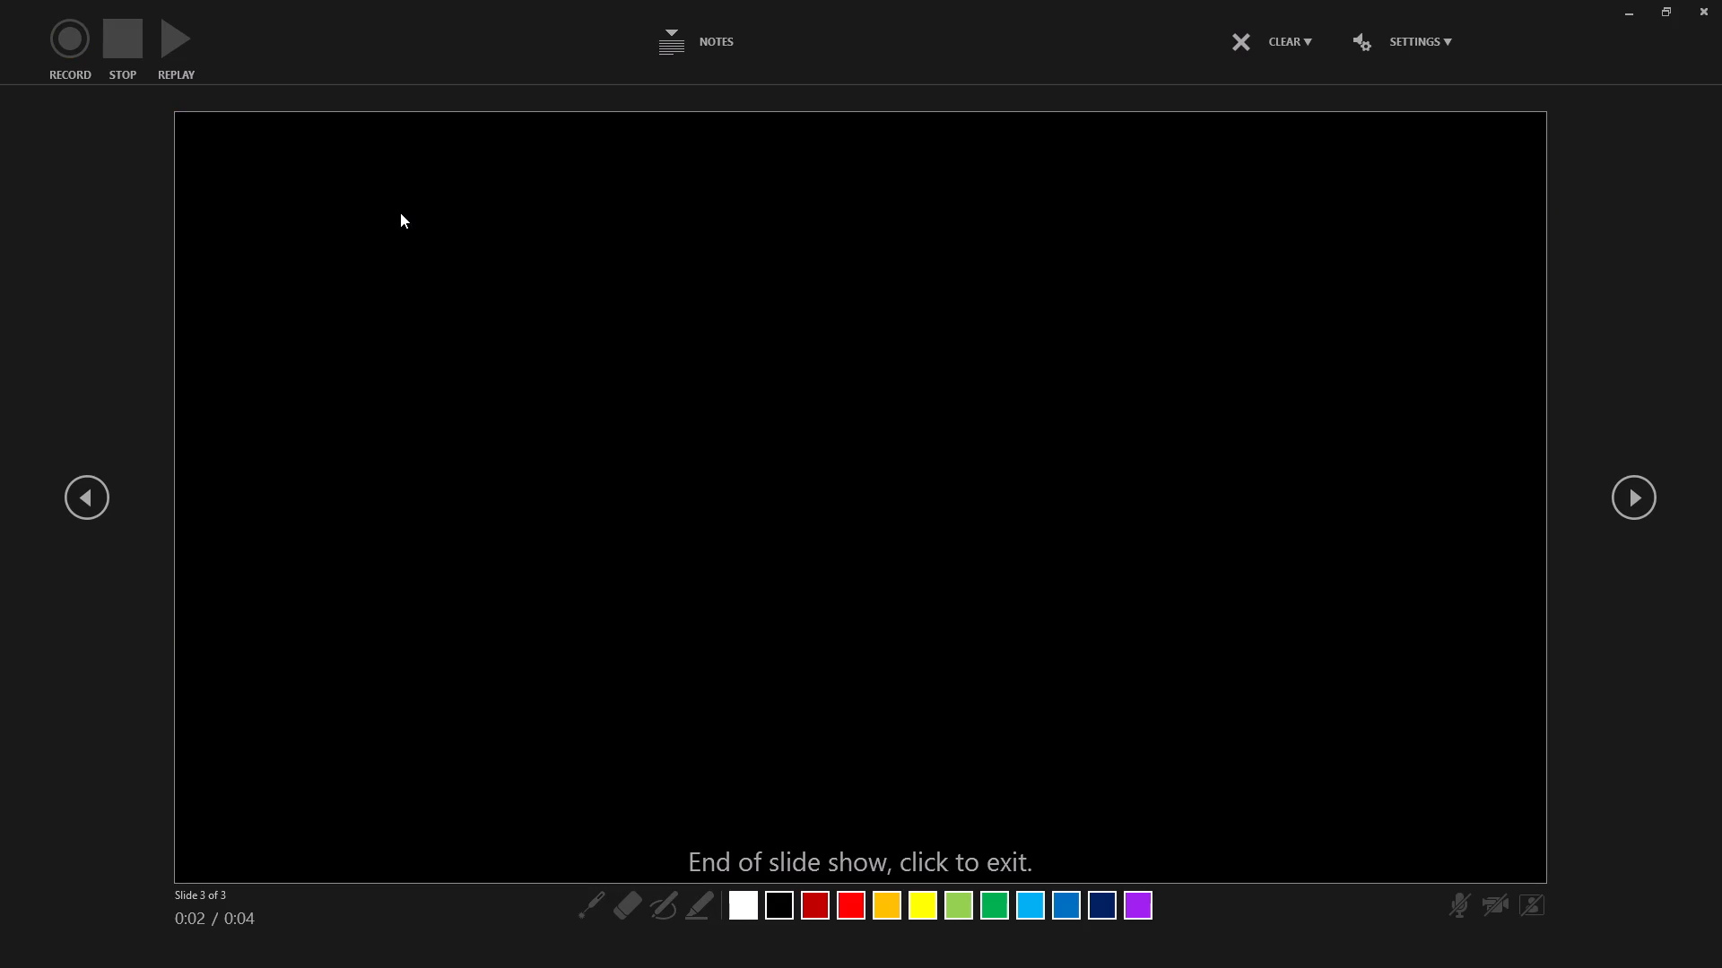
key(Return)
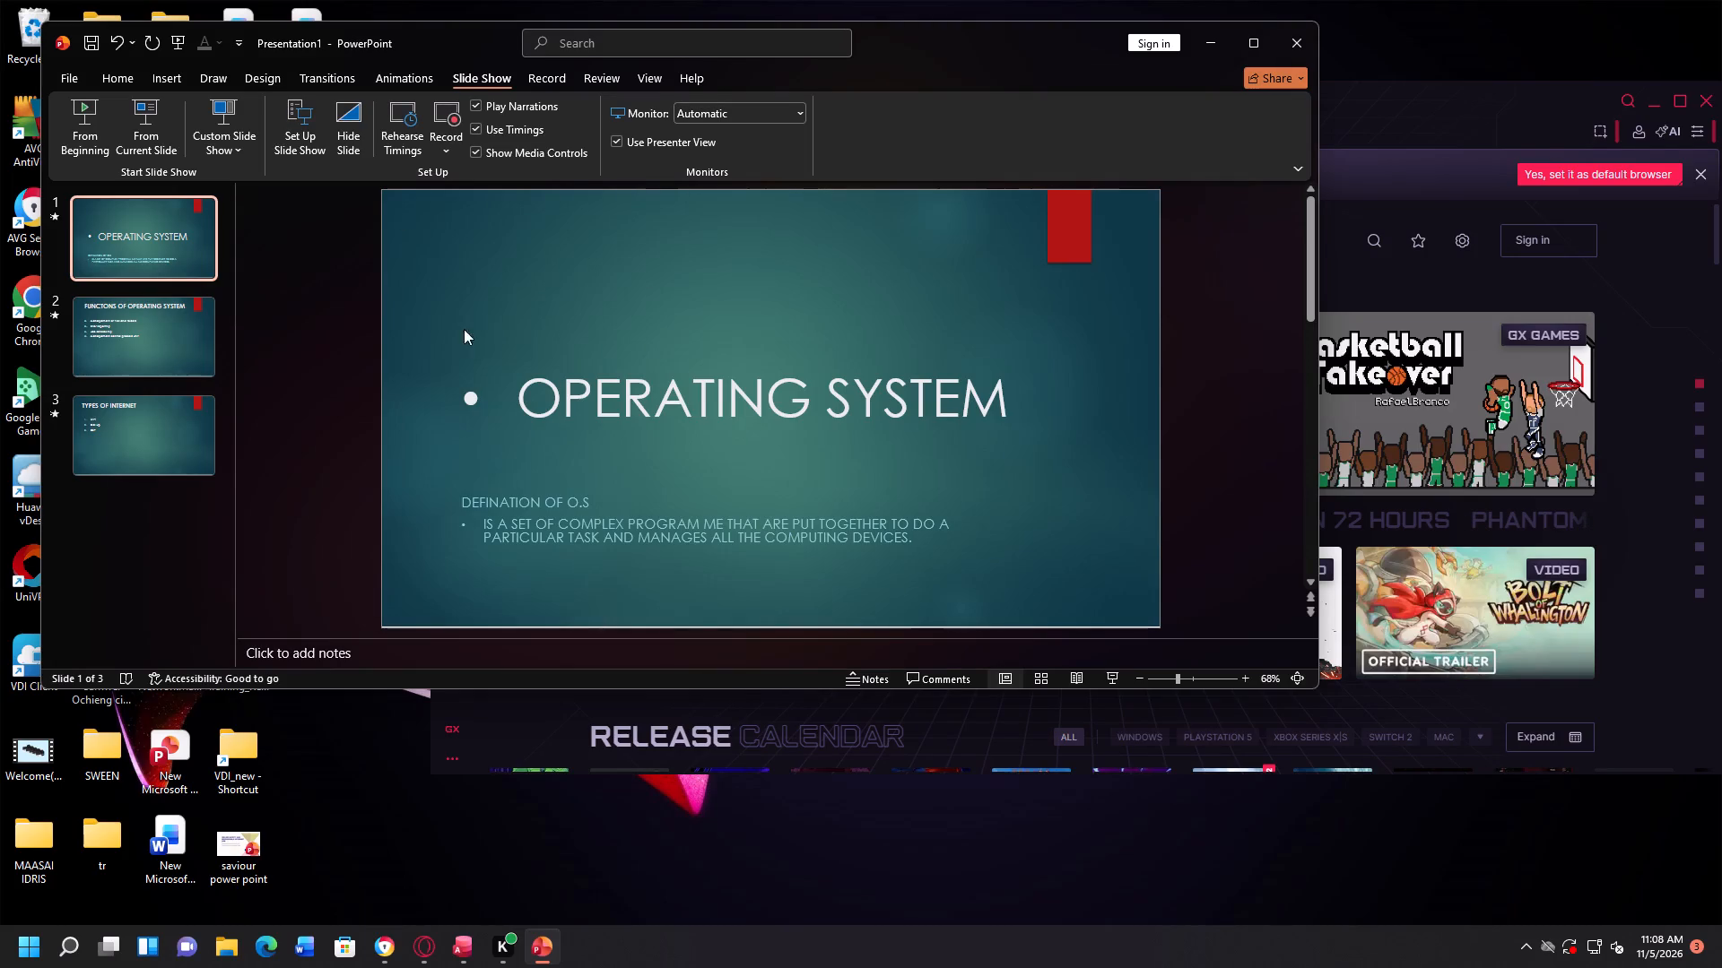
Play the slide show from the beginning and exit at the end.
click(504, 80)
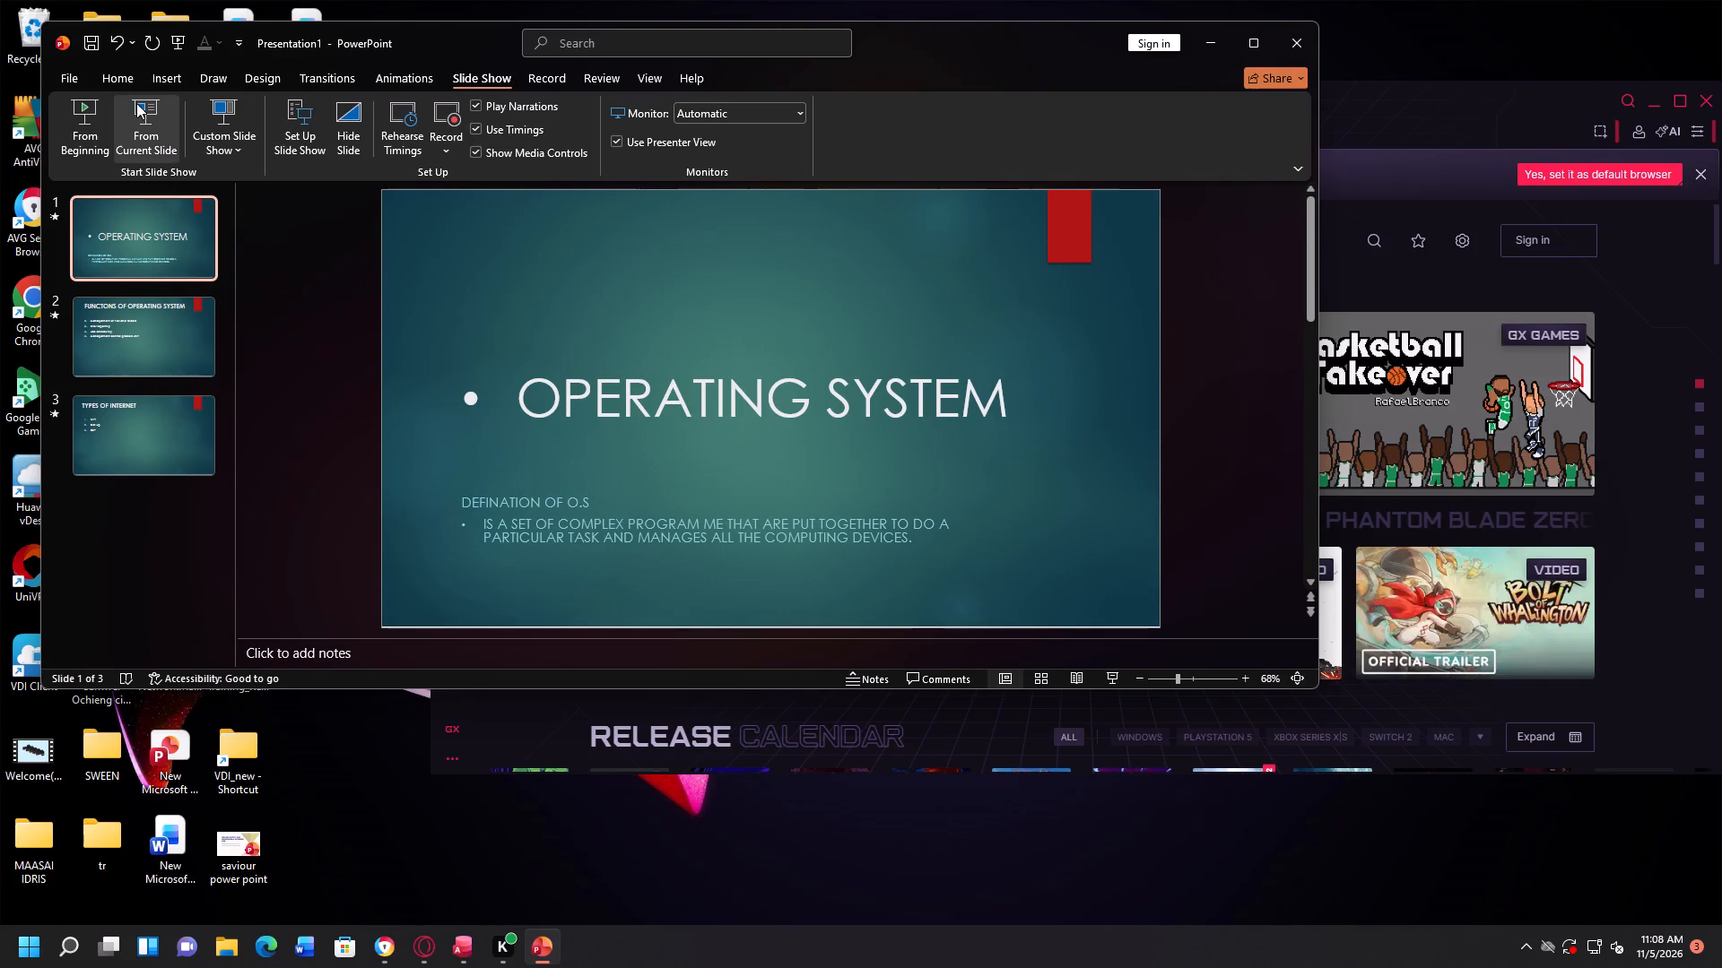
click(76, 149)
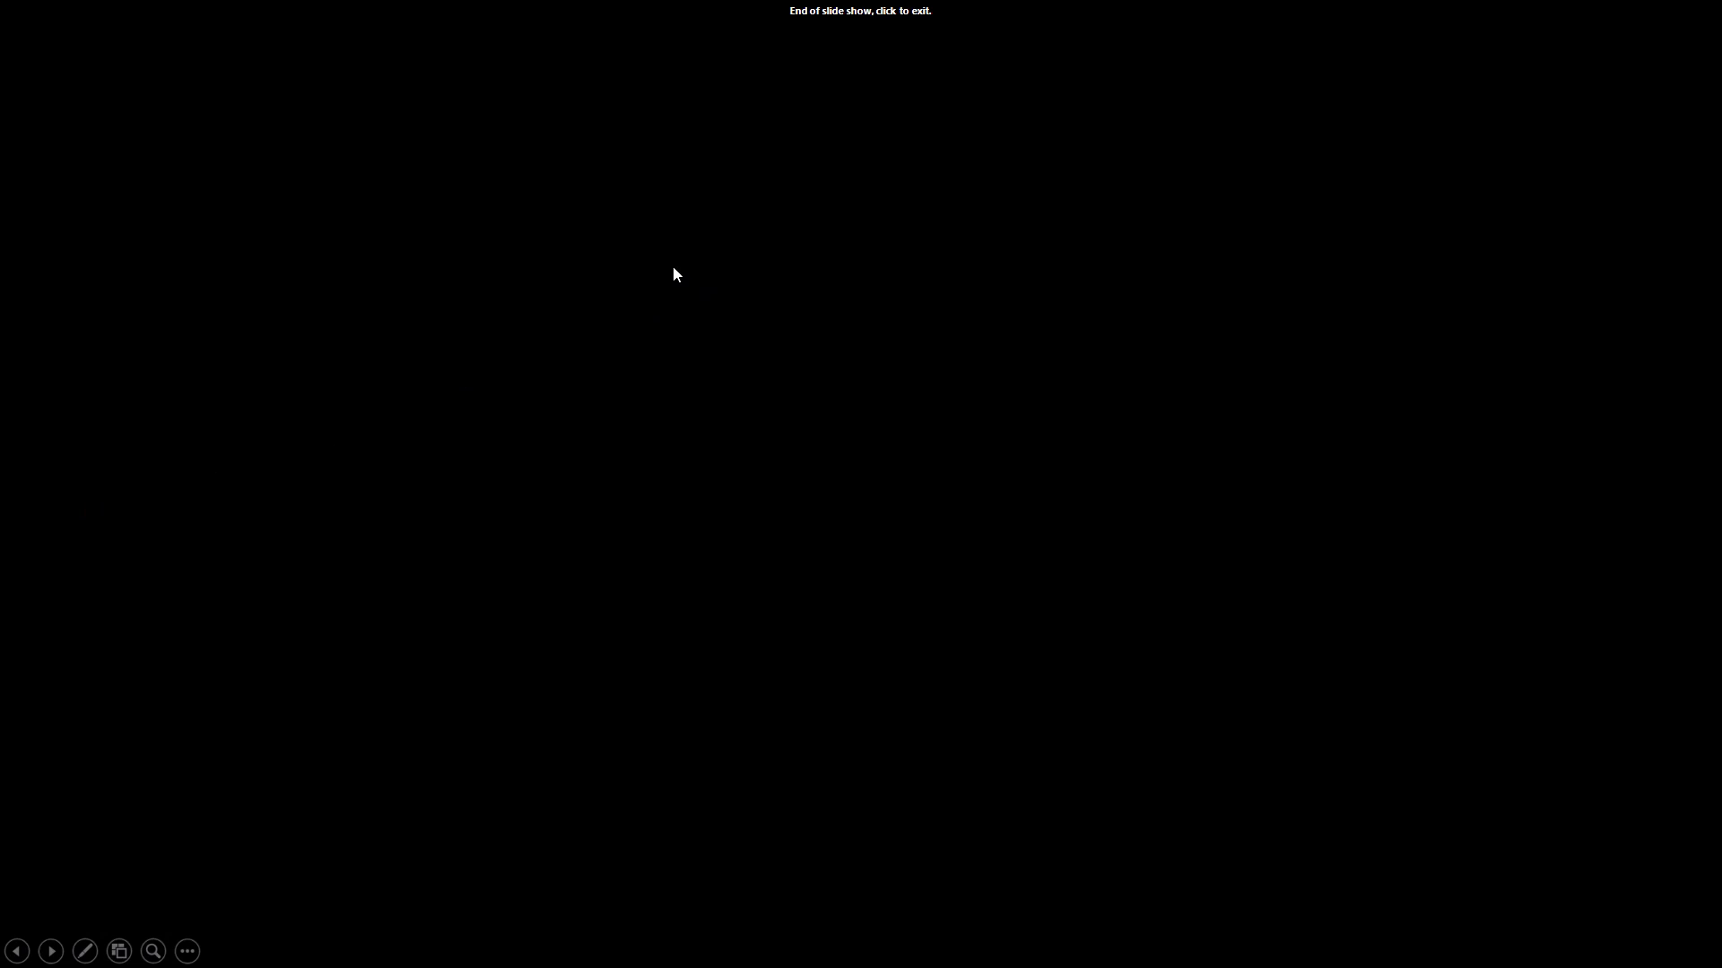
key(Return)
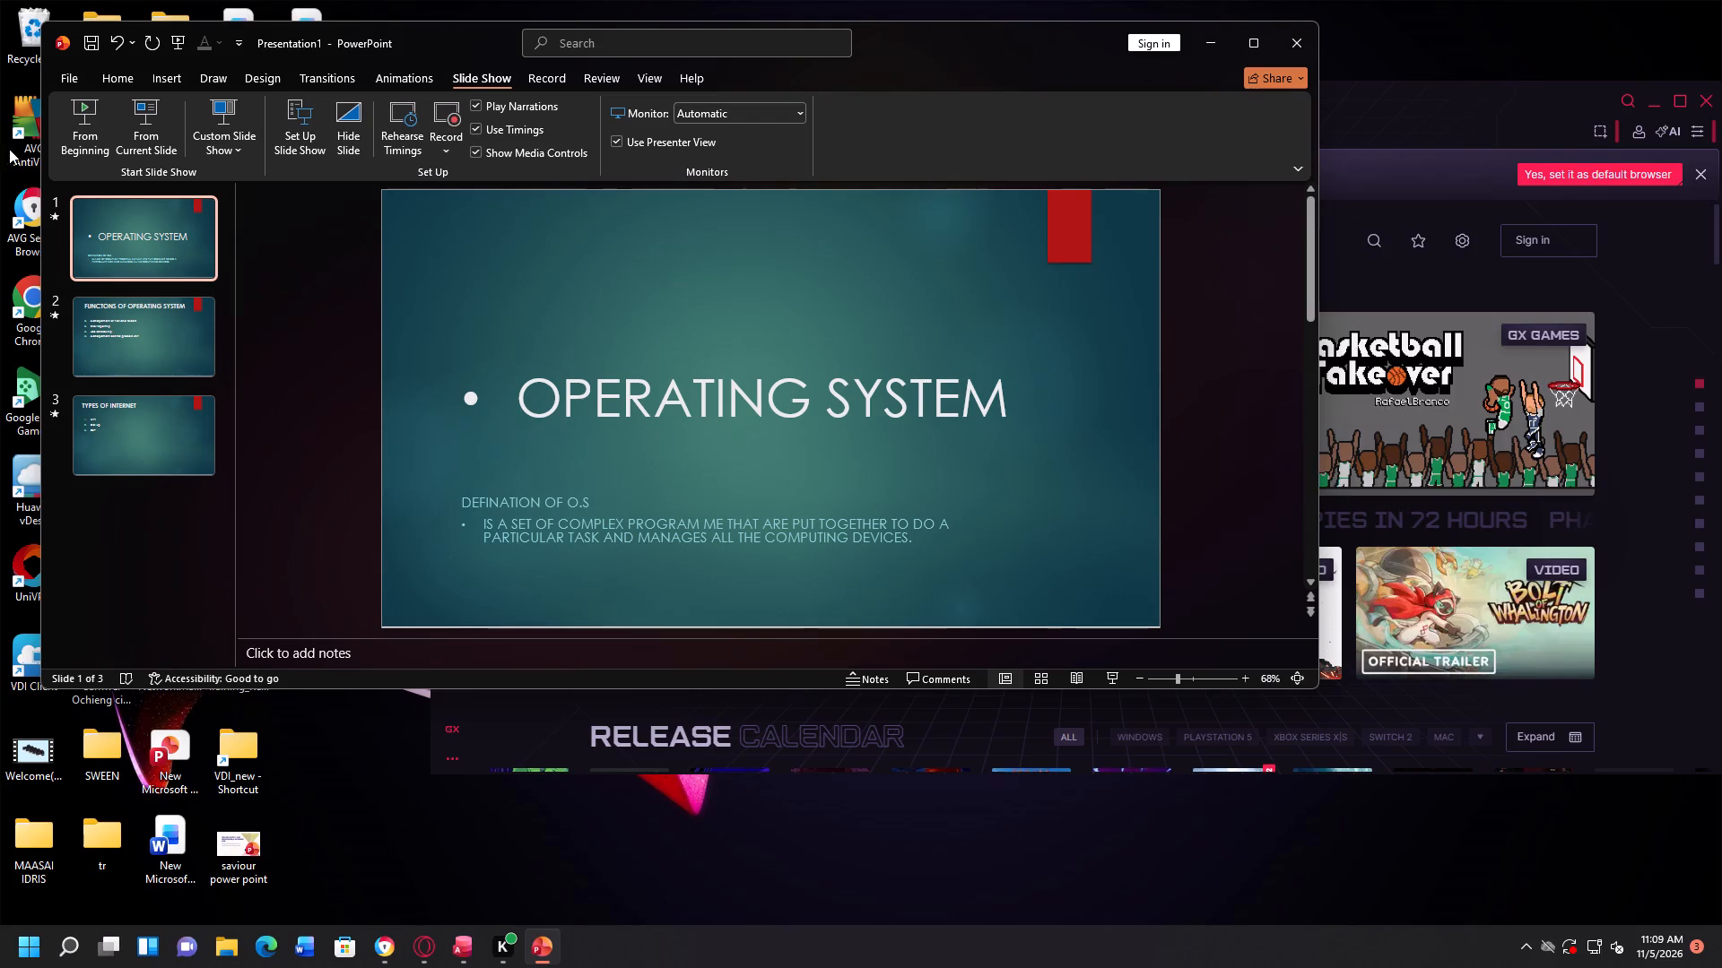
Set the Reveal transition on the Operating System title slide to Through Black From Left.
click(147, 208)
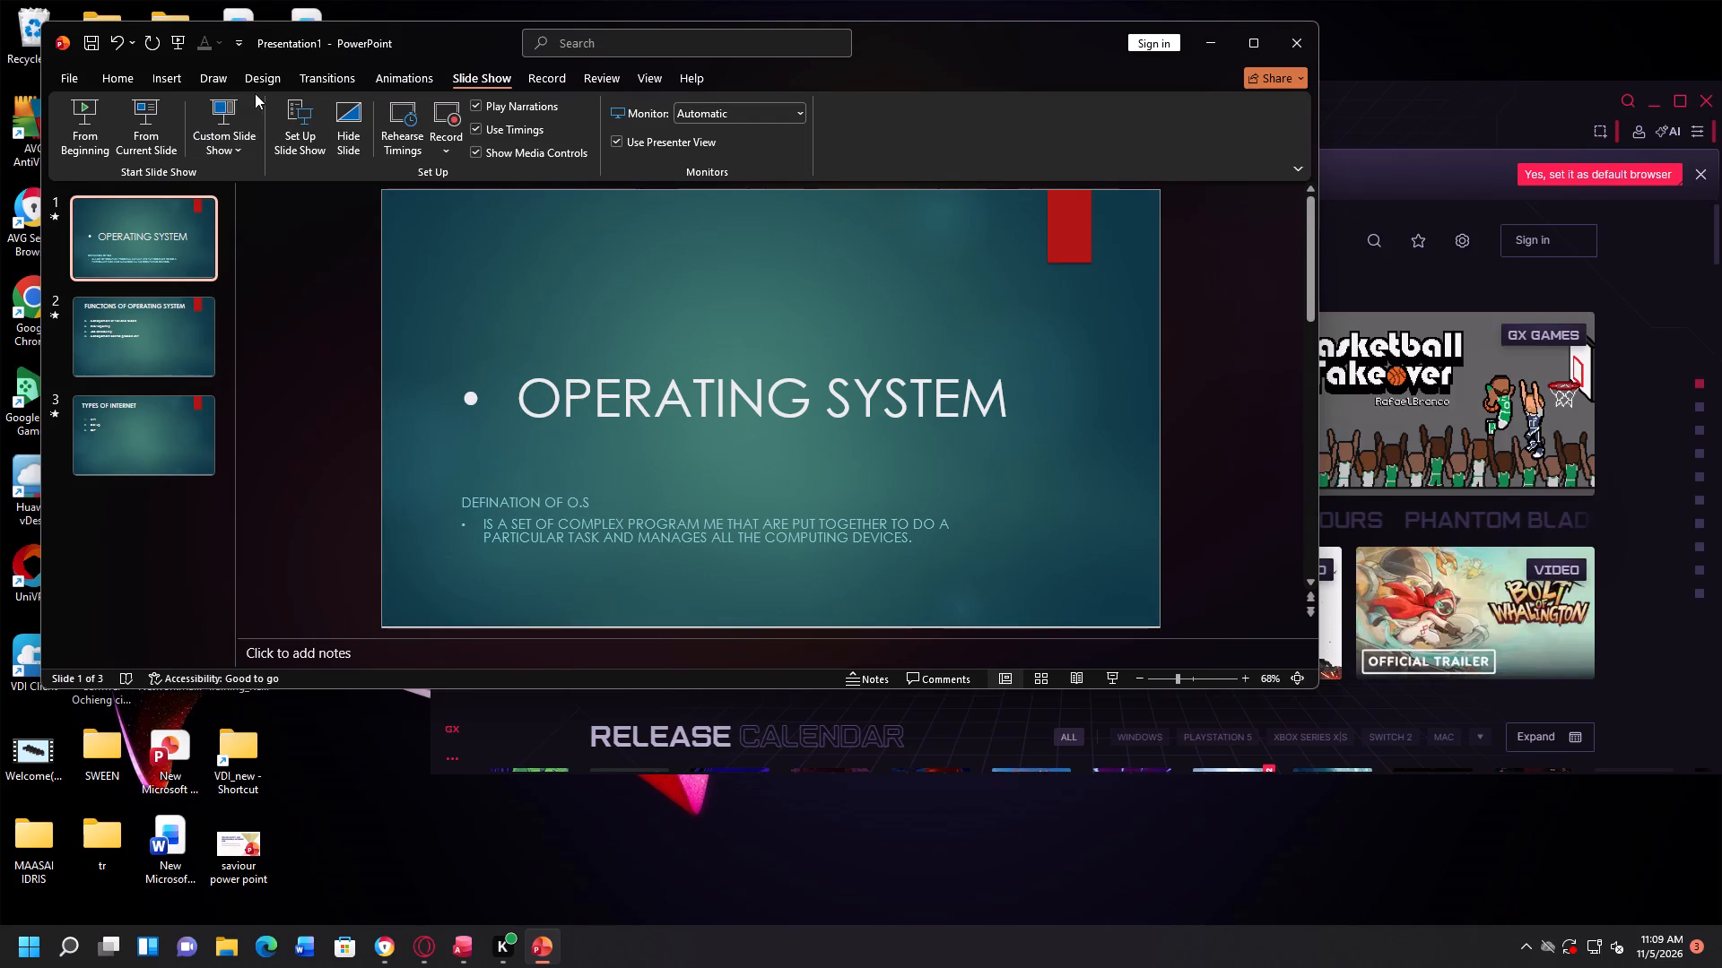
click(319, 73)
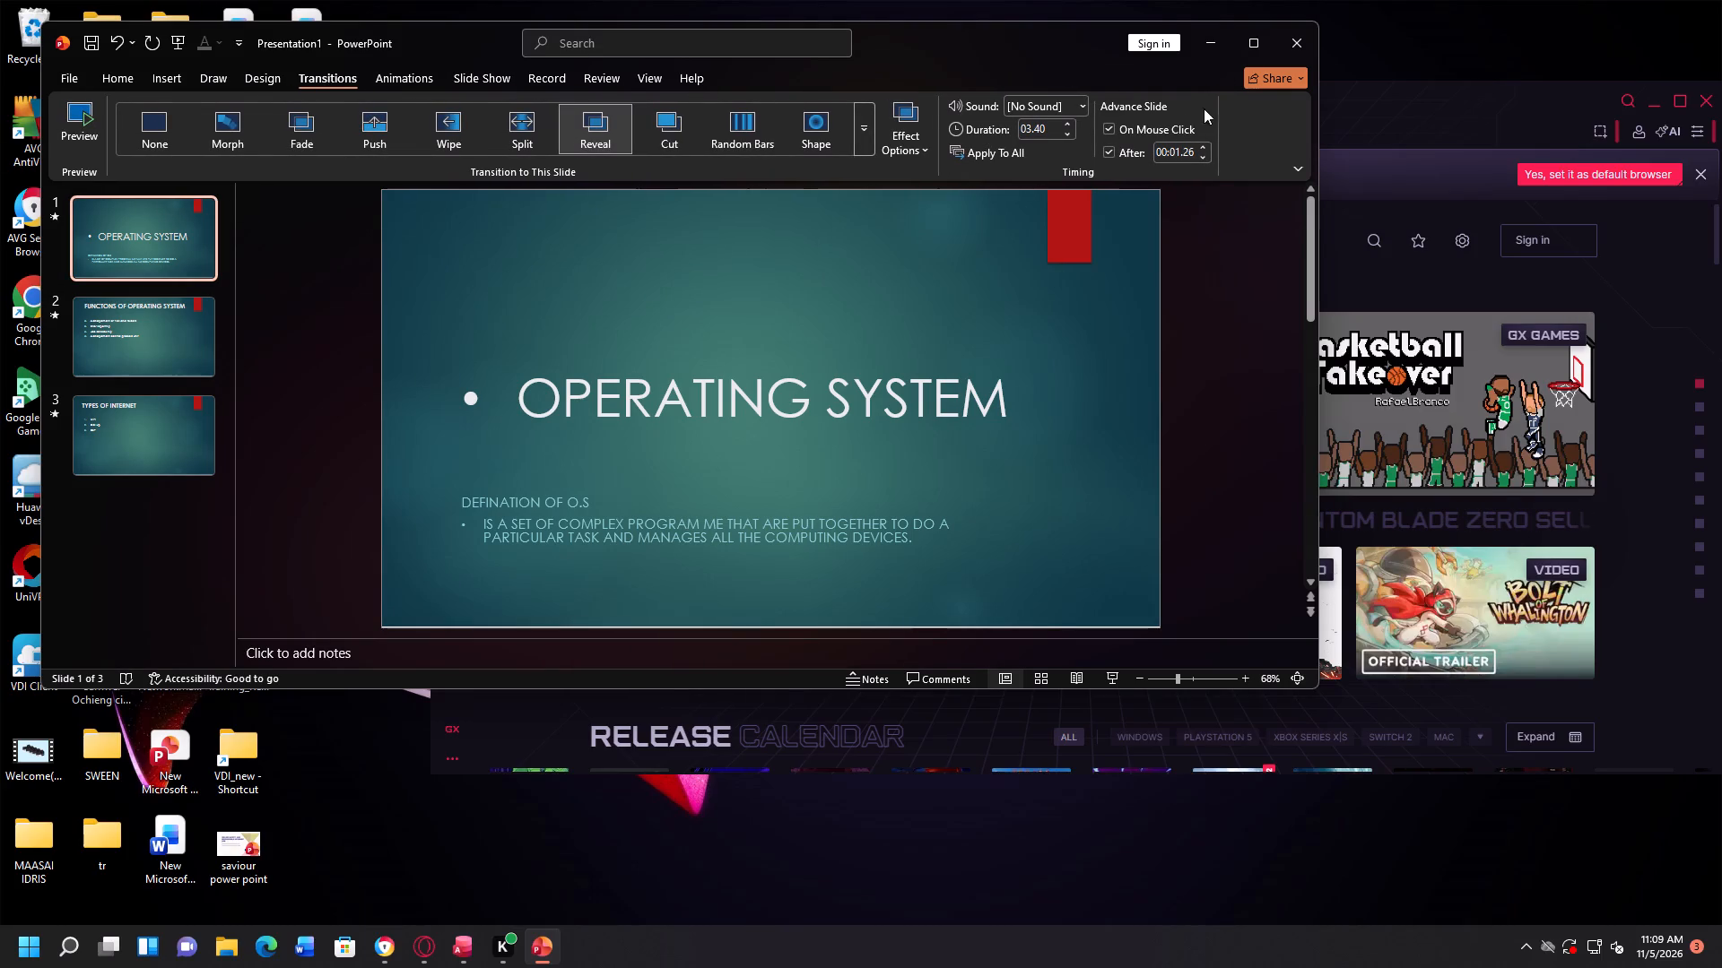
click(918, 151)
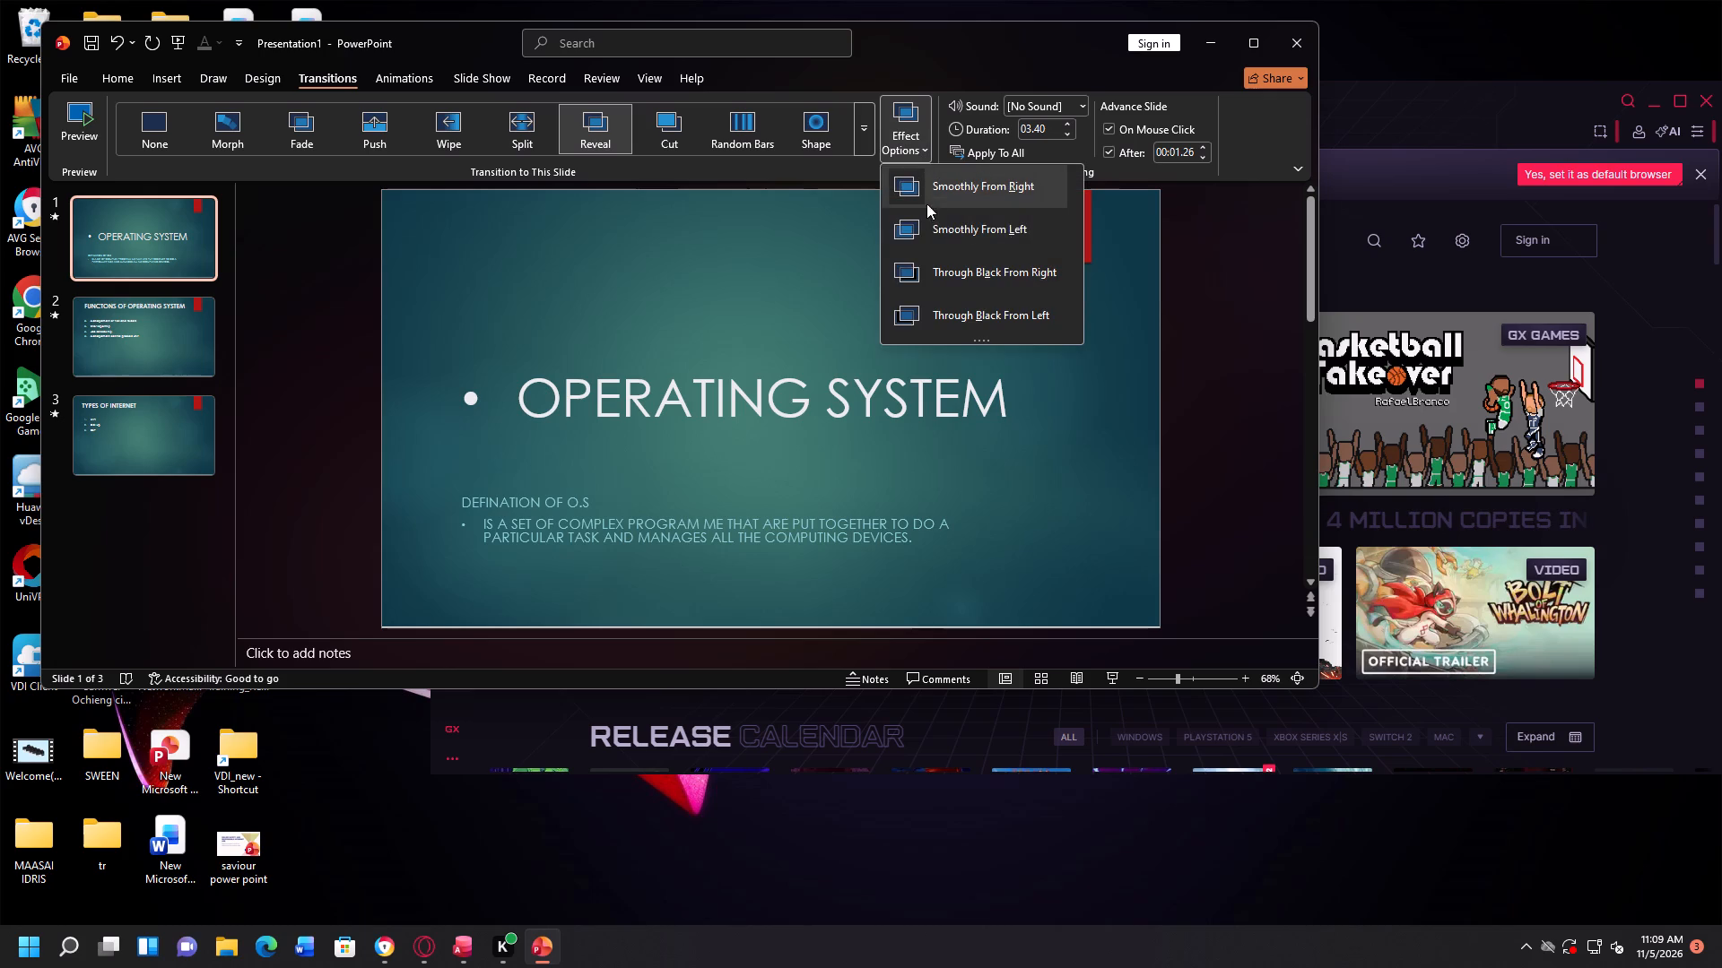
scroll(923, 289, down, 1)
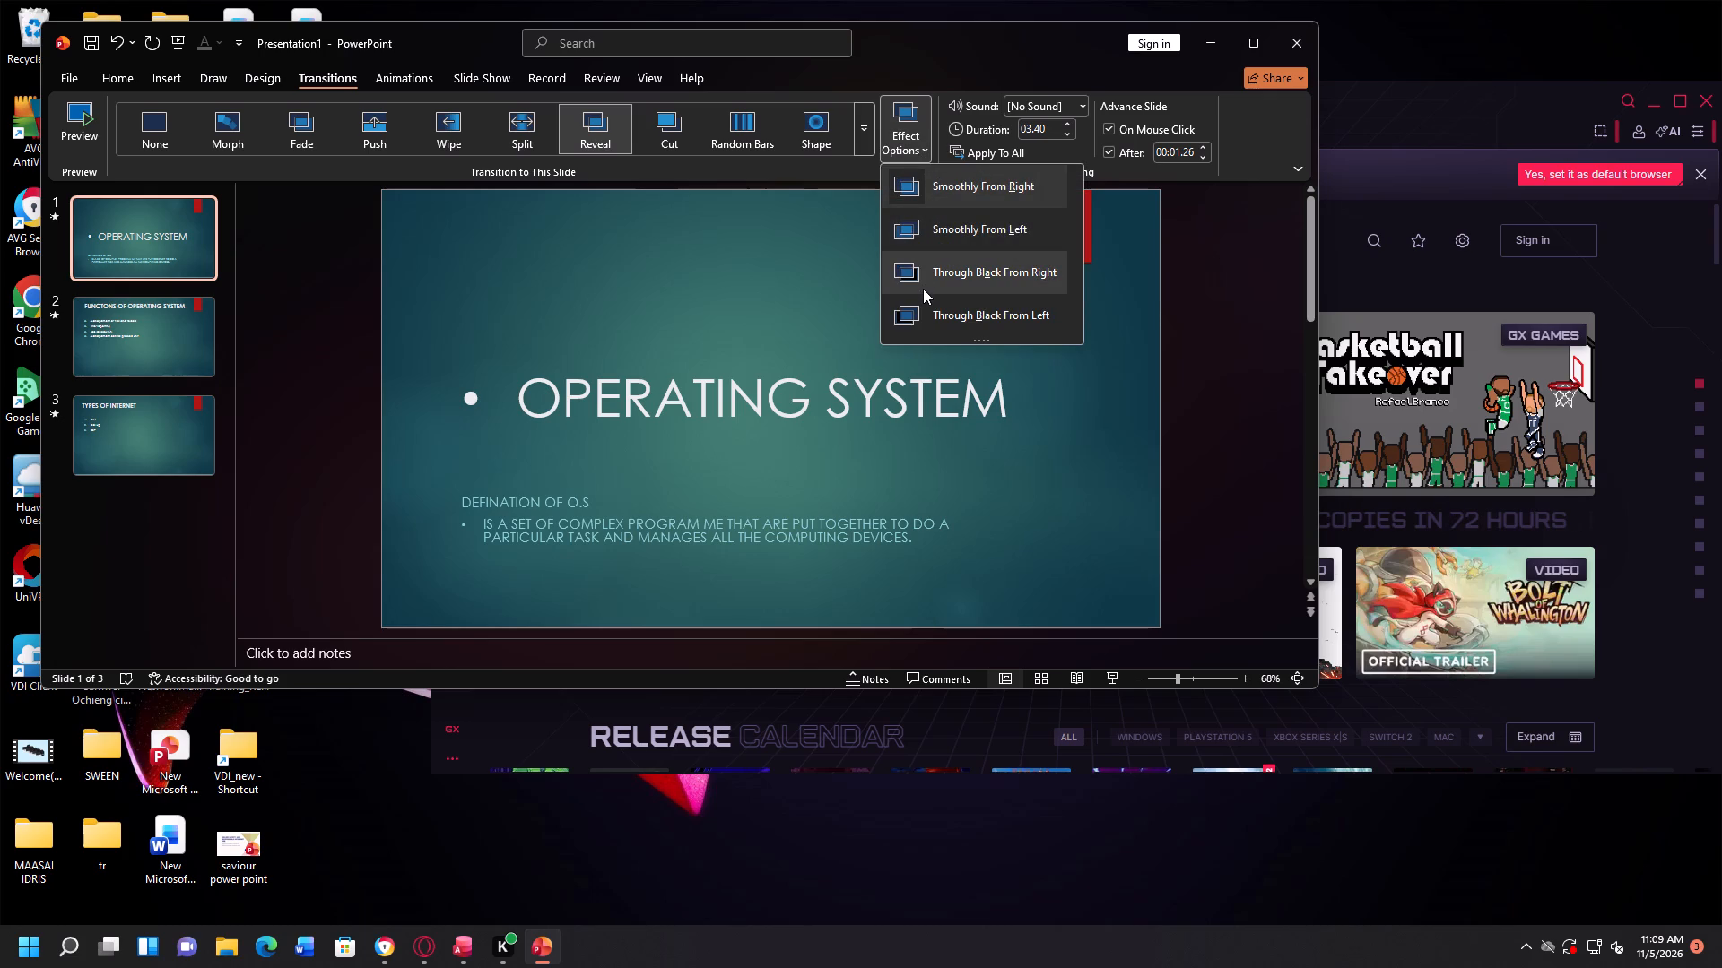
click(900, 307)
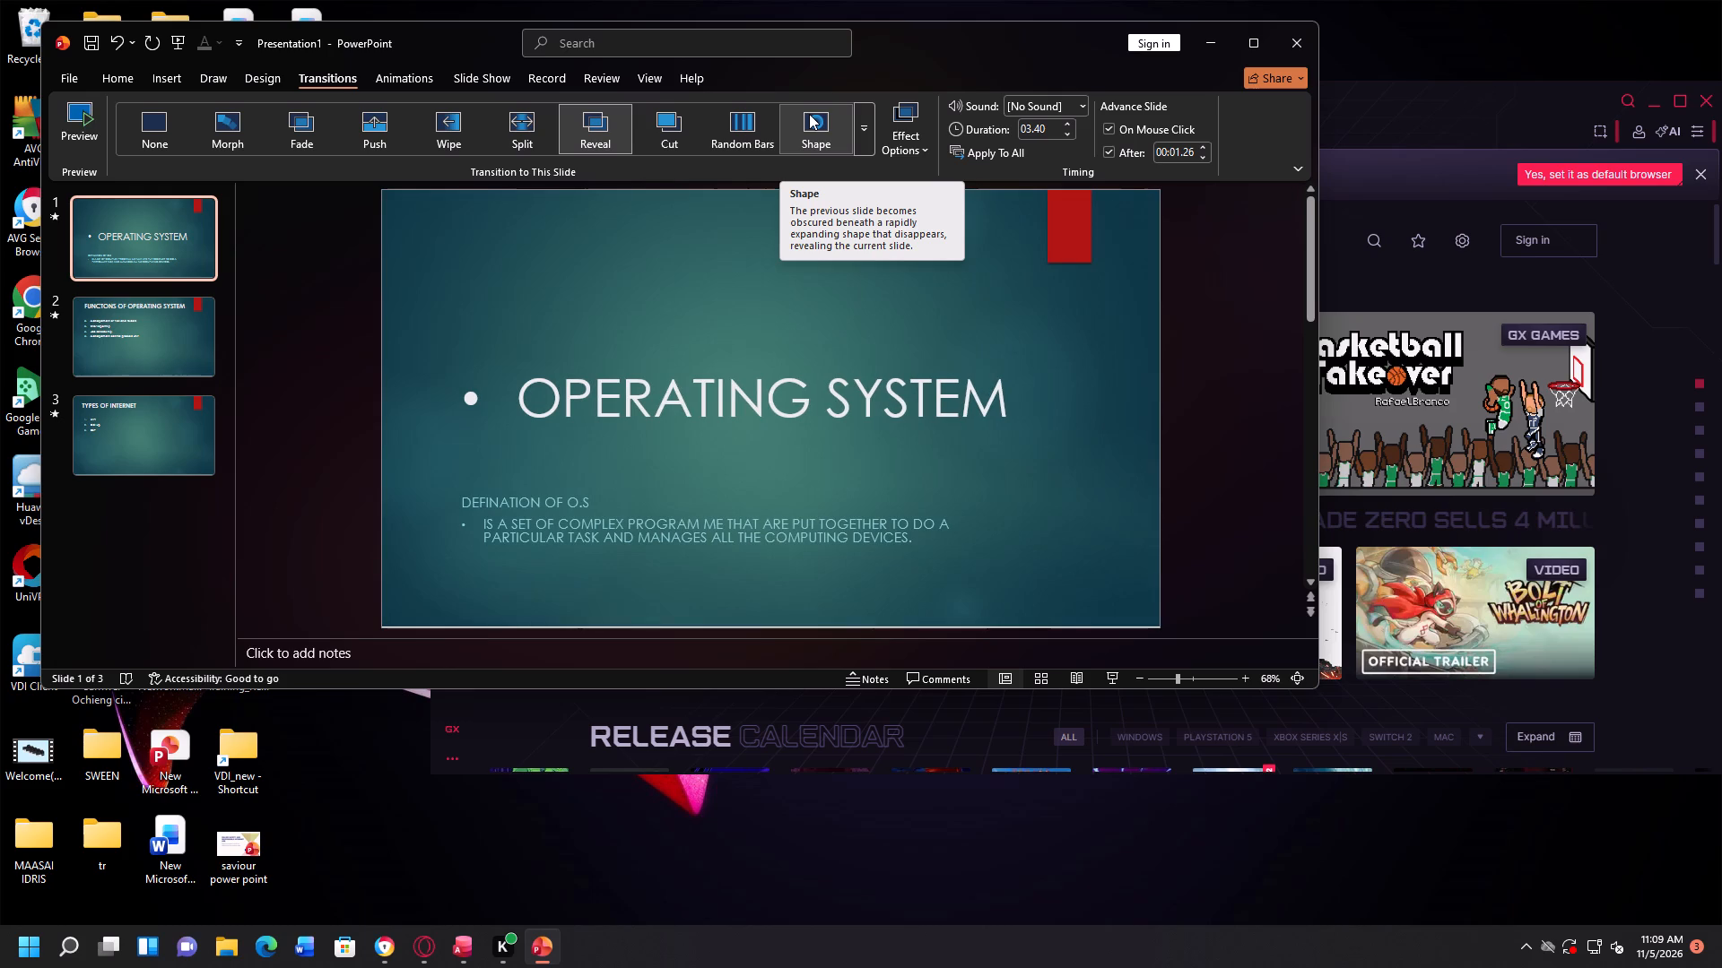
Apply the Blinds transition to the Operating System title slide.
click(141, 236)
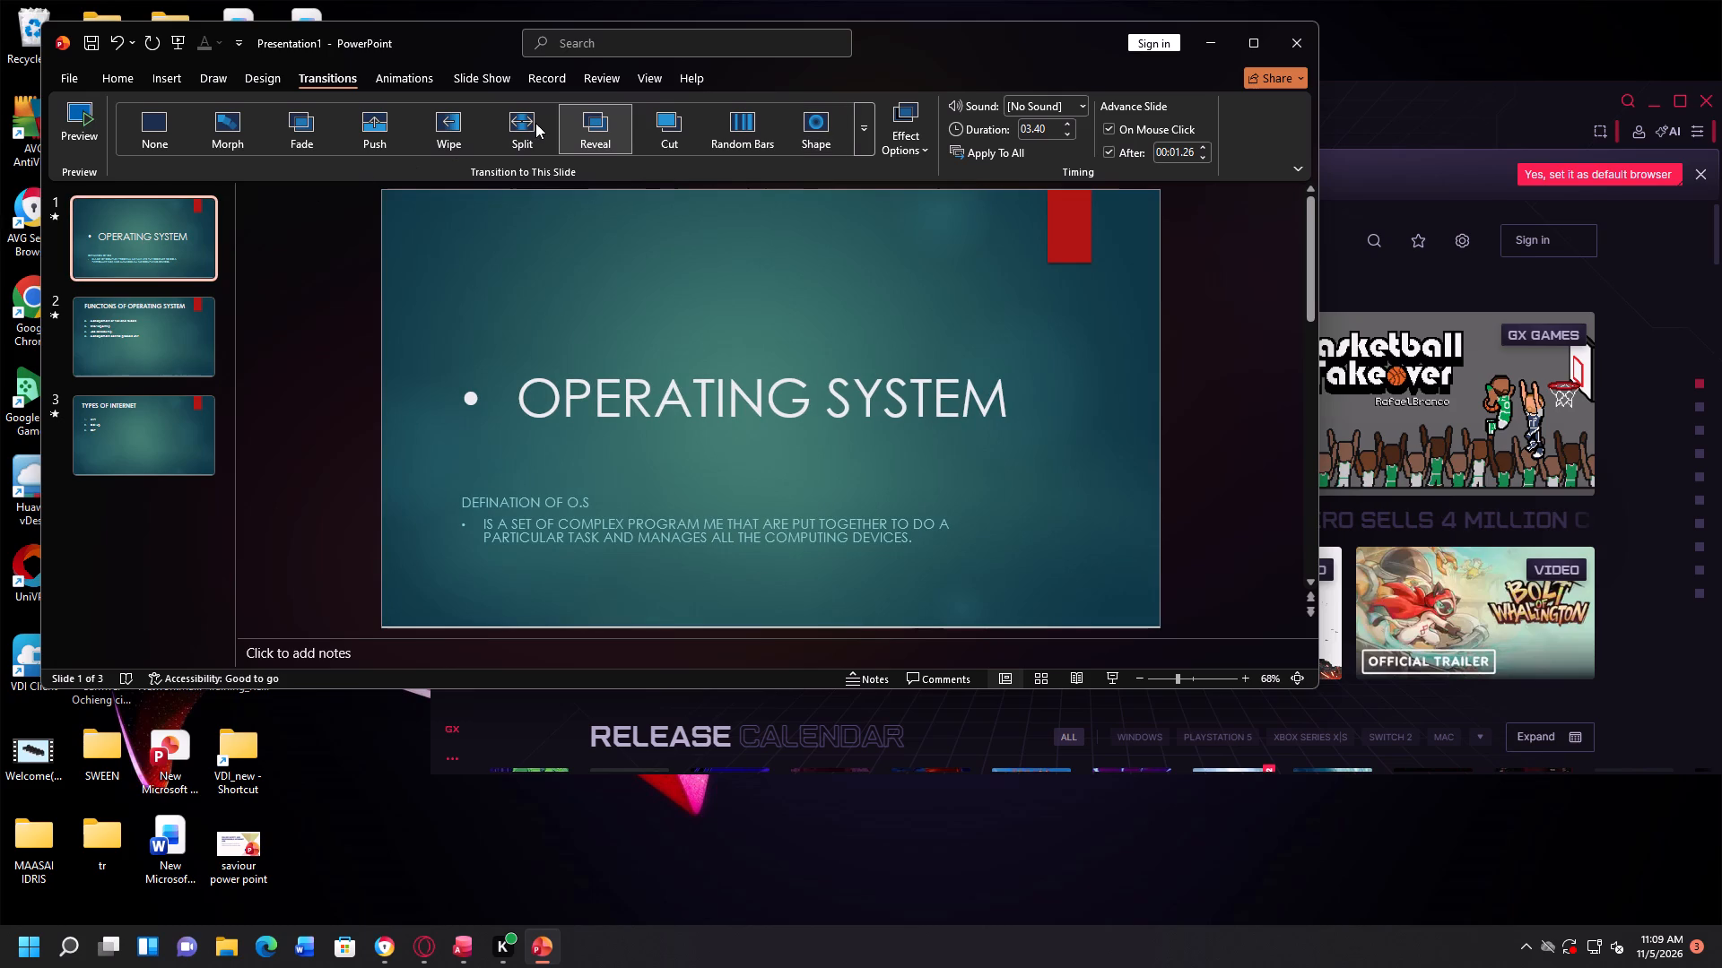
click(868, 132)
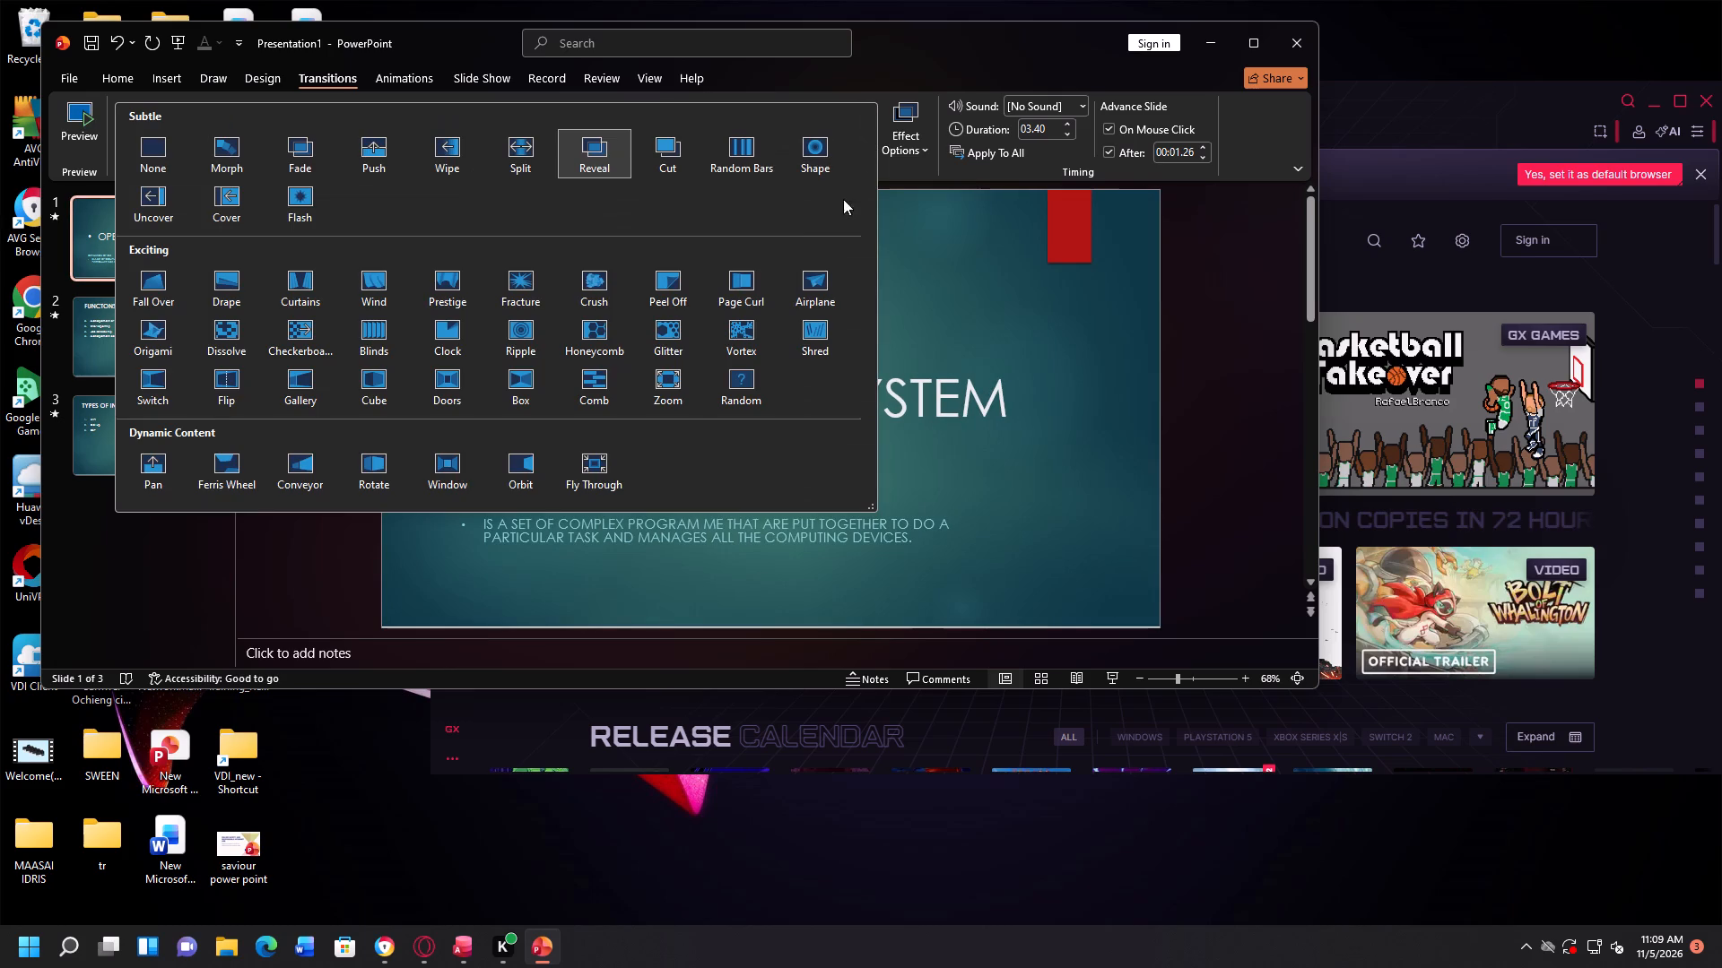
click(378, 331)
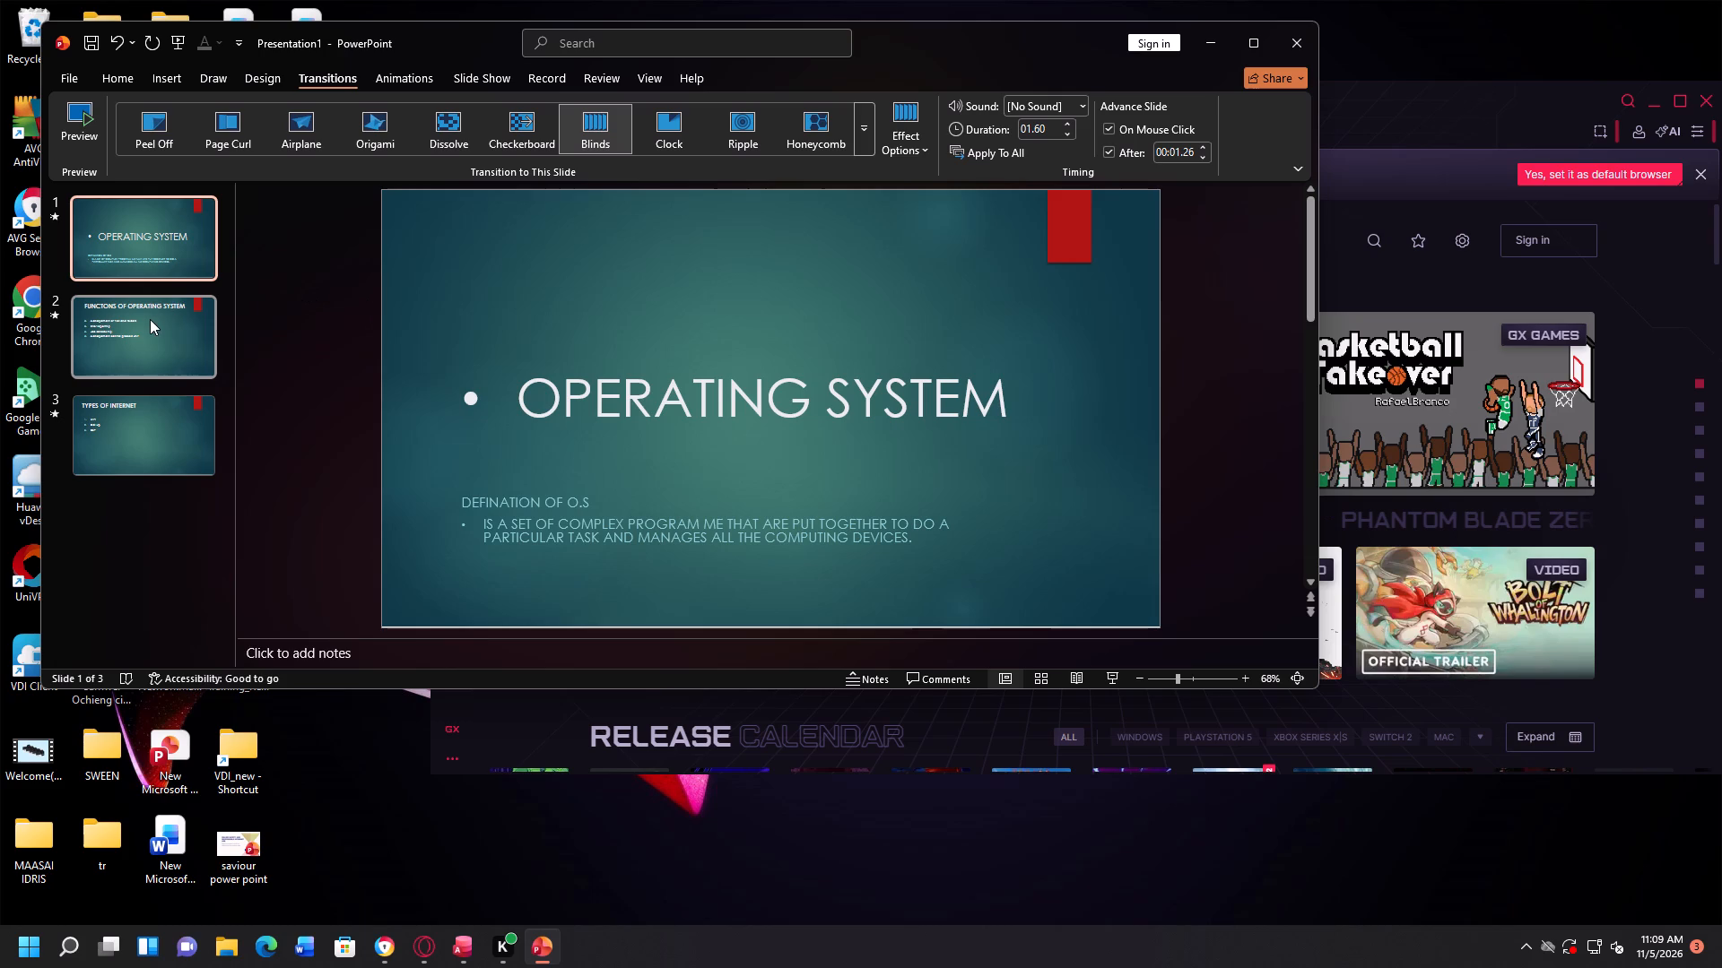
Apply the Fall Over transition to slide 2, the functions of the operating system.
click(150, 319)
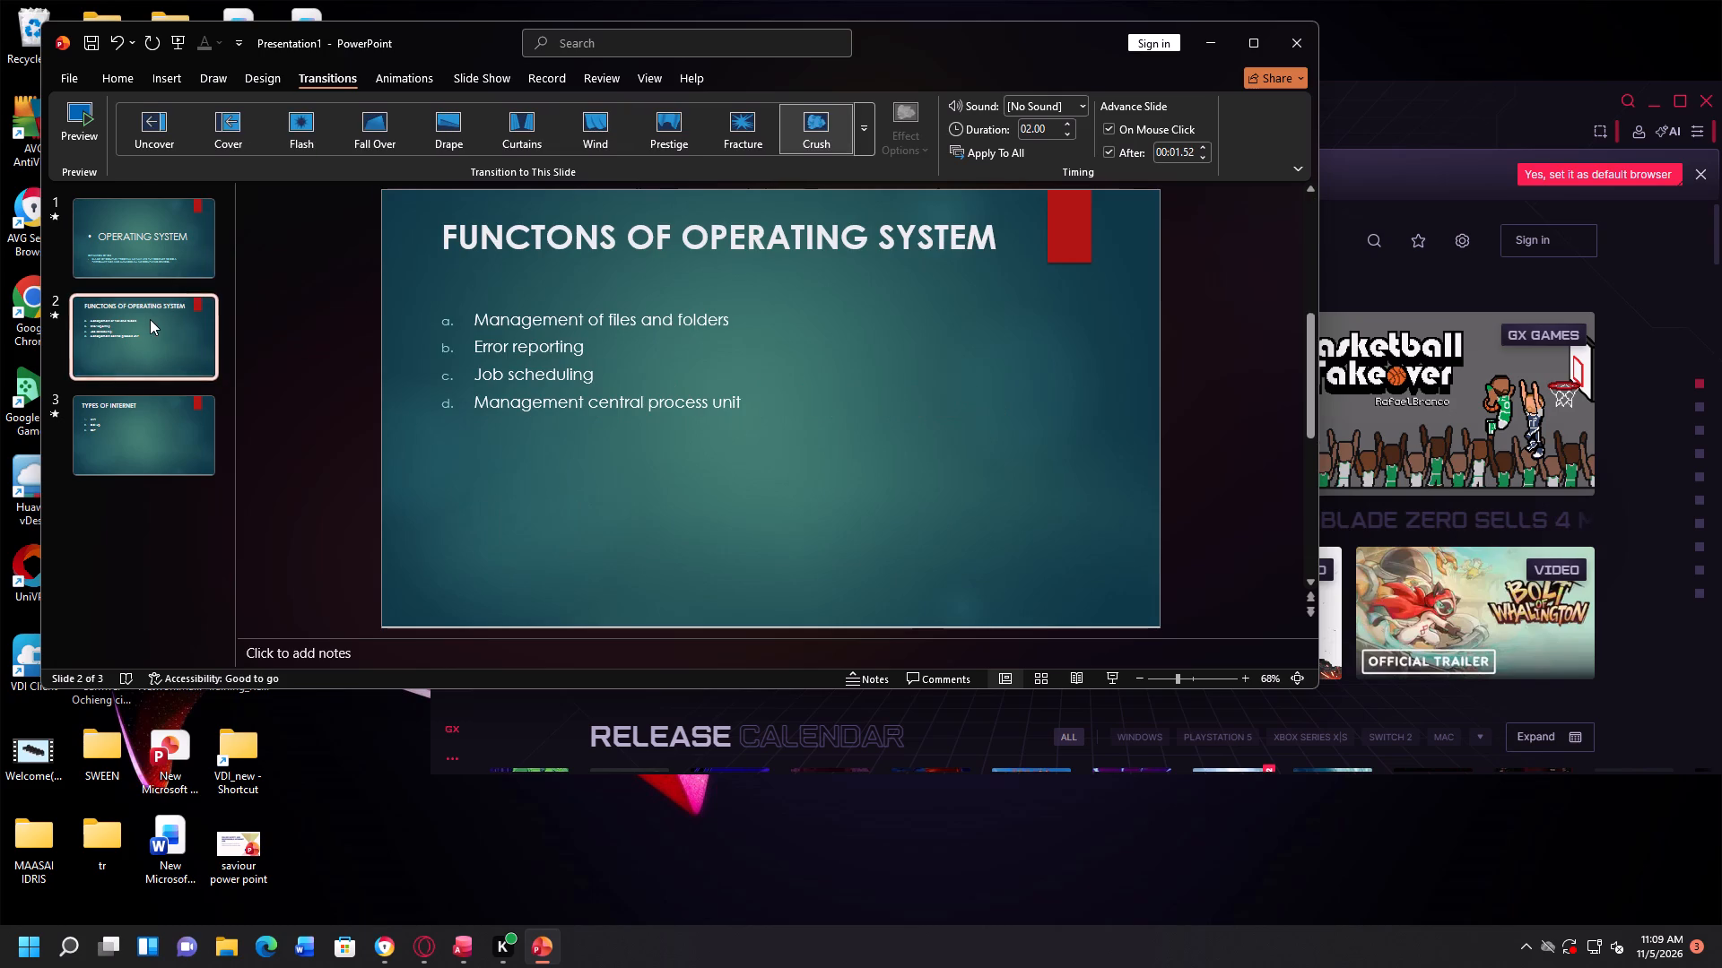
click(870, 127)
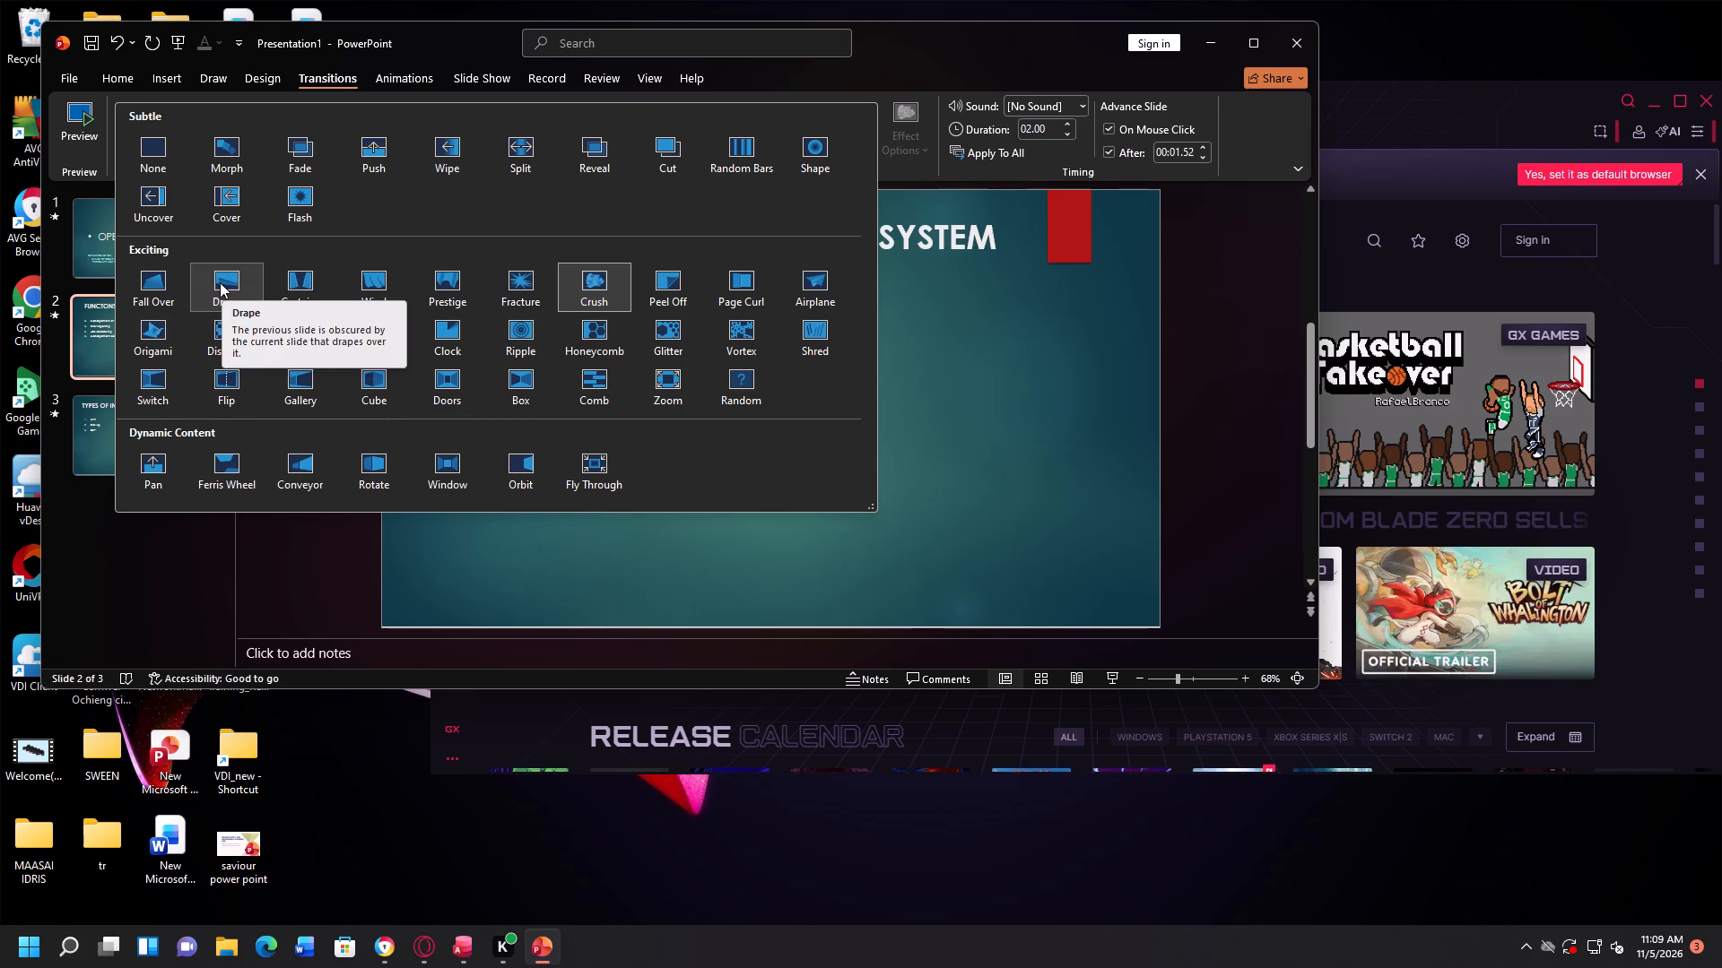
click(158, 298)
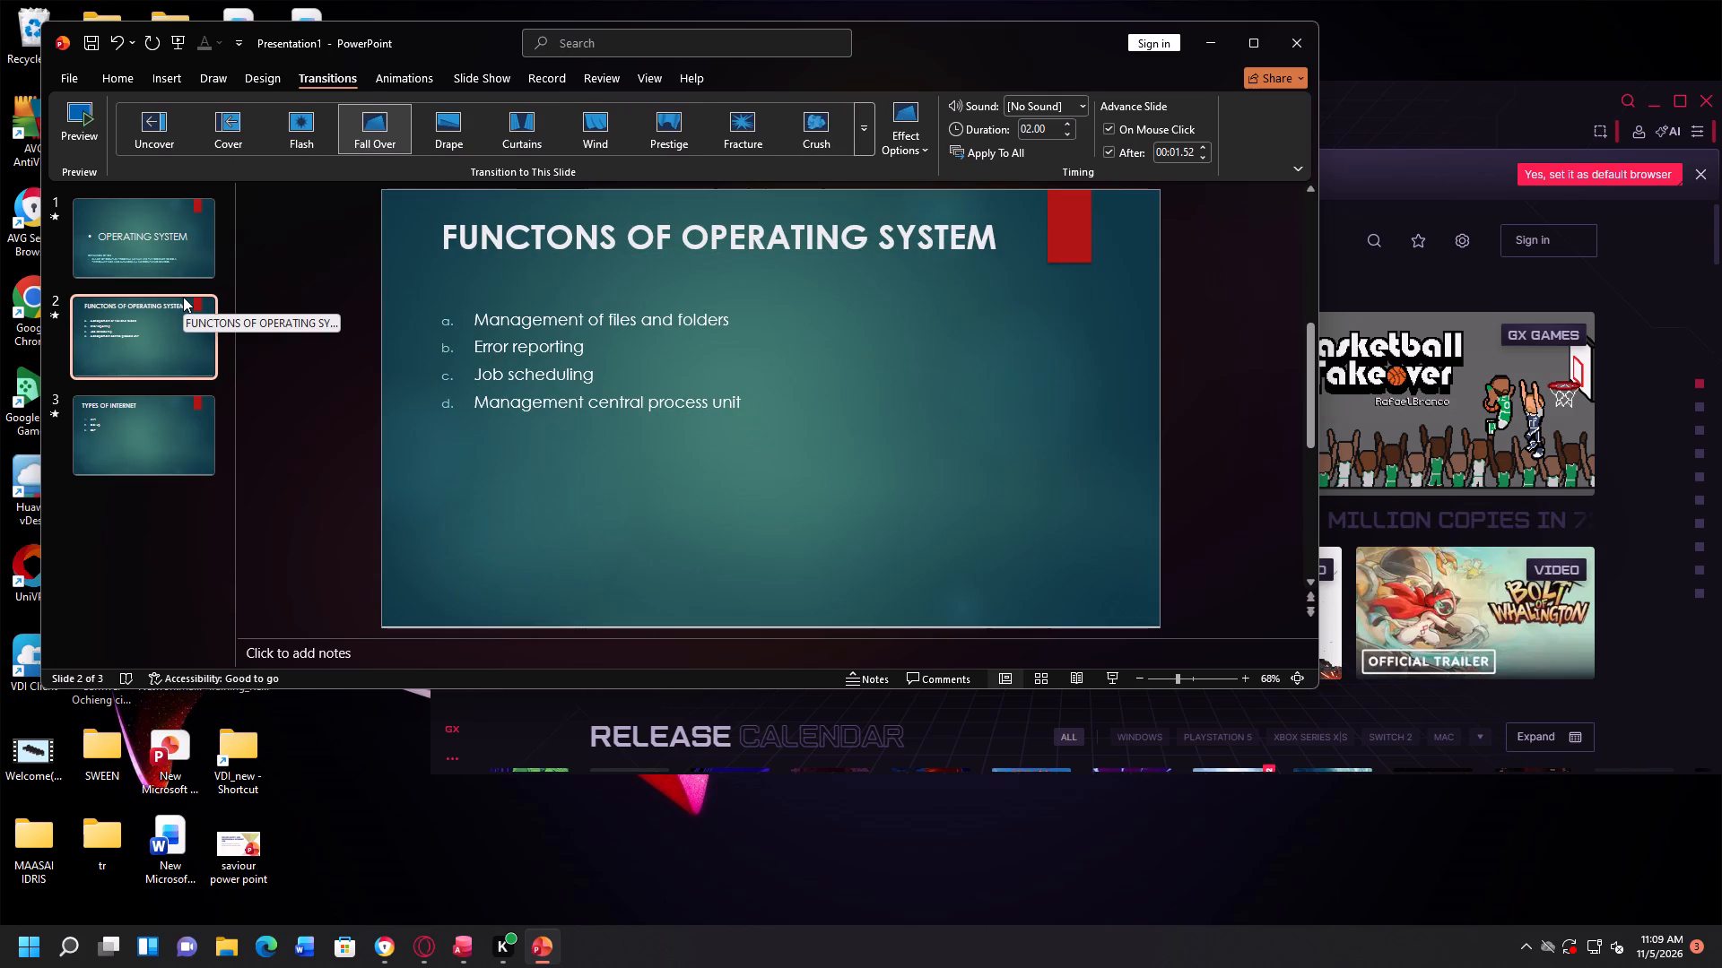
Apply the Ripple transition to slide 3, Types of Internet.
click(183, 411)
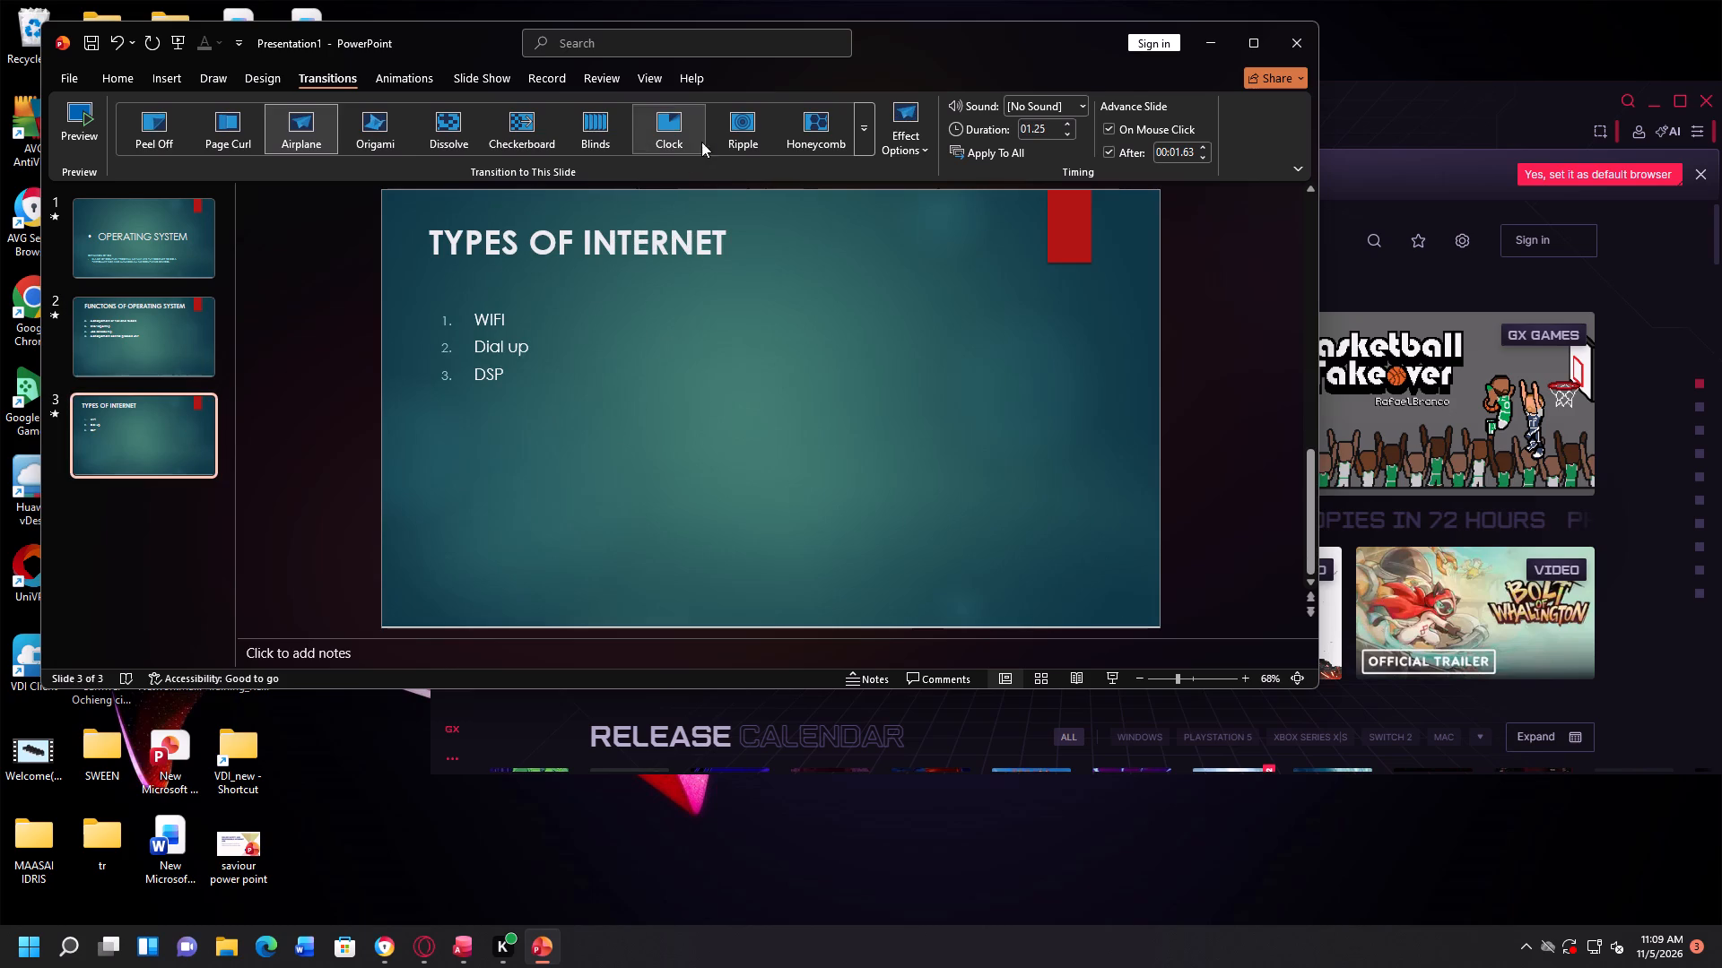
click(723, 137)
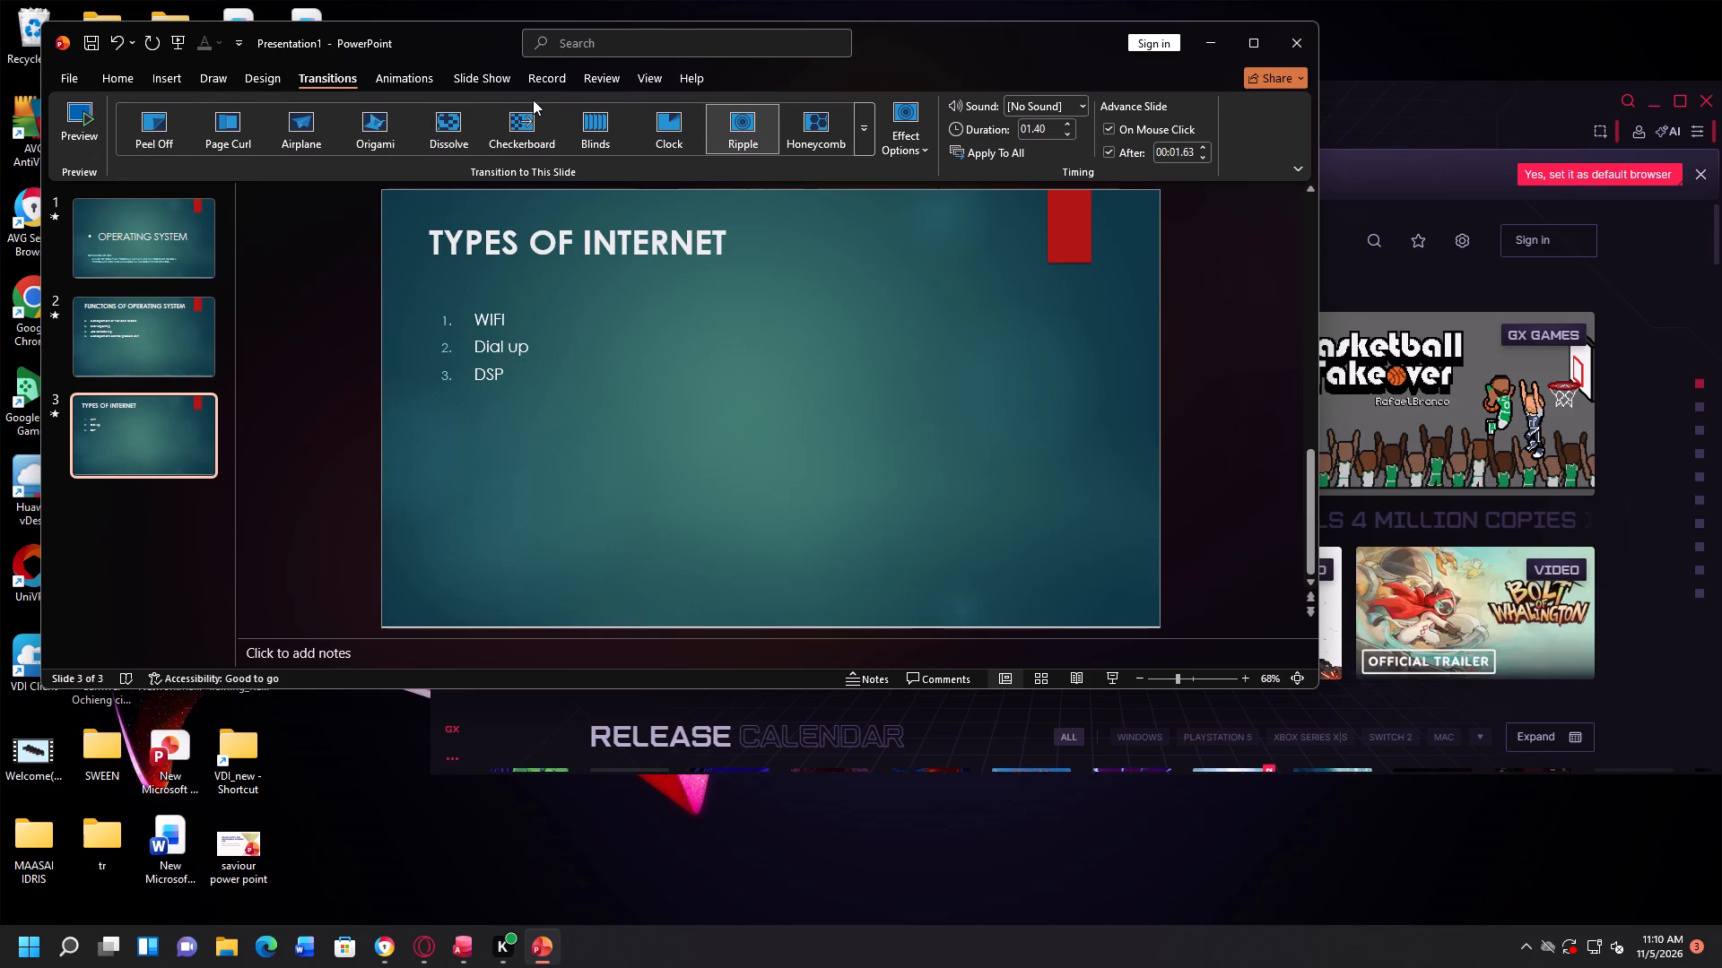
Open the slide show recording view at slide 3, Types of Internet, advance to the end of the show and exit.
click(555, 75)
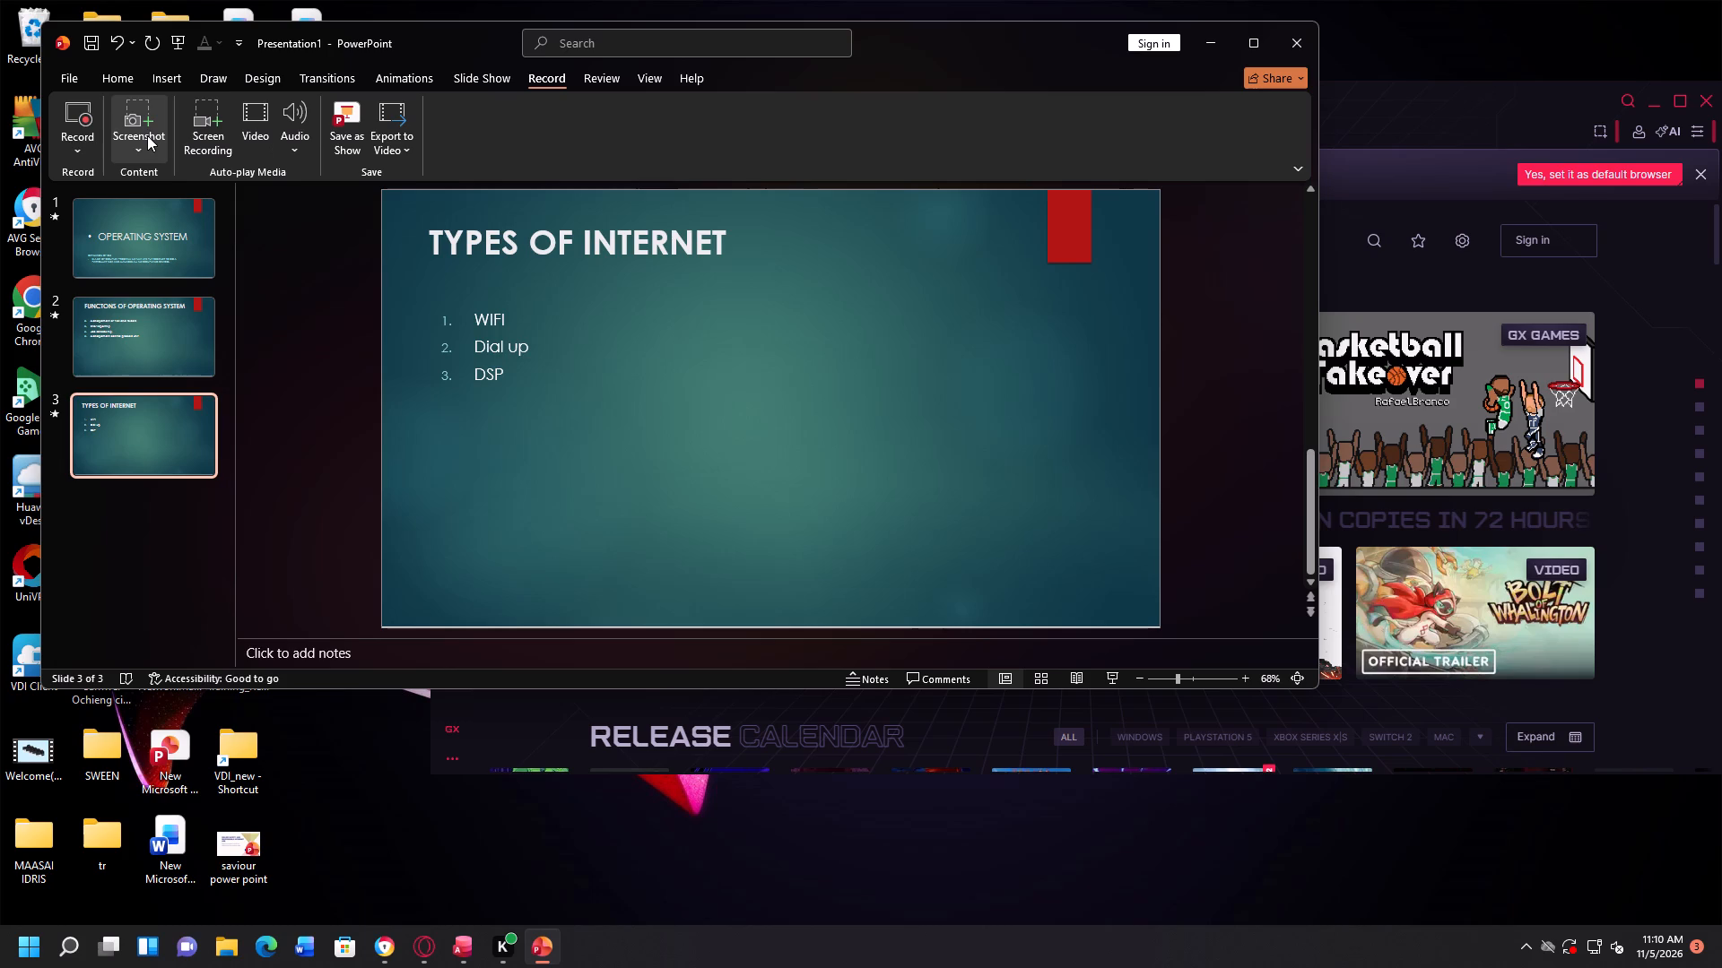
click(86, 120)
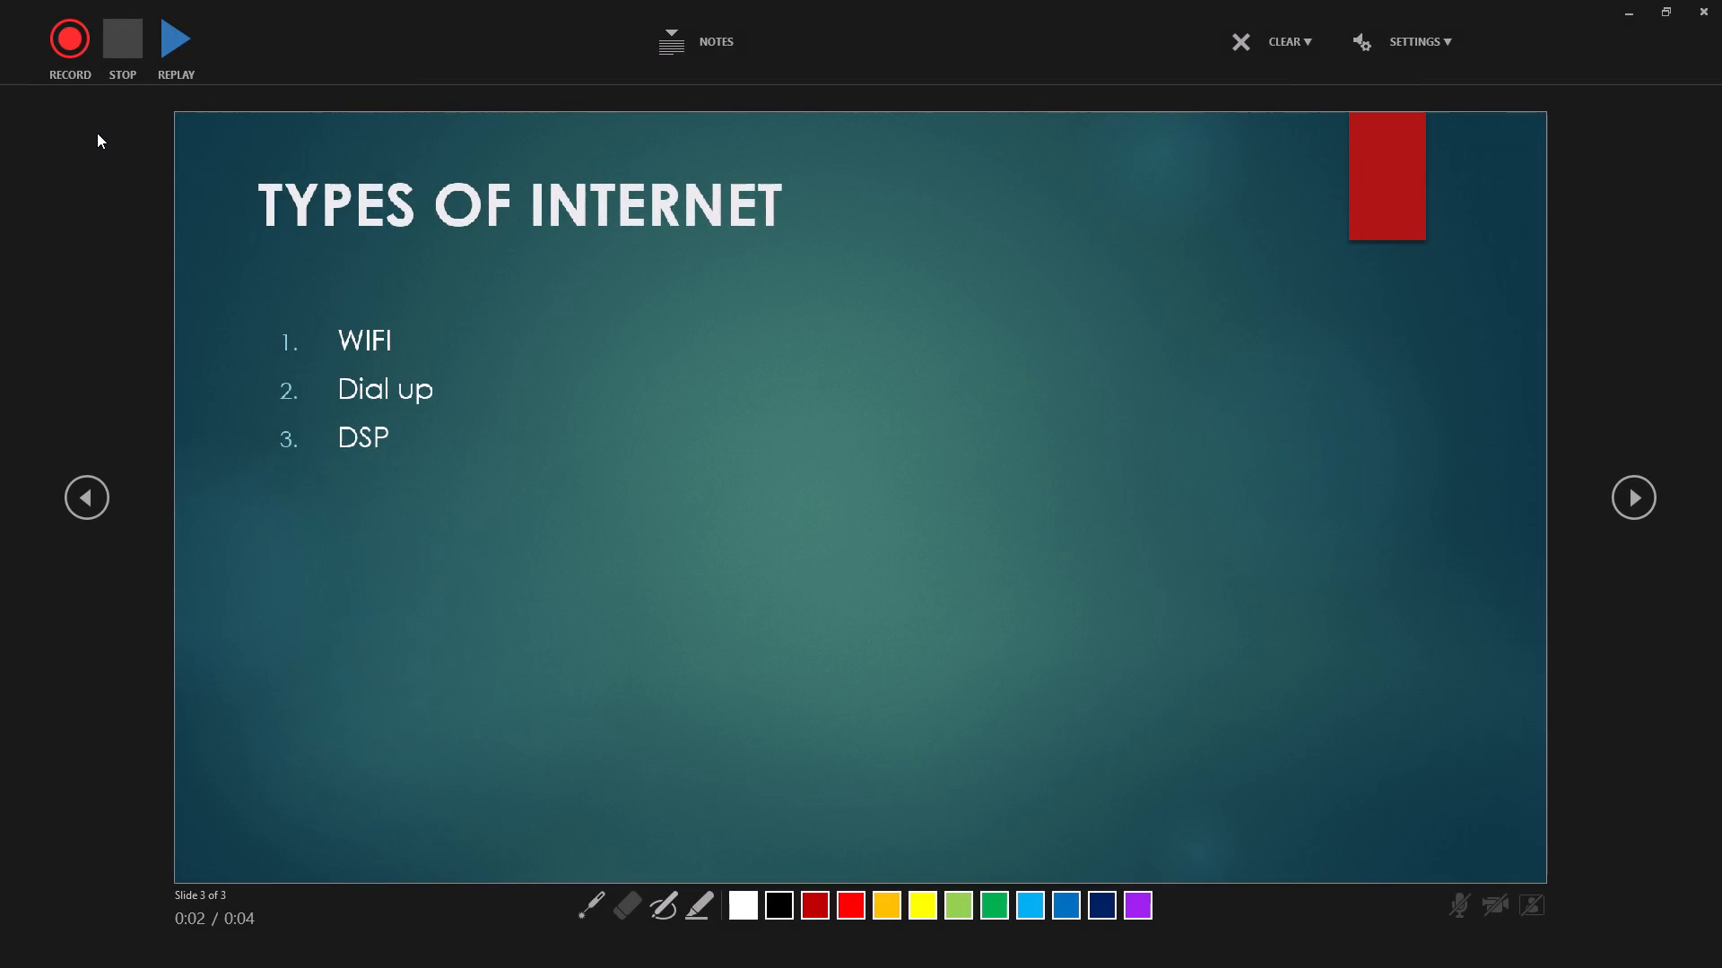
key(Return)
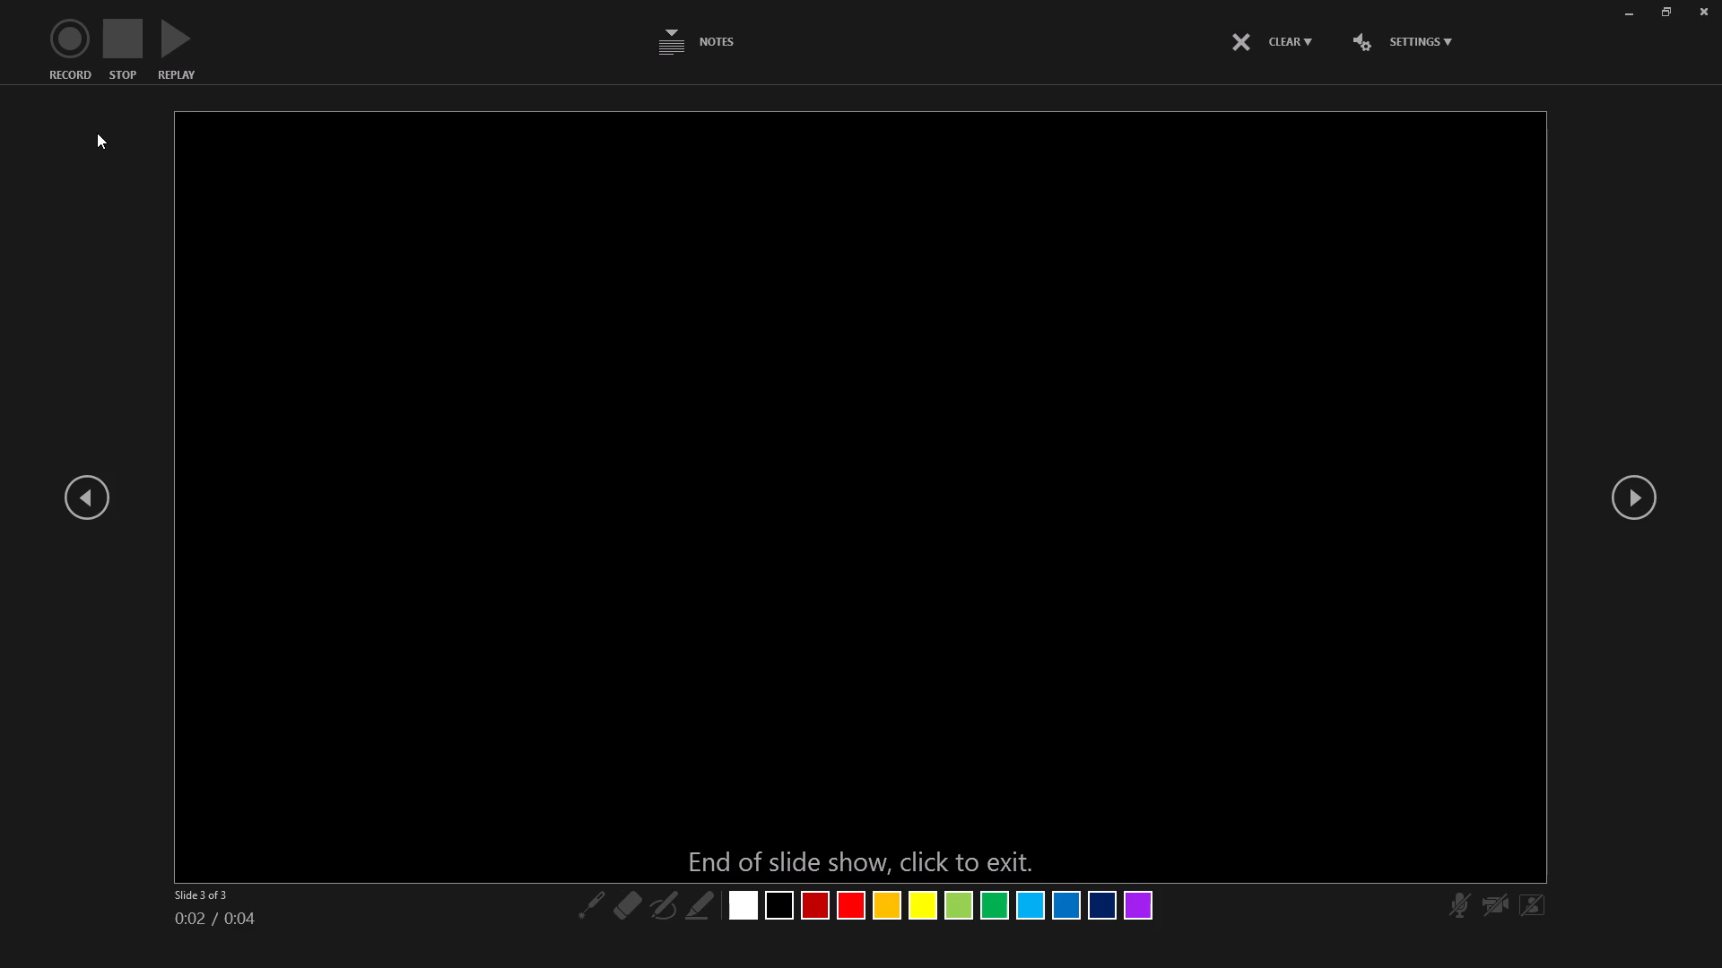
key(Return)
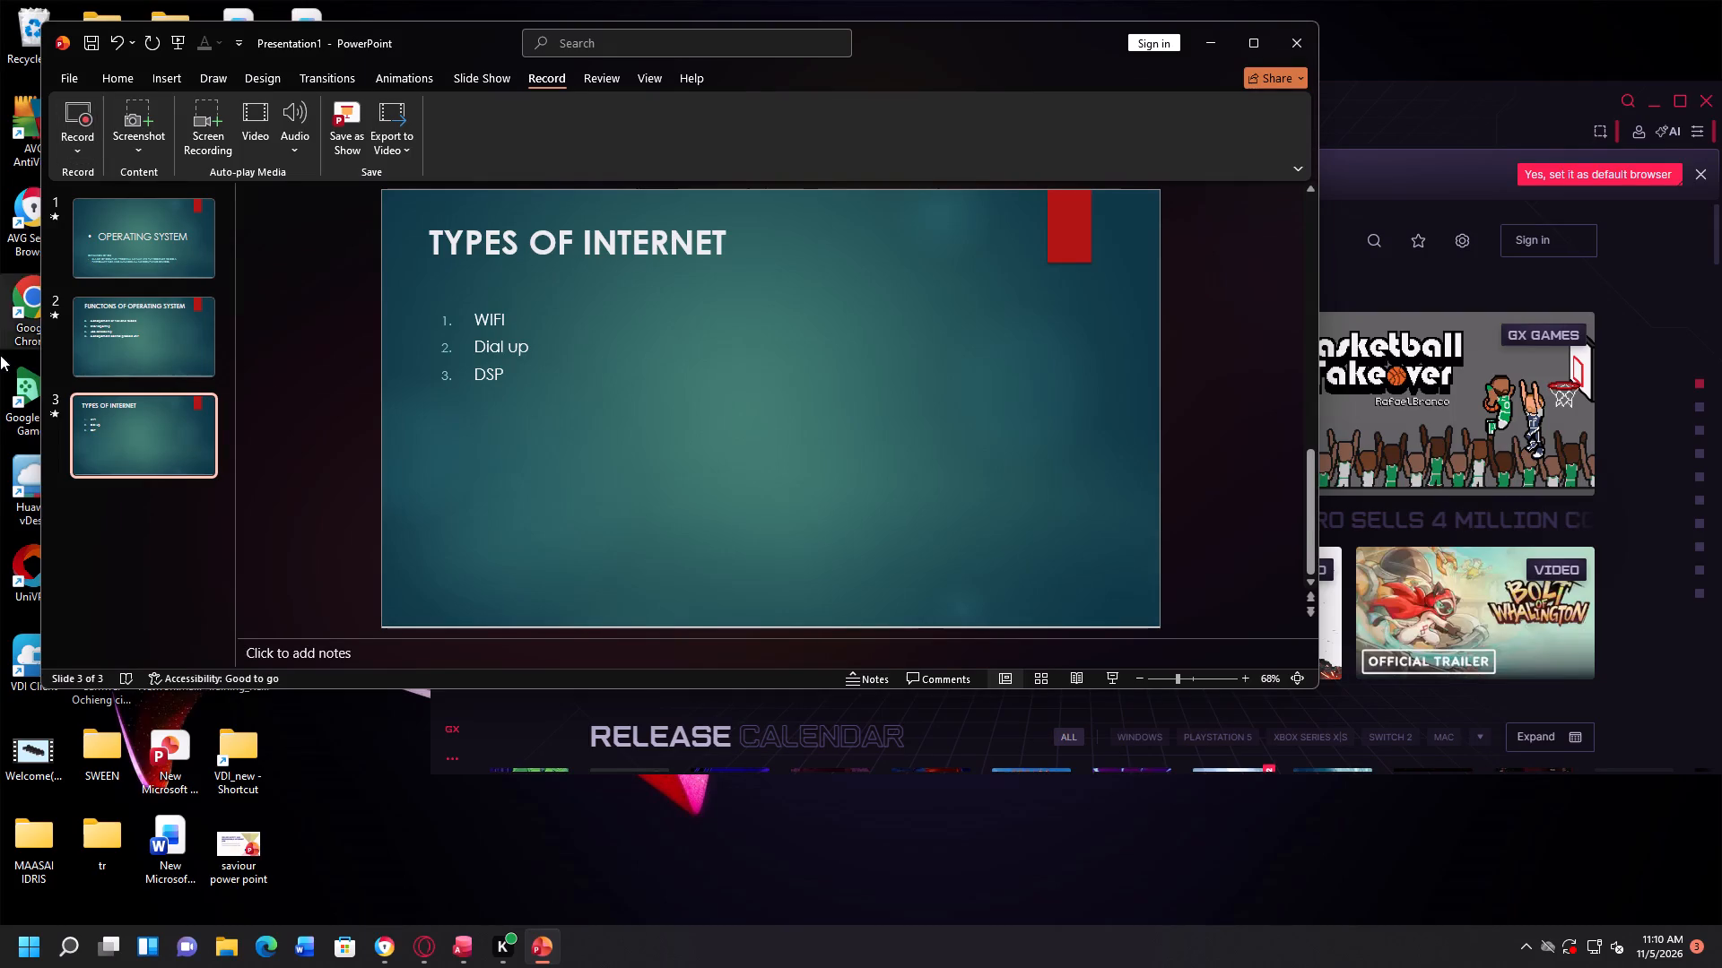
Open the recording view from the Operating System title slide, advance through all three slides to the end and exit.
click(143, 213)
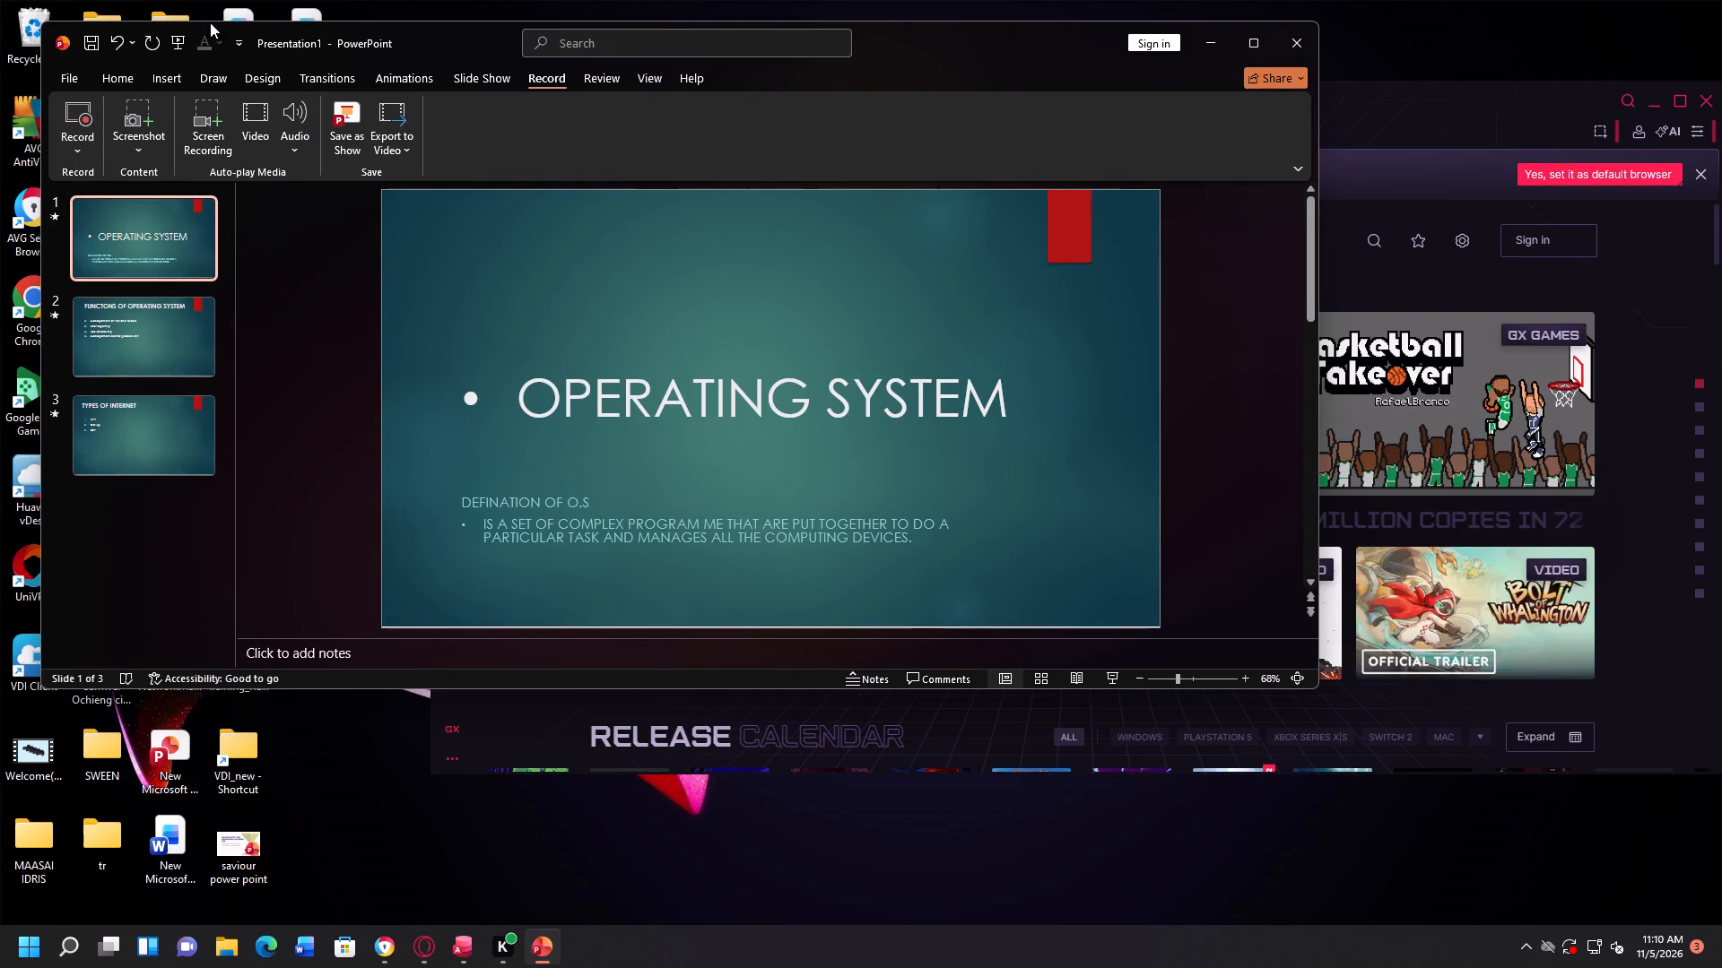
click(86, 123)
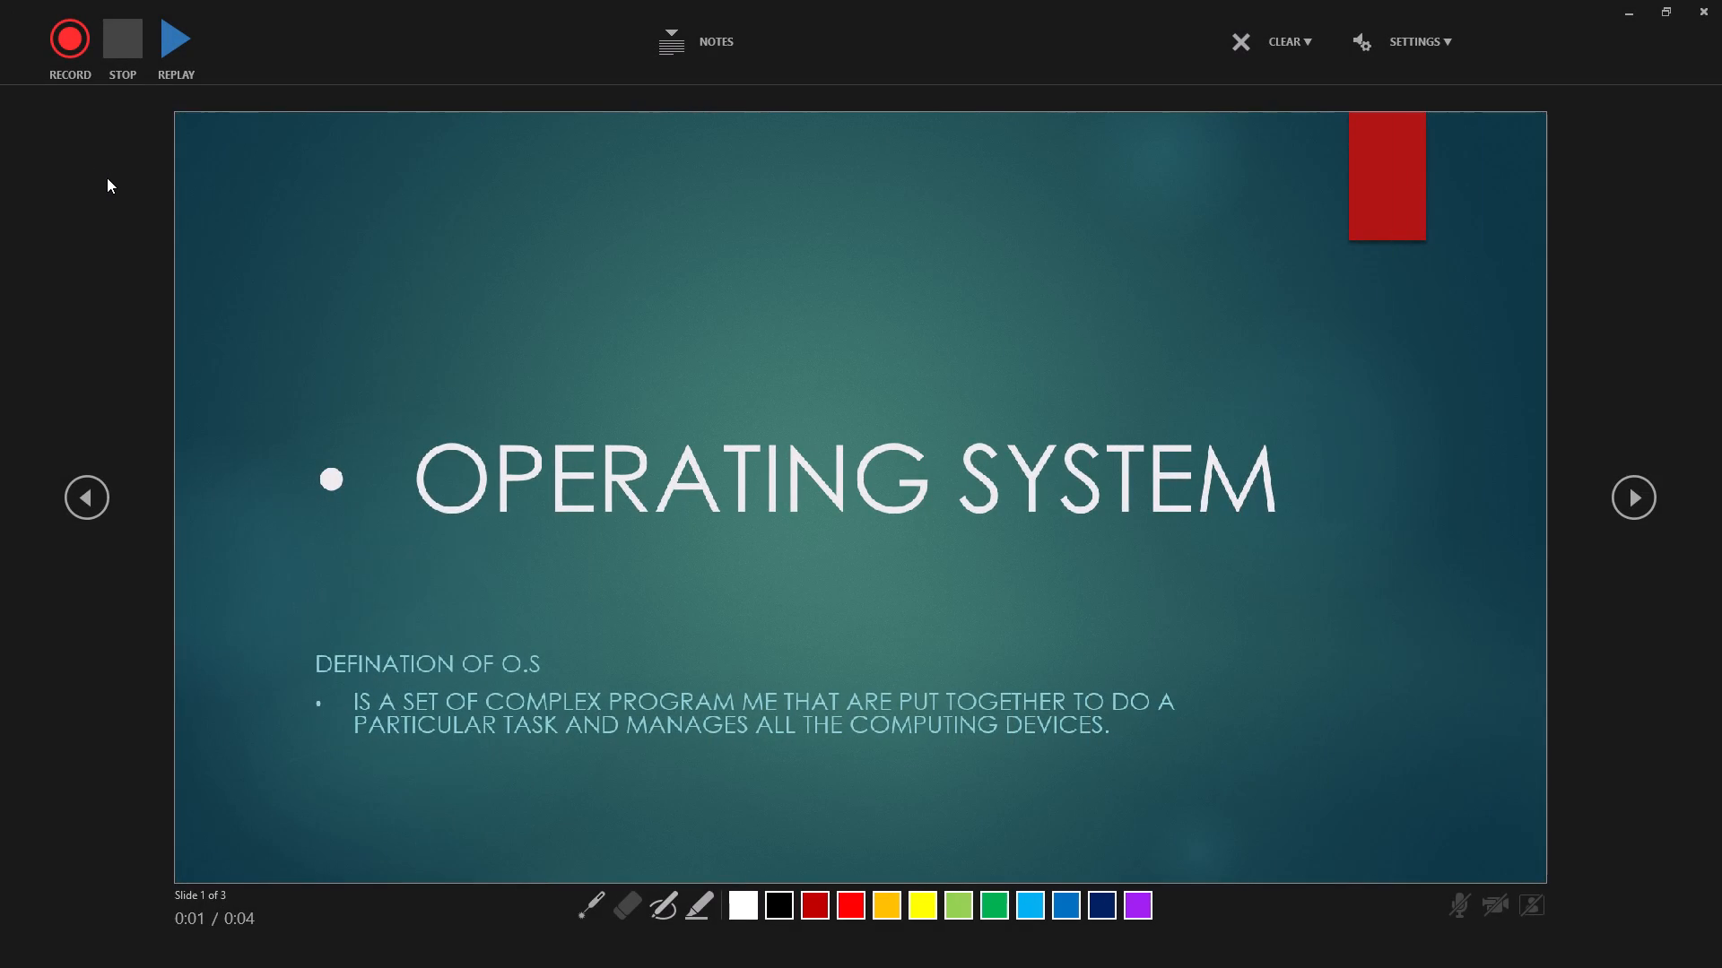
key(Return)
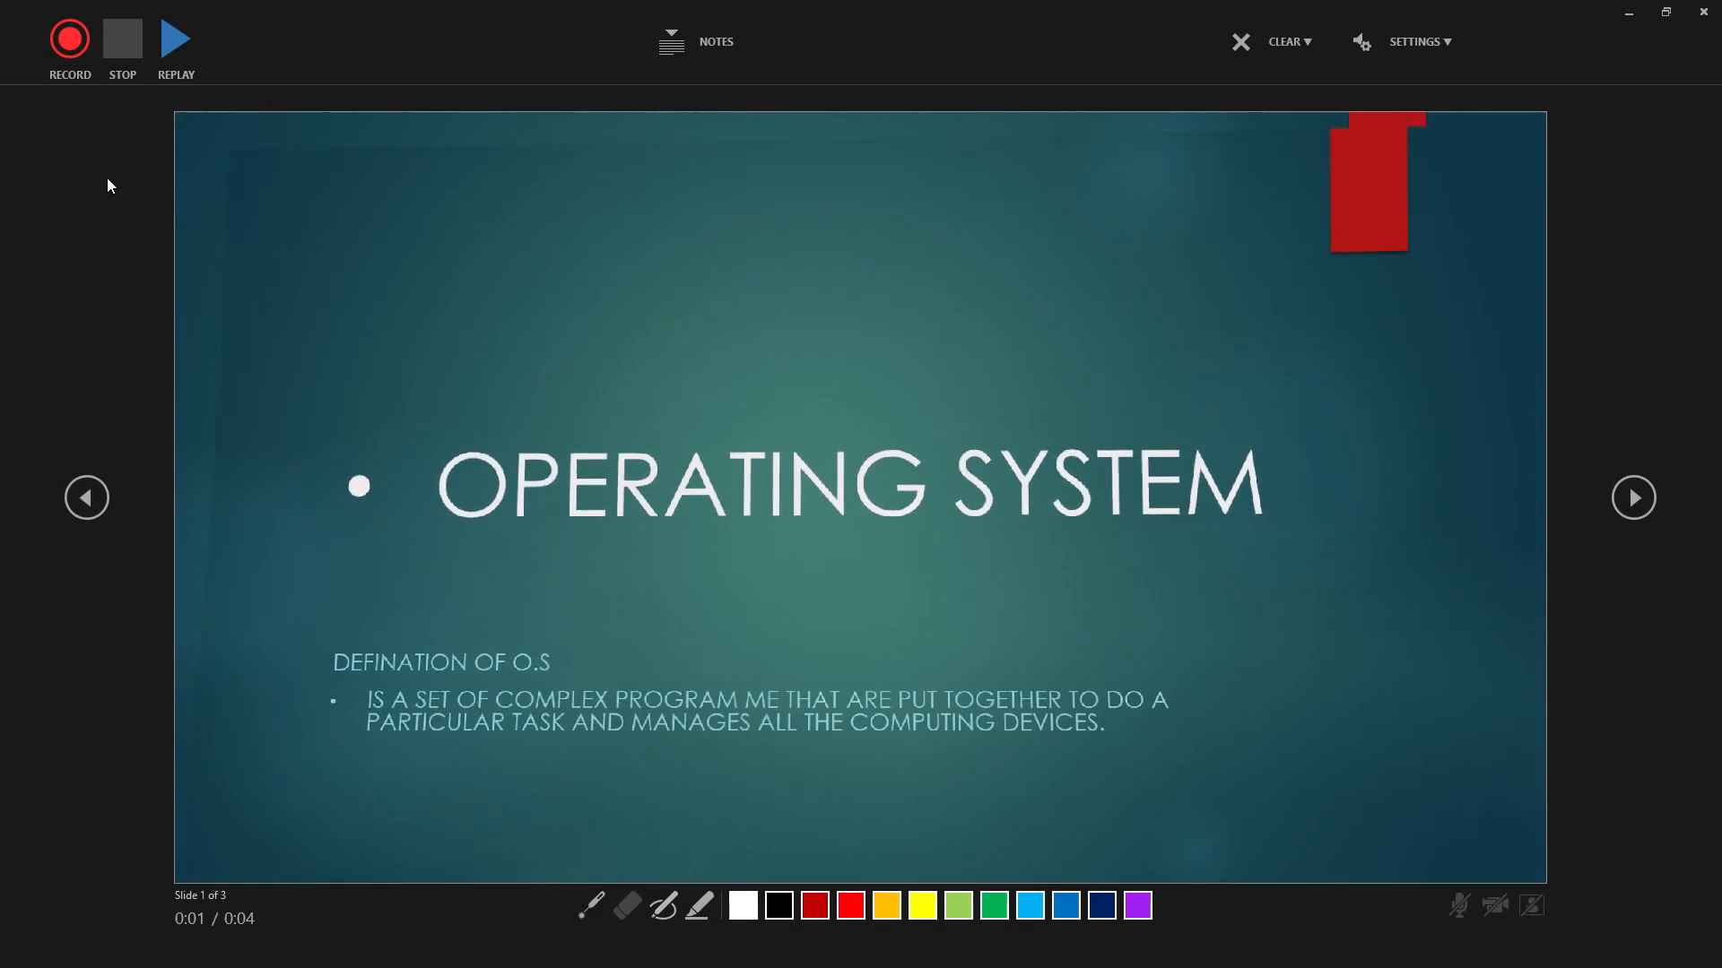
key(Return)
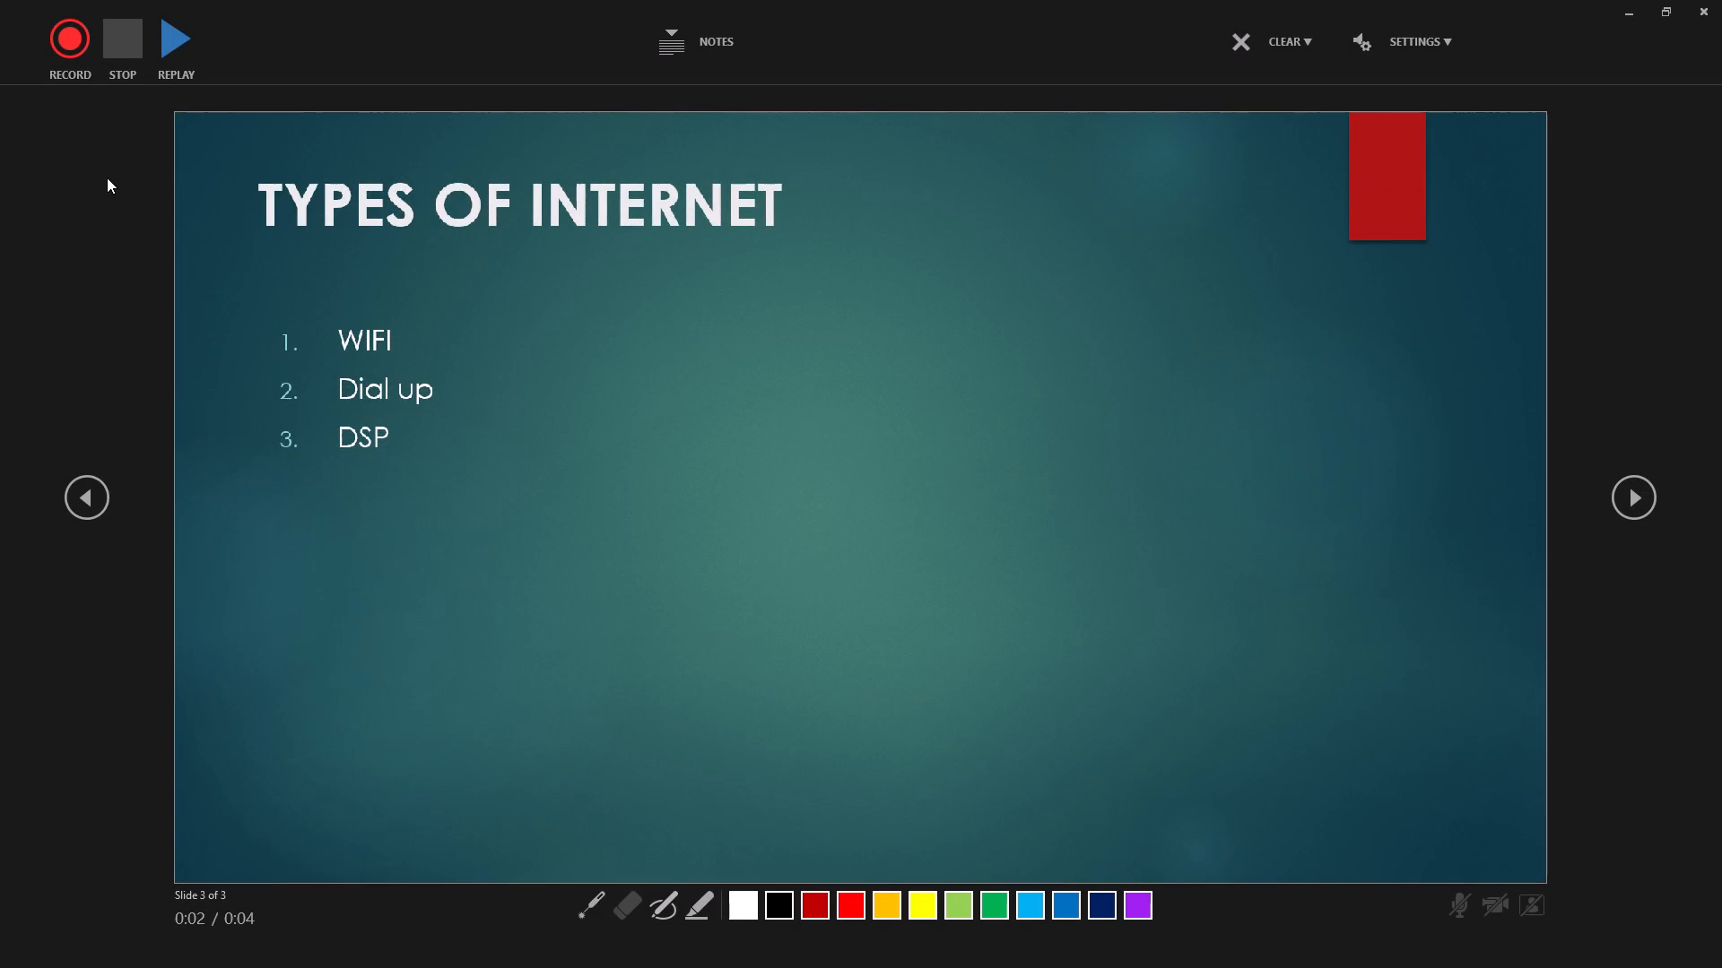
key(Return)
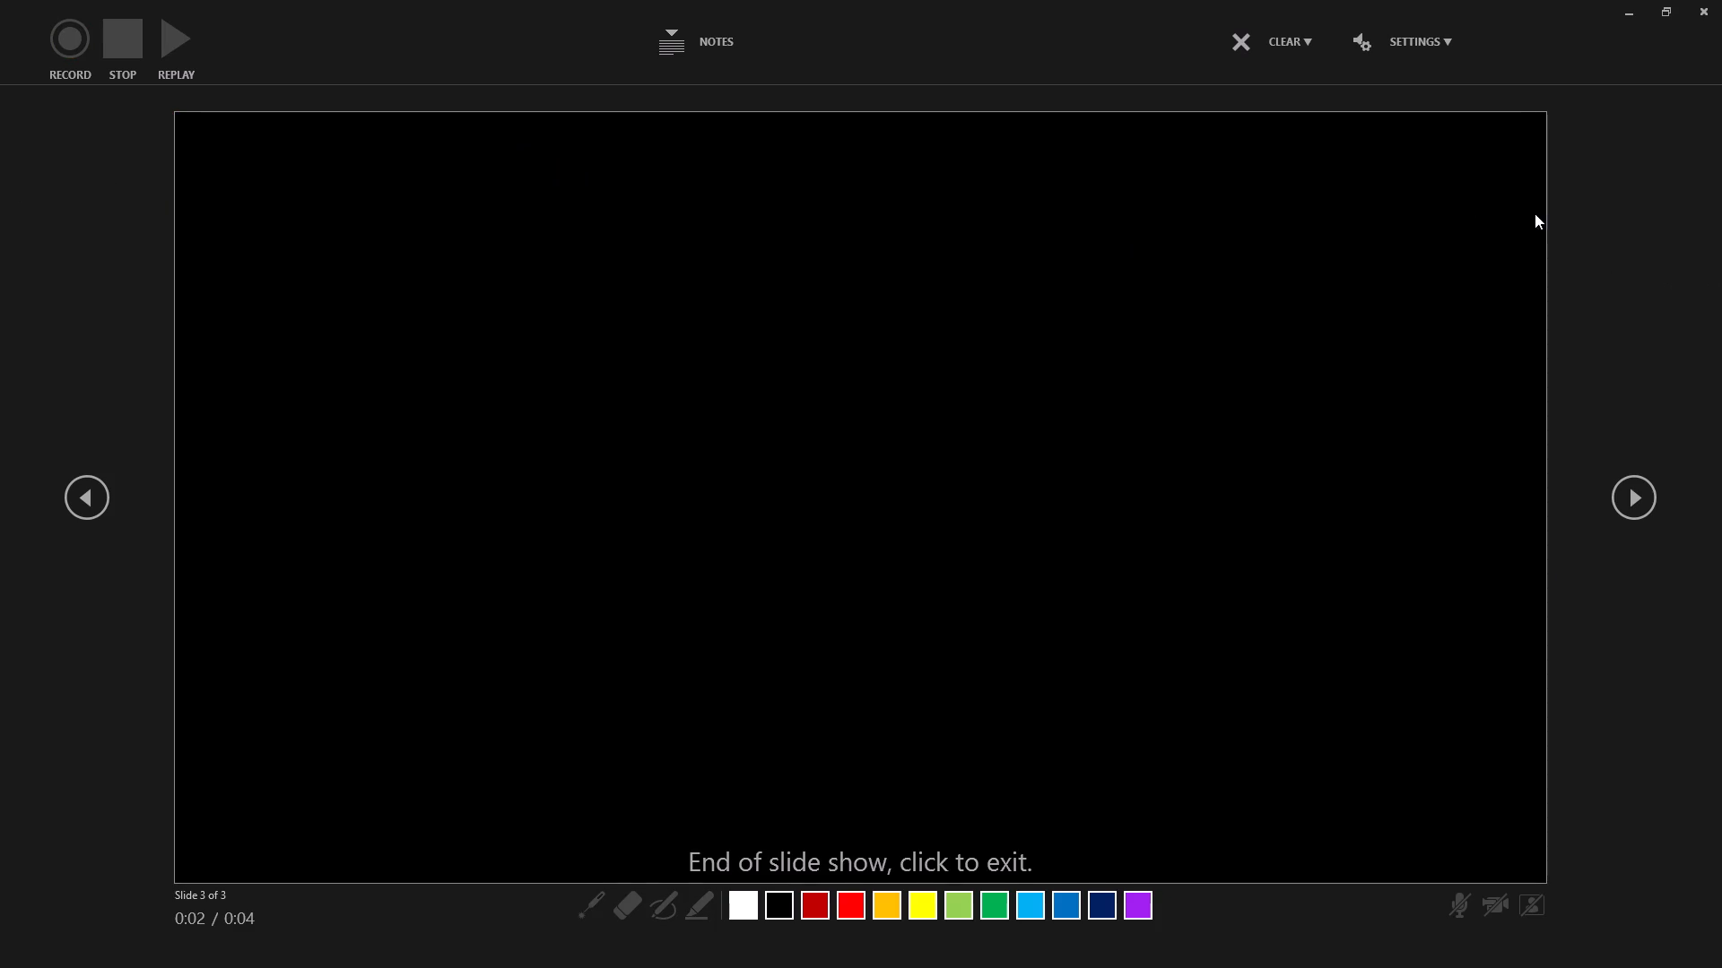
key(Return)
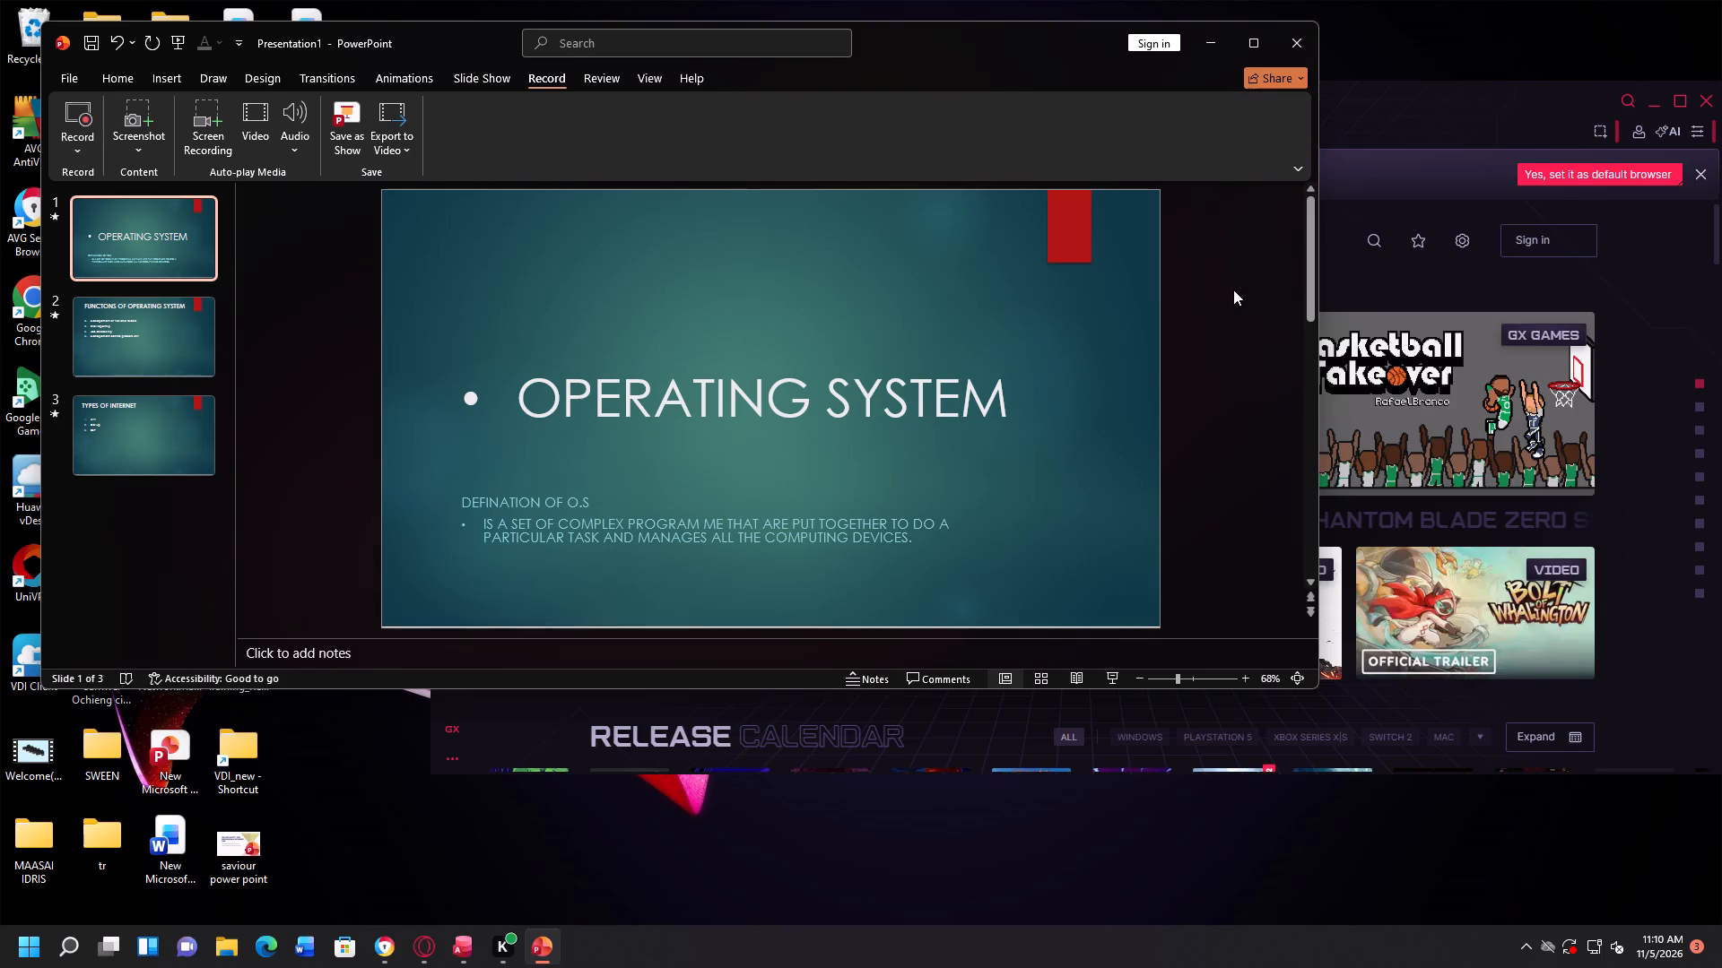
Play the slide show from the beginning through to its end and exit it.
click(511, 88)
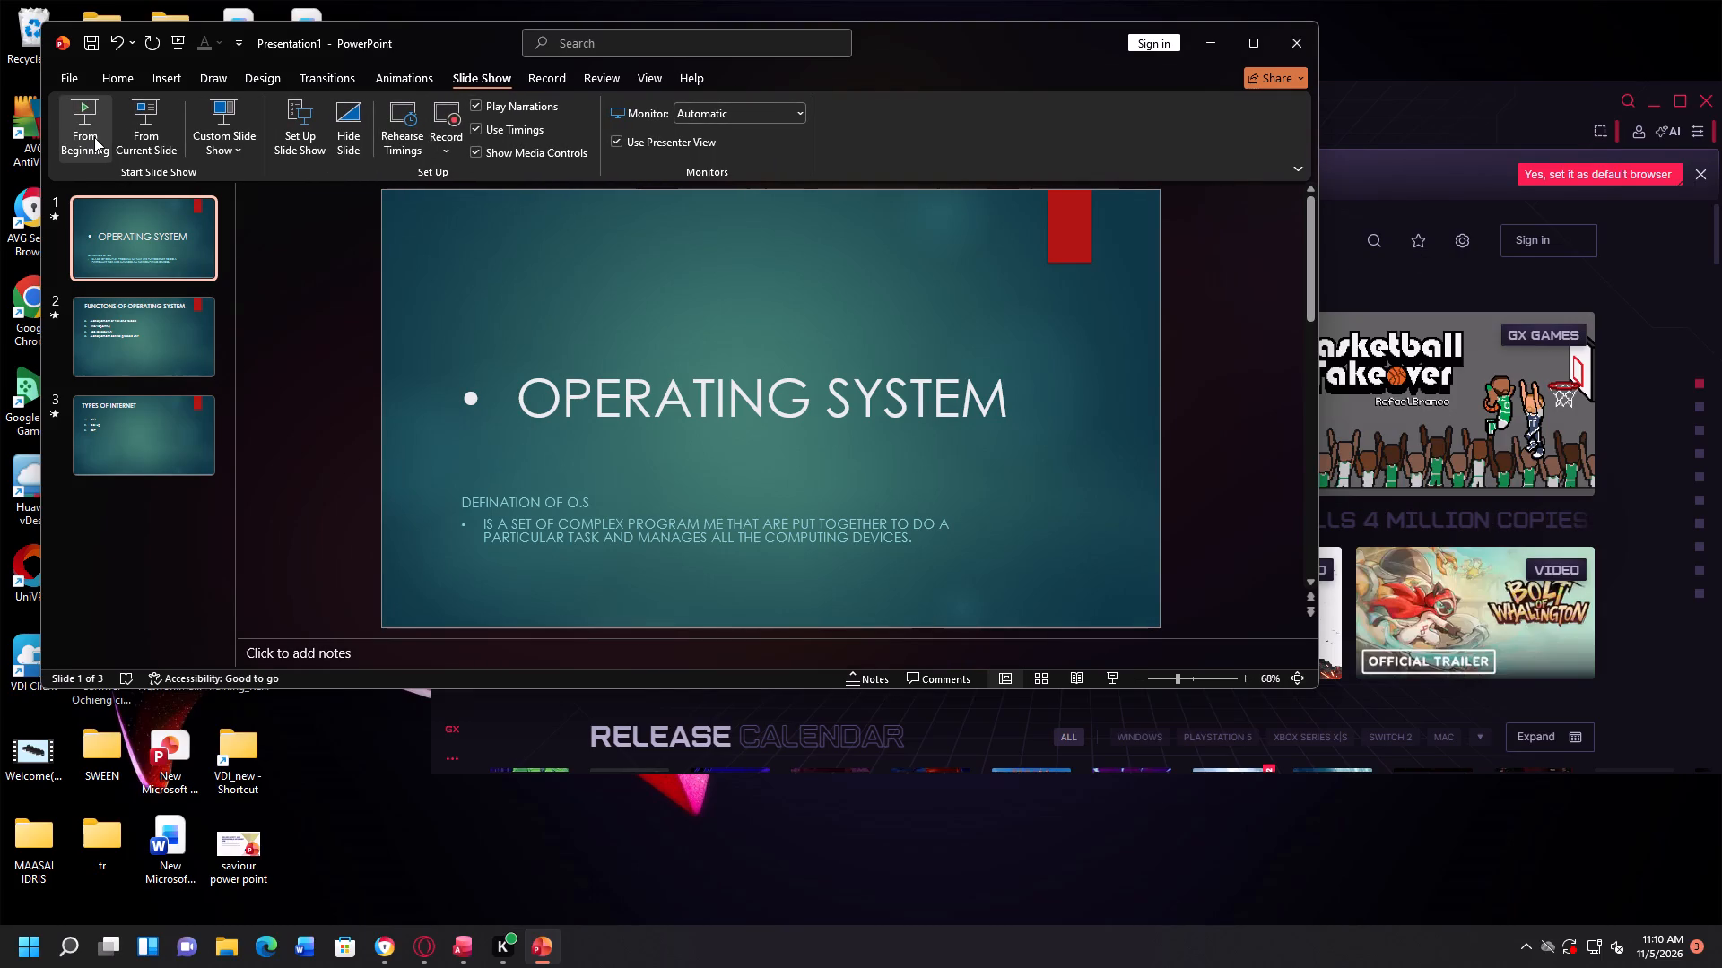
click(94, 137)
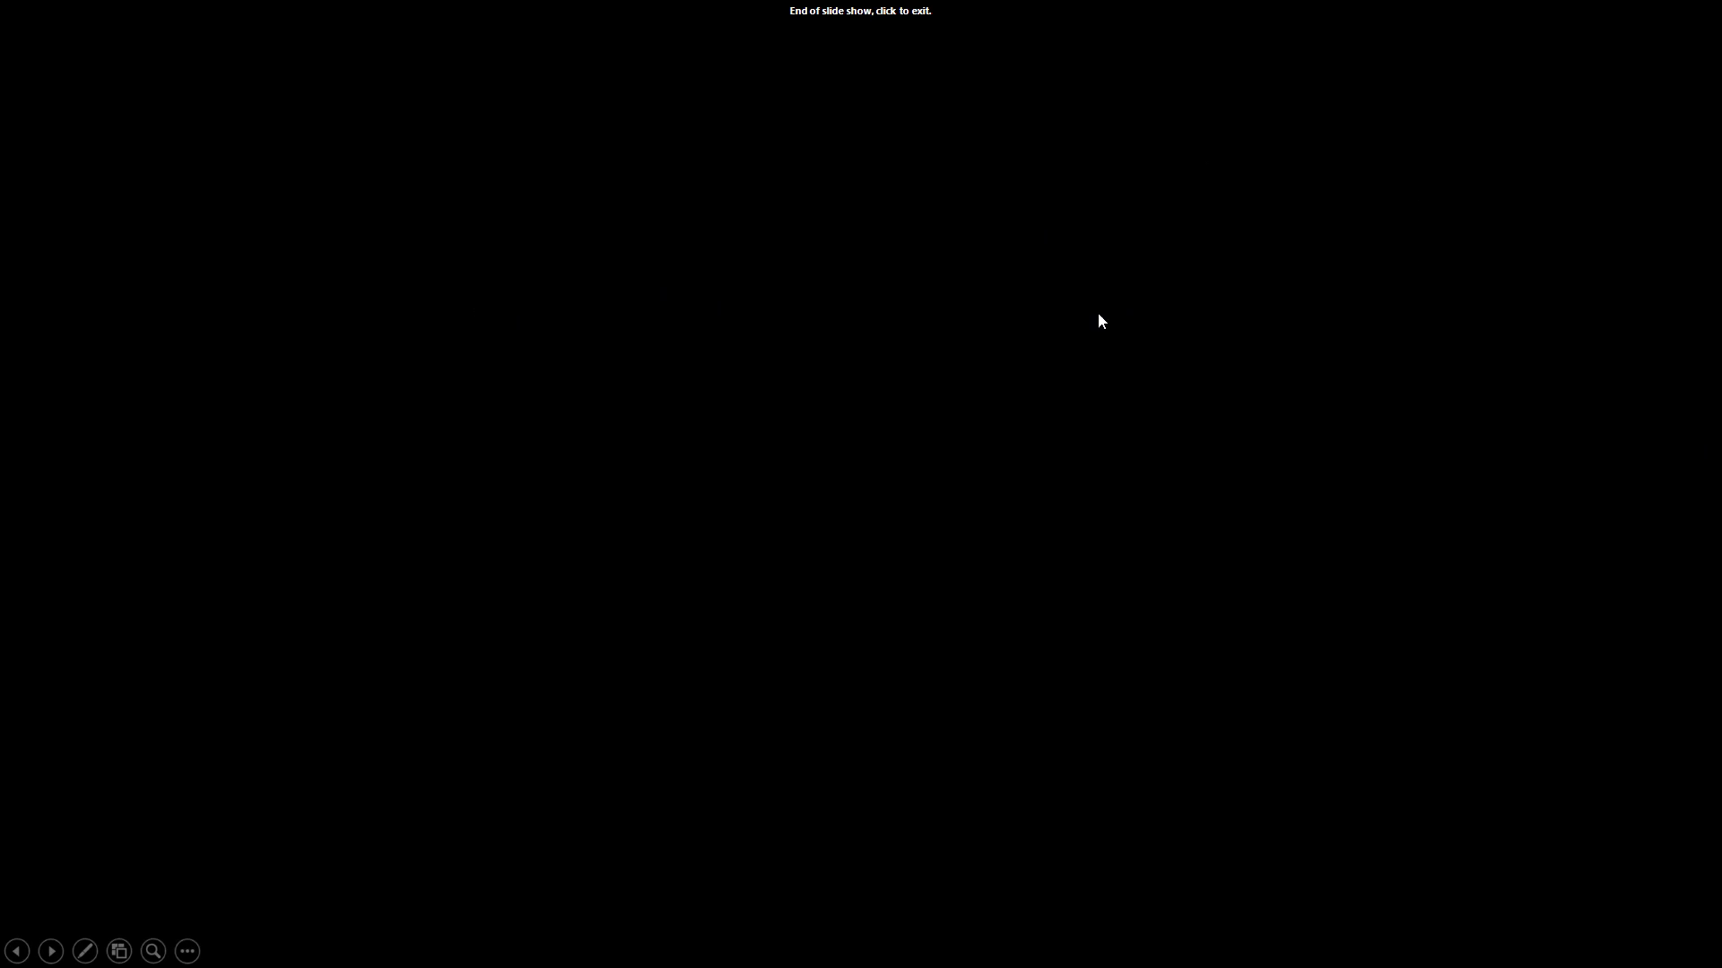
click(1098, 313)
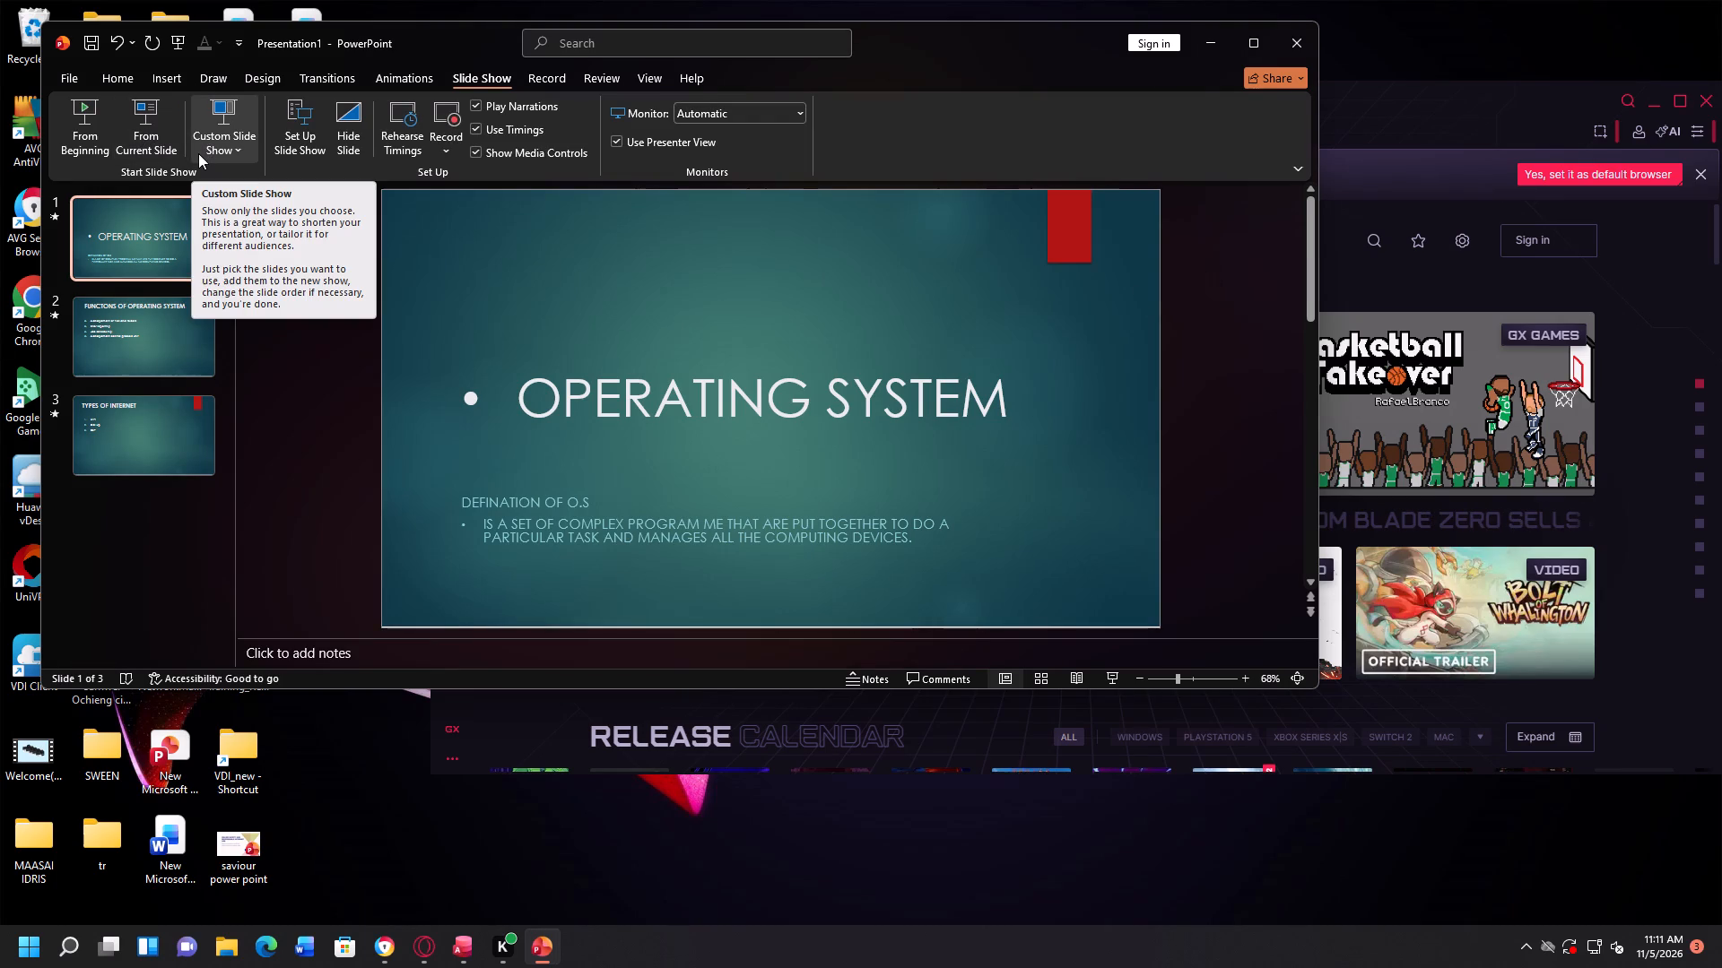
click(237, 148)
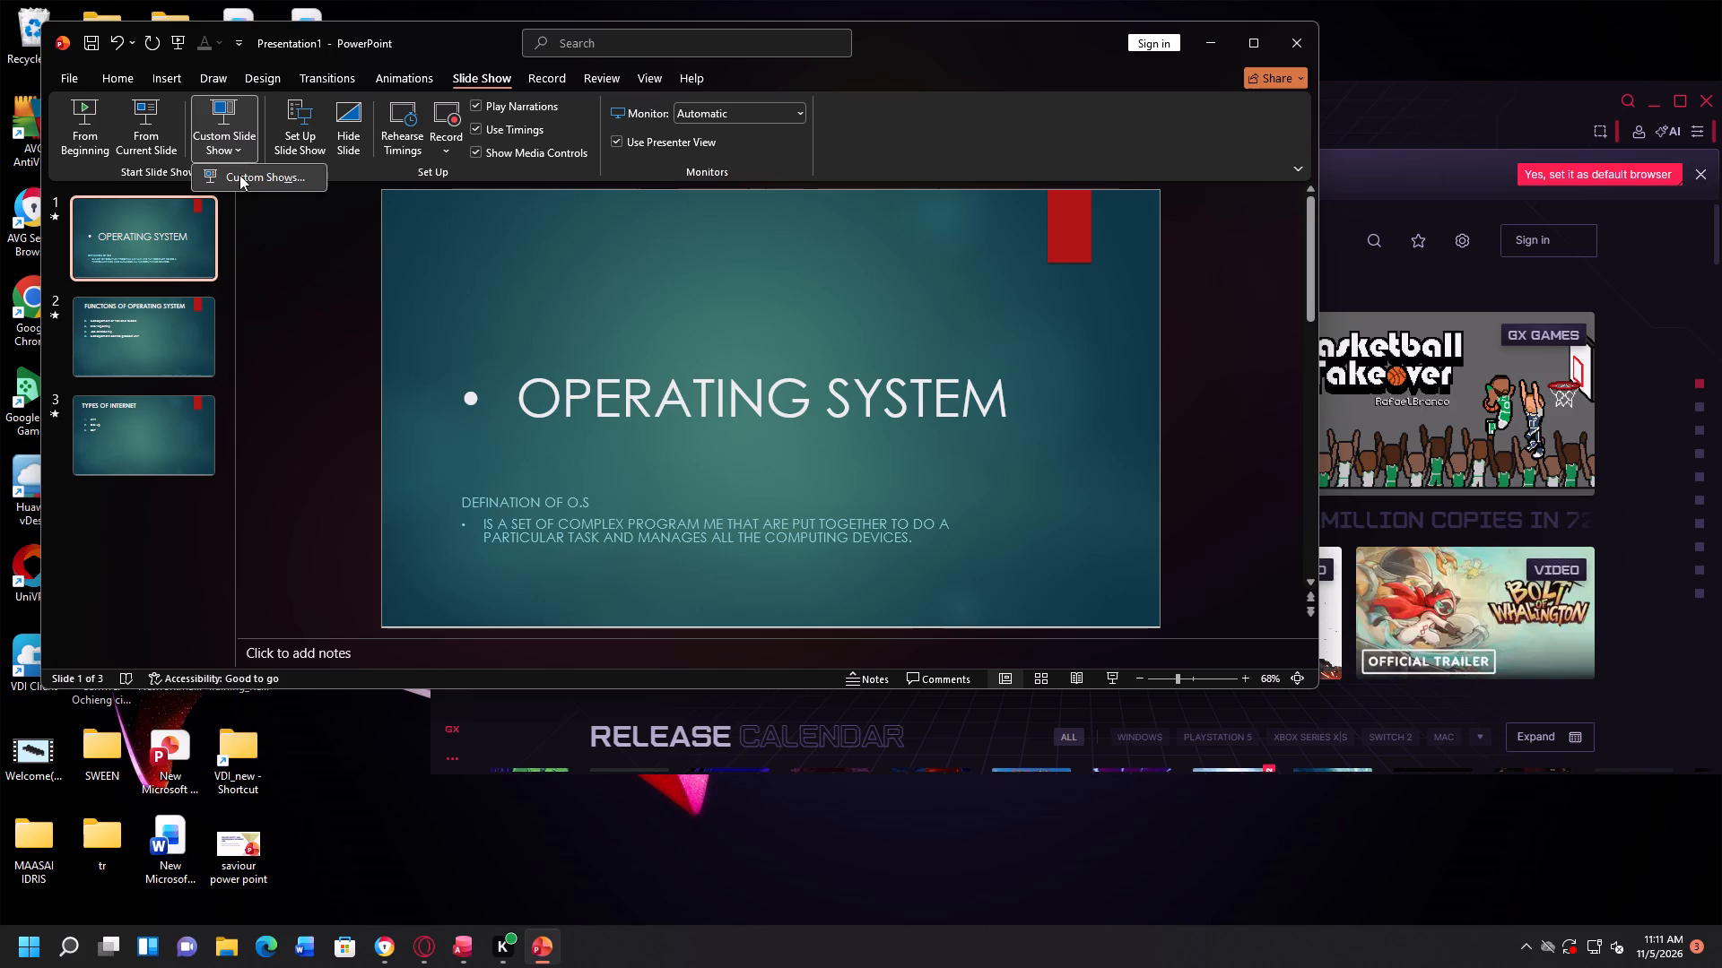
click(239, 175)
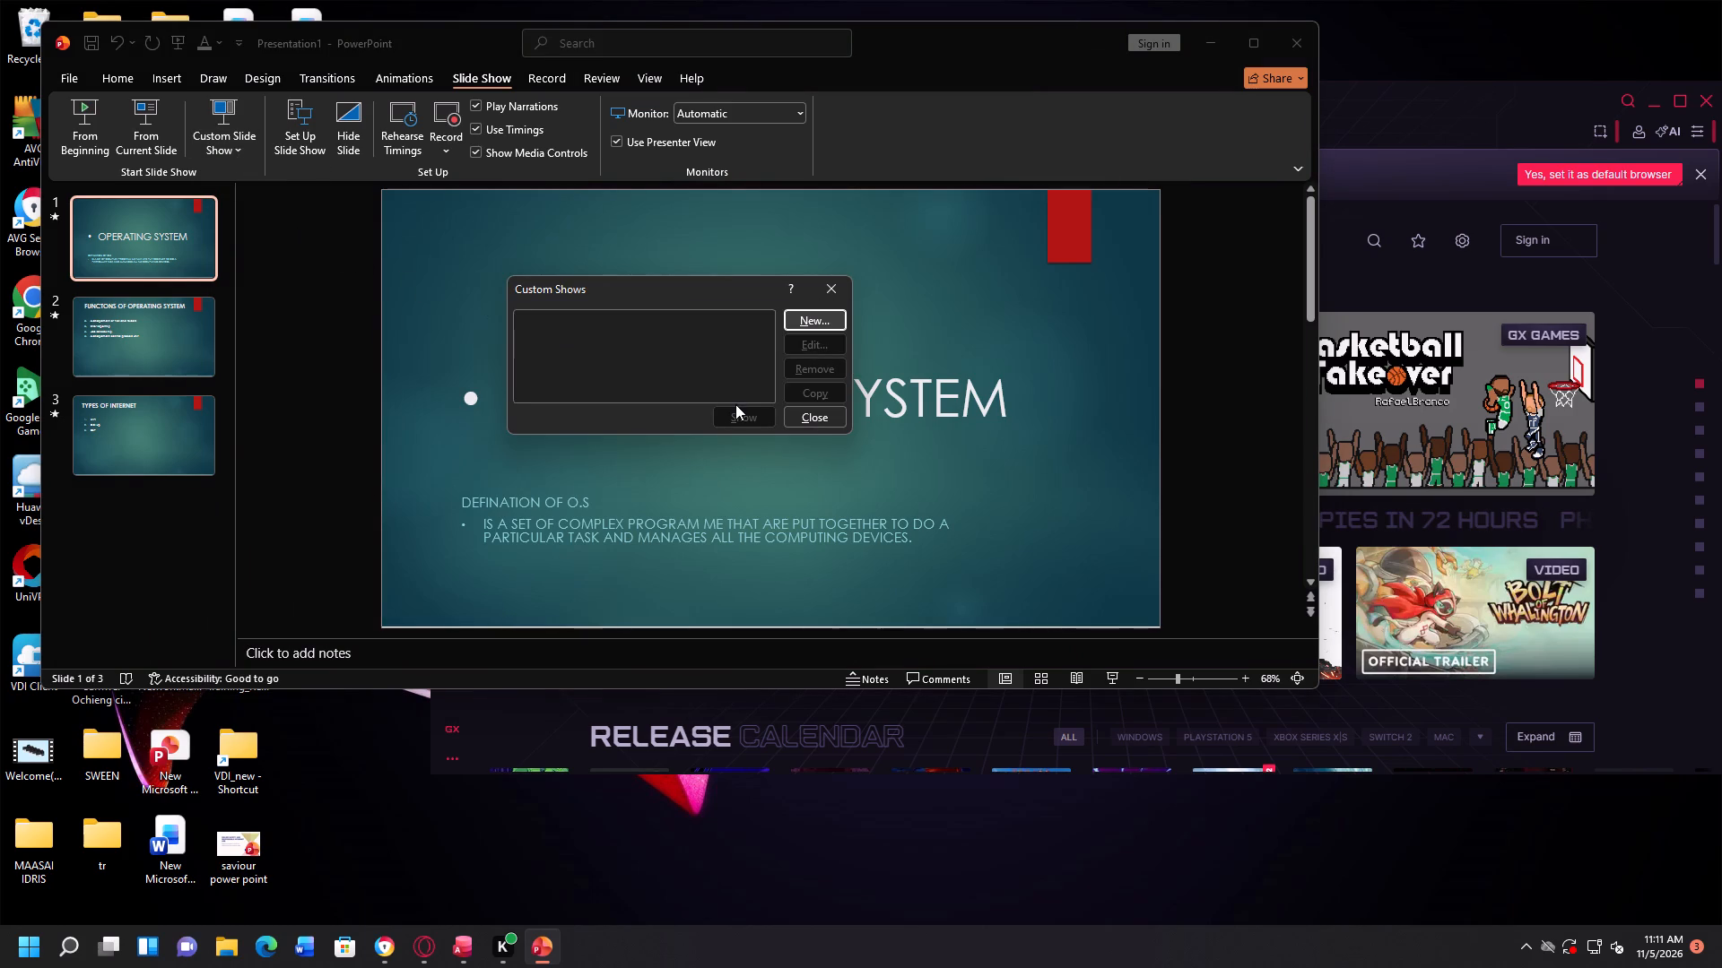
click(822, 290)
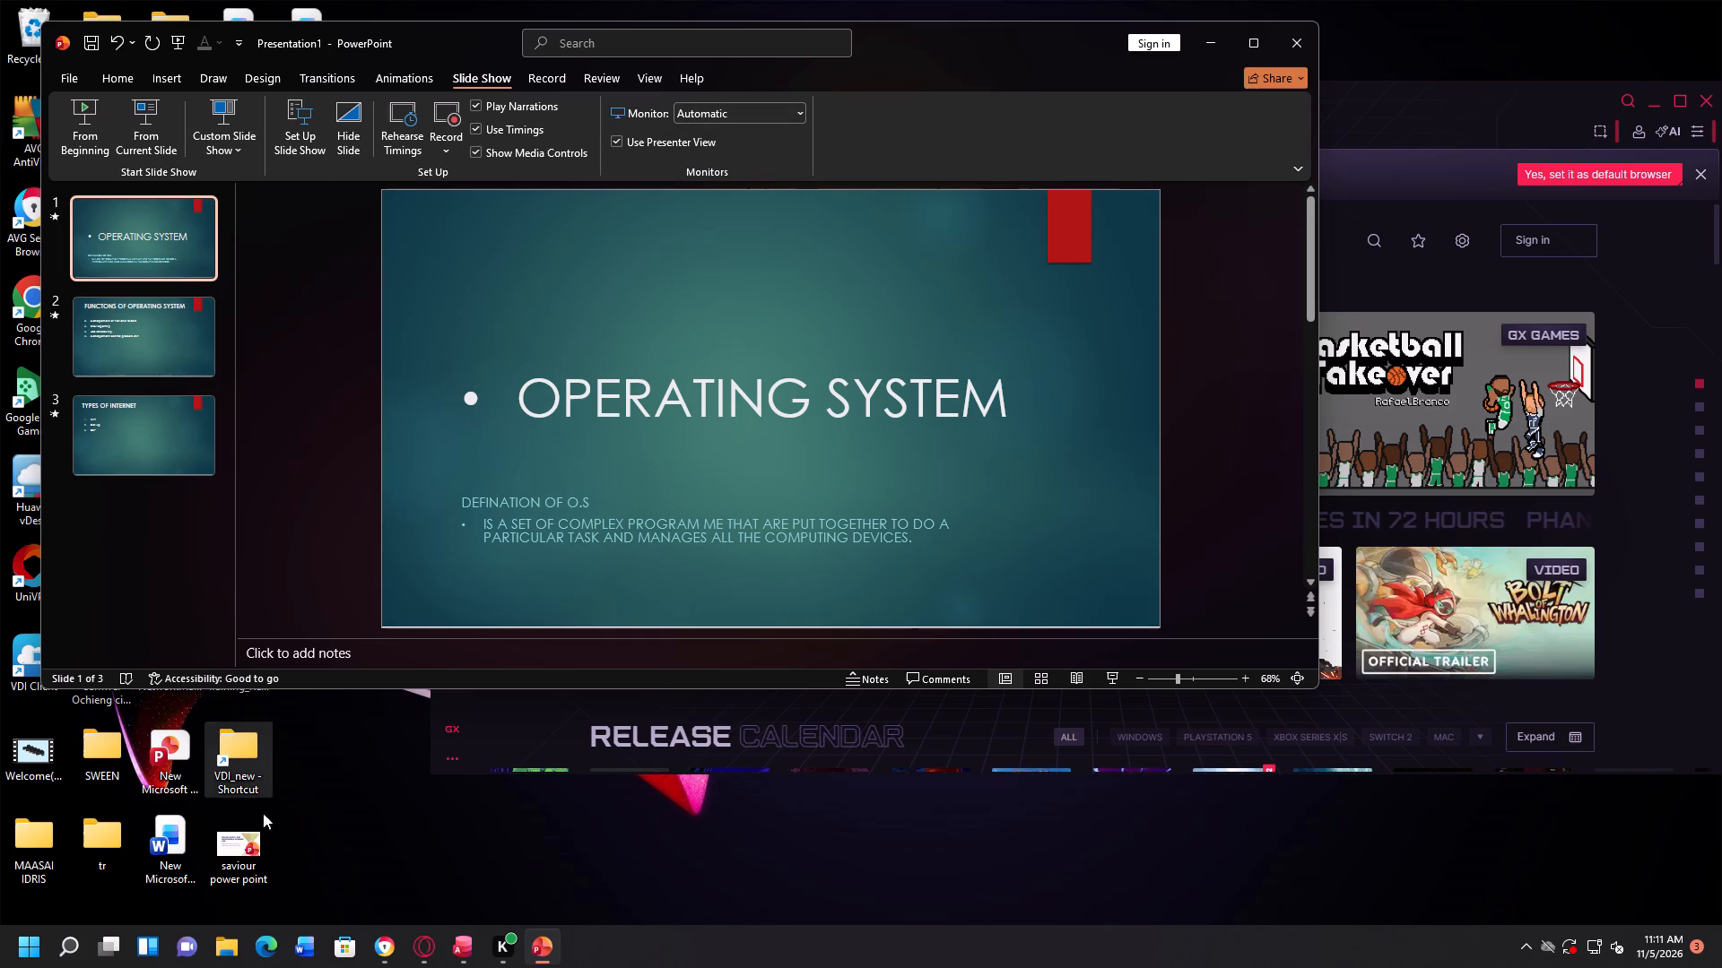
Close the presentation and PowerPoint without saving the changes.
click(1306, 54)
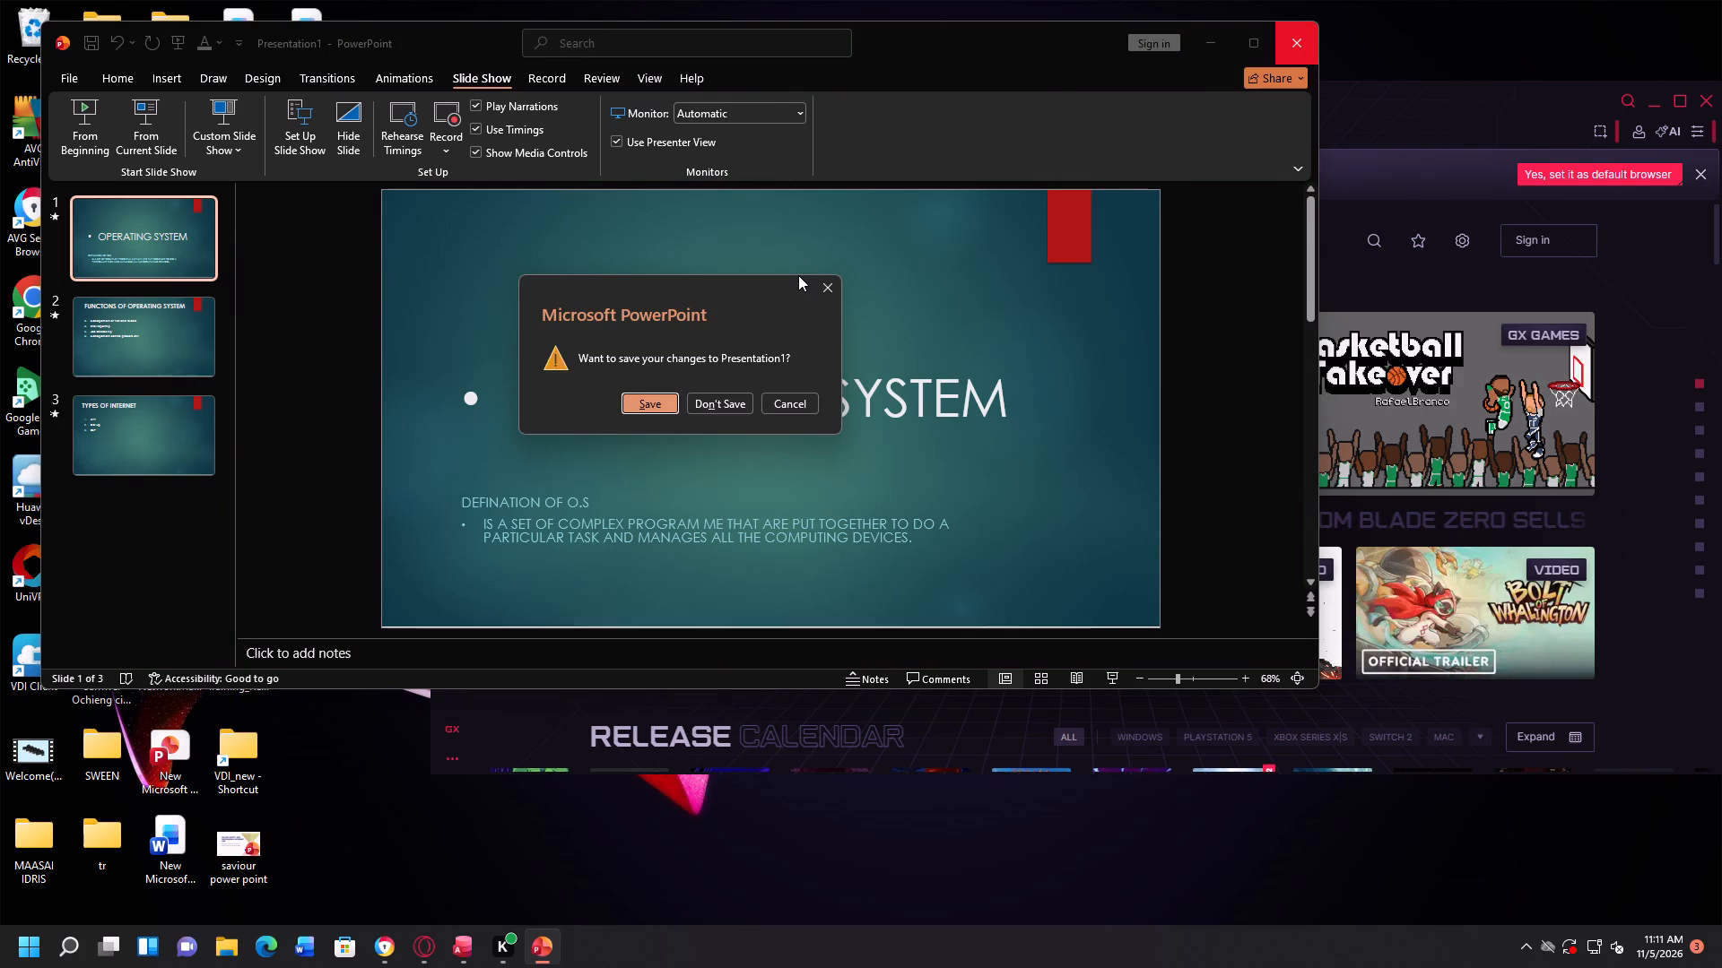
click(829, 282)
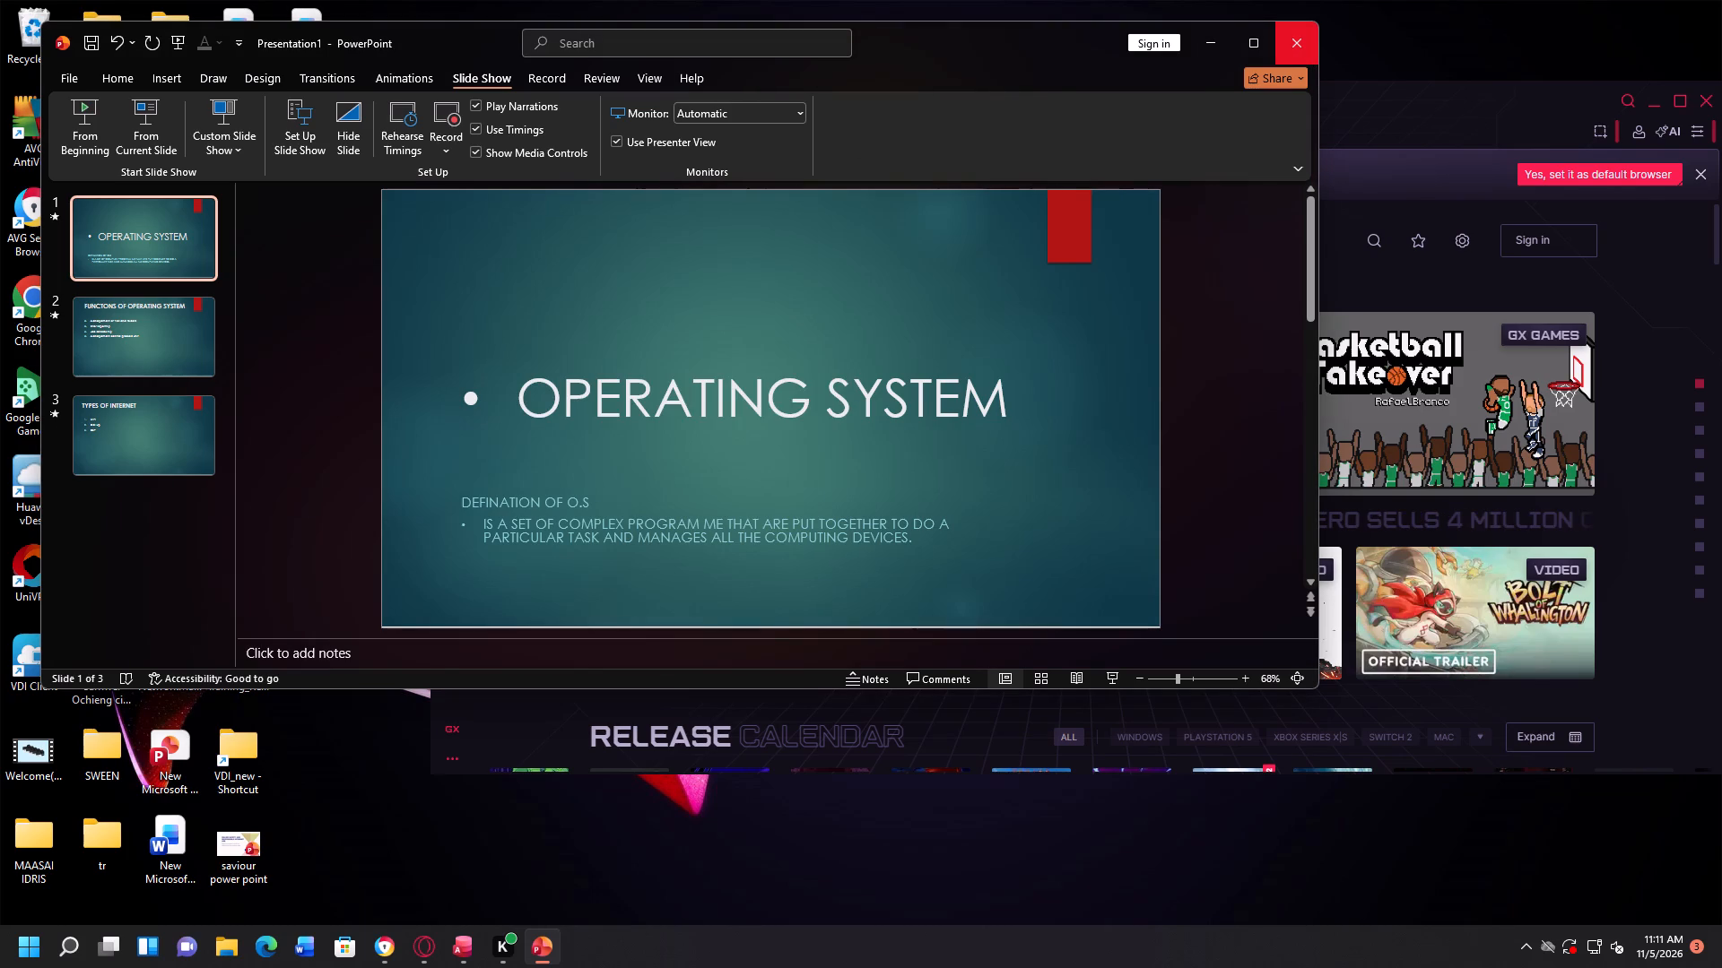
click(1296, 45)
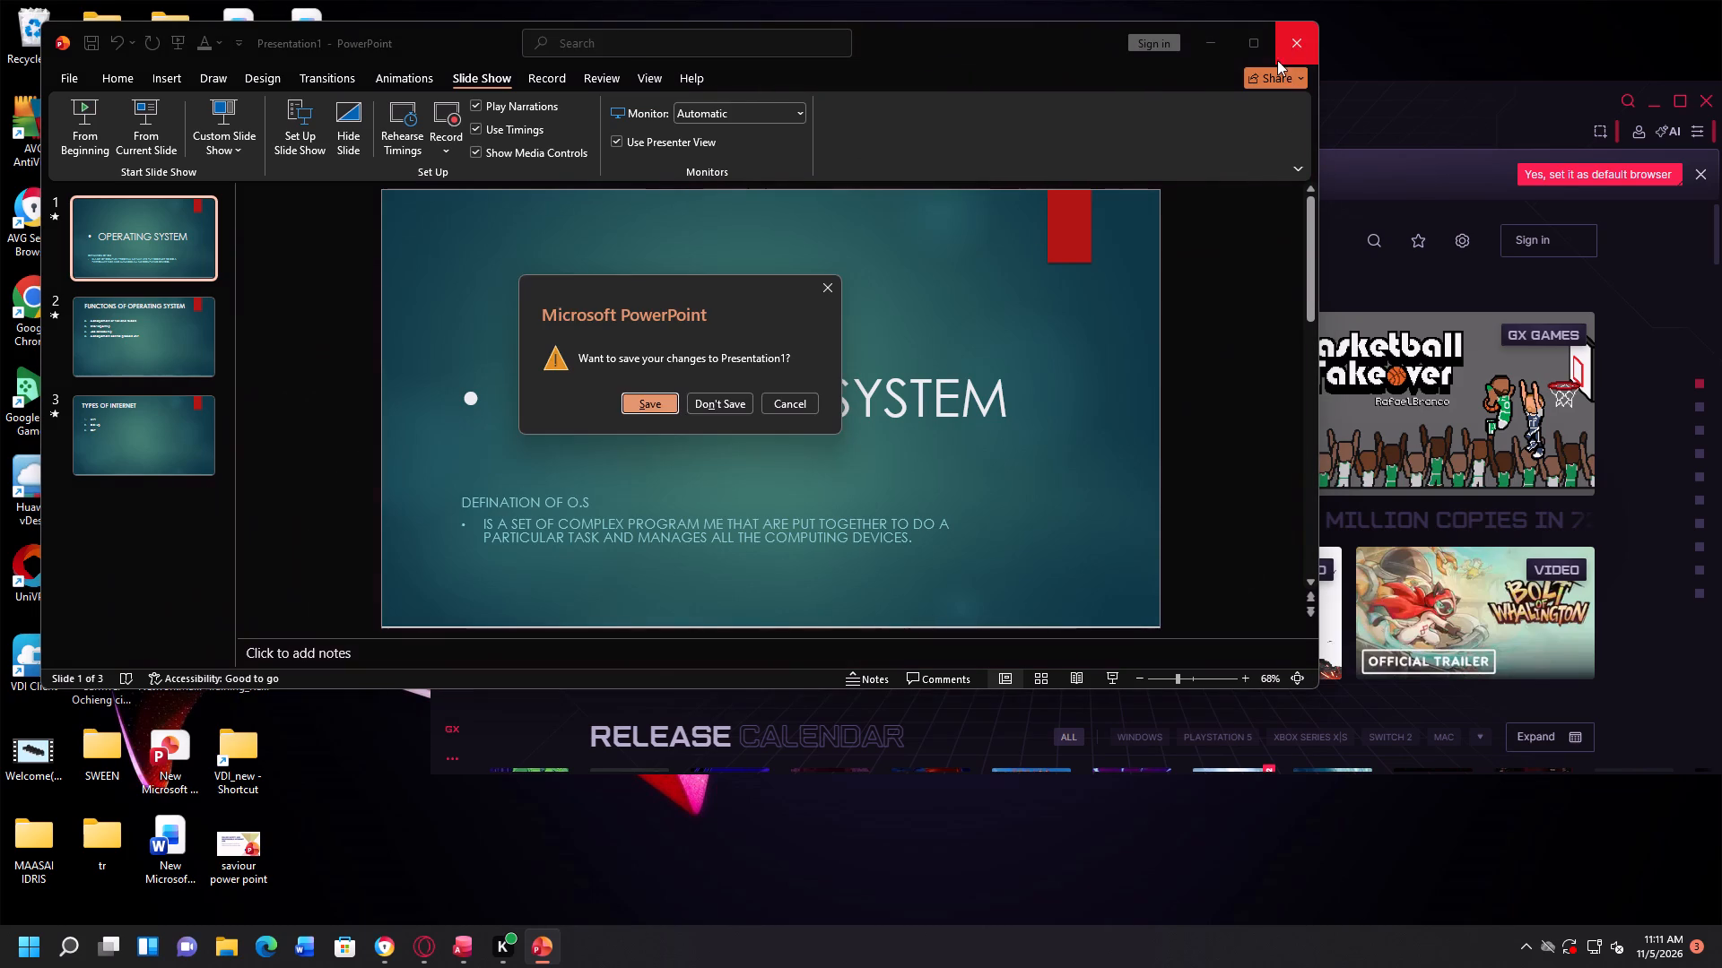
click(709, 402)
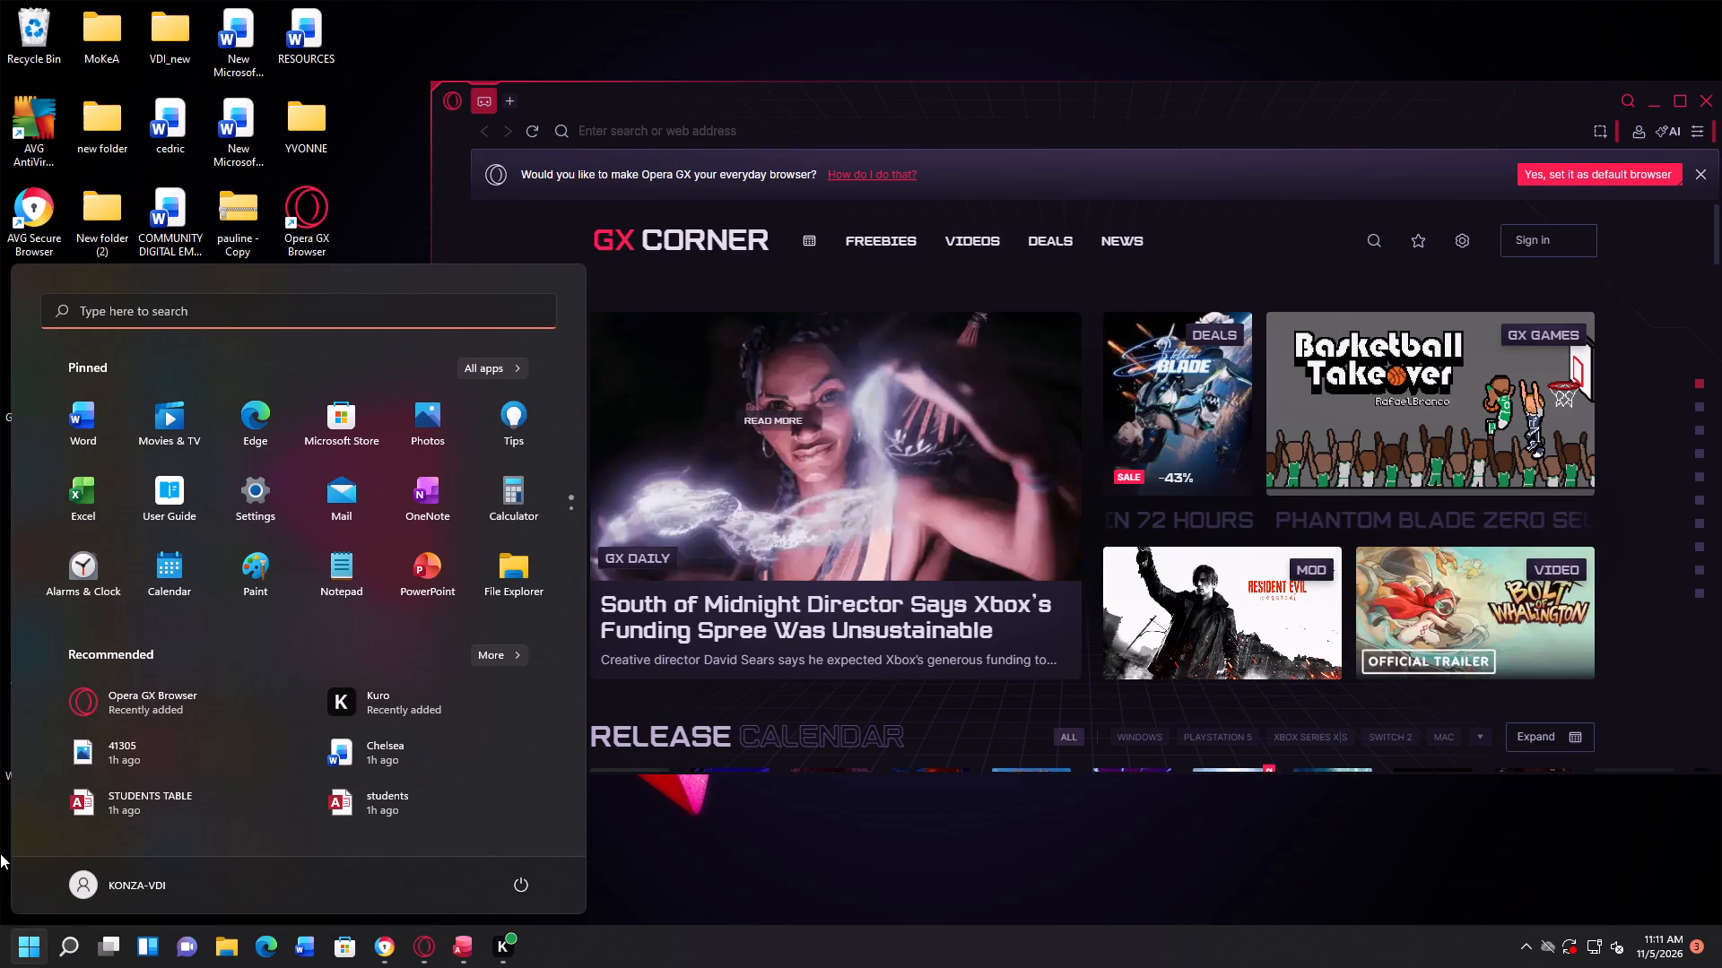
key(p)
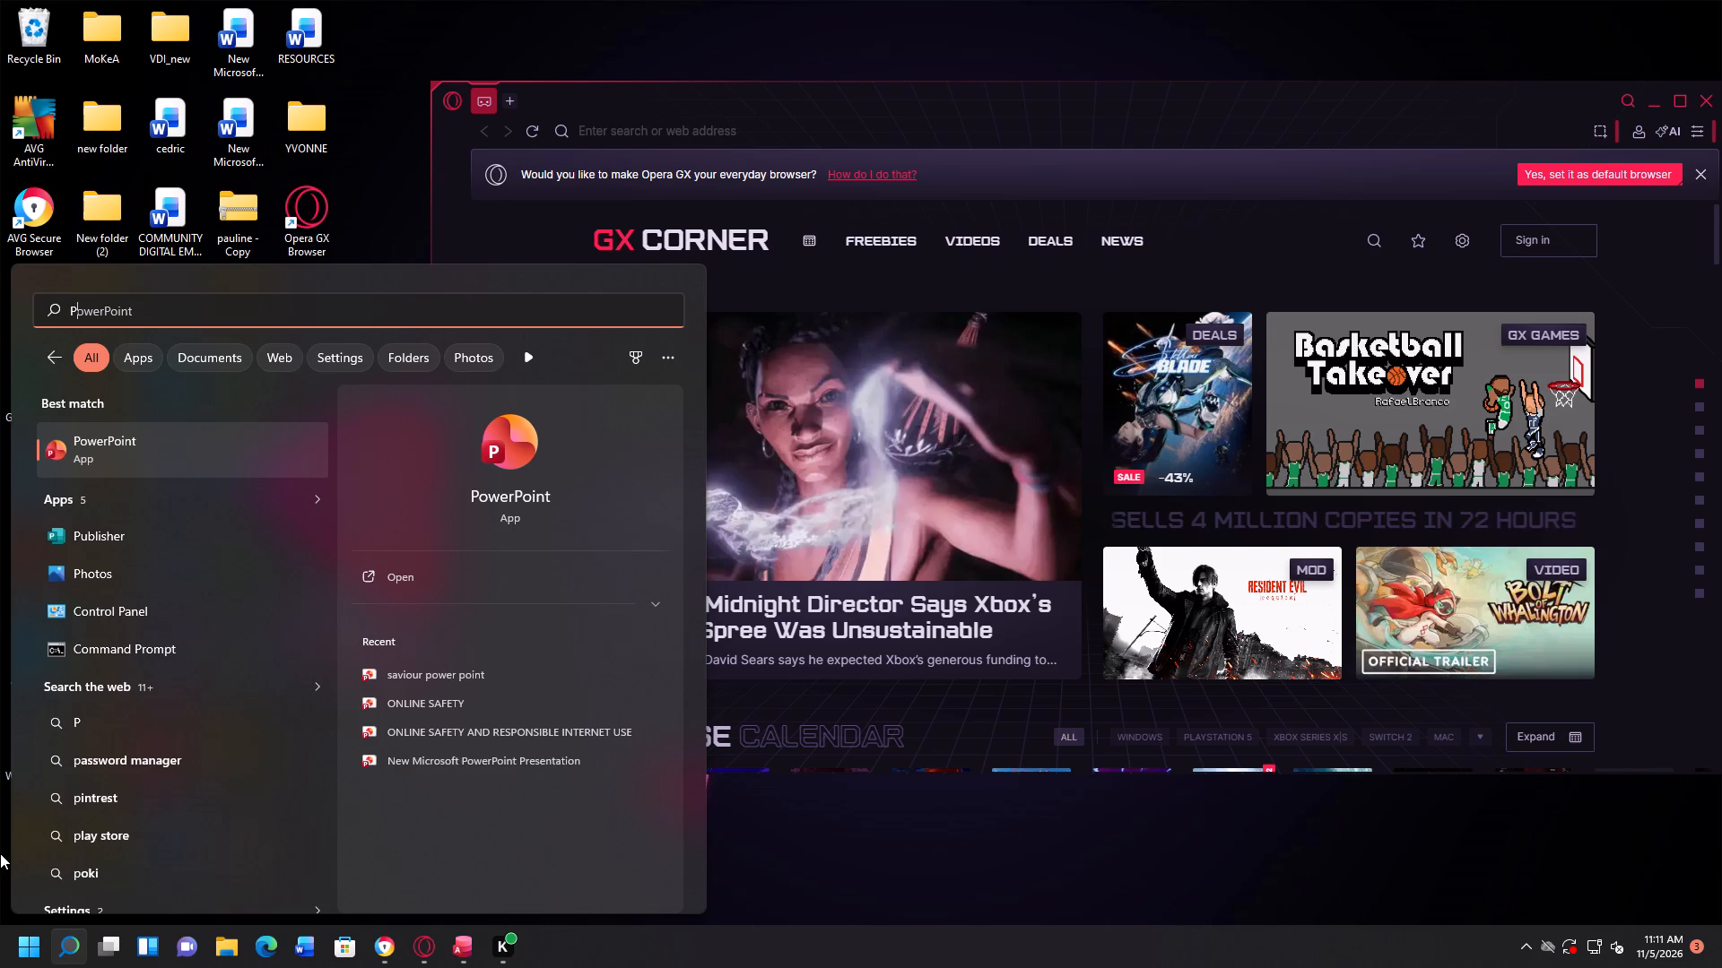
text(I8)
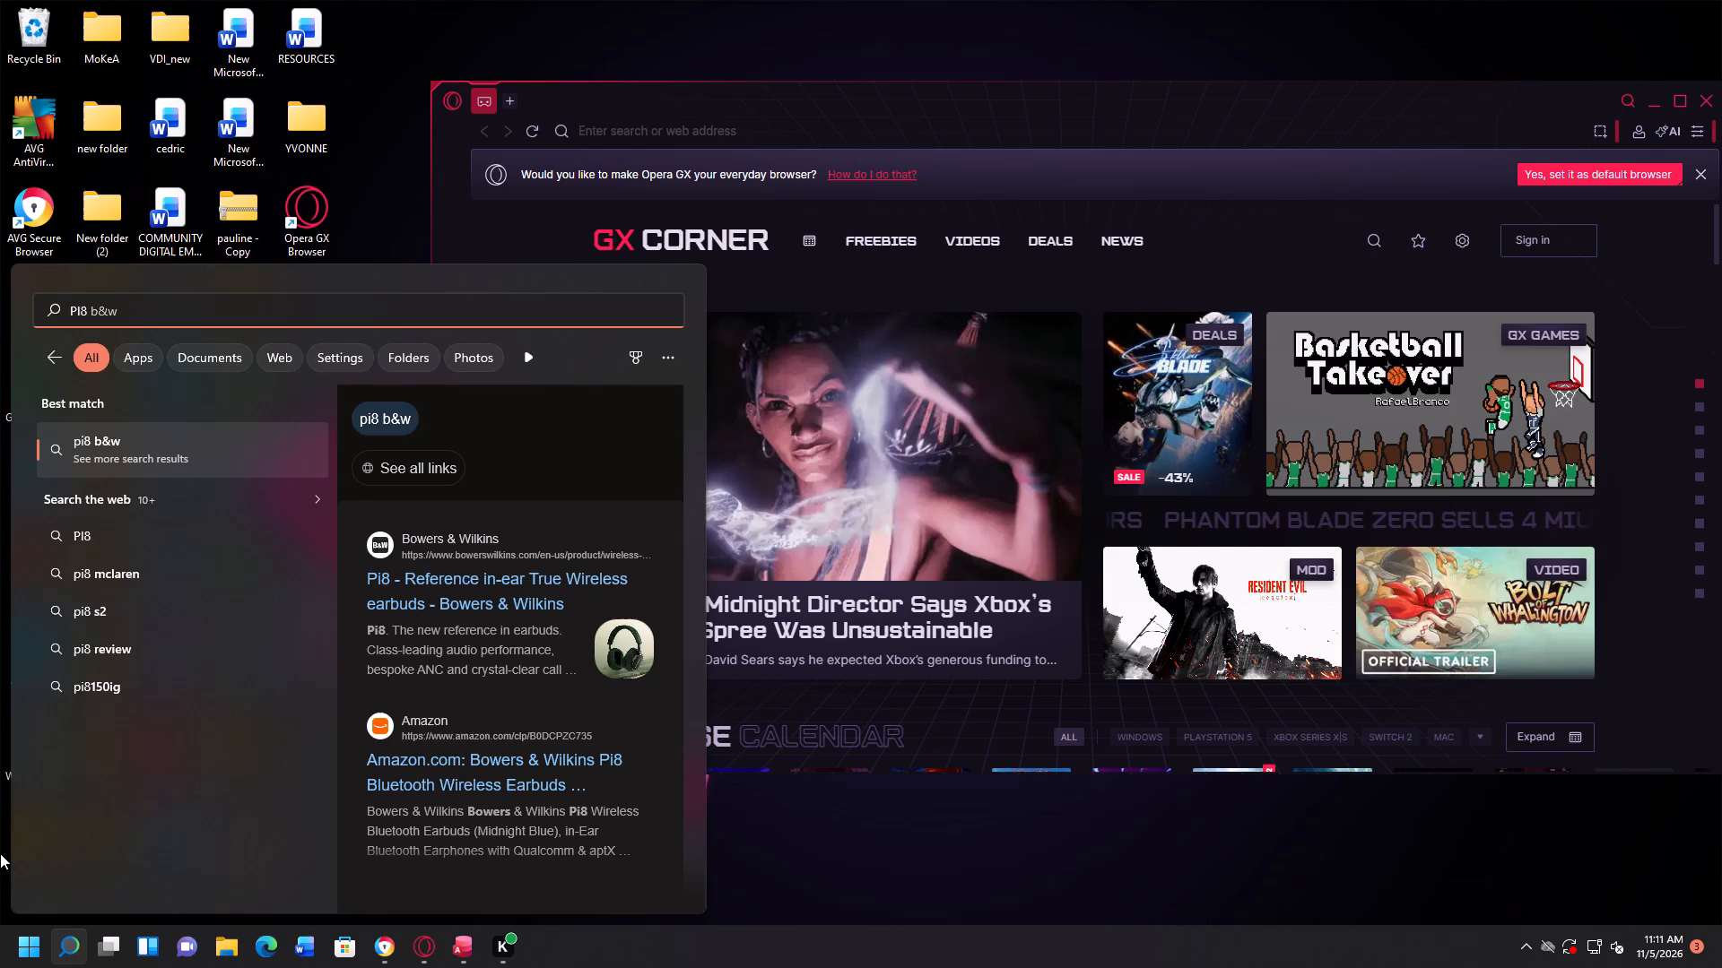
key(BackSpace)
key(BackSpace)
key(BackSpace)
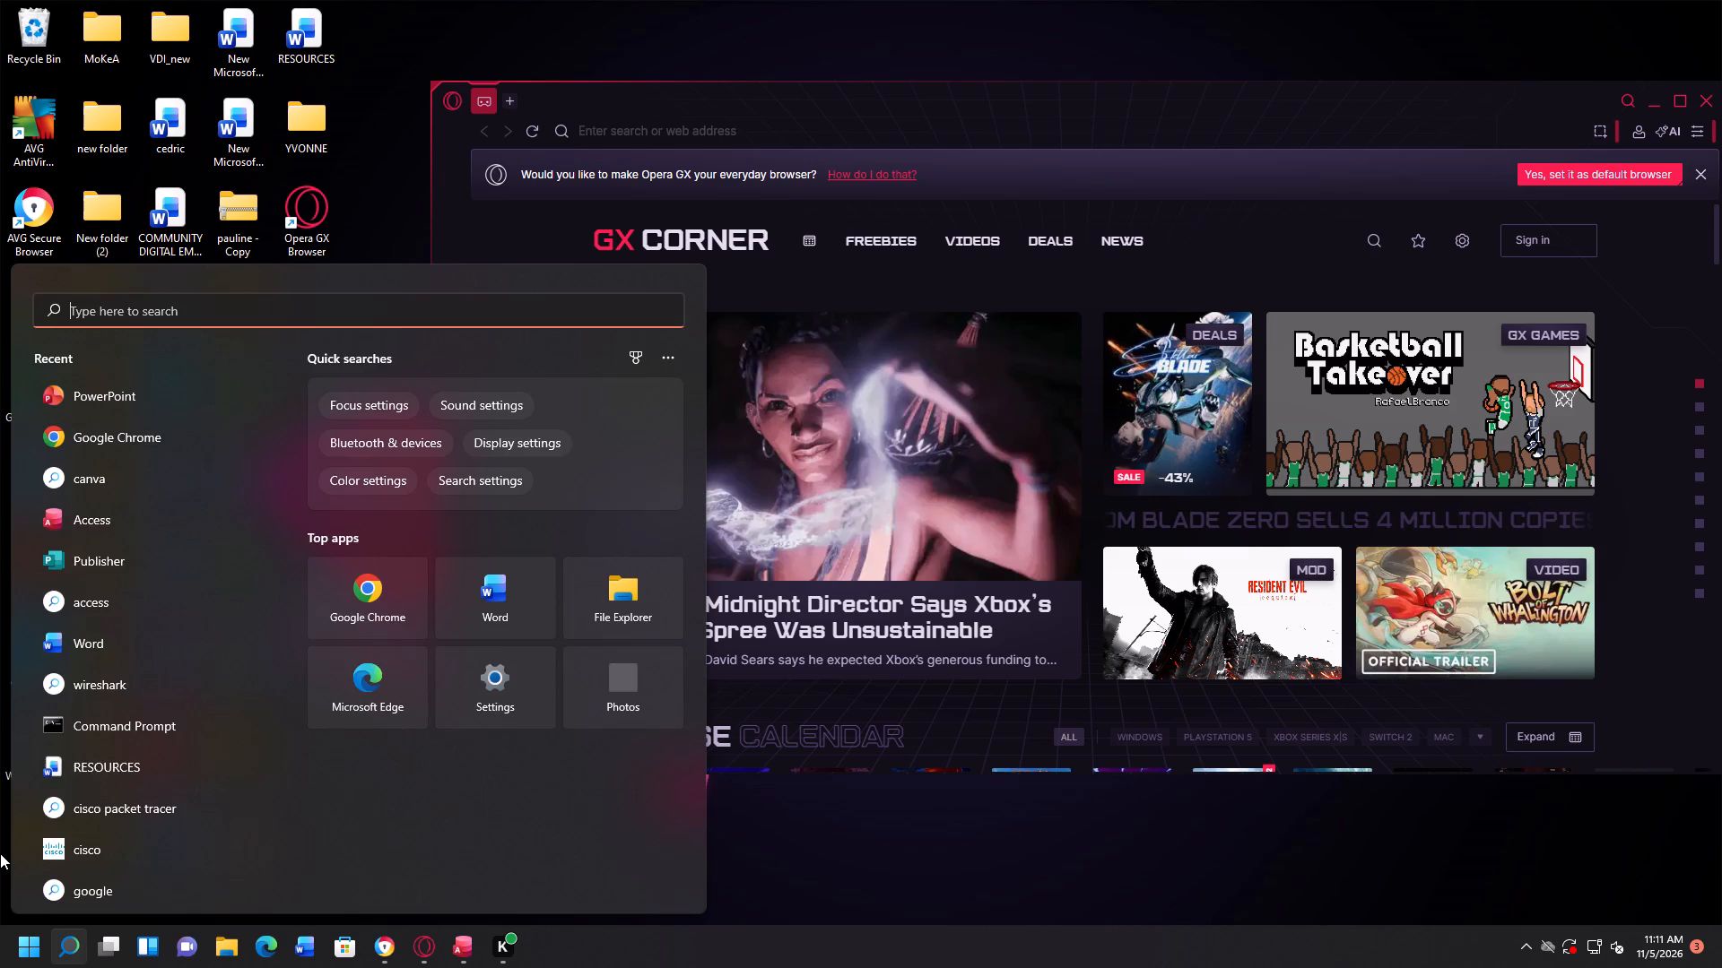